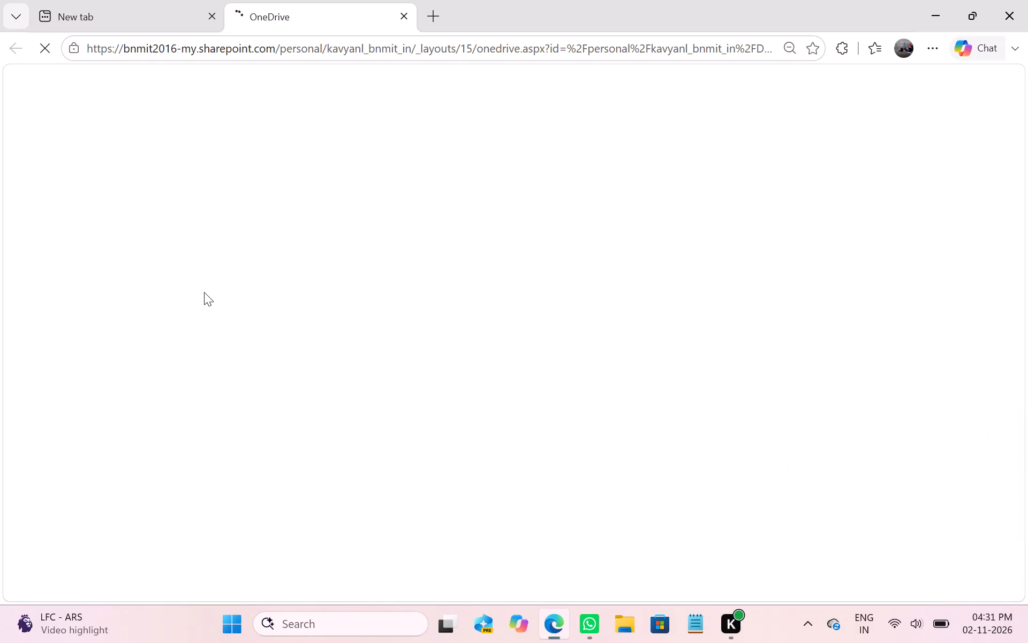
# Close the blank new tab, keeping the OneDrive tab with the PBL report format folder open.
pyautogui.click(110, 4)
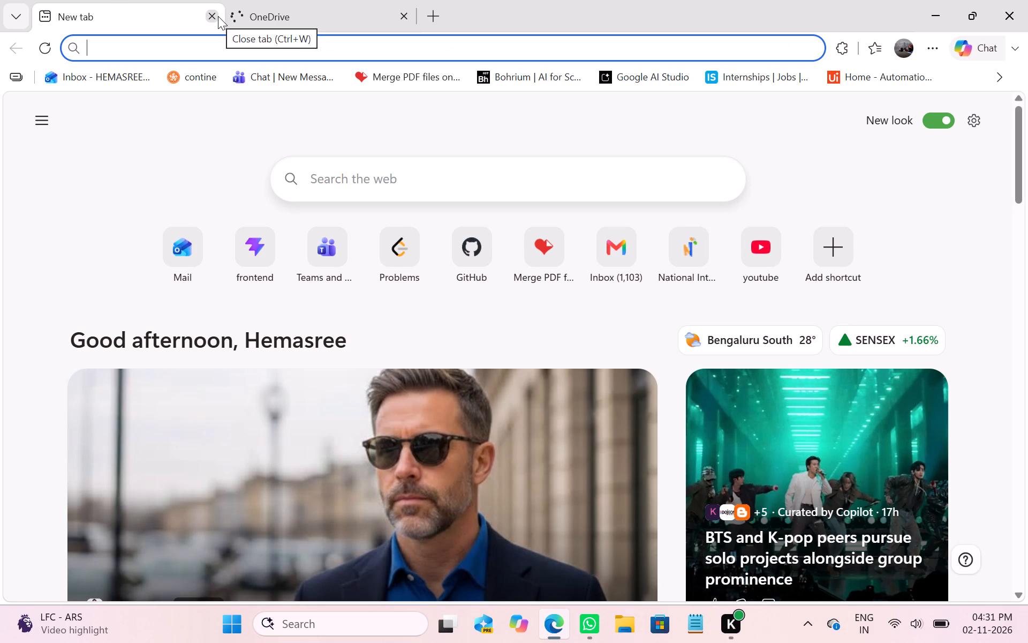
pyautogui.click(218, 16)
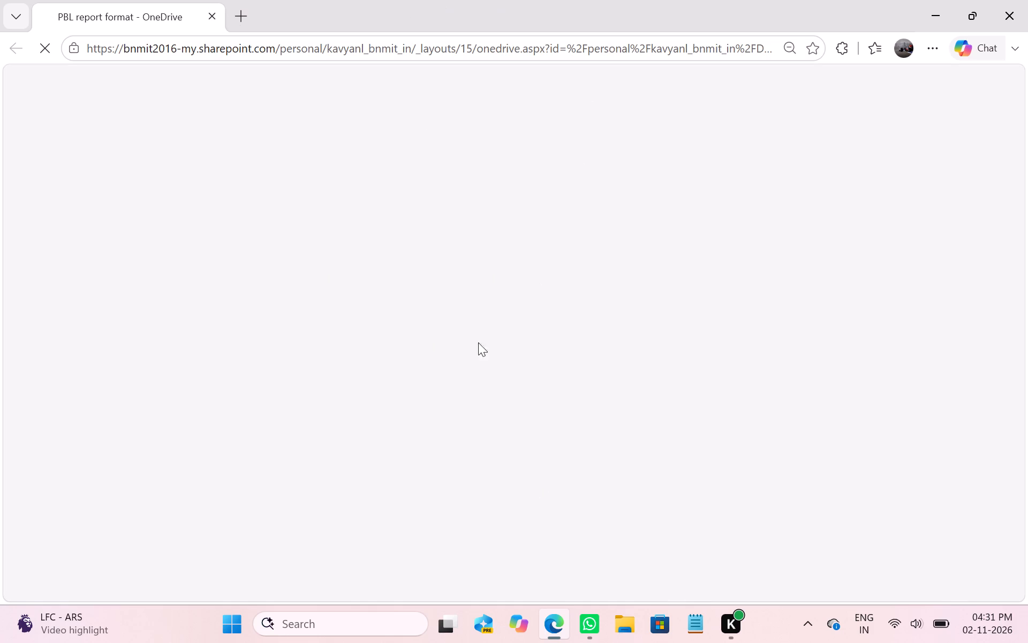
# Open a new blank browser tab and return to the PBL report format OneDrive tab.
pyautogui.click(240, 14)
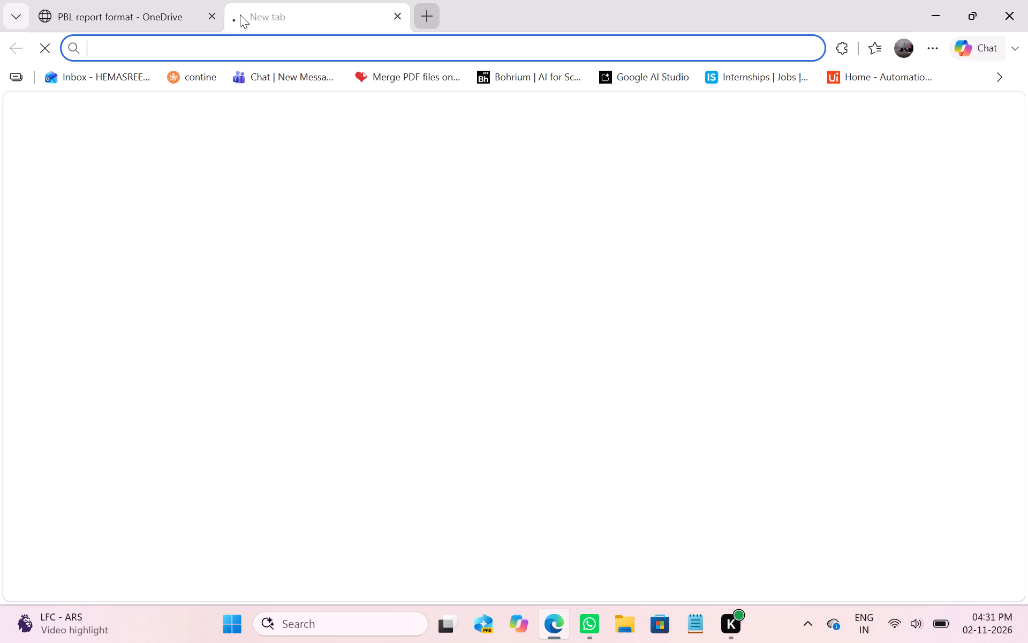
pyautogui.click(116, 8)
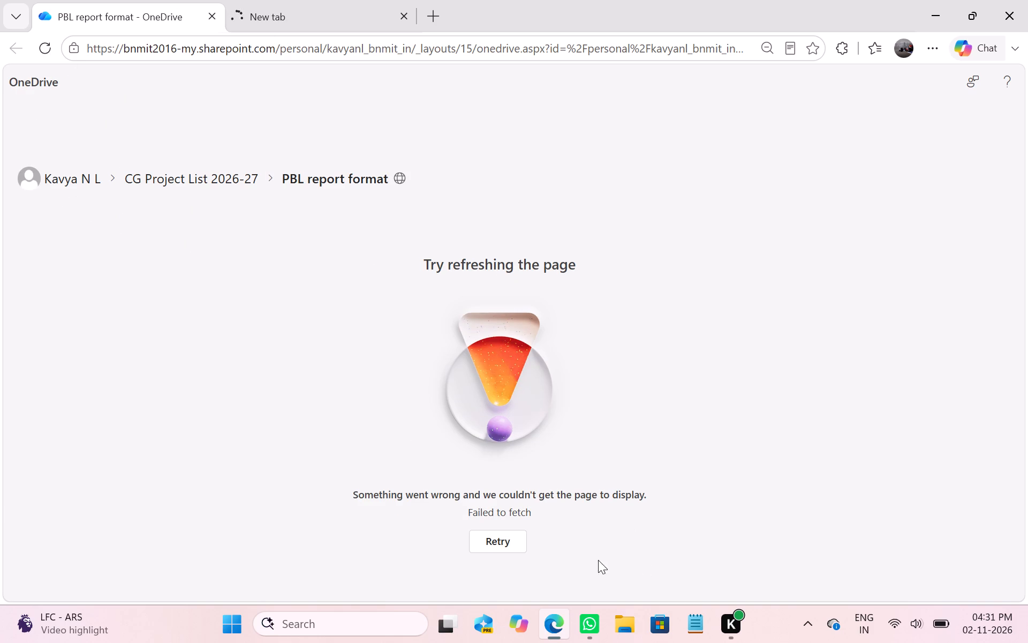
# Reload the shared PBL report format folder and examine its list of report template files.
pyautogui.click(497, 542)
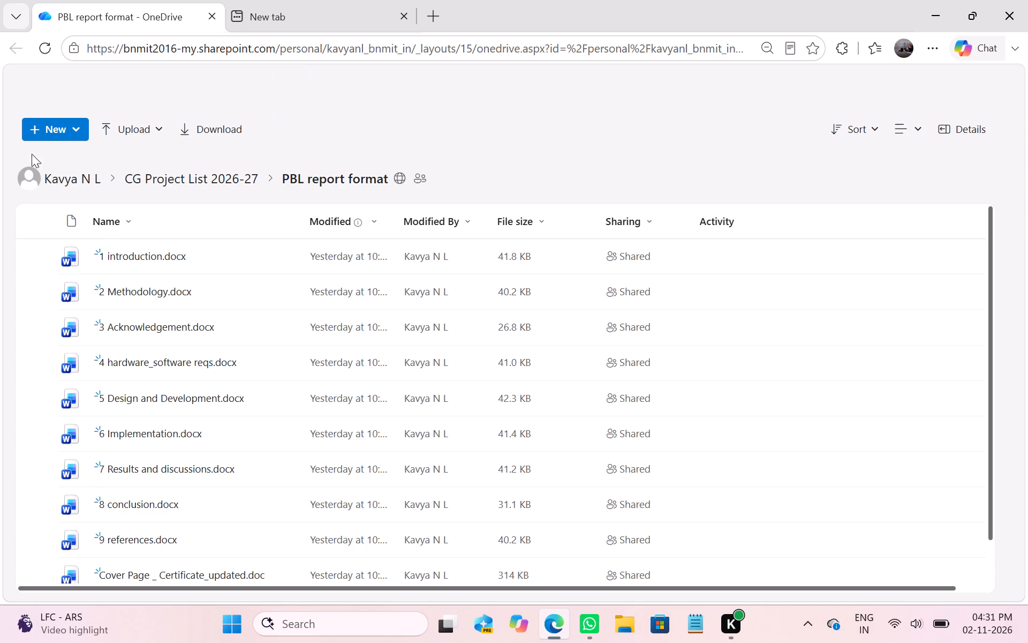
pyautogui.scroll(-7, 305, 289)
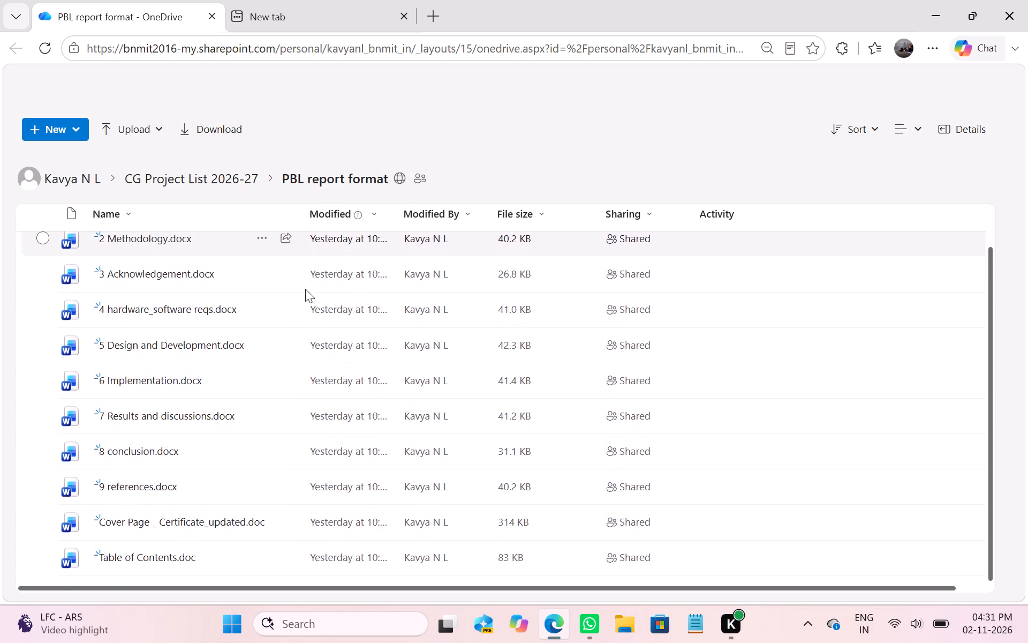
pyautogui.click(344, 0)
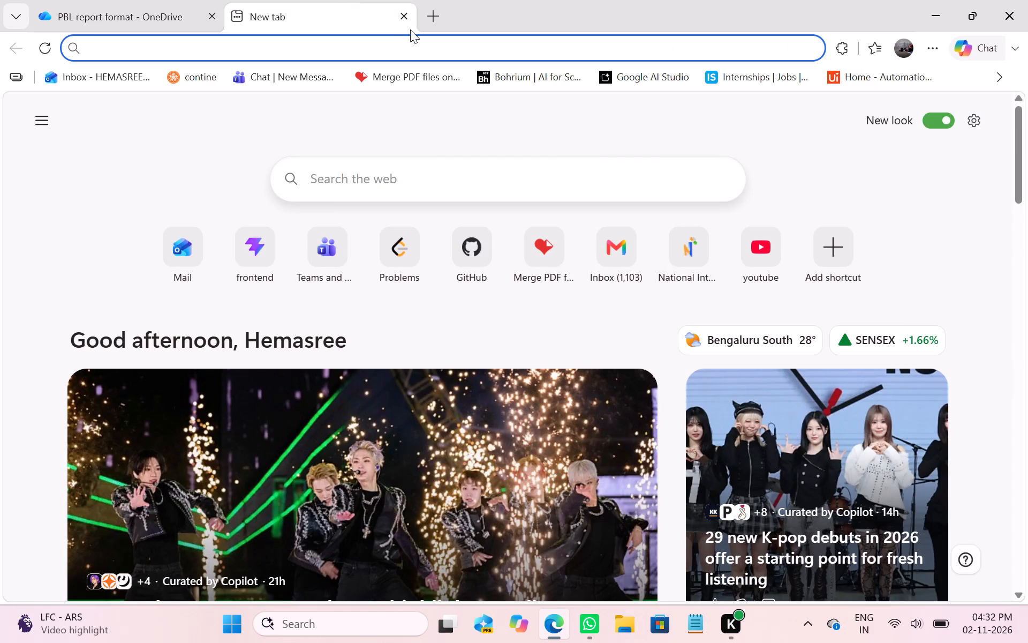
pyautogui.click(403, 17)
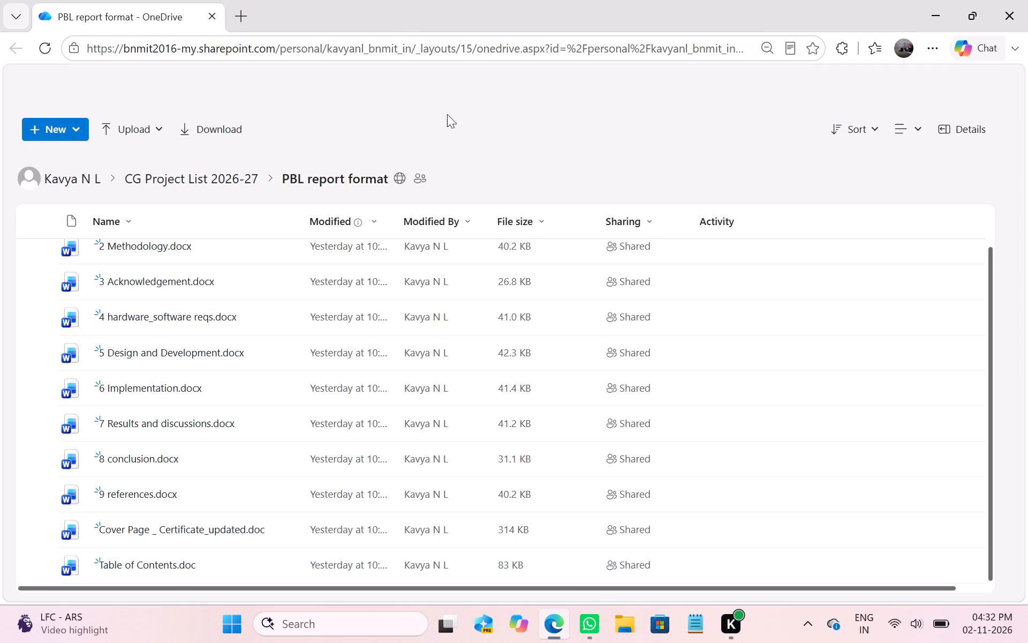
pyautogui.scroll(6, 425, 391)
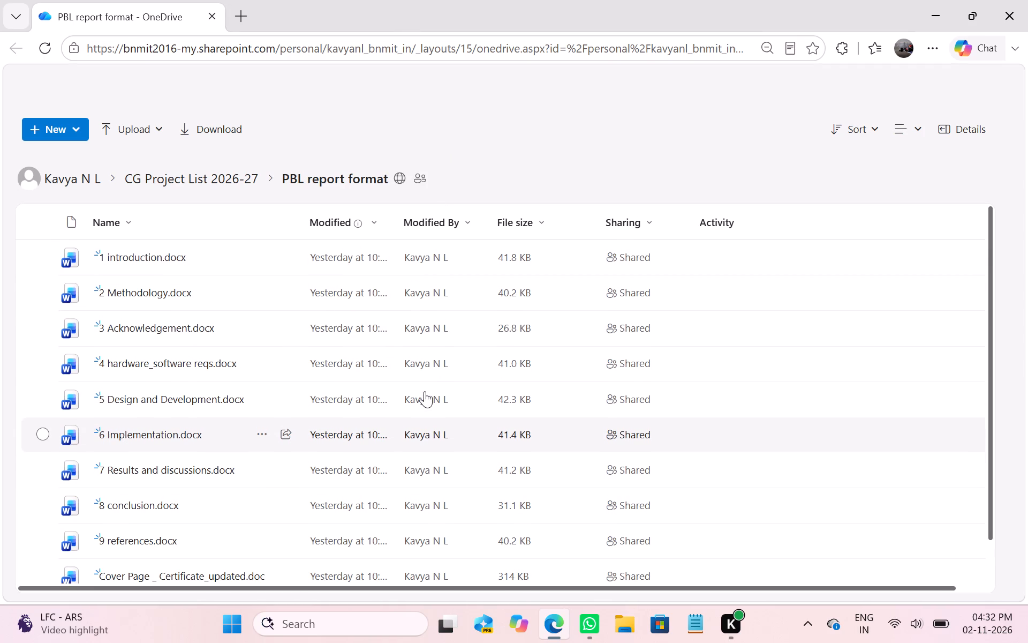
pyautogui.scroll(-6, 425, 391)
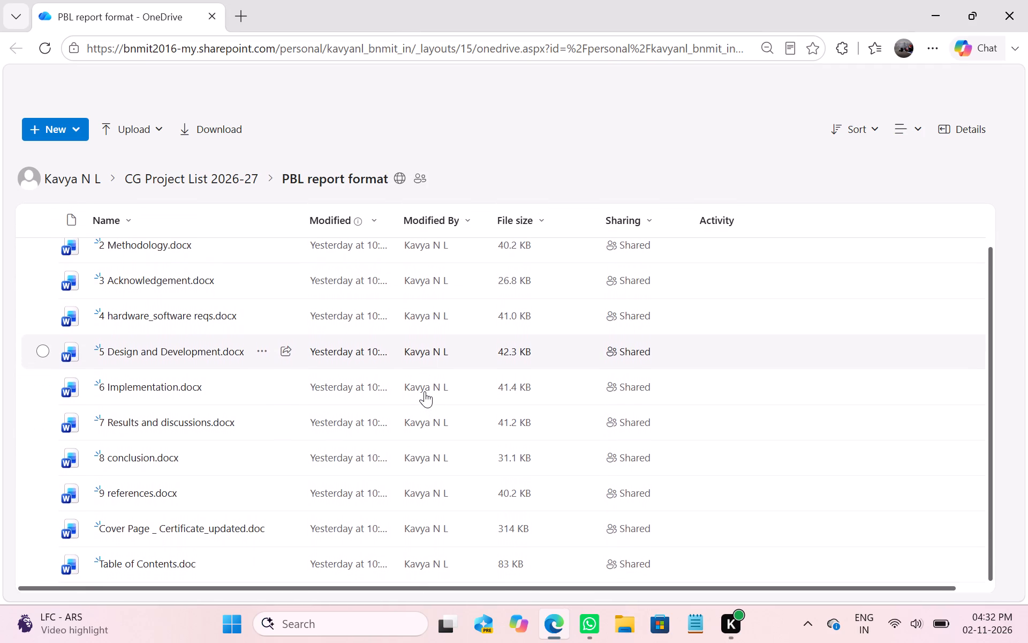
pyautogui.scroll(4, 425, 391)
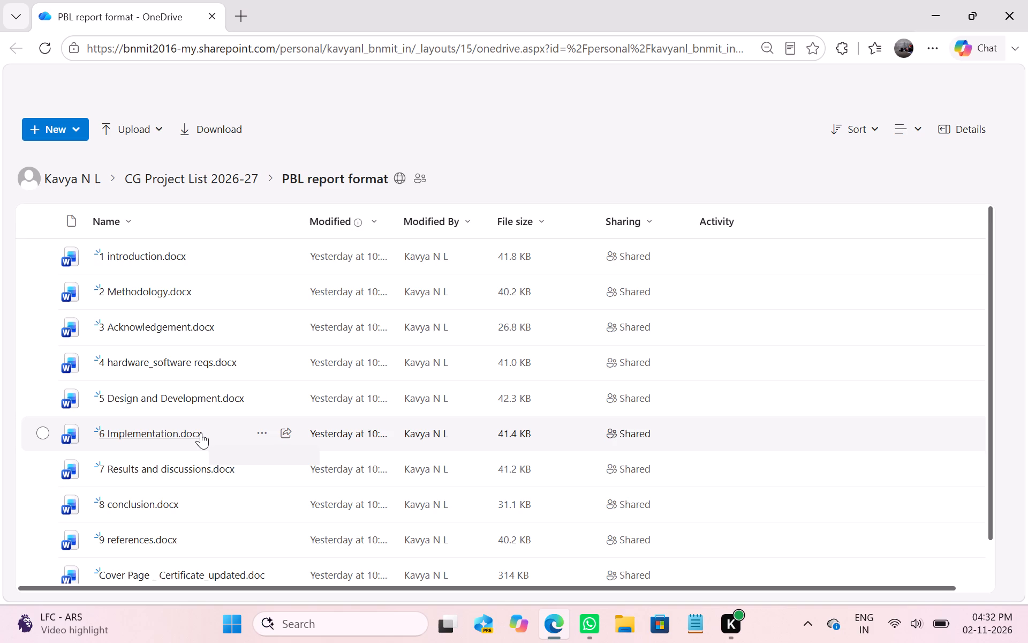
pyautogui.scroll(-3, 201, 432)
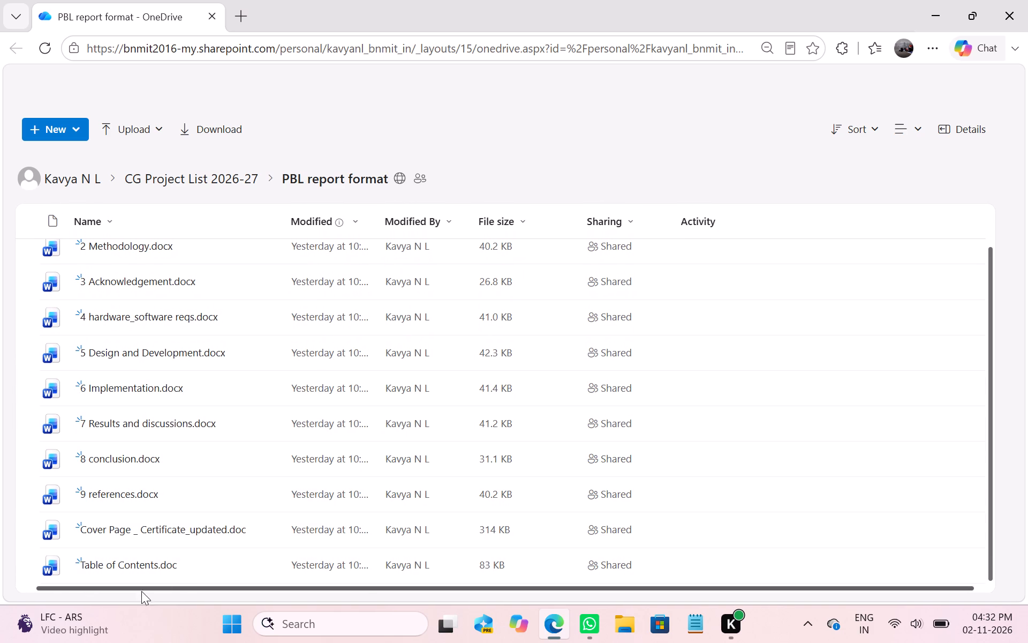
pyautogui.scroll(4, 237, 490)
pyautogui.scroll(-7, 237, 490)
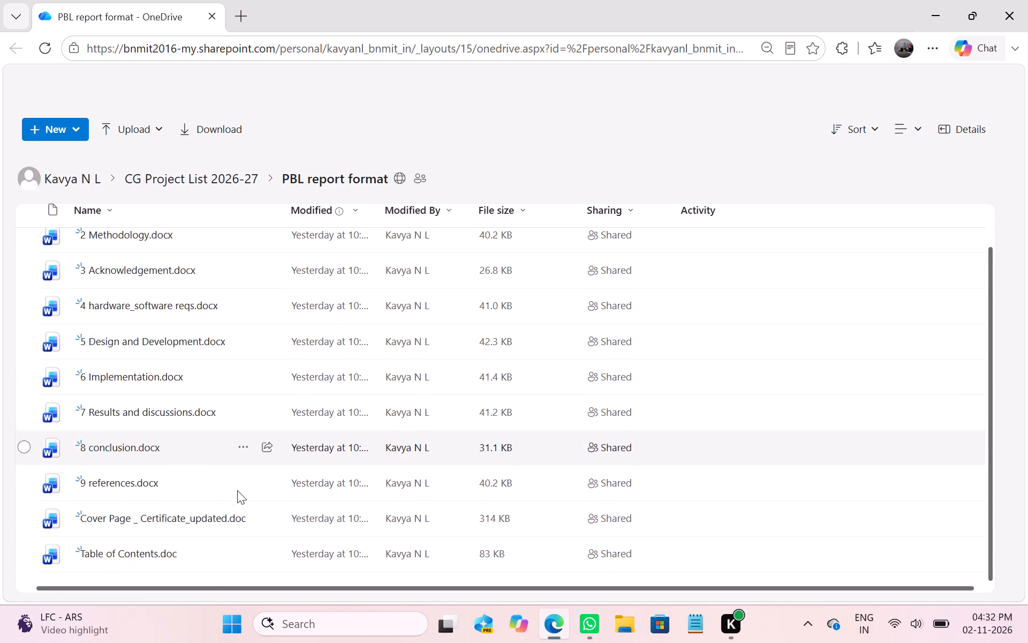
# Switch to File Explorer and open the PBL report format folder inside the downloaded PBL report format archive.
pyautogui.click(620, 633)
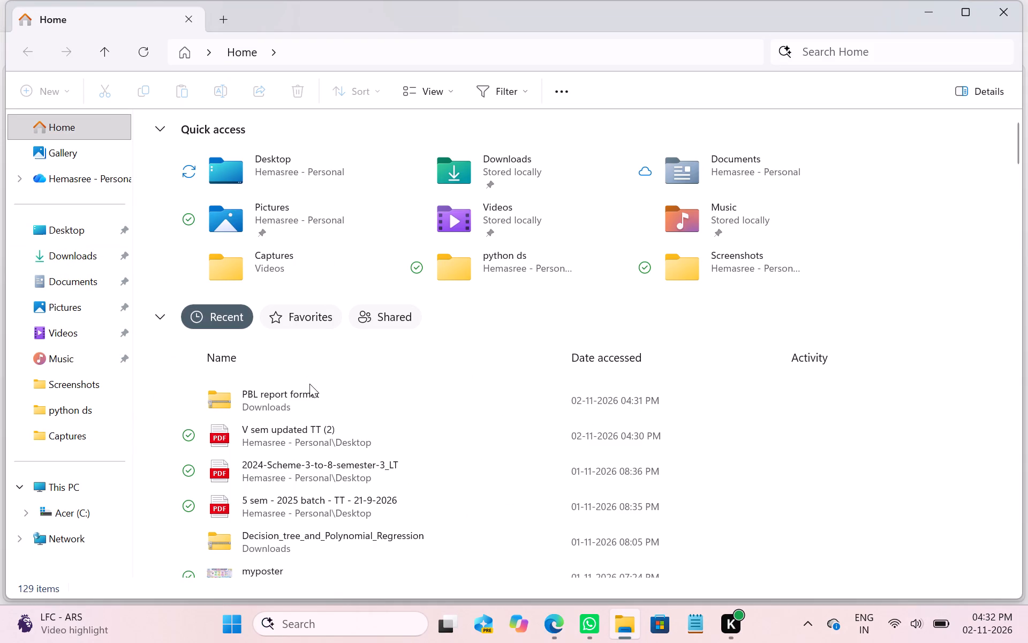
pyautogui.doubleClick(304, 403)
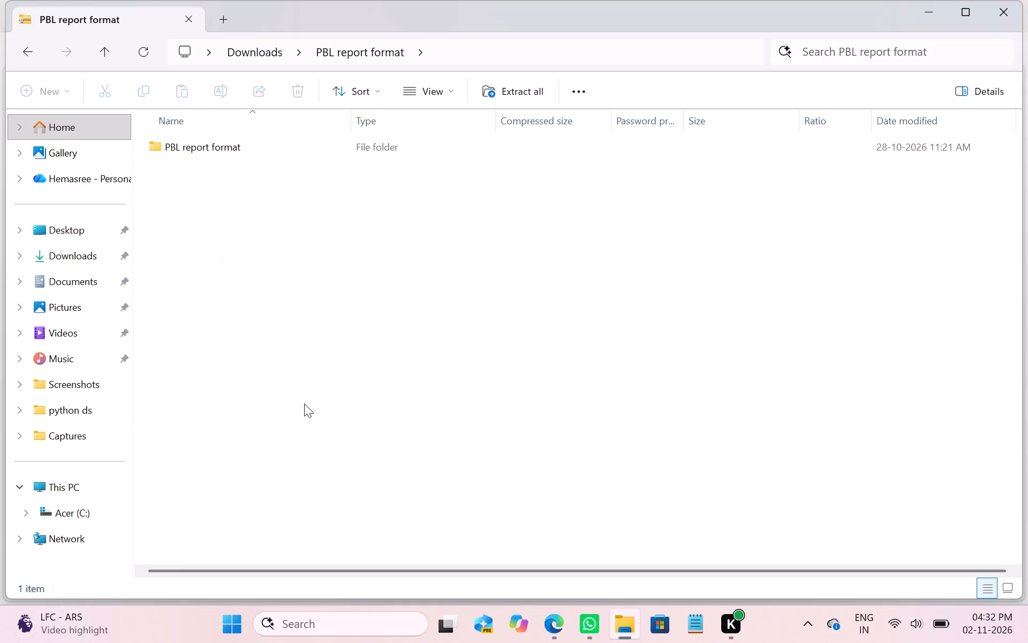
pyautogui.doubleClick(204, 148)
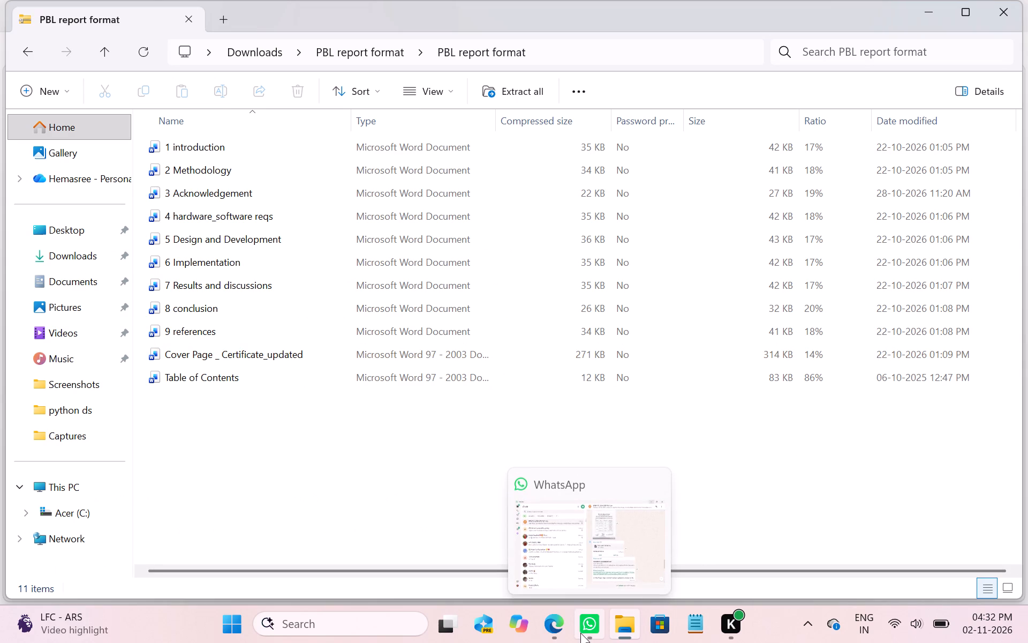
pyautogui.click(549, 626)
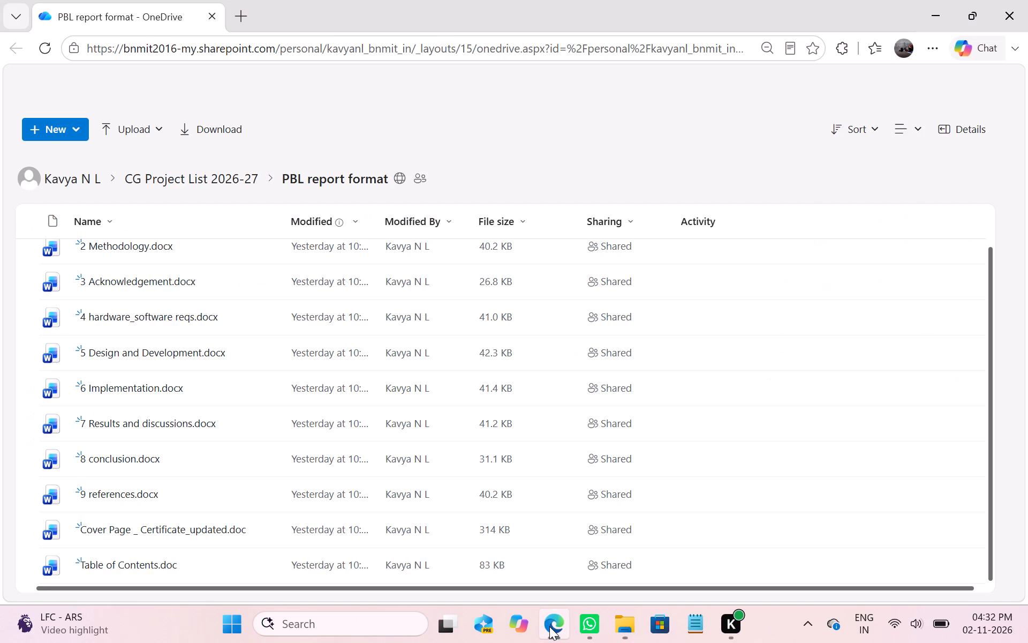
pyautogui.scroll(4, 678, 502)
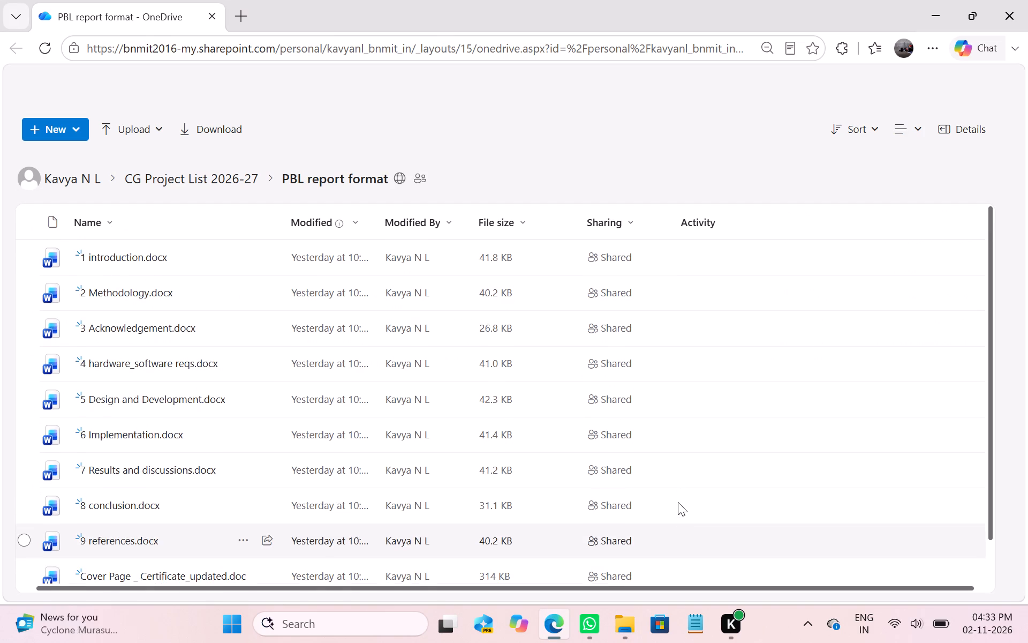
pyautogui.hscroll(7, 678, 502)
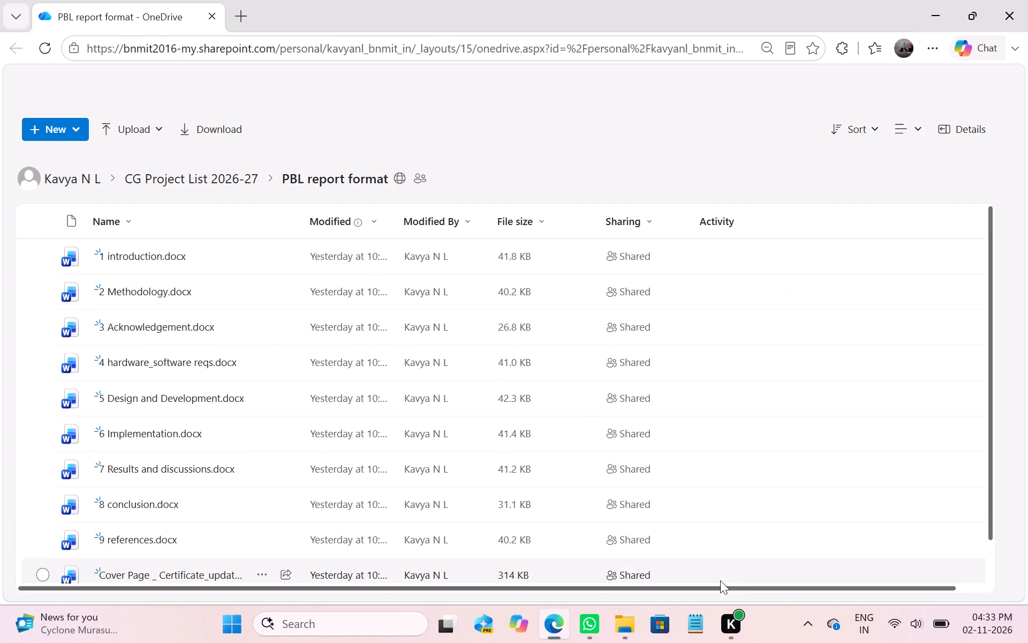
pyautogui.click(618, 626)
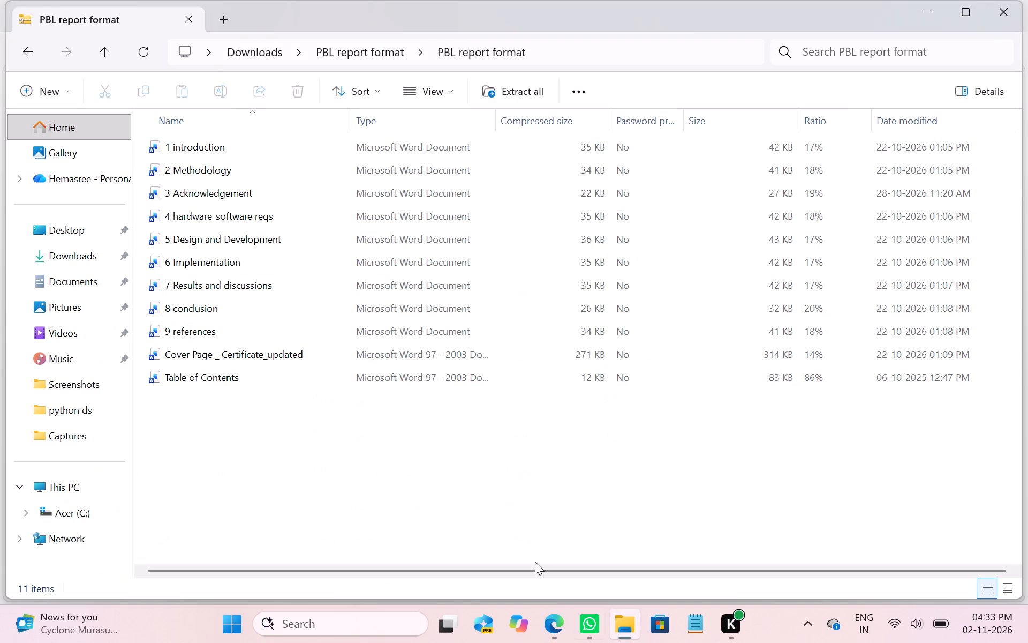
# Open the Cover Page _ Certificate_updated document in Word and look through its cover and certificate pages.
pyautogui.doubleClick(259, 353)
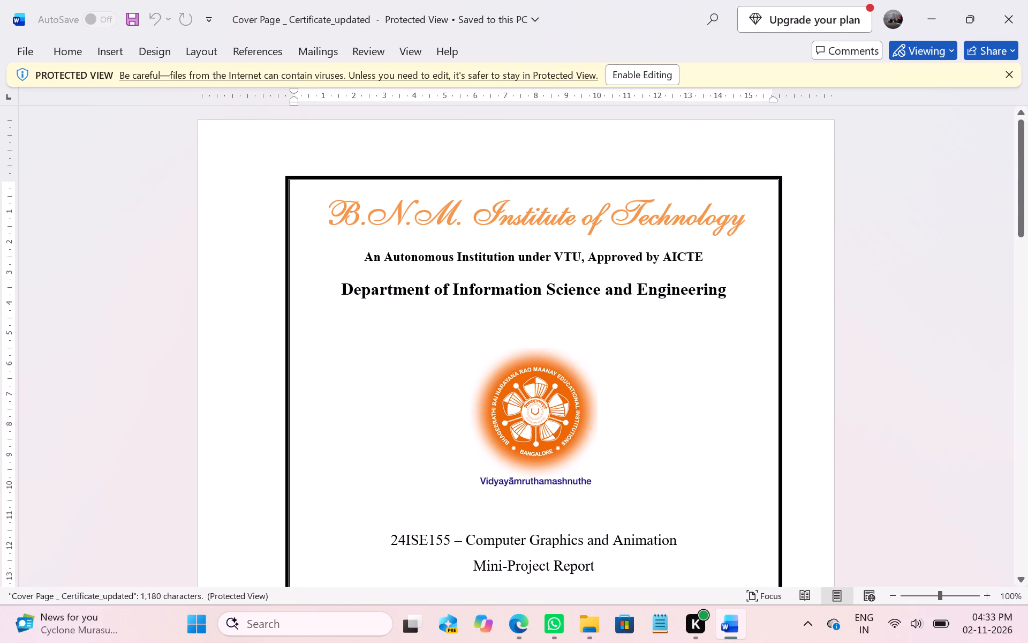
pyautogui.scroll(-3, 578, 327)
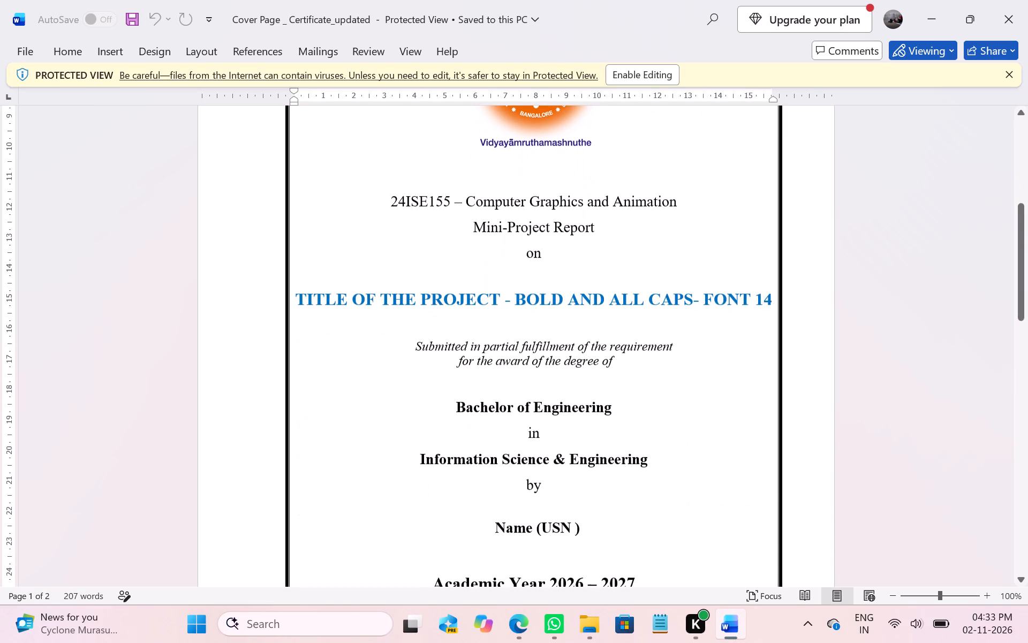
pyautogui.scroll(-13, 578, 327)
pyautogui.scroll(-9, 578, 327)
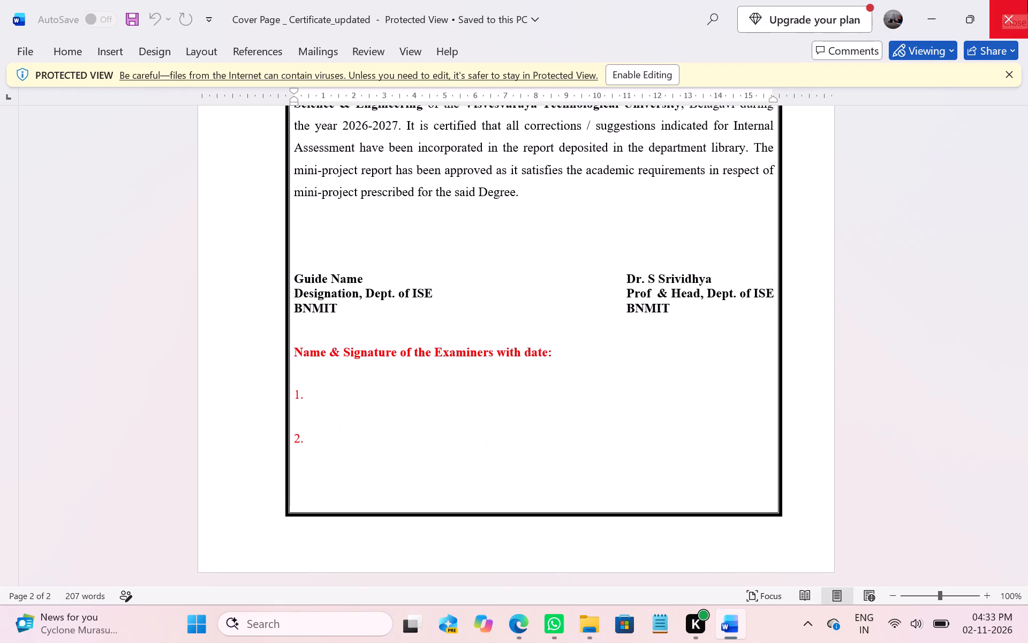
pyautogui.scroll(8, 612, 347)
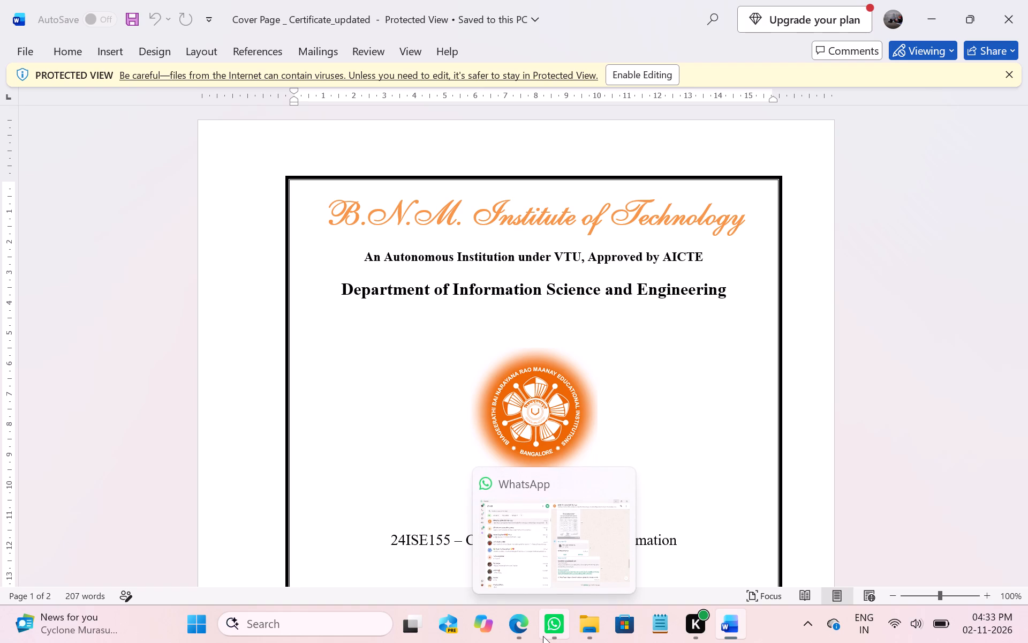
pyautogui.click(622, 483)
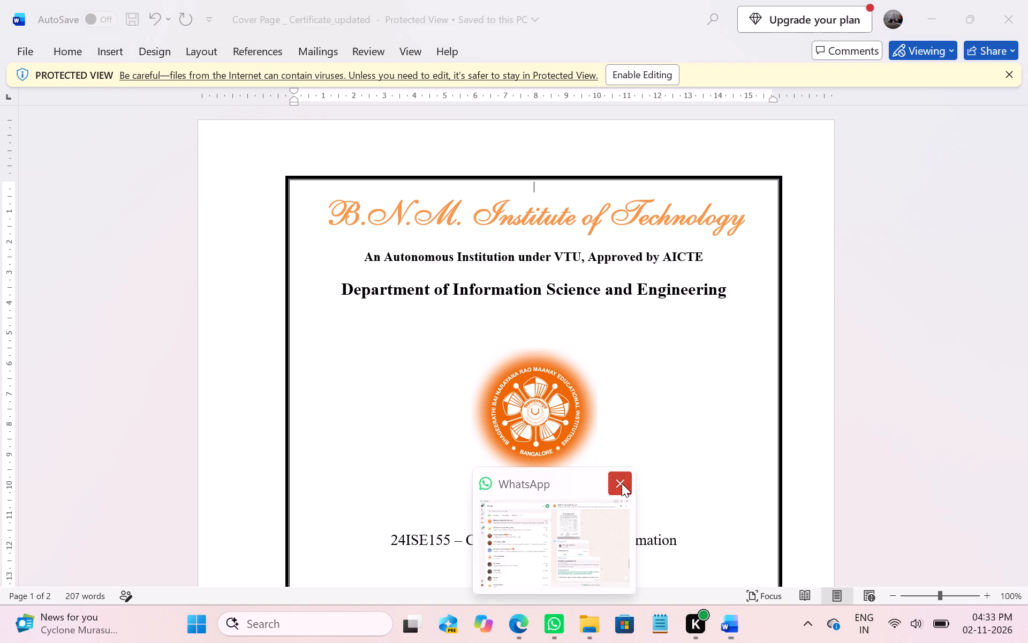
pyautogui.click(804, 403)
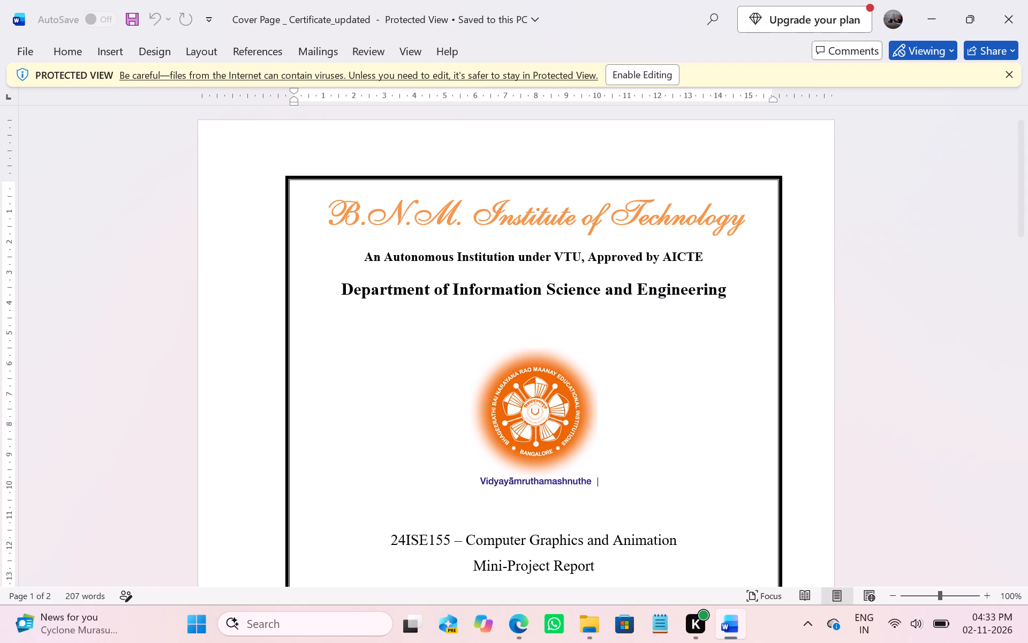
# Enable editing for the protected cover page document.
pyautogui.click(644, 78)
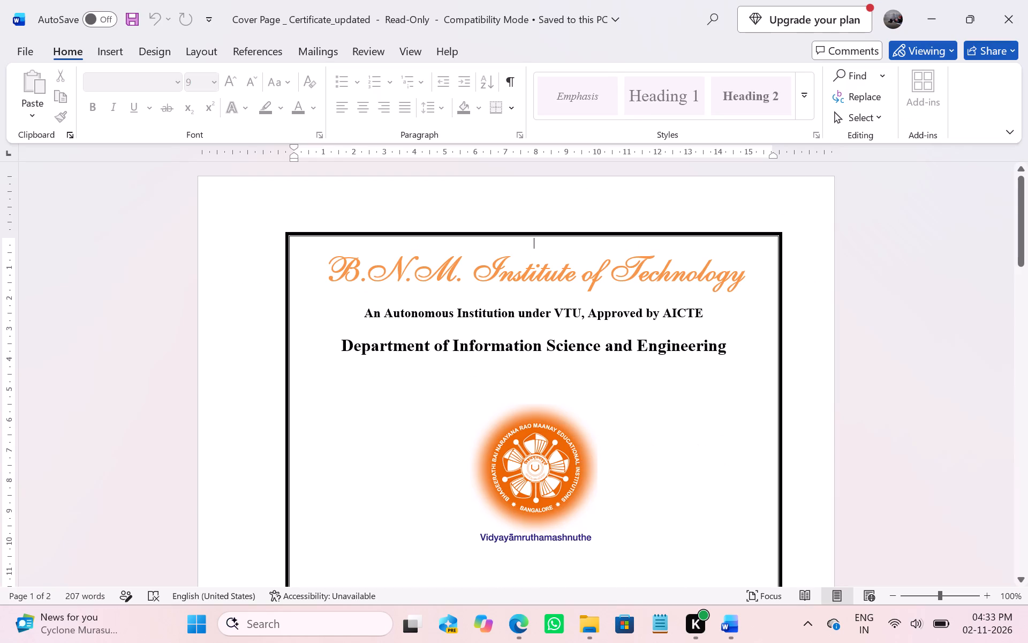
# Allow edits to the read-only document and replace the cover page's project title placeholder with "VIRTUAL CHEMISTRY LABORATORY".
pyautogui.scroll(-3, 717, 436)
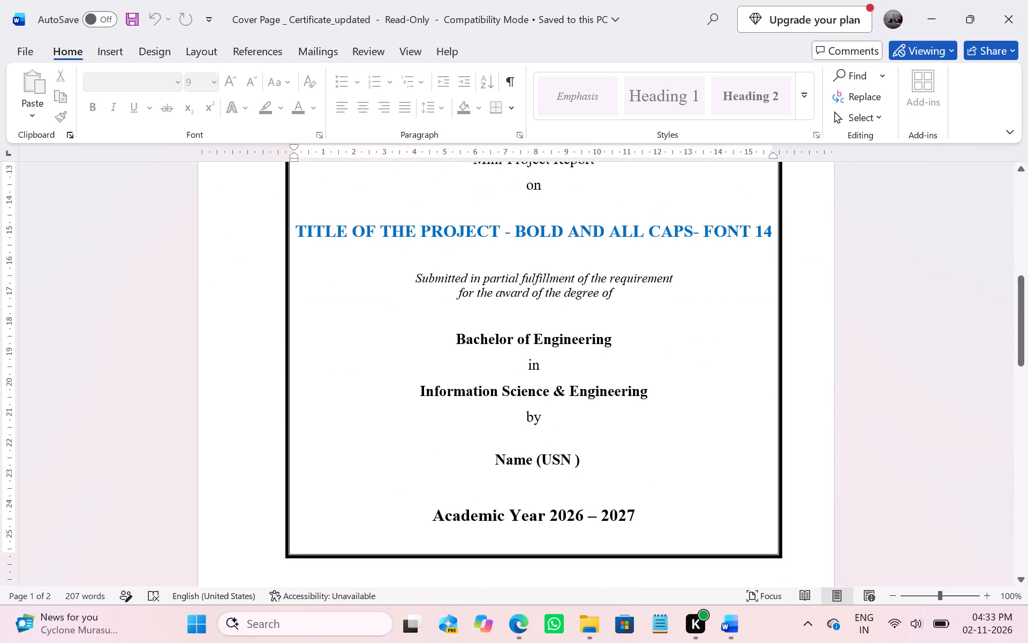
pyautogui.scroll(2, 717, 436)
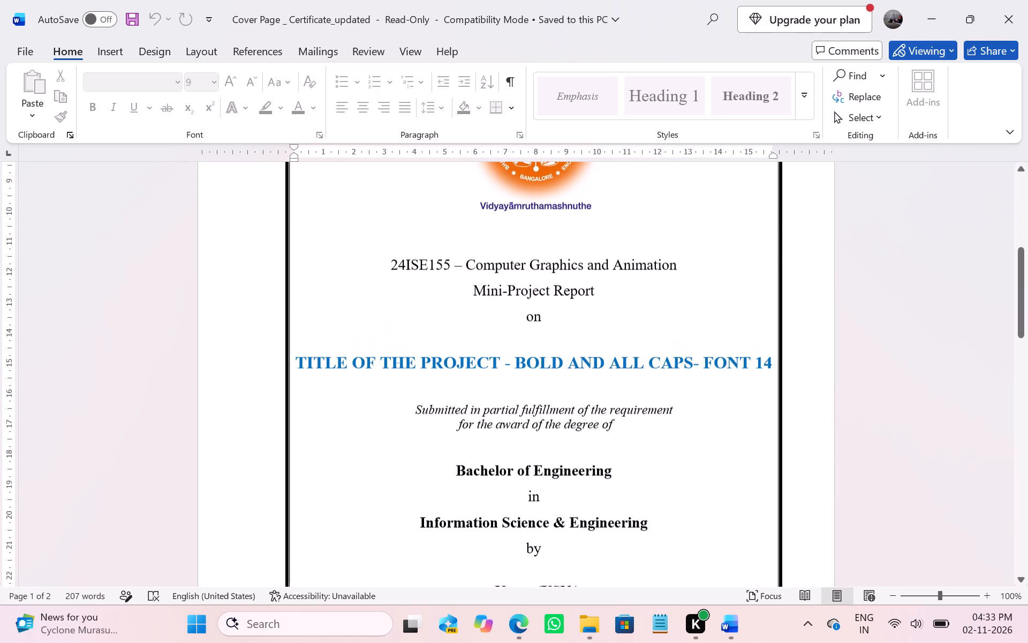
pyautogui.scroll(1, 717, 436)
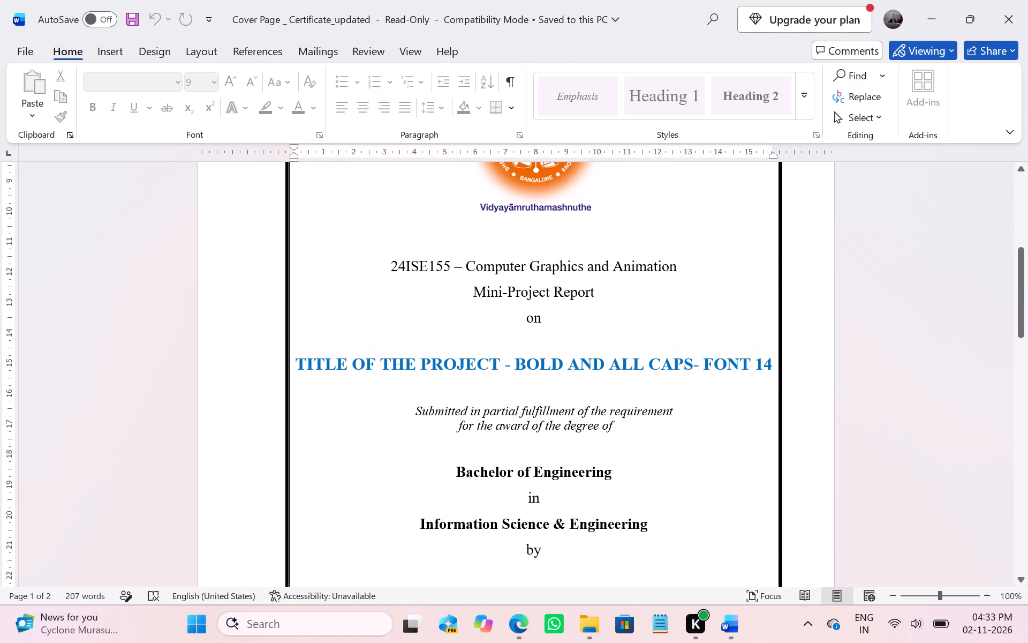
pyautogui.keyDown('ctrl'); pyautogui.scroll(3, 717, 436); pyautogui.keyUp('ctrl')
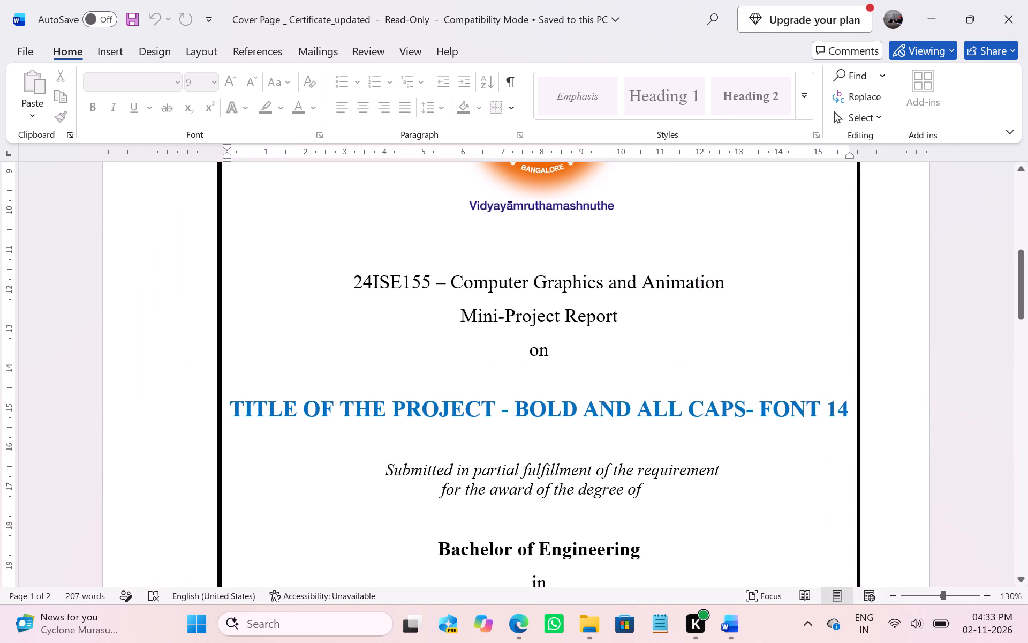
pyautogui.keyDown('ctrl'); pyautogui.scroll(-4, 717, 436); pyautogui.keyUp('ctrl')
pyautogui.scroll(-3, 717, 436)
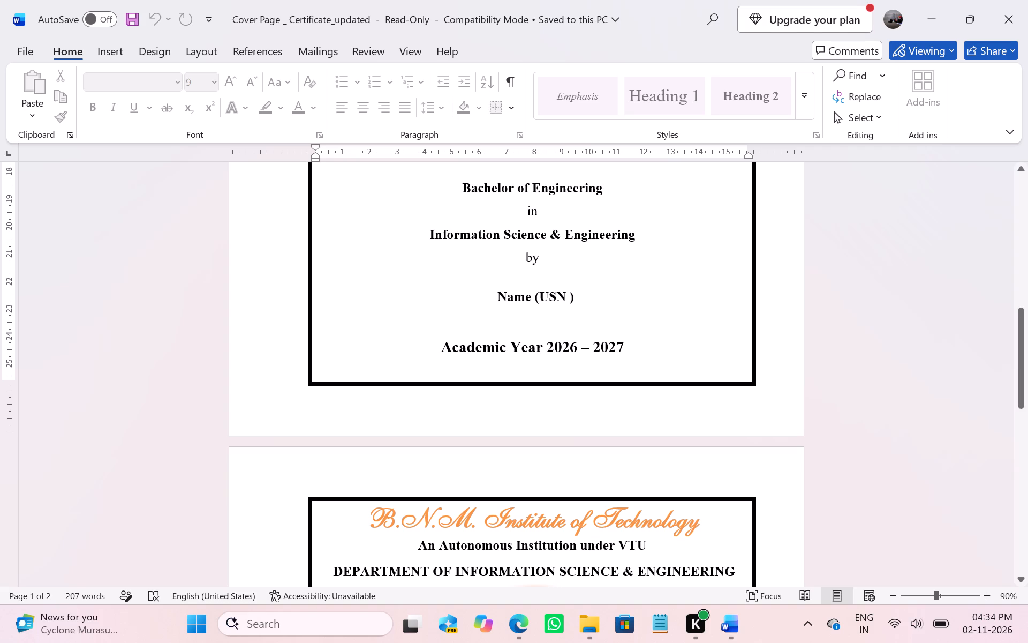
pyautogui.scroll(8, 549, 427)
pyautogui.scroll(-1, 549, 427)
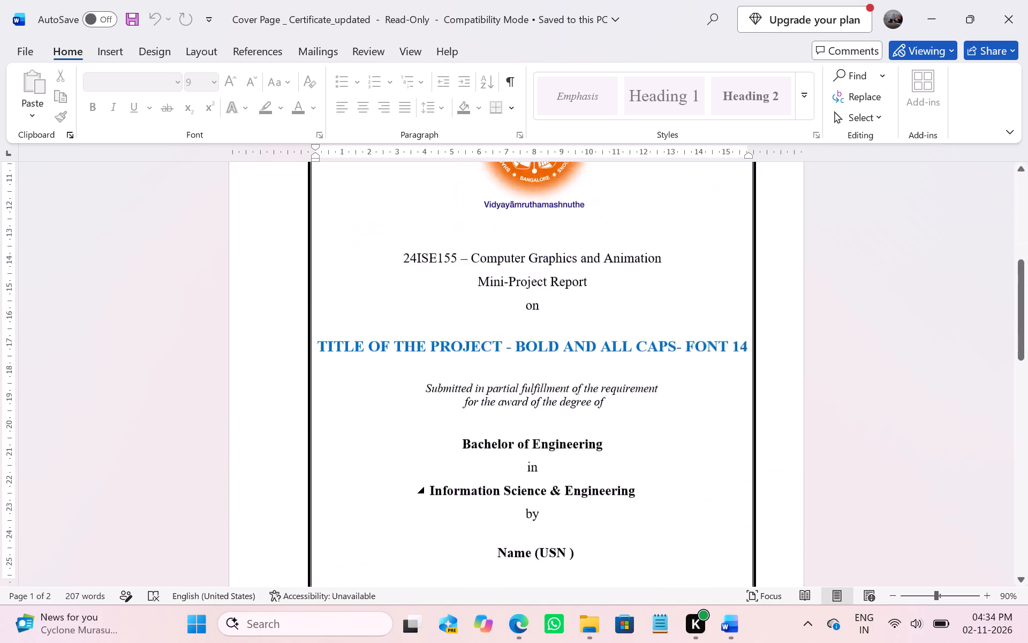
pyautogui.scroll(-2, 549, 427)
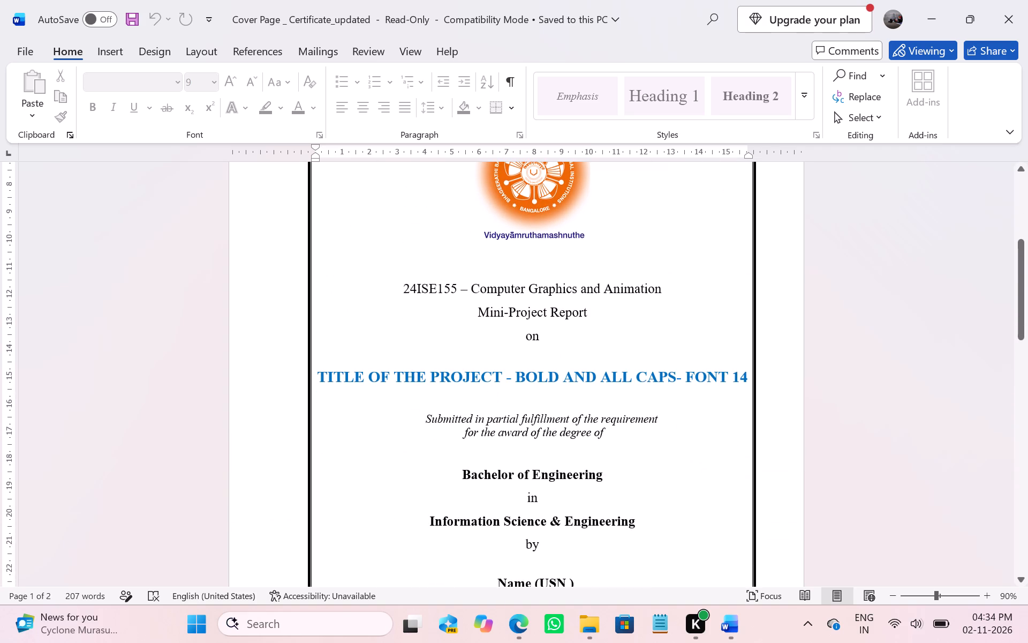
pyautogui.doubleClick(534, 376)
pyautogui.tripleClick(534, 376)
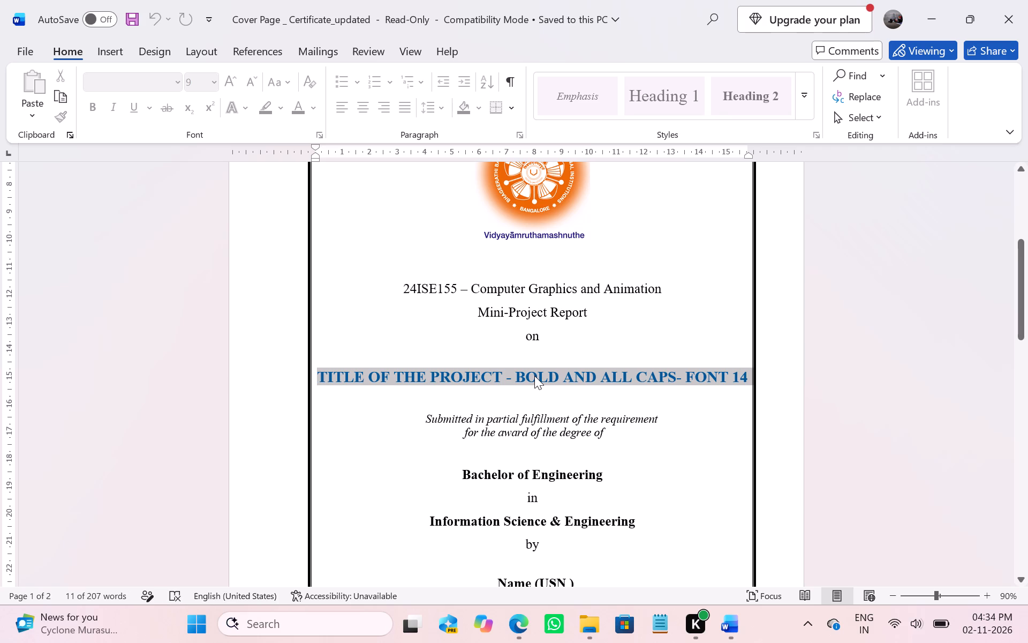
pyautogui.write('VIR')
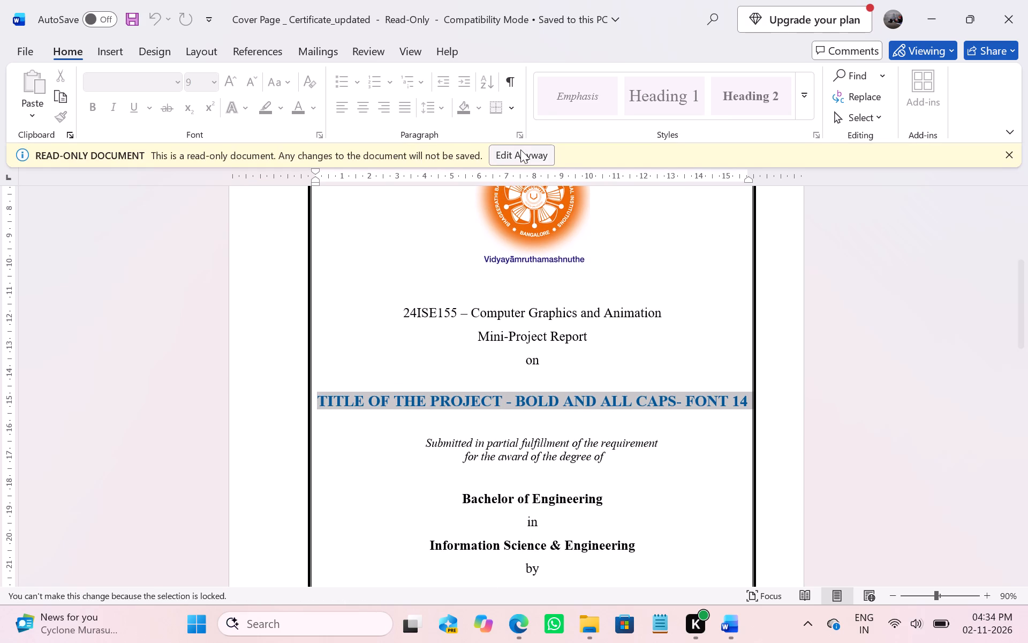
pyautogui.click(520, 149)
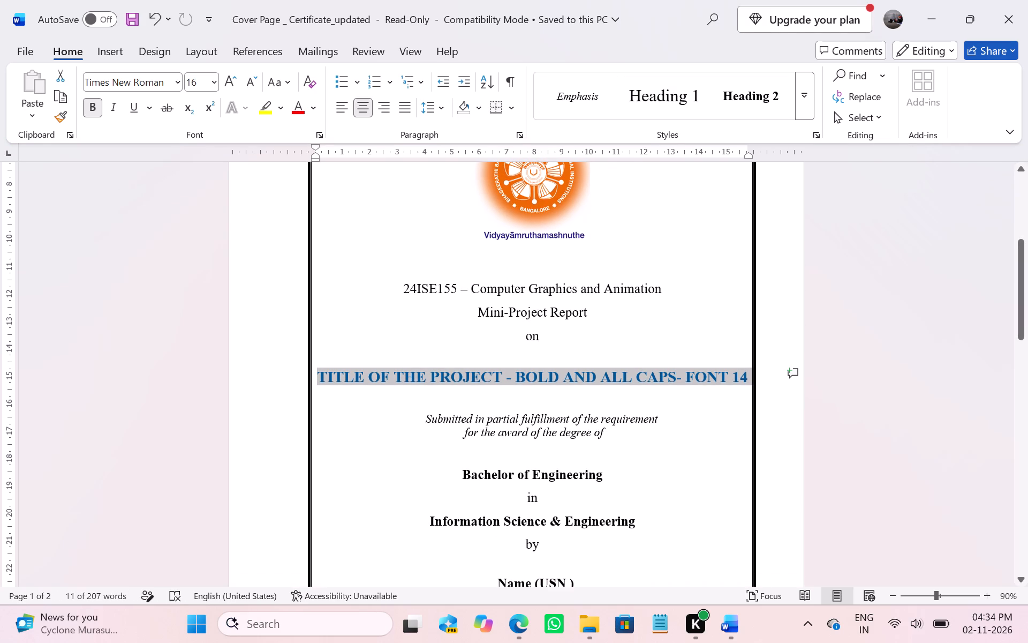
pyautogui.hotkey('shift', 'v')
pyautogui.write('IRTUAL CHEMISTRY LABORATORY')
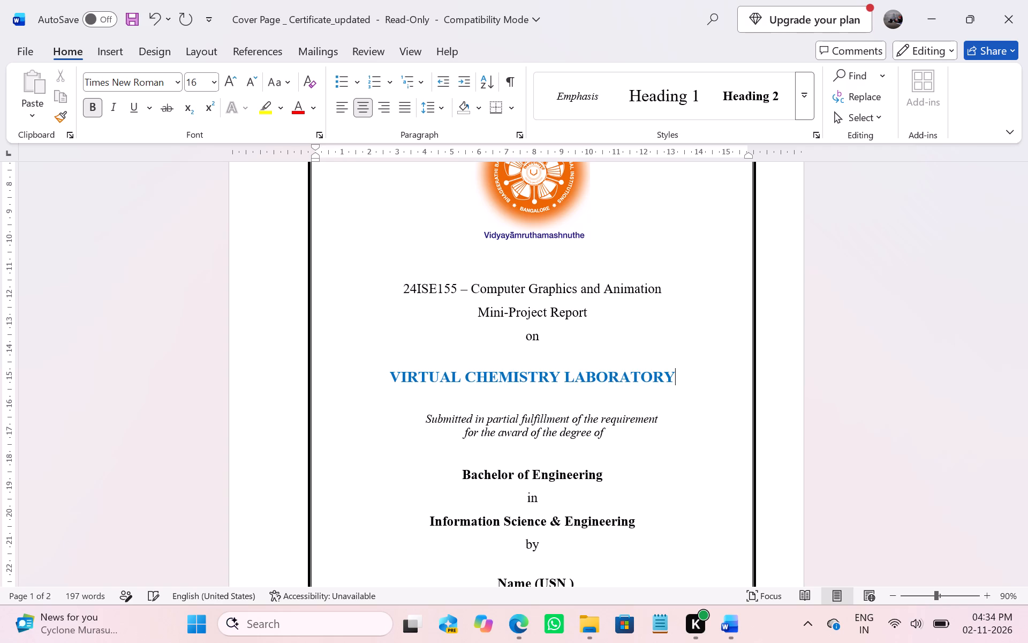
pyautogui.scroll(2, 582, 392)
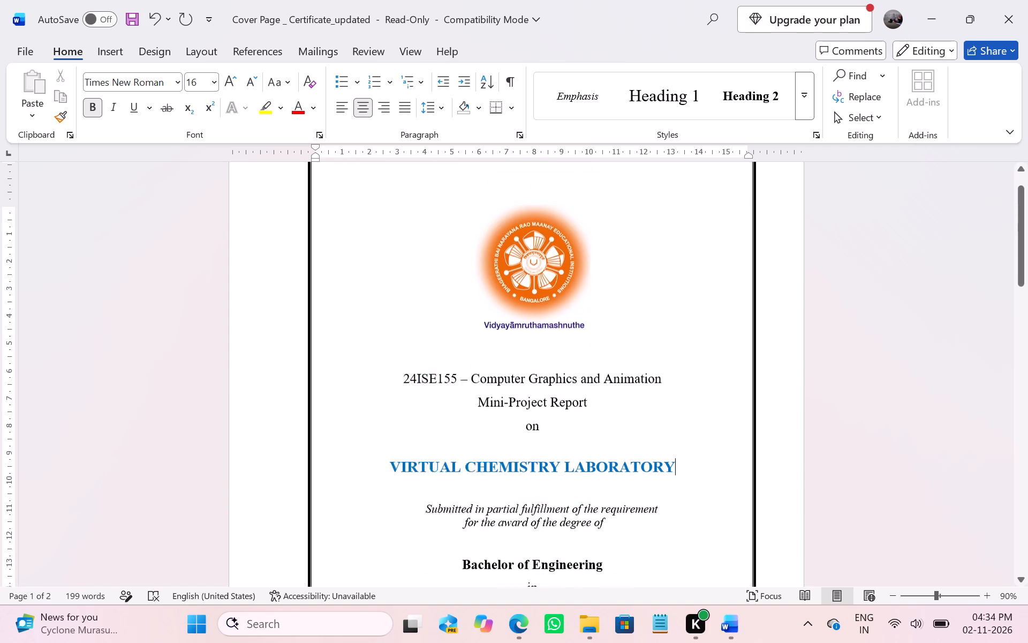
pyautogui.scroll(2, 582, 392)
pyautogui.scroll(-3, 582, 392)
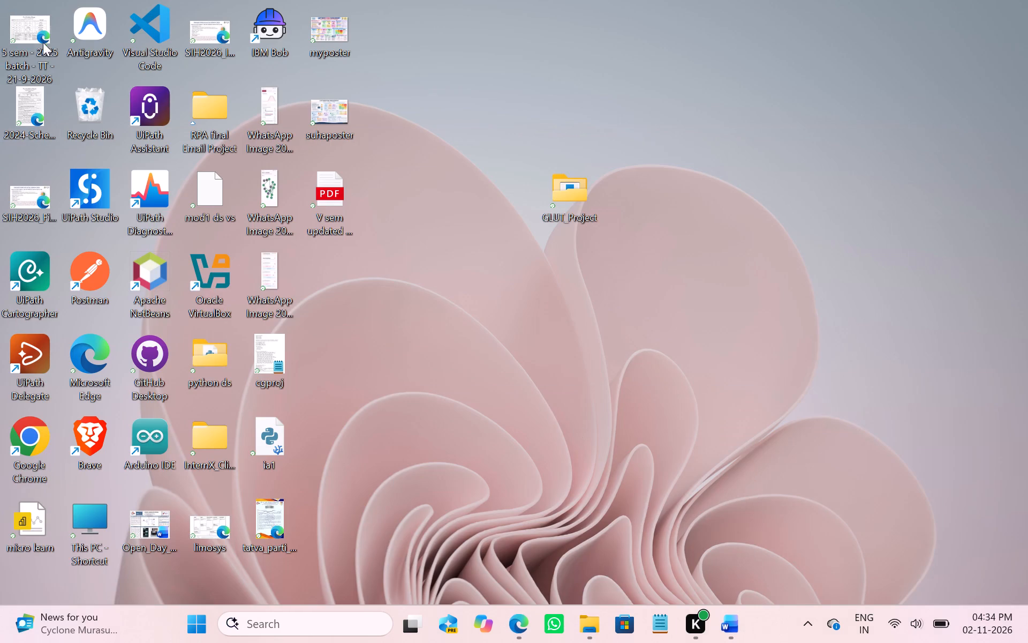
# Open the 2024-Scheme-3-to-8-semester PDF from the desktop and find the semester V Computer Graphics & Animation syllabus to check its course details.
pyautogui.doubleClick(32, 107)
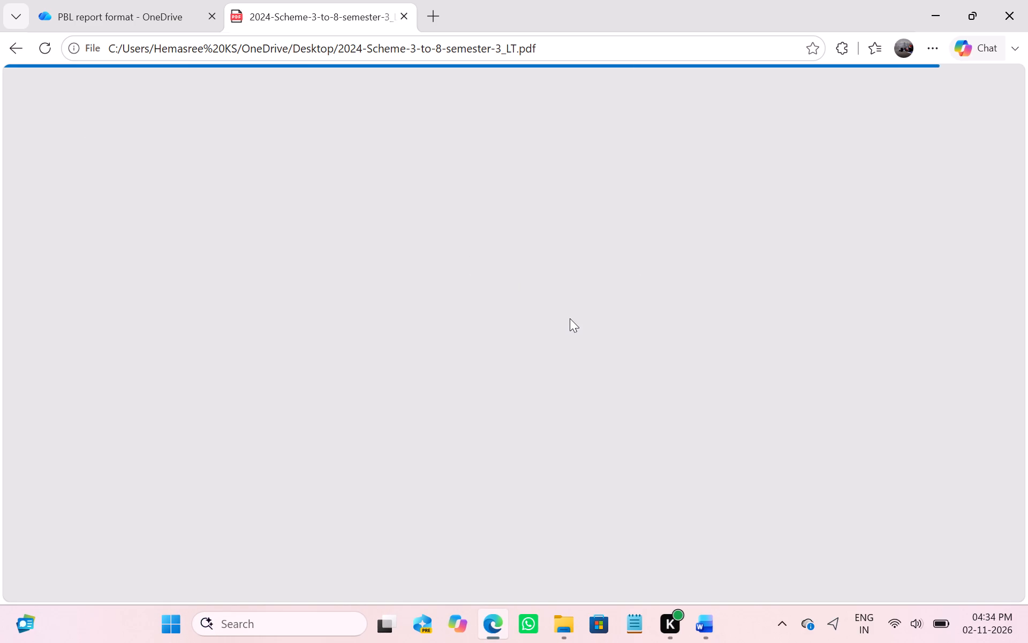
pyautogui.scroll(-8, 570, 318)
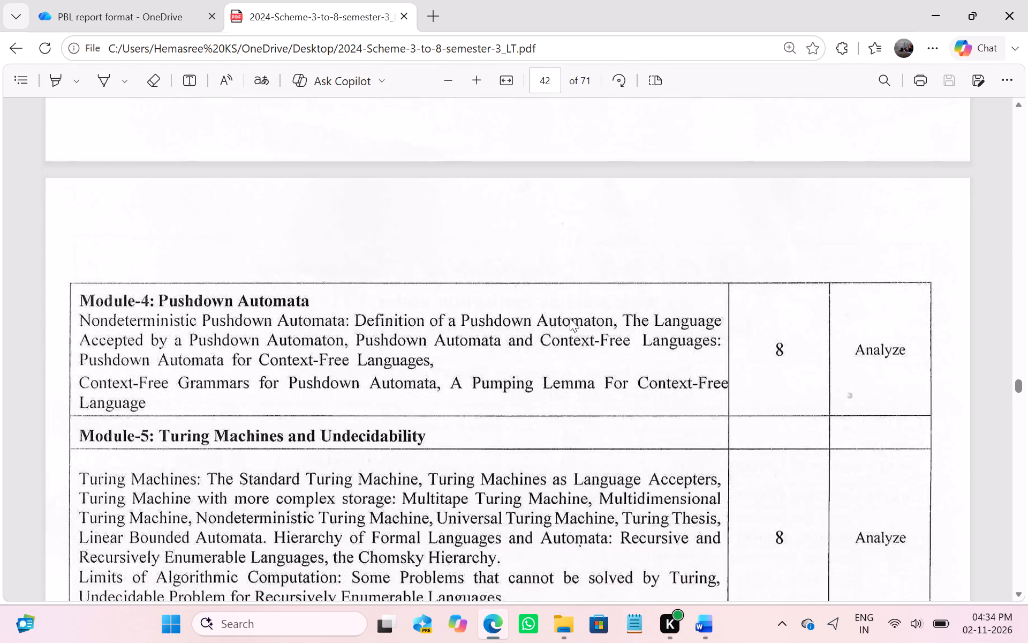
pyautogui.scroll(-9, 570, 318)
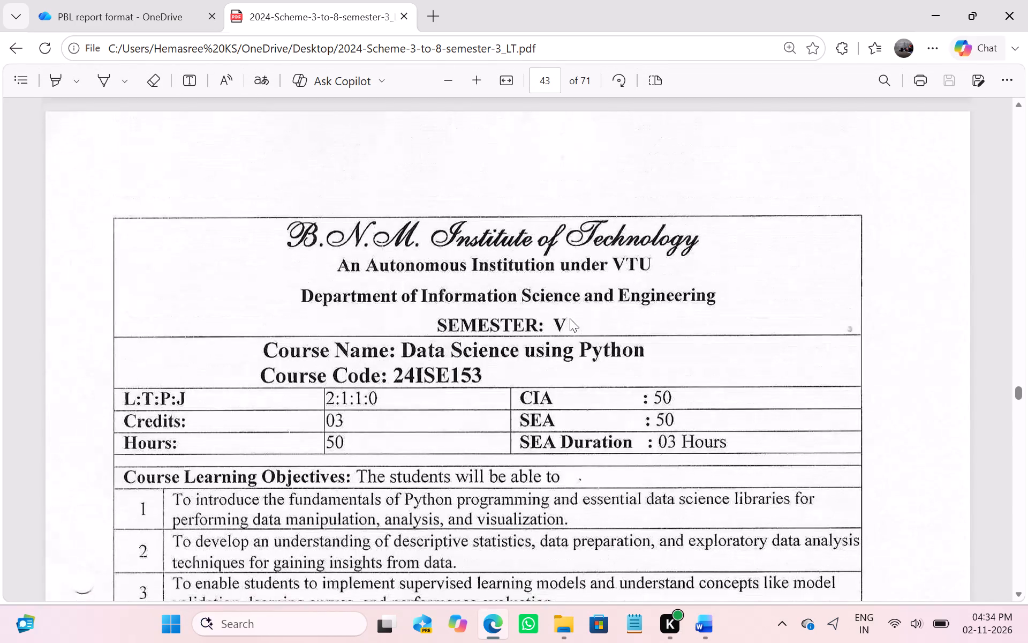
pyautogui.scroll(-3, 570, 318)
pyautogui.scroll(1, 570, 318)
pyautogui.scroll(-18, 570, 318)
pyautogui.scroll(-5, 570, 318)
pyautogui.scroll(1, 570, 318)
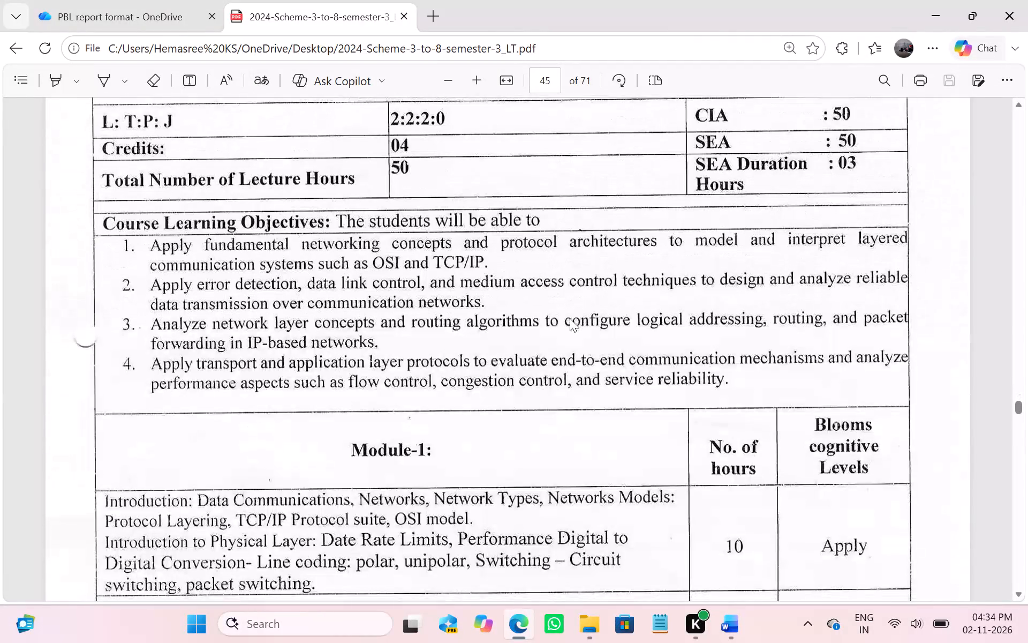
pyautogui.scroll(1, 570, 318)
pyautogui.scroll(-9, 570, 318)
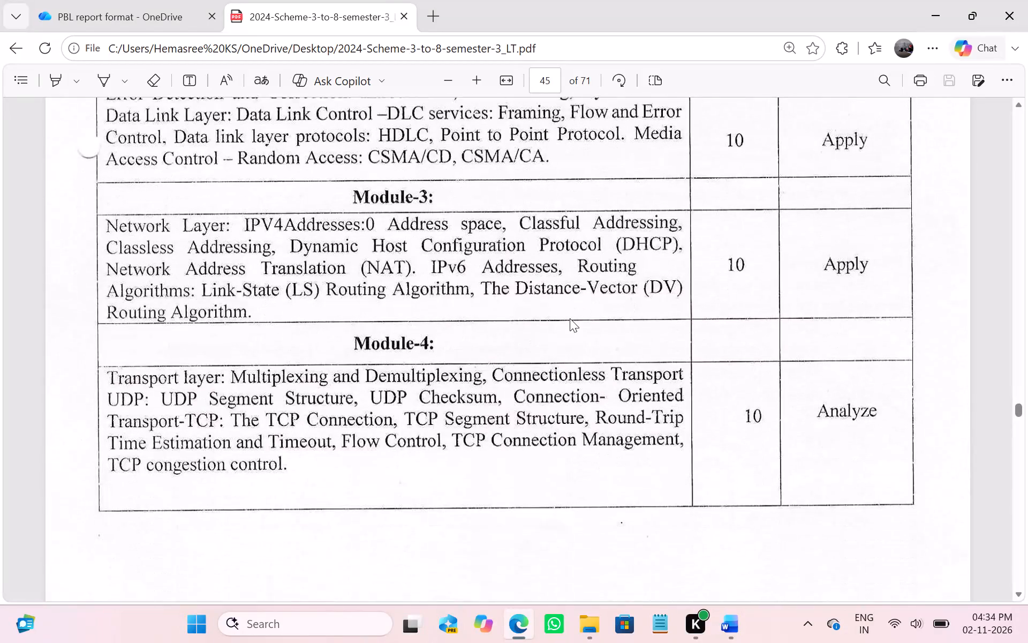
pyautogui.scroll(-13, 570, 318)
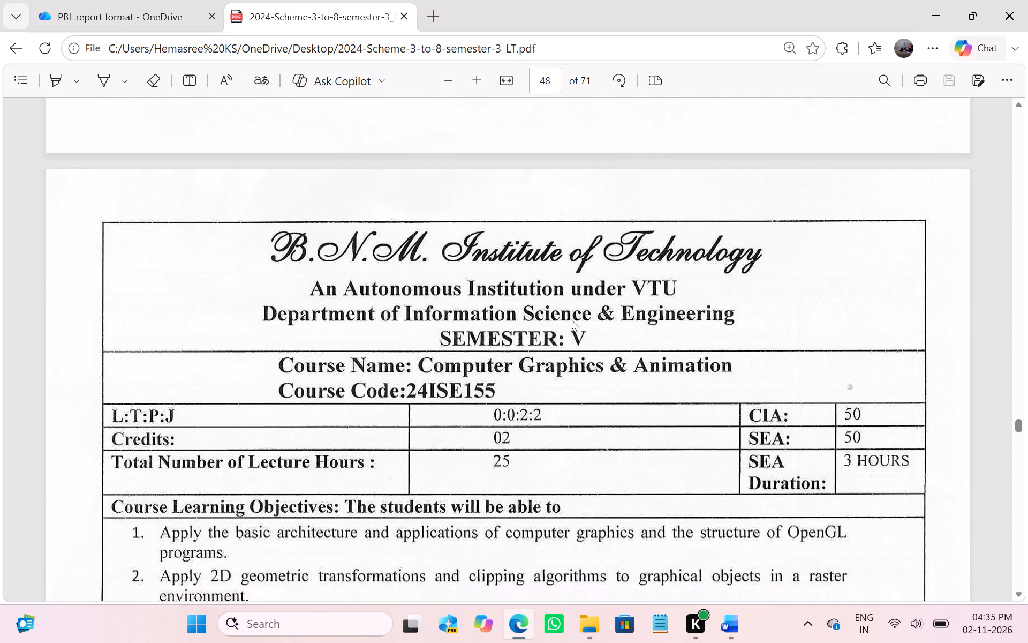
pyautogui.scroll(-1, 570, 318)
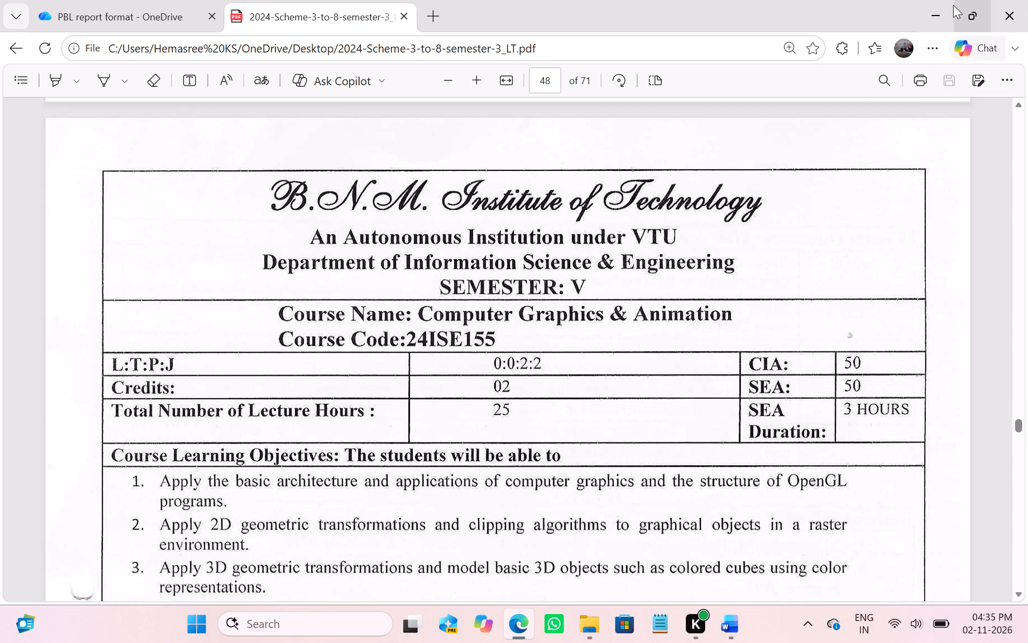
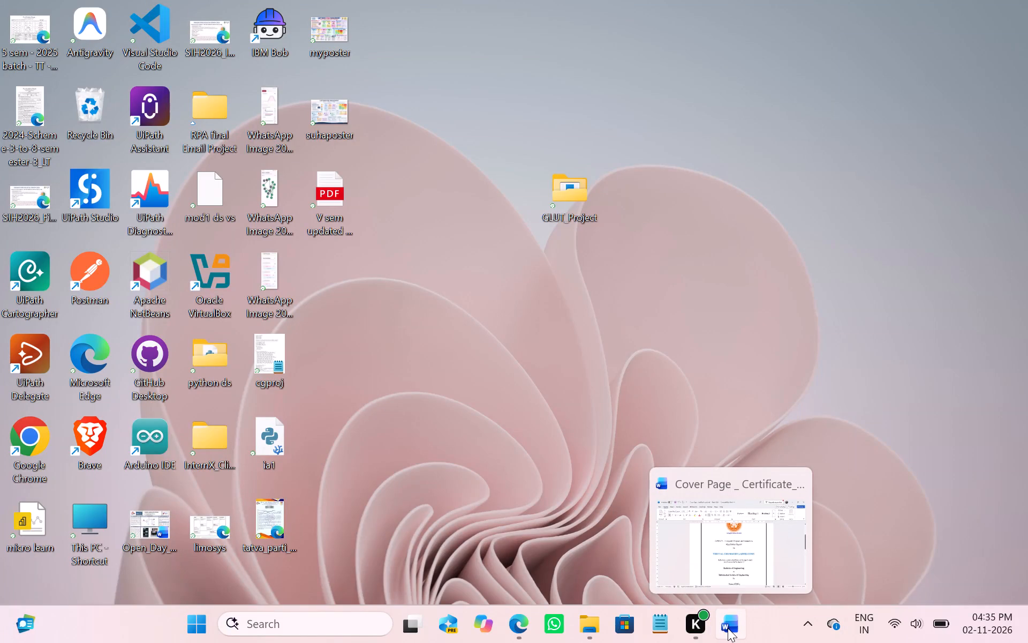
# Switch back to the Word cover page and replace the Name placeholder below "by" with the first student's full name.
pyautogui.click(728, 628)
pyautogui.scroll(1, 656, 403)
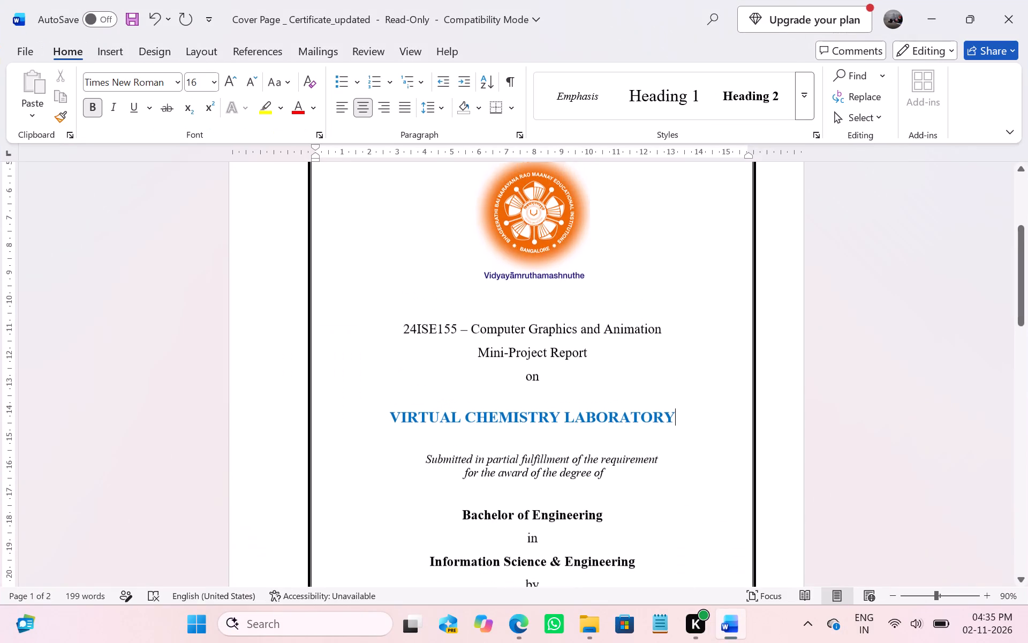
pyautogui.scroll(6, 656, 403)
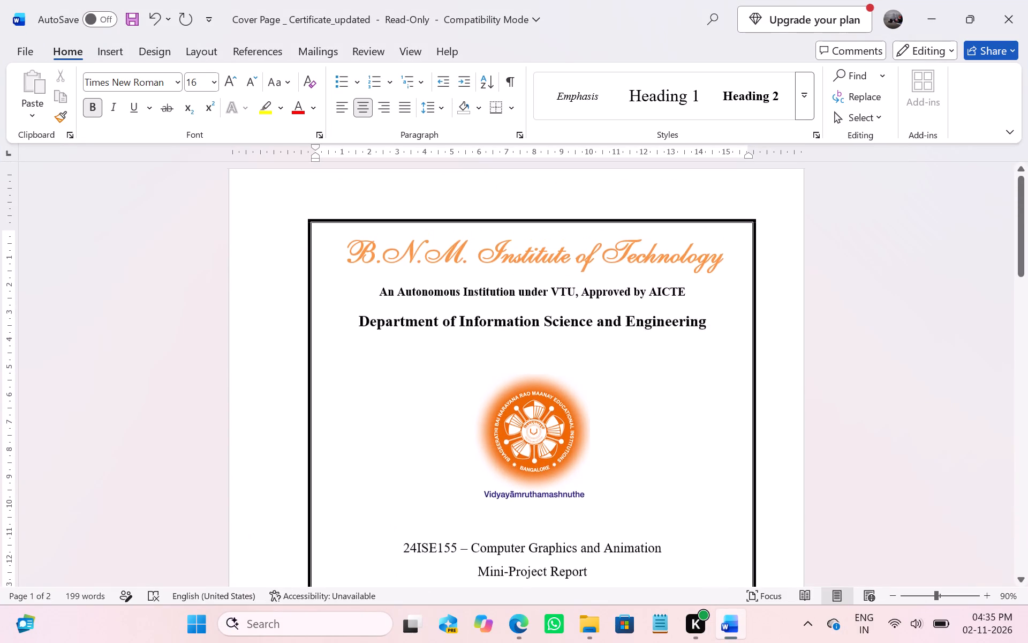
pyautogui.scroll(-5, 656, 403)
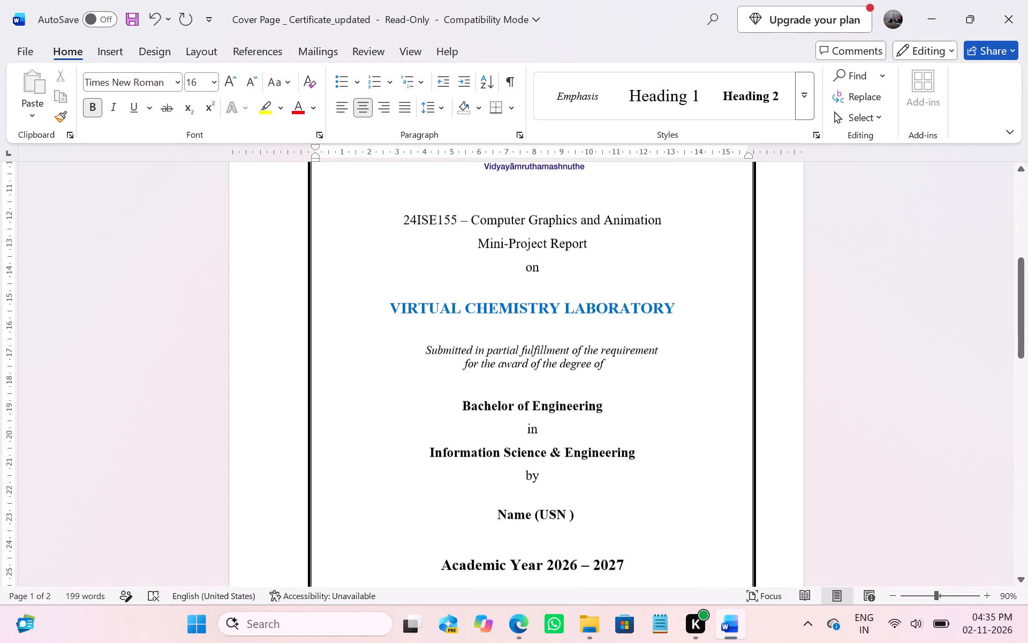
pyautogui.scroll(-1, 656, 403)
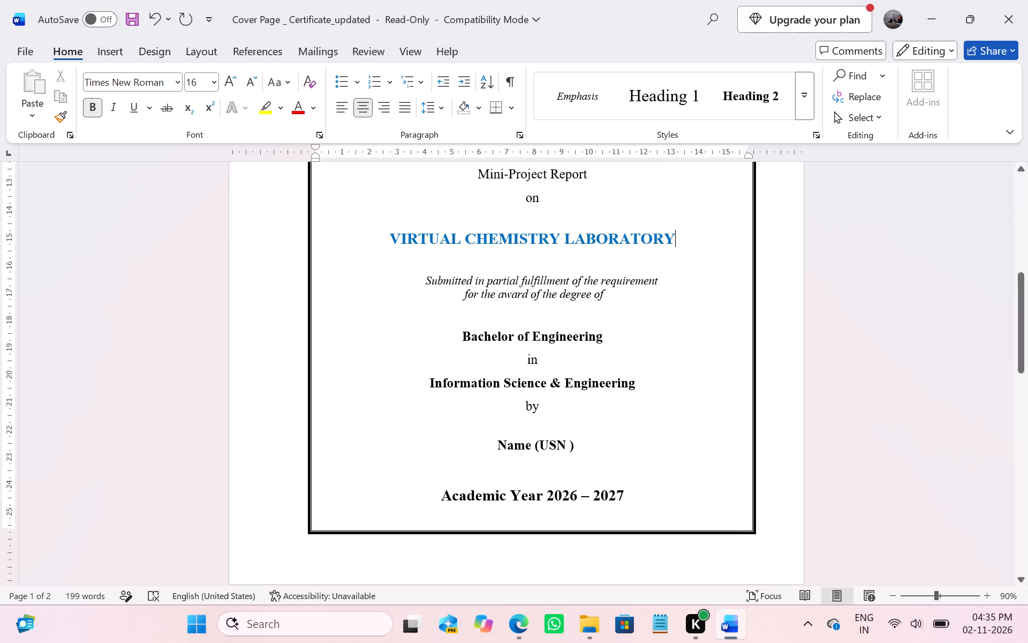
pyautogui.doubleClick(506, 444)
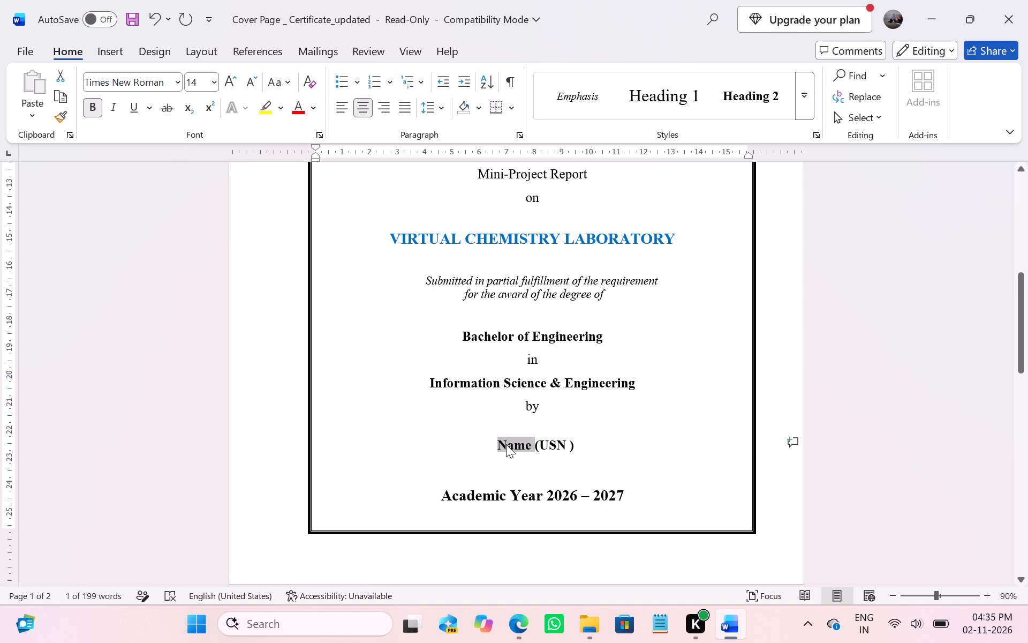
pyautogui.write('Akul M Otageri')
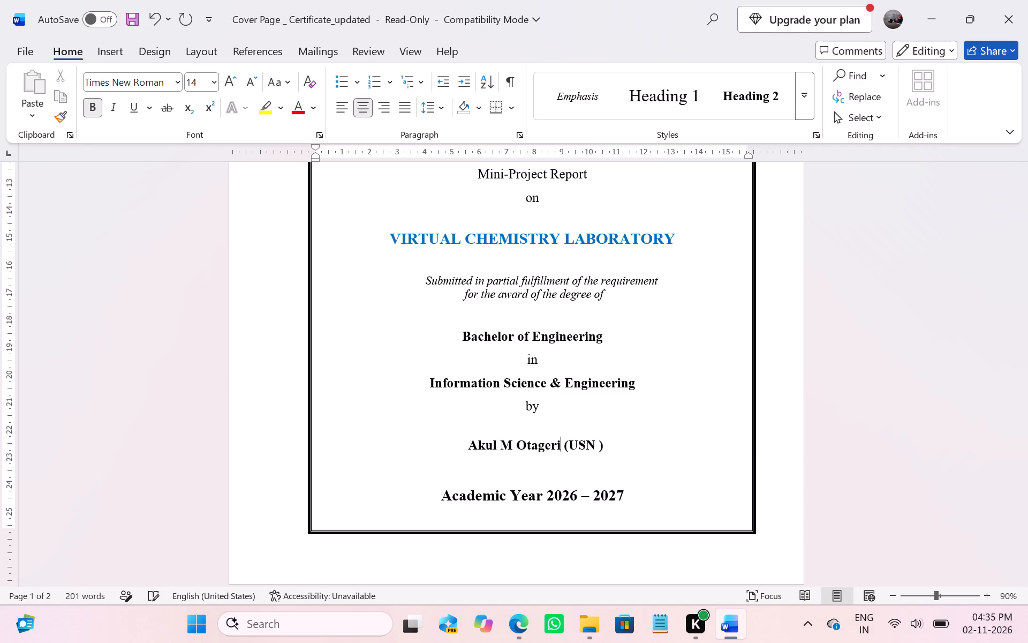
# Replace the USN placeholder in the parentheses after the first student's name with that student's USN.
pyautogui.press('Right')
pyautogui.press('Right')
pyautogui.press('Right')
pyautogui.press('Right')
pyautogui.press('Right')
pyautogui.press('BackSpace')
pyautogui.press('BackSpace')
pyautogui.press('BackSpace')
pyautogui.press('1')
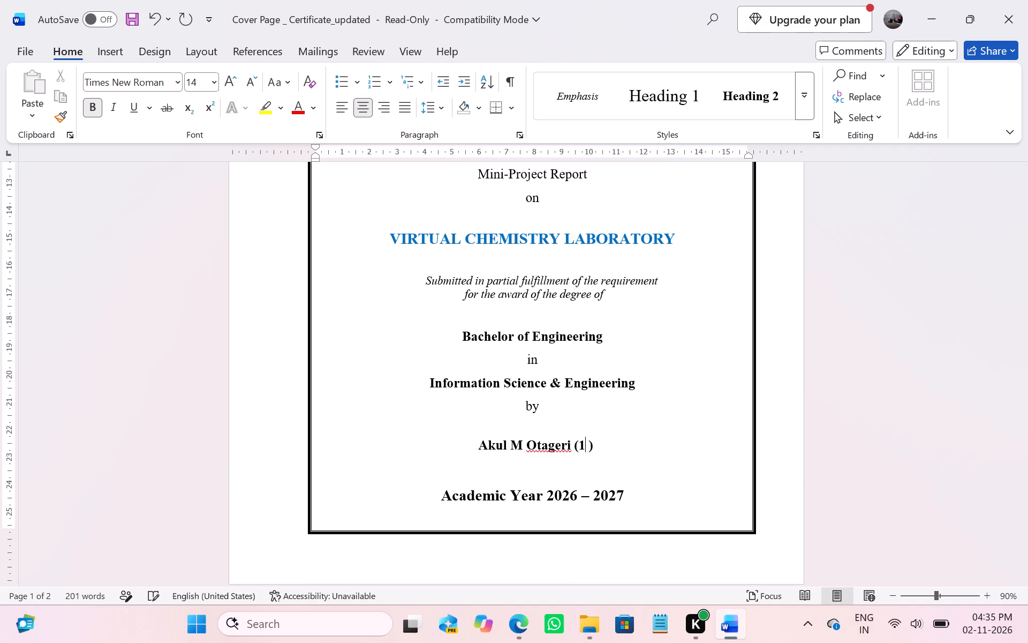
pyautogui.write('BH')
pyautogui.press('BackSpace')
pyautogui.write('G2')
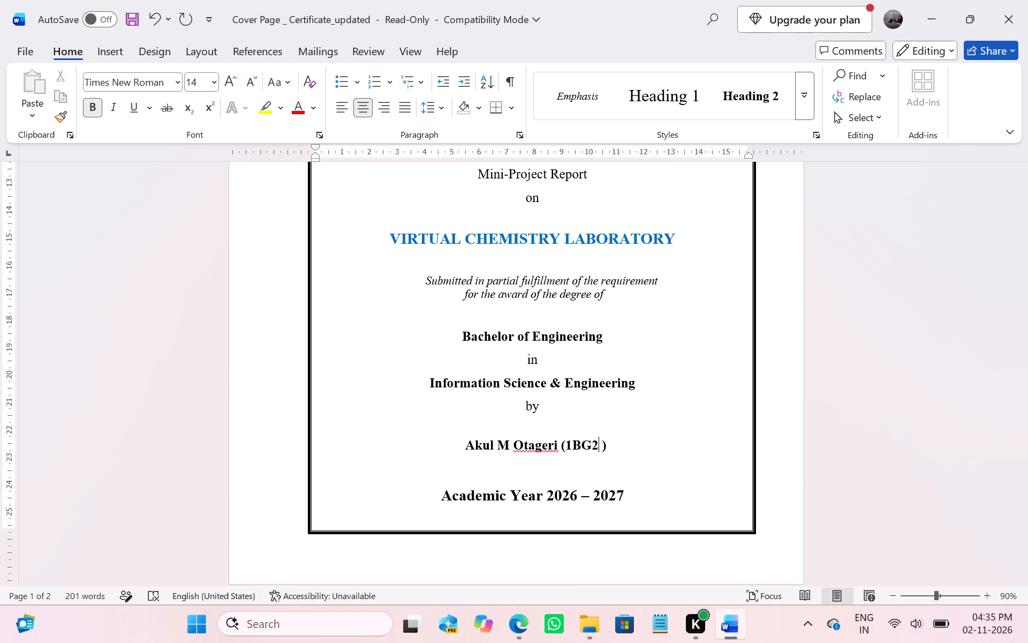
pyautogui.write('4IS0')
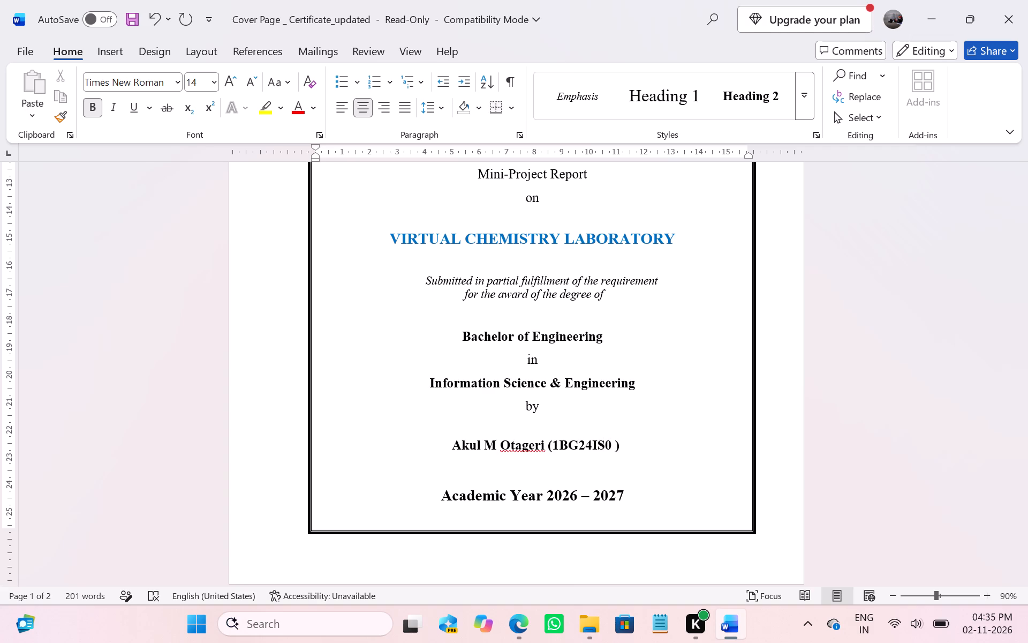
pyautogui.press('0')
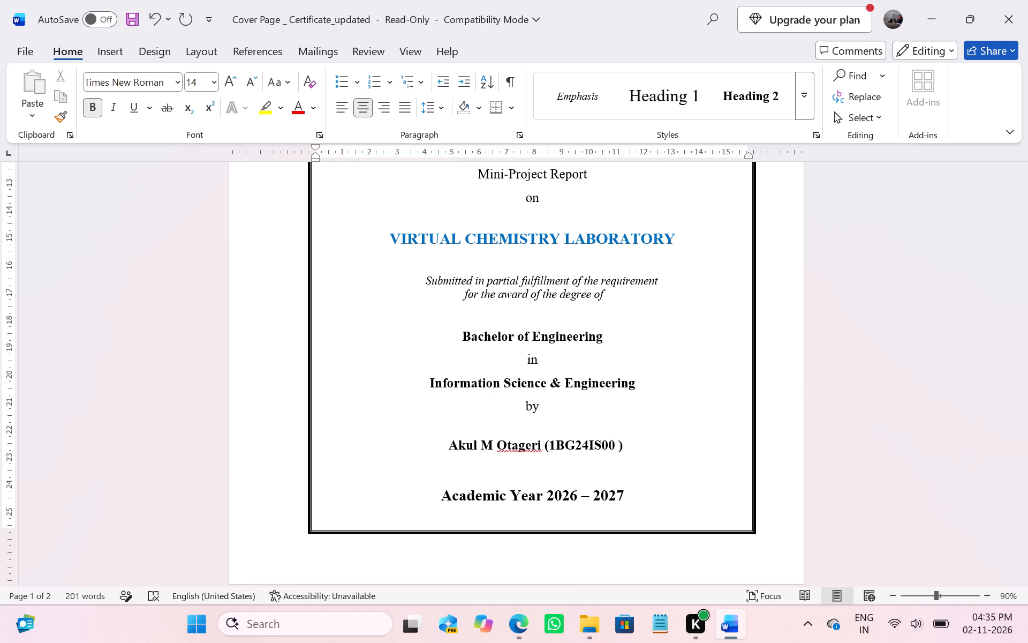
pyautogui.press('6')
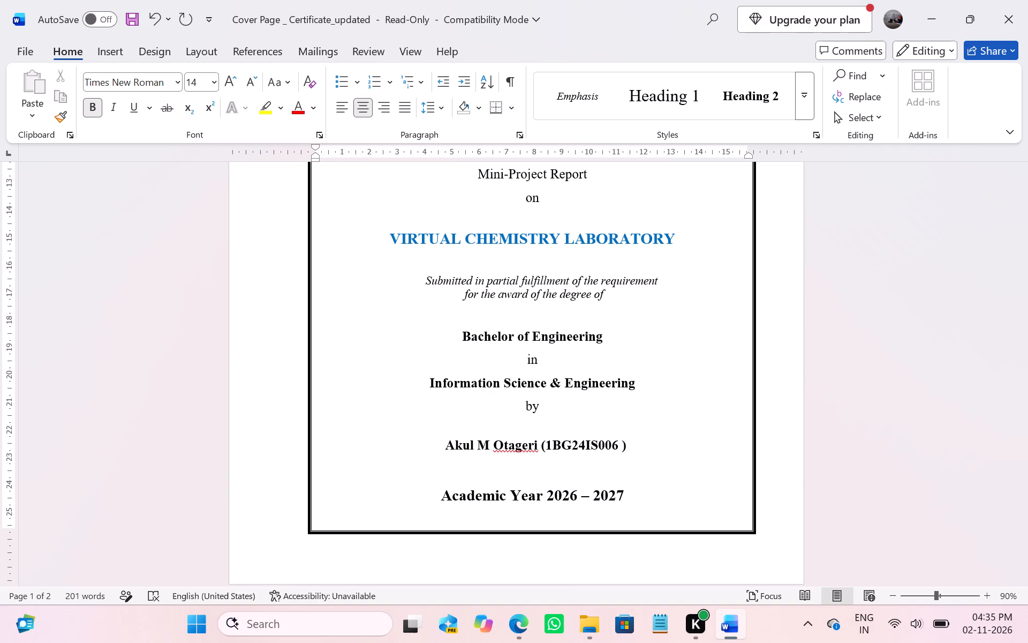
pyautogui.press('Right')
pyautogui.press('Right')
# Add a line below the first student with the second student's name and their USN in parentheses.
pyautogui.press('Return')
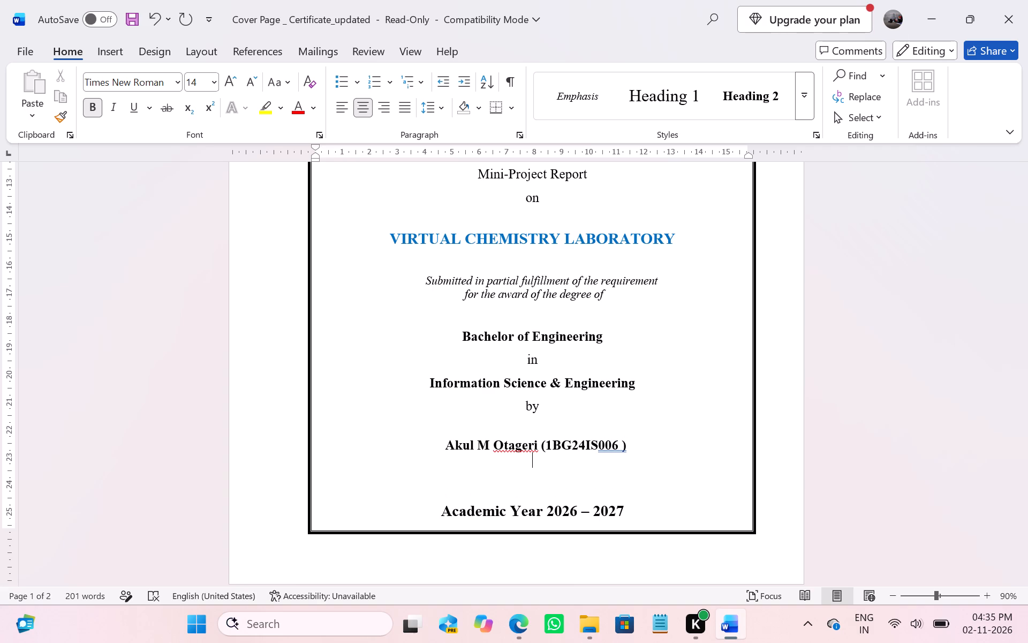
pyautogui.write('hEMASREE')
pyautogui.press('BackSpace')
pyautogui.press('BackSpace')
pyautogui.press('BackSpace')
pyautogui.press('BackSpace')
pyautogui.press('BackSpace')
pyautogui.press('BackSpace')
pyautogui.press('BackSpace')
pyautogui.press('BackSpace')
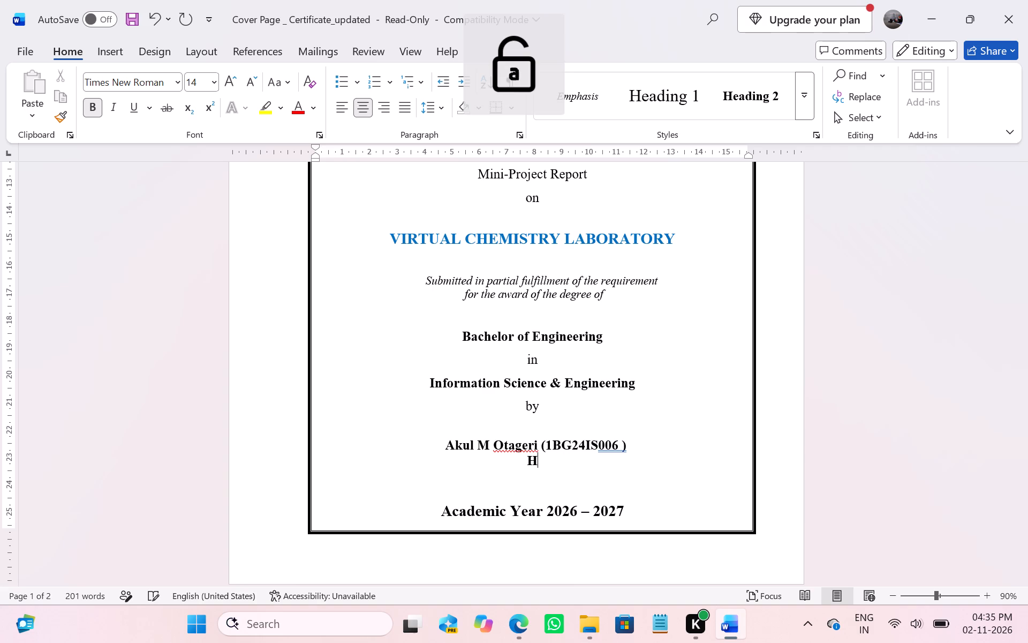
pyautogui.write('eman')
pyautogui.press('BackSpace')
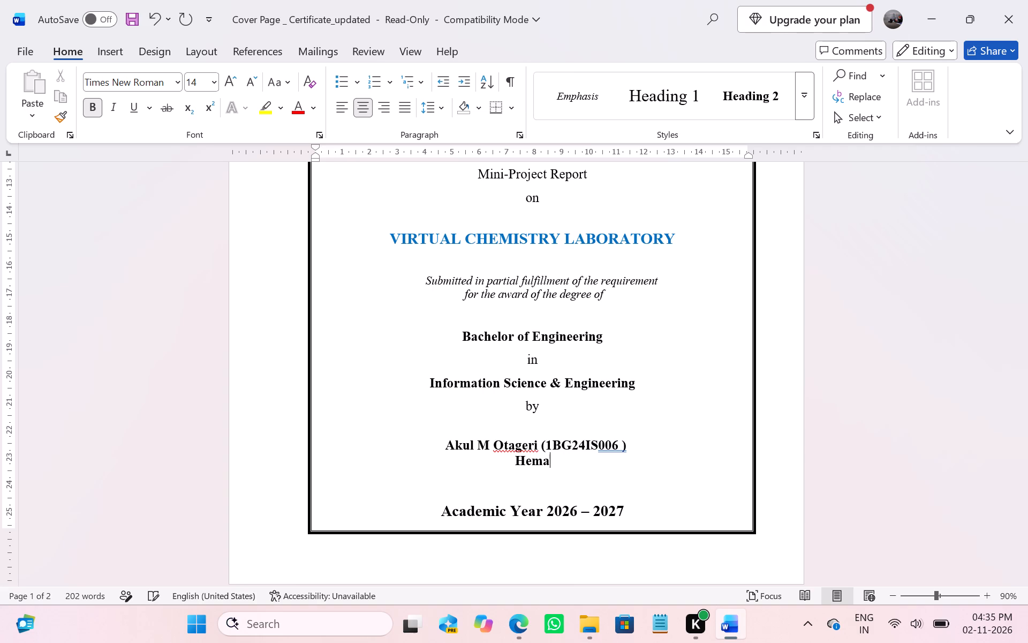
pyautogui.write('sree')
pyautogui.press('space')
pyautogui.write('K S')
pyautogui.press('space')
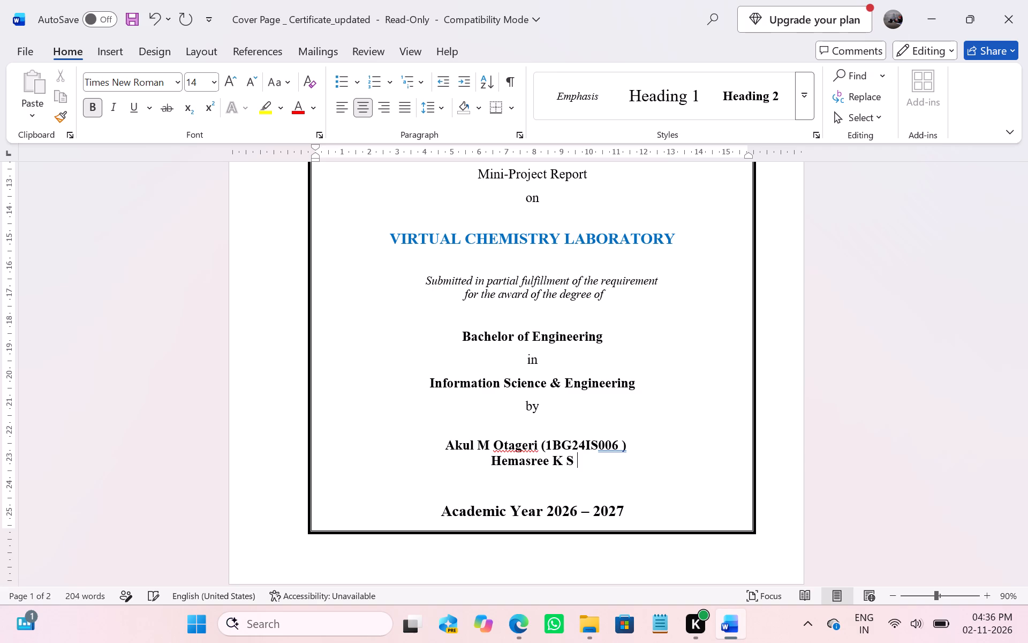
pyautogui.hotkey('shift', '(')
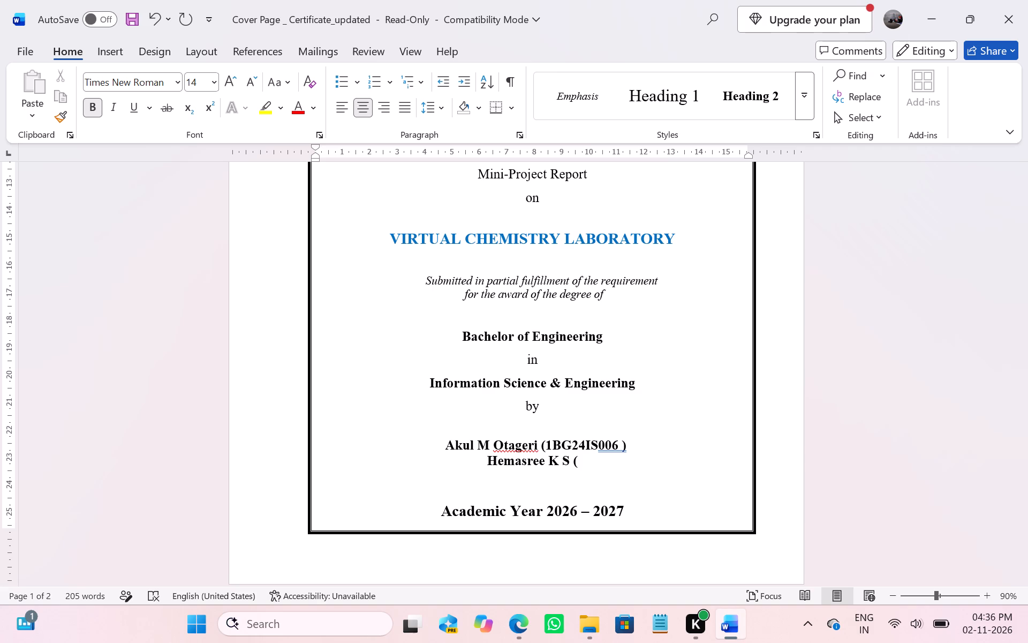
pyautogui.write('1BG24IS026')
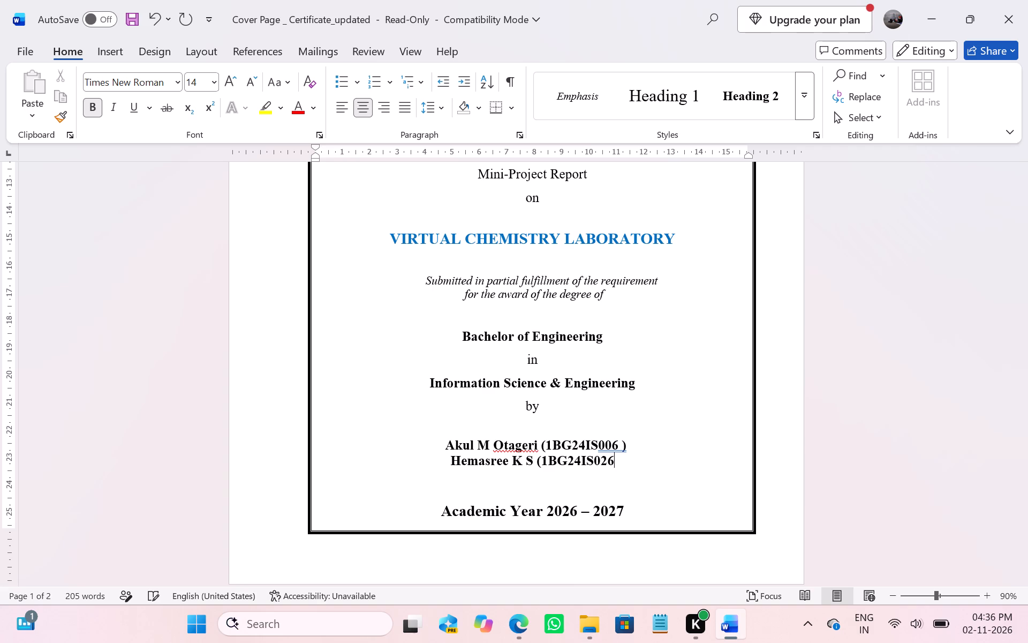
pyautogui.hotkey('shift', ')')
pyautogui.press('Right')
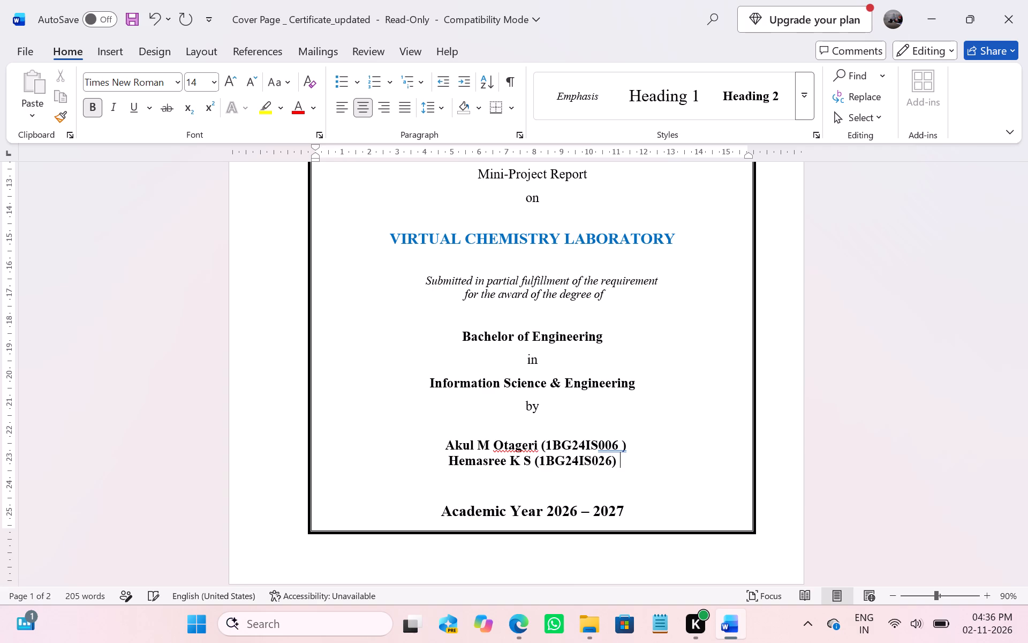
# Add a line below the second student with the third student's name, including the leading initial T, and their USN in parentheses.
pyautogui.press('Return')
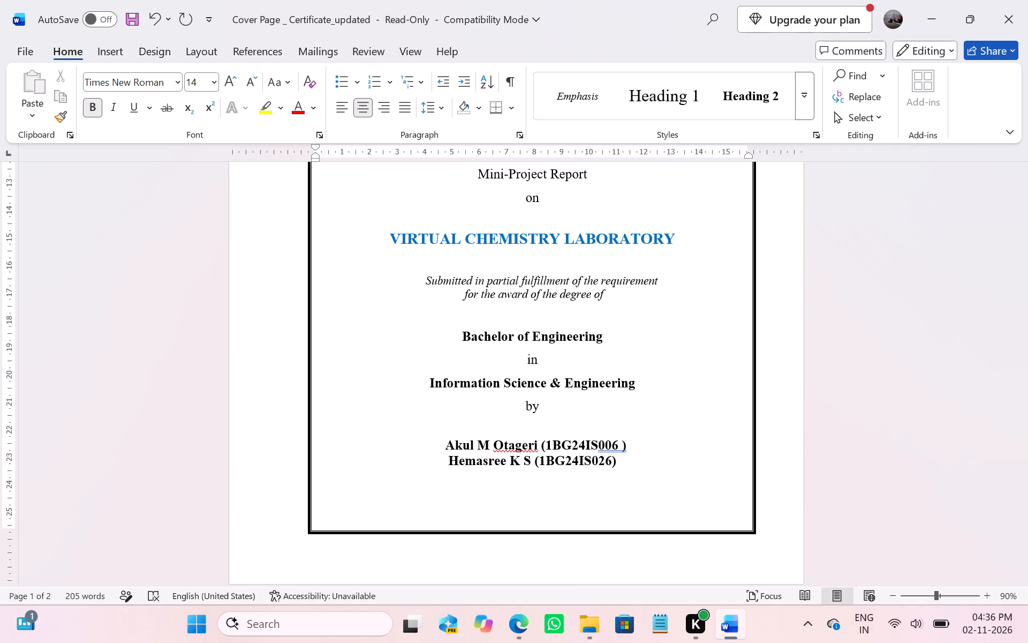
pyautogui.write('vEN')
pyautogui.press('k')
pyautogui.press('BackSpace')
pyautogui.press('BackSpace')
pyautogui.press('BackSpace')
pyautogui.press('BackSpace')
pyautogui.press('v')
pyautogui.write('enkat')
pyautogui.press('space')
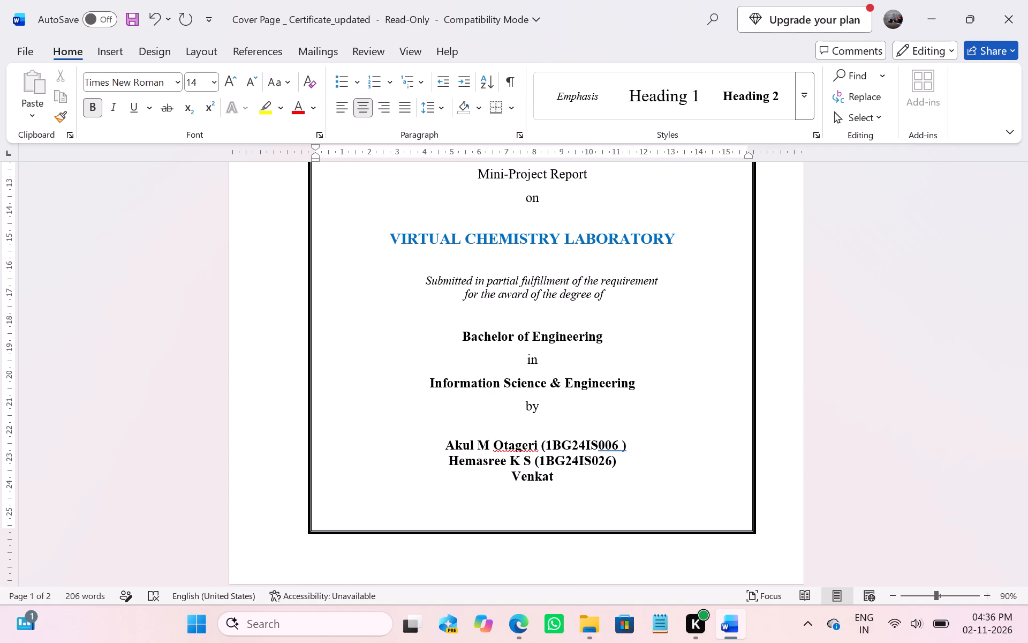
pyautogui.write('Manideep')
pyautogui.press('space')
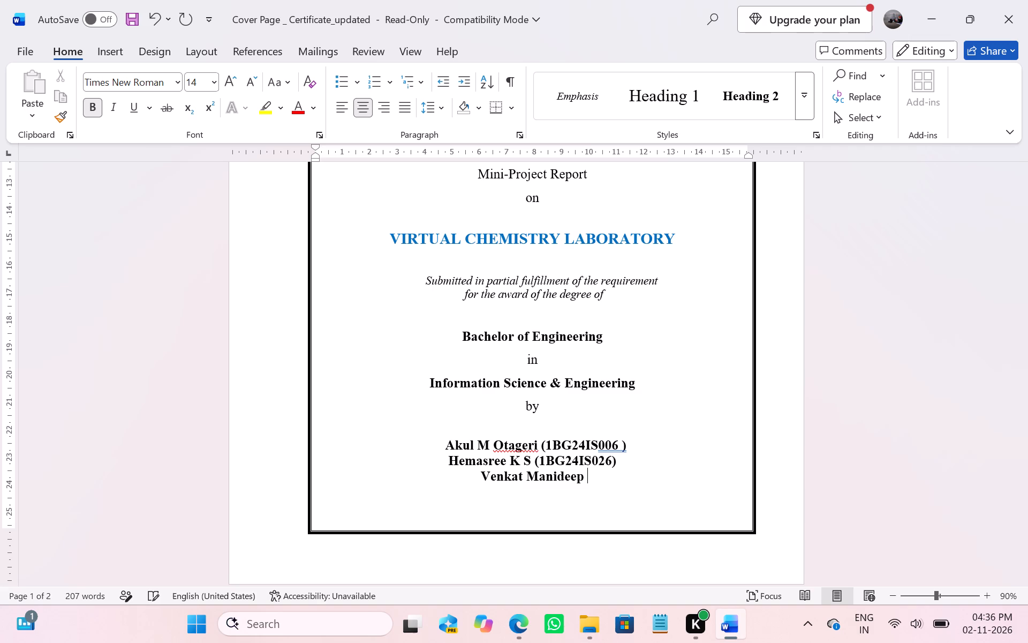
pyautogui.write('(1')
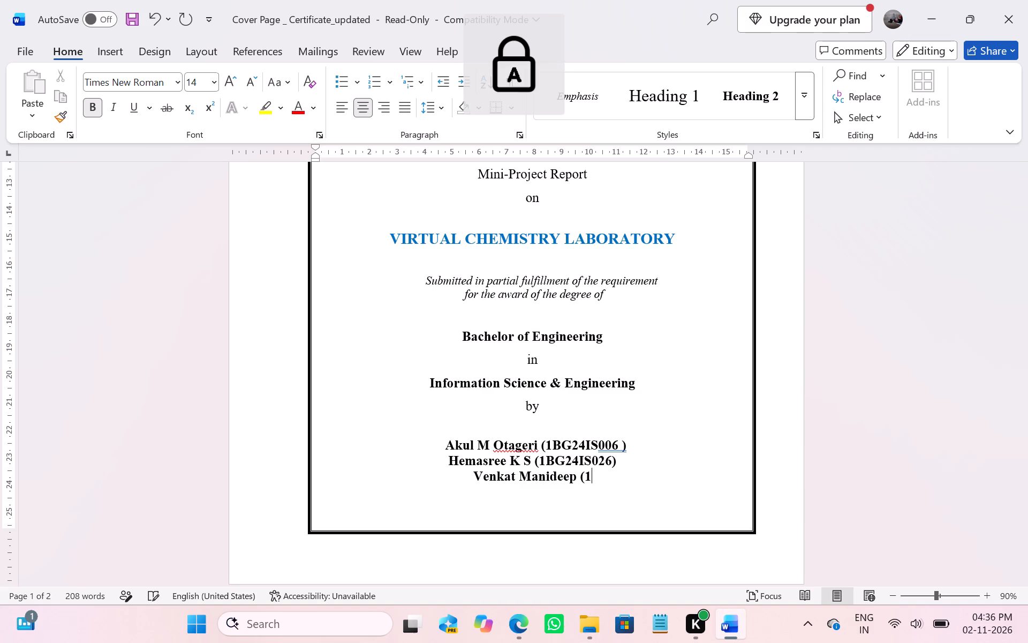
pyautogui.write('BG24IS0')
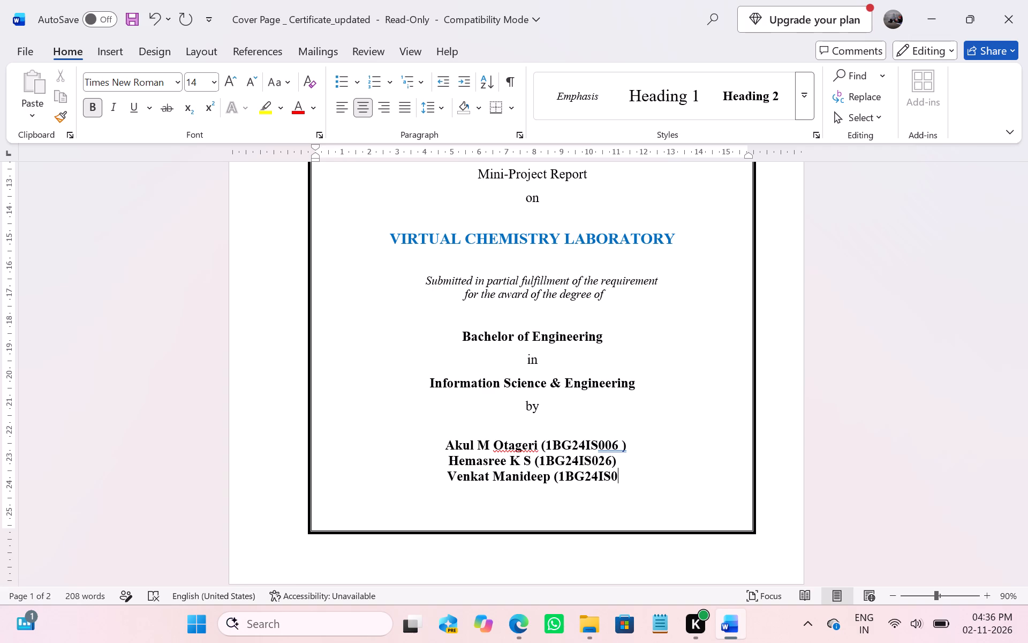
pyautogui.click(444, 479)
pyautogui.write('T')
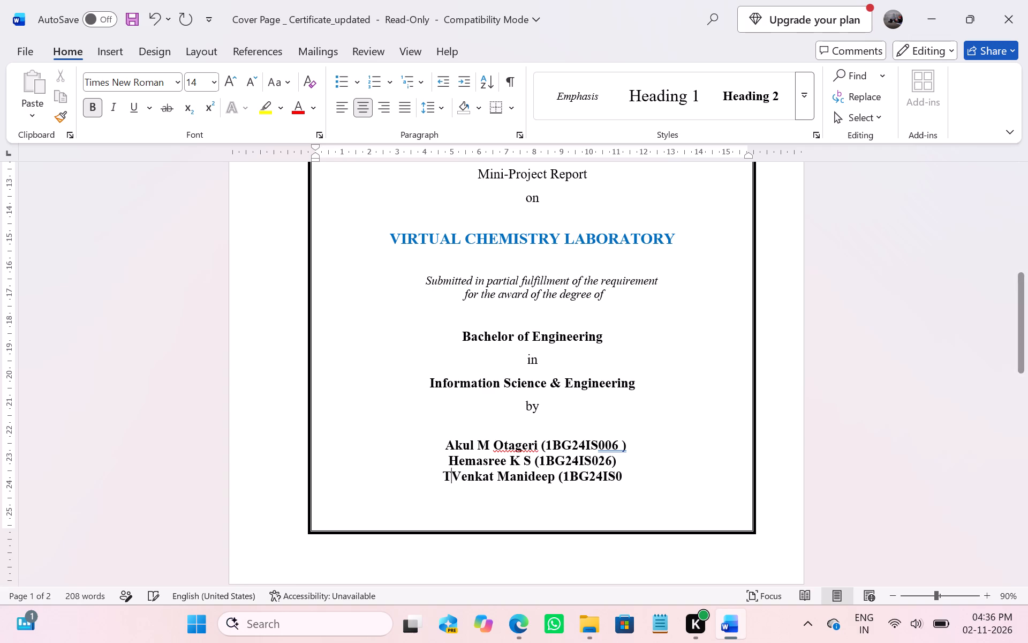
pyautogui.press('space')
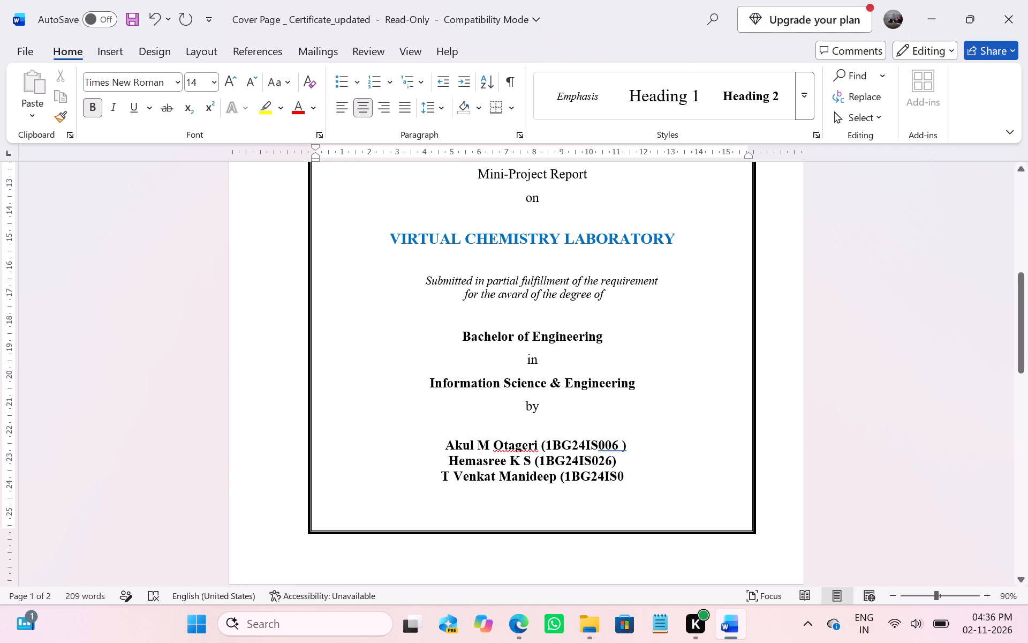
pyautogui.click(628, 478)
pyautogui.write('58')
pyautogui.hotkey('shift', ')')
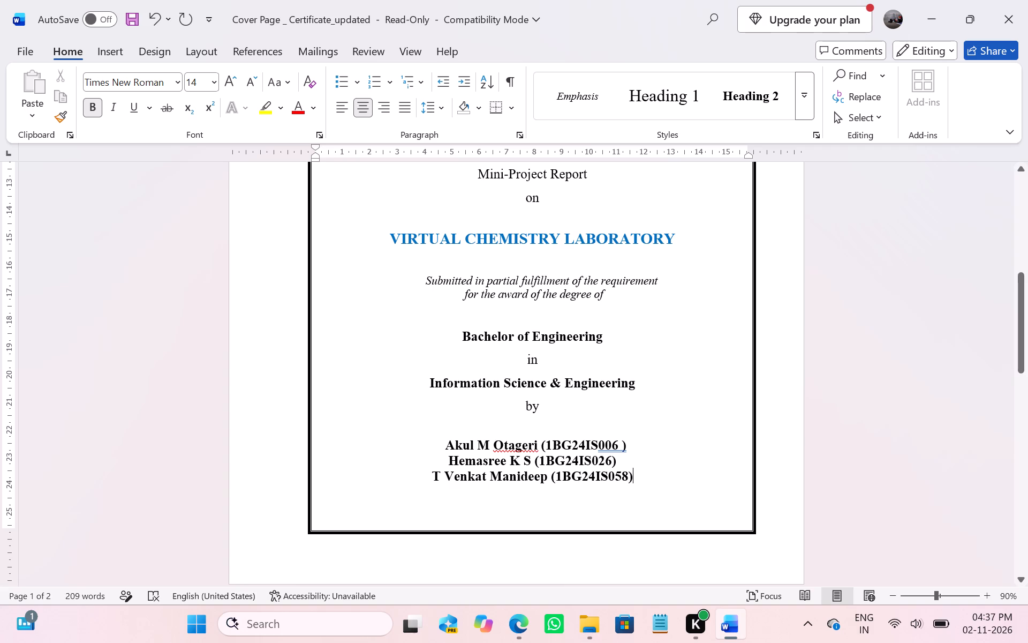
# Widen the gap between the first student's name and the parenthesised USN on the cover page by eight spaces.
pyautogui.click(539, 446)
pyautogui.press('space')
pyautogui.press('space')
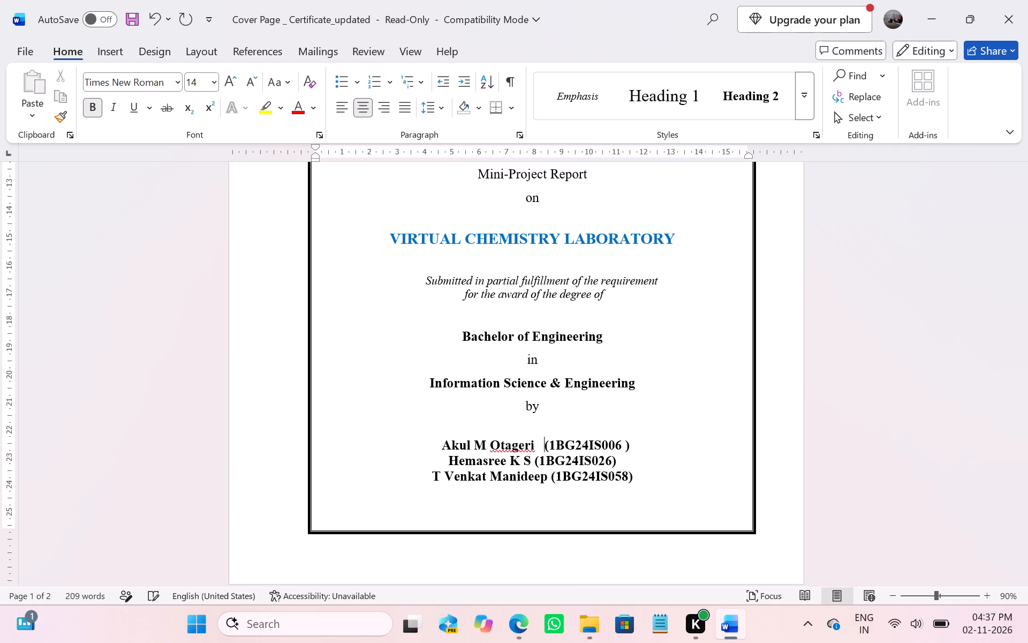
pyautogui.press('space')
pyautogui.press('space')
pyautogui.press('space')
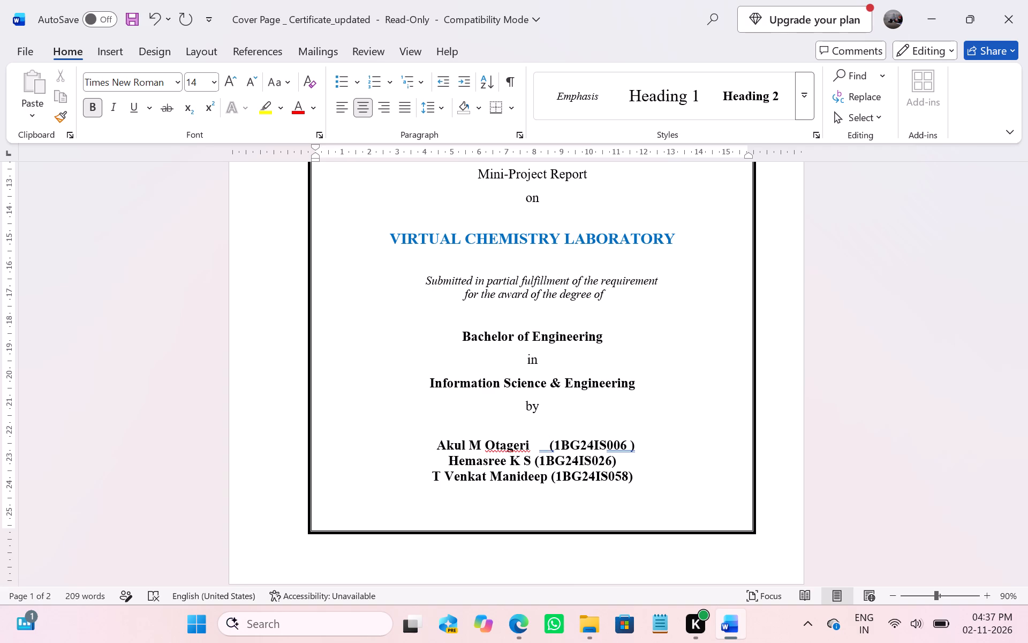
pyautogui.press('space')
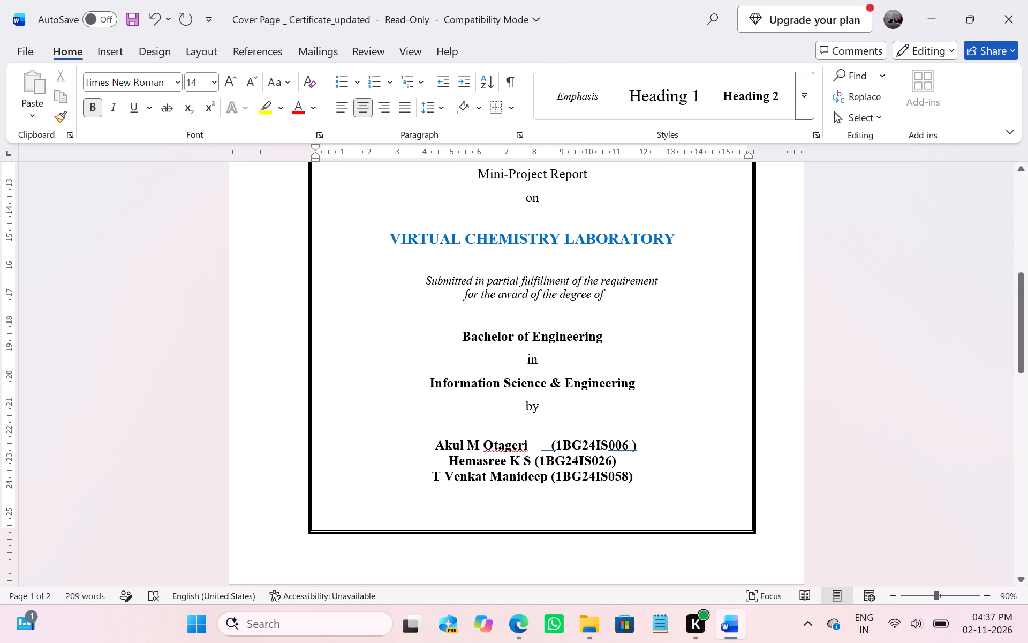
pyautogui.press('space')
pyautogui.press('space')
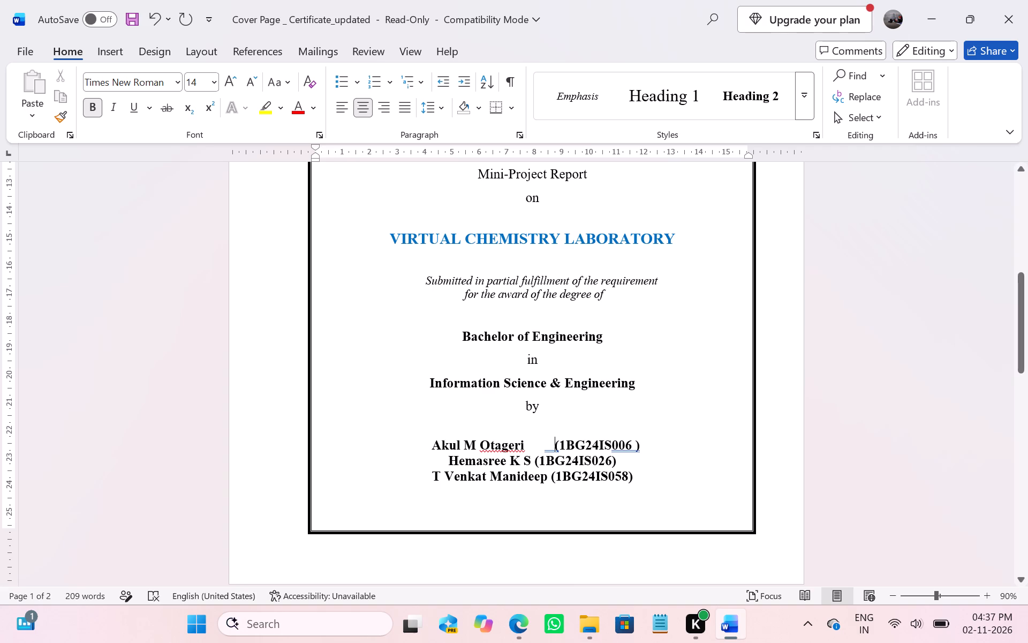
# Widen the gap between the third student's name and the parenthesised USN by eight spaces.
pyautogui.click(552, 475)
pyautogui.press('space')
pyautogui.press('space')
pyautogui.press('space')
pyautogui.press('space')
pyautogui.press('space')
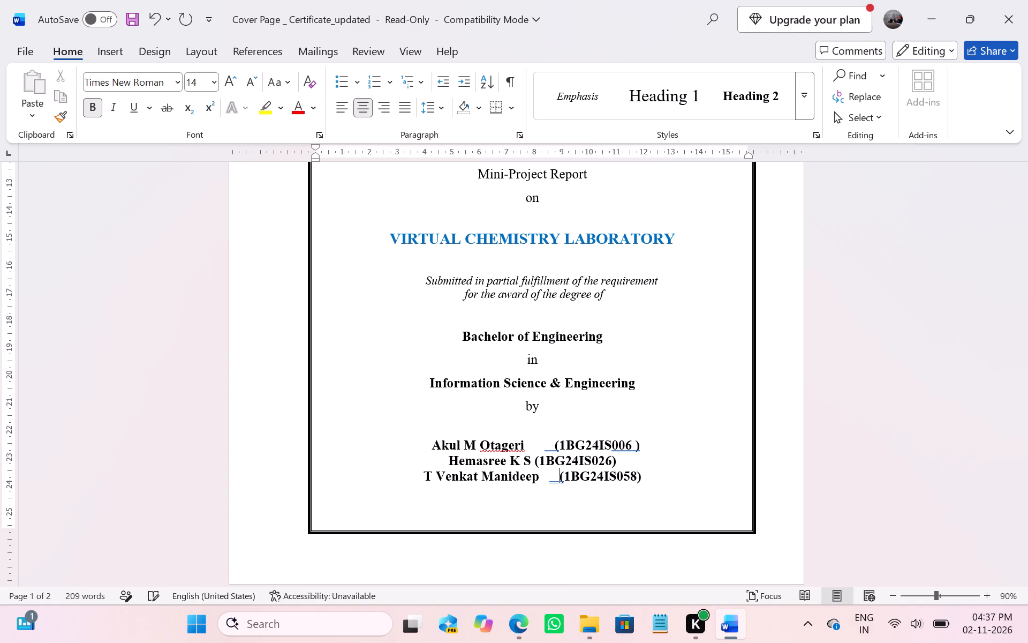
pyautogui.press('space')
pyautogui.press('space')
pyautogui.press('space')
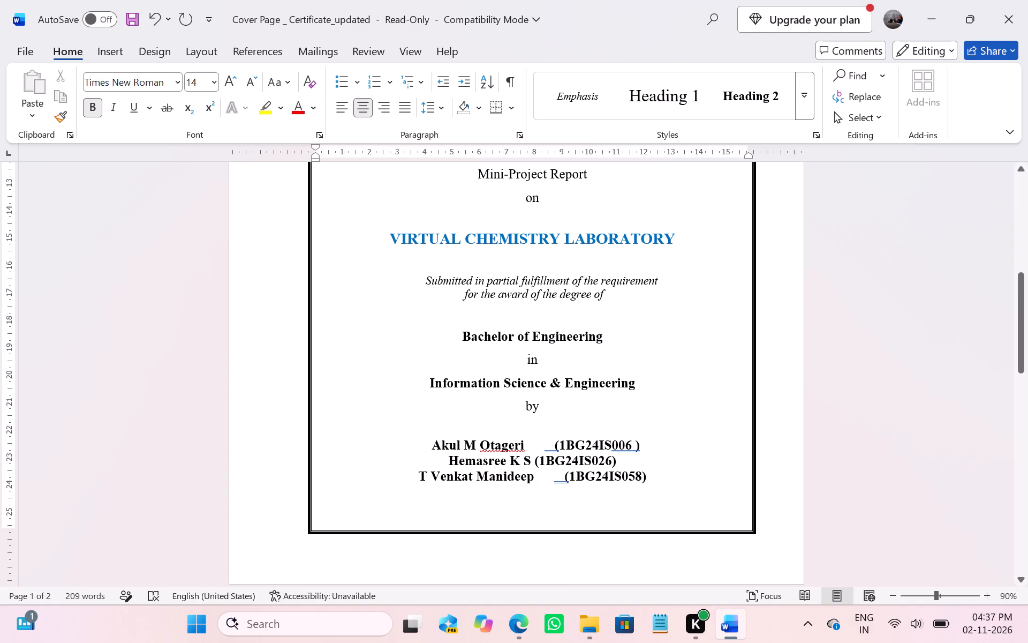
# Insert fifteen spaces between the second student's name and USN to line the USN up with the other rows.
pyautogui.click(533, 462)
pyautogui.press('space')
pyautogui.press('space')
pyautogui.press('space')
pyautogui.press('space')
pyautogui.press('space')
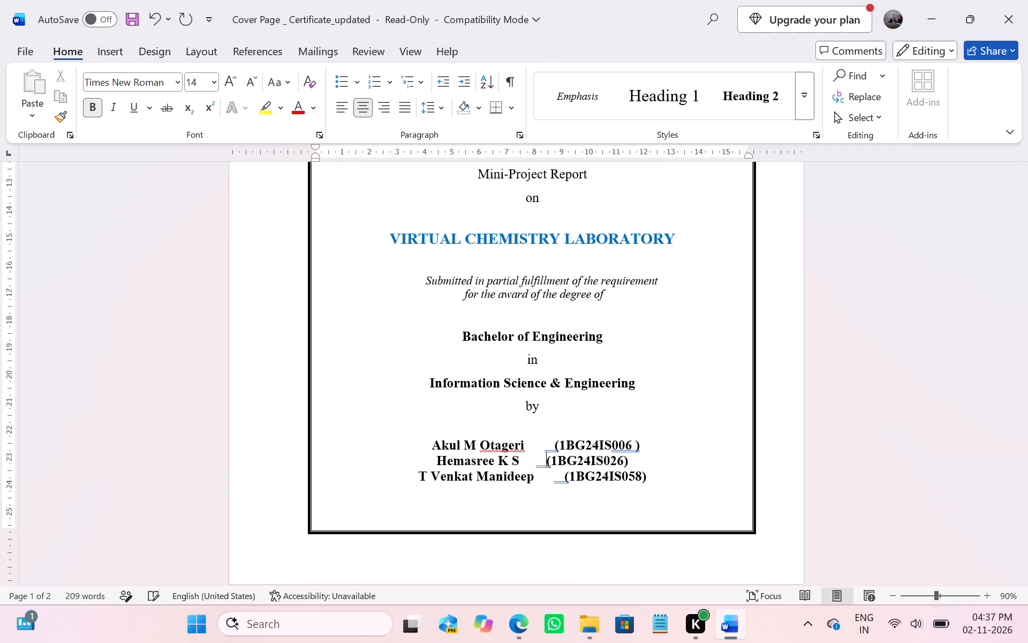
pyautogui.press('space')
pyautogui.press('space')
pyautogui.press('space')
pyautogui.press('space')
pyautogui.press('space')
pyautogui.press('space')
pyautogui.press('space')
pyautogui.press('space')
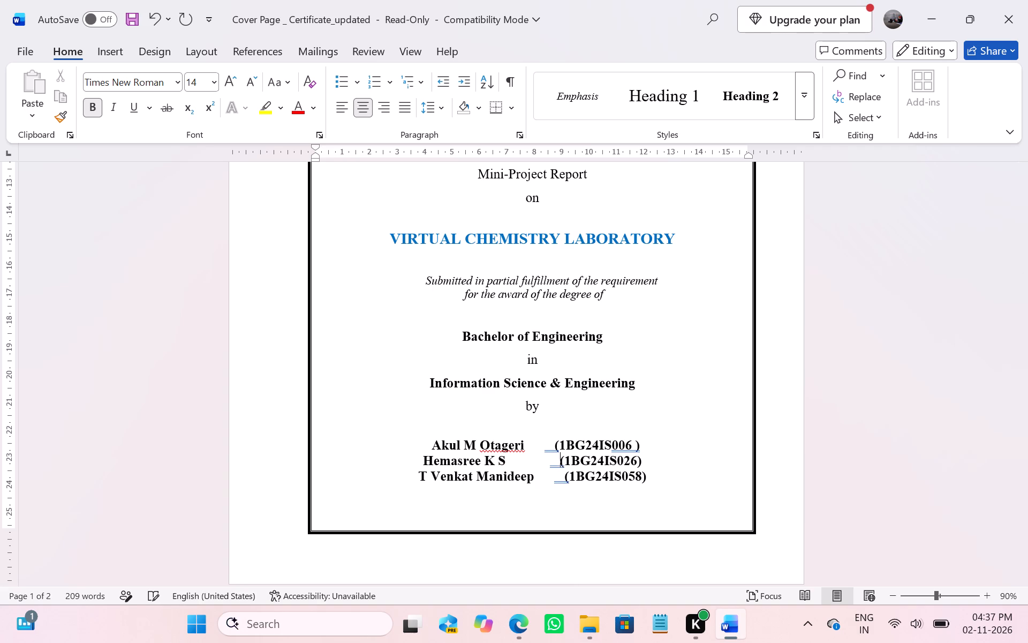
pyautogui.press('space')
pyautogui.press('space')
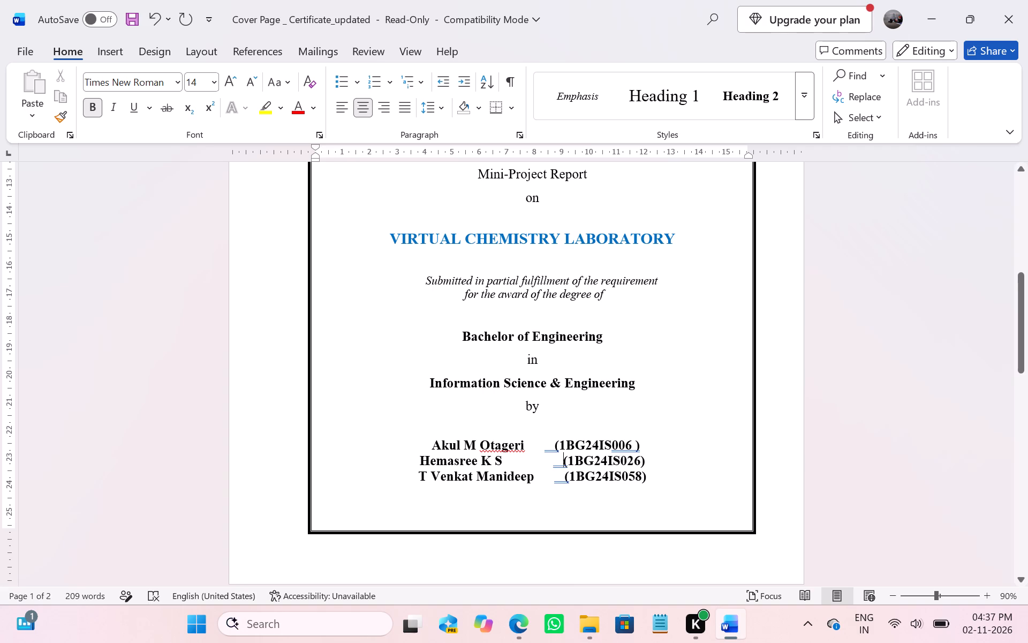
# Add five more spaces before the first student's USN to move it in line with the USNs below.
pyautogui.click(551, 442)
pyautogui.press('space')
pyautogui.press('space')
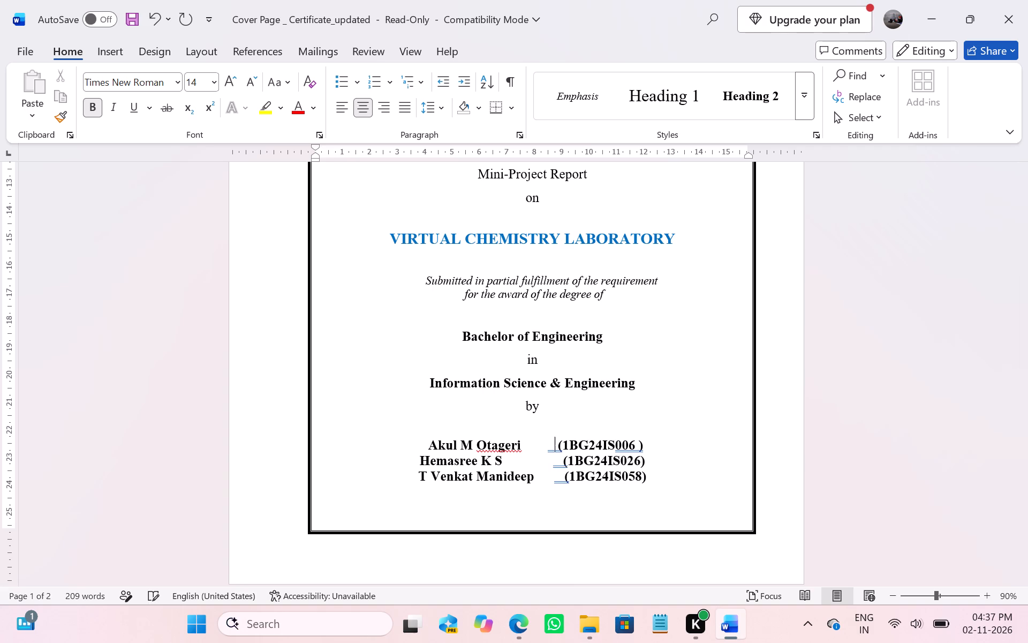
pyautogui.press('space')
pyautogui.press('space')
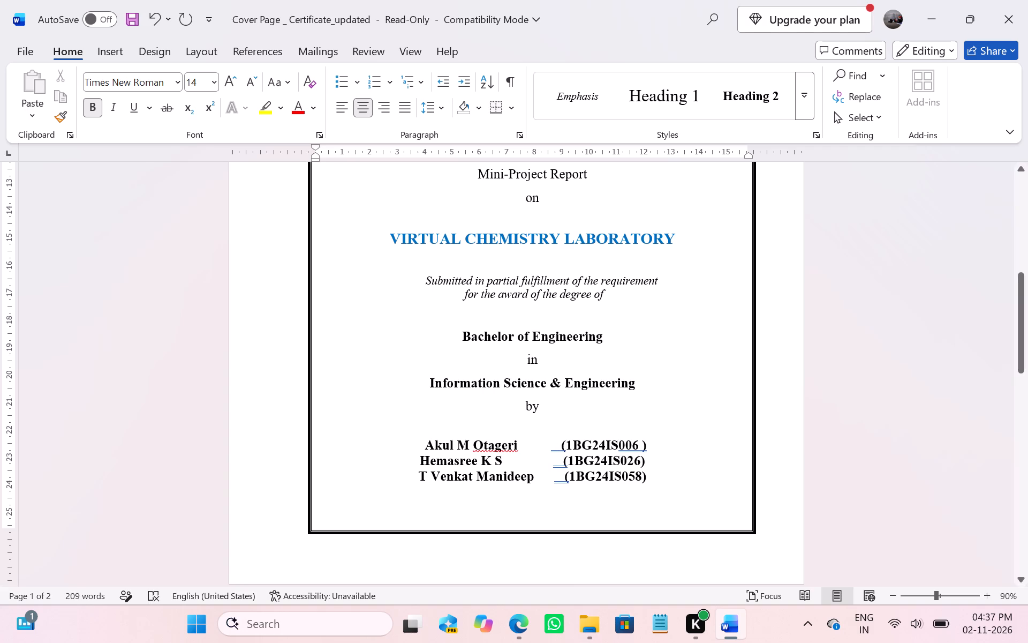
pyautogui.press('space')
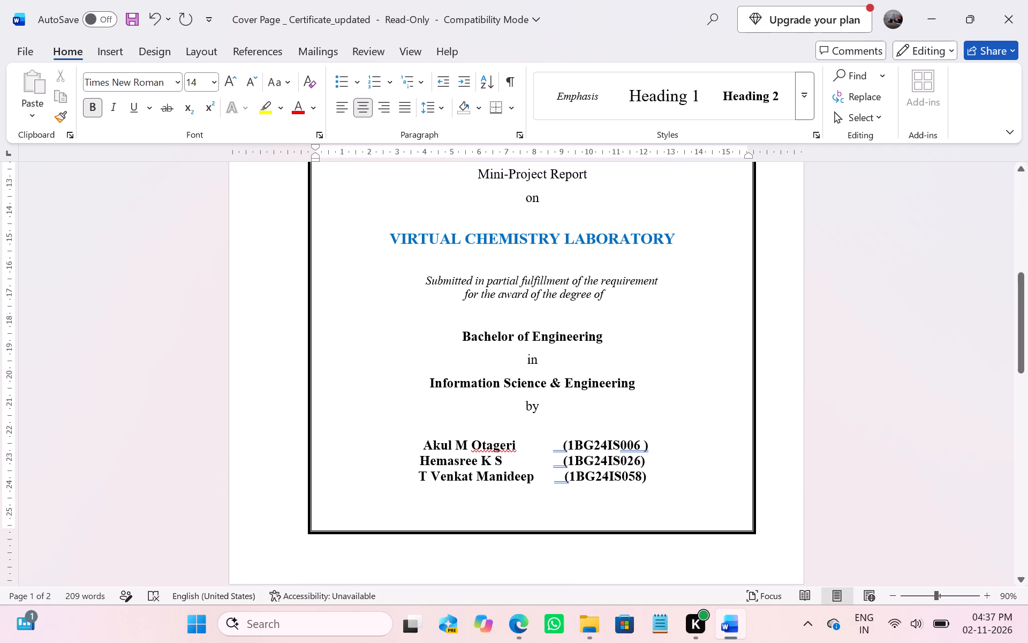
# Change the first student's line to left alignment and indent it with leading spaces to match the start of the names below.
pyautogui.click(422, 446)
pyautogui.press('BackSpace')
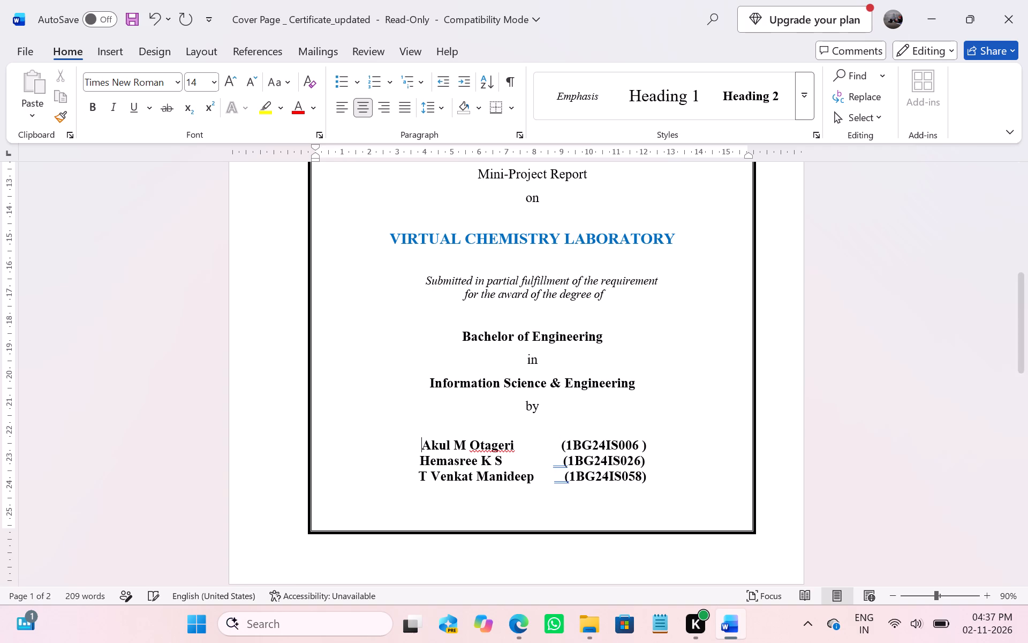
pyautogui.press('BackSpace')
pyautogui.press('BackSpace')
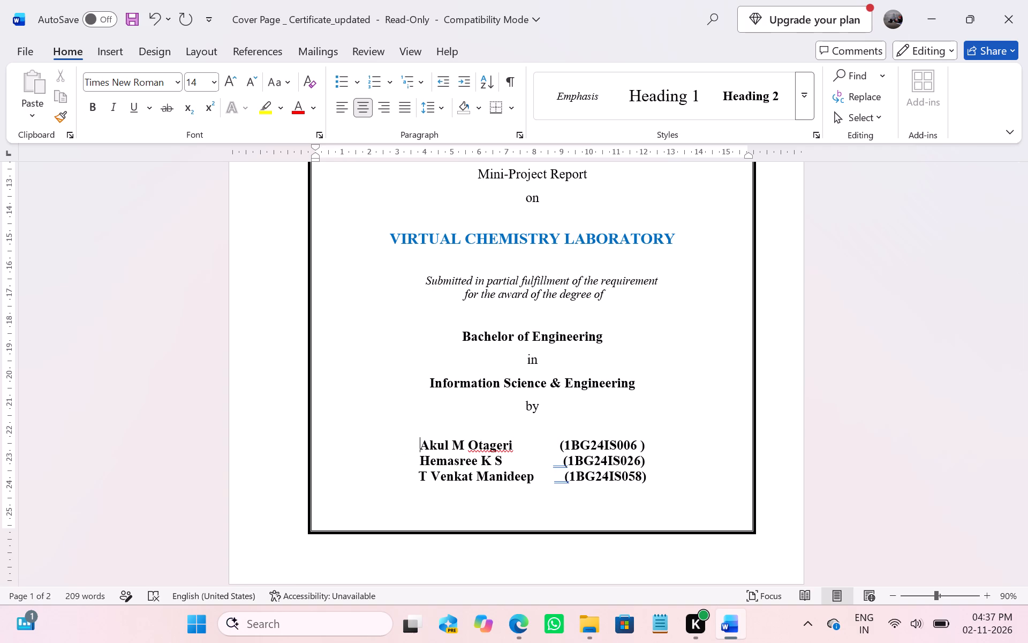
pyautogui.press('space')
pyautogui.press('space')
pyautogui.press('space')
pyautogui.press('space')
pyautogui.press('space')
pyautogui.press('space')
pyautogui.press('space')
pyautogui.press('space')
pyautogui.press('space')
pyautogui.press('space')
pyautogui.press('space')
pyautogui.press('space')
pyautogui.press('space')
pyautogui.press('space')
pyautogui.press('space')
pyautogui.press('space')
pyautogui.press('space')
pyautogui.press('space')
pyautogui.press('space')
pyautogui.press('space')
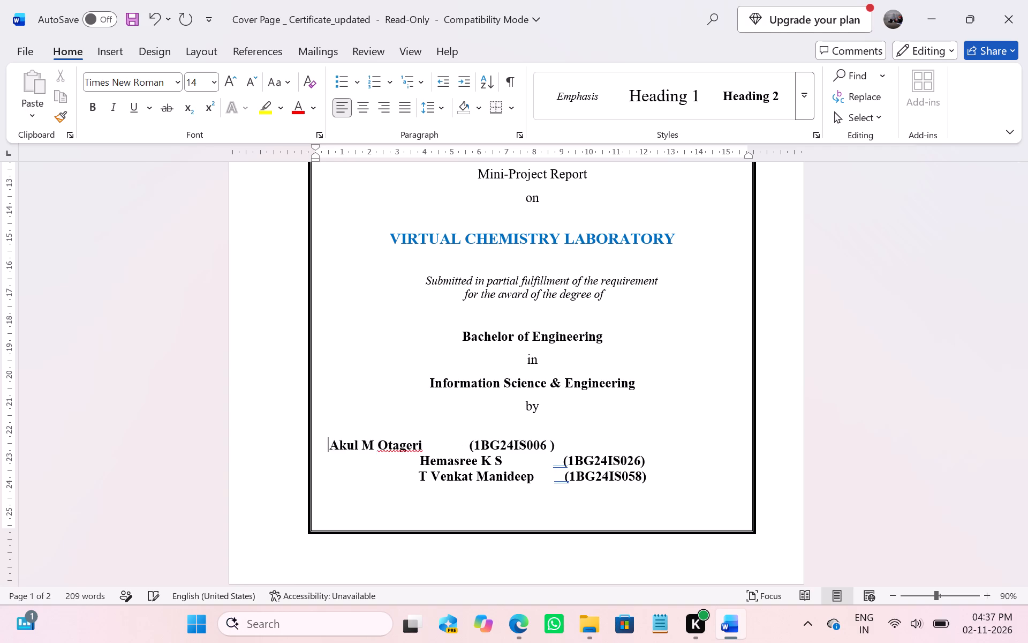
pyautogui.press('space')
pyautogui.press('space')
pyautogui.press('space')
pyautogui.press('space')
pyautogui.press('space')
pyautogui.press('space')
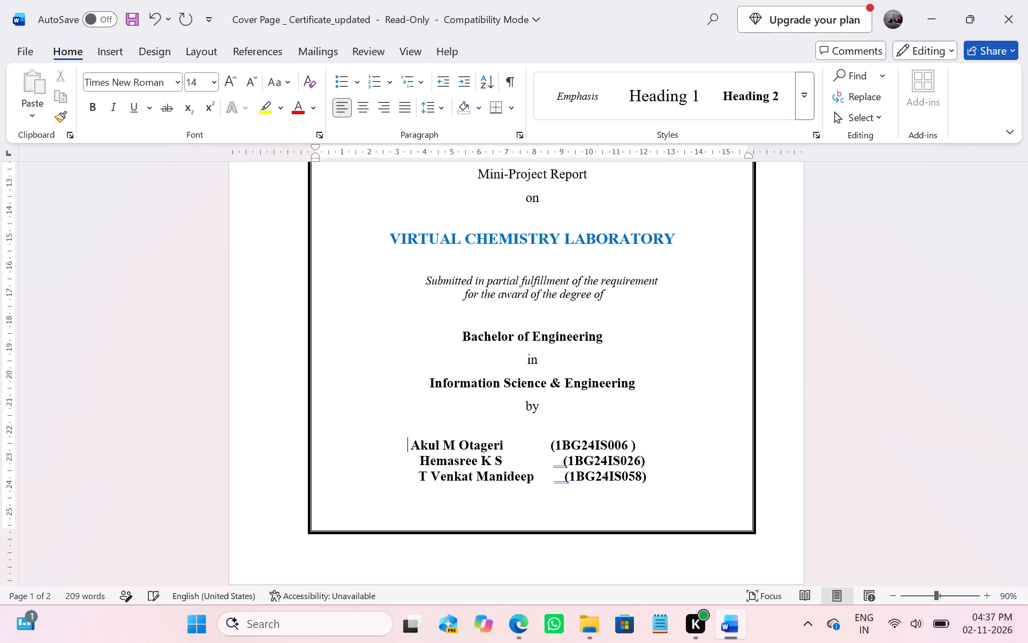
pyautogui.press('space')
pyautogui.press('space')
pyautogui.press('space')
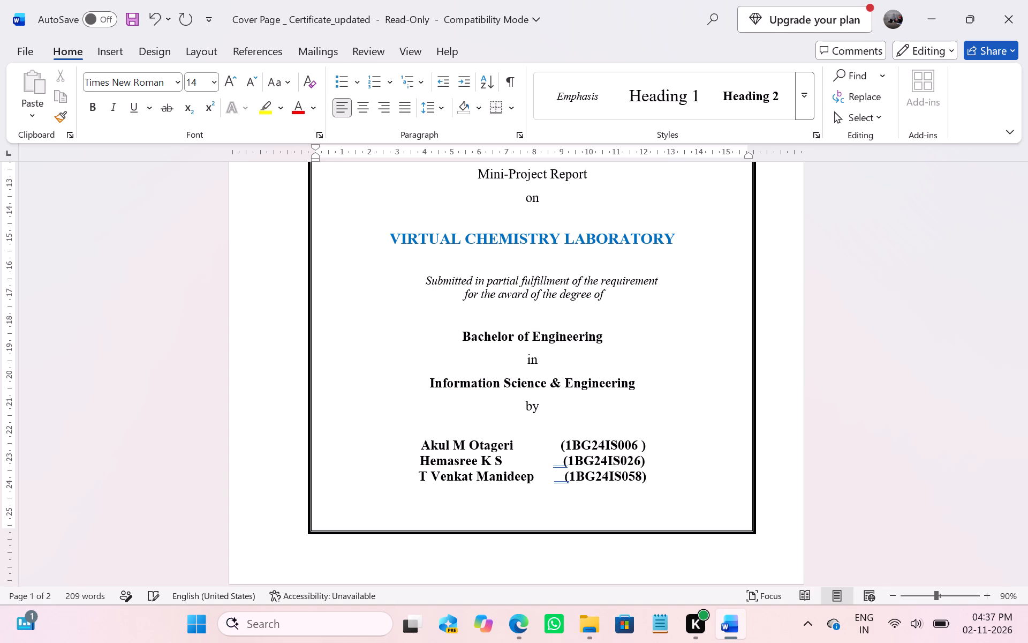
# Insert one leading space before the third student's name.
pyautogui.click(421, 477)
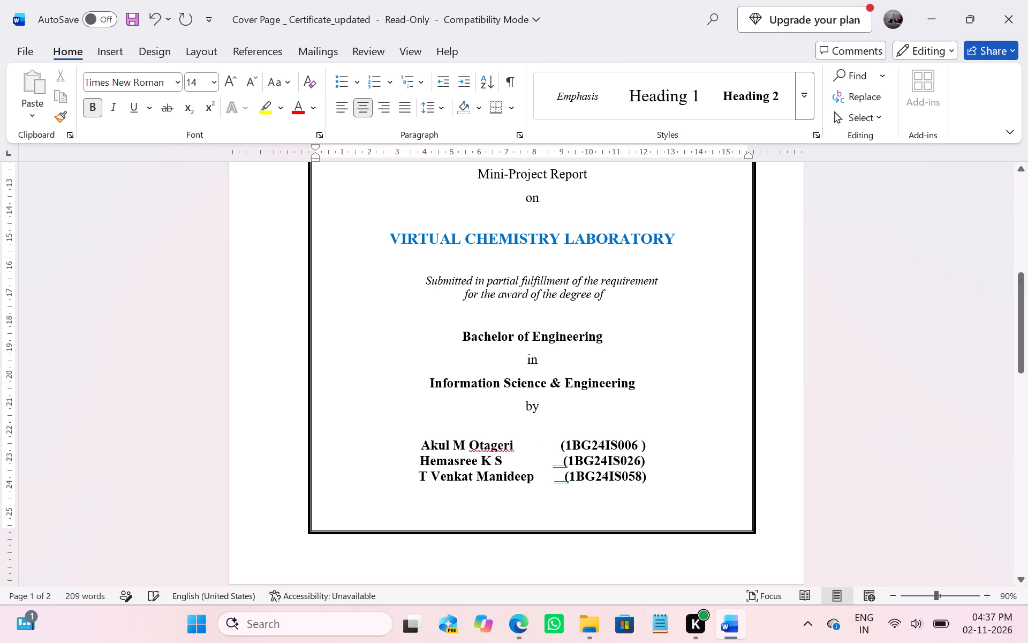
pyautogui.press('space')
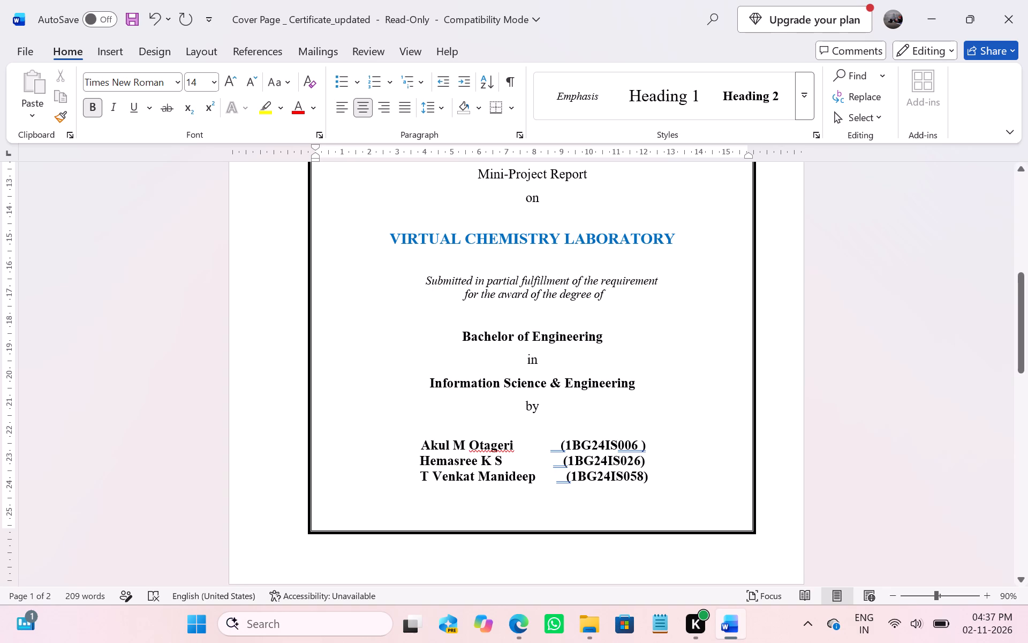
# Remove one space before the second student's USN to align it with the first student's row.
pyautogui.click(558, 443)
pyautogui.click(562, 465)
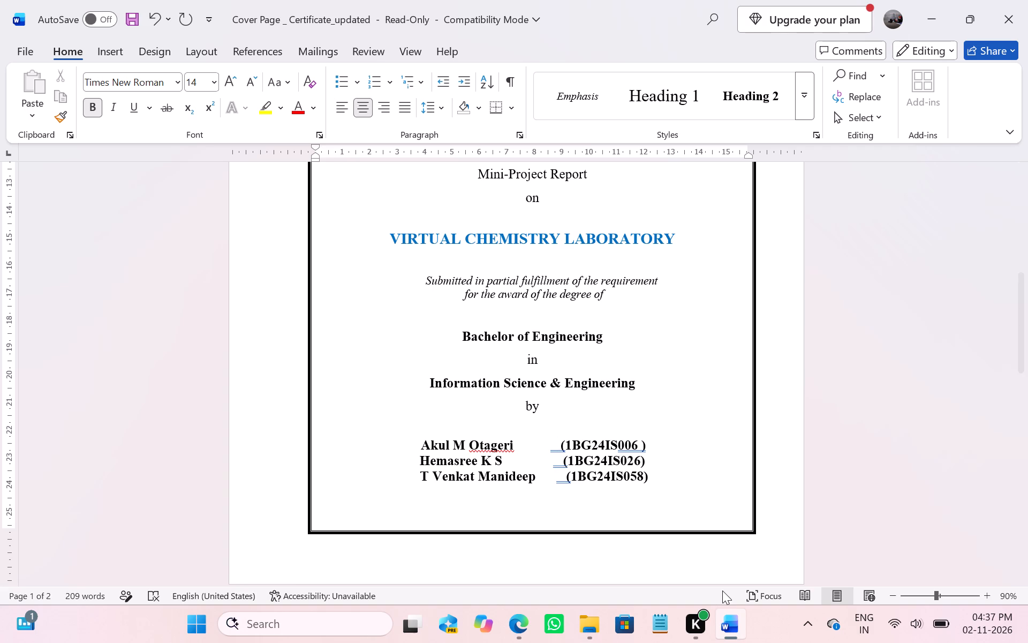
pyautogui.press('BackSpace')
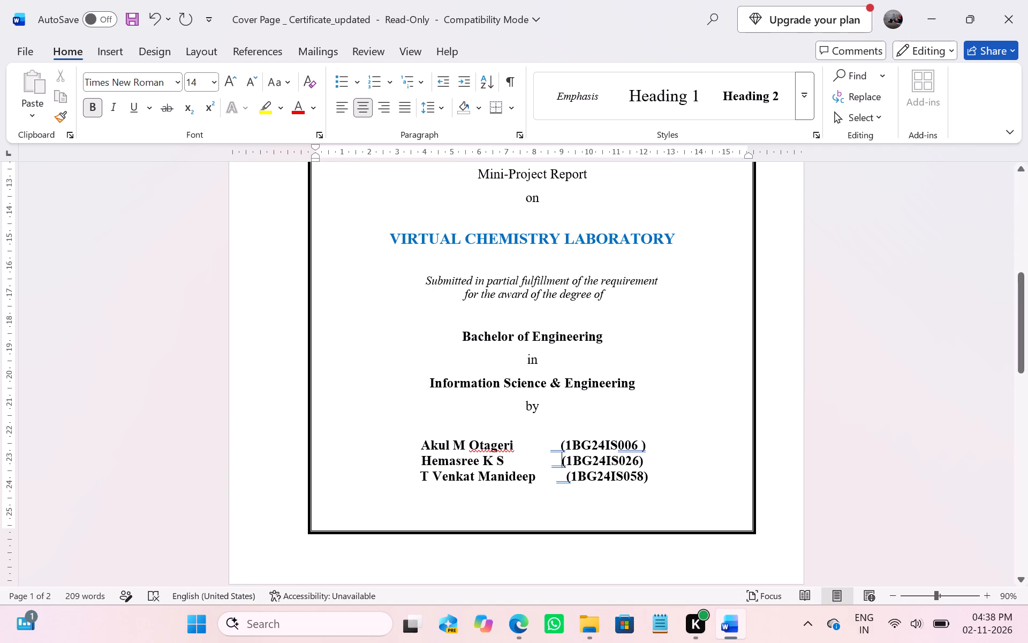
# Align the third student's row with the rows above by removing its leading space and narrowing the gap before the USN by one space.
pyautogui.click(569, 477)
pyautogui.press('Left')
pyautogui.press('BackSpace')
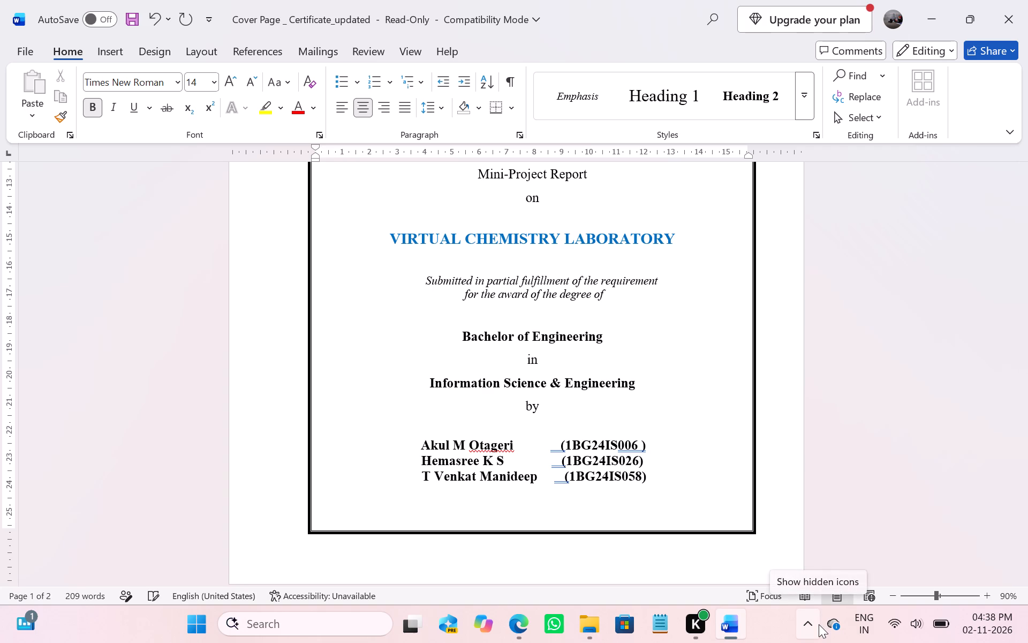
pyautogui.press('BackSpace')
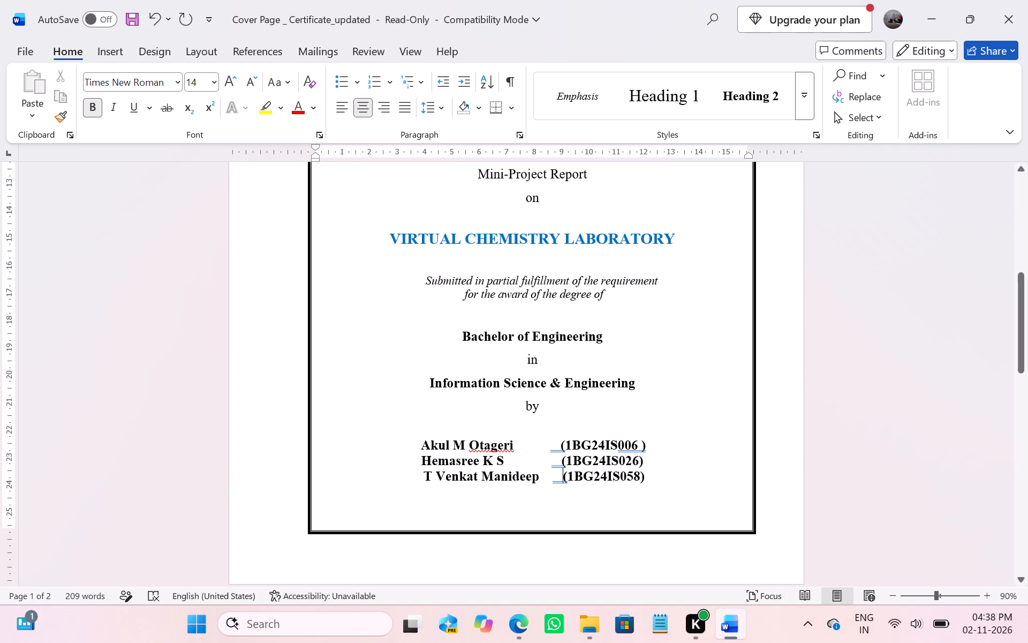
pyautogui.click(423, 477)
pyautogui.press('BackSpace')
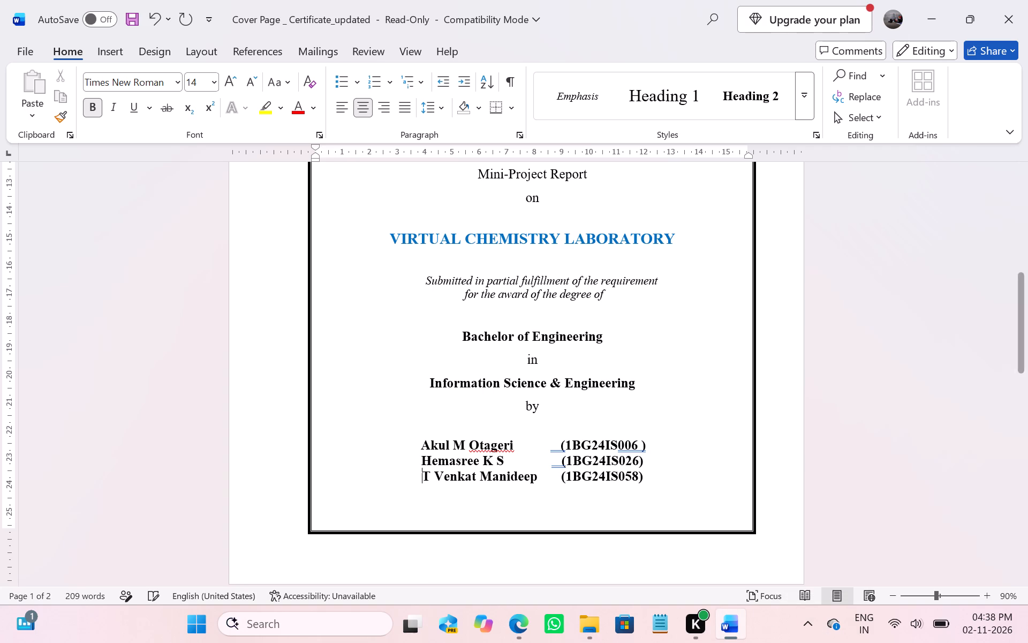
pyautogui.click(563, 474)
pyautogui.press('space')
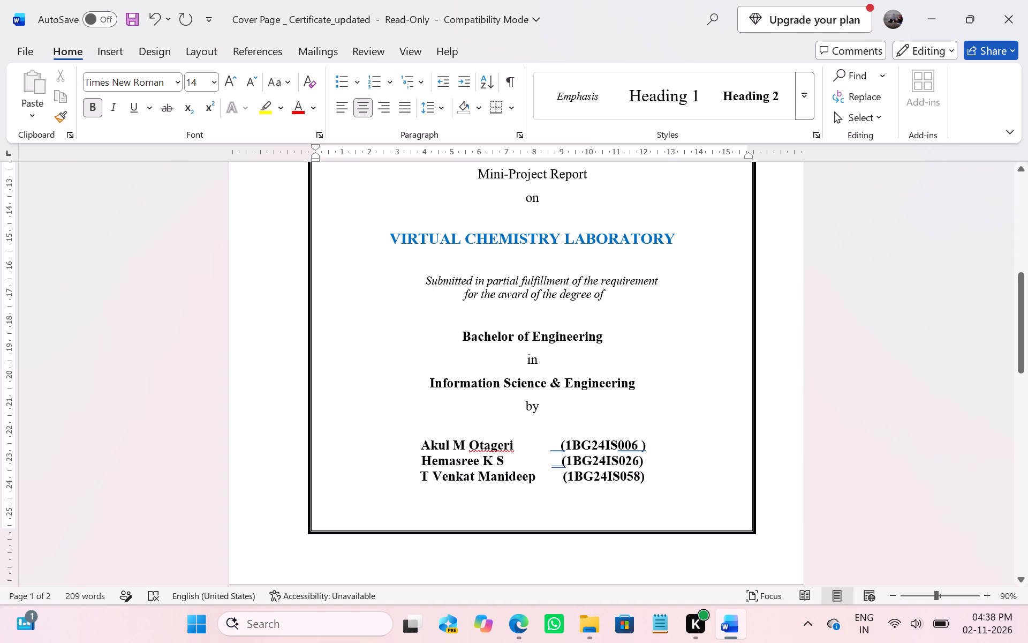
# Delete the stray space before the closing parenthesis of the first student's USN.
pyautogui.click(640, 444)
pyautogui.press('BackSpace')
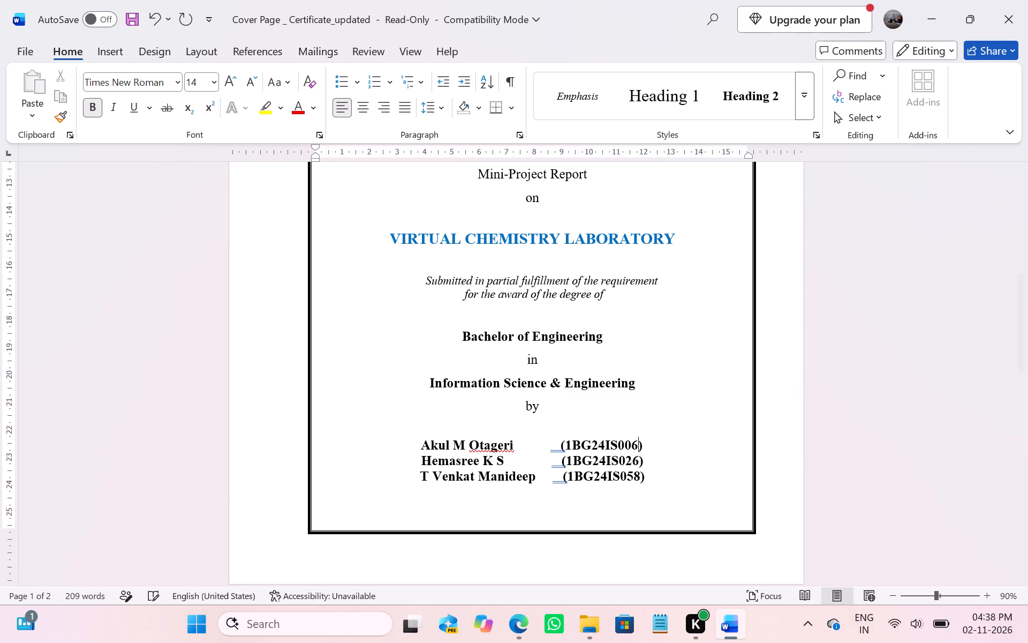
# Review the cover page from its top down to the student list and continue to the certificate page.
pyautogui.scroll(-1, 656, 499)
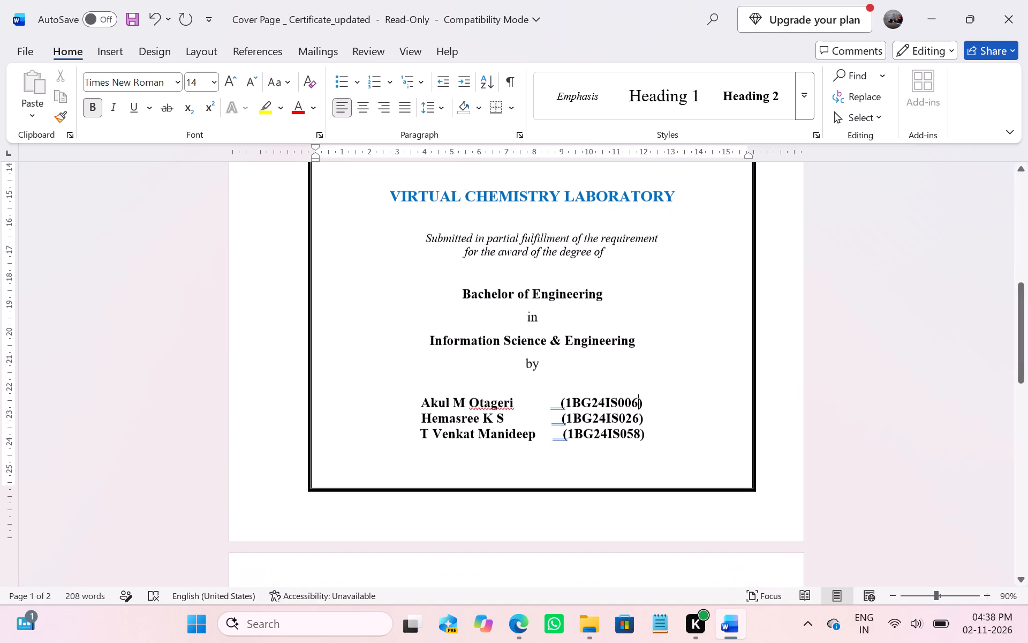
pyautogui.click(660, 284)
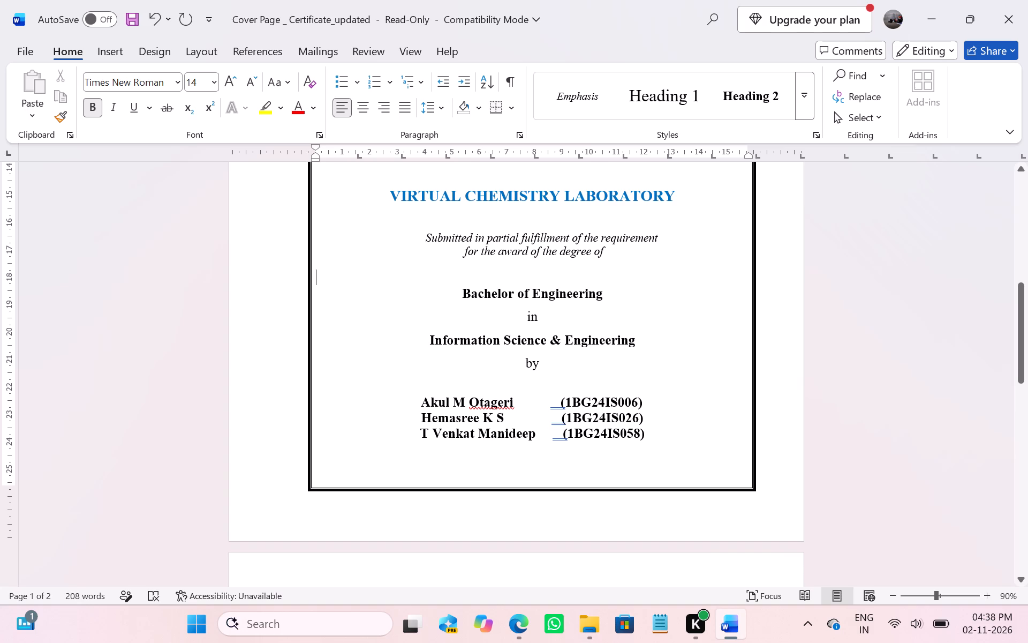
pyautogui.scroll(5, 660, 284)
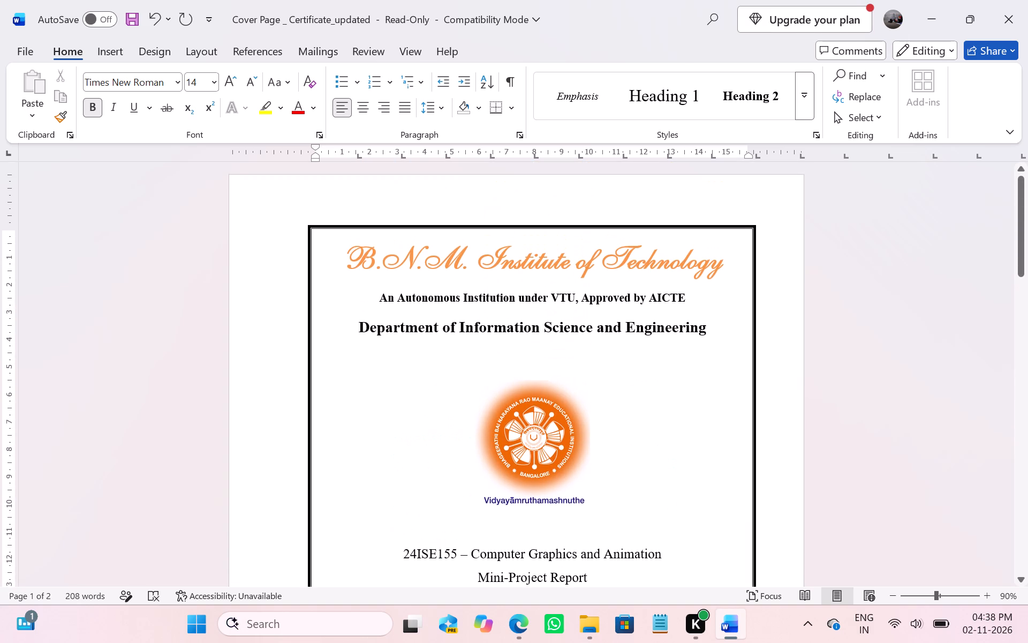
pyautogui.scroll(-4, 660, 284)
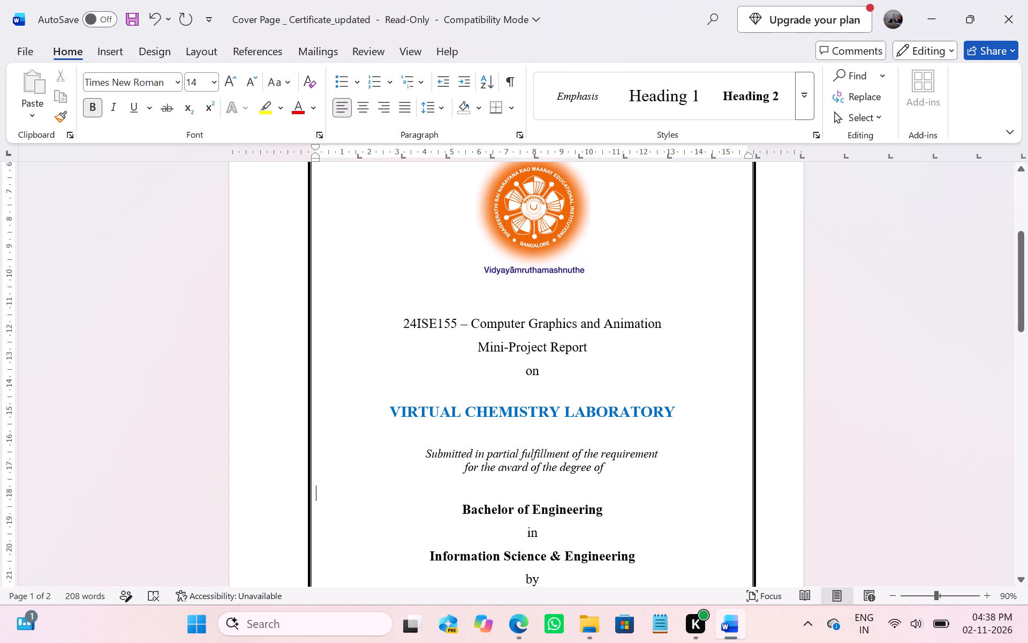
pyautogui.scroll(-2, 660, 284)
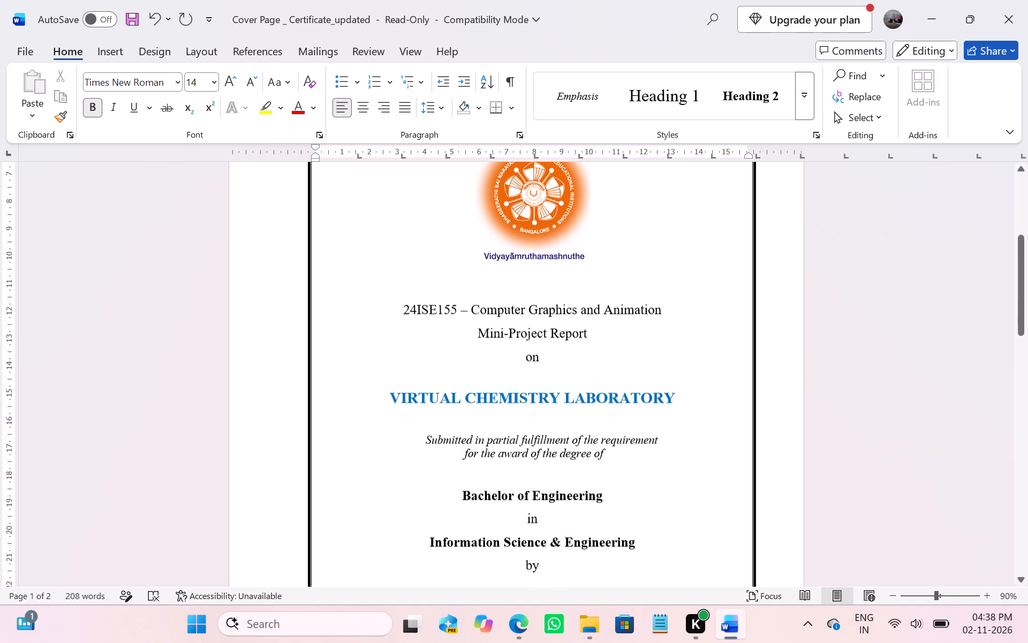
pyautogui.scroll(-5, 660, 284)
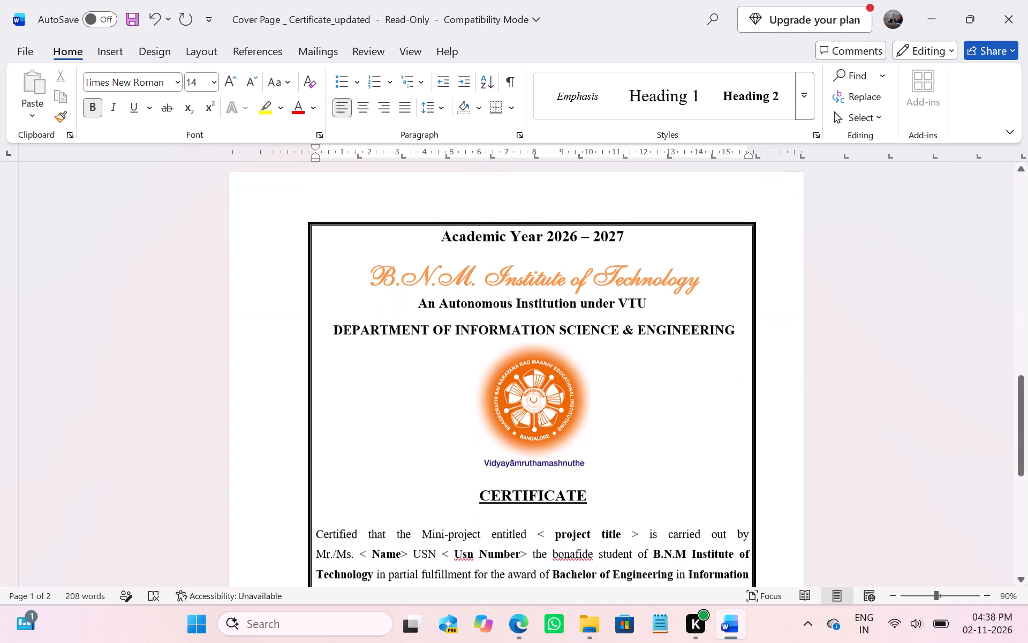
# Bring the "Academic Year 2026 – 2027" line back from the certificate page to the bottom of the cover page and centre it.
pyautogui.scroll(-2, 660, 284)
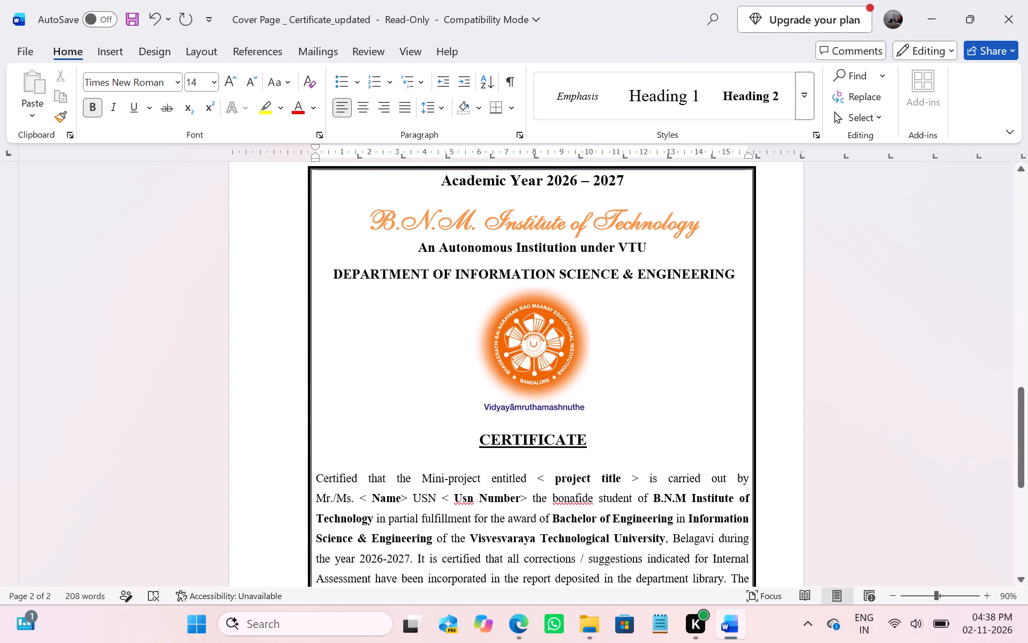
pyautogui.scroll(1, 660, 284)
pyautogui.click(436, 394)
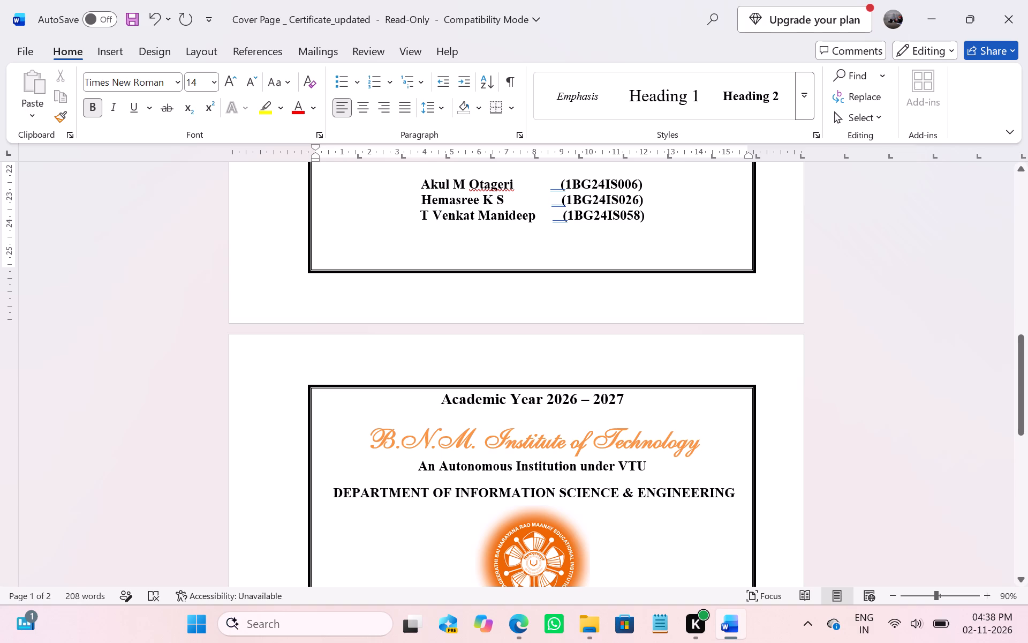
pyautogui.press('BackSpace')
pyautogui.press('BackSpace')
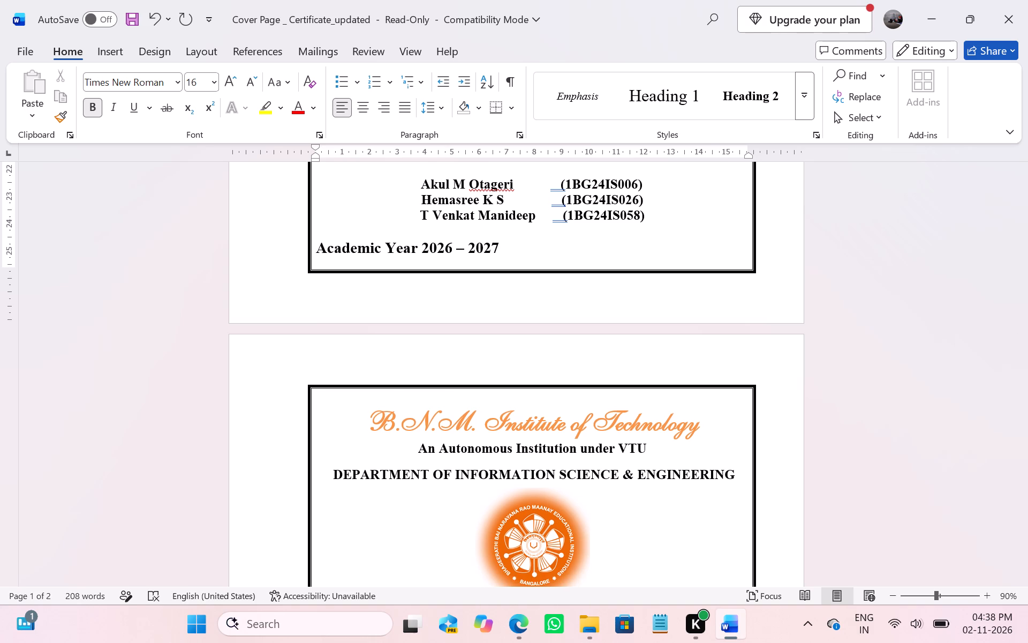
pyautogui.click(358, 104)
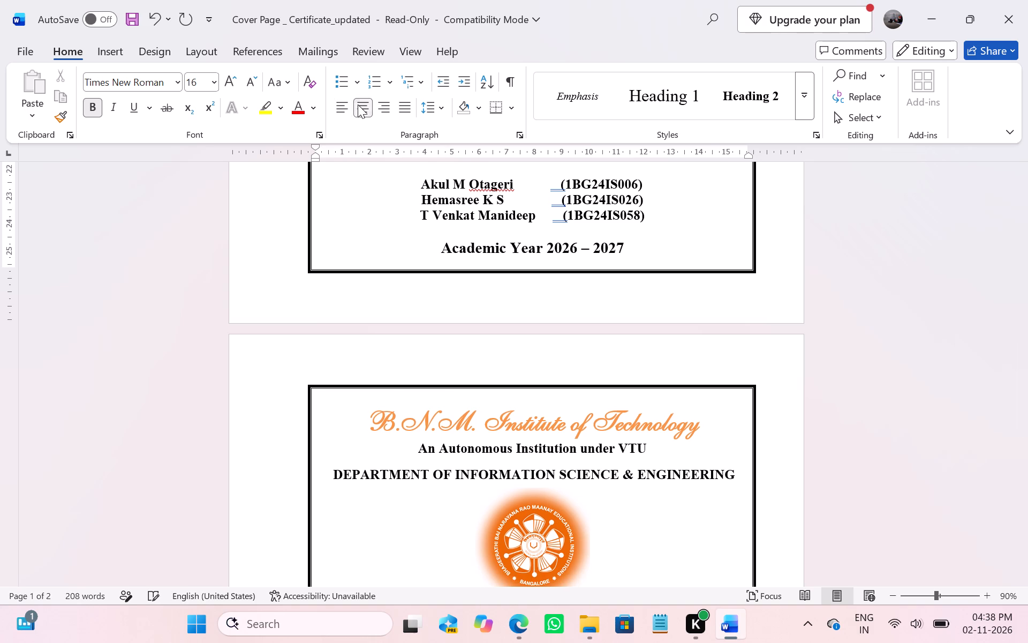
# Remove the extra blank line above the "VIRTUAL CHEMISTRY LABORATORY" title on the cover page.
pyautogui.click(619, 322)
pyautogui.scroll(2, 619, 322)
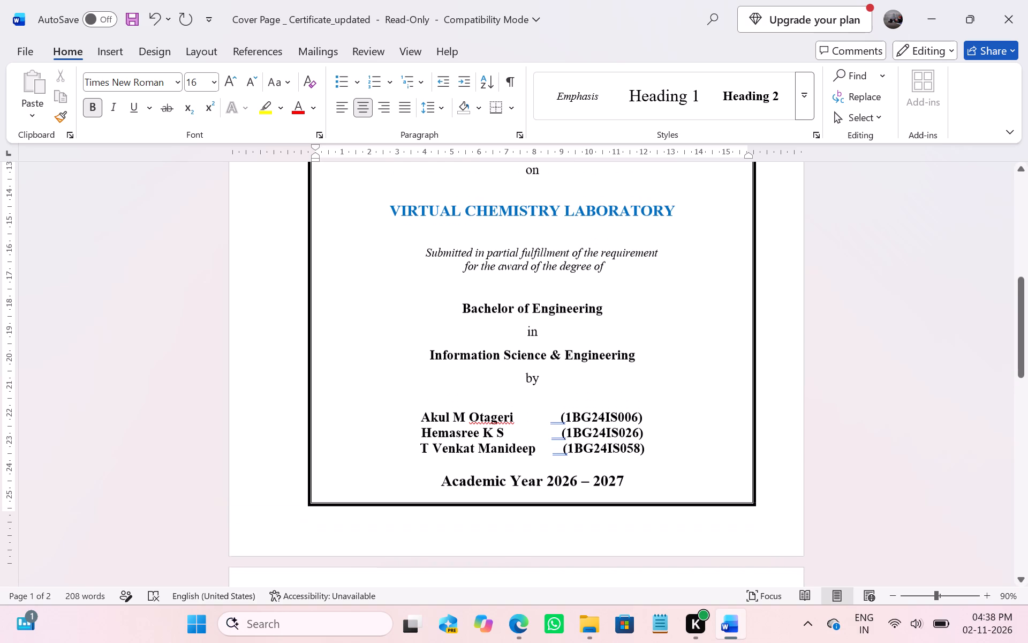
pyautogui.scroll(5, 619, 322)
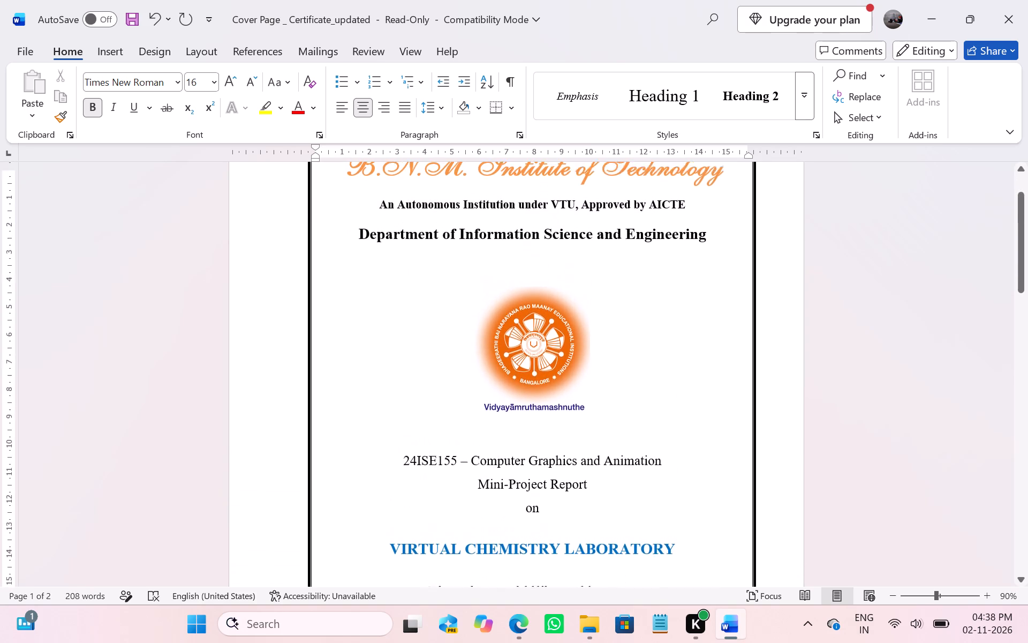
pyautogui.scroll(-2, 619, 322)
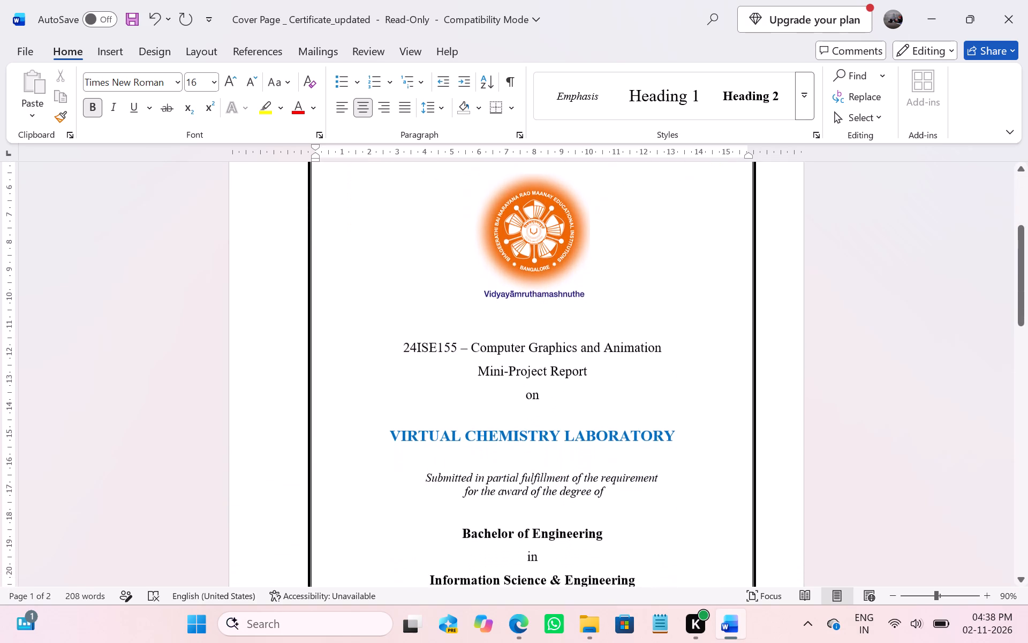
pyautogui.scroll(-1, 619, 322)
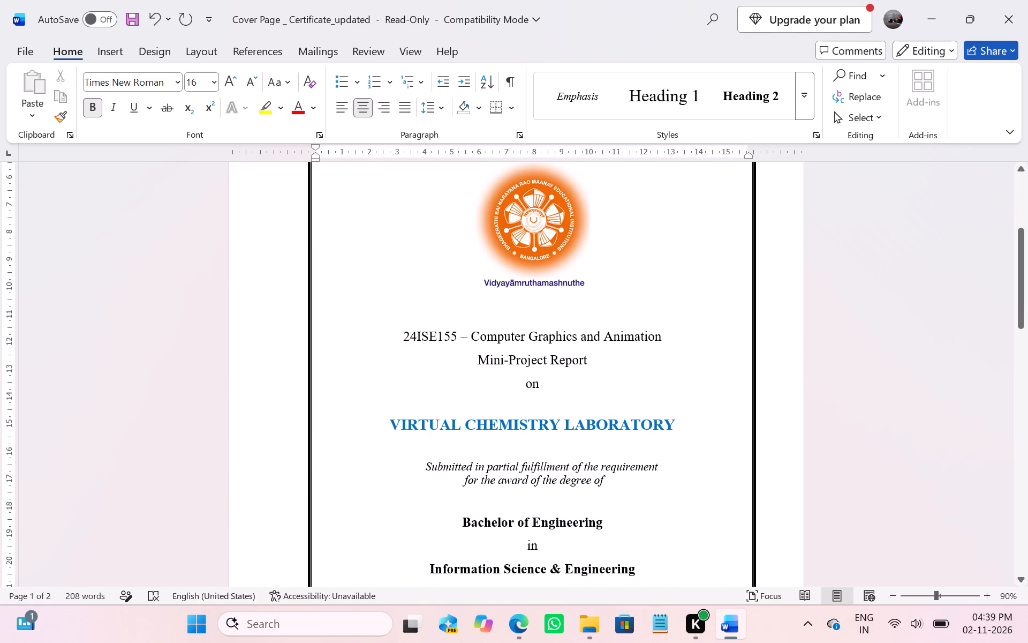
pyautogui.click(381, 419)
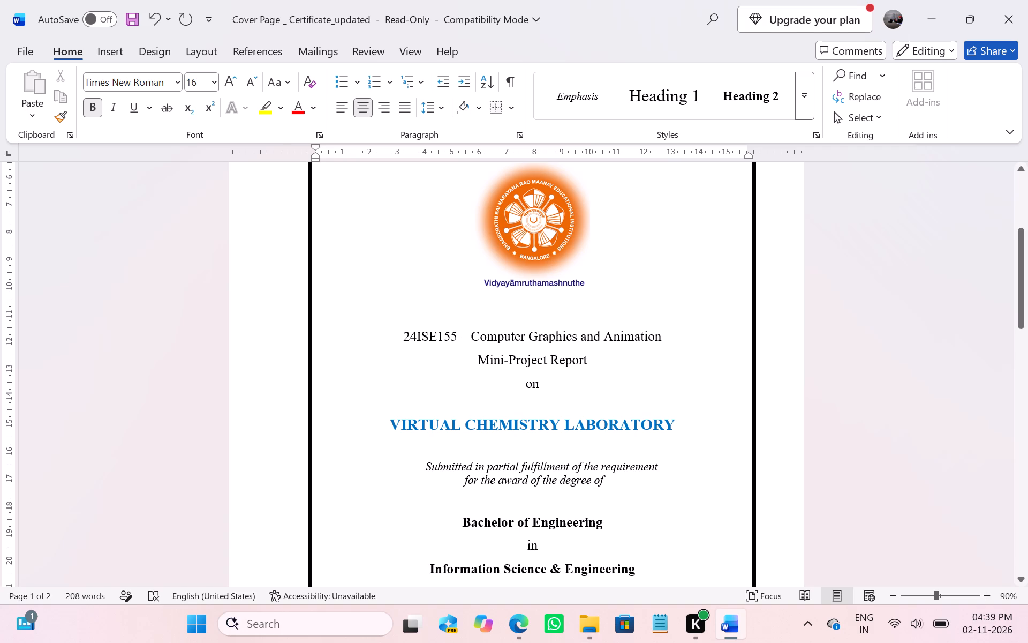
pyautogui.click(459, 404)
pyautogui.press('BackSpace')
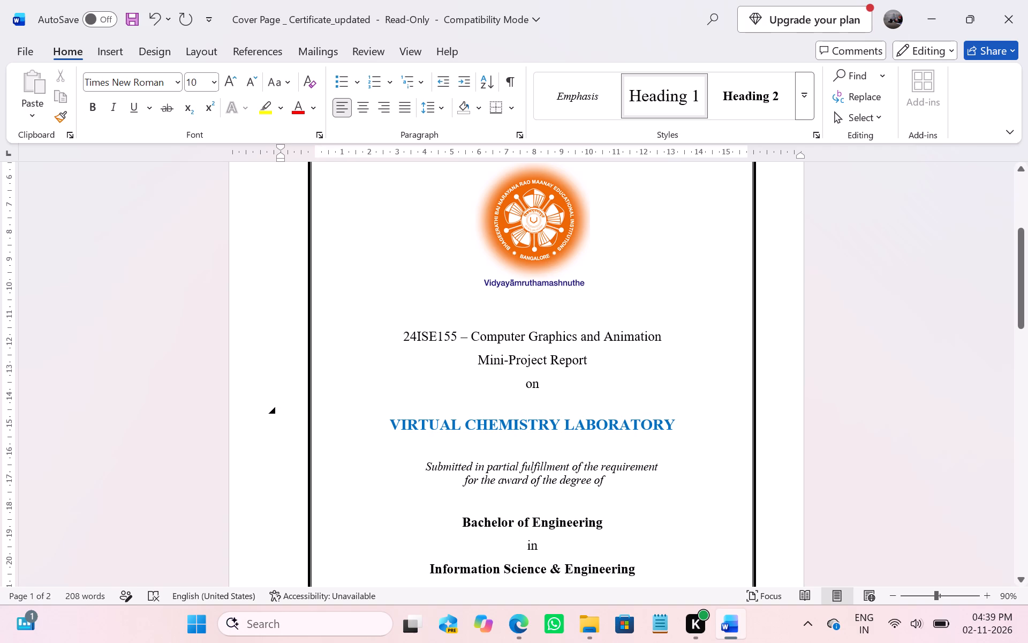
pyautogui.press('BackSpace')
pyautogui.press('BackSpace')
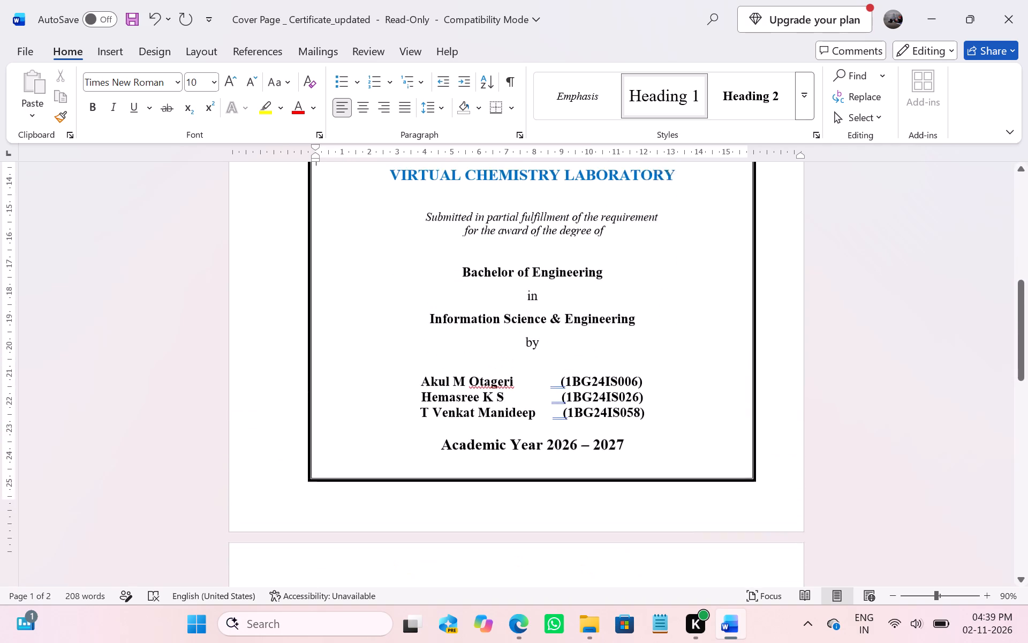
pyautogui.click(441, 523)
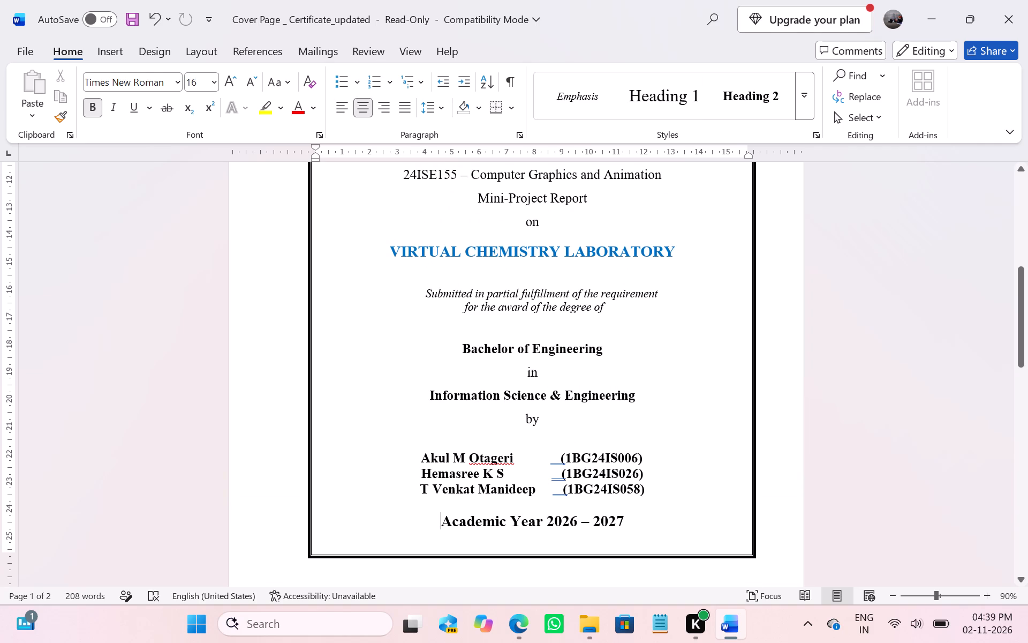
# Delete the leading space before "Submitted in partial fulfillment of the requirement" so the line centres properly.
pyautogui.click(424, 292)
pyautogui.press('BackSpace')
pyautogui.press('BackSpace')
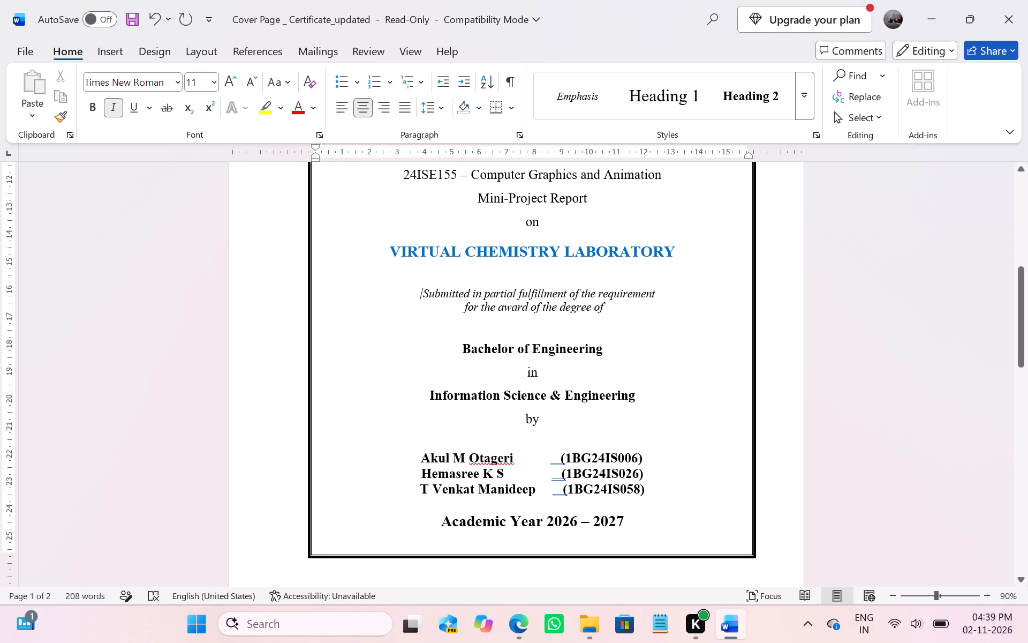
# Tighten the gap between the project title and the submission statement, leaving a single blank line.
pyautogui.click(479, 274)
pyautogui.press('BackSpace')
pyautogui.press('BackSpace')
pyautogui.press('Return')
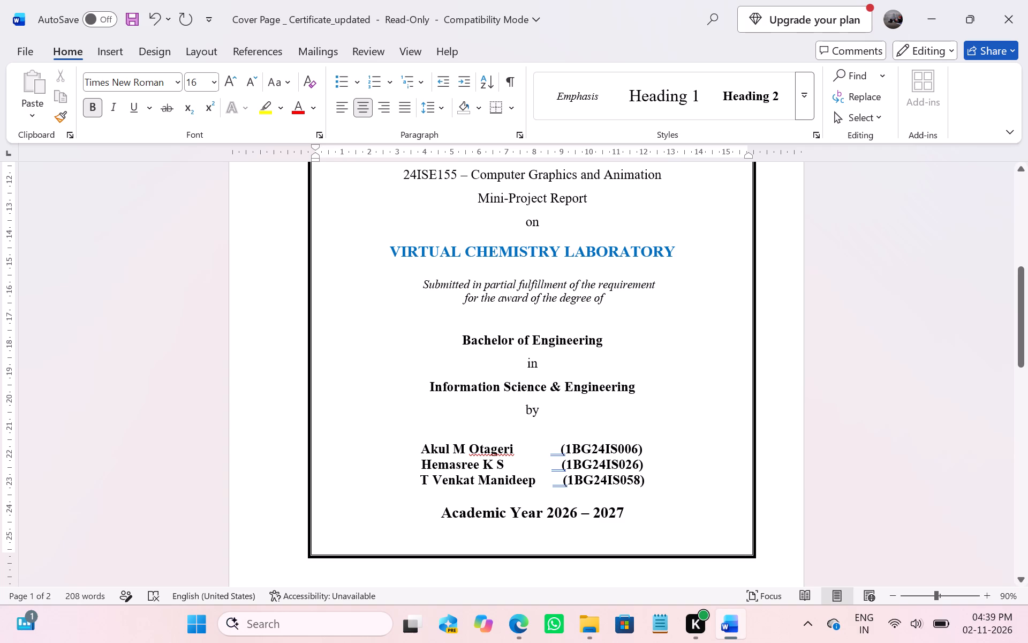
# Remove the blank line between "by" and the student list on the cover page.
pyautogui.click(532, 429)
pyautogui.press('BackSpace')
pyautogui.press('BackSpace')
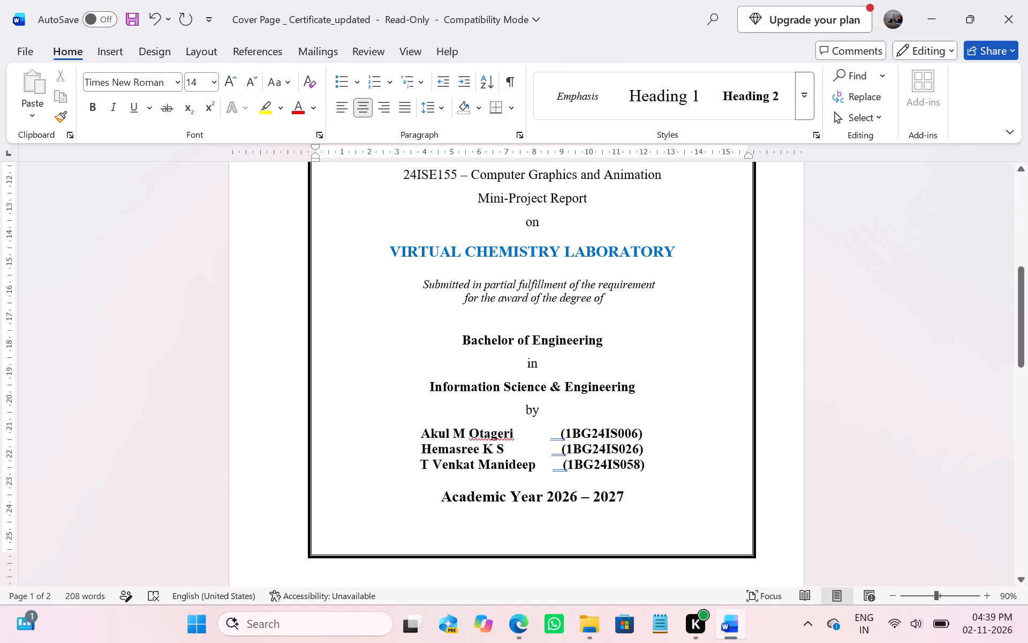
# Insert a blank line between the student list and the "Academic Year 2026 – 2027" line.
pyautogui.click(532, 484)
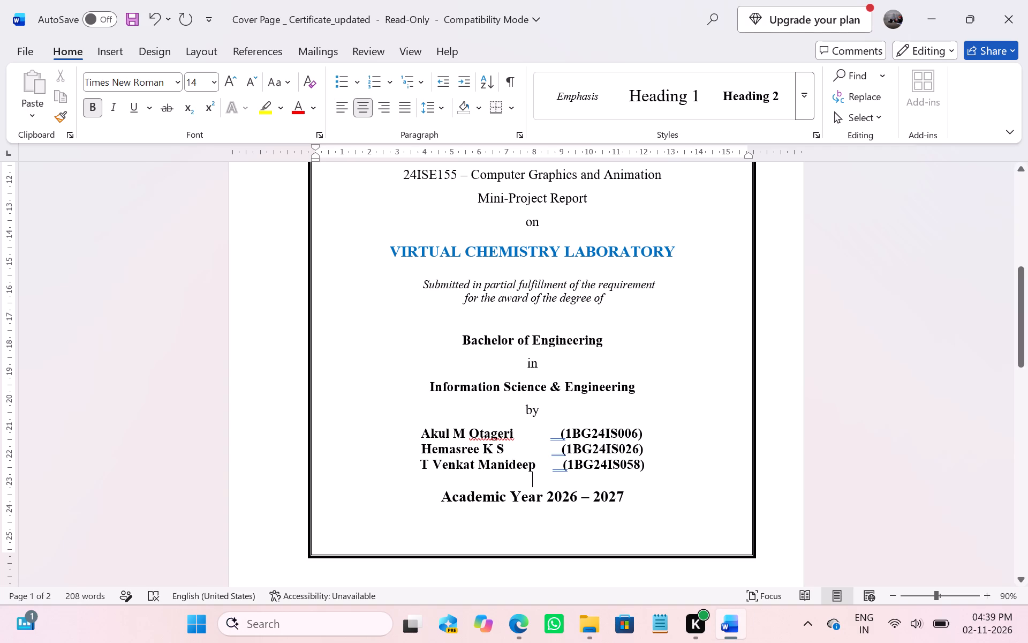
pyautogui.press('Return')
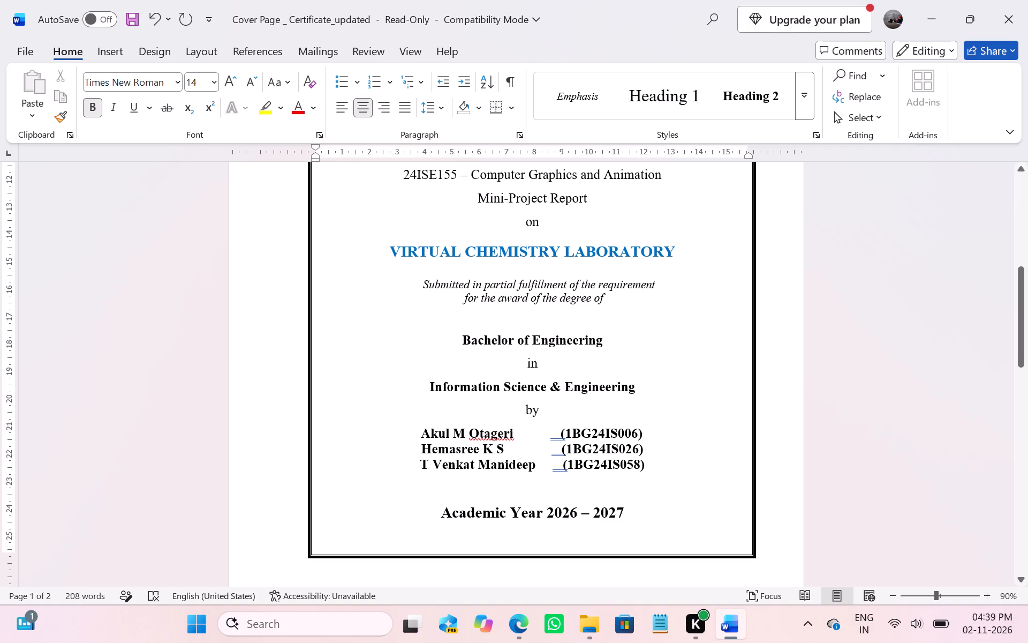
# Review the cover page's lower part and the certificate page's wording and placeholders.
pyautogui.scroll(-1, 659, 484)
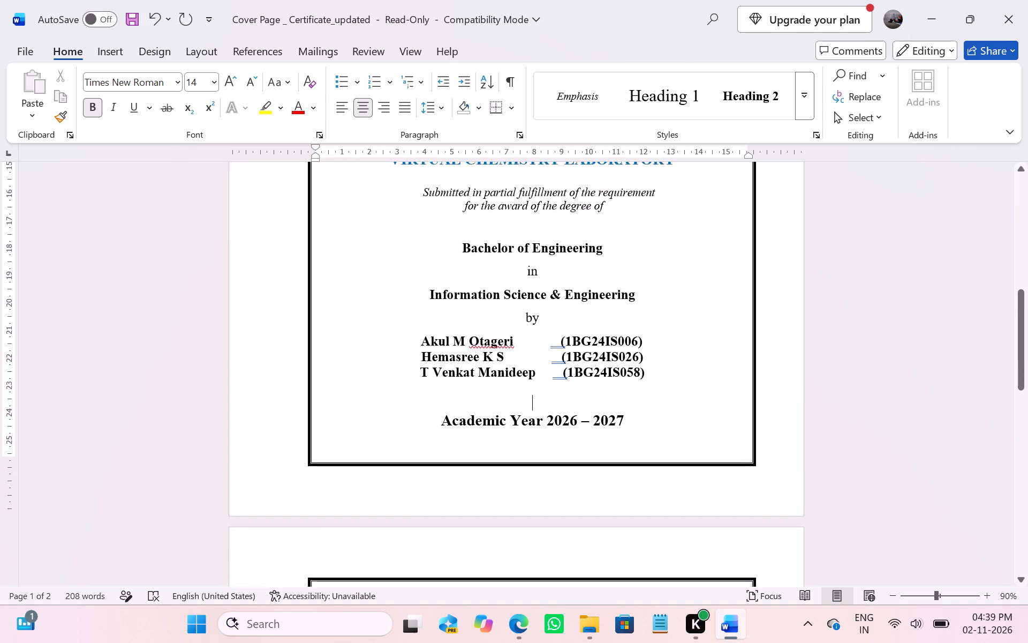
pyautogui.scroll(-1, 659, 484)
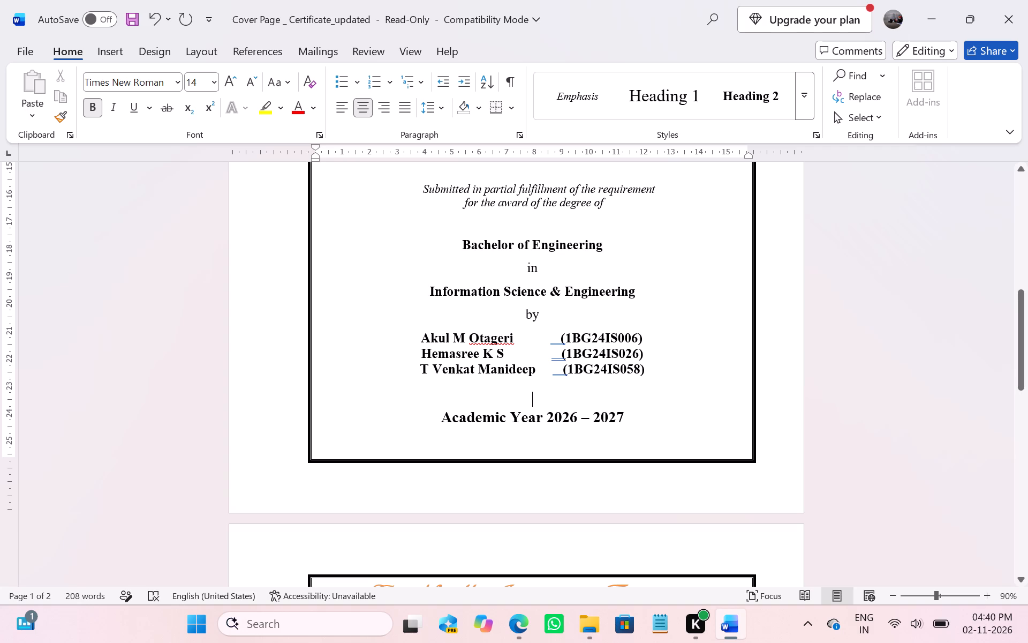
pyautogui.scroll(-2, 659, 484)
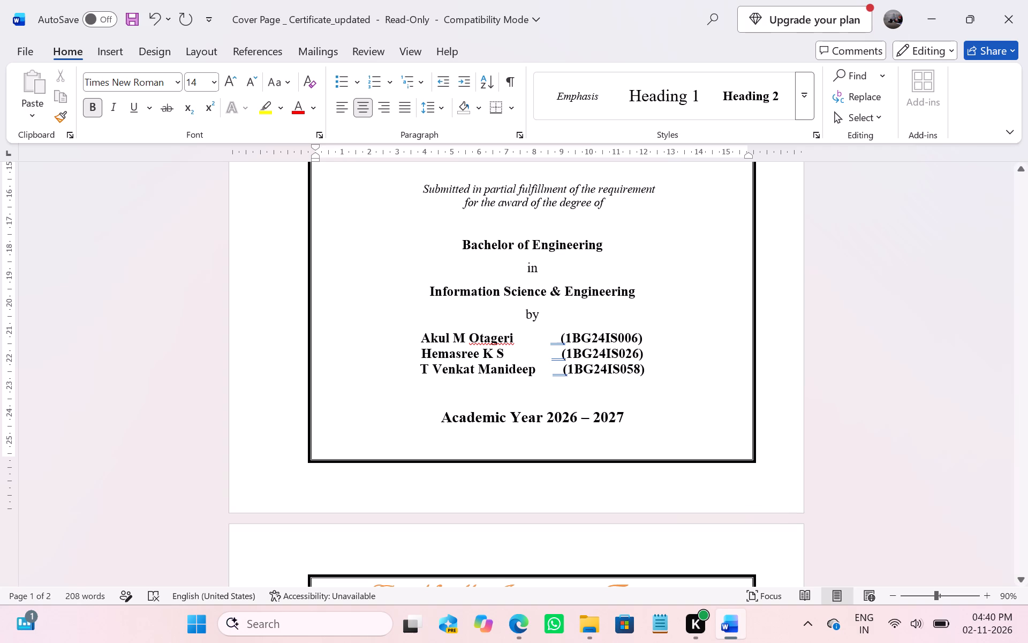
pyautogui.scroll(-5, 659, 484)
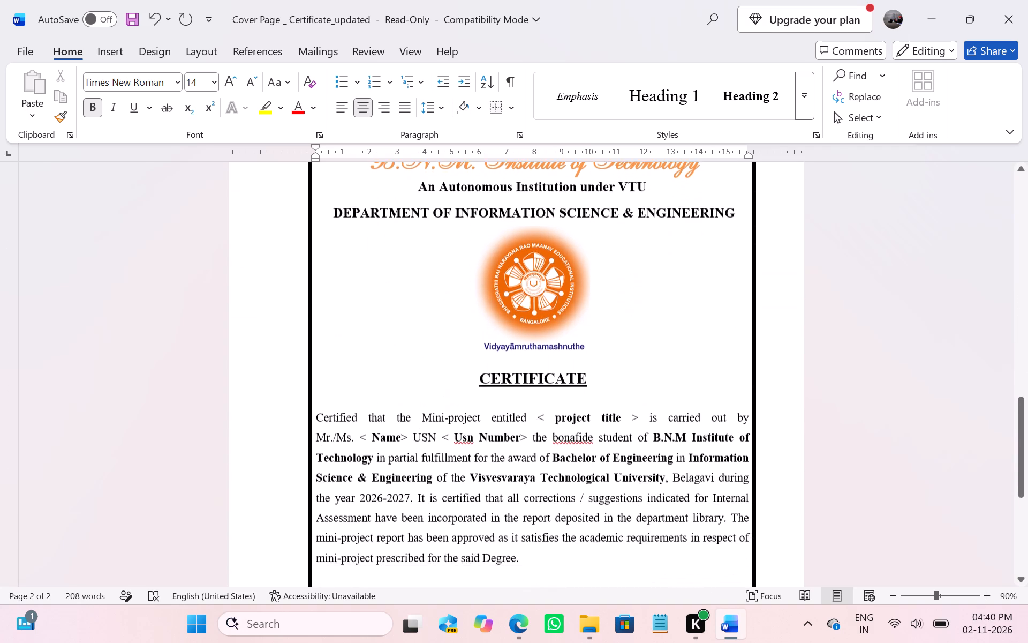
pyautogui.scroll(-1, 659, 484)
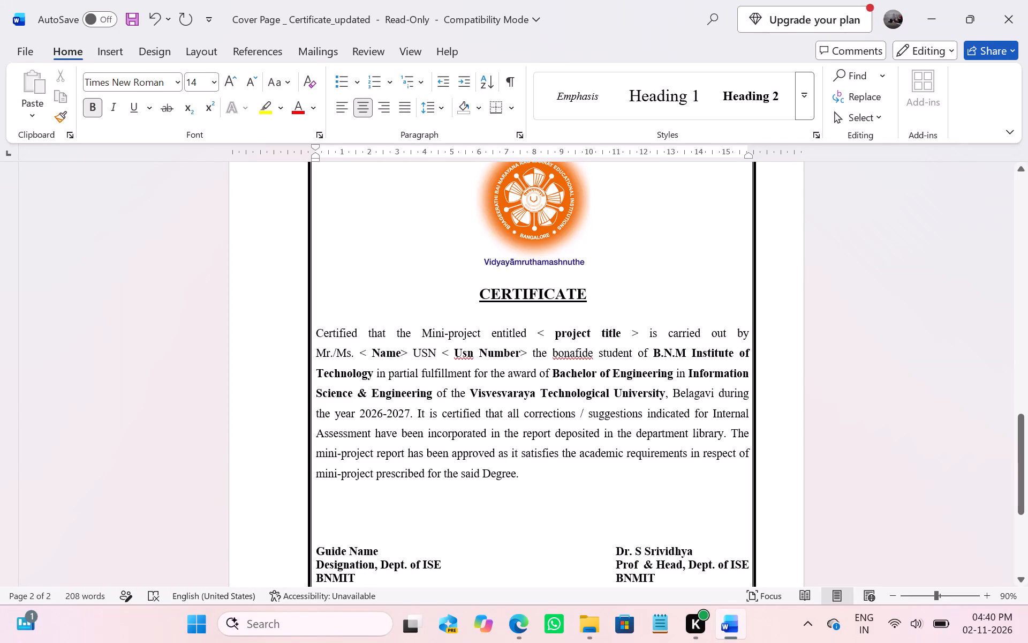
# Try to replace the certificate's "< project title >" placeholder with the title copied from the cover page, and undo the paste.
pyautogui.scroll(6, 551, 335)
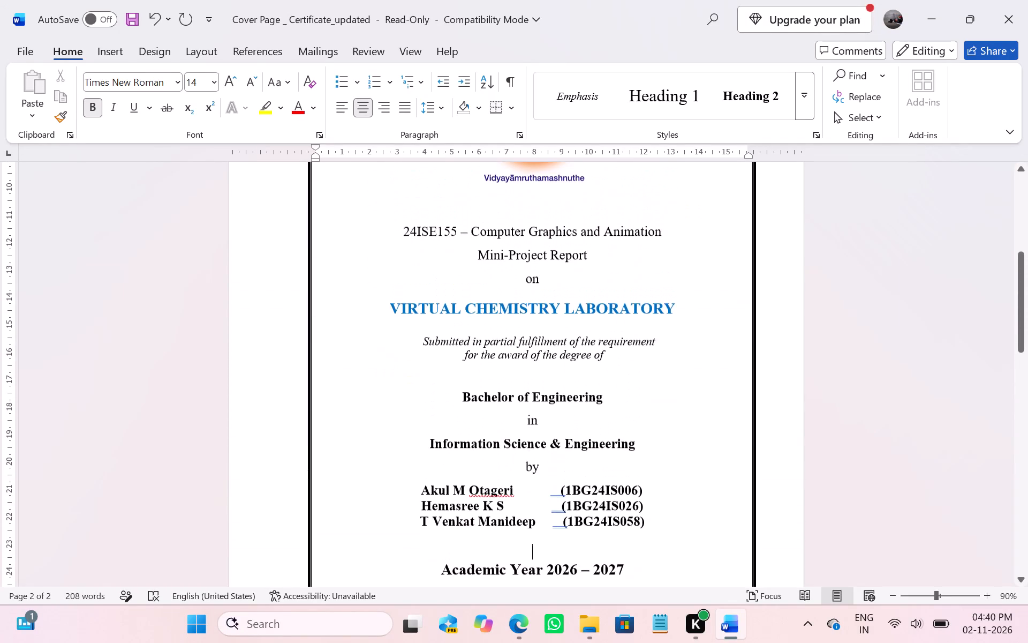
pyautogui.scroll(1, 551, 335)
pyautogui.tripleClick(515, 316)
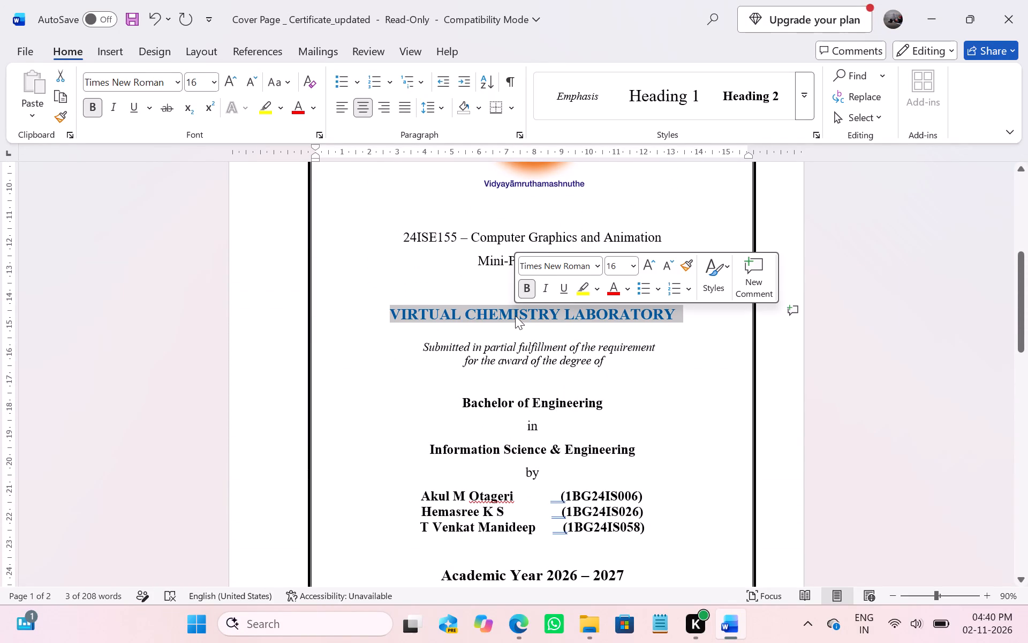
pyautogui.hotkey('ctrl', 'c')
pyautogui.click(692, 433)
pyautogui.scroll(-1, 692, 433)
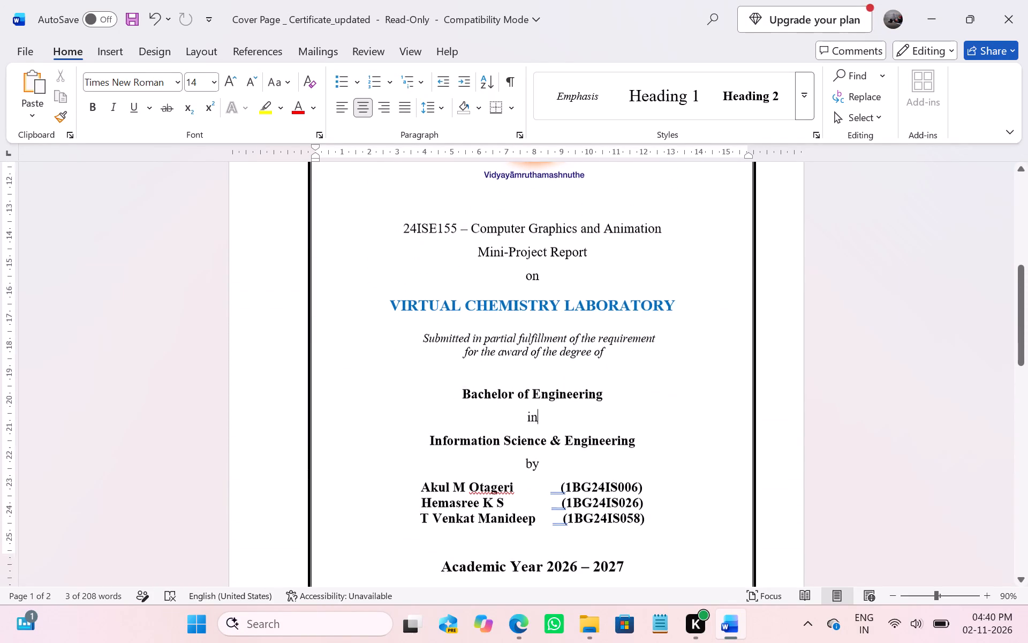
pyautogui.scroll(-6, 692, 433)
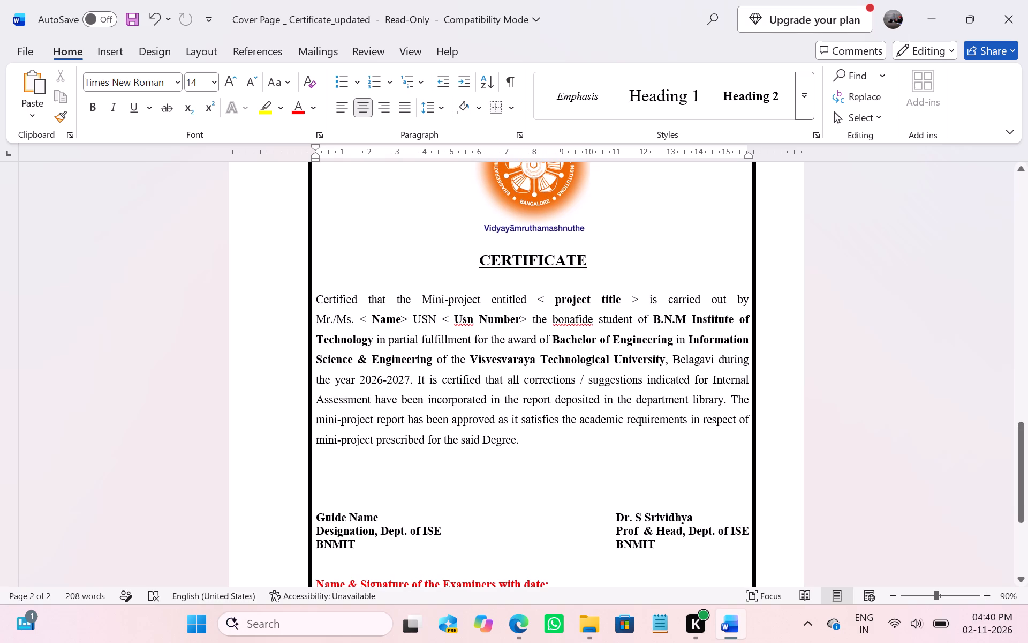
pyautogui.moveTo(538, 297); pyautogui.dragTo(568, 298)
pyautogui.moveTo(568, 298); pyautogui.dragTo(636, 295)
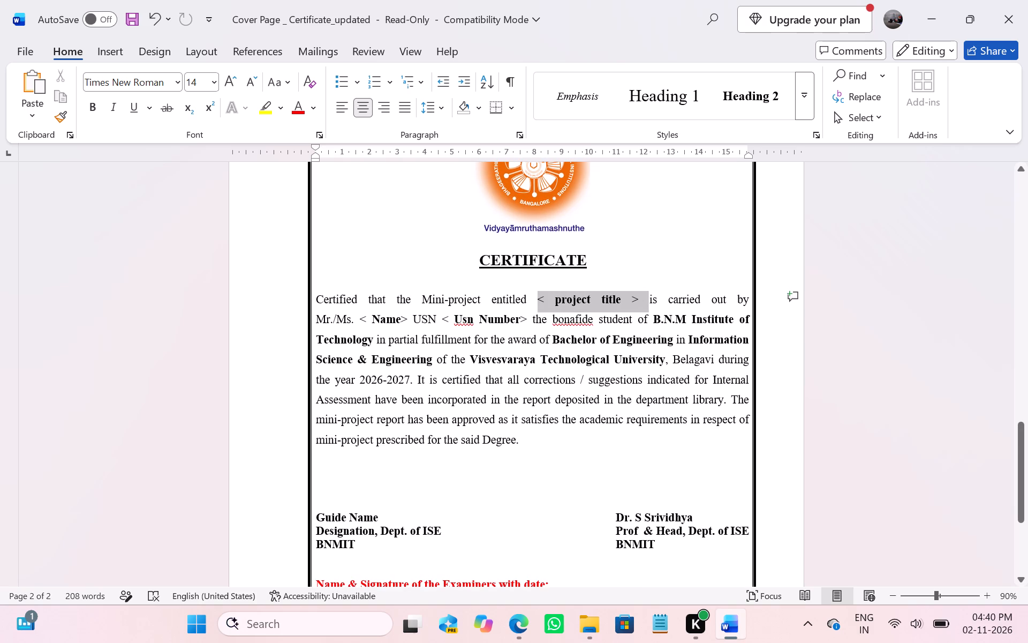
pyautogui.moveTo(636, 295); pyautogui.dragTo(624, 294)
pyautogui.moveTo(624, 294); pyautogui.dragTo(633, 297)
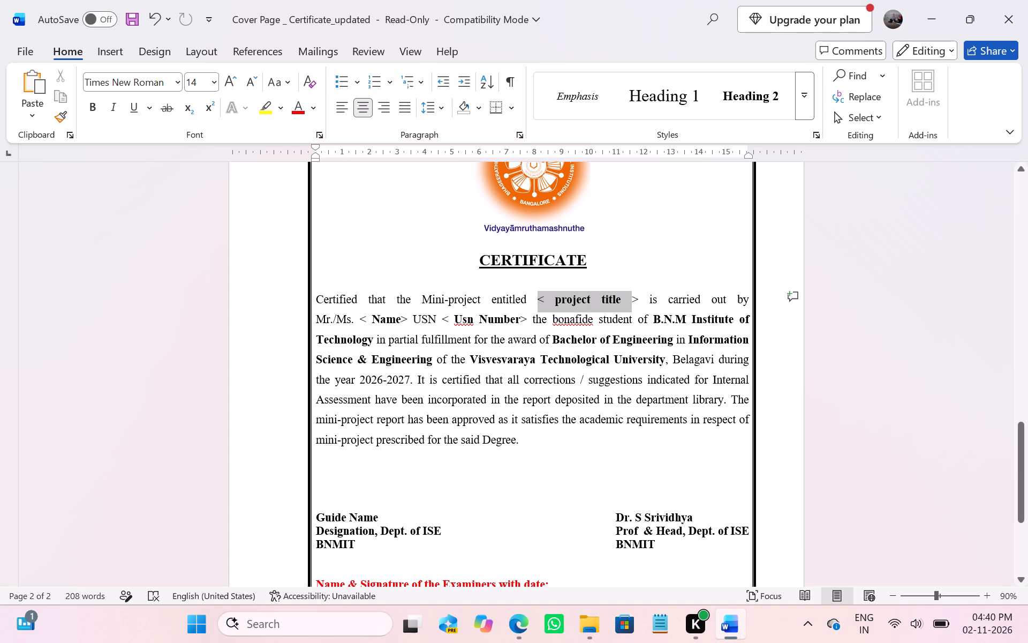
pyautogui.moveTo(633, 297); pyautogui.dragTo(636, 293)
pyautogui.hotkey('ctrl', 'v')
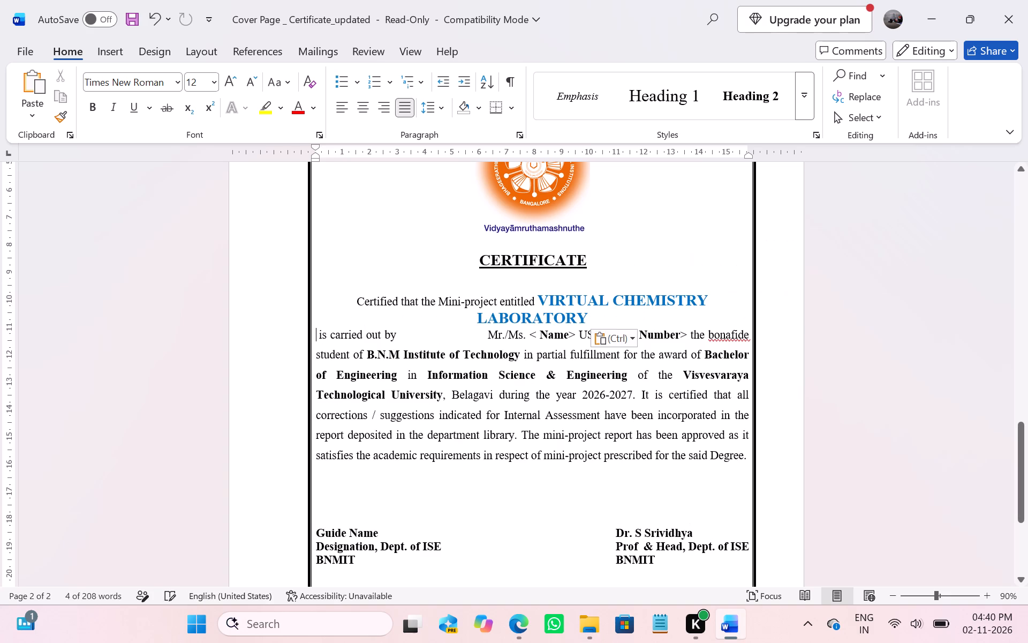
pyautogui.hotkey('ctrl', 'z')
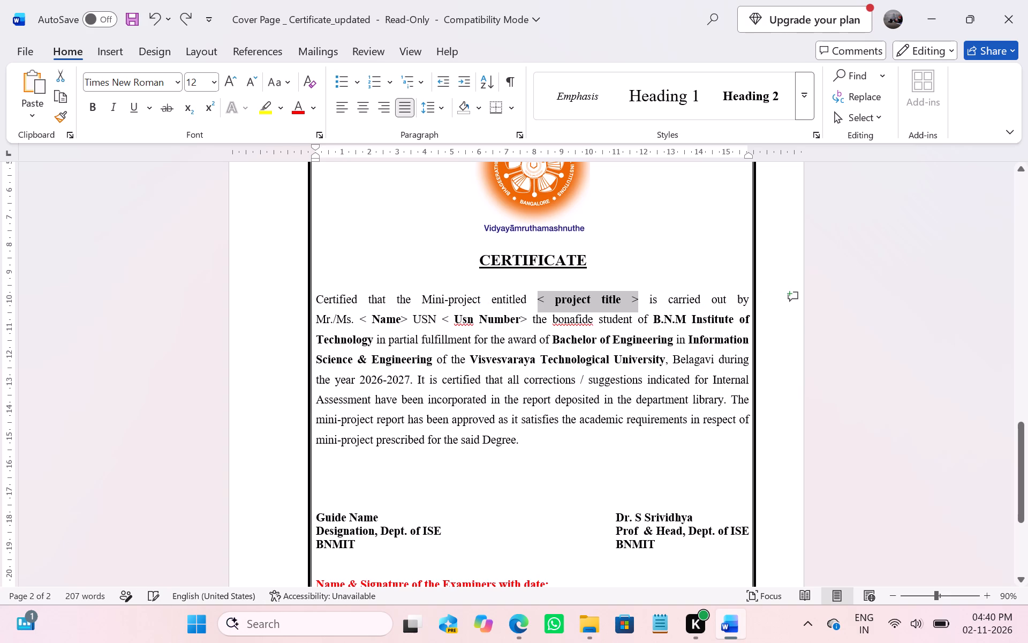
# Replace the certificate's "< project title >" placeholder with "VIRTUAL CHEMISTRY LABORATORY" in bold.
pyautogui.click(616, 300)
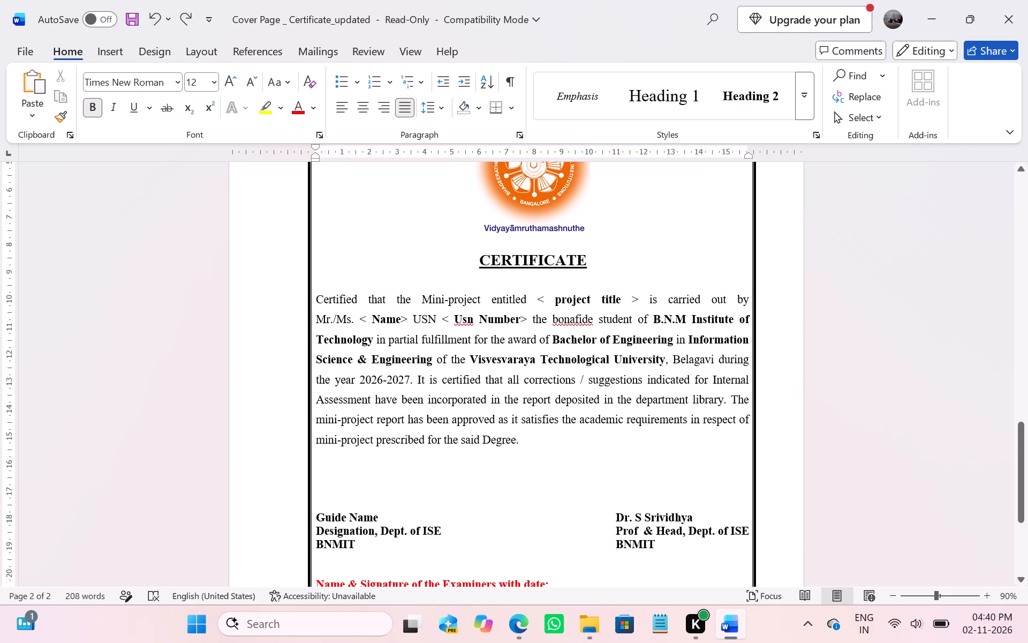
pyautogui.click(642, 300)
pyautogui.press('BackSpace')
pyautogui.press('BackSpace')
pyautogui.press('BackSpace')
pyautogui.press('BackSpace')
pyautogui.press('BackSpace')
pyautogui.press('BackSpace')
pyautogui.press('BackSpace')
pyautogui.press('BackSpace')
pyautogui.press('BackSpace')
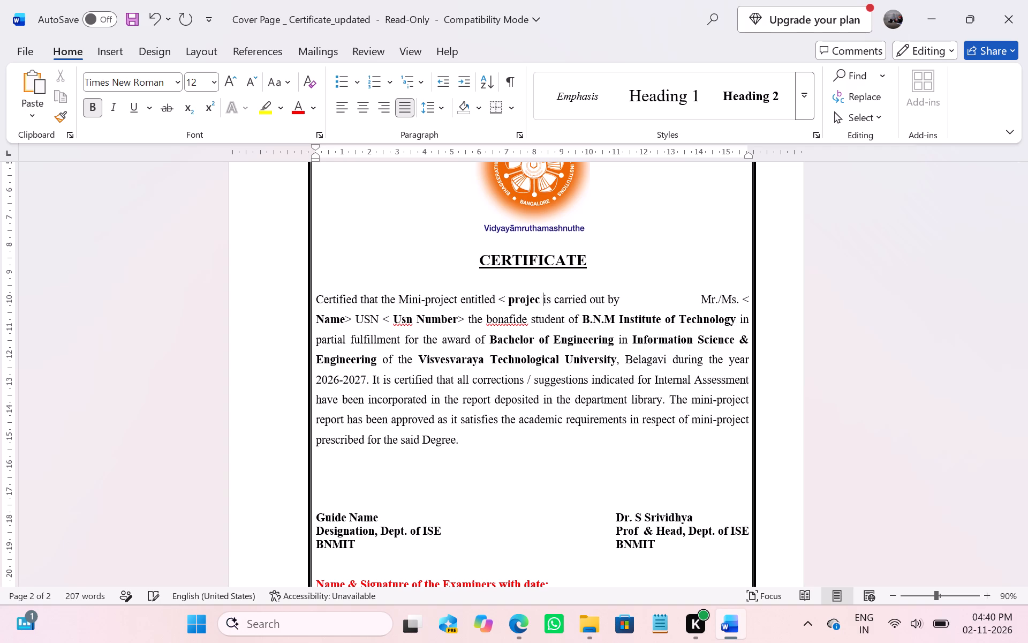
pyautogui.press('BackSpace')
pyautogui.press('BackSpace')
pyautogui.press('BackSpace')
pyautogui.press('BackSpace')
pyautogui.press('BackSpace')
pyautogui.press('BackSpace')
pyautogui.press('BackSpace')
pyautogui.press('BackSpace')
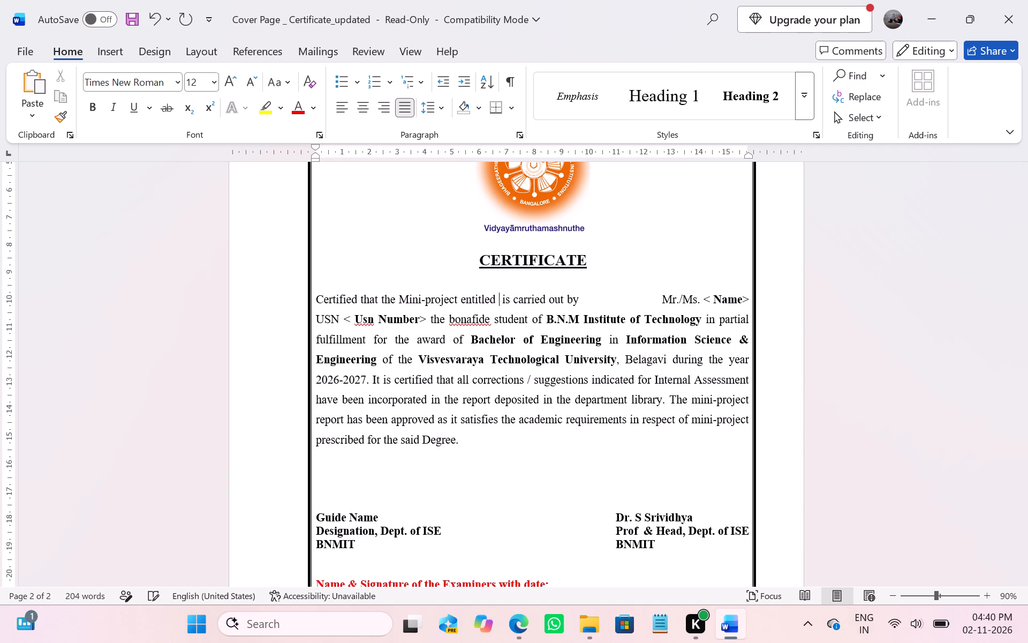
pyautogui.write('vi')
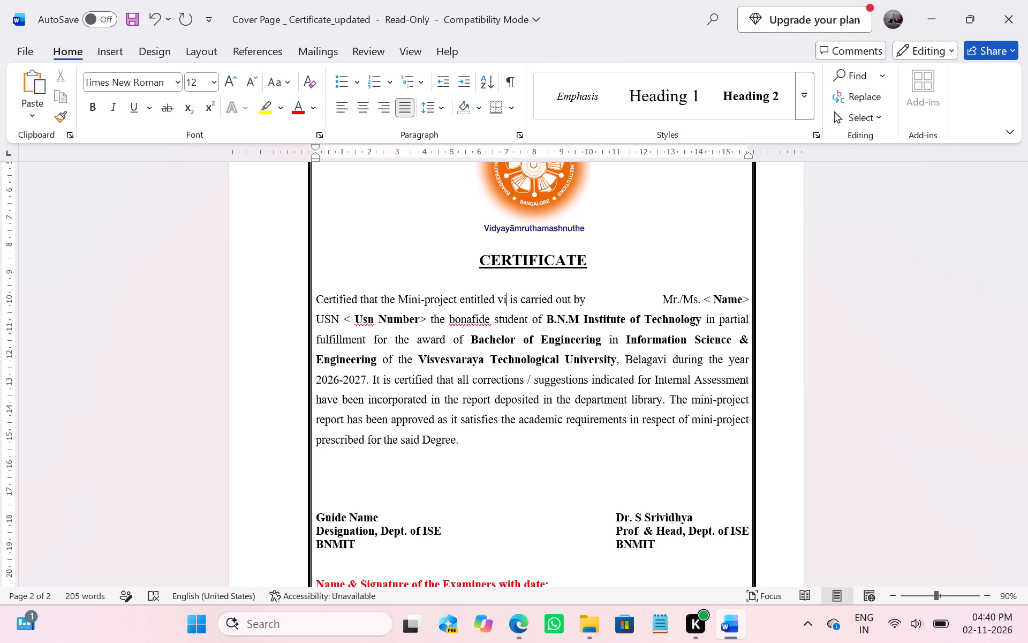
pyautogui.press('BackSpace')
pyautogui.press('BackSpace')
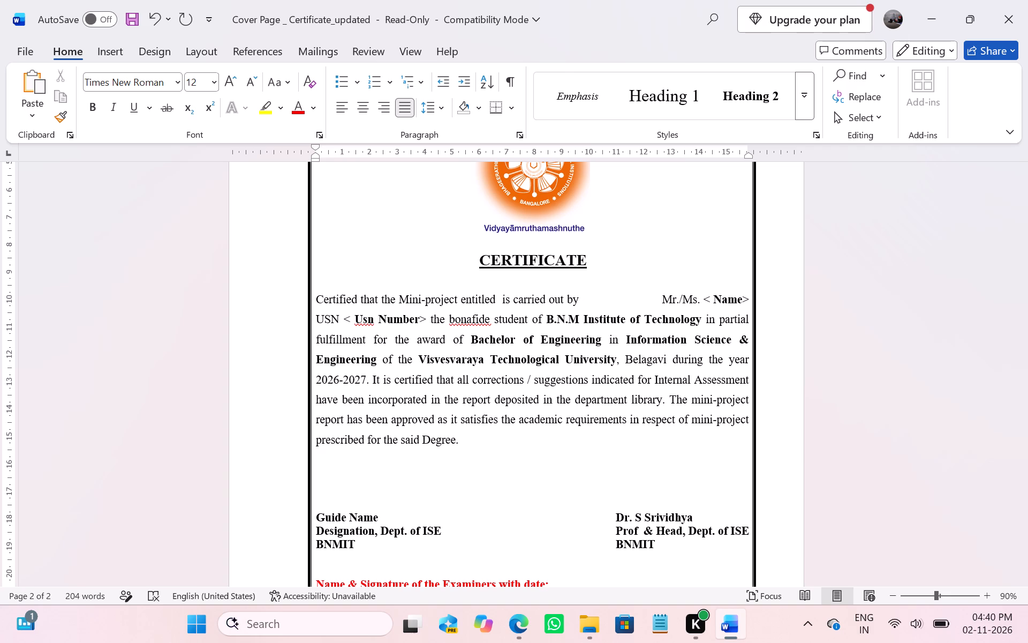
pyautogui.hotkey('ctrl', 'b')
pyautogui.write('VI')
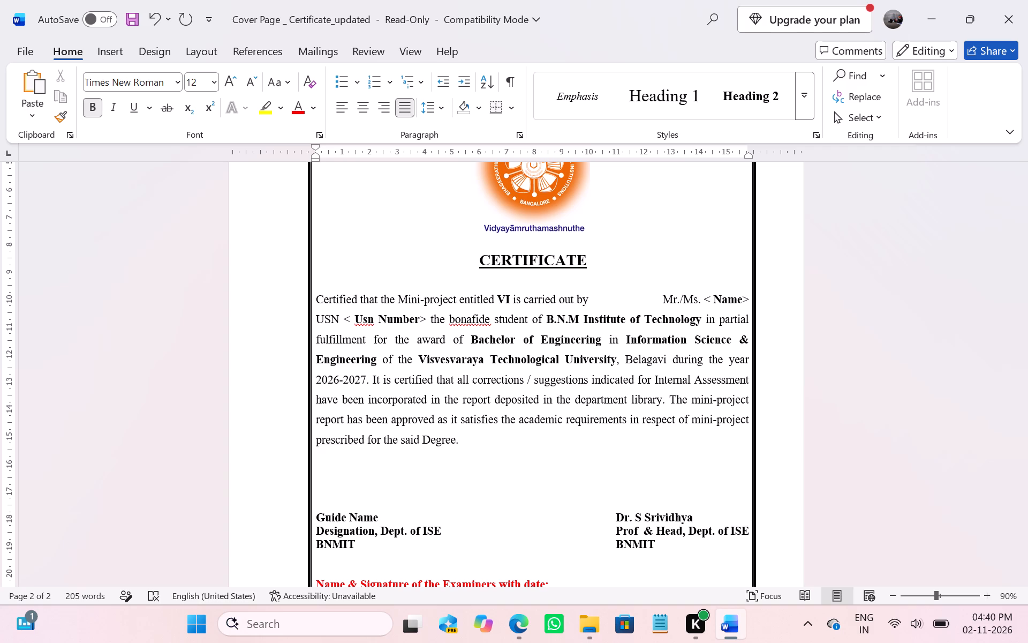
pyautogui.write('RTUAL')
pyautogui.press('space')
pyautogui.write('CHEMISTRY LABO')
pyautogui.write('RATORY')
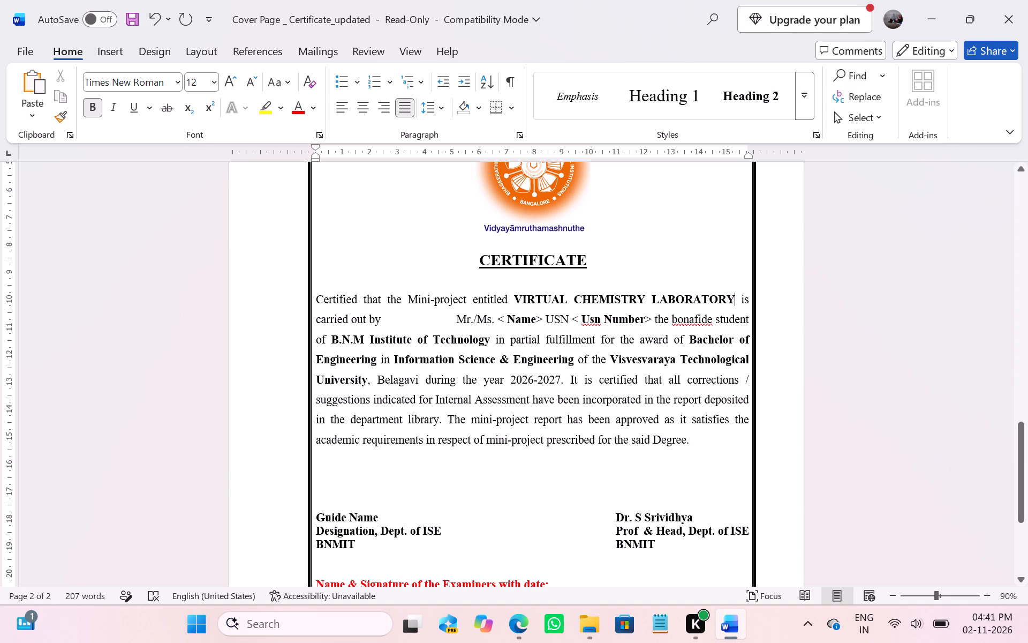
# Remove the extra spaces between "carried out by" and "Mr./Ms." in the certificate text, leaving a single space.
pyautogui.click(458, 319)
pyautogui.press('BackSpace')
pyautogui.press('BackSpace')
pyautogui.press('BackSpace')
pyautogui.press('BackSpace')
pyautogui.press('BackSpace')
pyautogui.press('BackSpace')
pyautogui.press('BackSpace')
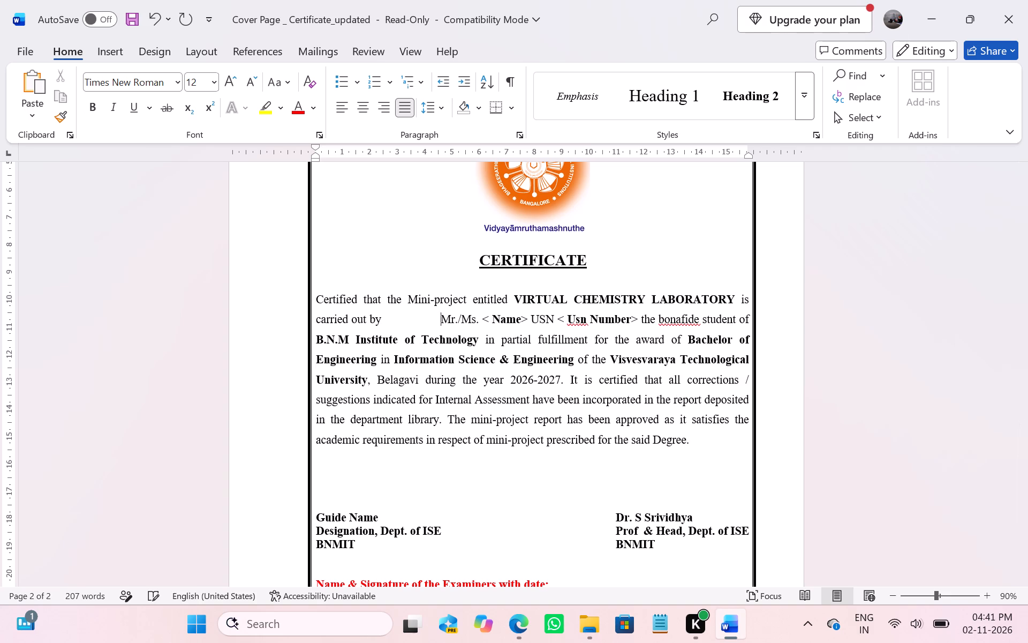
pyautogui.press('BackSpace')
pyautogui.press('BackSpace')
pyautogui.press('BackSpace')
pyautogui.press('BackSpace')
pyautogui.press('BackSpace')
pyautogui.press('BackSpace')
pyautogui.press('BackSpace')
pyautogui.press('BackSpace')
pyautogui.press('BackSpace')
pyautogui.press('BackSpace')
pyautogui.press('BackSpace')
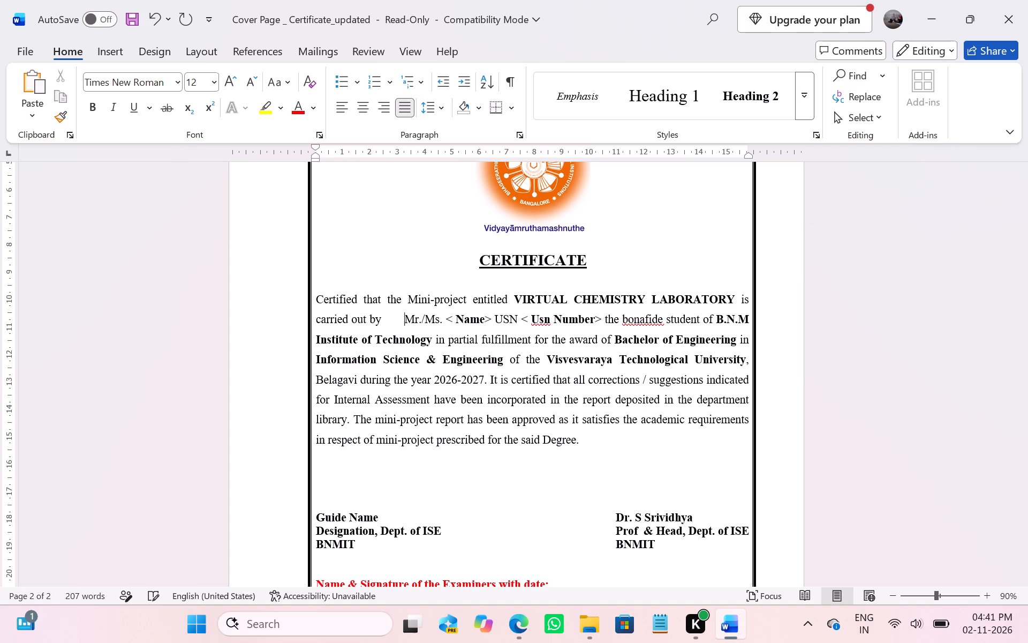
pyautogui.press('BackSpace')
pyautogui.press('BackSpace')
pyautogui.press('BackSpace')
pyautogui.press('BackSpace')
pyautogui.press('BackSpace')
pyautogui.press('BackSpace')
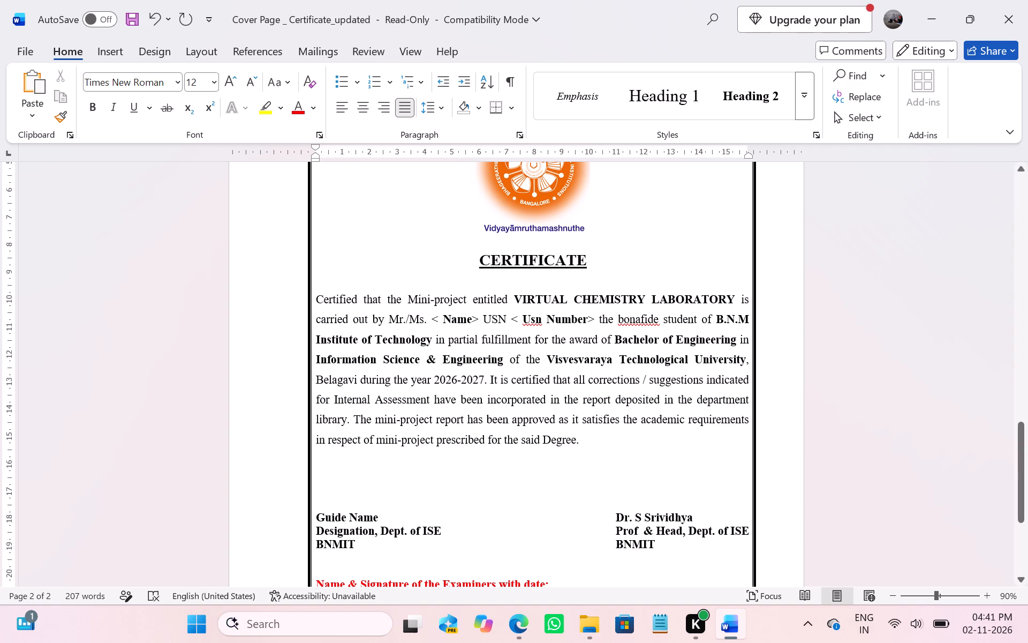
# Change "student" to "students" after "the bonafide" in the certificate text.
pyautogui.click(698, 320)
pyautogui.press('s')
pyautogui.press('BackSpace')
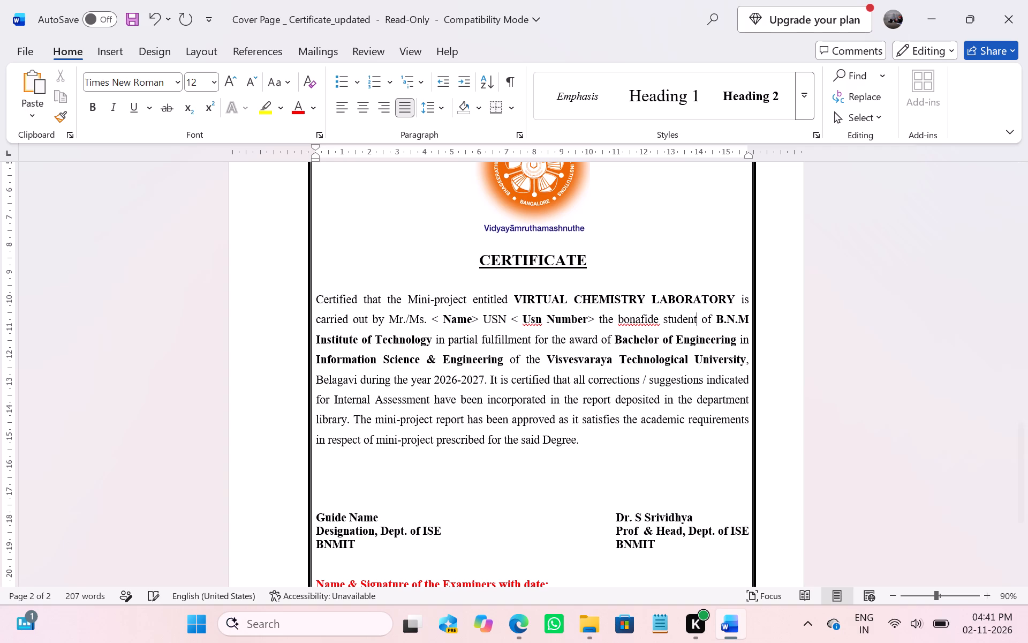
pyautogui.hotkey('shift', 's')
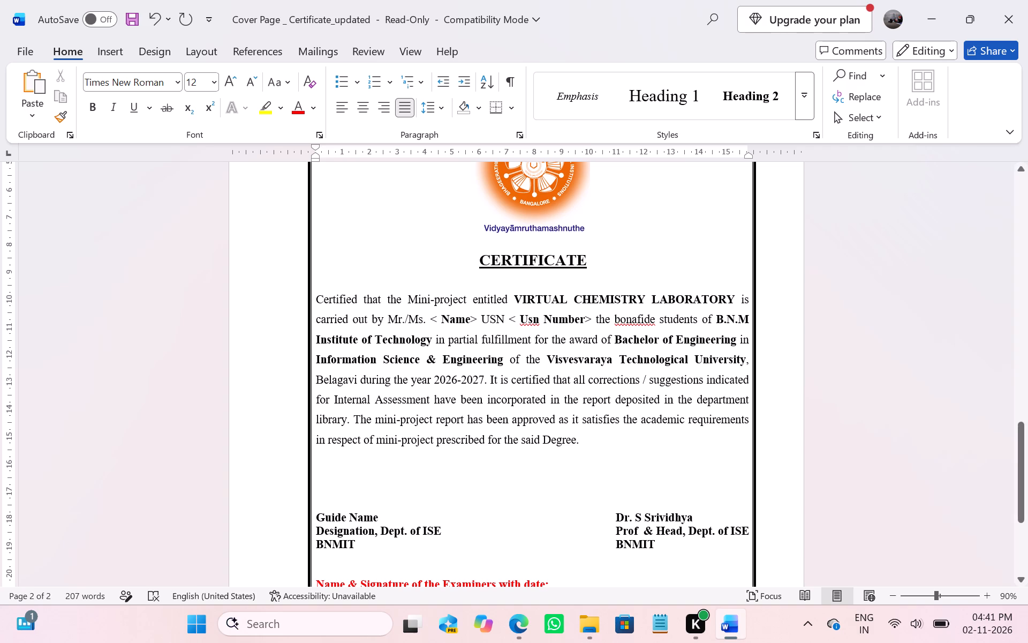
# Delete the "Mr./Ms. < Name> USN < Usn Number>" placeholder text after "carried out by" in the certificate.
pyautogui.moveTo(390, 318); pyautogui.dragTo(411, 317)
pyautogui.moveTo(411, 317); pyautogui.dragTo(587, 319)
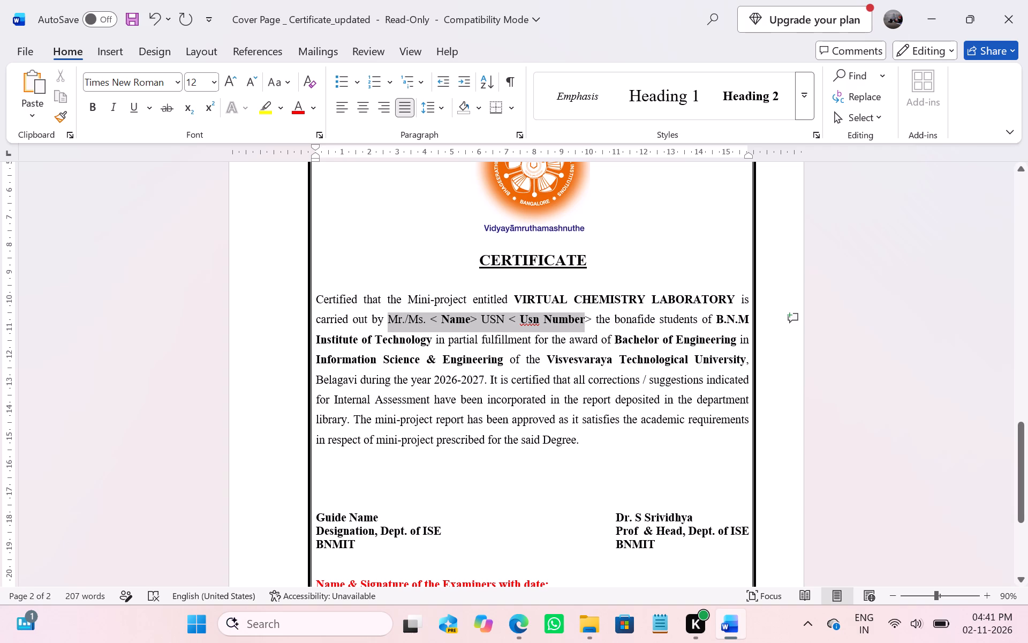
pyautogui.moveTo(587, 319); pyautogui.dragTo(588, 319)
pyautogui.moveTo(588, 319); pyautogui.dragTo(584, 319)
pyautogui.press('BackSpace')
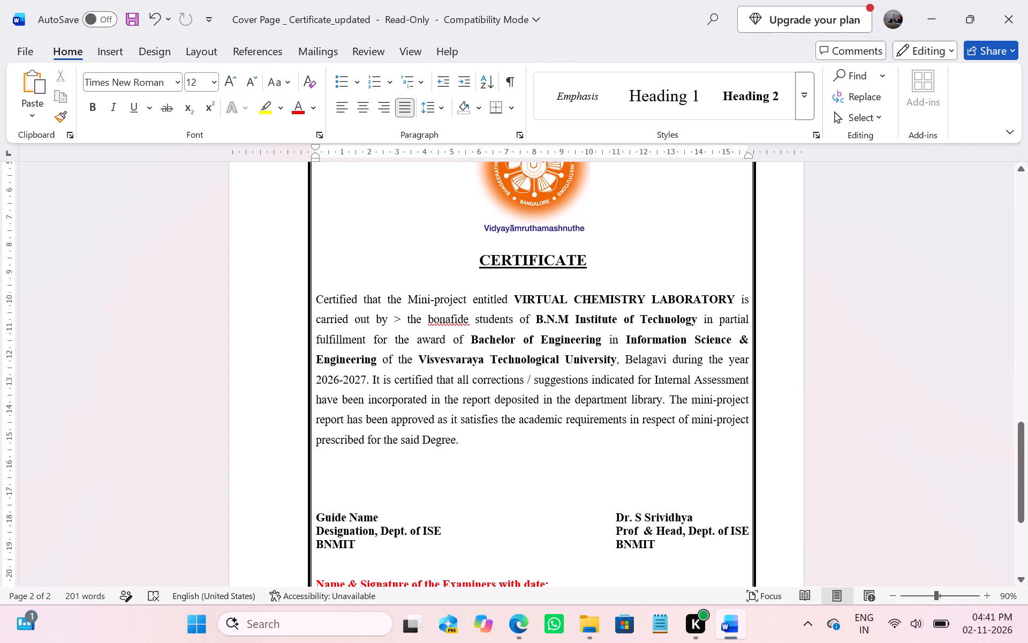
pyautogui.press('Right')
pyautogui.press('BackSpace')
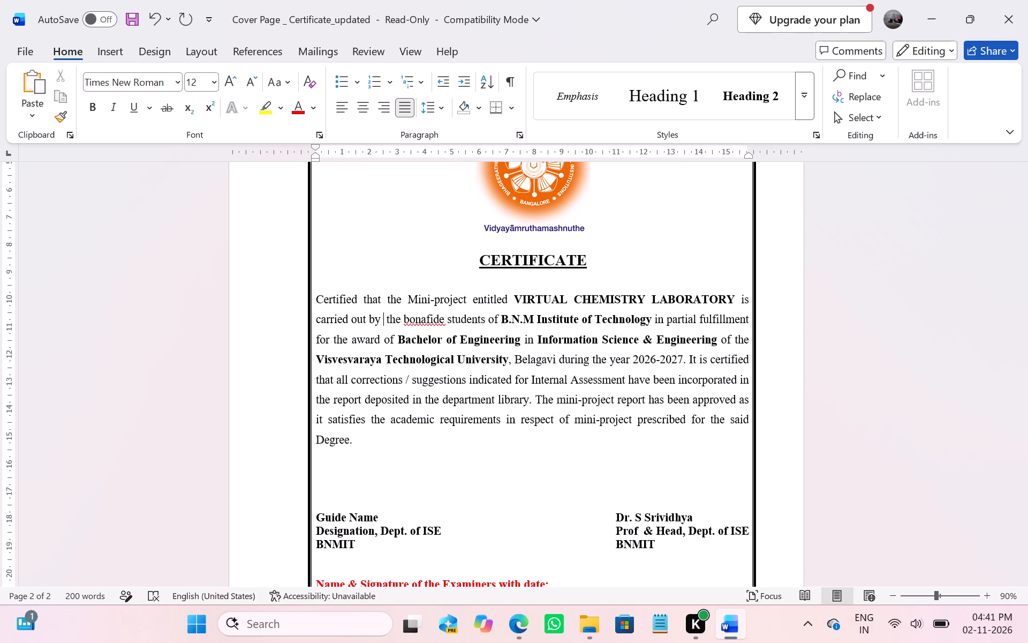
# Enter the first student's name after "carried out by", followed by the USN in square brackets and a comma.
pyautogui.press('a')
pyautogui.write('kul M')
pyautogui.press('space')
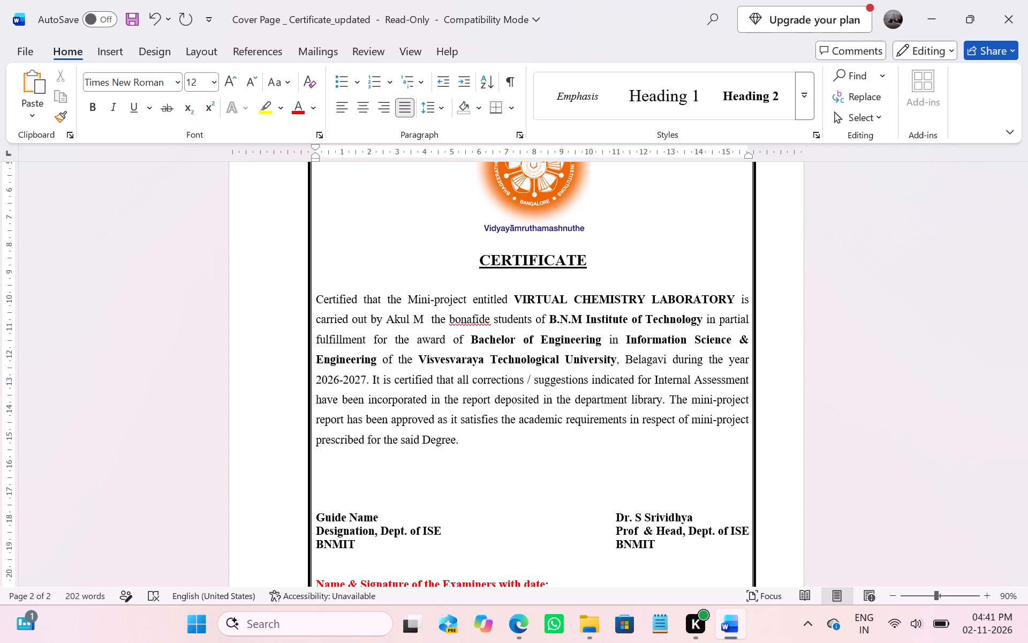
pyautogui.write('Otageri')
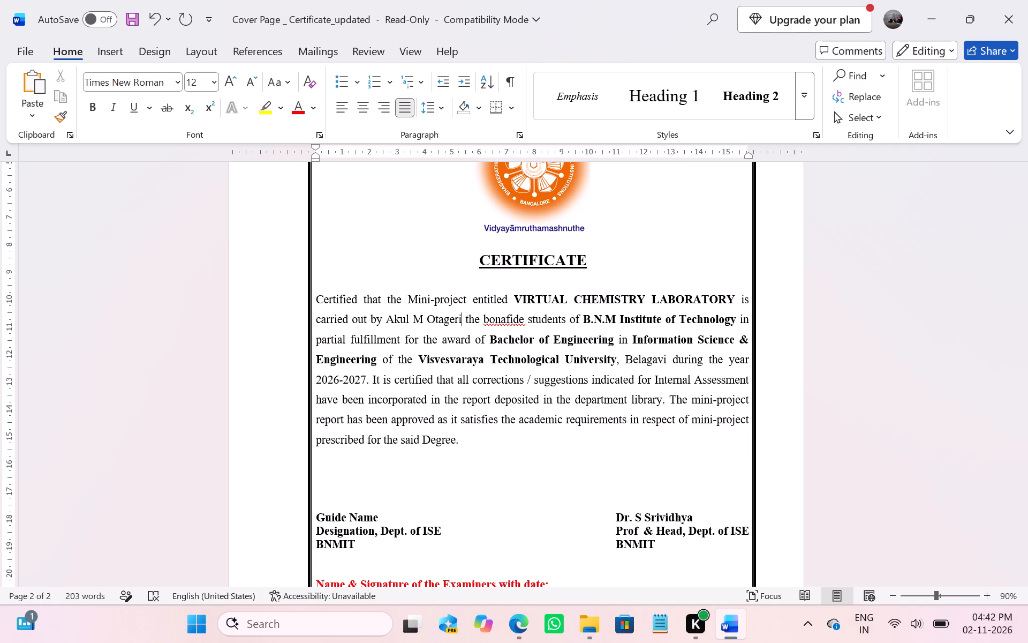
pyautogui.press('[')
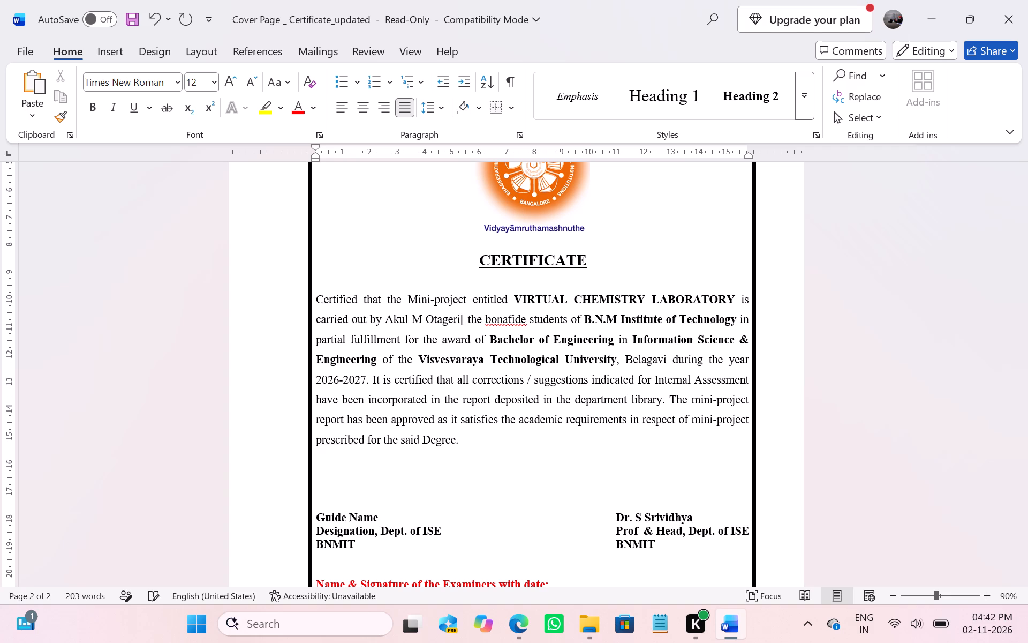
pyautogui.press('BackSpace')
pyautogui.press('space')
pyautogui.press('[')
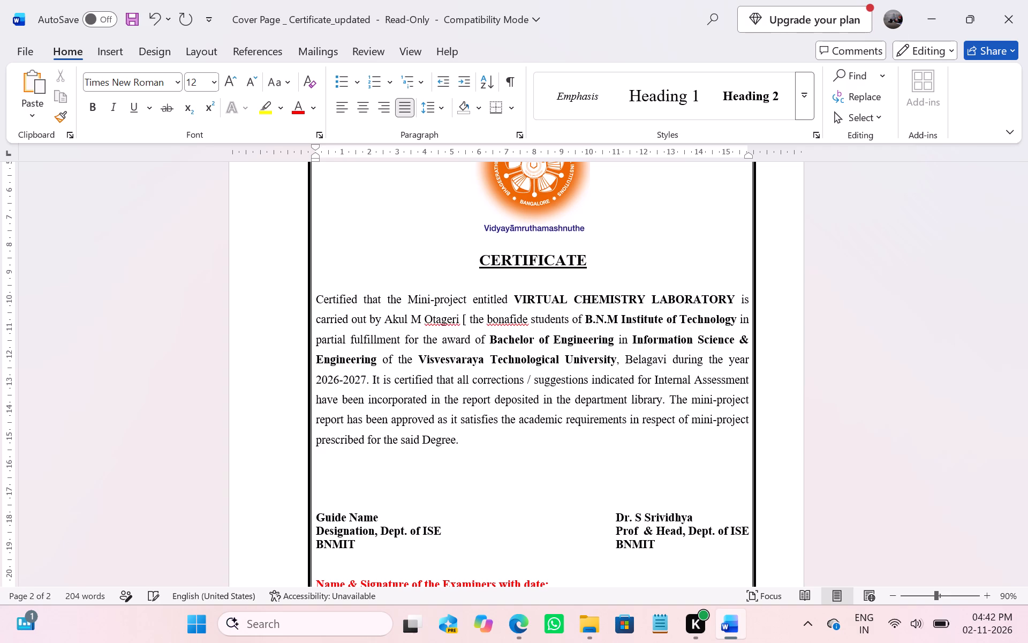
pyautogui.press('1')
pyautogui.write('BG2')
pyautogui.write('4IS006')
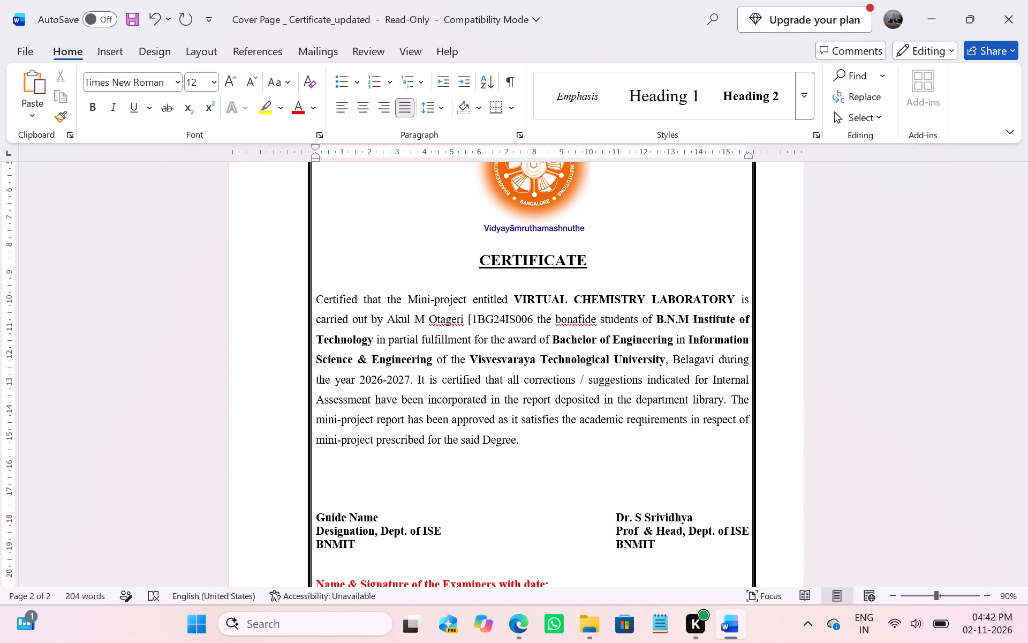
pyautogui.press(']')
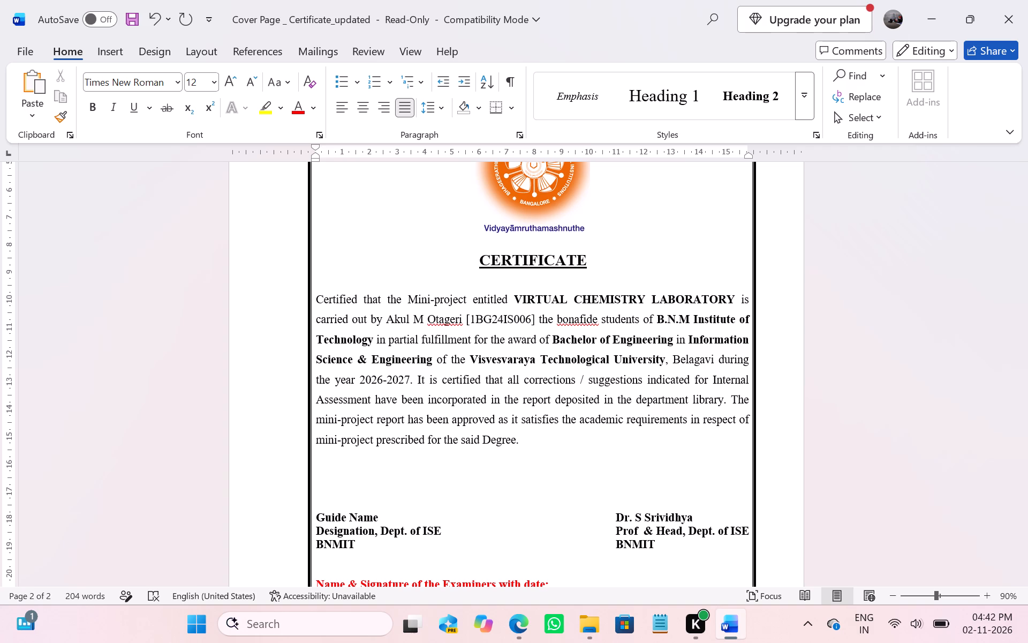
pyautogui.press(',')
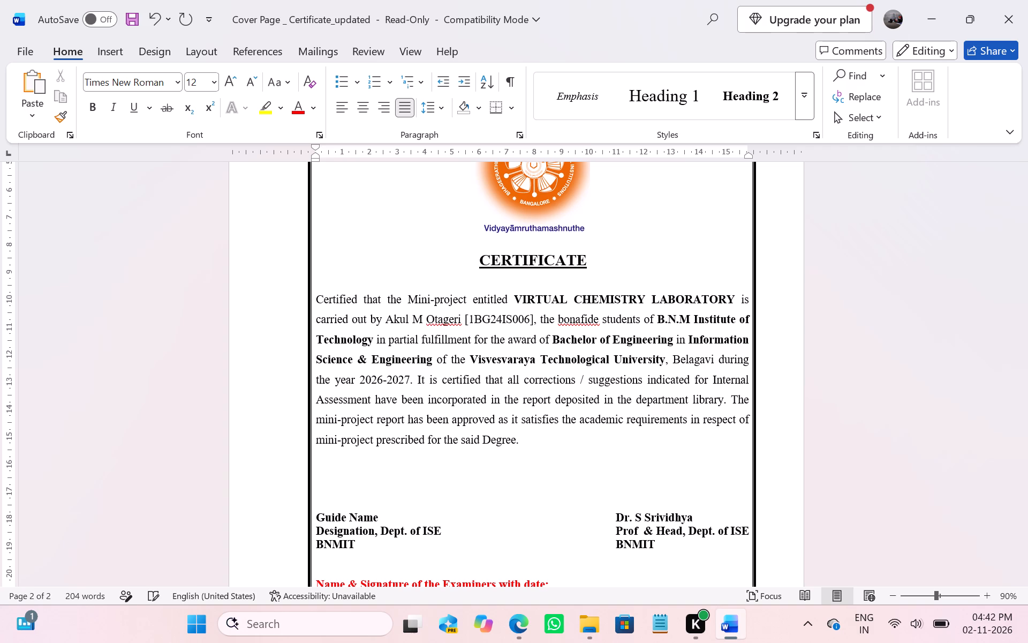
# Add the second student's name after the first student's entry, with the USN in square brackets and a comma.
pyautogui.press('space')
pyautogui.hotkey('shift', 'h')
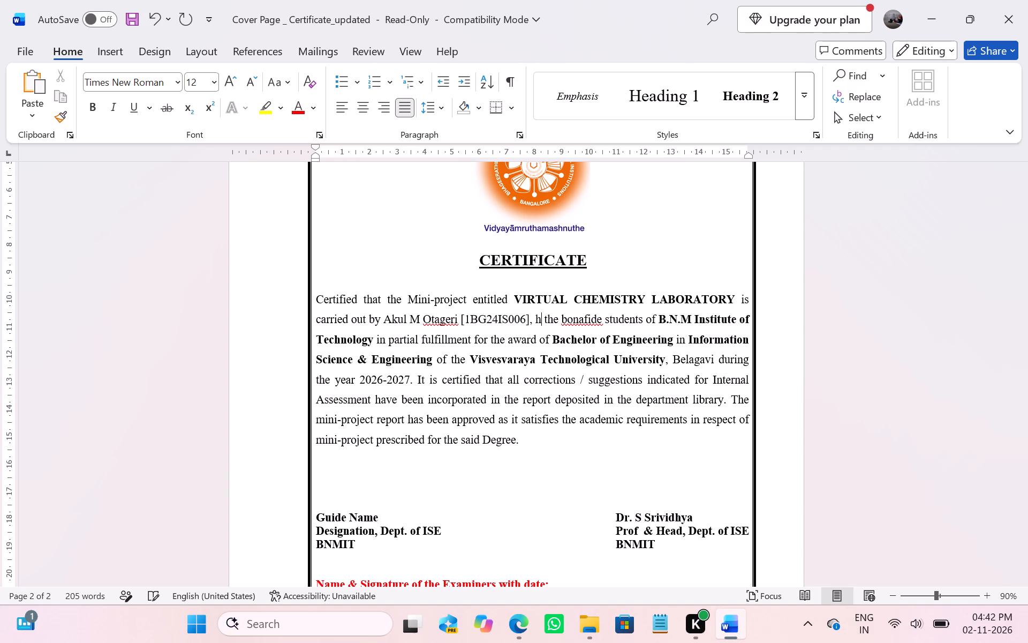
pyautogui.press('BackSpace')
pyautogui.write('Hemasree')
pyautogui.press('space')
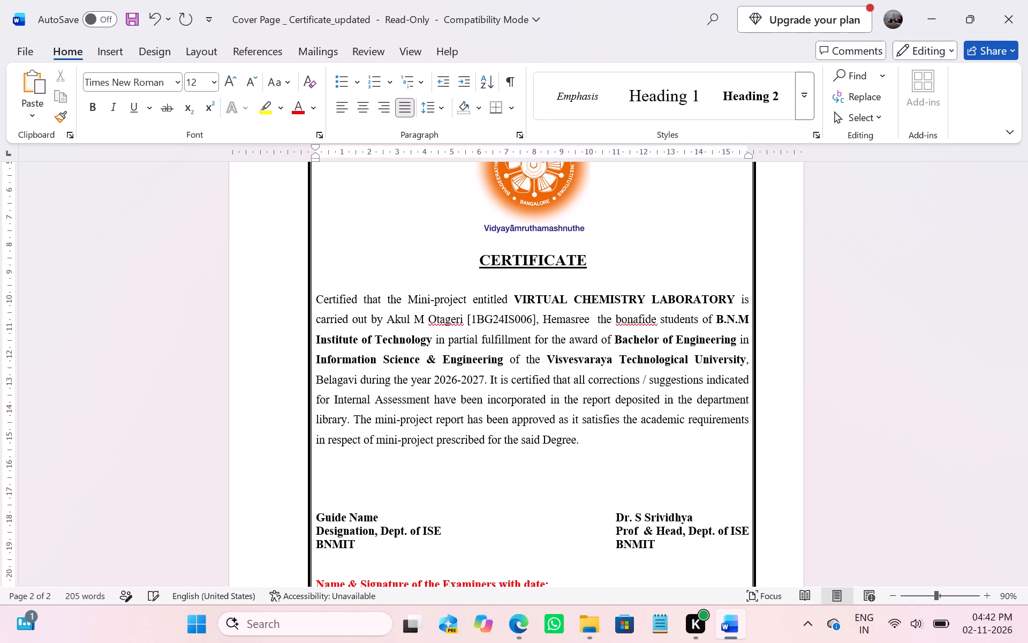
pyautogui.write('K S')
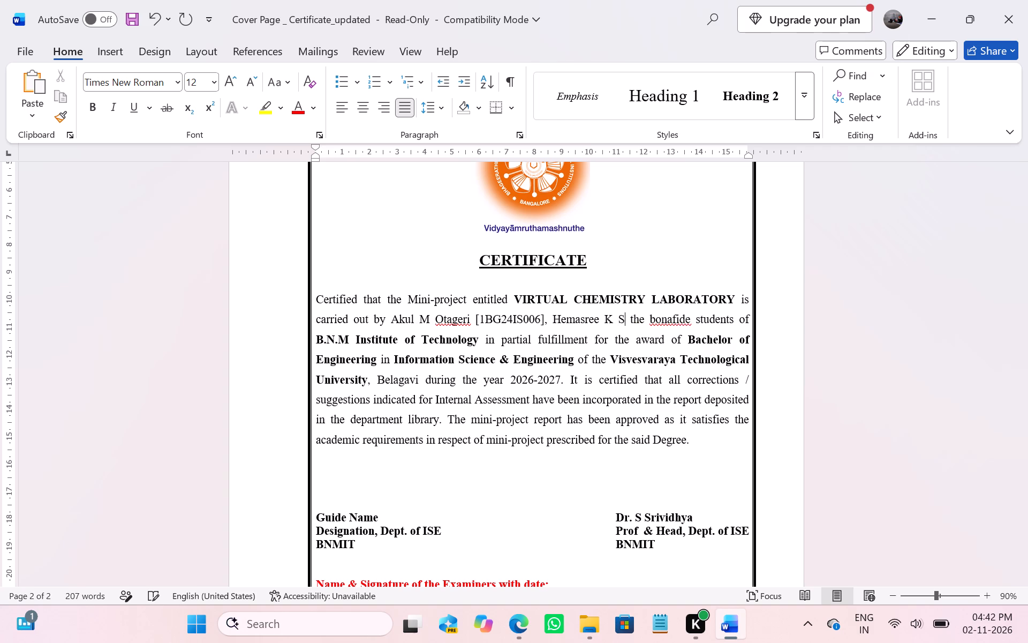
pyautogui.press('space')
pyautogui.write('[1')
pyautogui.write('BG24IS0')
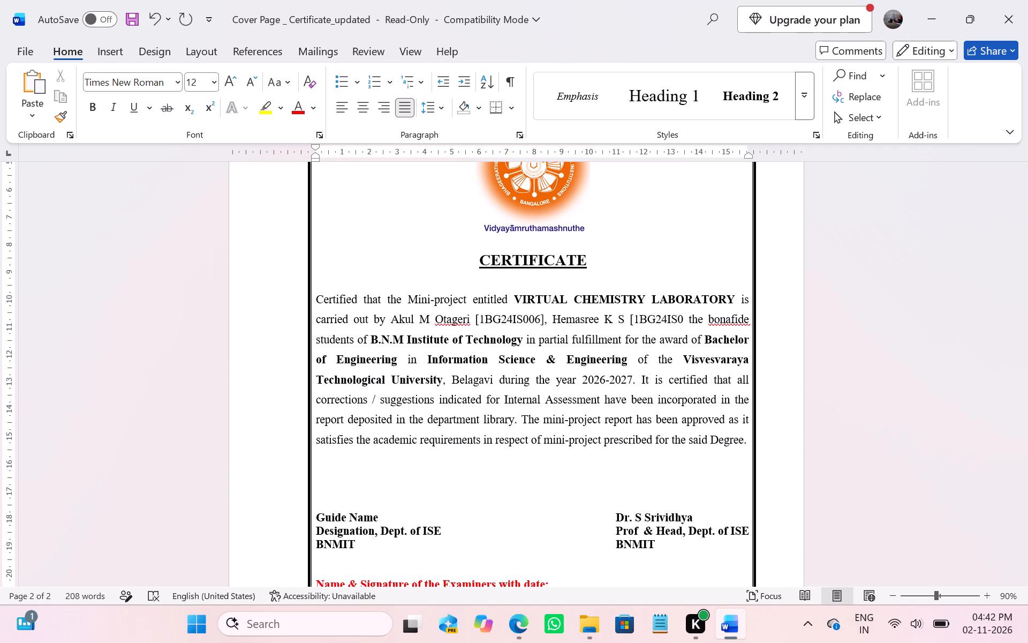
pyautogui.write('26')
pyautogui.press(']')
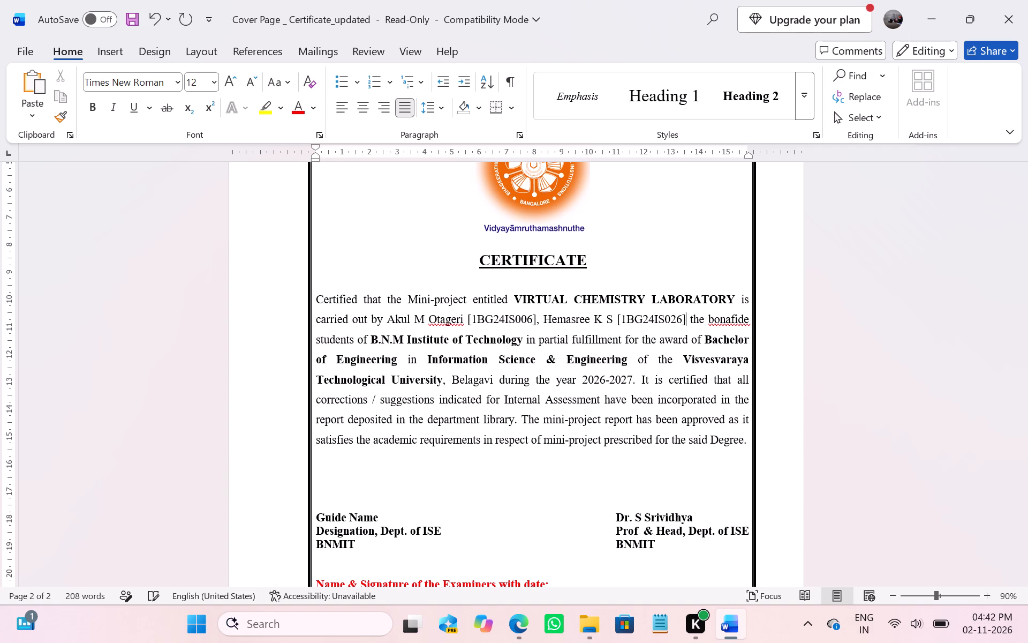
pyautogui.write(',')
# Add the third student's name after the second student's entry, with the USN in square brackets and a comma.
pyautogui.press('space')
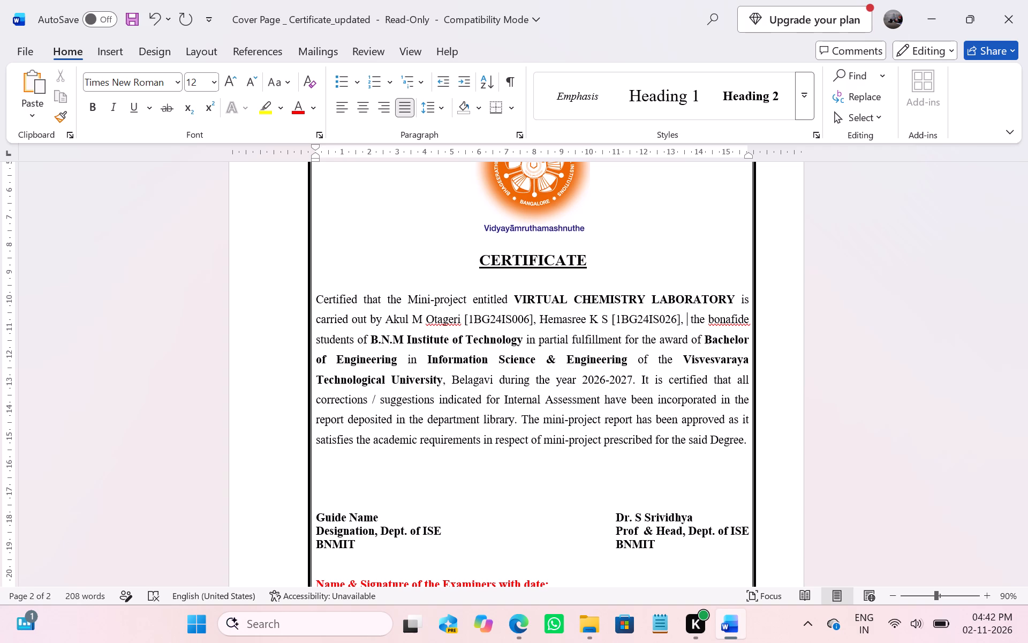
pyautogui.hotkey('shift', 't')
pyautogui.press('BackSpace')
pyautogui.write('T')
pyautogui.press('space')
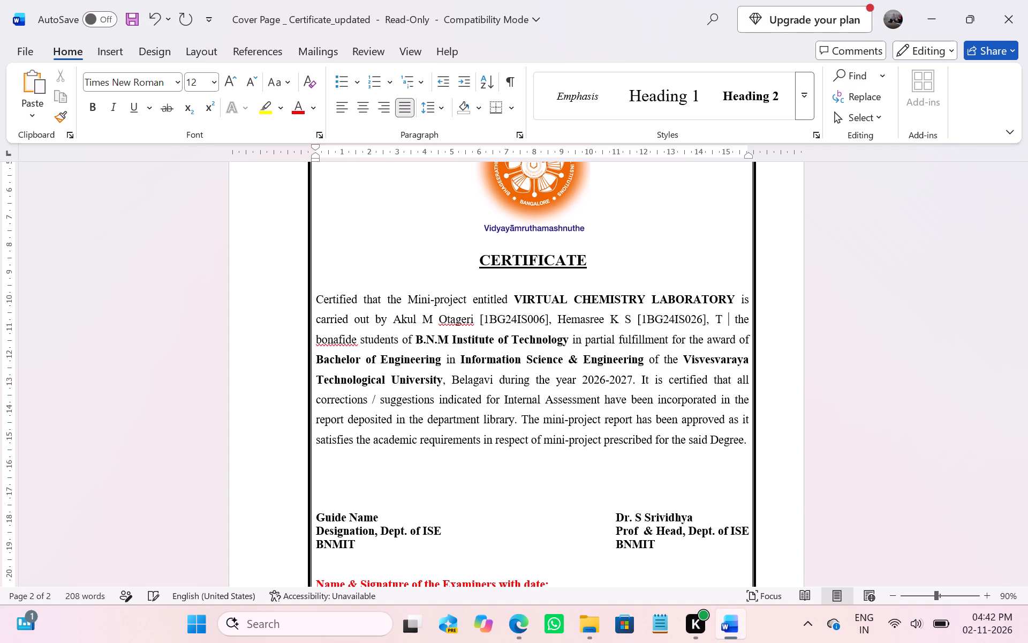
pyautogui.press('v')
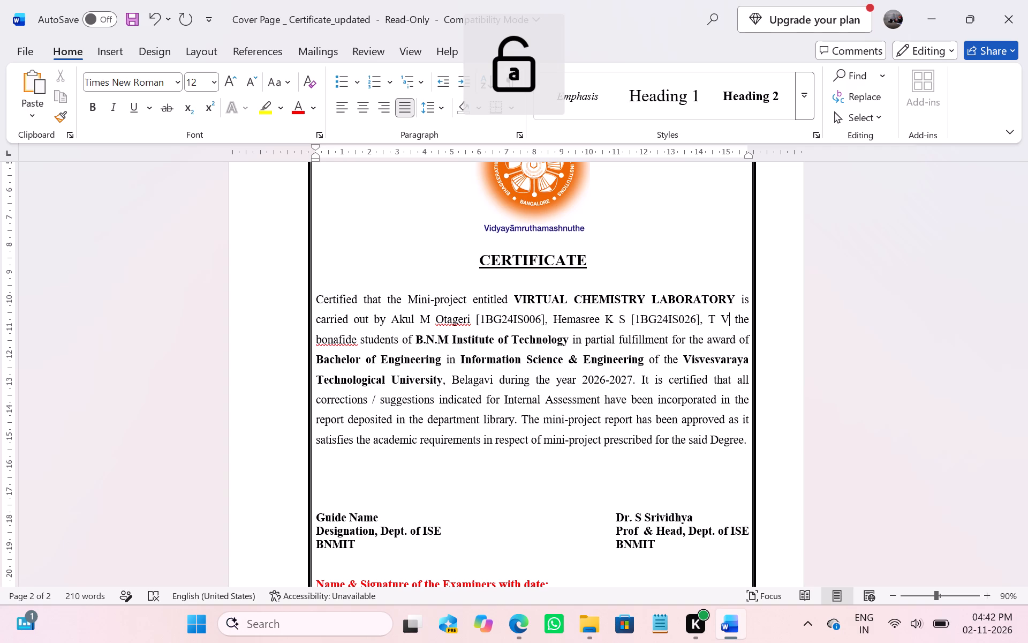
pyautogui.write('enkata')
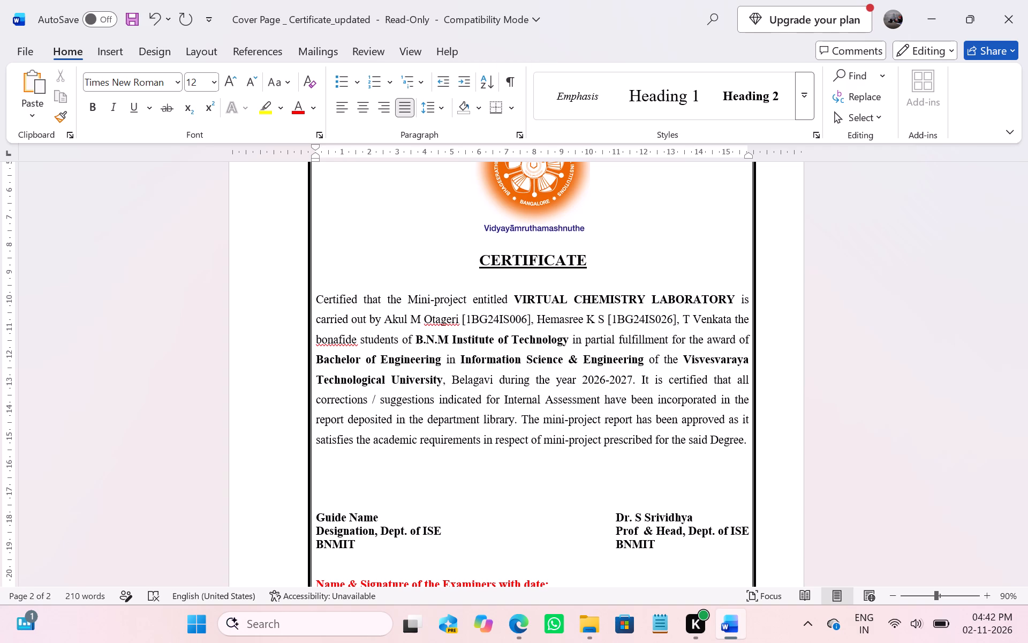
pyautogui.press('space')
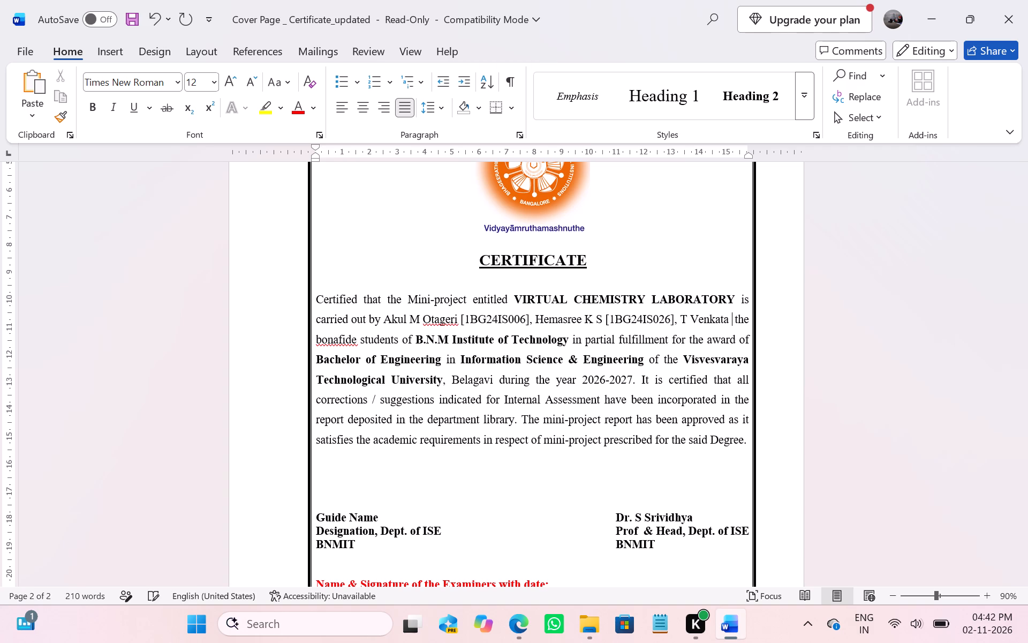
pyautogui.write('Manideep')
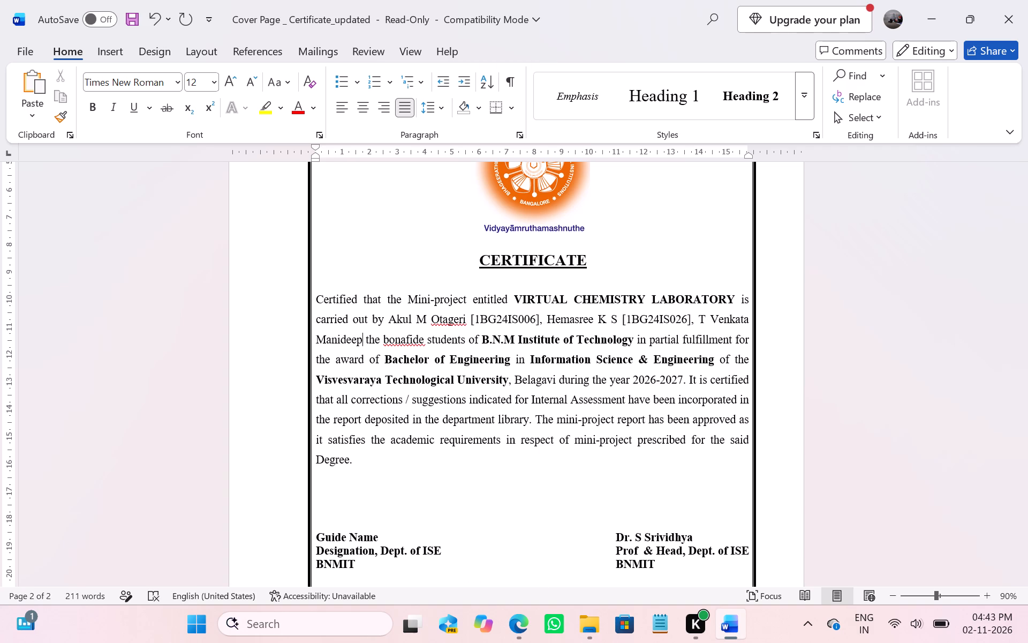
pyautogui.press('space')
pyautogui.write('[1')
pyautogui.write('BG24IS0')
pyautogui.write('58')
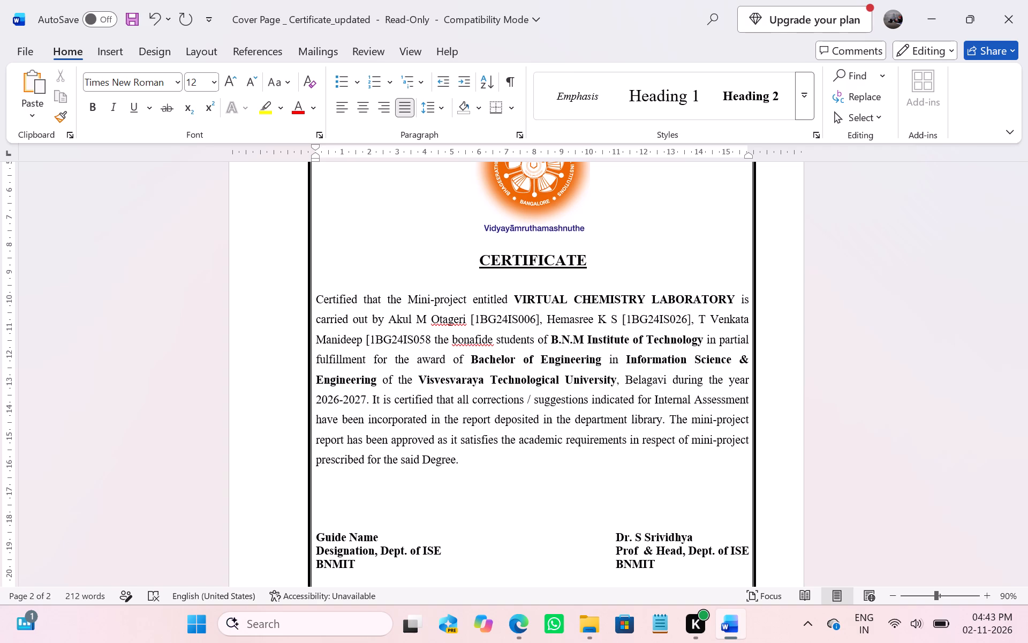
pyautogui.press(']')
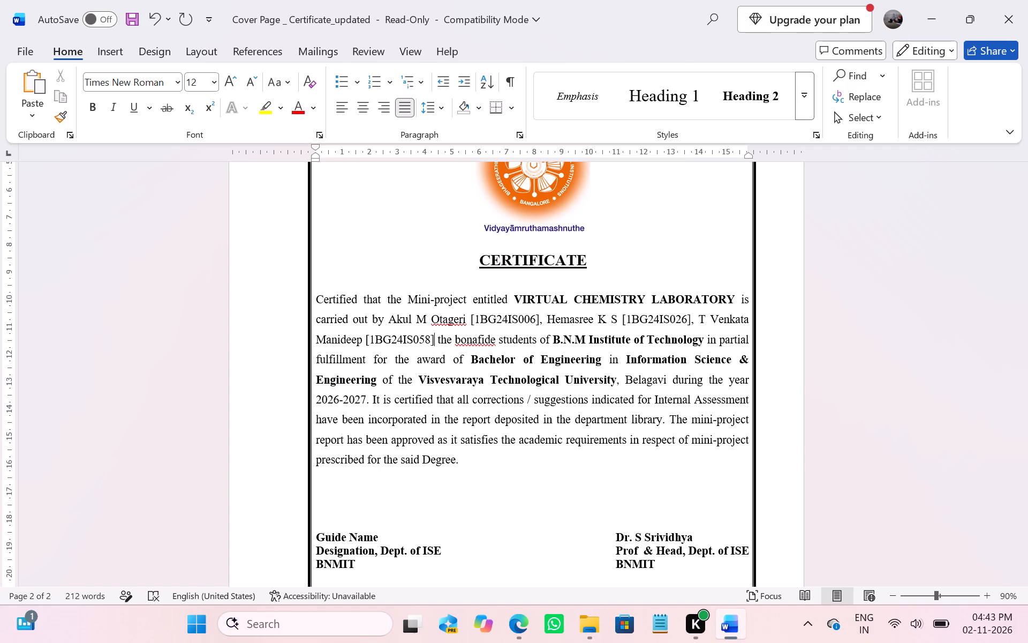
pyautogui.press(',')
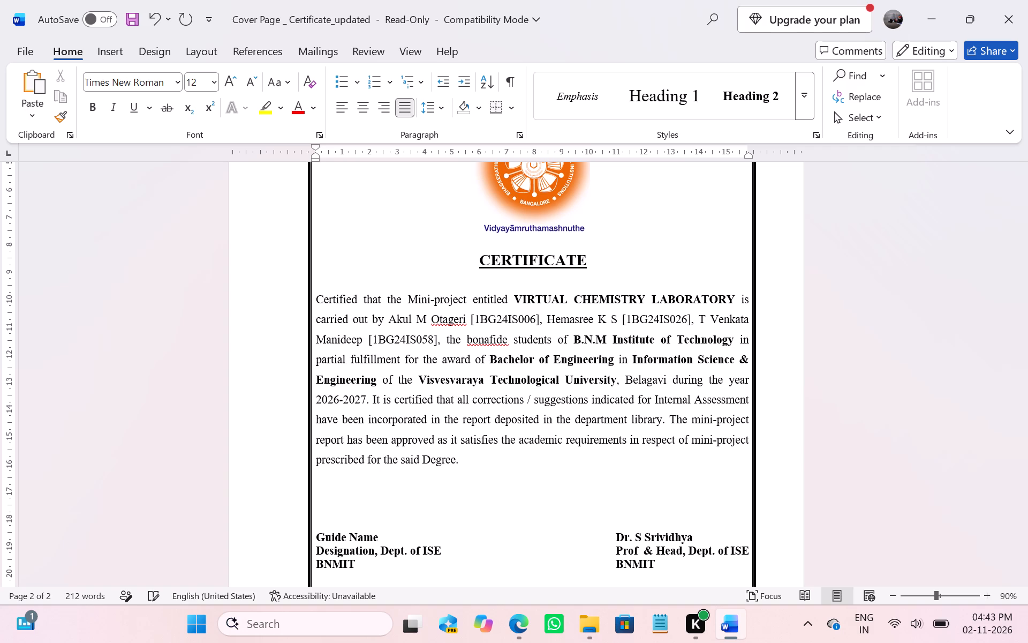
# Make all three students' names and USNs in the certificate paragraph bold.
pyautogui.moveTo(391, 317); pyautogui.dragTo(424, 319)
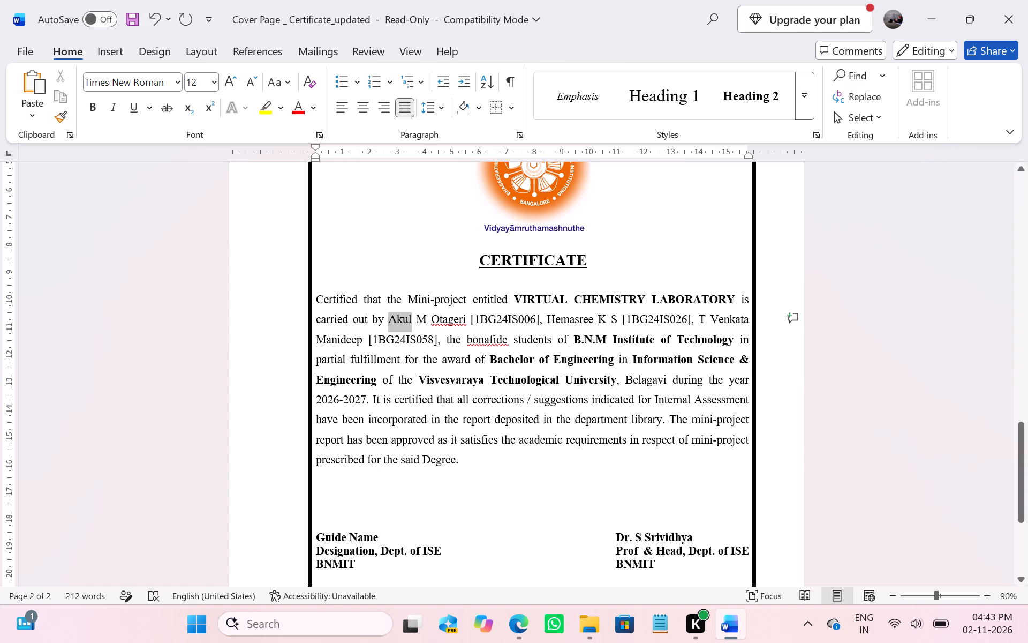
pyautogui.moveTo(424, 319); pyautogui.dragTo(437, 342)
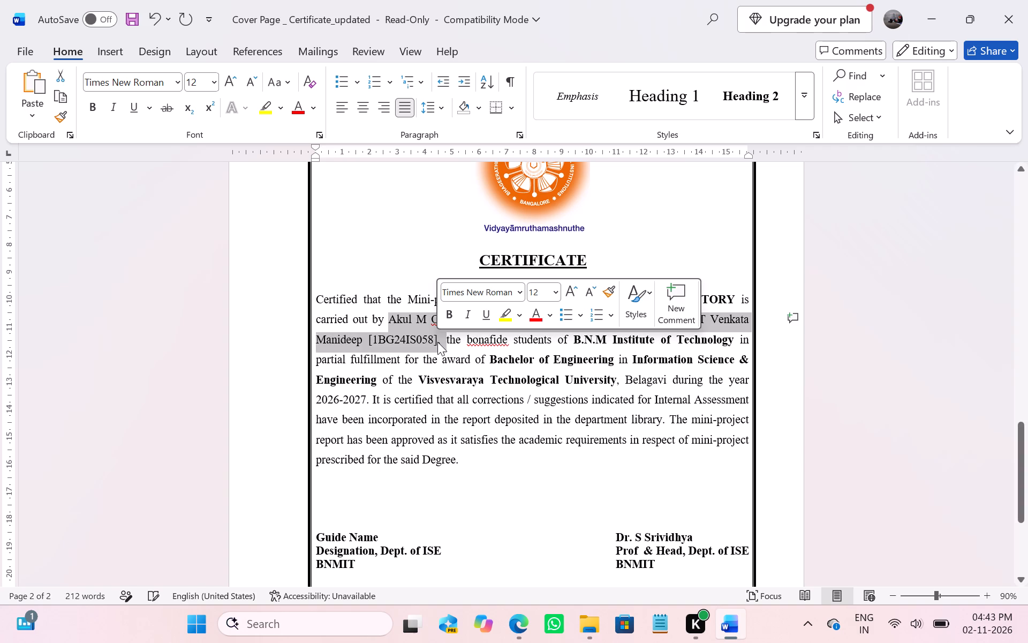
pyautogui.hotkey('ctrl', 'b')
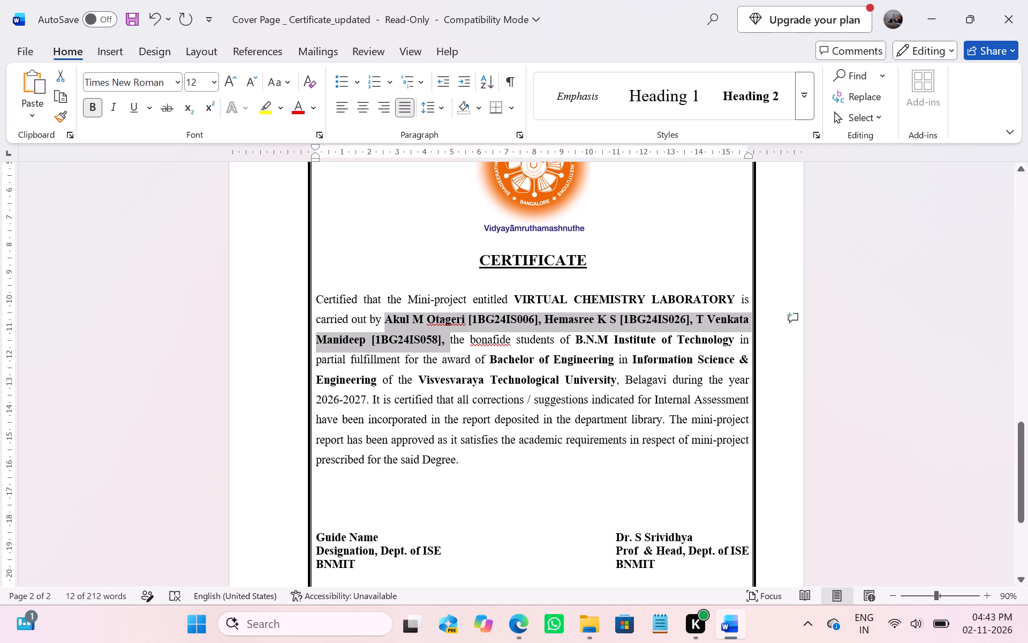
pyautogui.click(525, 497)
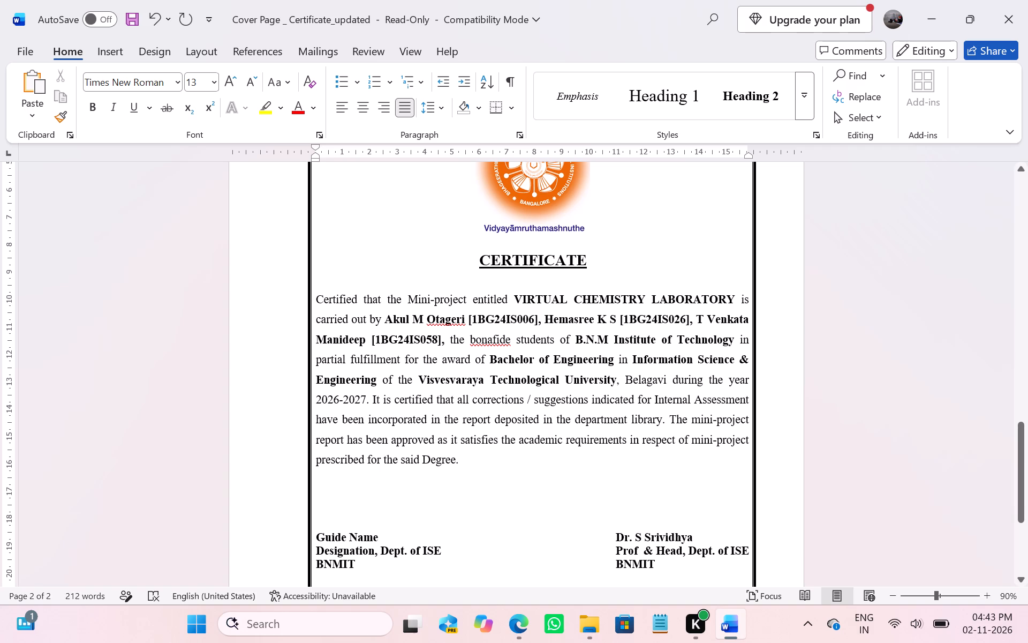
# Replace the "Guide Name" placeholder in the certificate's signature block with the guide's name, preceded by the title "Mrs.".
pyautogui.scroll(-3, 549, 512)
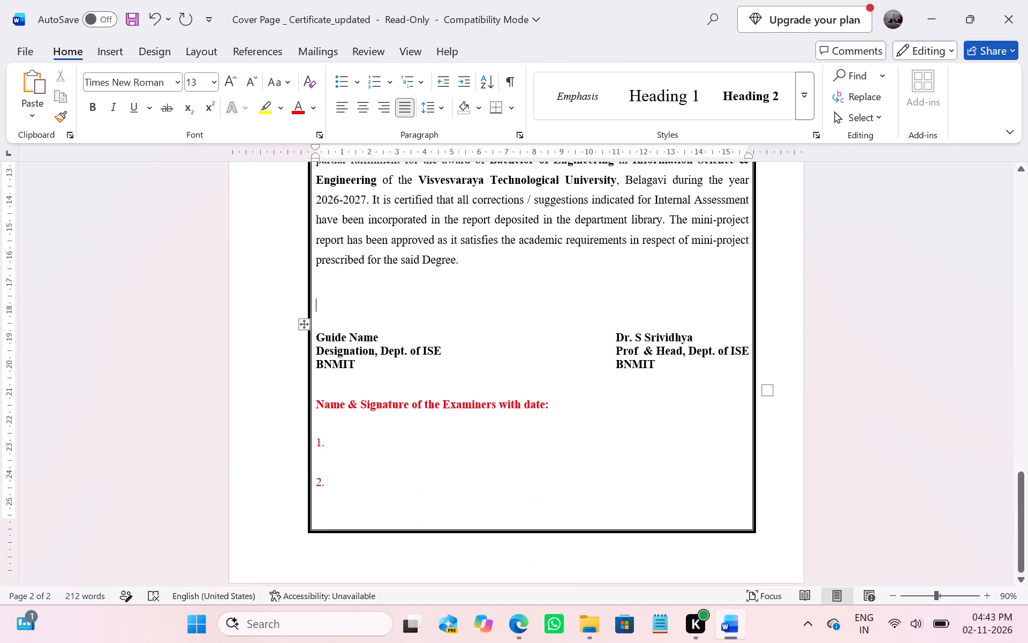
pyautogui.scroll(-1, 549, 512)
pyautogui.scroll(-8, 616, 390)
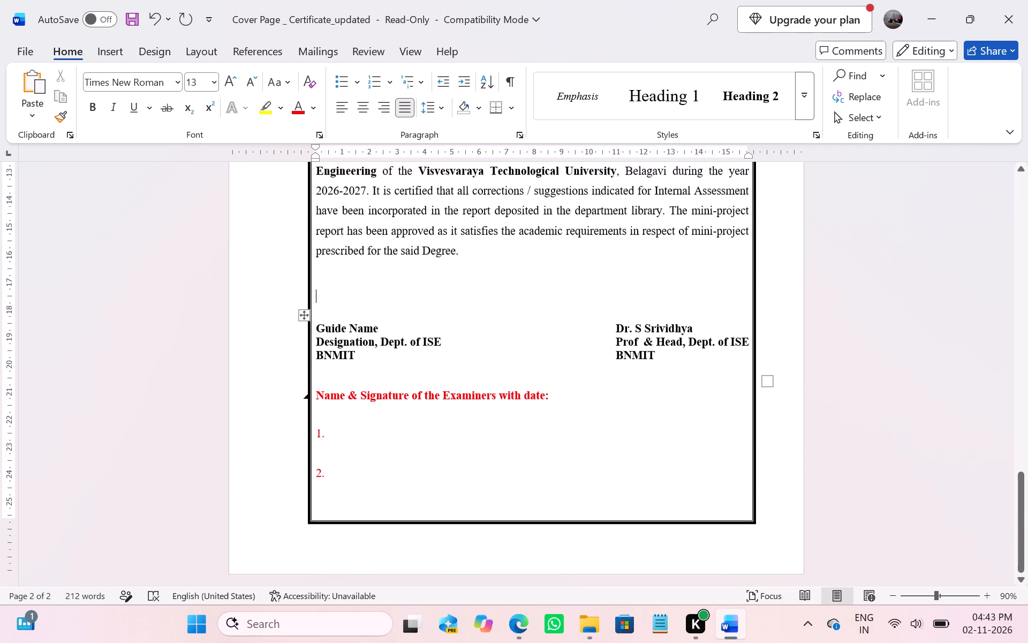
pyautogui.click(385, 328)
pyautogui.press('BackSpace')
pyautogui.press('BackSpace')
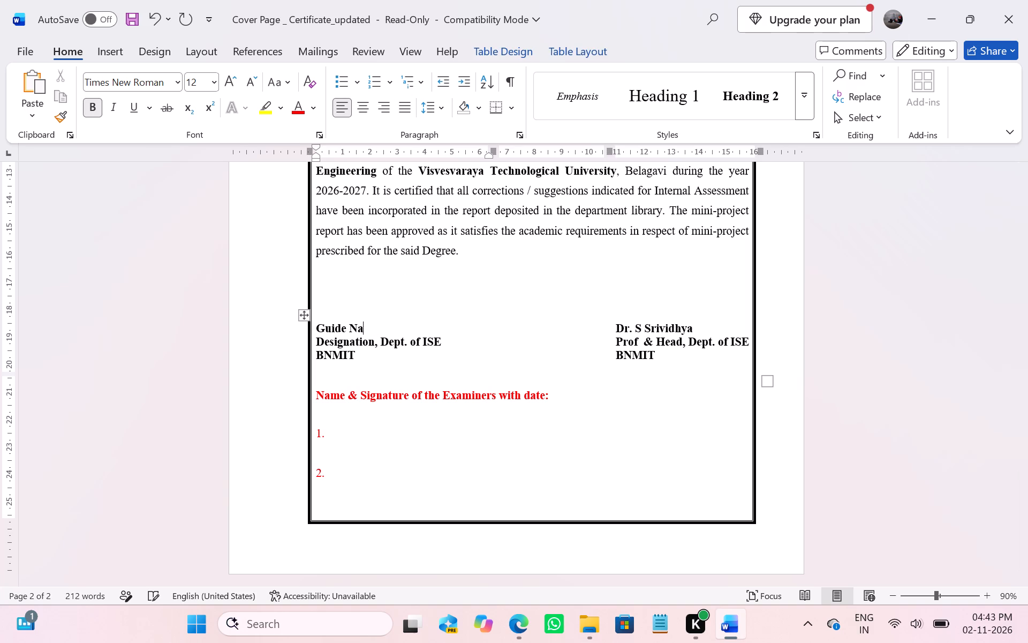
pyautogui.press('BackSpace')
pyautogui.press('BackSpace')
pyautogui.press('BackSpace')
pyautogui.press('BackSpace')
pyautogui.press('BackSpace')
pyautogui.press('BackSpace')
pyautogui.press('BackSpace')
pyautogui.press('BackSpace')
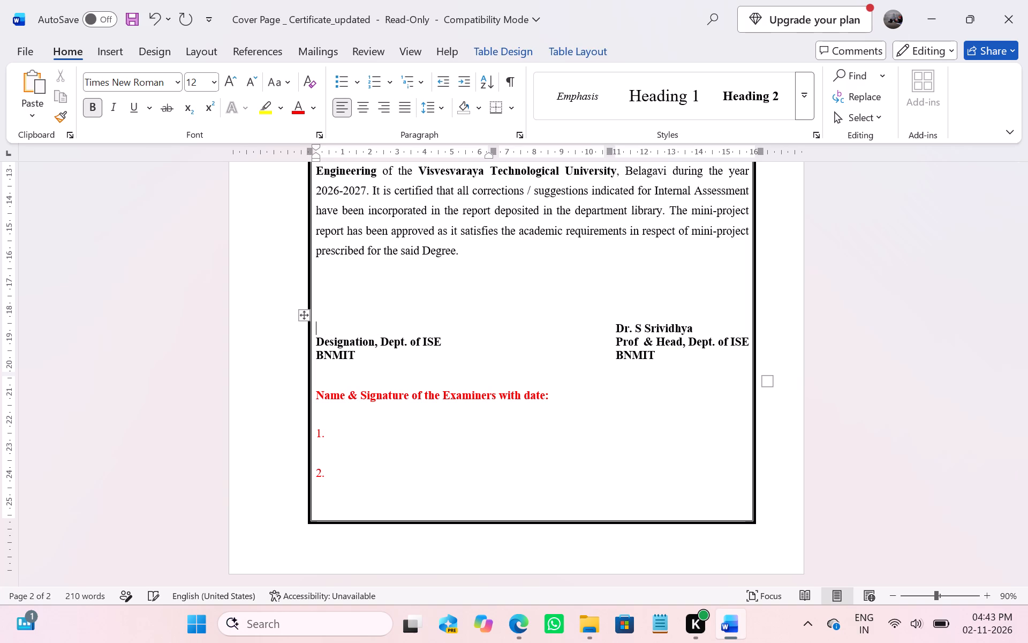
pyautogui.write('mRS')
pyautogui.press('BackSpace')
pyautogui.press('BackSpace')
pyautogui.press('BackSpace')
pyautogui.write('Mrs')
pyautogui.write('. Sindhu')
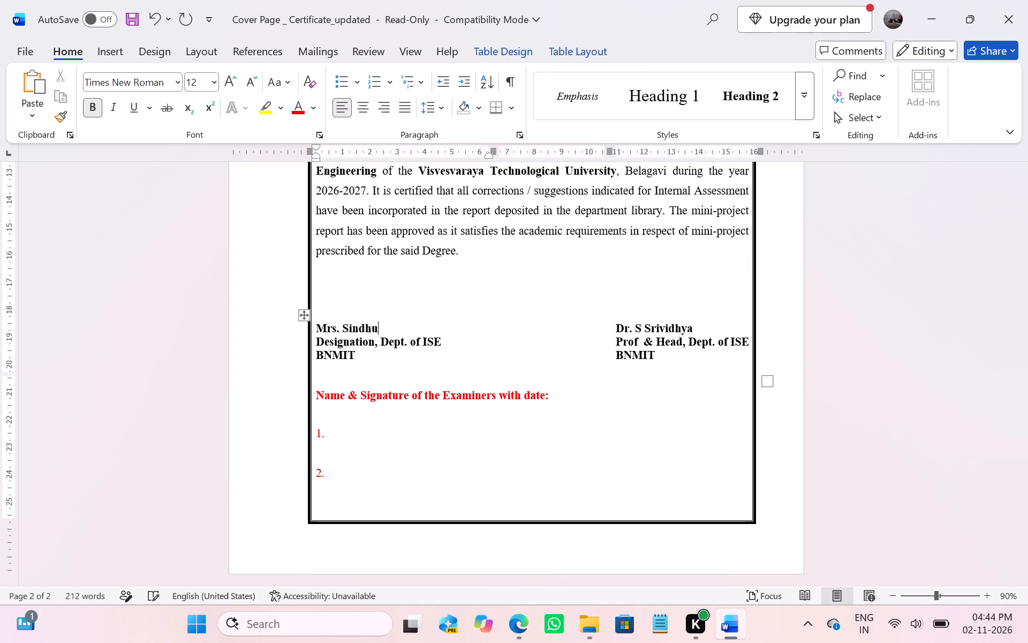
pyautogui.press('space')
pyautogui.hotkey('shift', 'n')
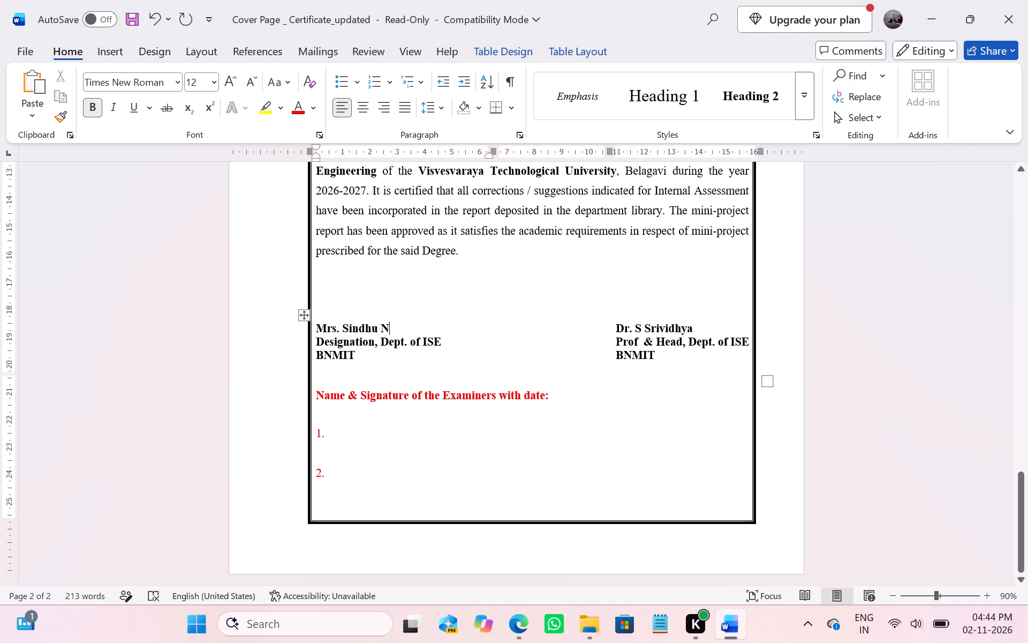
# Replace the "Designation" placeholder under the guide's name with "Assistant Professor", keeping ", Dept. of ISE" after it.
pyautogui.click(373, 341)
pyautogui.press('BackSpace')
pyautogui.press('BackSpace')
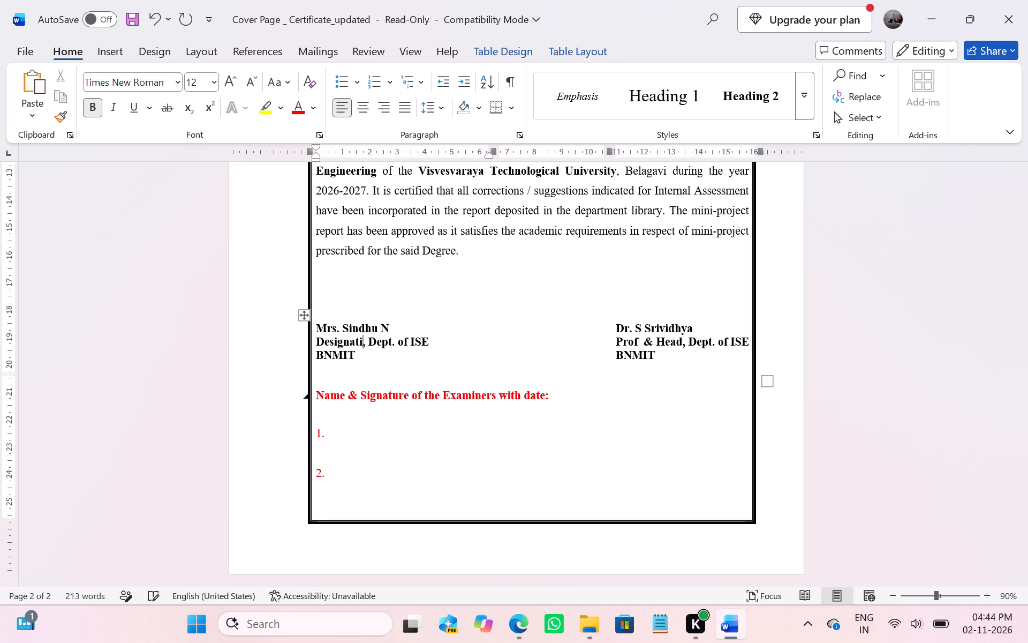
pyautogui.press('BackSpace')
pyautogui.press('BackSpace')
pyautogui.press('BackSpace')
pyautogui.press('BackSpace')
pyautogui.press('BackSpace')
pyautogui.press('BackSpace')
pyautogui.press('BackSpace')
pyautogui.press('BackSpace')
pyautogui.press('BackSpace')
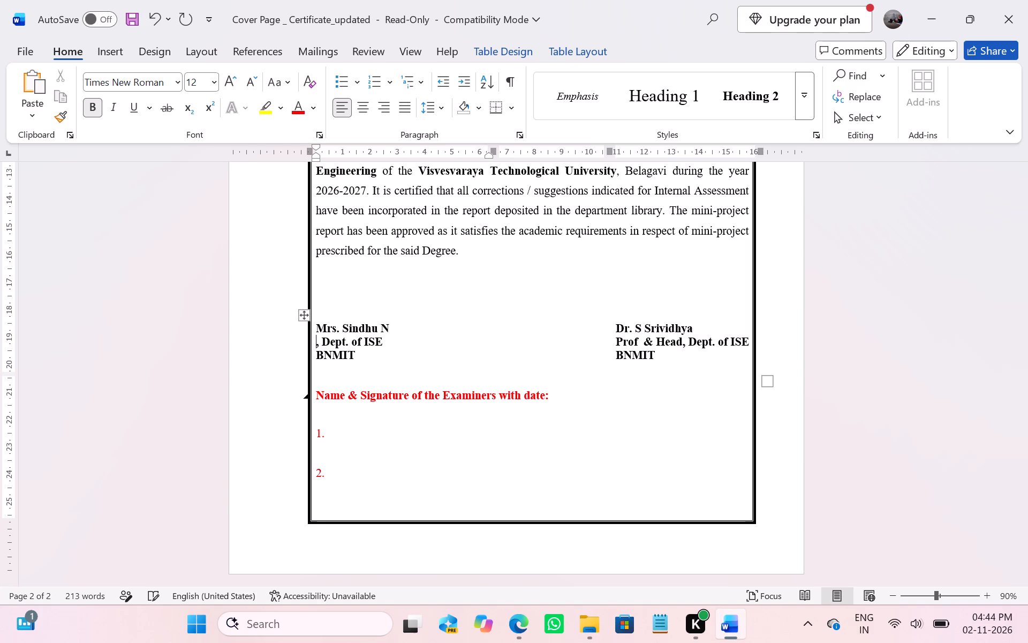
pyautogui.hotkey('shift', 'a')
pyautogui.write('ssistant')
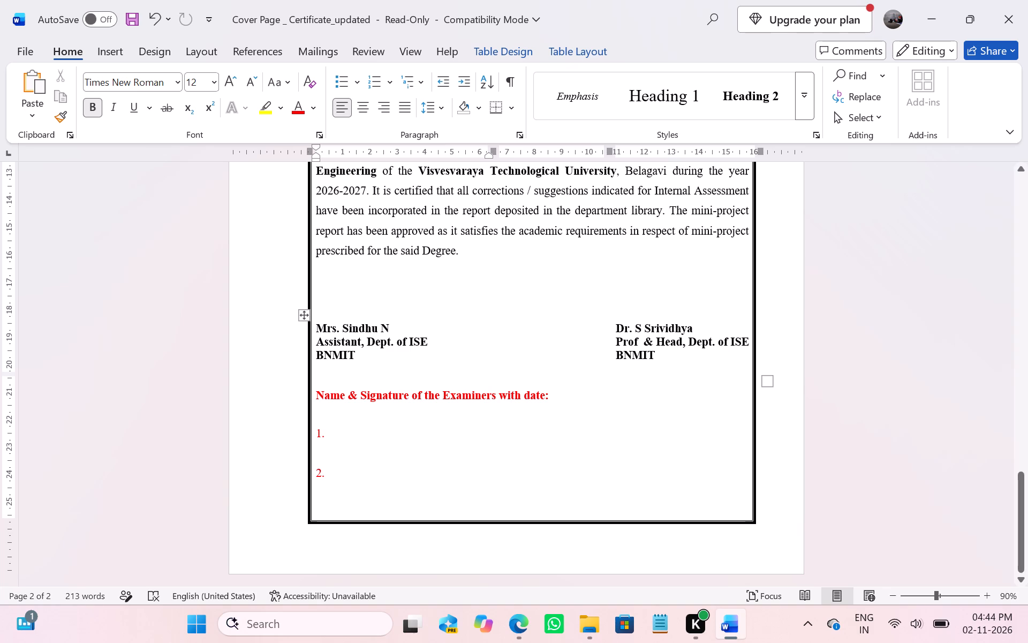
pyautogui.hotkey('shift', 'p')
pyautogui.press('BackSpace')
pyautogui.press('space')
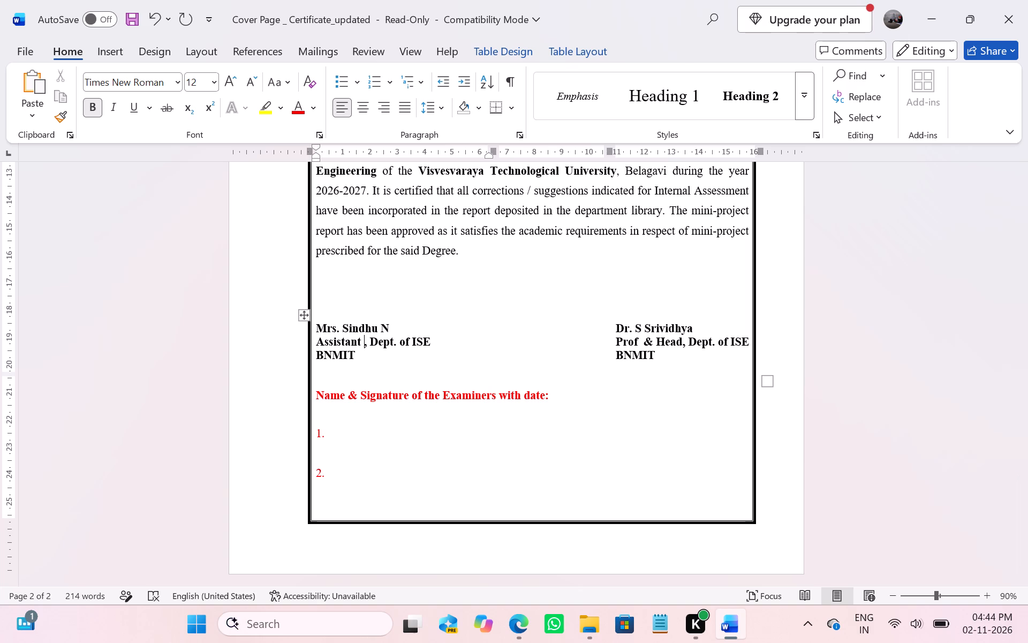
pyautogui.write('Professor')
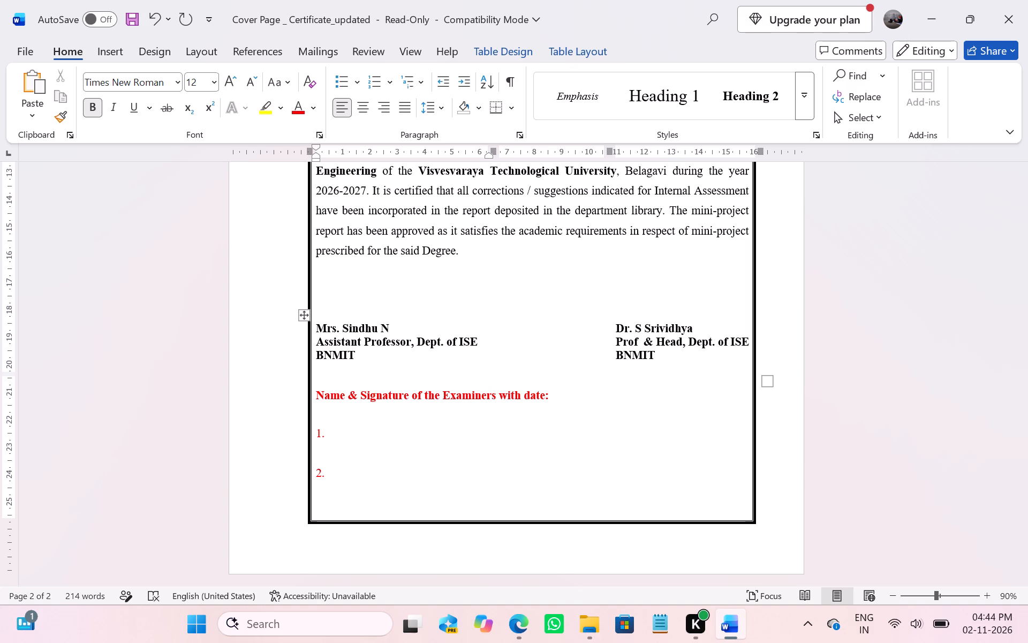
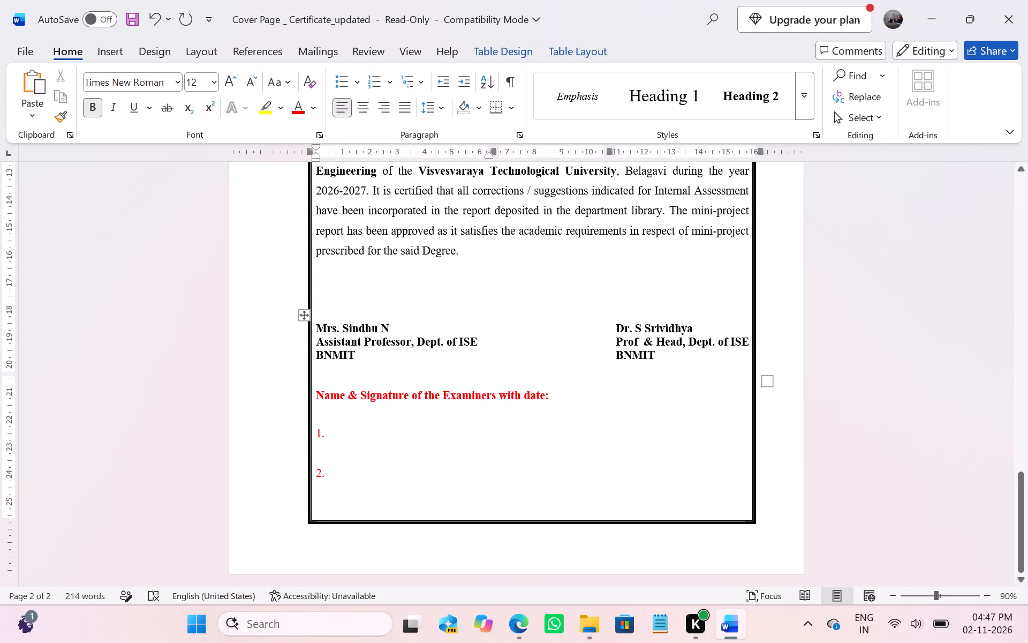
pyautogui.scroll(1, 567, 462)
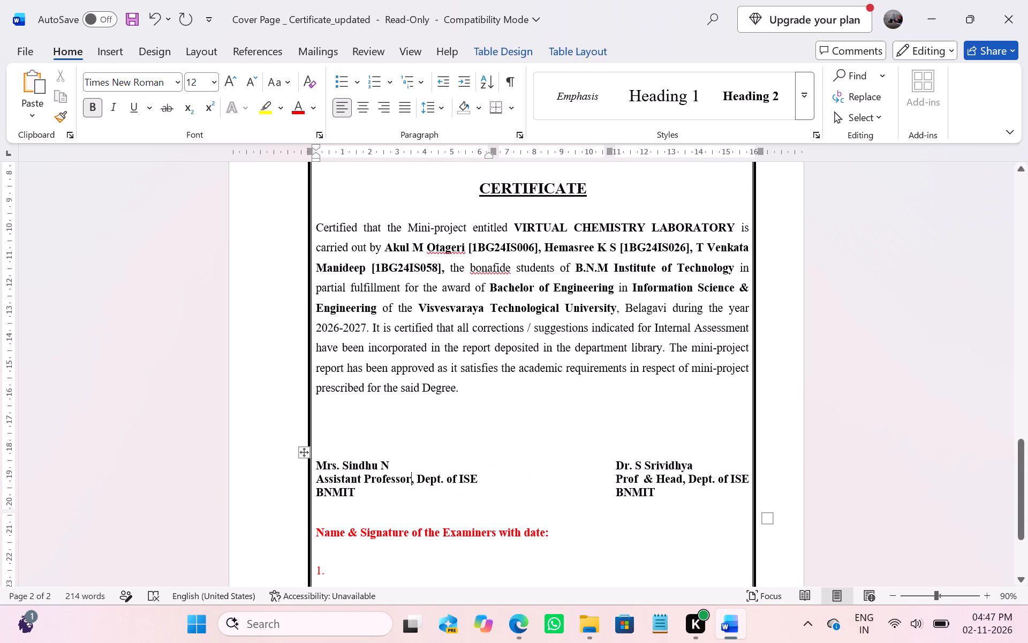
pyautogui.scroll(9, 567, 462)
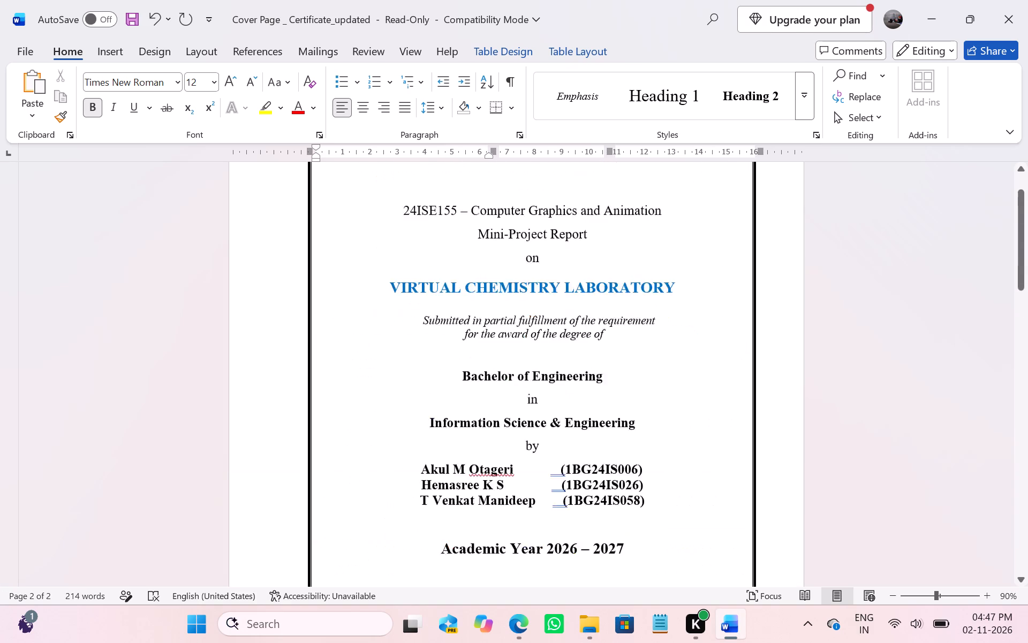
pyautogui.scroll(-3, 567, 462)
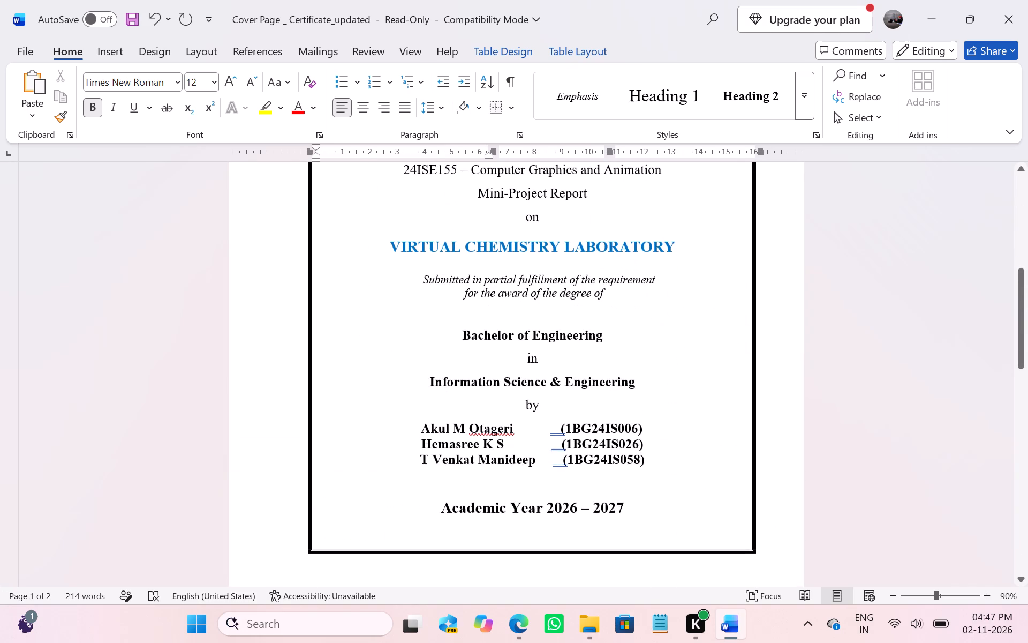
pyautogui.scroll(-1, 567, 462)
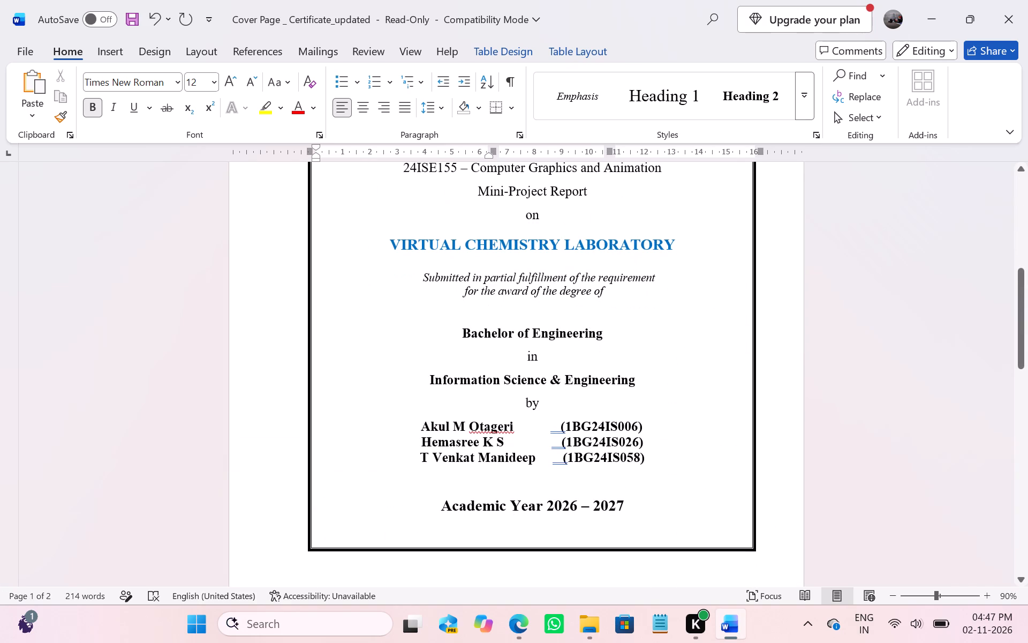
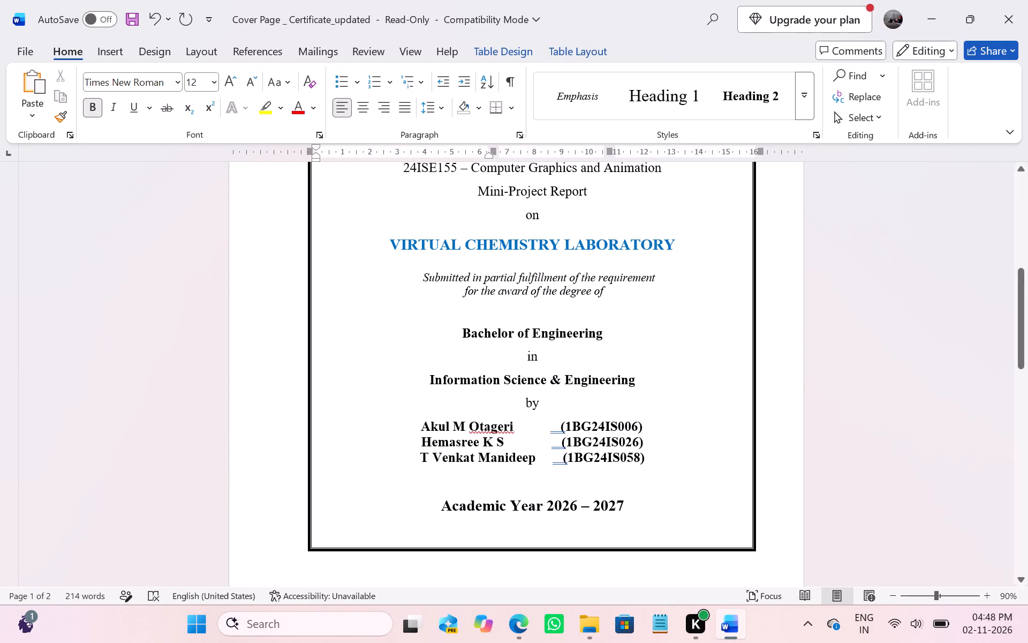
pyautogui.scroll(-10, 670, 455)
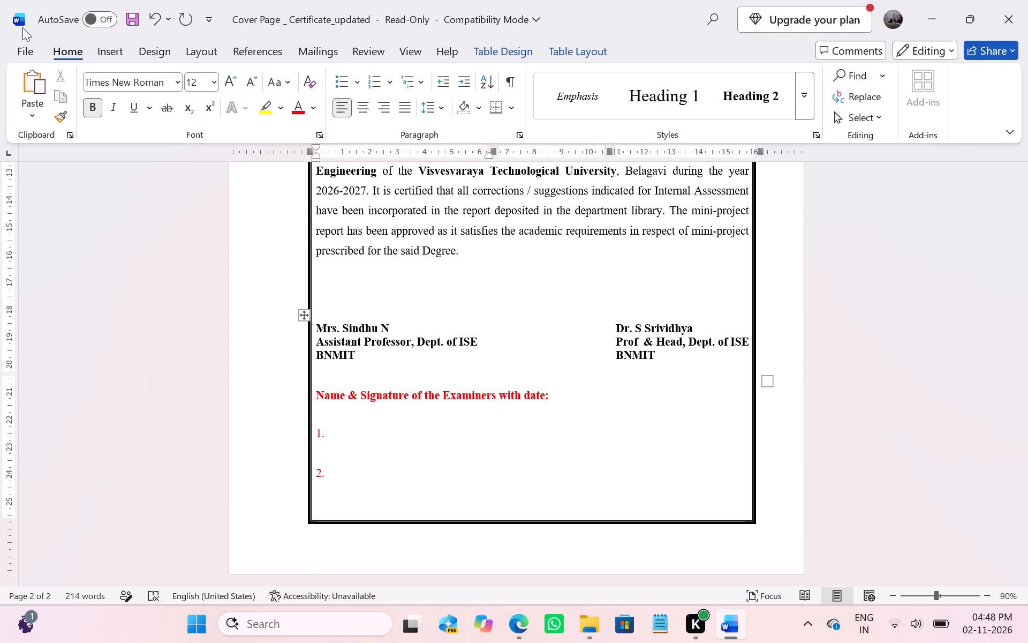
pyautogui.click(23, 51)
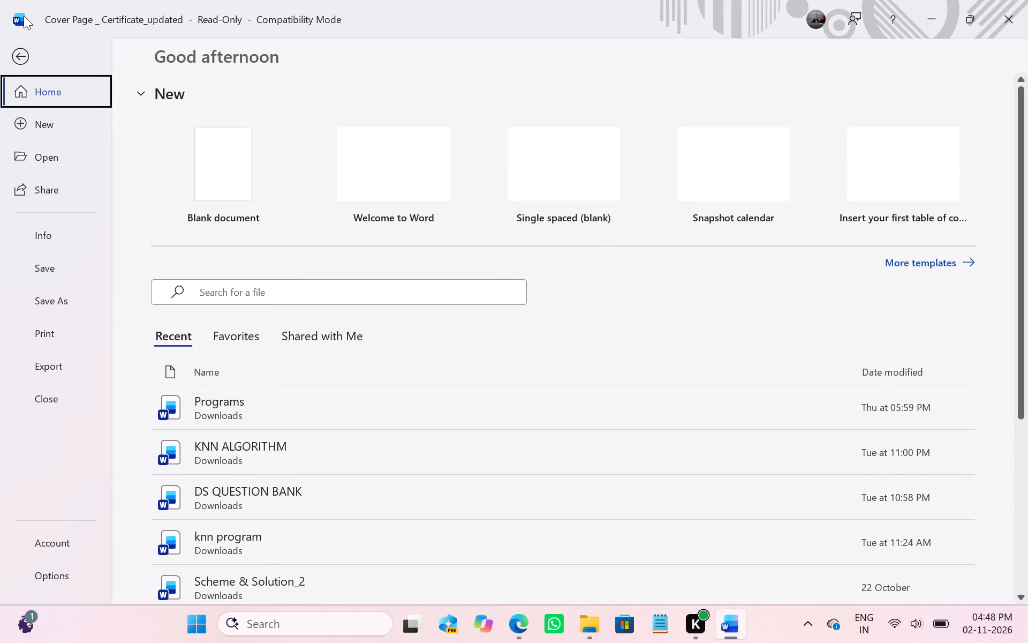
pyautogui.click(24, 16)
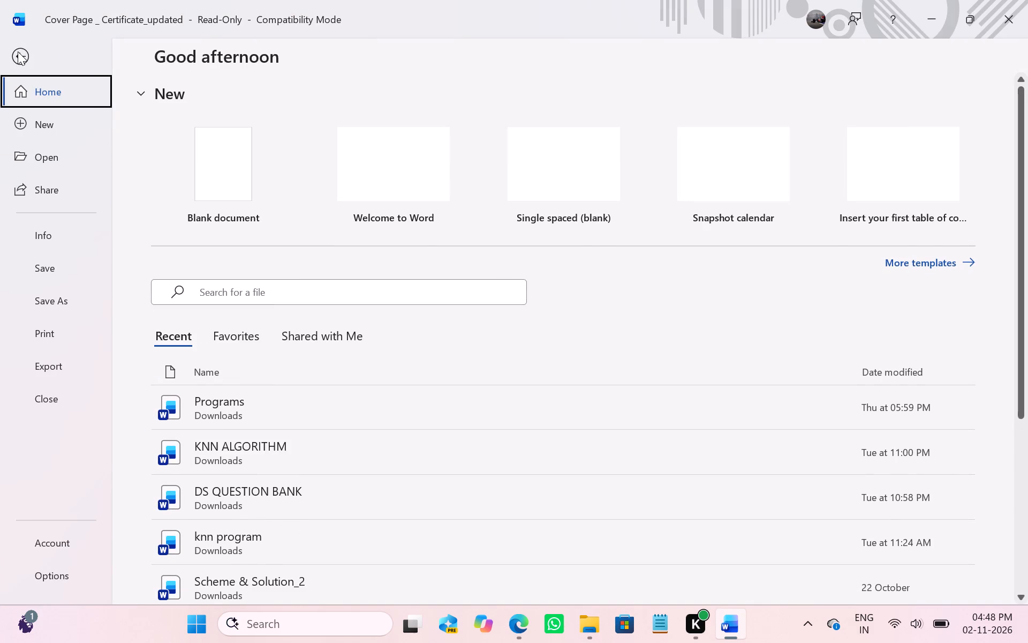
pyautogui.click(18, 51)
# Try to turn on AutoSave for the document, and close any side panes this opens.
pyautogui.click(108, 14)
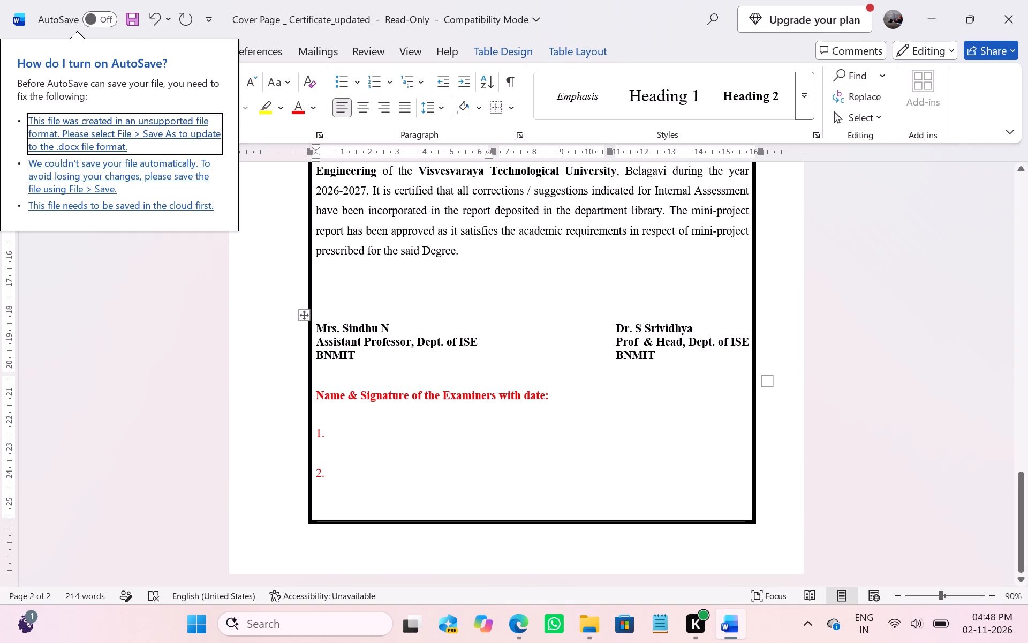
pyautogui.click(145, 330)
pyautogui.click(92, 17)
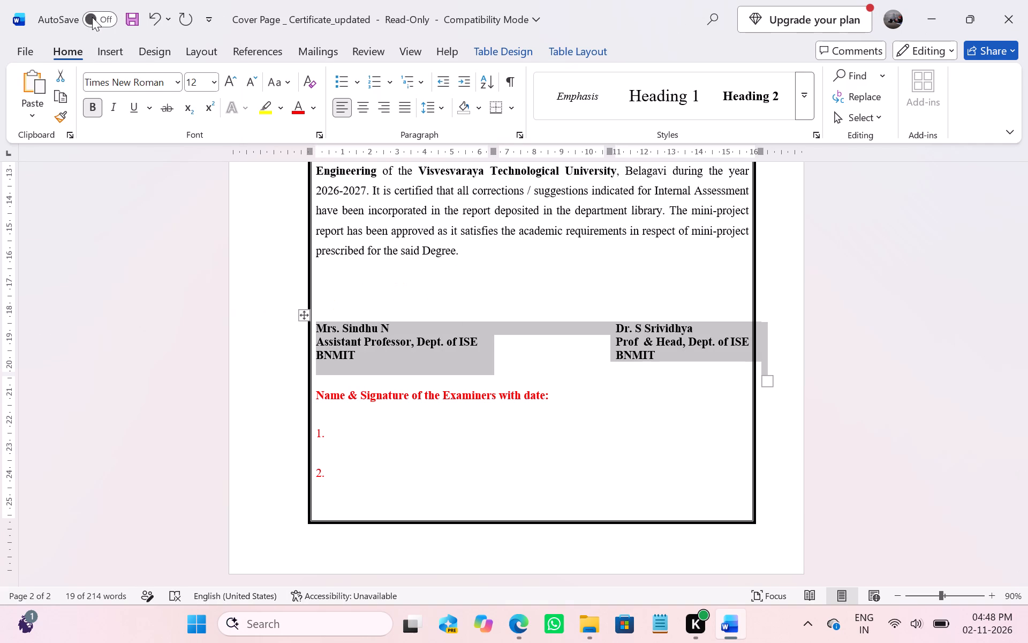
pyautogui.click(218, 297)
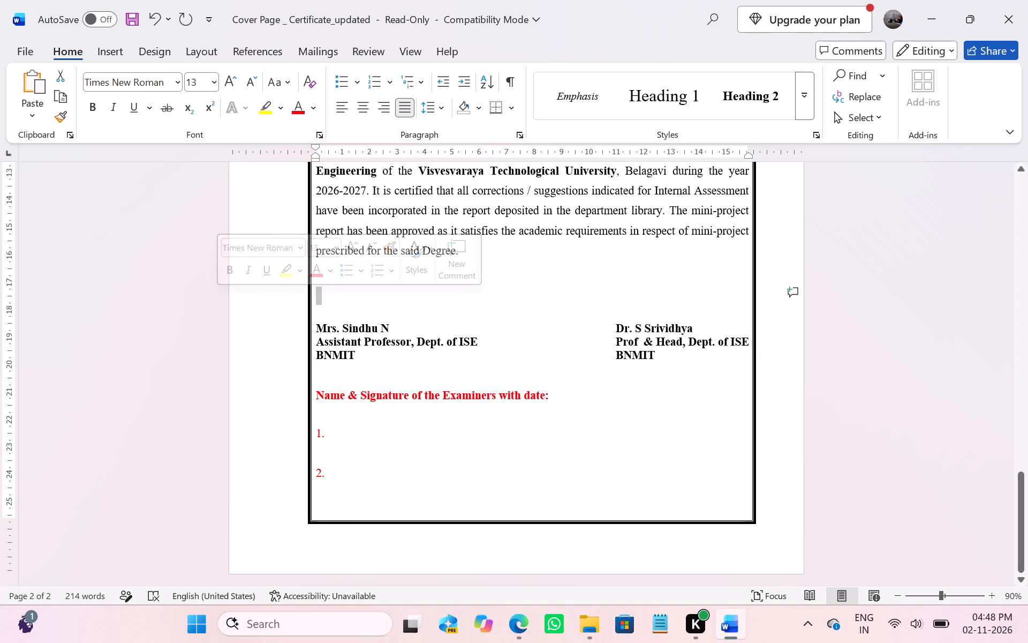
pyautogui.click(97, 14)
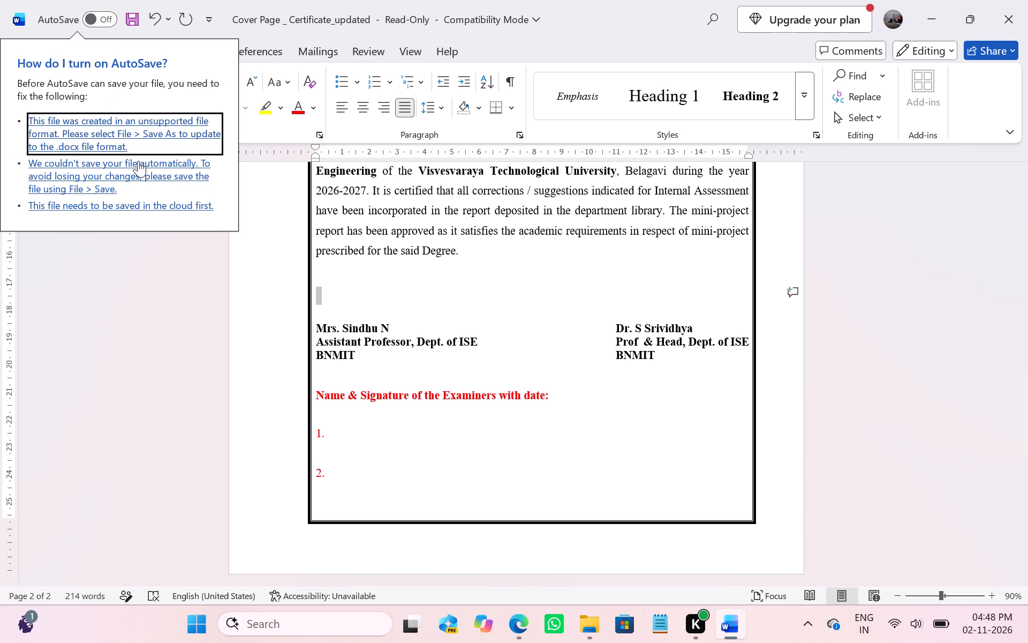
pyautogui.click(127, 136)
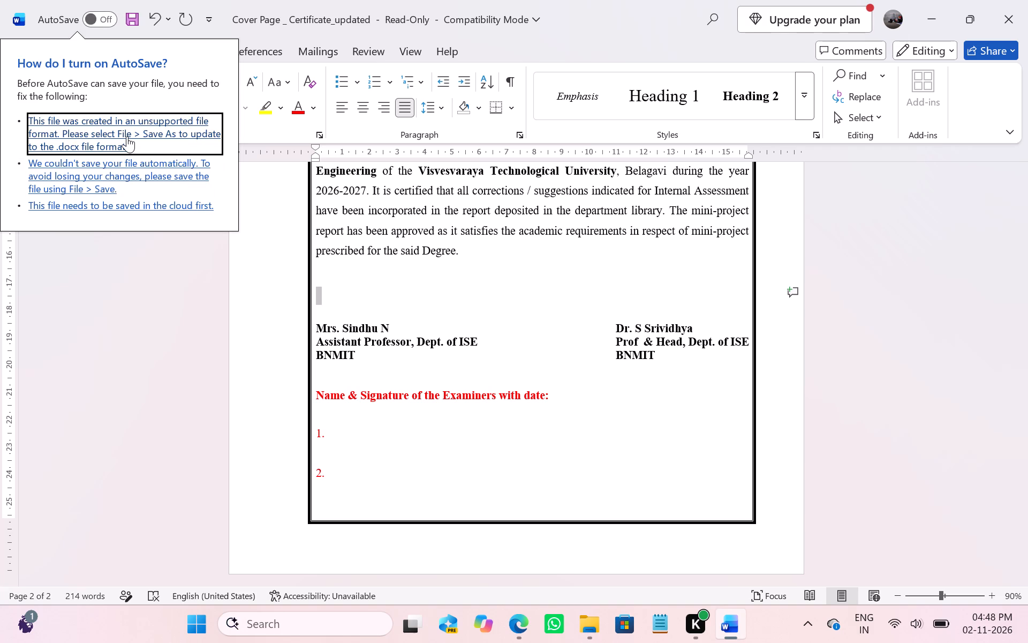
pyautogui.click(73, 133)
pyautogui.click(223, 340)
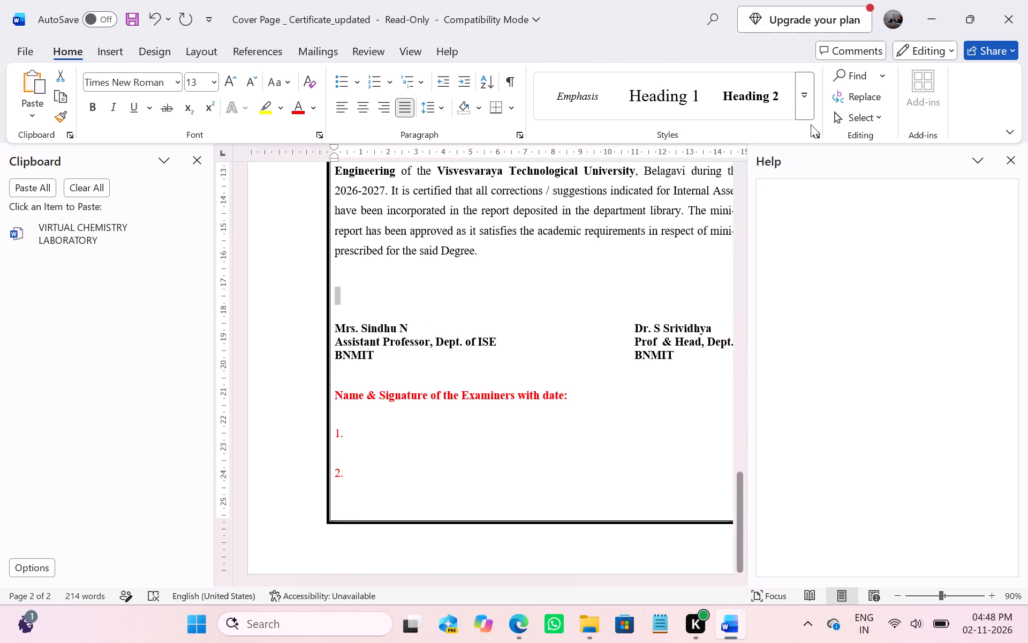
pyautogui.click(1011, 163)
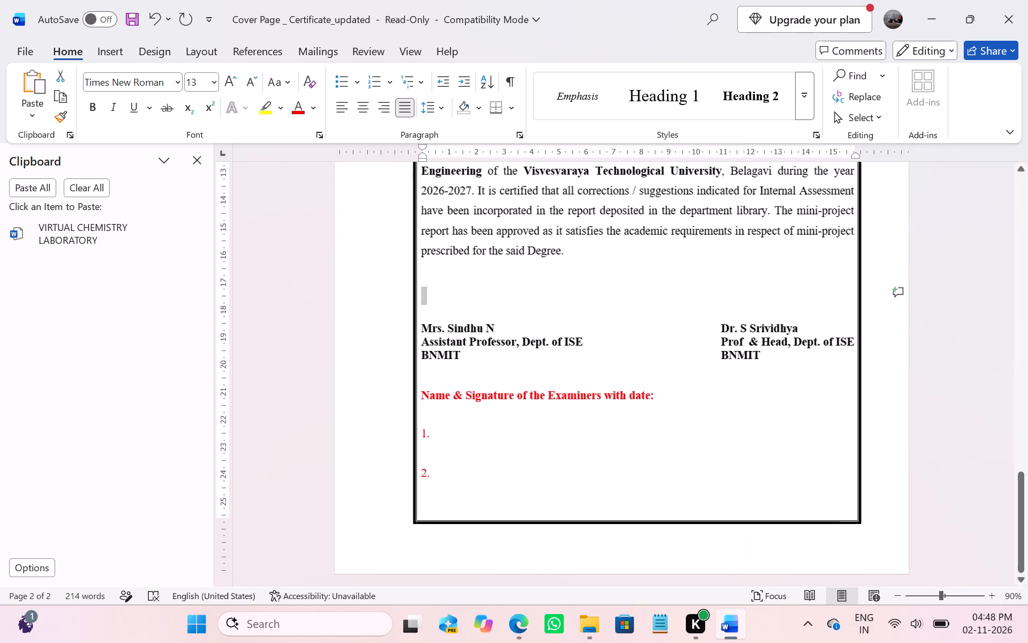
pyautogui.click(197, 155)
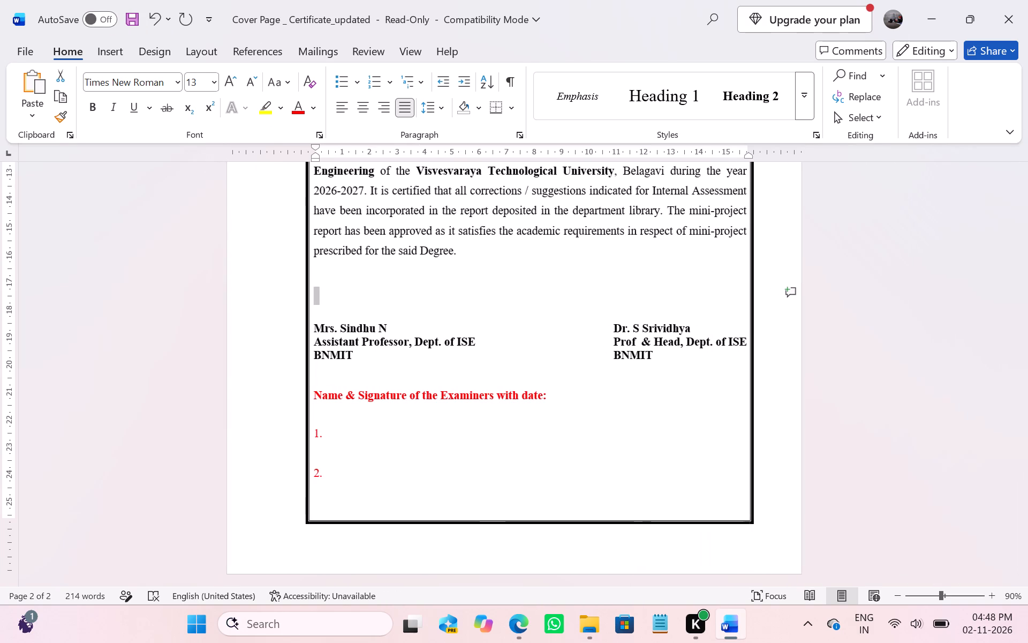
# Start saving the document and create a new folder named "cg report" on the Desktop.
pyautogui.hotkey('ctrl', 's')
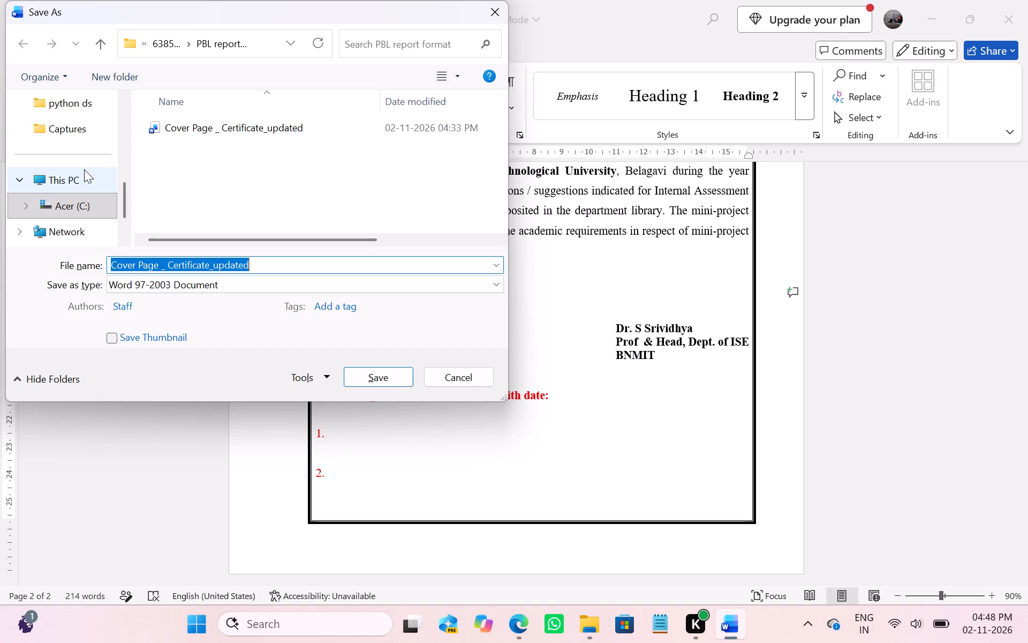
pyautogui.scroll(13, 84, 169)
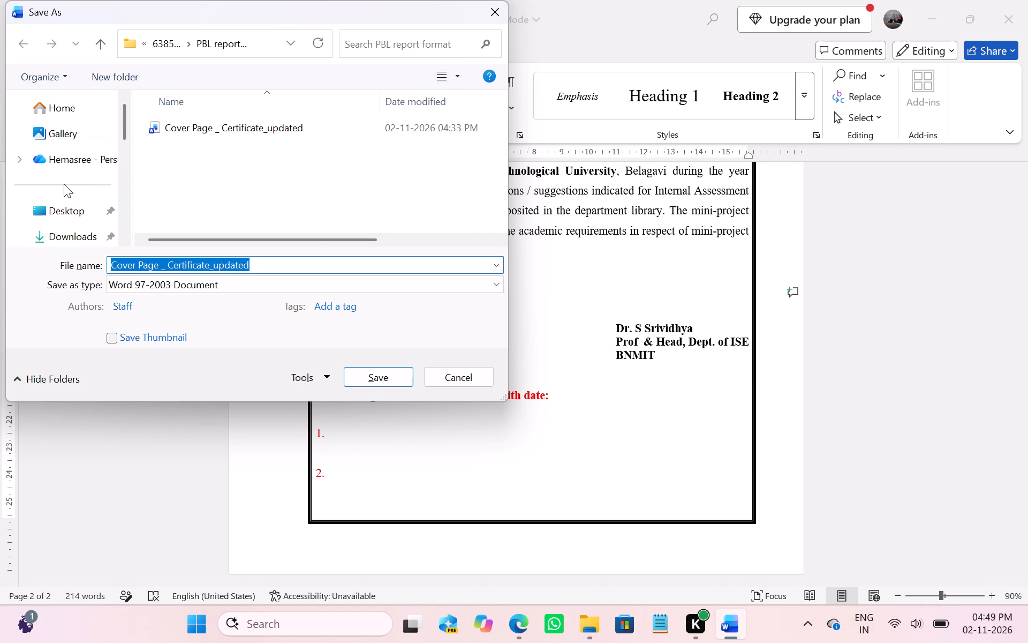
pyautogui.scroll(-2, 64, 184)
pyautogui.scroll(2, 75, 170)
pyautogui.click(65, 211)
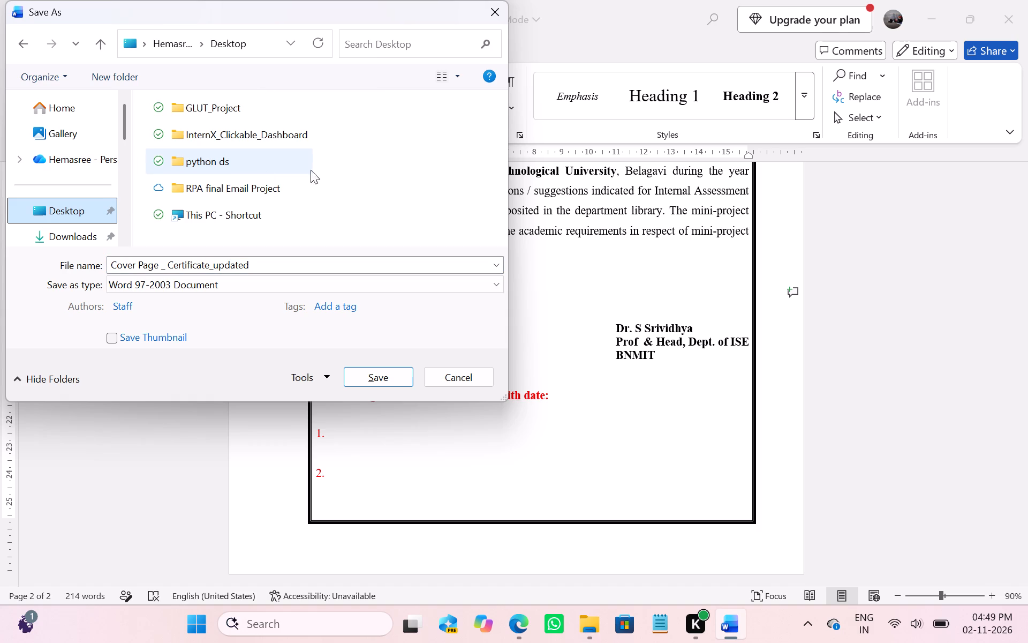
pyautogui.rightClick(382, 158)
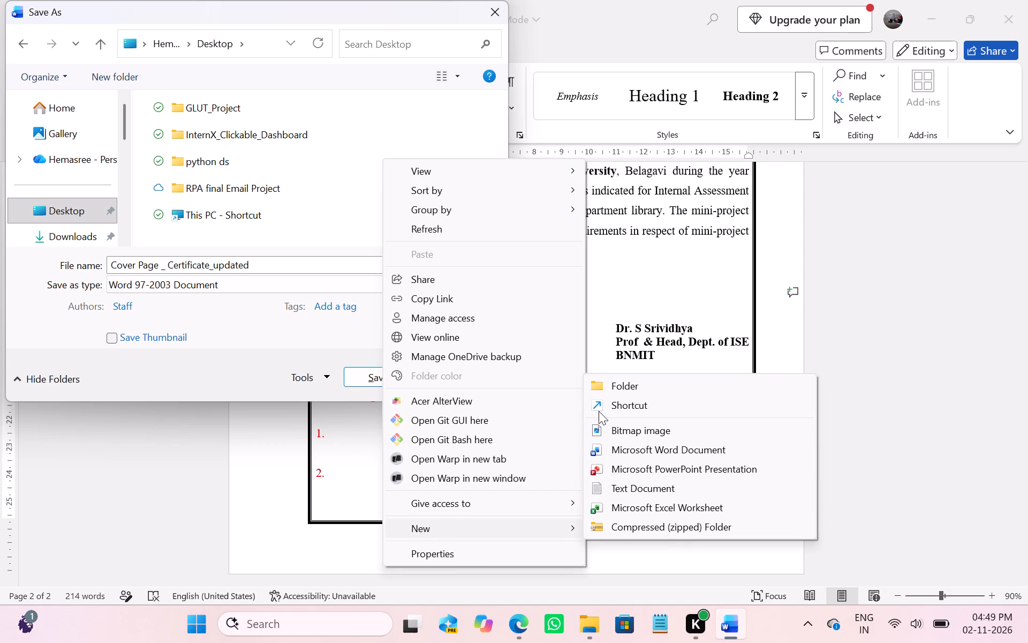
pyautogui.click(596, 387)
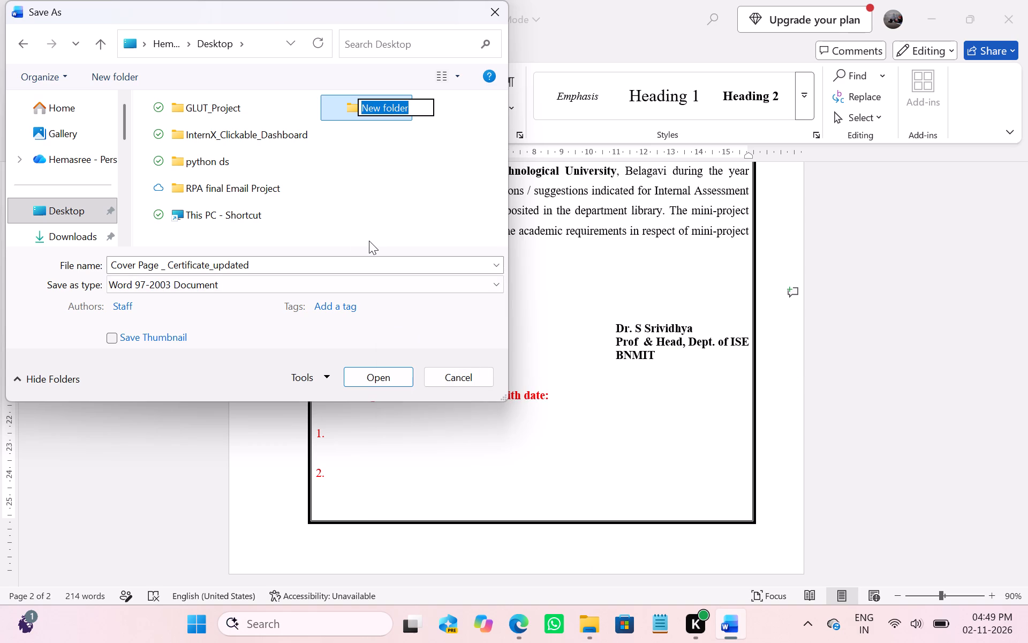
pyautogui.write('cg')
pyautogui.press('space')
pyautogui.write('report')
pyautogui.press('Return')
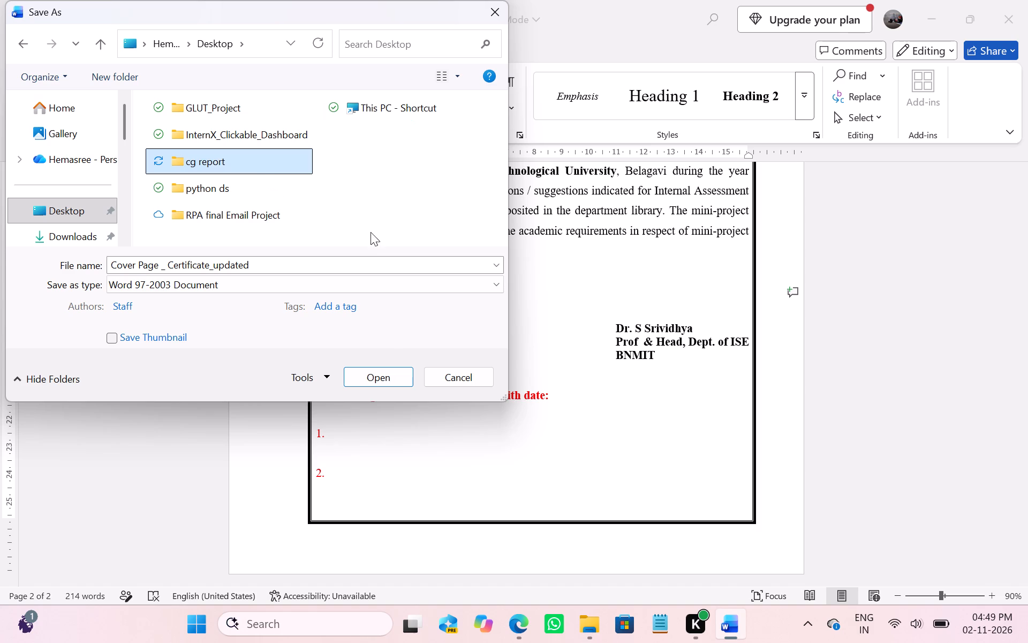
# Save the document in the cg report folder as Cover Page _ Certificate_updated, in Word 97-2003 format.
pyautogui.doubleClick(253, 160)
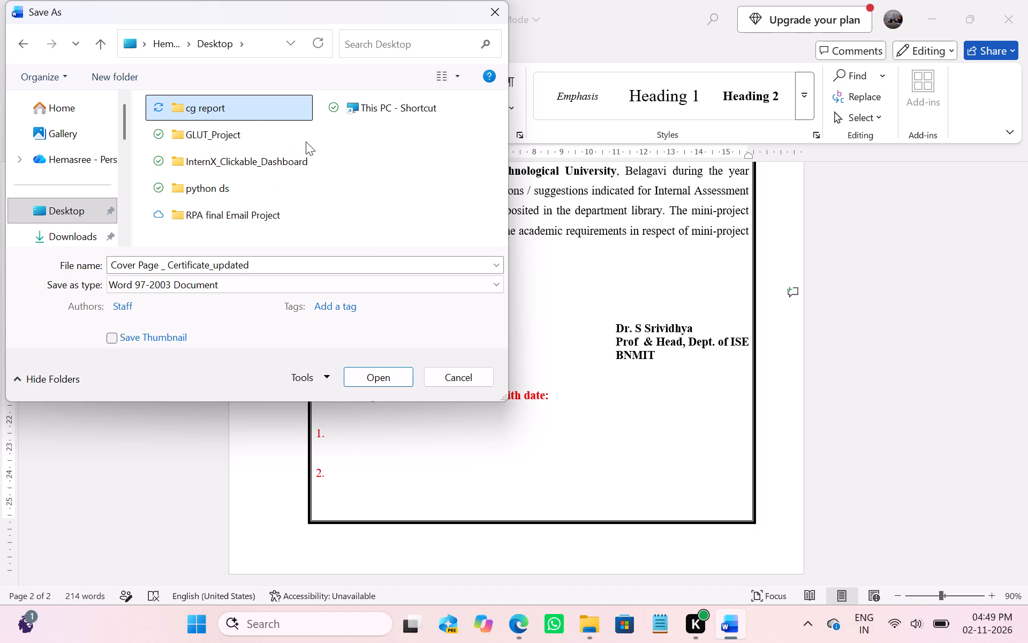
pyautogui.doubleClick(265, 109)
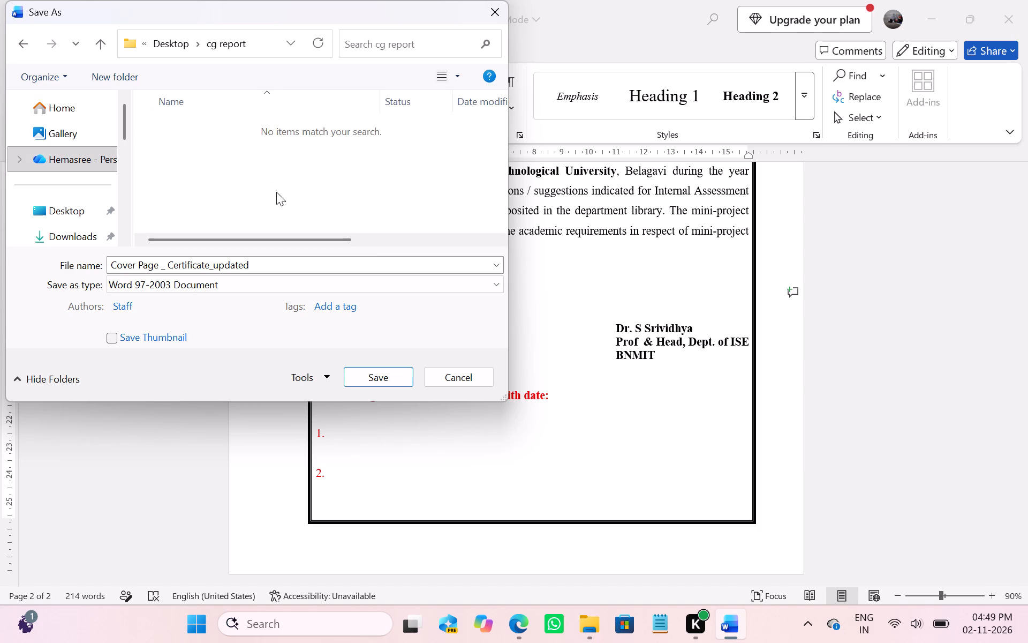
pyautogui.click(276, 192)
pyautogui.click(383, 376)
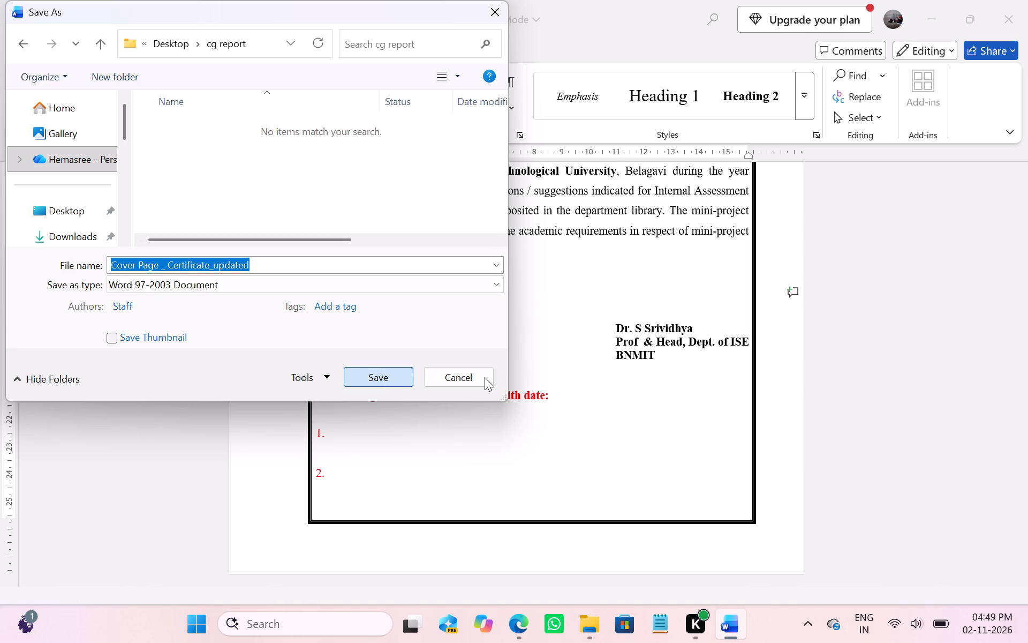
pyautogui.click(387, 380)
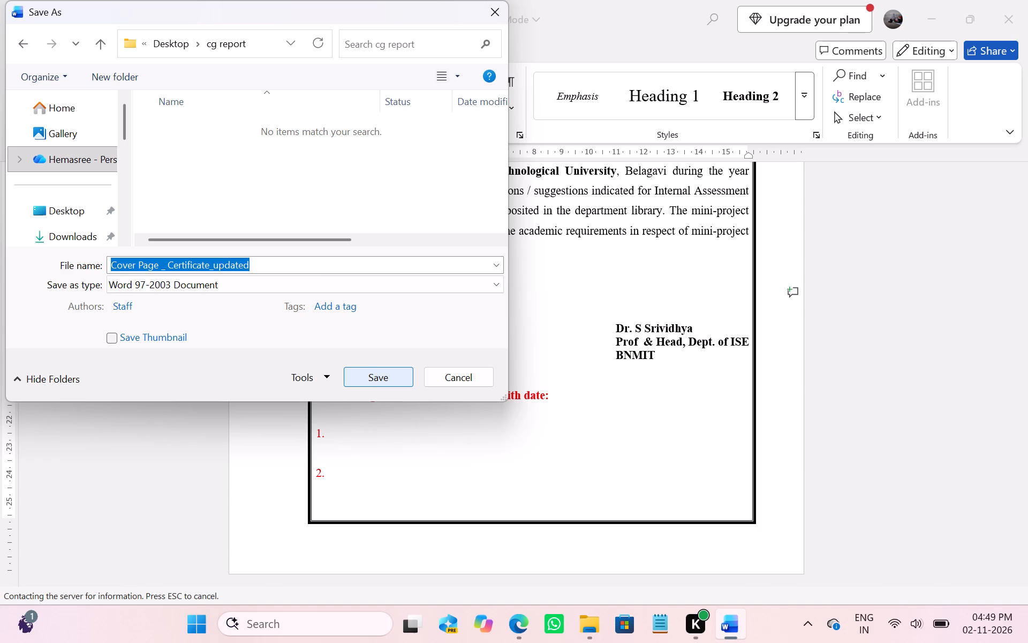
pyautogui.click(301, 264)
pyautogui.click(301, 264)
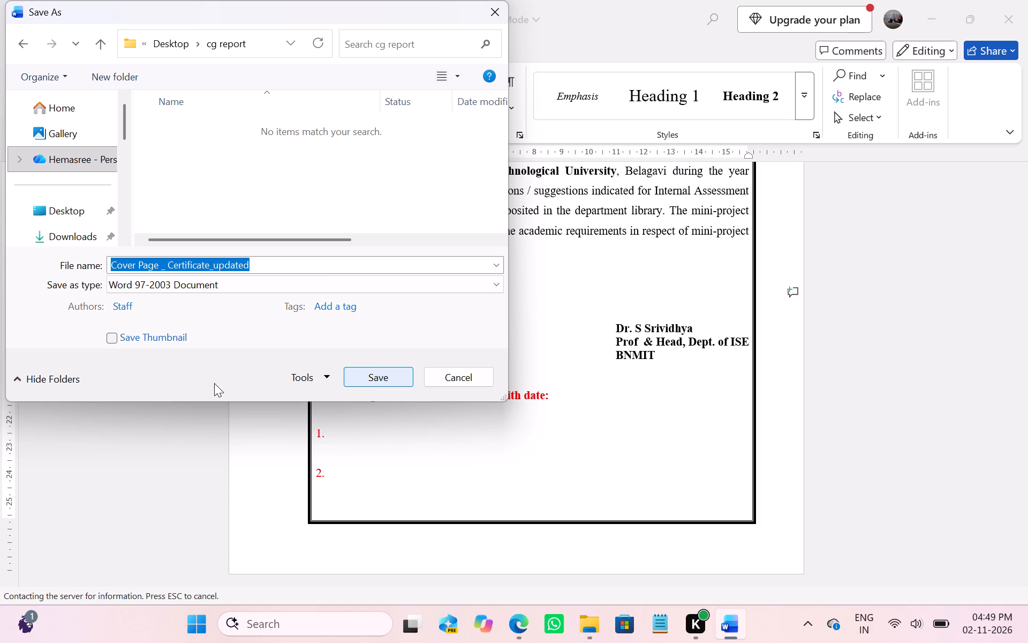
pyautogui.click(214, 383)
pyautogui.click(589, 449)
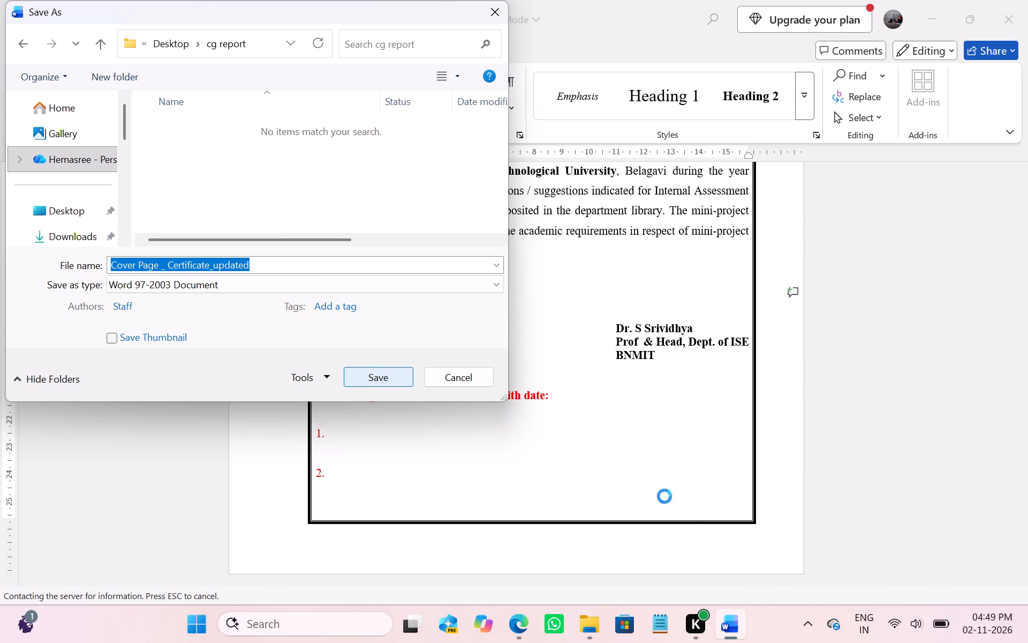
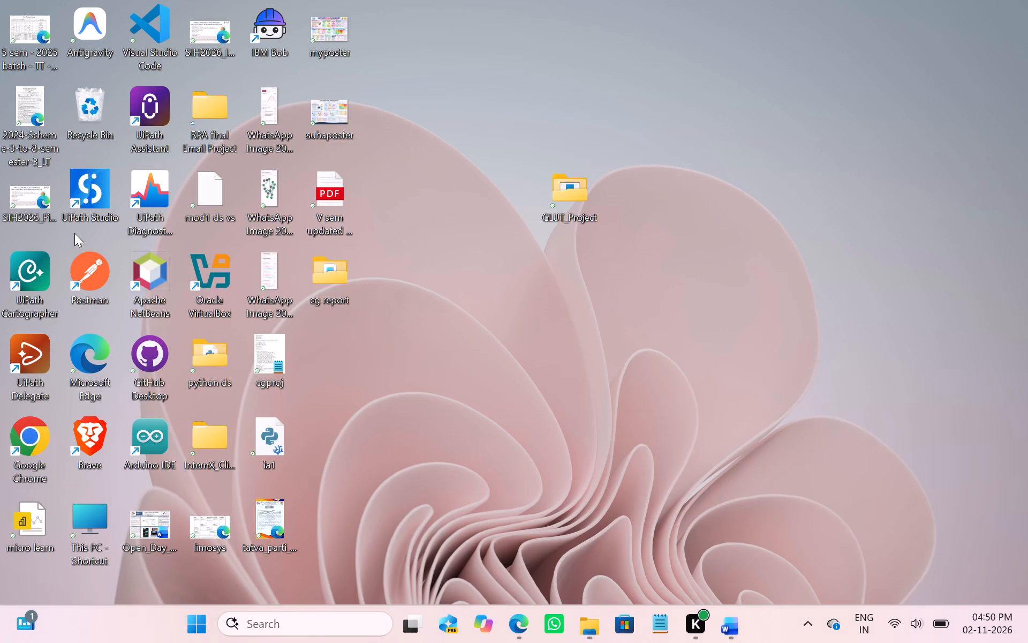
# Open the cg report folder on the Desktop to check the saved document.
pyautogui.doubleClick(340, 285)
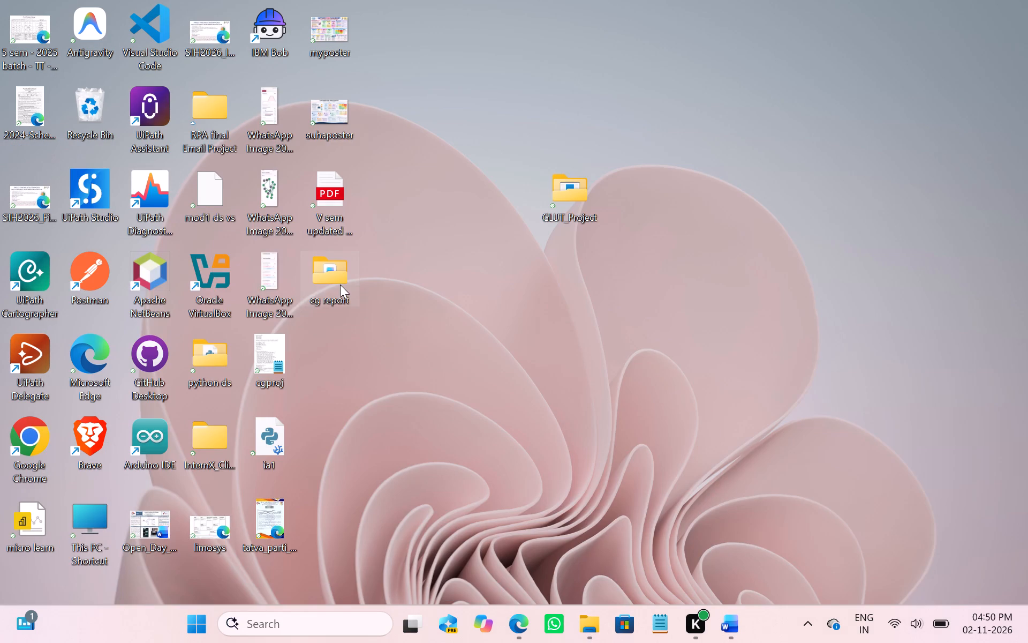
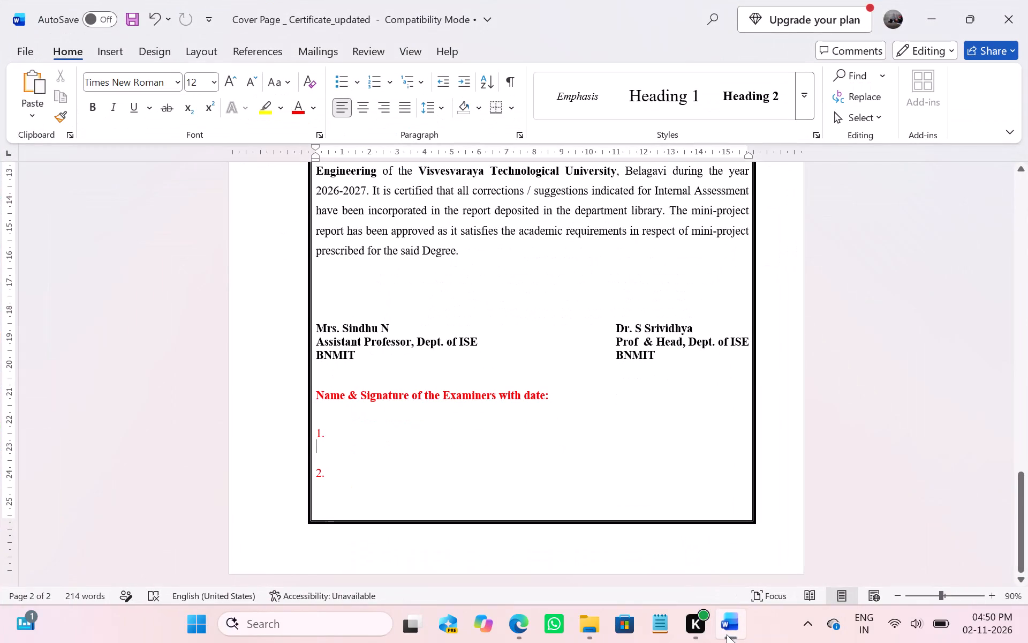
# Export the document as a PDF named Cover Page _ Certificate_updated into the cg report folder on the Desktop.
pyautogui.scroll(10, 528, 325)
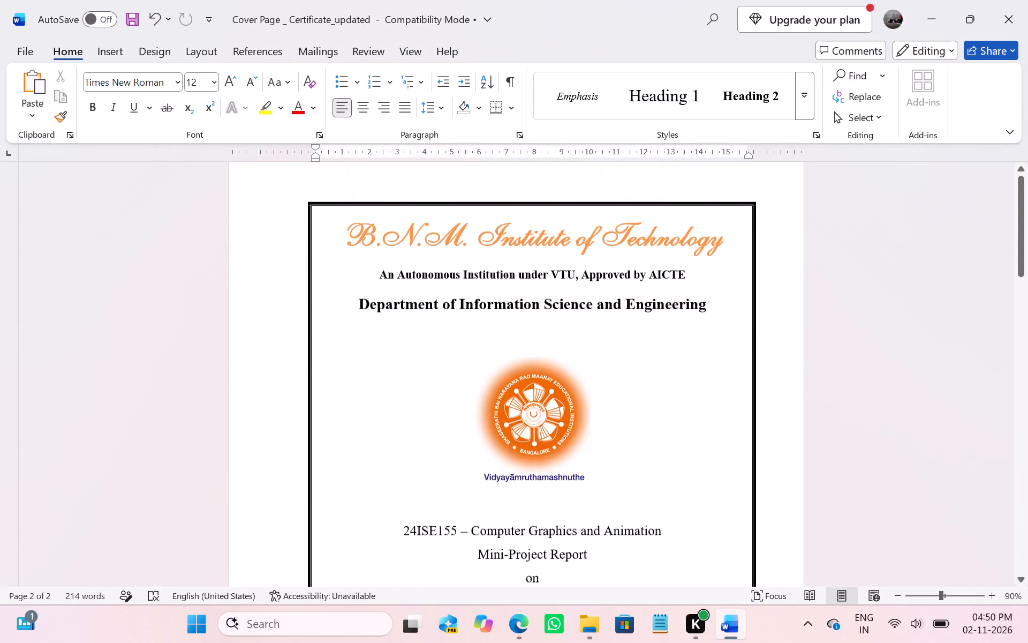
pyautogui.click(24, 49)
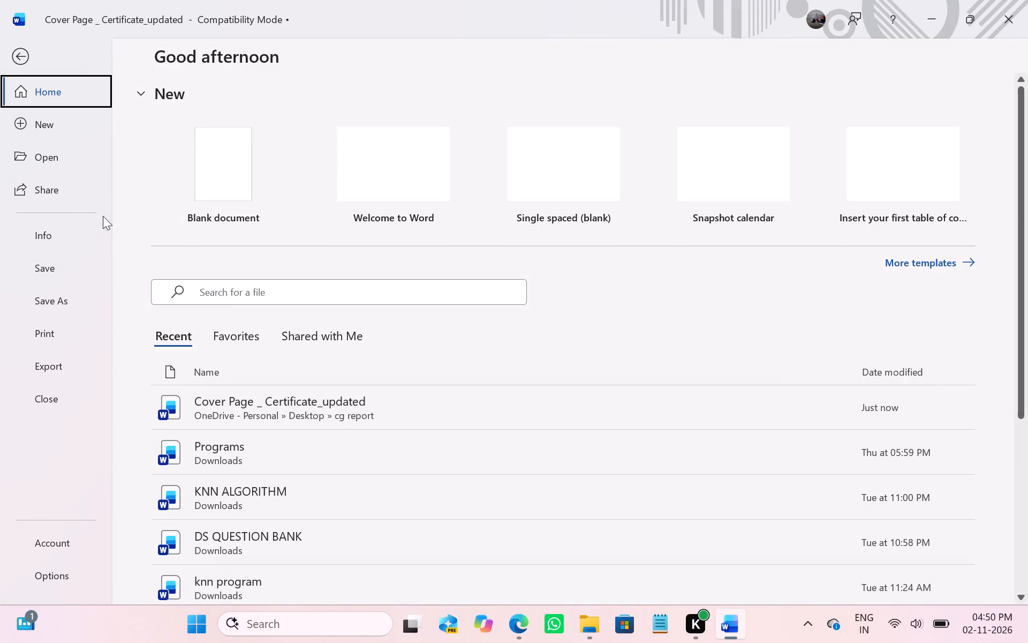
pyautogui.click(49, 361)
pyautogui.click(462, 225)
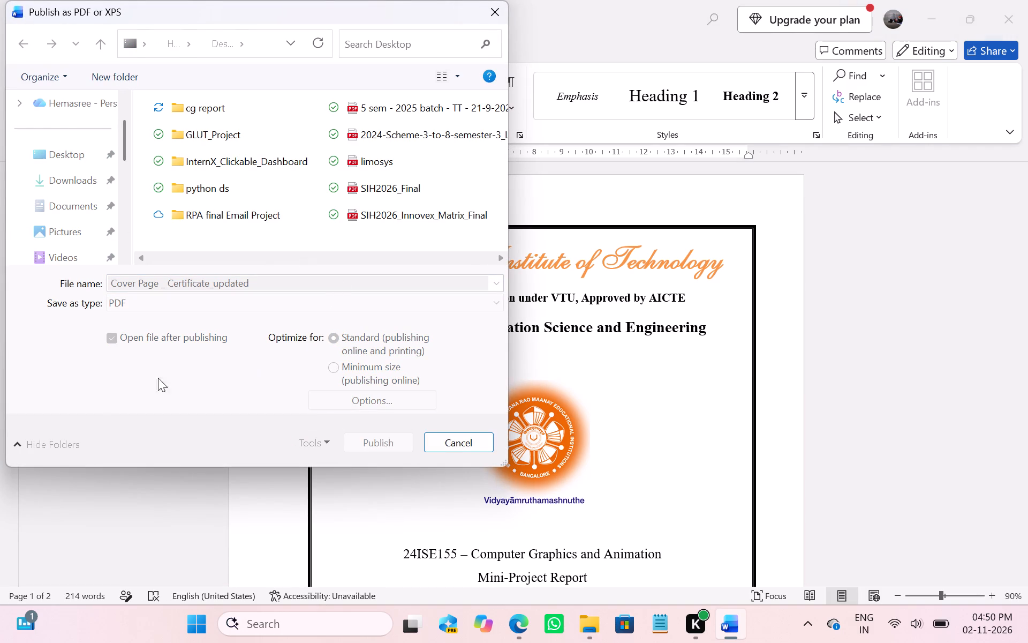
pyautogui.click(100, 151)
pyautogui.doubleClick(240, 111)
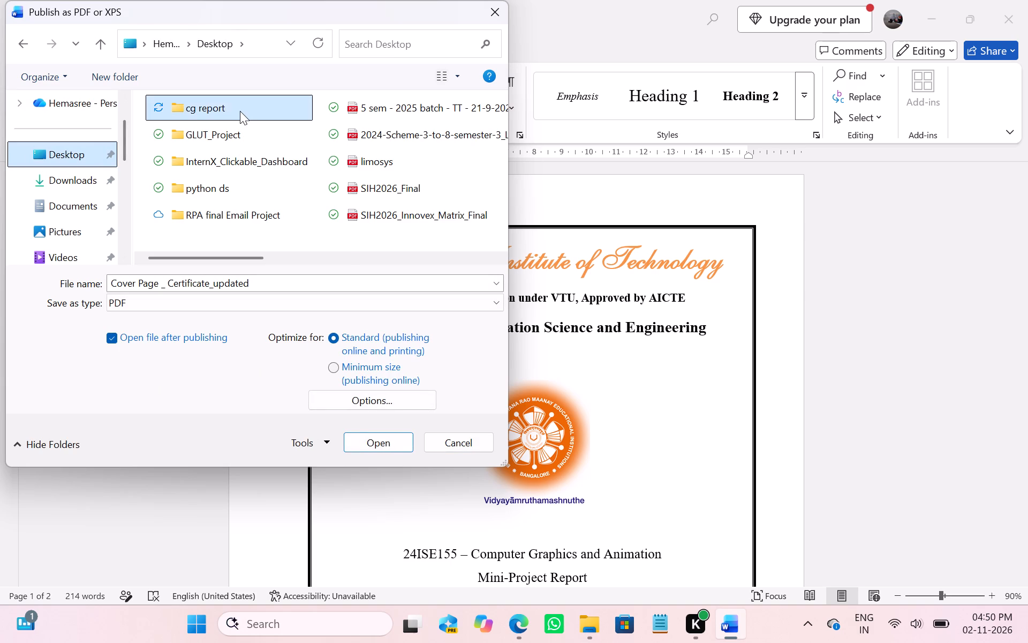
pyautogui.click(256, 169)
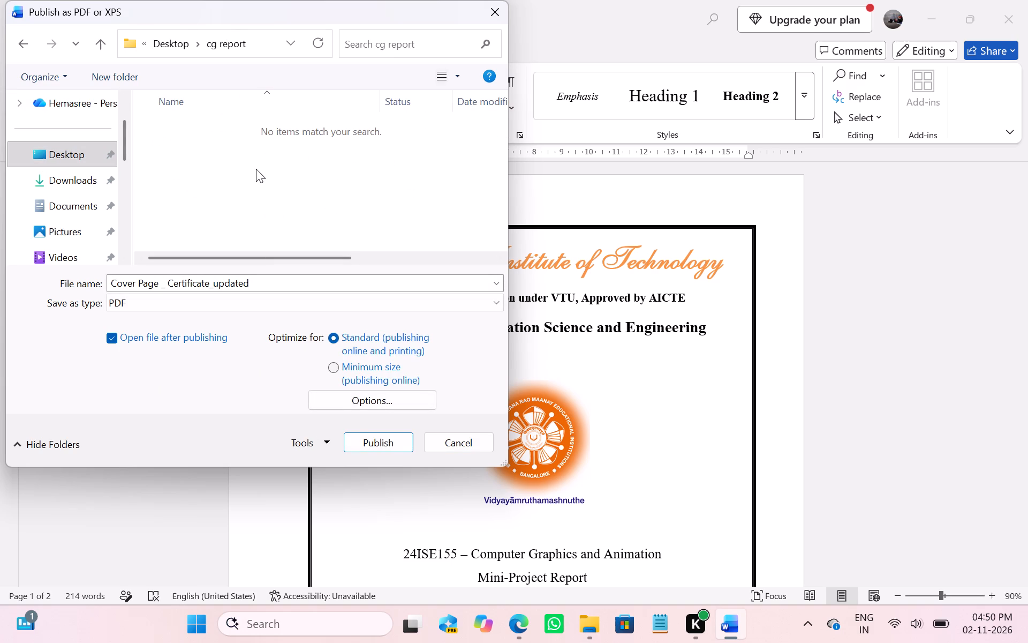
pyautogui.click(377, 439)
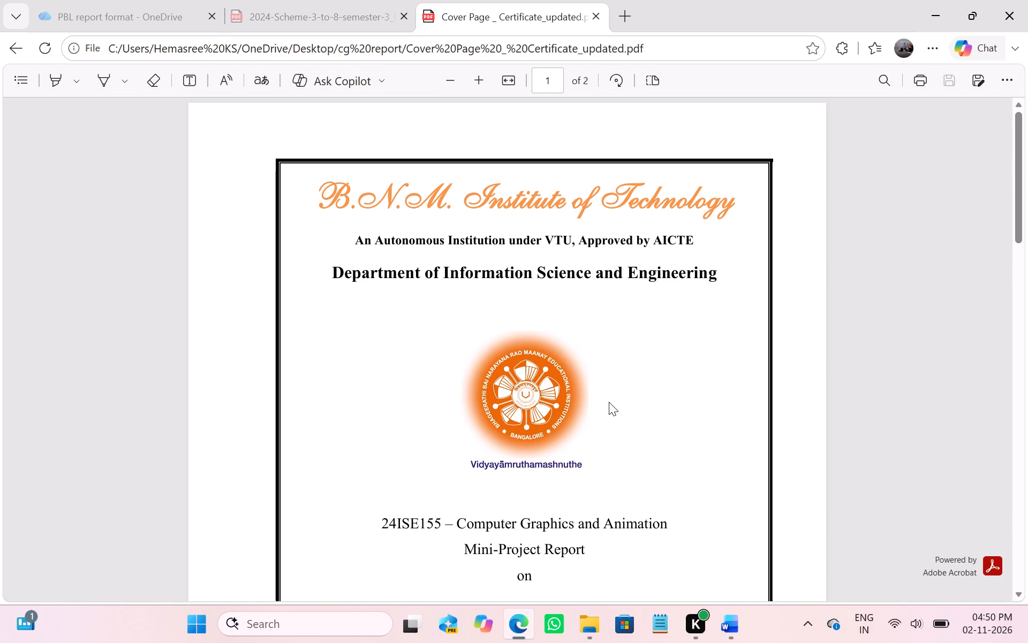
# Review the cover page and certificate in the published PDF and return to the Word document.
pyautogui.scroll(-6, 609, 402)
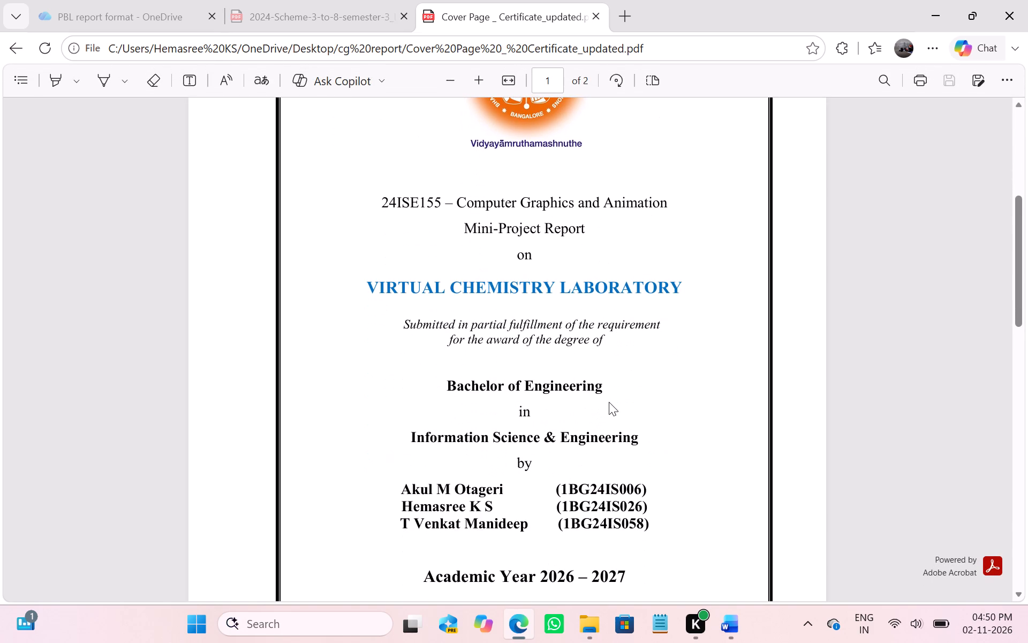
pyautogui.scroll(-3, 609, 402)
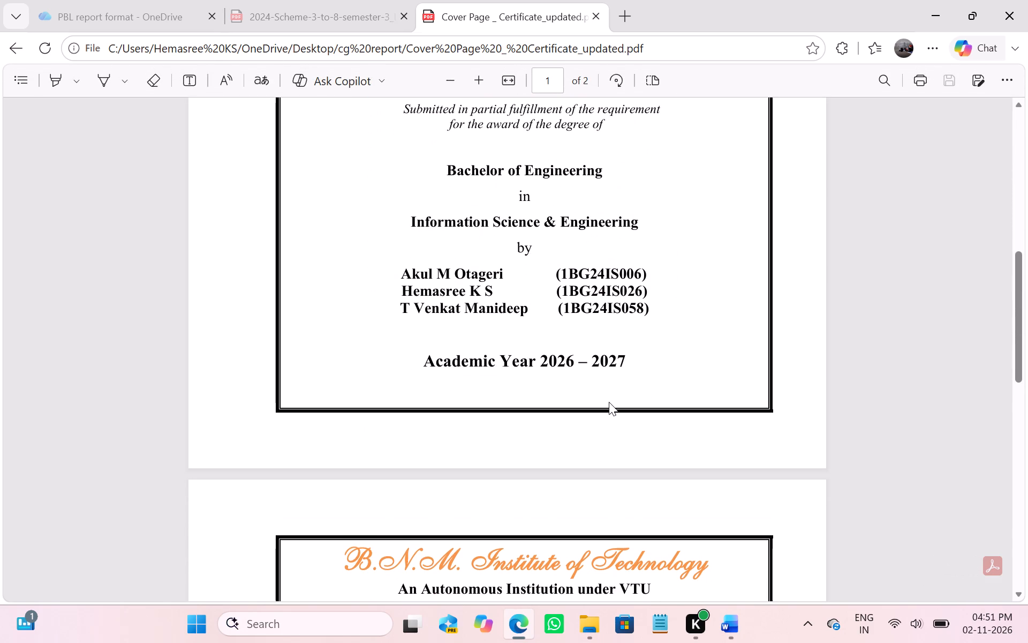
pyautogui.scroll(-8, 609, 402)
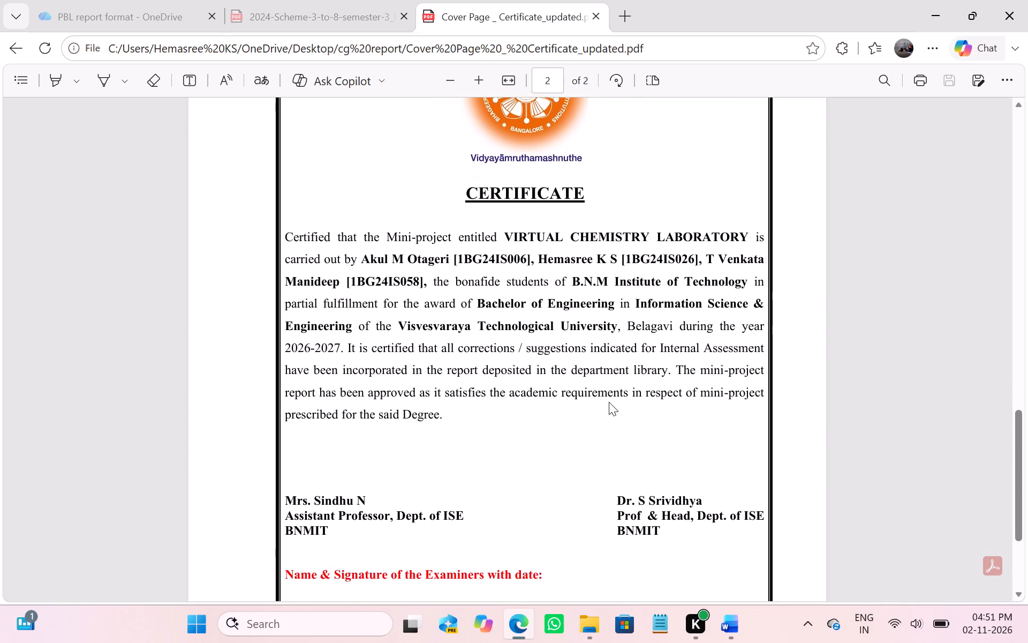
pyautogui.scroll(-1, 609, 402)
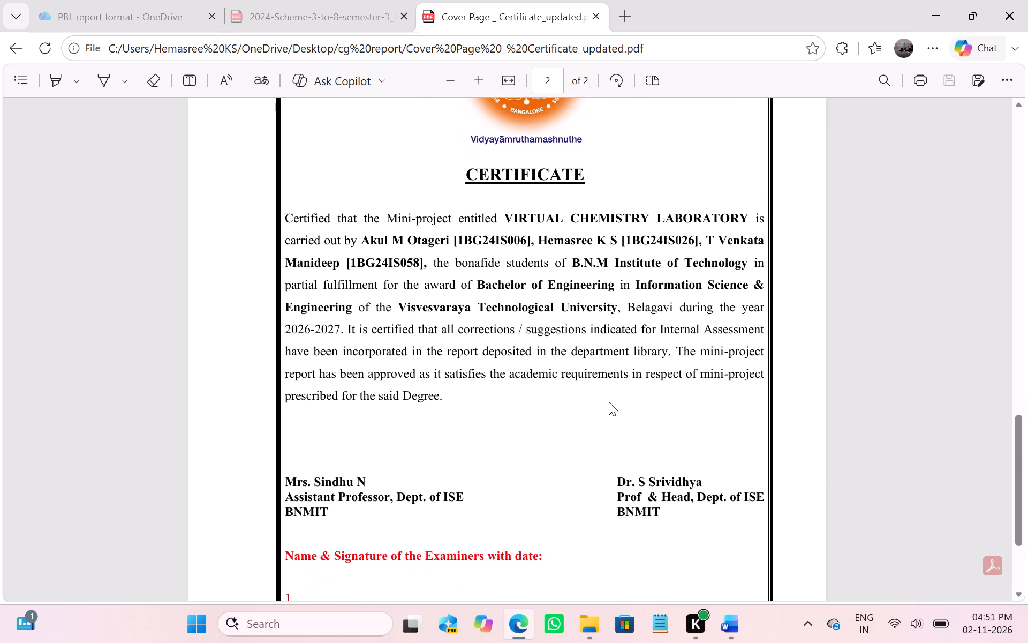
pyautogui.scroll(-3, 609, 402)
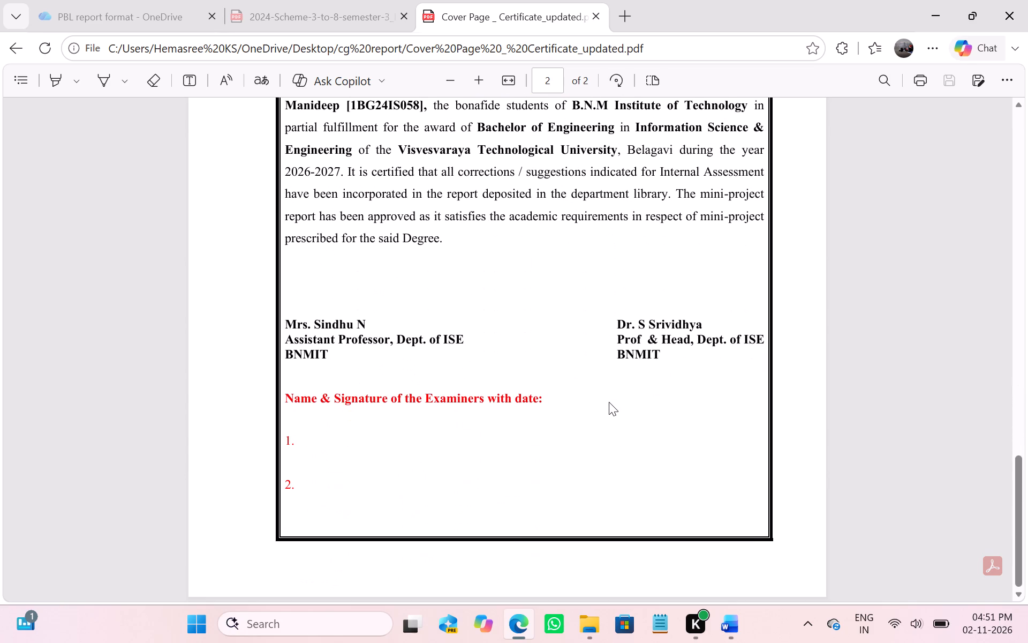
pyautogui.click(936, 17)
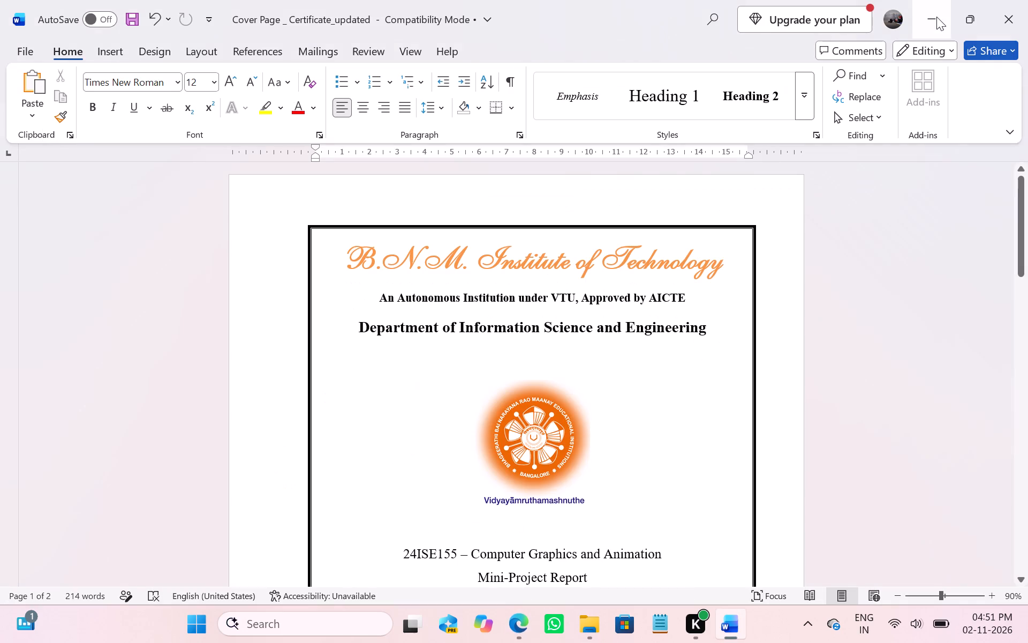
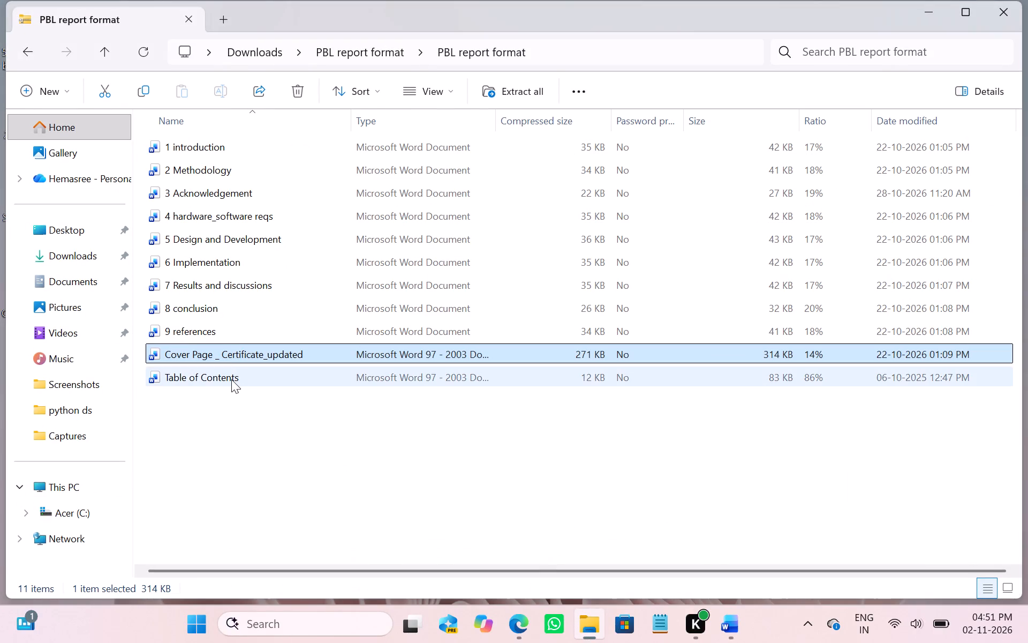
# Open the 1 introduction document from the PBL report format folder.
pyautogui.doubleClick(191, 145)
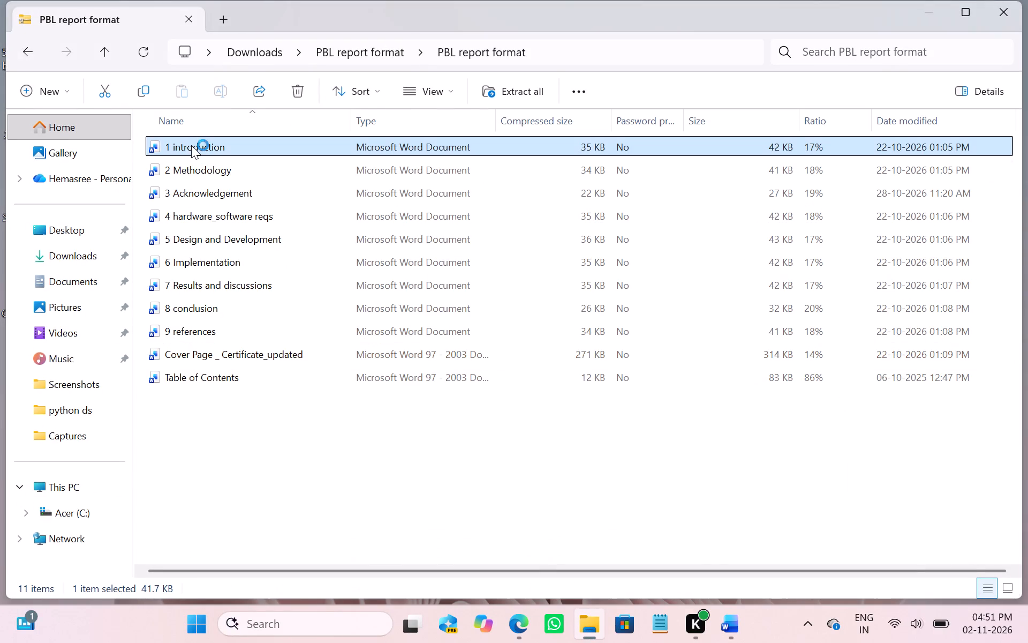
pyautogui.click(293, 622)
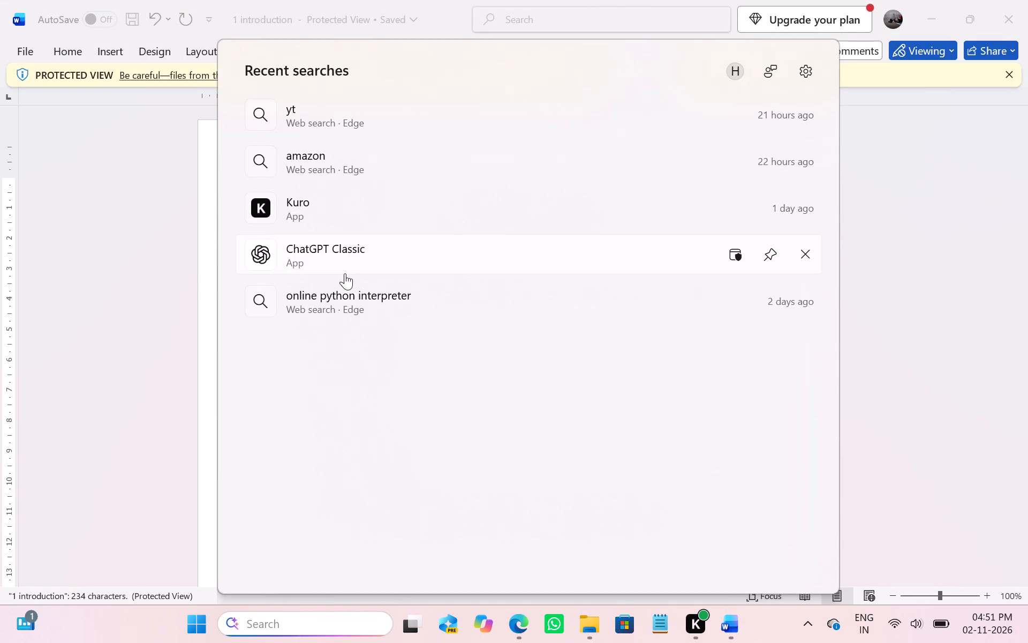
pyautogui.click(344, 253)
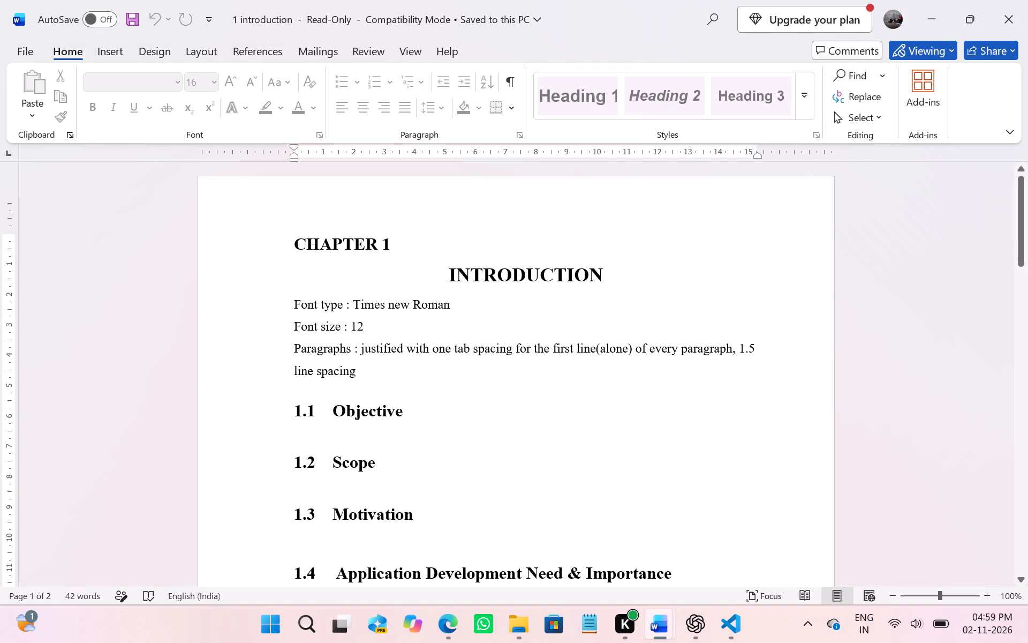
pyautogui.click(300, 303)
pyautogui.press('BackSpace')
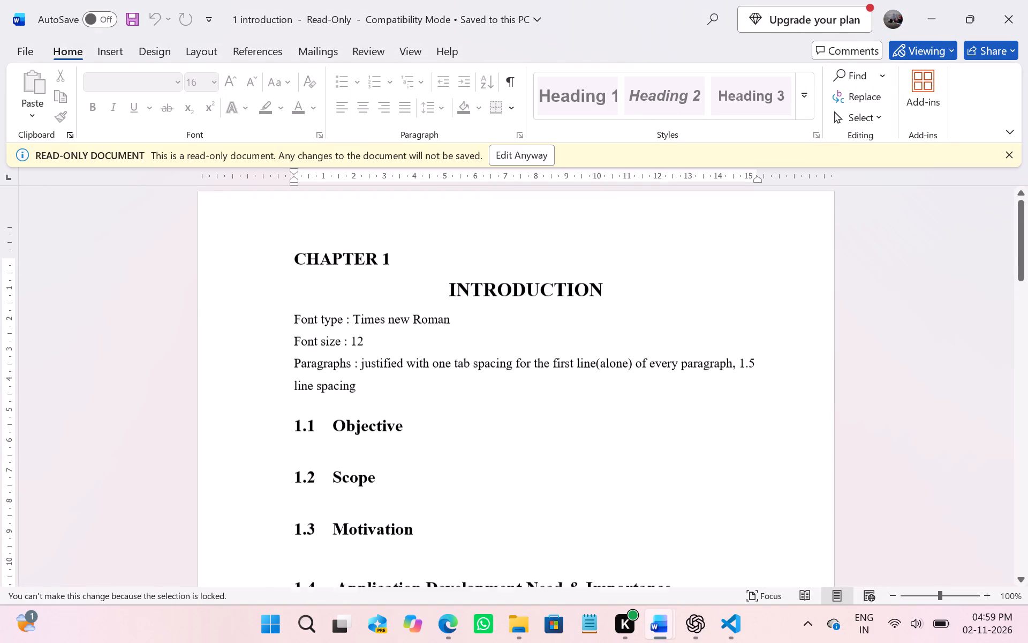
pyautogui.click(525, 164)
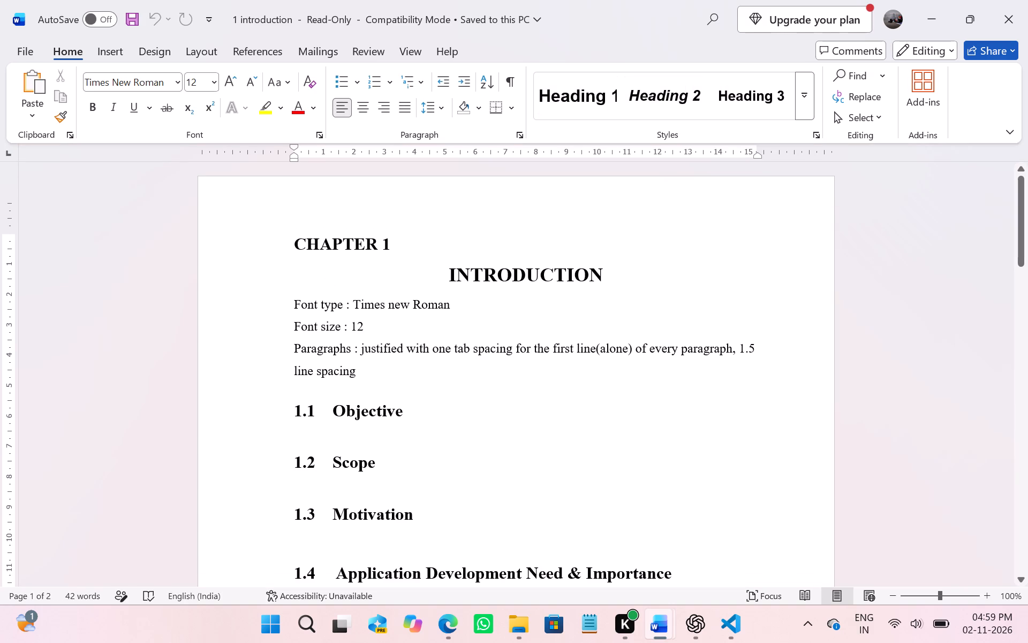
# Replace the font and paragraph formatting notes under the INTRODUCTION heading with the copied introductory paragraph.
pyautogui.moveTo(294, 303); pyautogui.dragTo(353, 371)
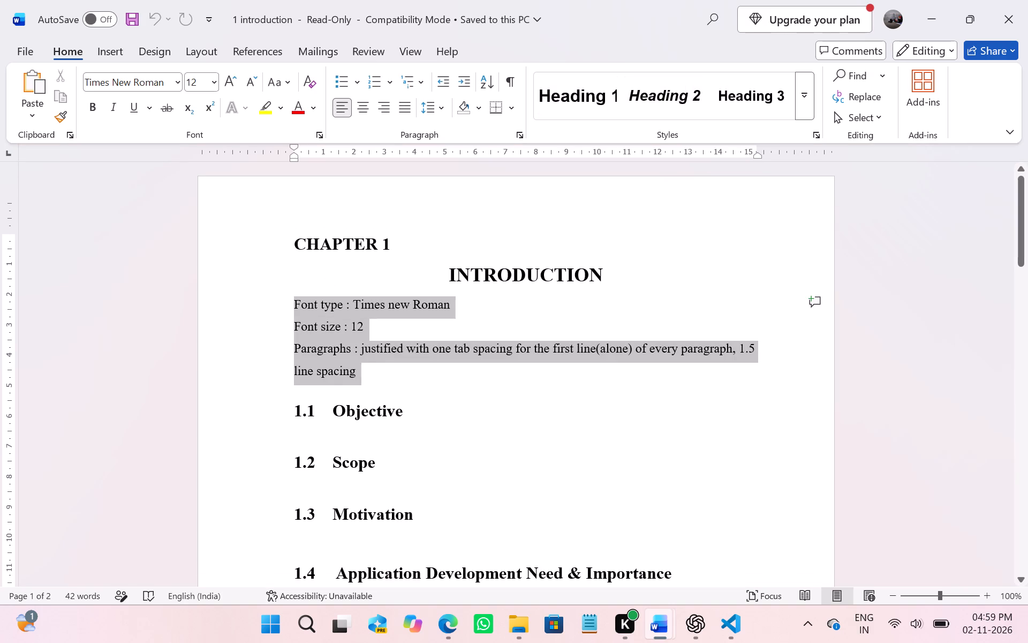
pyautogui.moveTo(353, 371); pyautogui.dragTo(354, 372)
pyautogui.hotkey('ctrl', 'v')
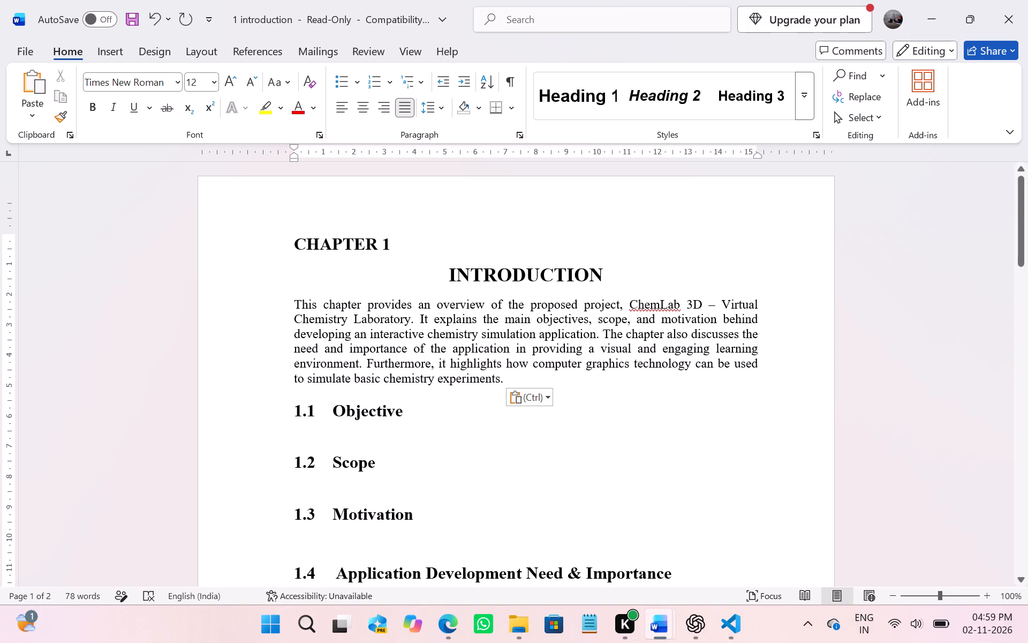
# Format the introductory paragraph with 1.5 line spacing and a one-tab indent on its first line.
pyautogui.click(401, 347)
pyautogui.tripleClick(401, 347)
pyautogui.click(441, 113)
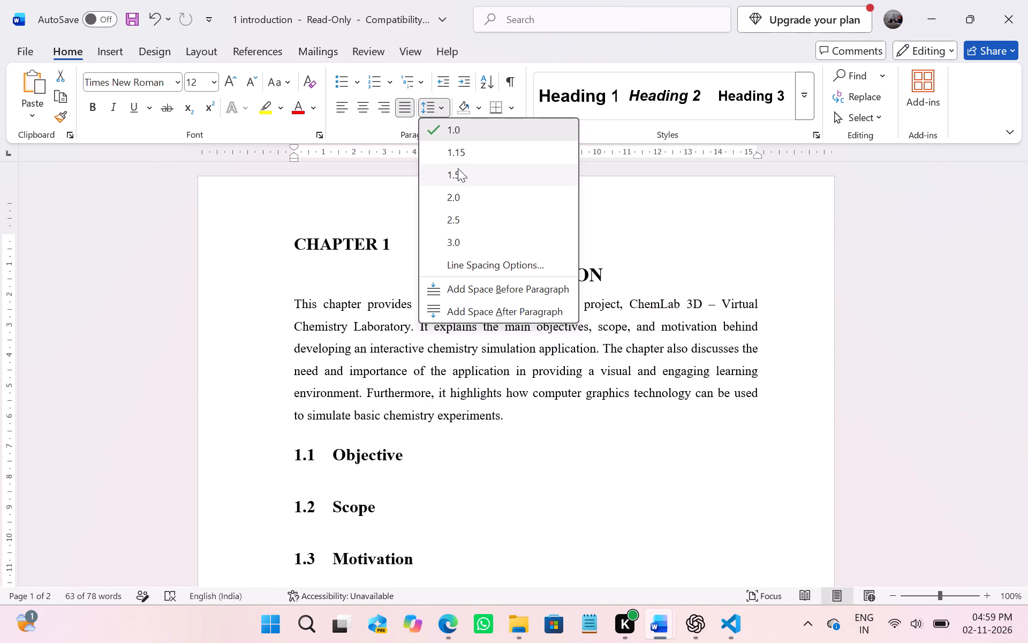
pyautogui.click(458, 168)
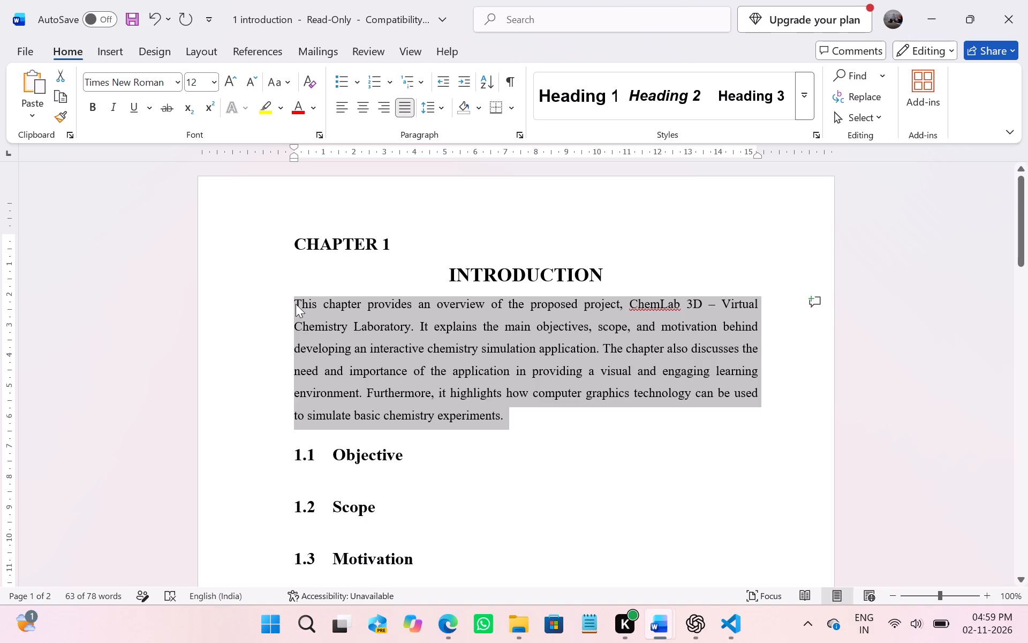
pyautogui.click(296, 304)
pyautogui.press('Tab')
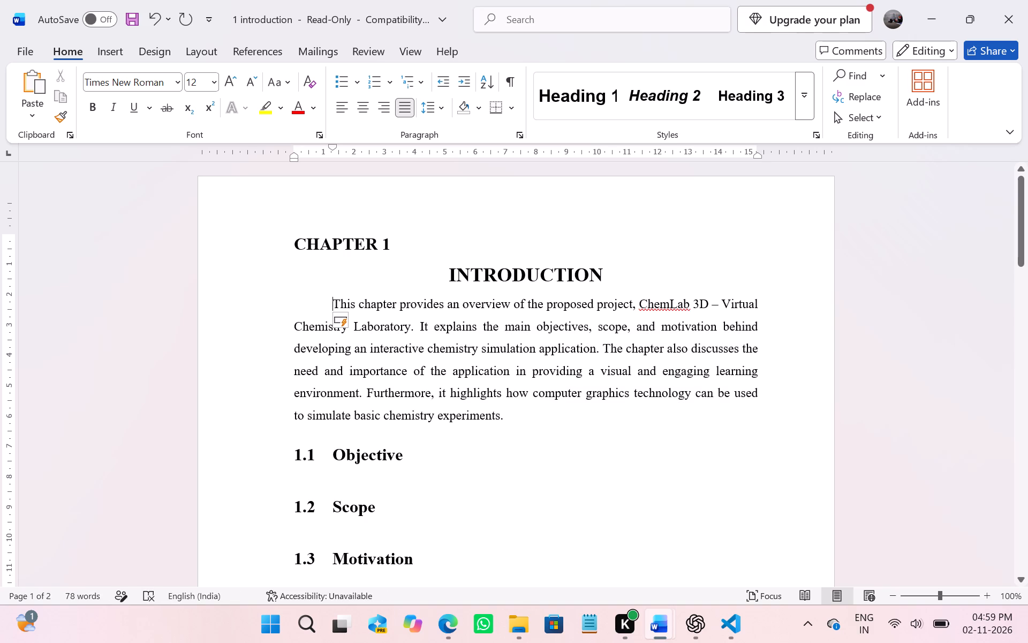
# Change the introductory paragraph's opening word to "The".
pyautogui.click(355, 305)
pyautogui.press('BackSpace')
pyautogui.press('BackSpace')
pyautogui.press('e')
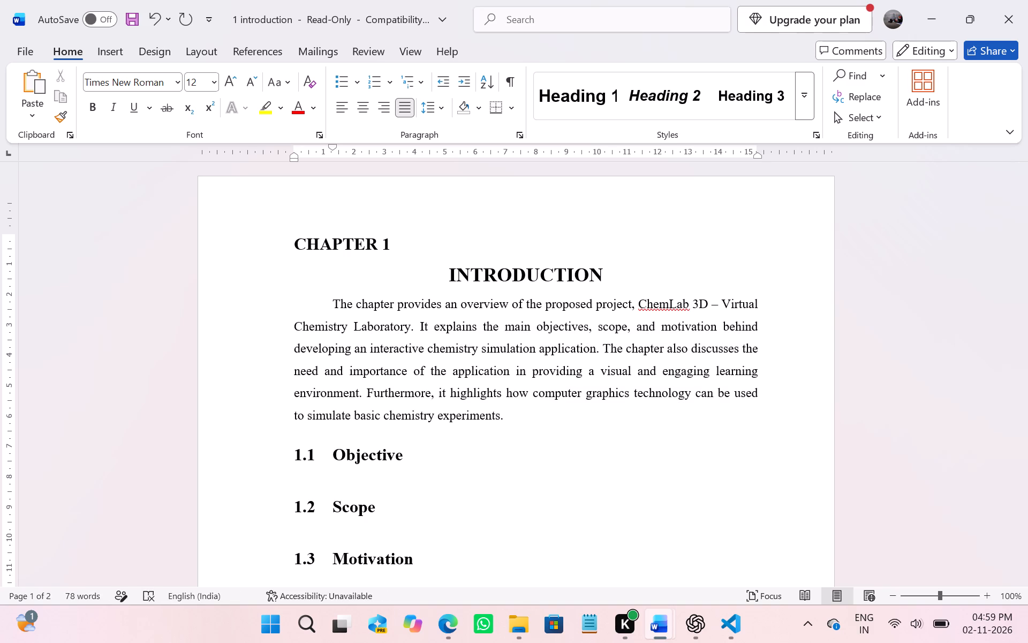
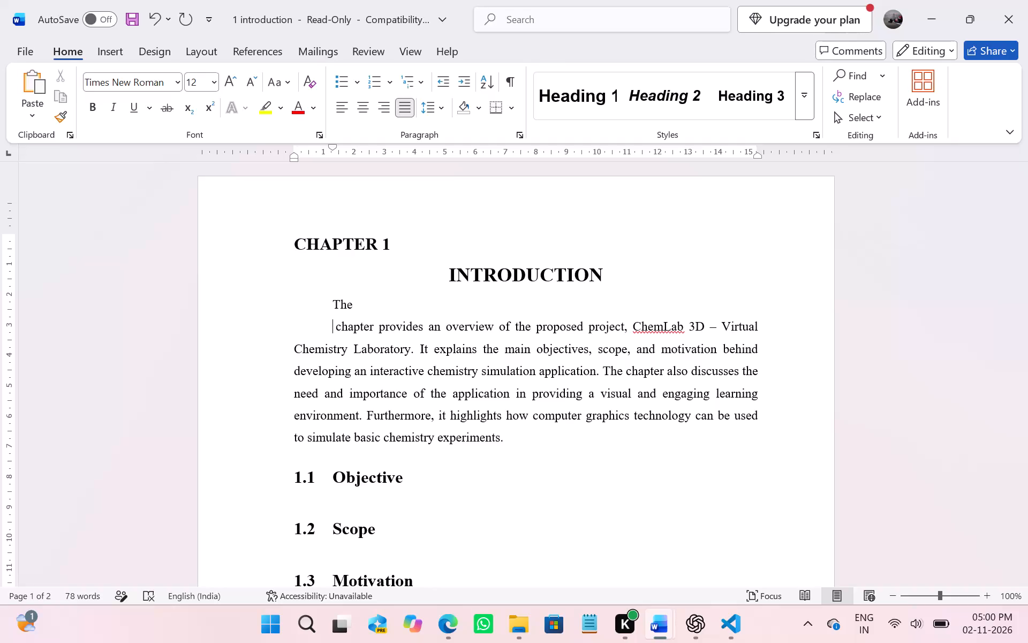
# Remove the stray line break after the introductory paragraph's first word and complete that word as "The".
pyautogui.hotkey('ctrl', 'z')
pyautogui.click(640, 278)
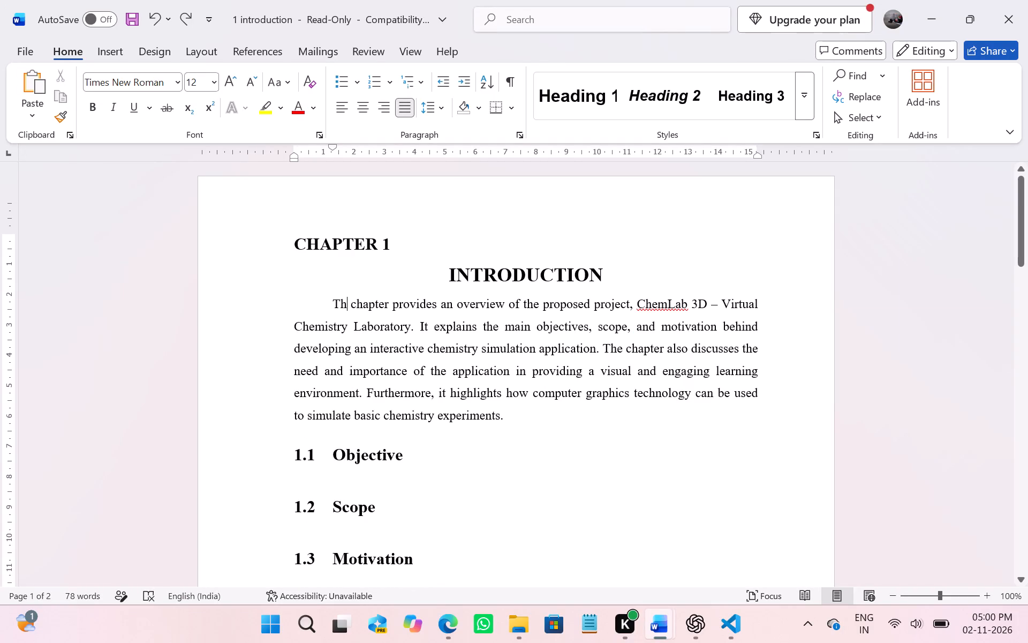
pyautogui.press('Return')
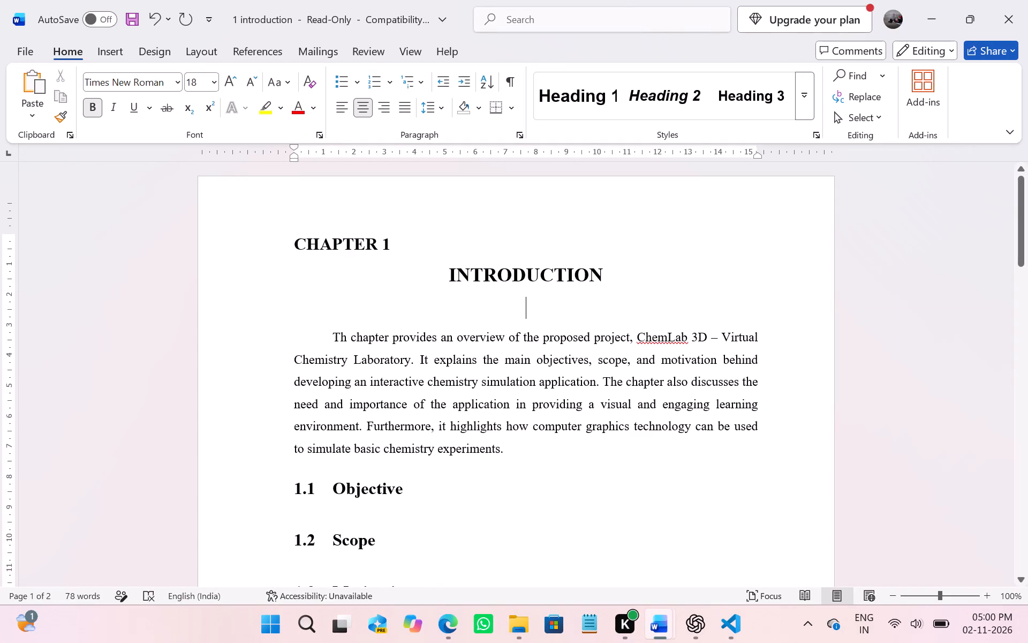
pyautogui.hotkey('ctrl', 'z')
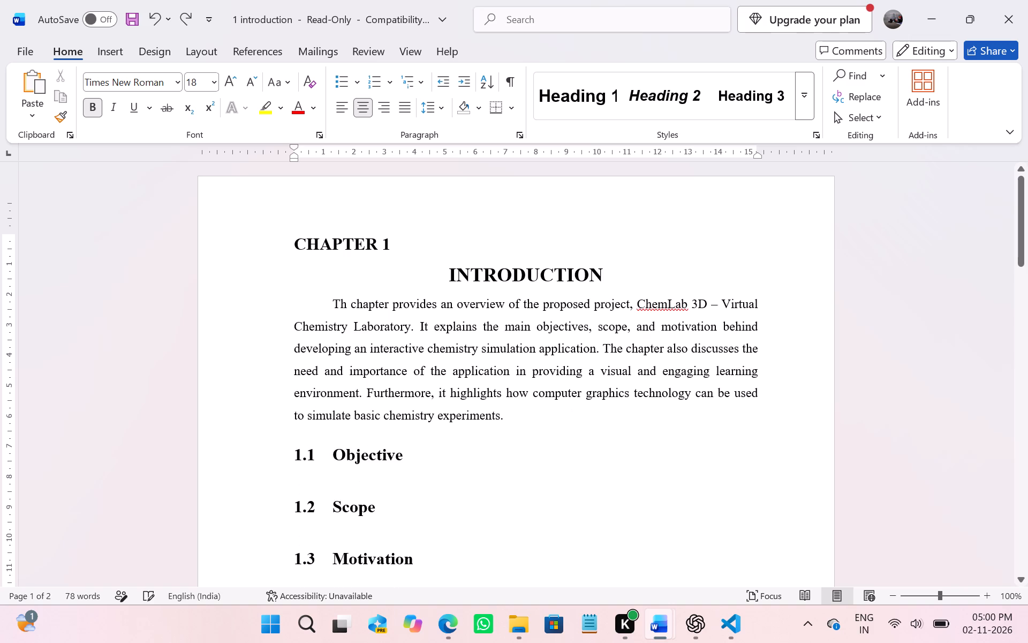
pyautogui.click(474, 360)
pyautogui.click(346, 306)
pyautogui.press('e')
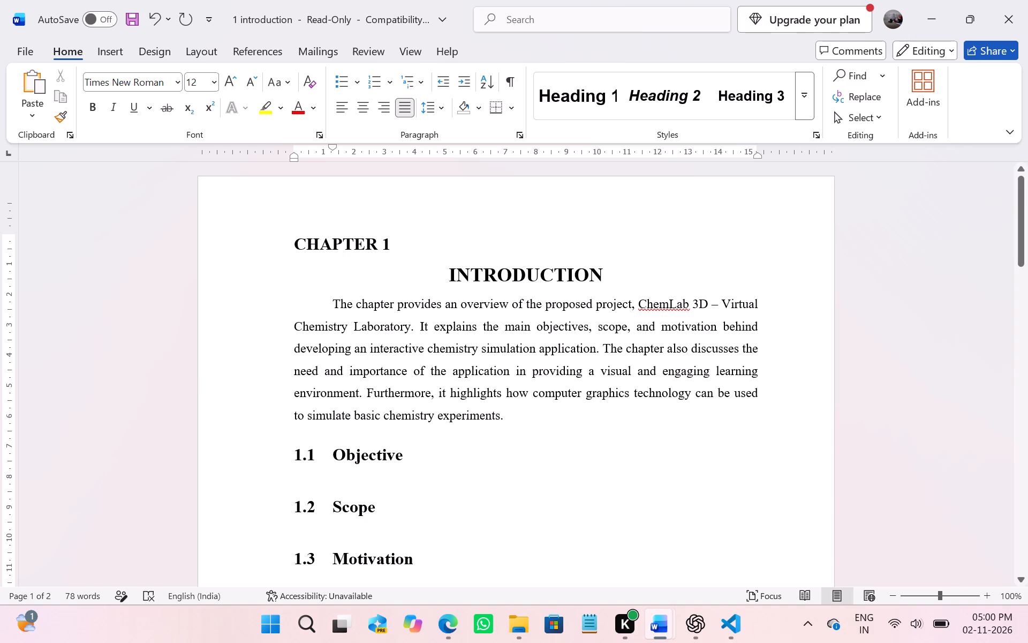
pyautogui.moveTo(327, 300); pyautogui.dragTo(430, 377)
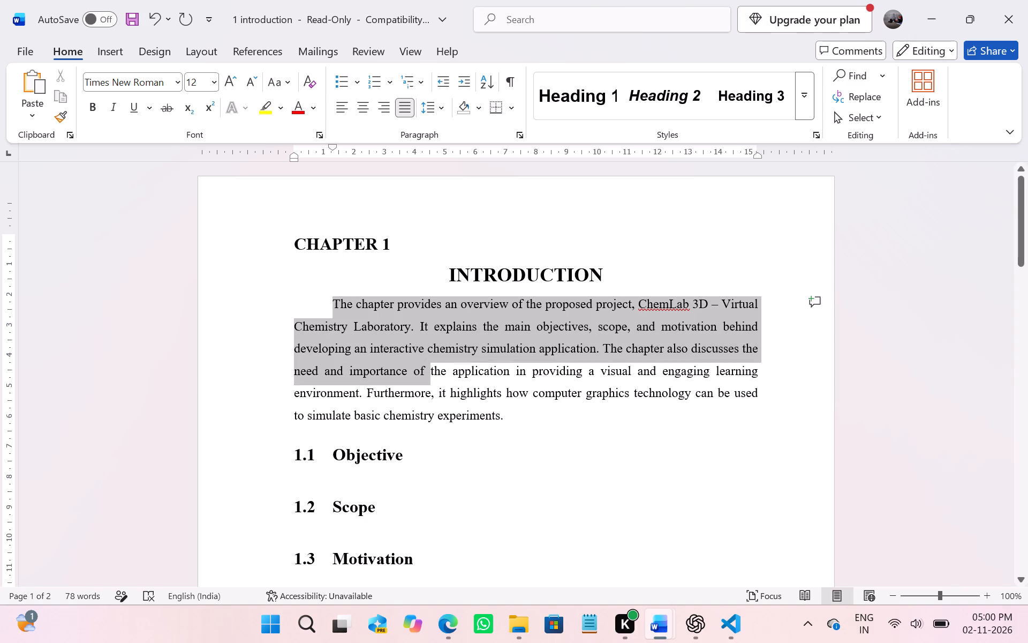
pyautogui.moveTo(430, 377); pyautogui.dragTo(502, 417)
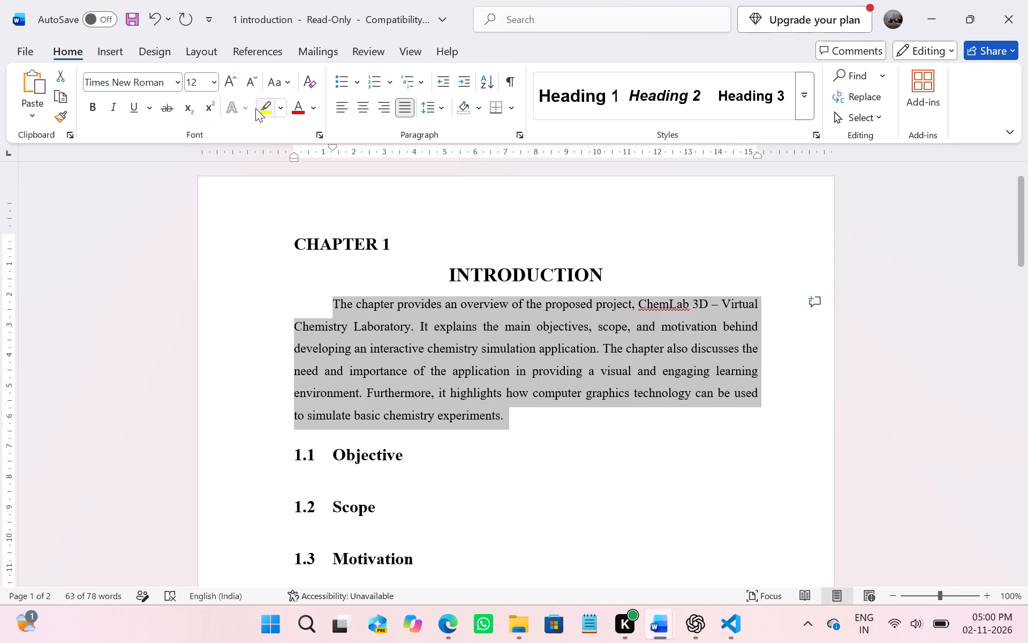
pyautogui.click(440, 111)
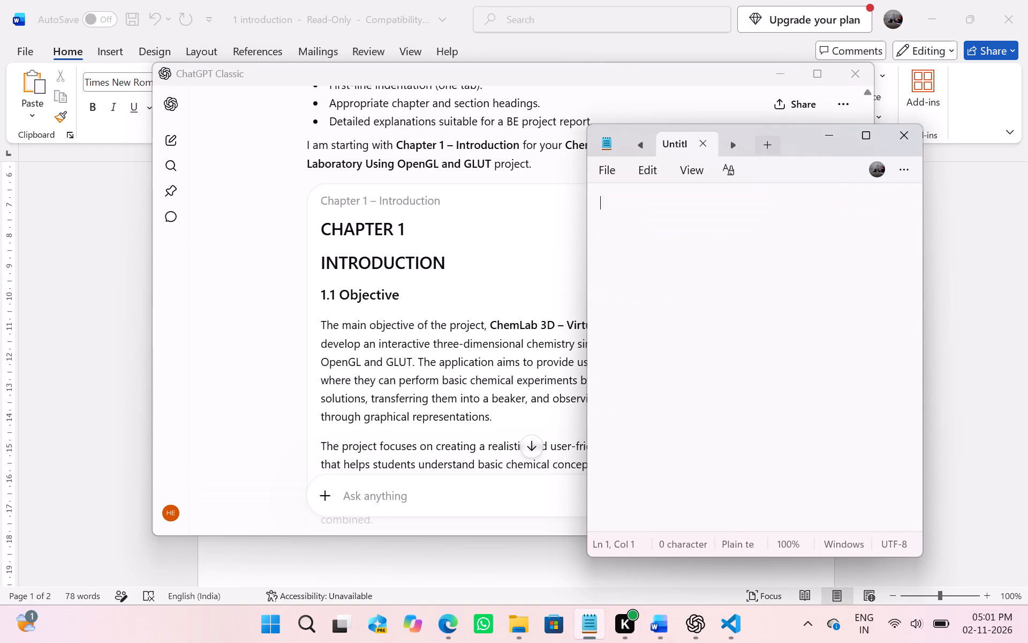
pyautogui.click(698, 386)
pyautogui.hotkey('ctrl', 'v')
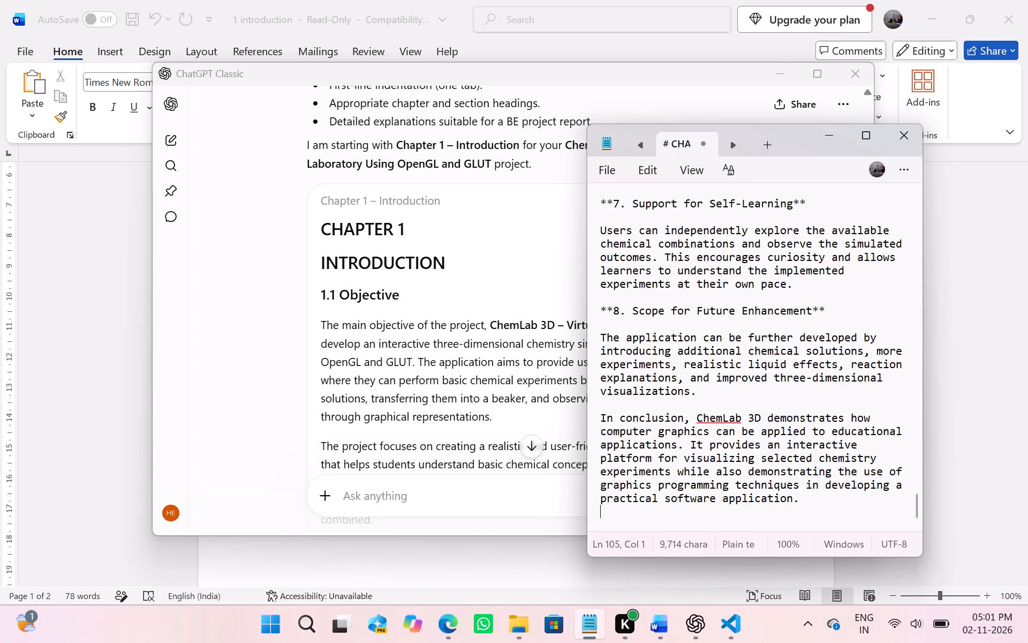
# Select the full 1.1 Objective text in the pasted draft, from "The main objective" through "interactive, and accessible.", and copy it.
pyautogui.scroll(3, 754, 325)
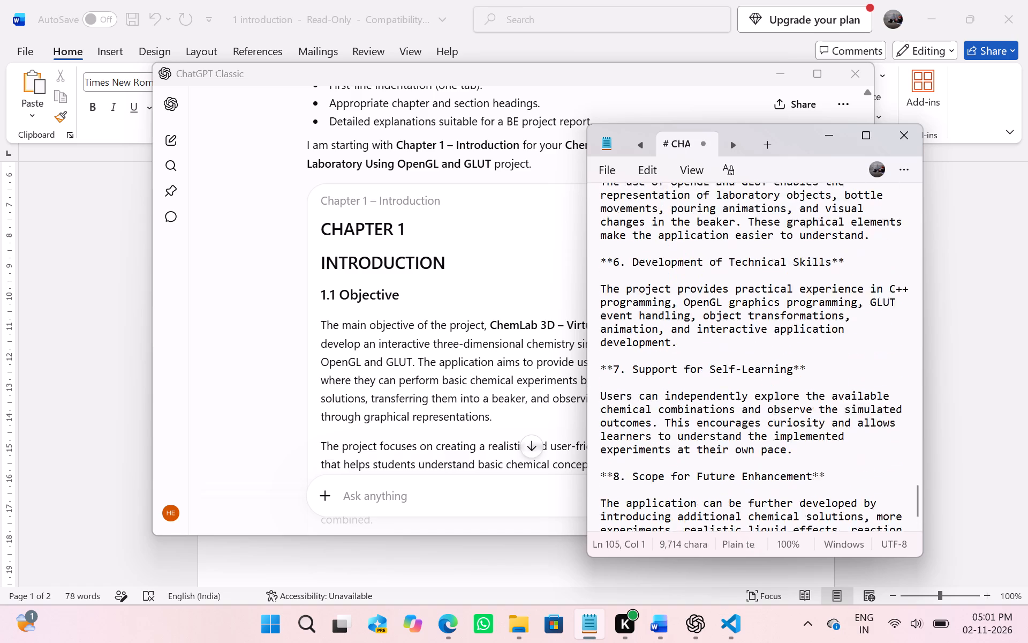
pyautogui.scroll(11, 754, 325)
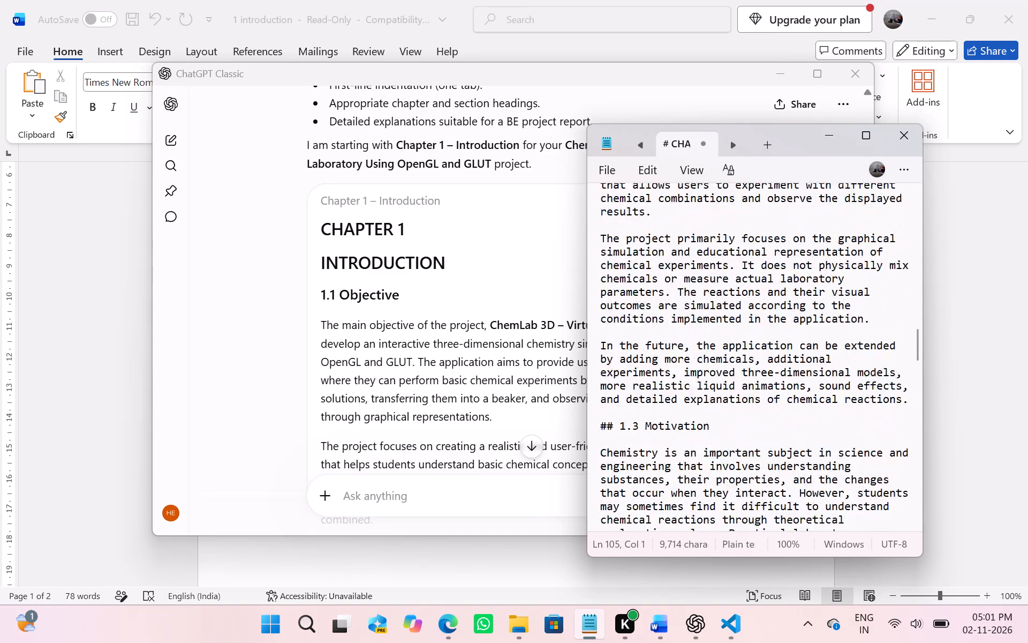
pyautogui.scroll(4, 754, 325)
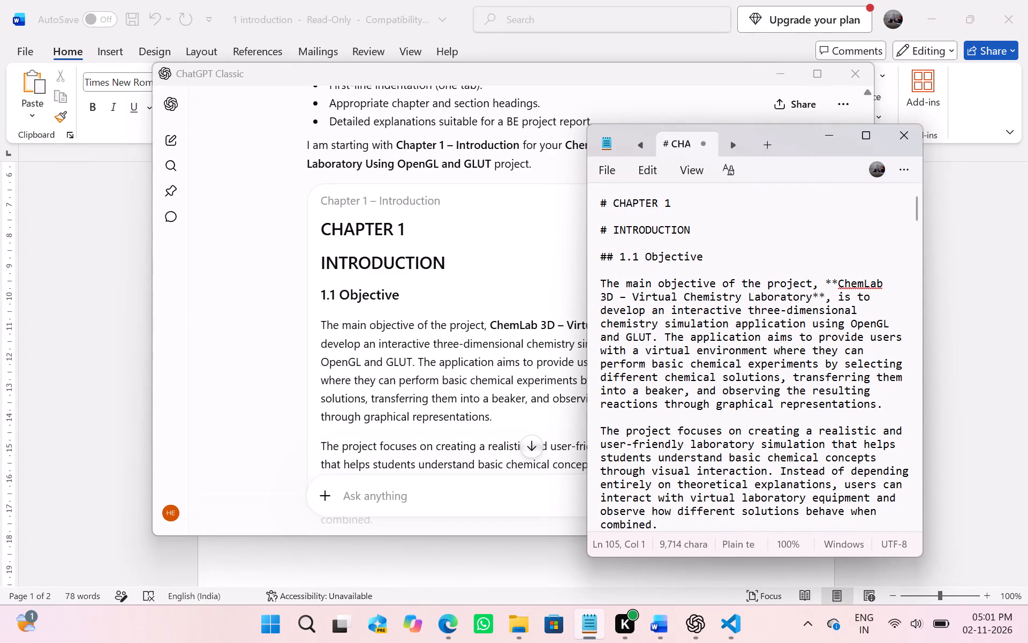
pyautogui.moveTo(600, 282); pyautogui.dragTo(648, 406)
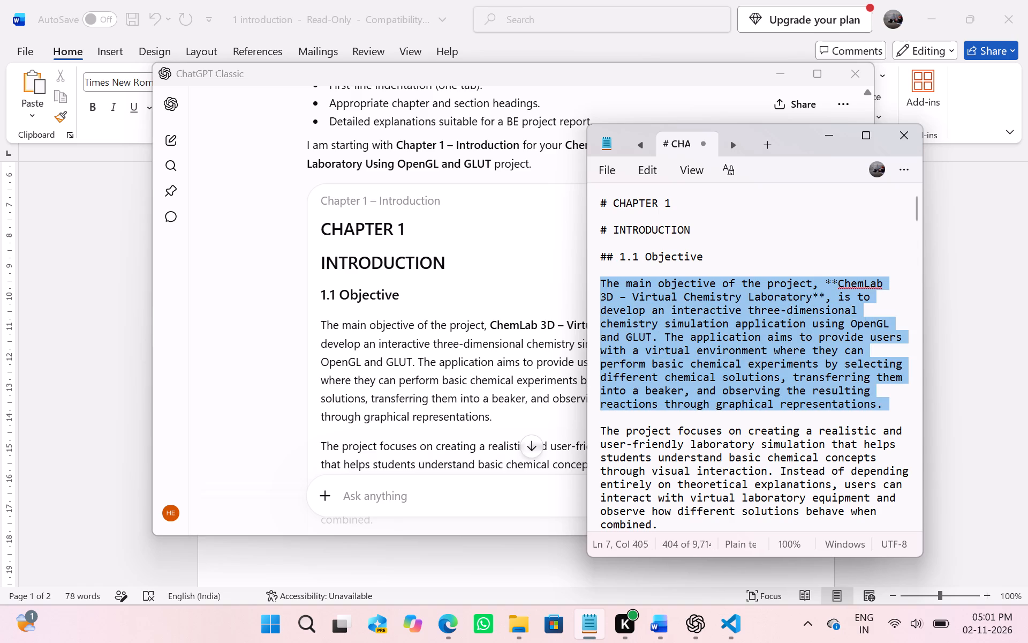
pyautogui.moveTo(648, 406); pyautogui.dragTo(658, 162)
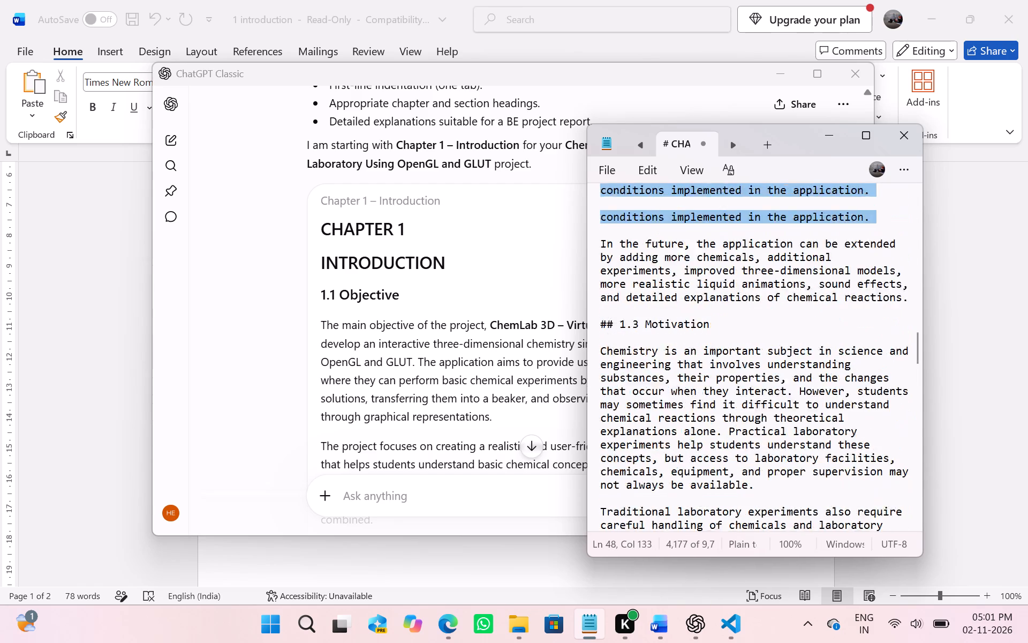
pyautogui.moveTo(658, 162); pyautogui.dragTo(697, 216)
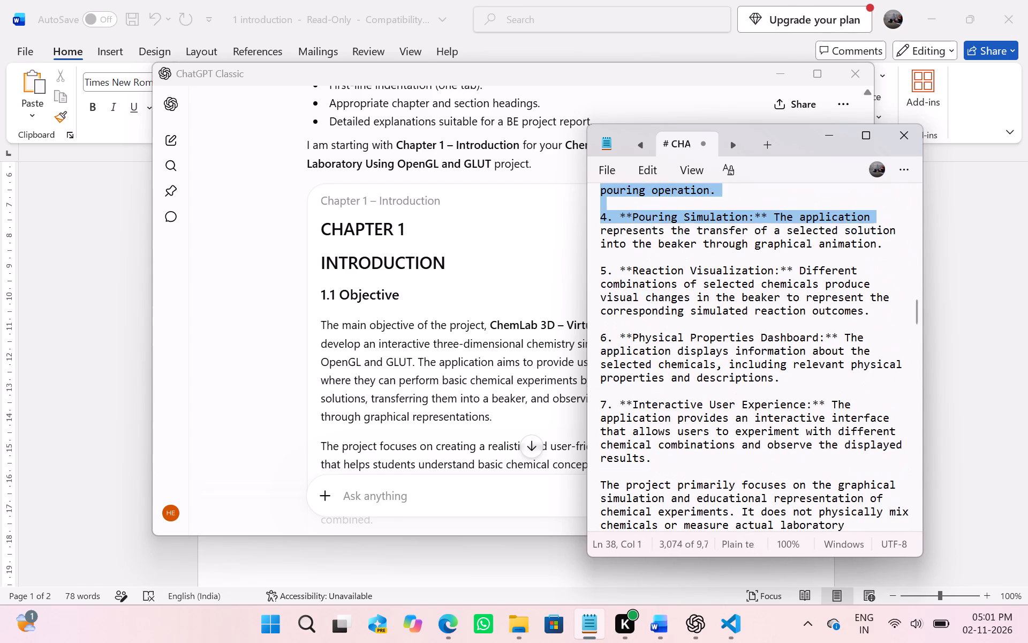
pyautogui.moveTo(697, 216); pyautogui.dragTo(708, 237)
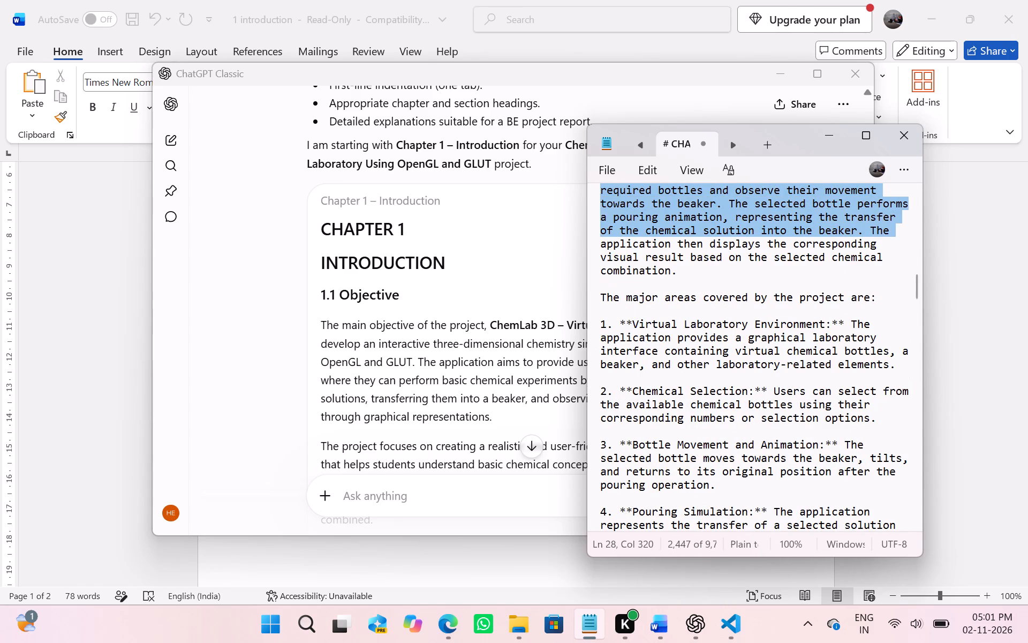
pyautogui.moveTo(708, 237); pyautogui.dragTo(719, 248)
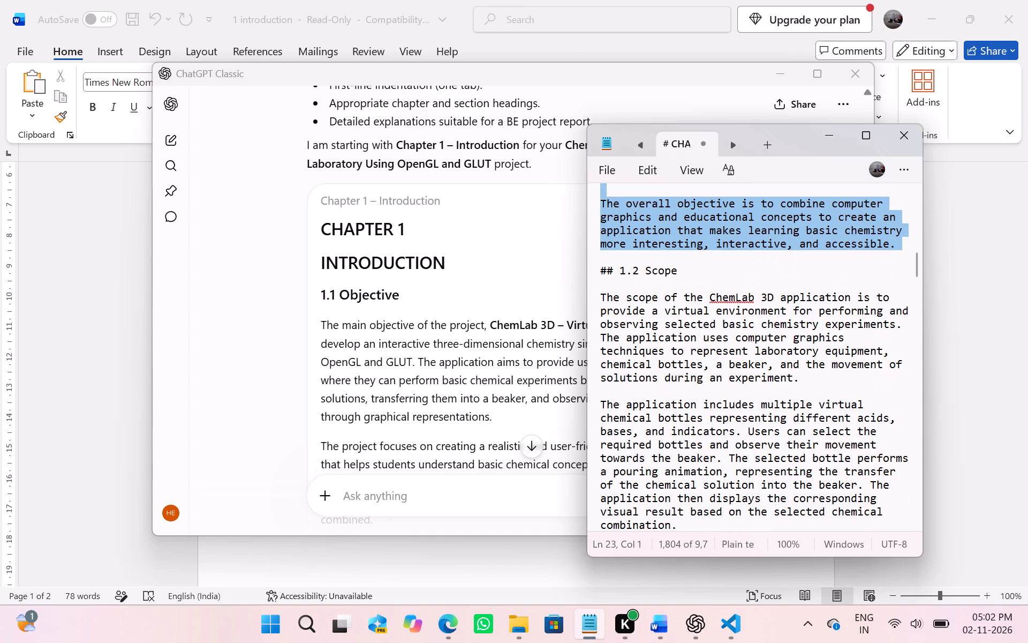
pyautogui.moveTo(719, 248); pyautogui.dragTo(719, 248)
pyautogui.hotkey('ctrl', 'c')
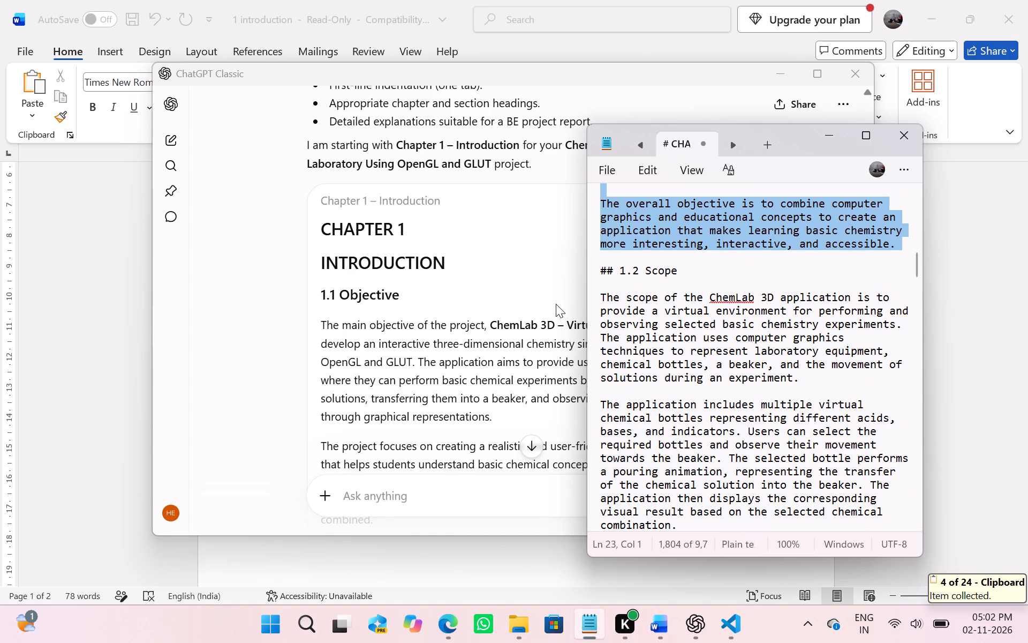
# Switch to the 1 introduction document in Word and paste the copied text under the 1.1 Objective heading.
pyautogui.click(466, 565)
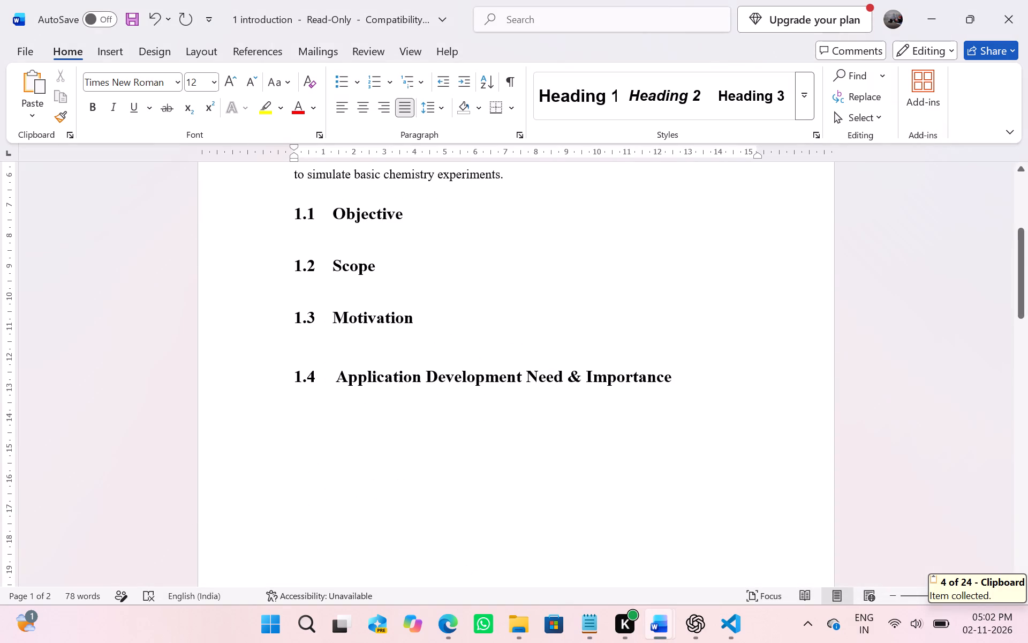
pyautogui.click(359, 241)
pyautogui.hotkey('ctrl', 'v')
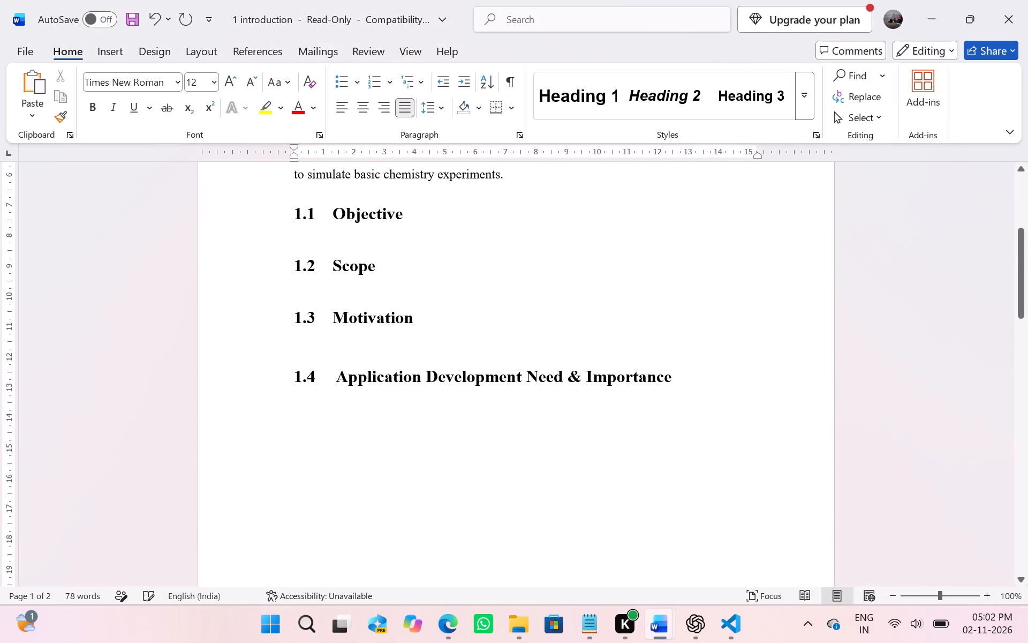
pyautogui.scroll(7, 359, 241)
pyautogui.scroll(-1, 359, 241)
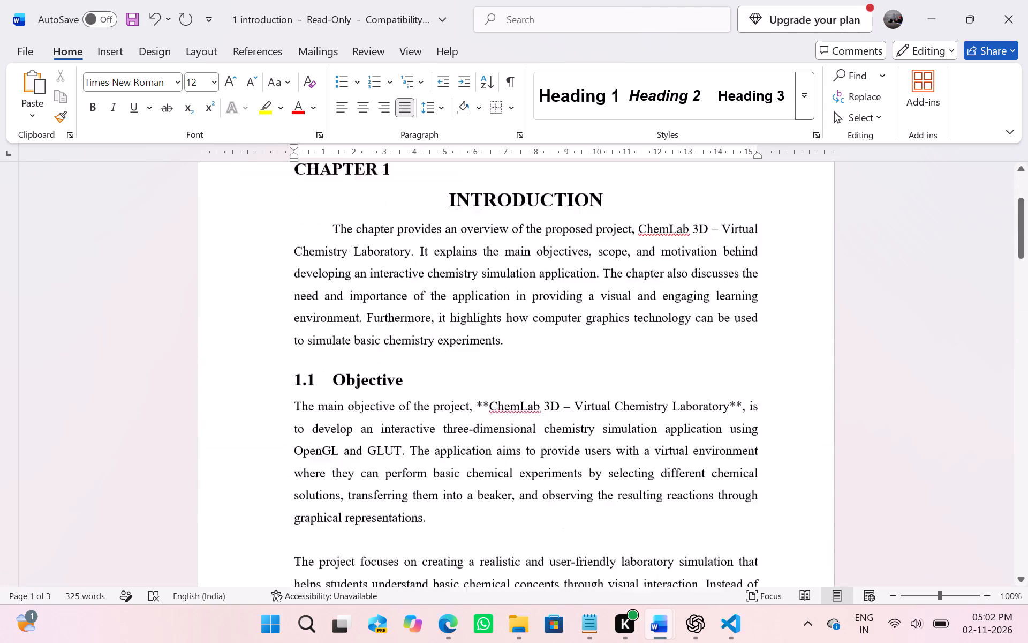
pyautogui.scroll(-8, 359, 241)
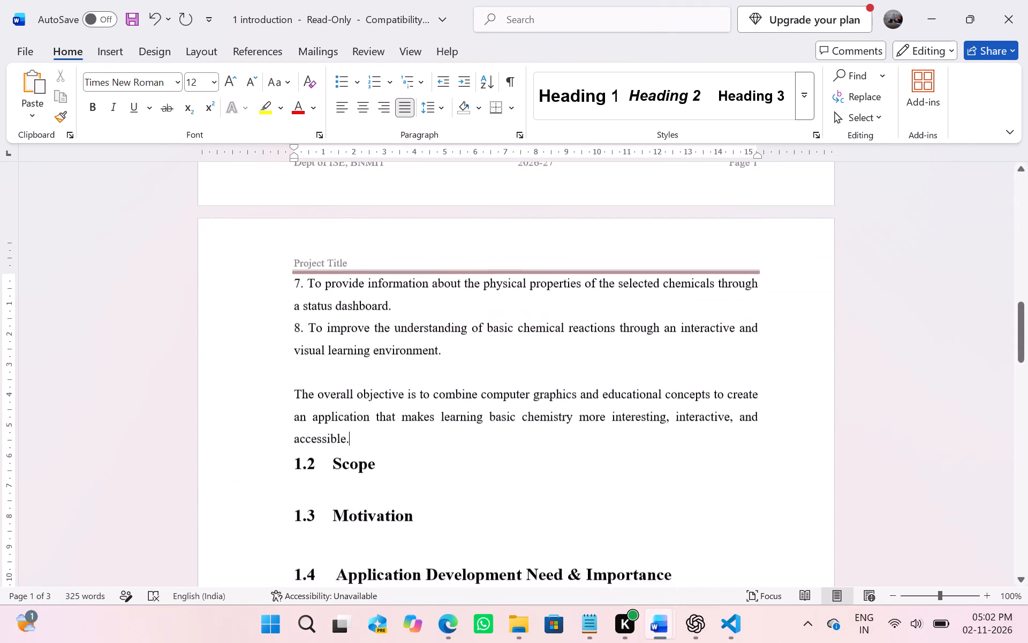
# Apply 1.5 line spacing to all of the pasted 1.1 Objective text.
pyautogui.moveTo(355, 360); pyautogui.dragTo(307, 126)
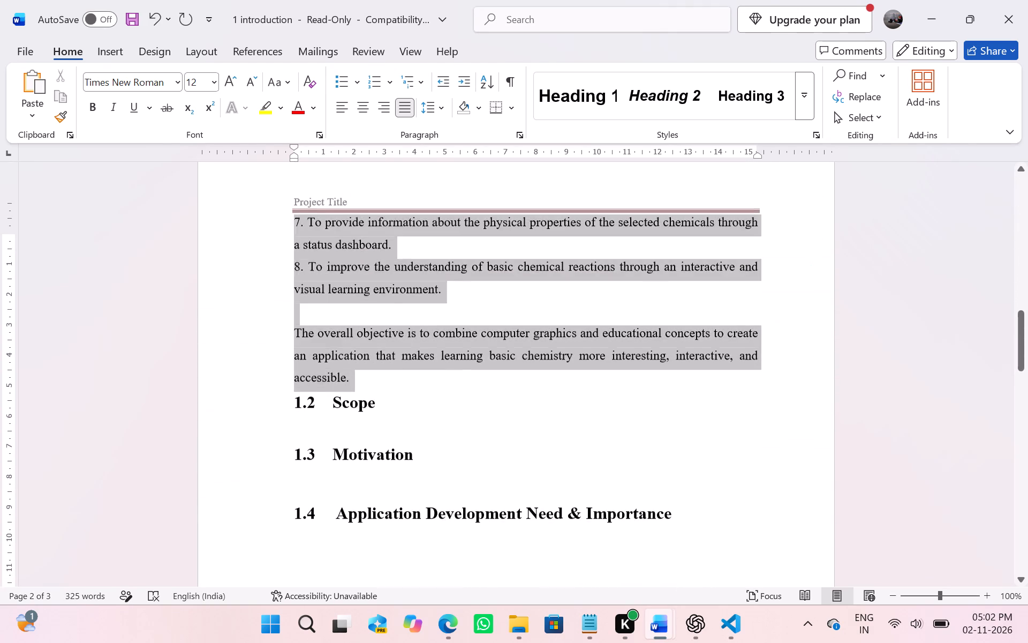
pyautogui.moveTo(307, 126); pyautogui.dragTo(301, 480)
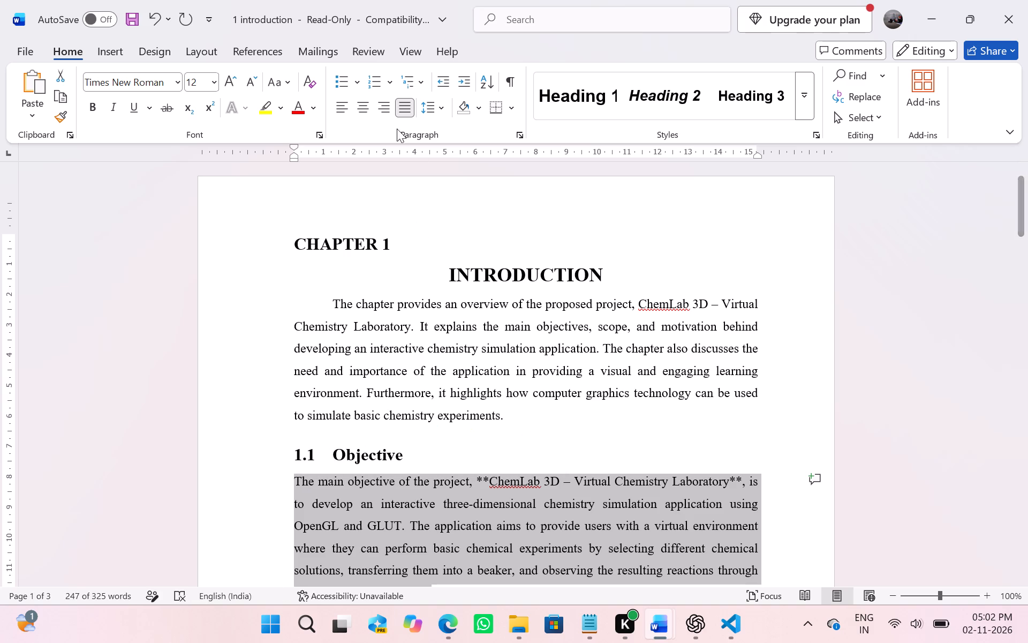
pyautogui.click(444, 107)
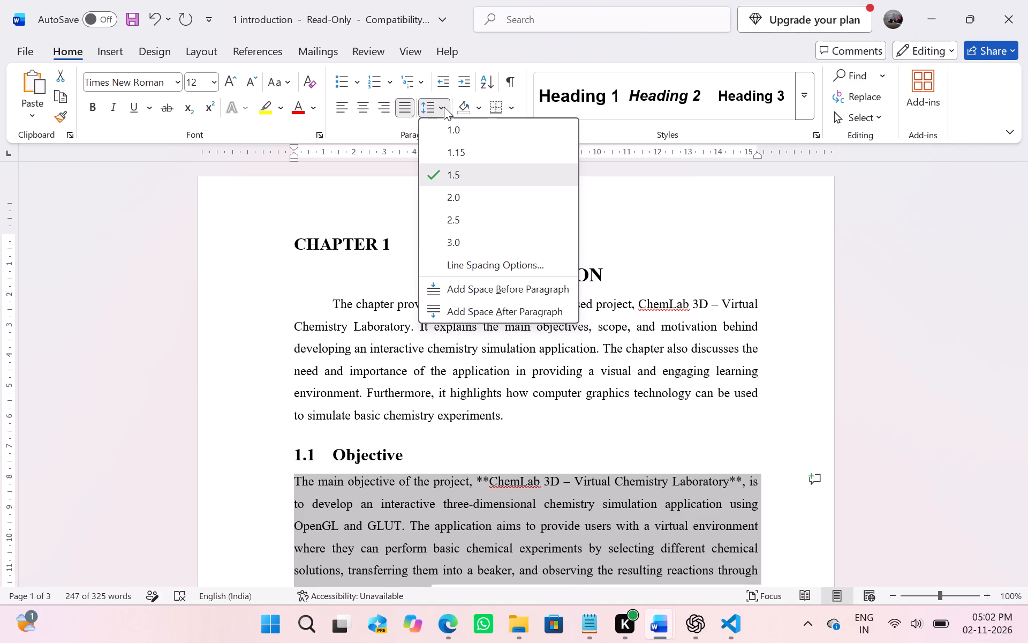
pyautogui.click(493, 173)
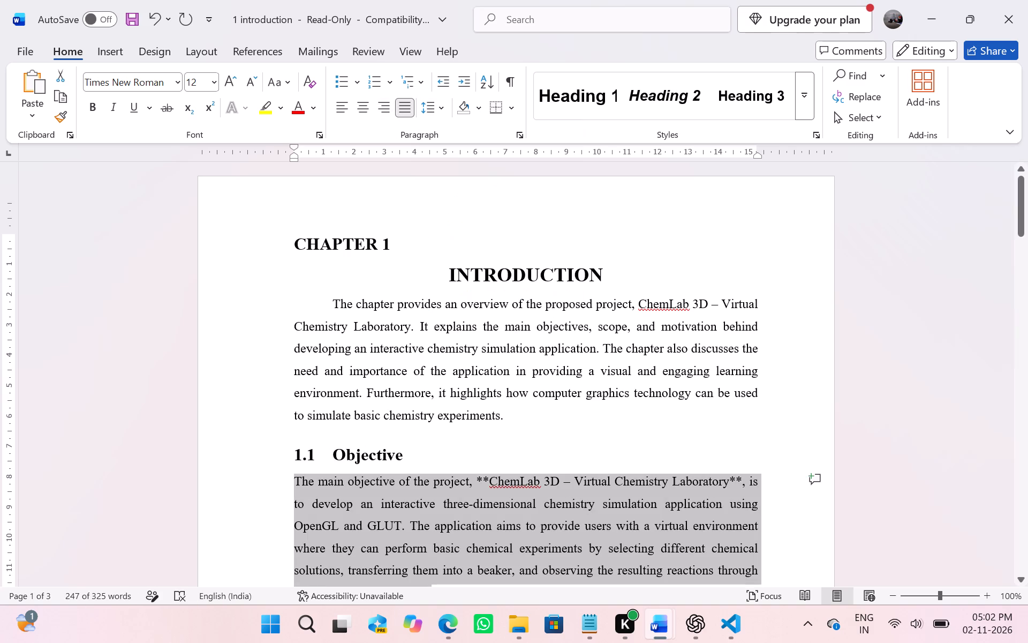
pyautogui.click(495, 386)
# Remove the blank lines before "The project focuses", "The specific objectives", objective 1 and "The overall objective" in section 1.1.
pyautogui.scroll(-3, 495, 386)
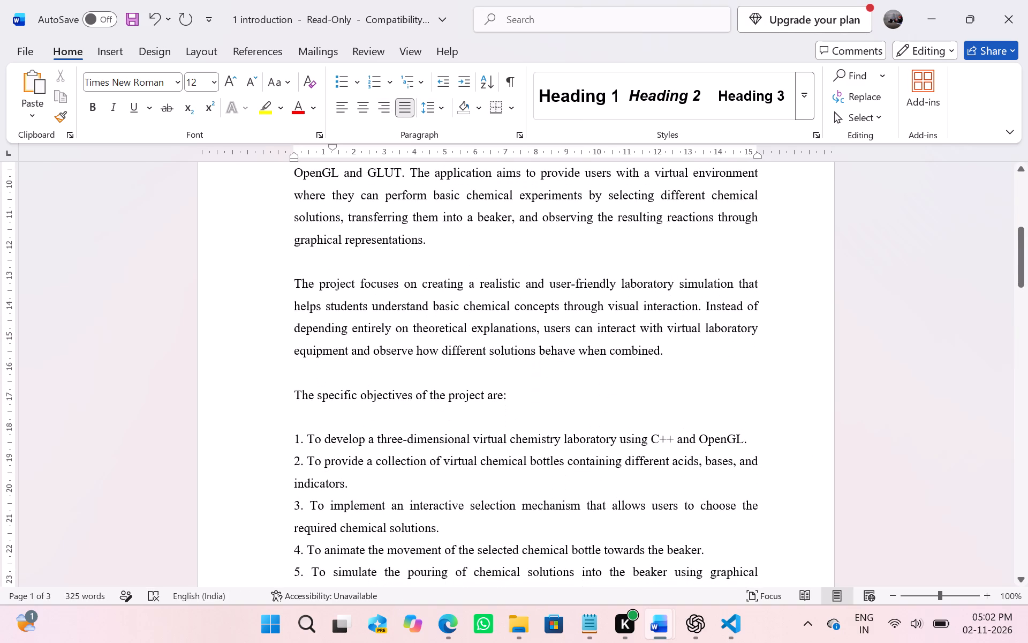
pyautogui.click(293, 283)
pyautogui.press('BackSpace')
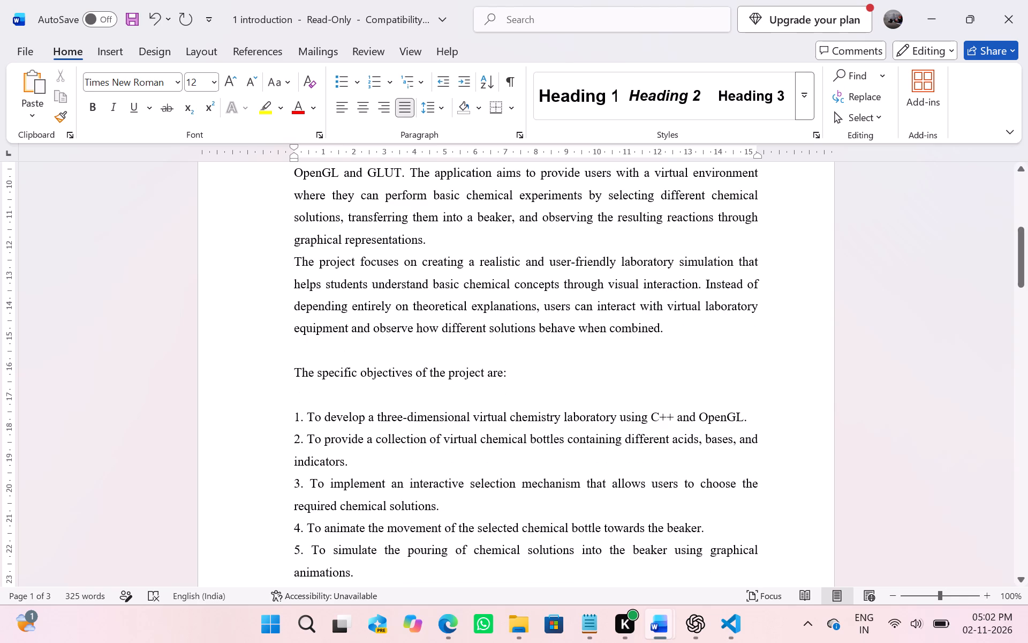
pyautogui.click(296, 373)
pyautogui.press('BackSpace')
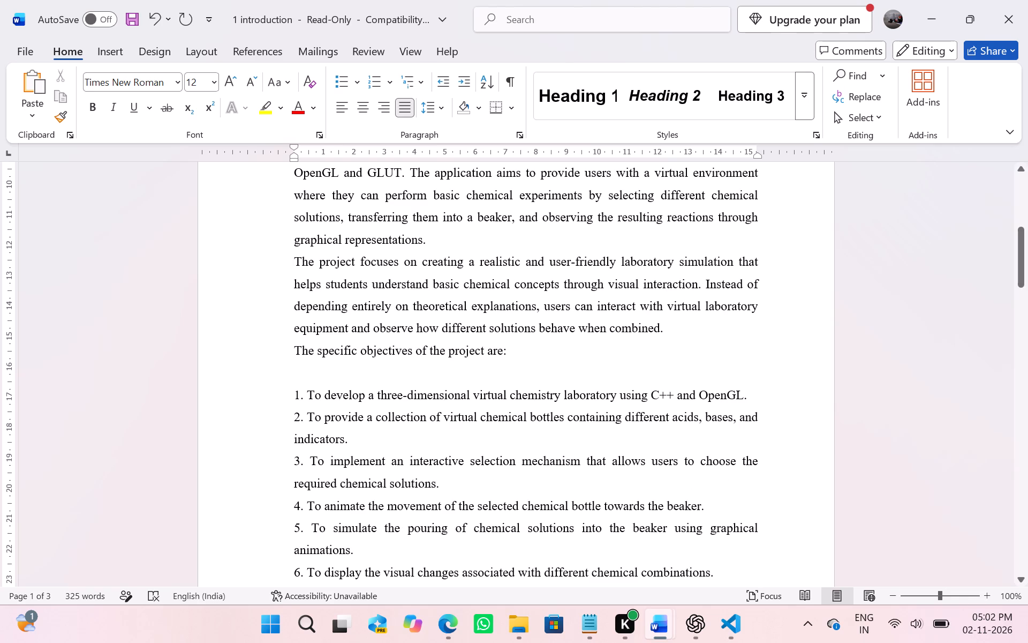
pyautogui.click(294, 397)
pyautogui.press('BackSpace')
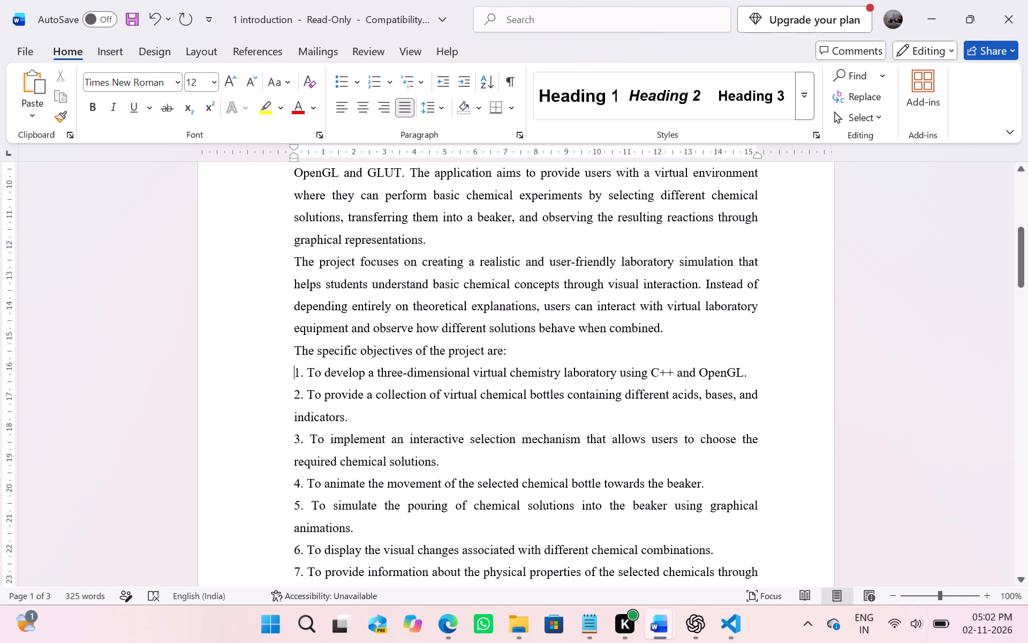
pyautogui.scroll(-2, 490, 483)
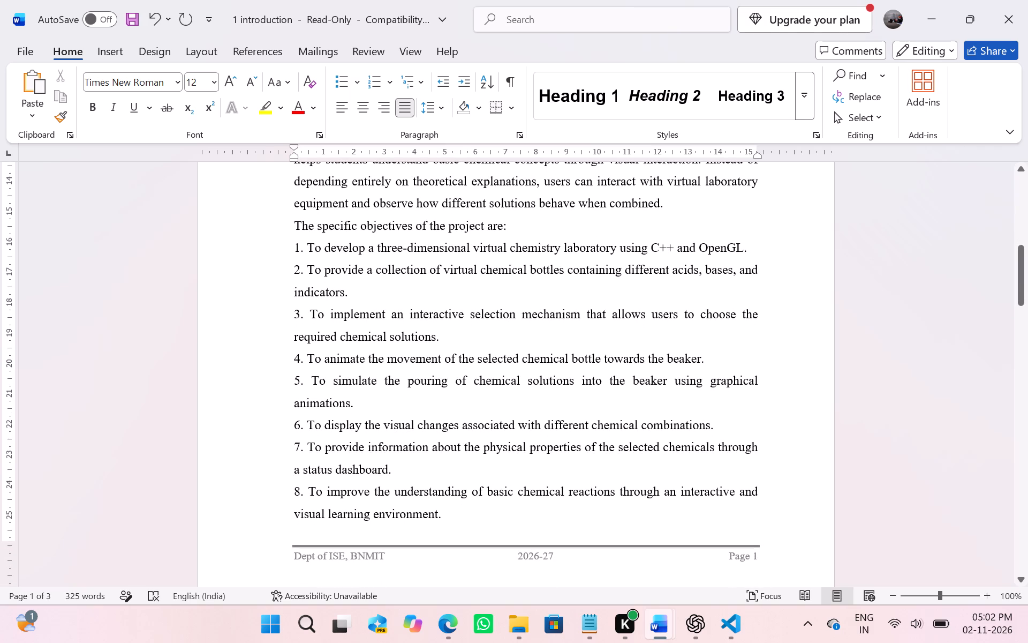
pyautogui.scroll(-5, 442, 449)
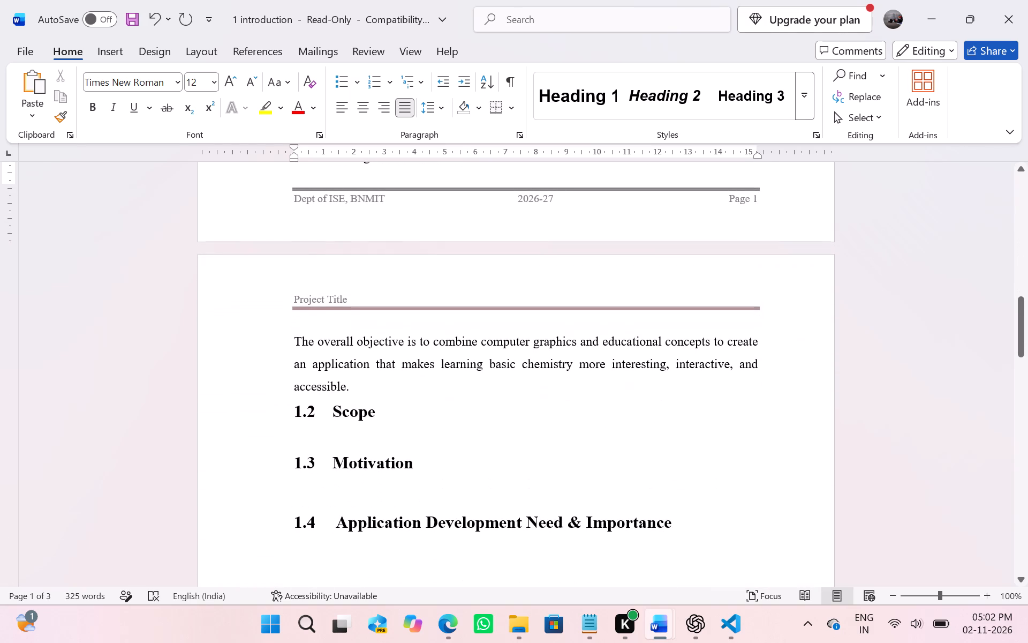
pyautogui.click(294, 338)
pyautogui.press('BackSpace')
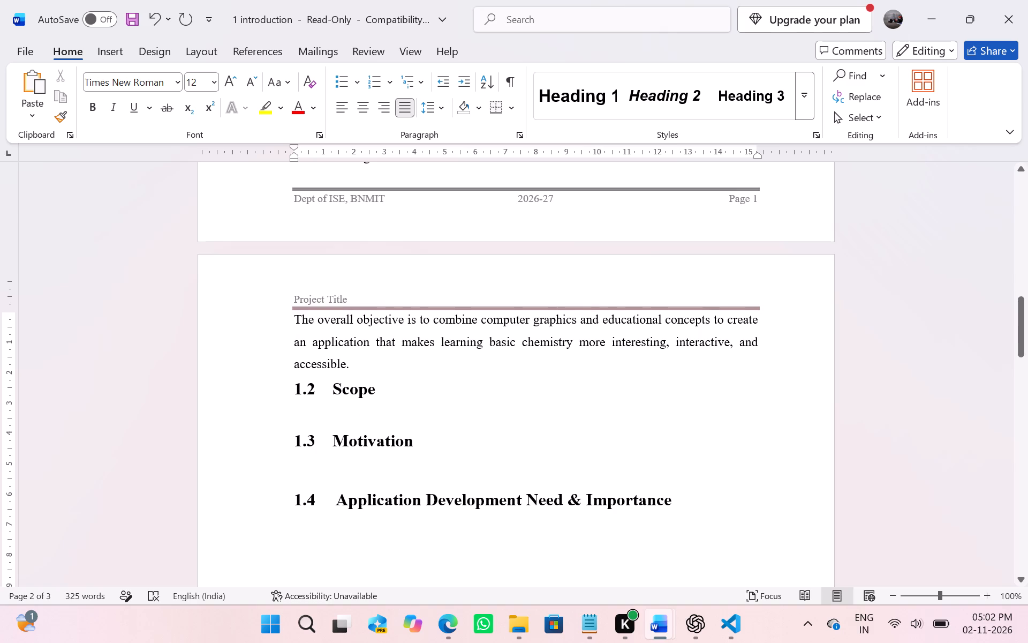
# Indent the first line of the opening 1.1 Objective paragraph by one tab.
pyautogui.scroll(4, 496, 436)
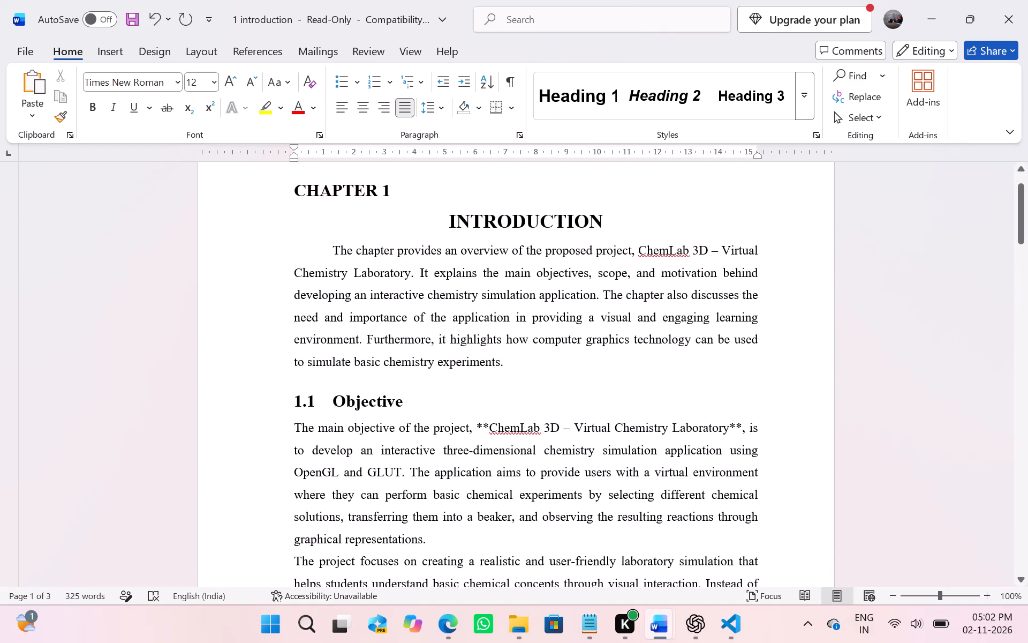
pyautogui.click(293, 430)
pyautogui.press('Tab')
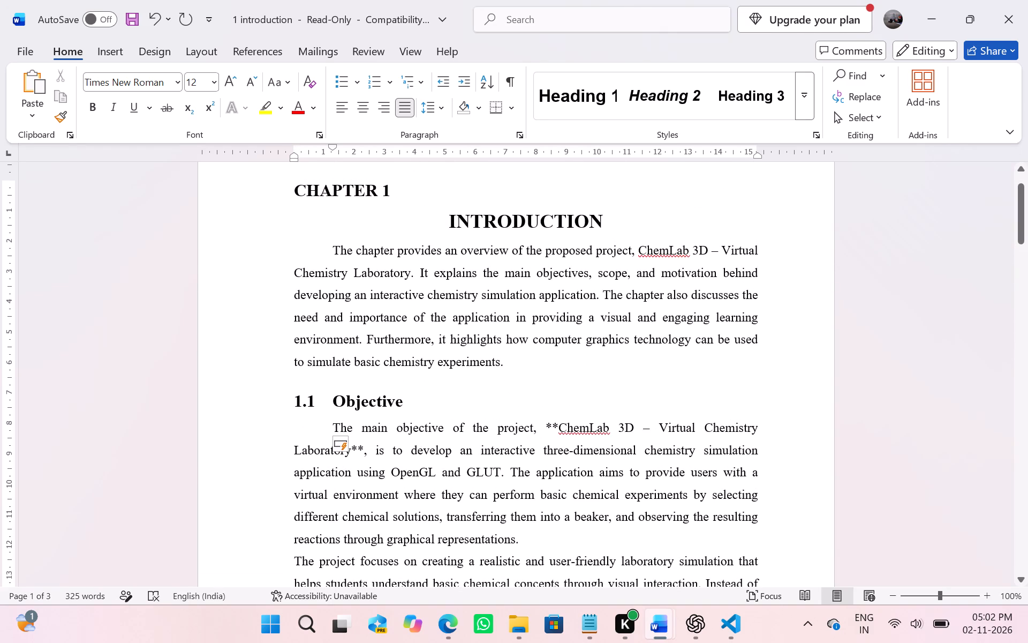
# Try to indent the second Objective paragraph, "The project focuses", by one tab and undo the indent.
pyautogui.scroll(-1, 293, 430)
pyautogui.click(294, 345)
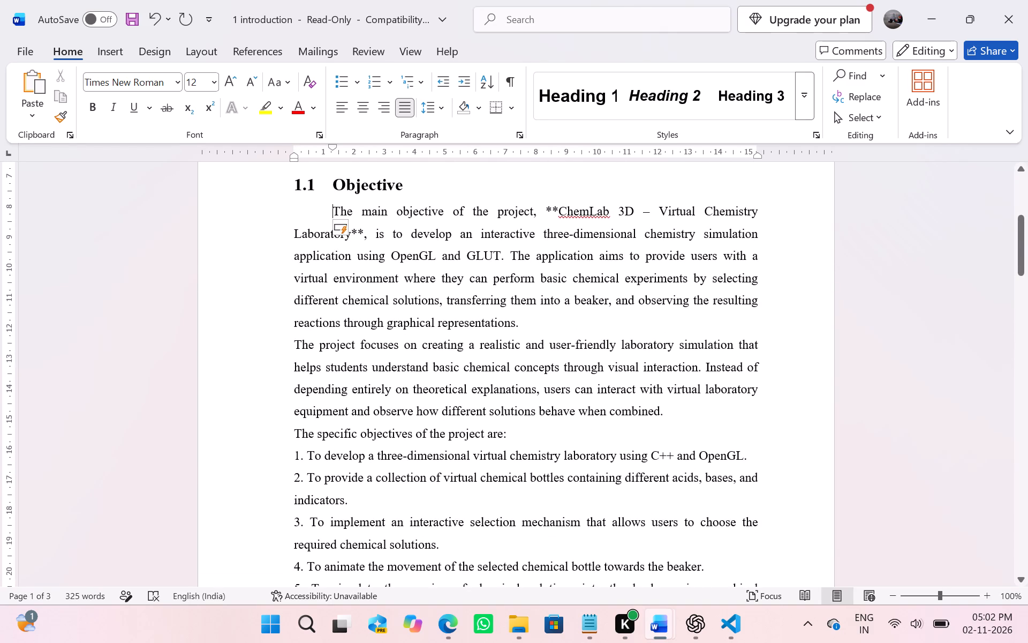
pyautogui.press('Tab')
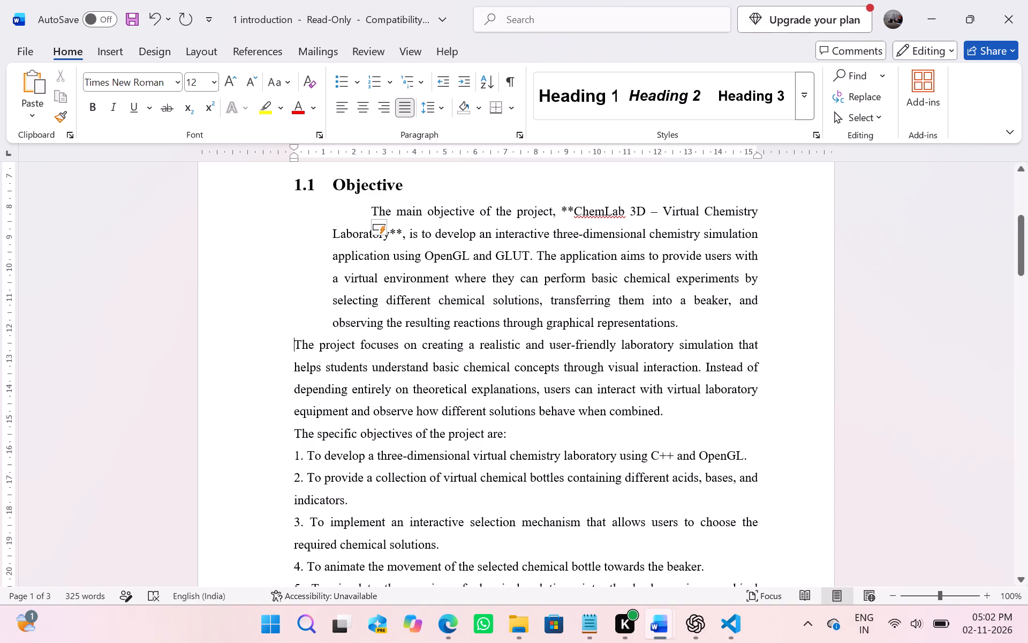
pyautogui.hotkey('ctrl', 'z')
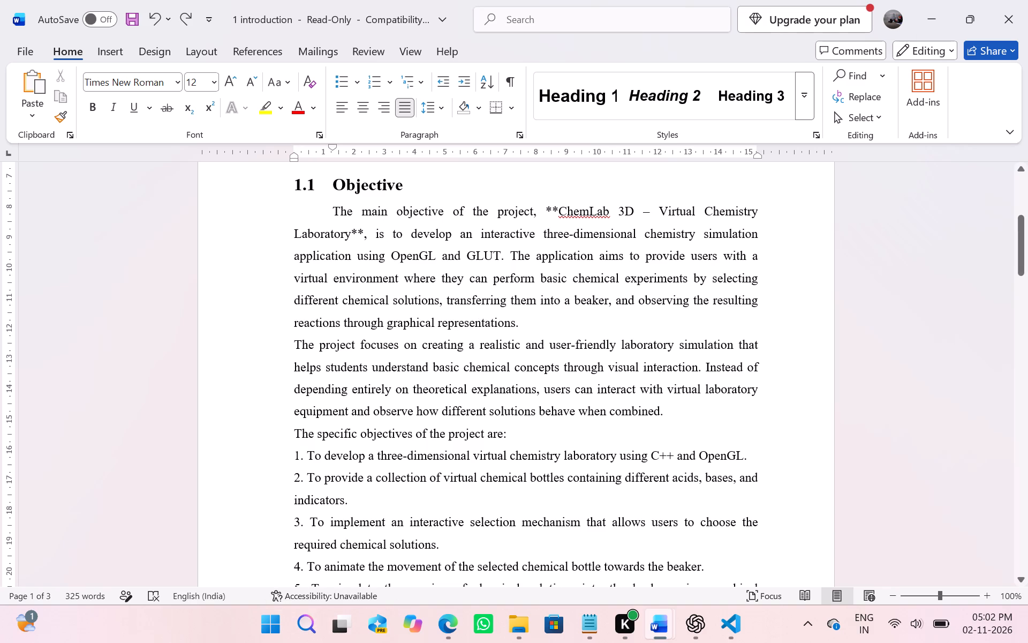
# Insert an empty line after the first Objective paragraph, which ends in "graphical representations.".
pyautogui.click(538, 324)
pyautogui.press('Return')
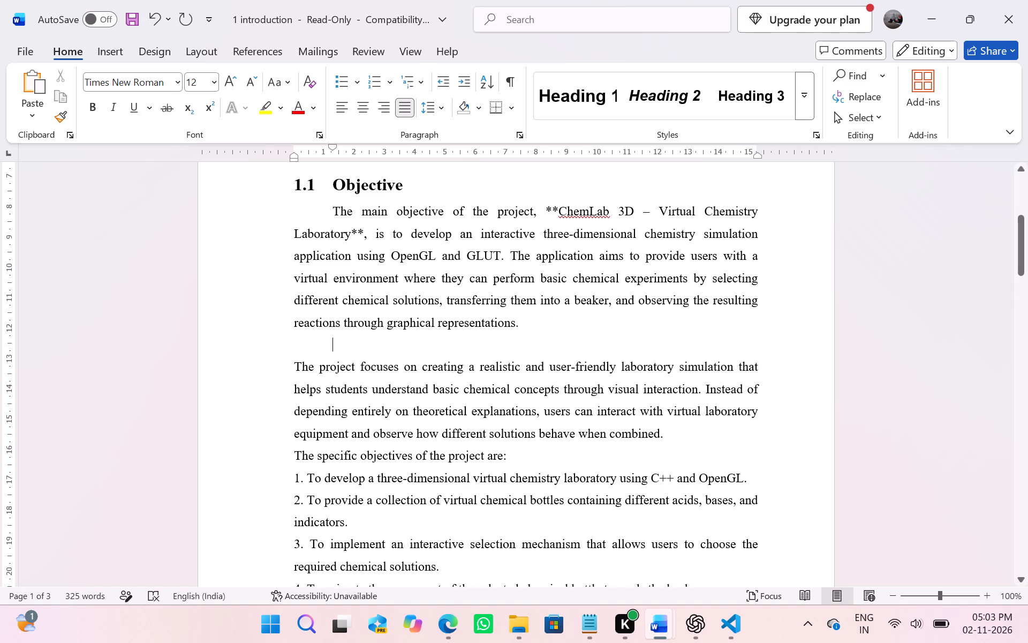
# Delete the double asterisks around "ChemLab 3D – Virtual Chemistry Laboratory" in the first Objective paragraph.
pyautogui.click(362, 231)
pyautogui.press('BackSpace')
pyautogui.press('BackSpace')
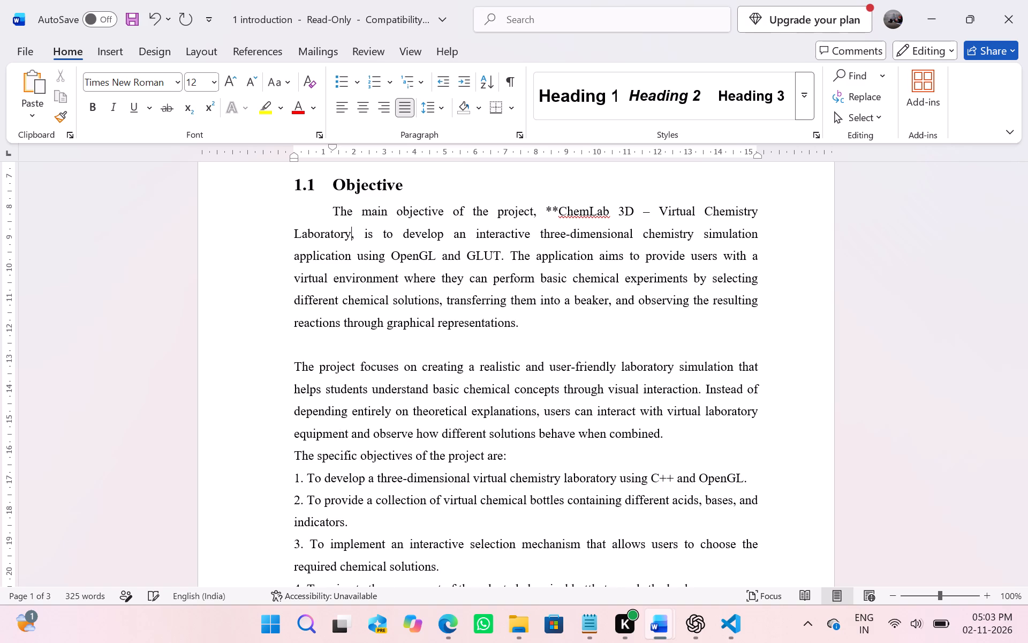
pyautogui.click(556, 214)
pyautogui.press('BackSpace')
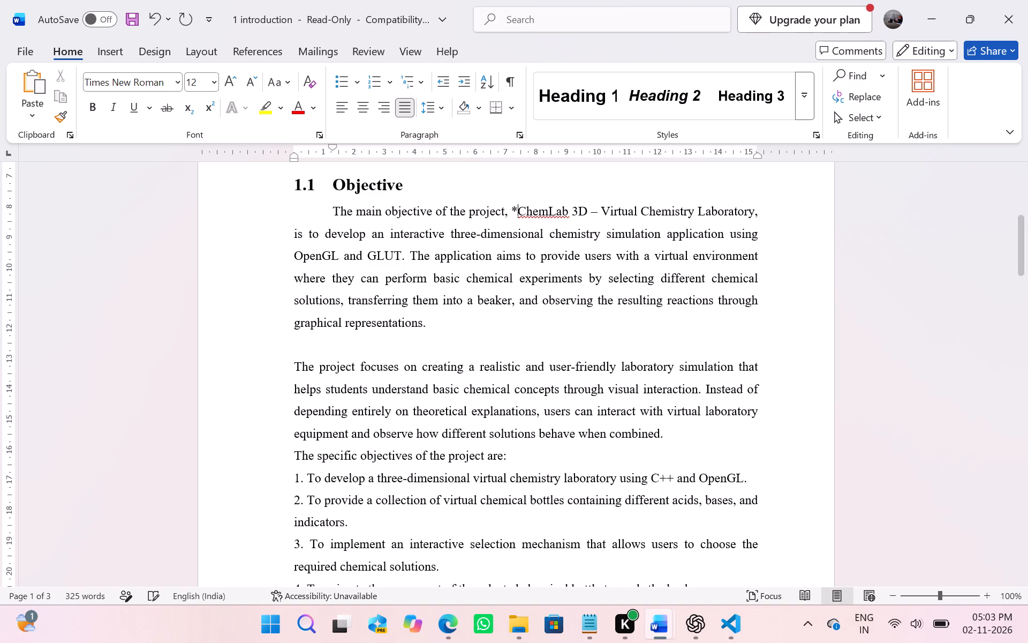
pyautogui.press('BackSpace')
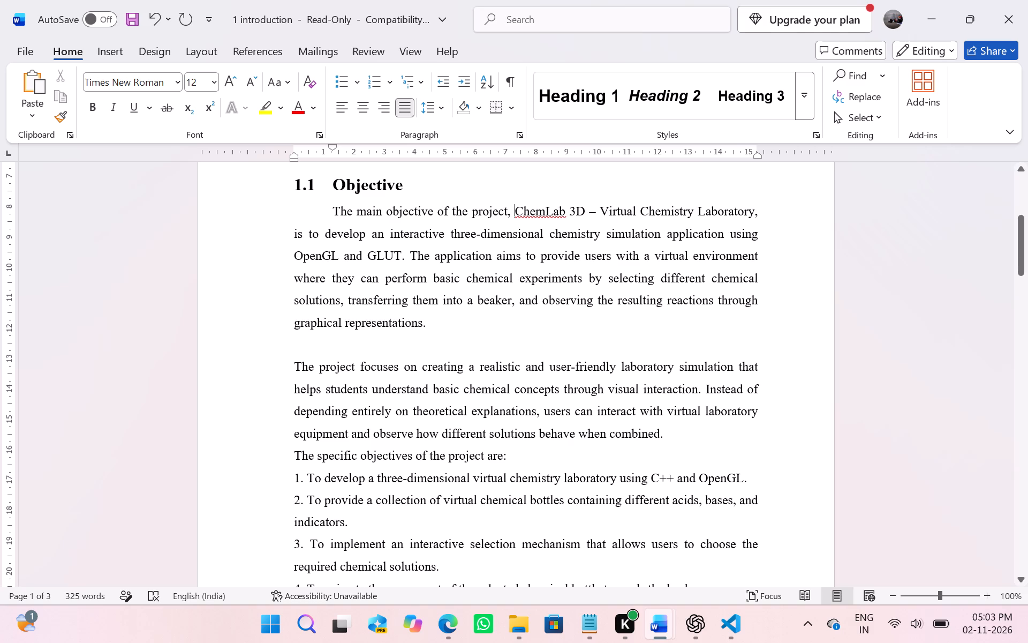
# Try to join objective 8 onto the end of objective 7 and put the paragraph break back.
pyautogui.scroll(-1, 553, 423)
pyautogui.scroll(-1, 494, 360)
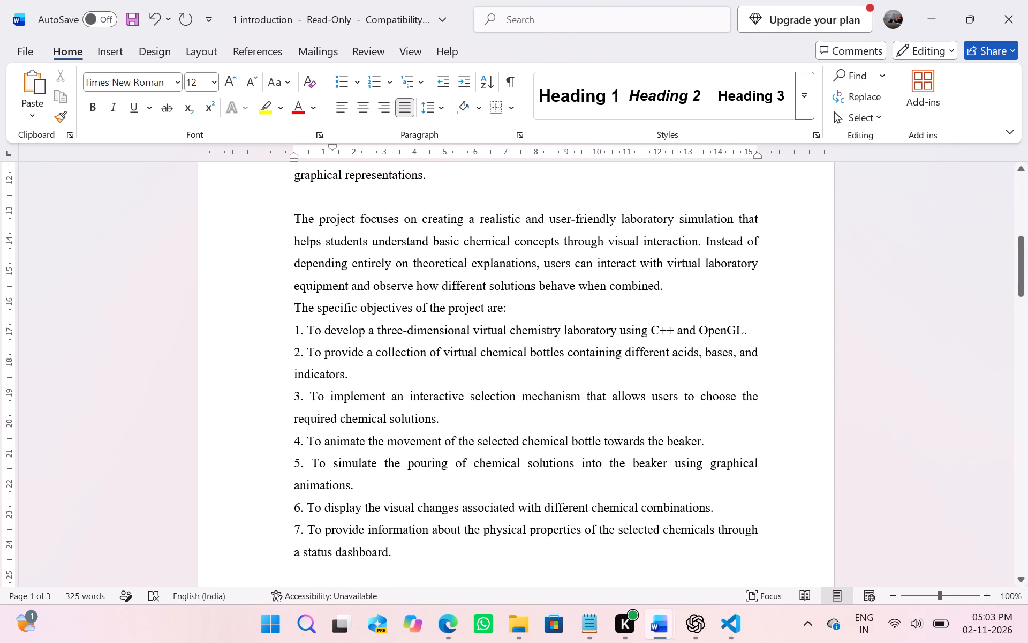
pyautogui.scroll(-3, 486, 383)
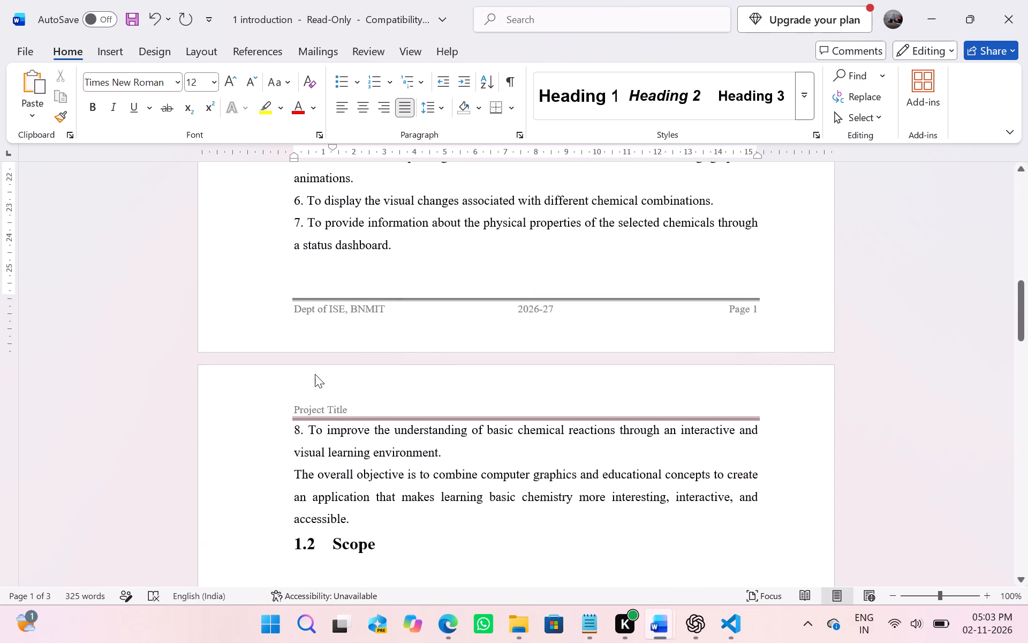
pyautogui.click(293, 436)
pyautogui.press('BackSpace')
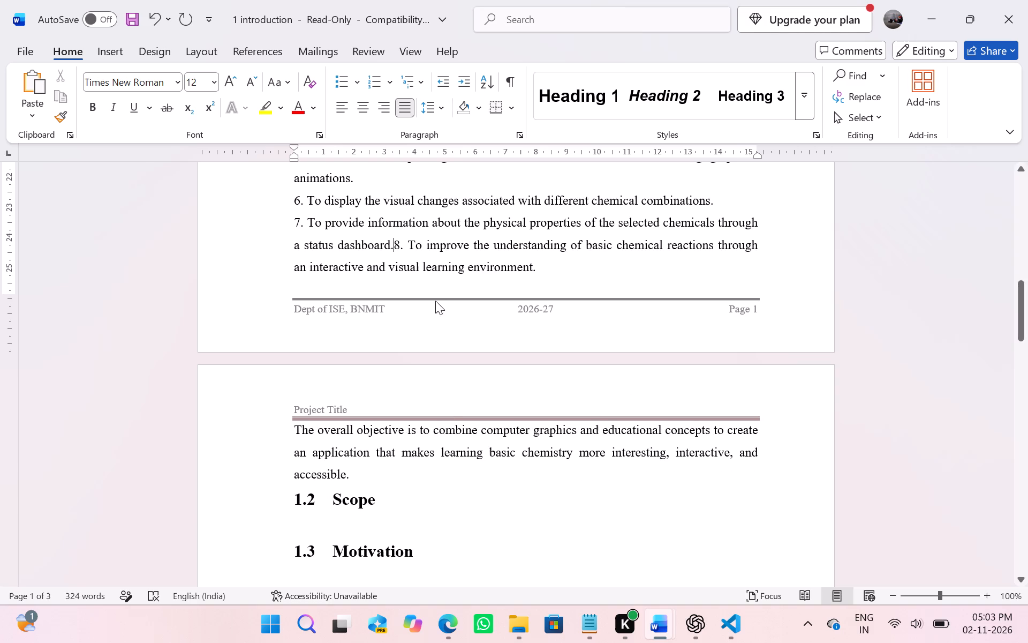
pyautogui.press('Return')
# Convert the eight manually numbered specific objectives in section 1.1 into a bulleted list with solid round bullets.
pyautogui.scroll(1, 526, 391)
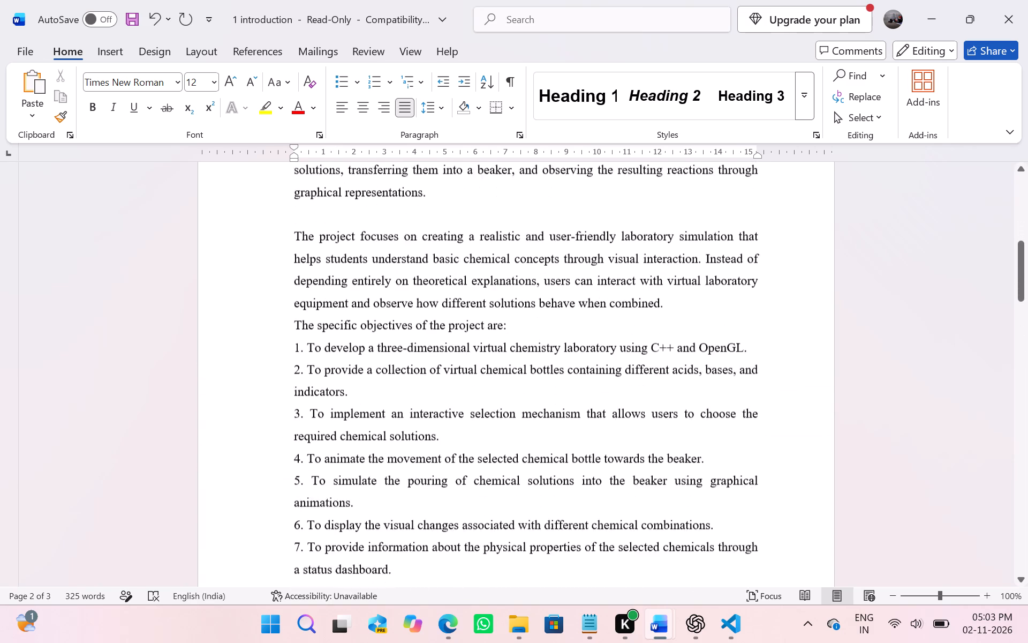
pyautogui.scroll(-1, 526, 391)
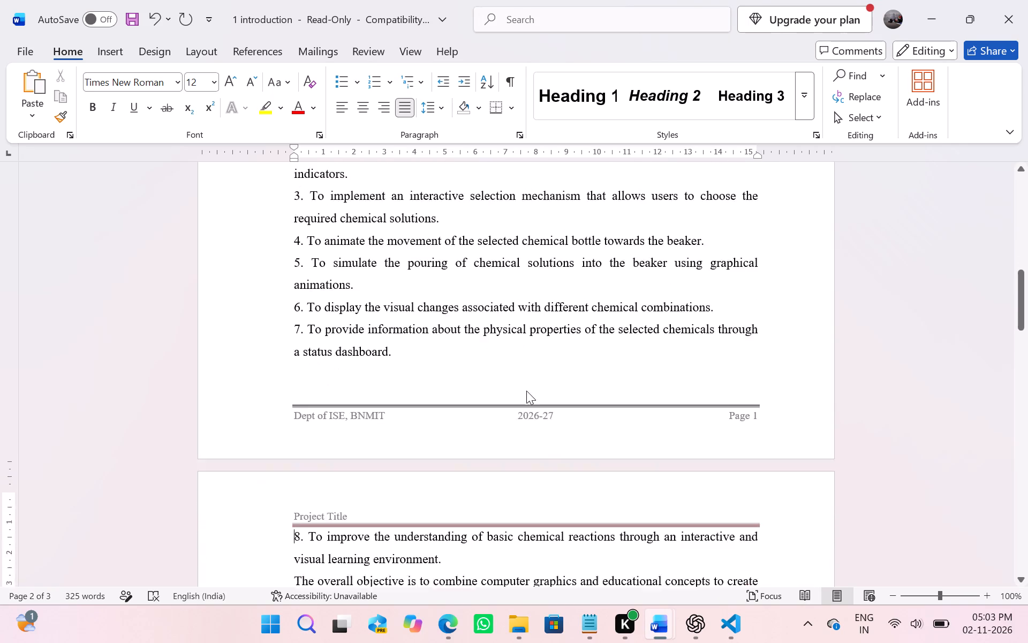
pyautogui.scroll(-1, 526, 391)
pyautogui.moveTo(458, 499); pyautogui.dragTo(418, 349)
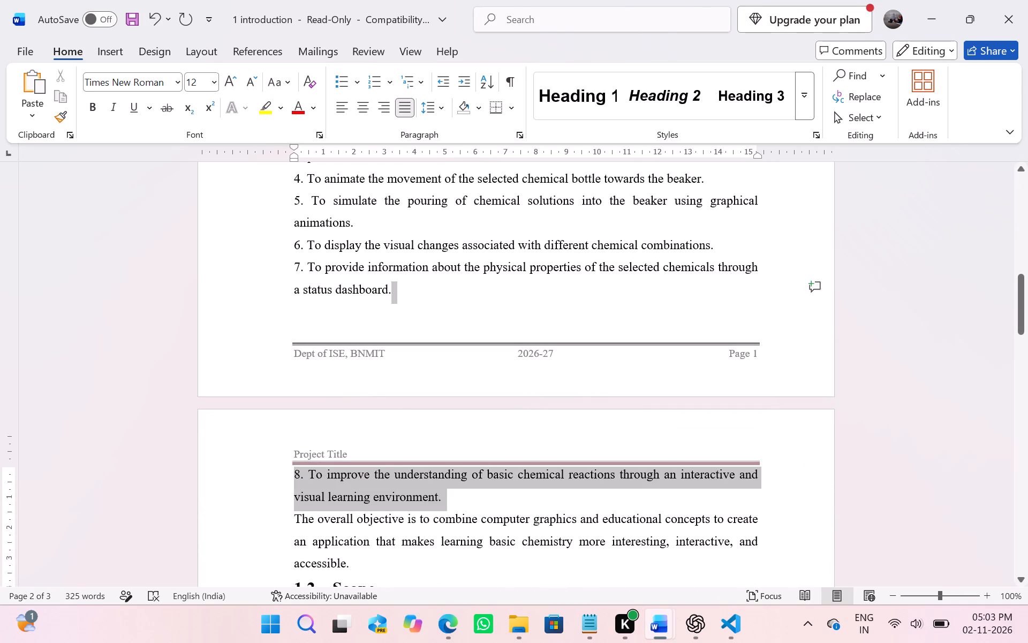
pyautogui.moveTo(418, 349); pyautogui.dragTo(332, 564)
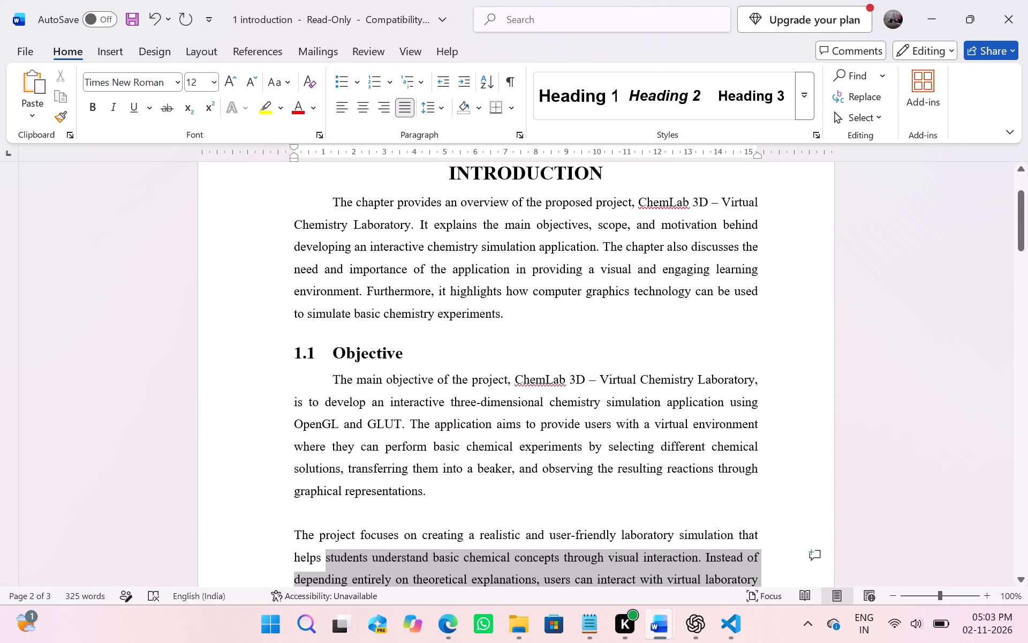
pyautogui.moveTo(332, 564); pyautogui.dragTo(291, 549)
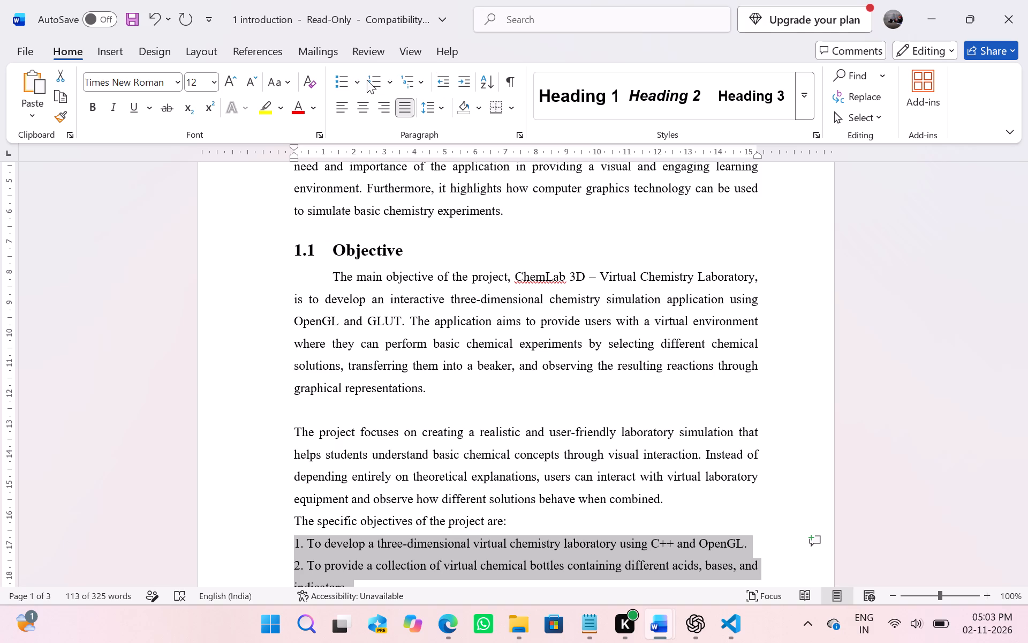
pyautogui.click(390, 81)
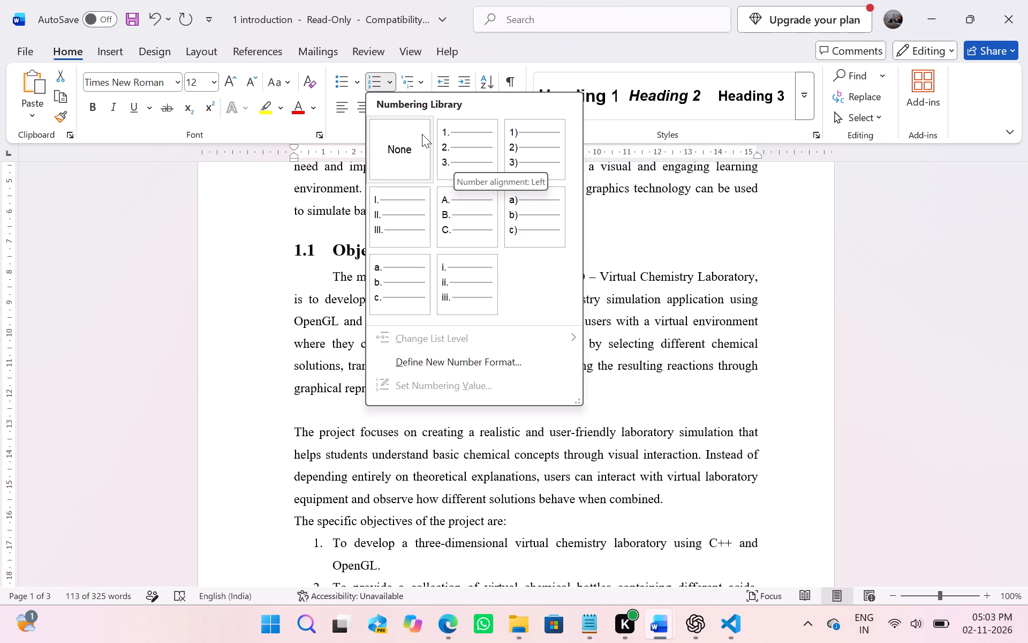
pyautogui.click(354, 76)
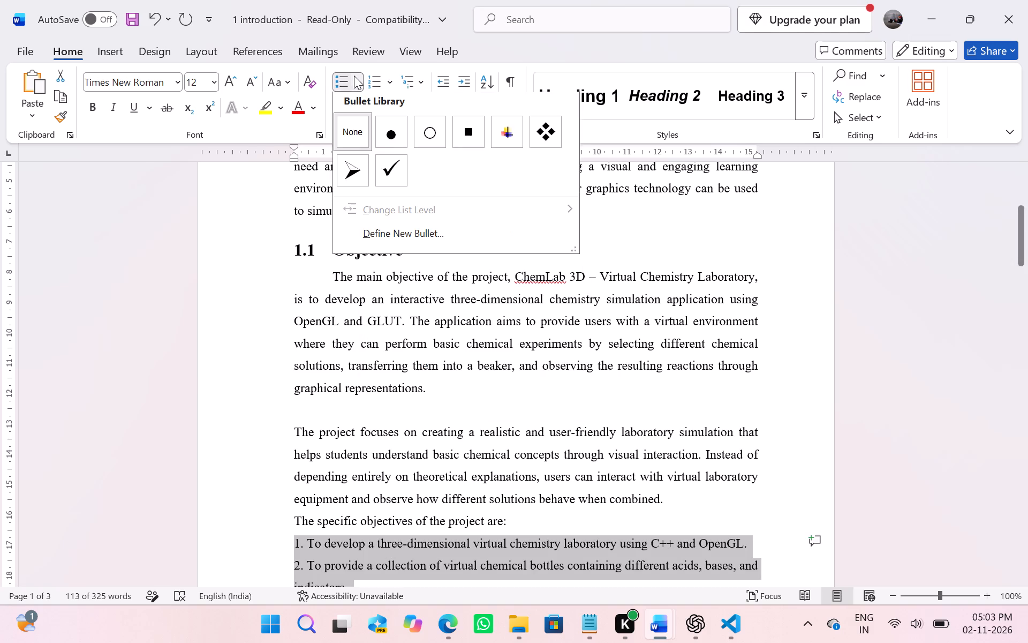
pyautogui.click(390, 136)
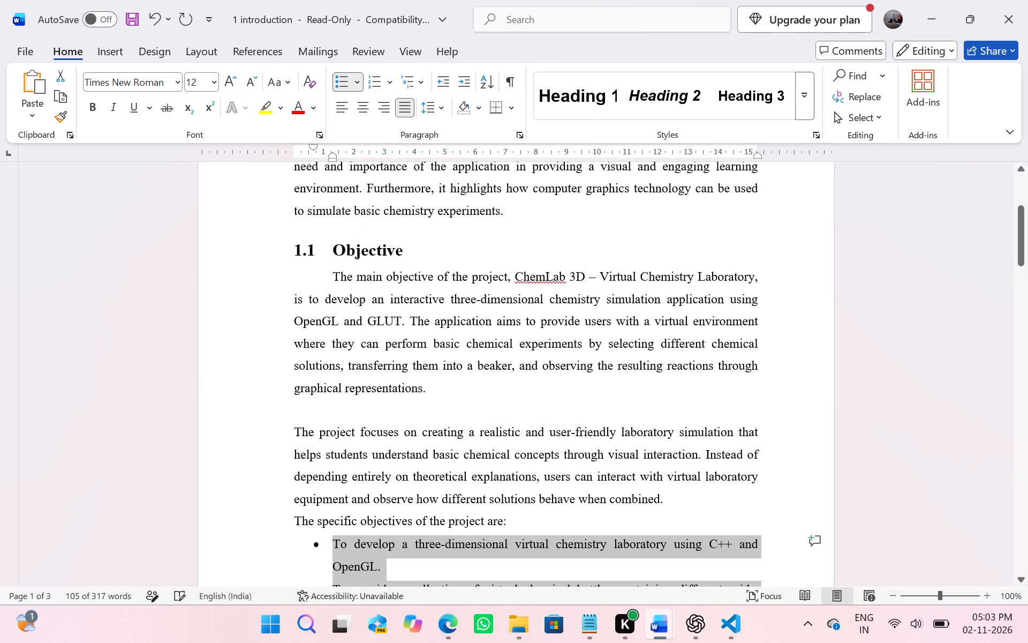
pyautogui.click(588, 408)
# Review the layout of Chapter 1 from the introduction through the Objective paragraphs and bulleted list to the following section headings.
pyautogui.scroll(-2, 588, 408)
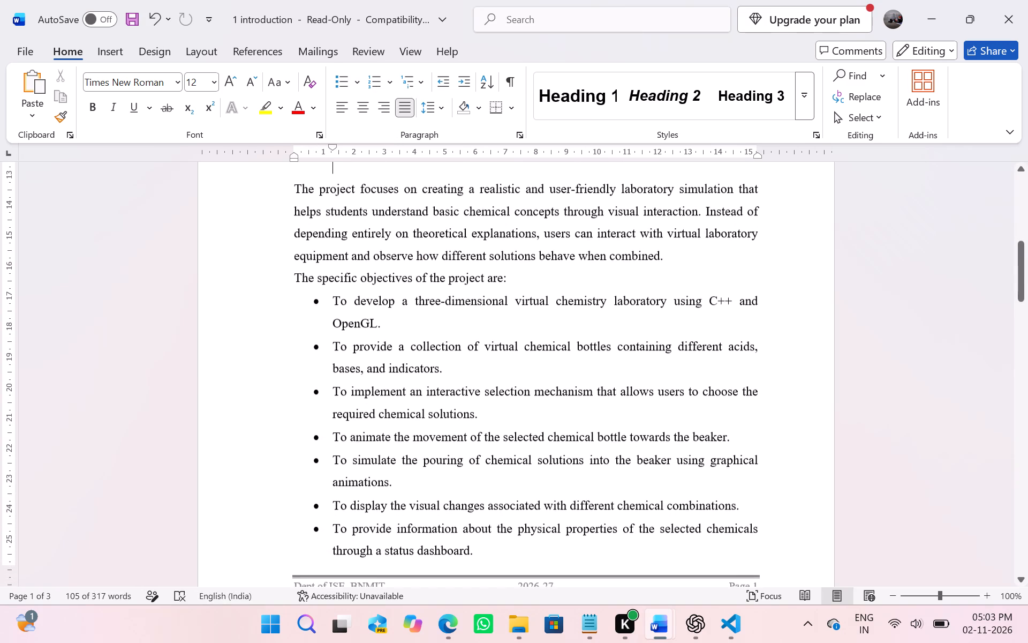
pyautogui.scroll(-3, 588, 408)
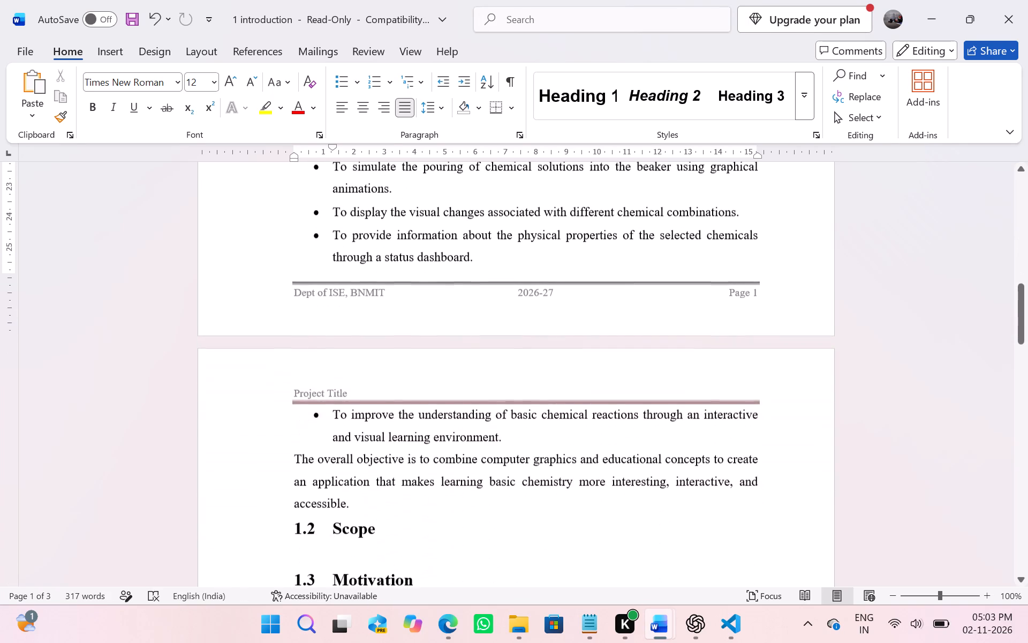
pyautogui.scroll(-1, 588, 408)
pyautogui.scroll(3, 588, 408)
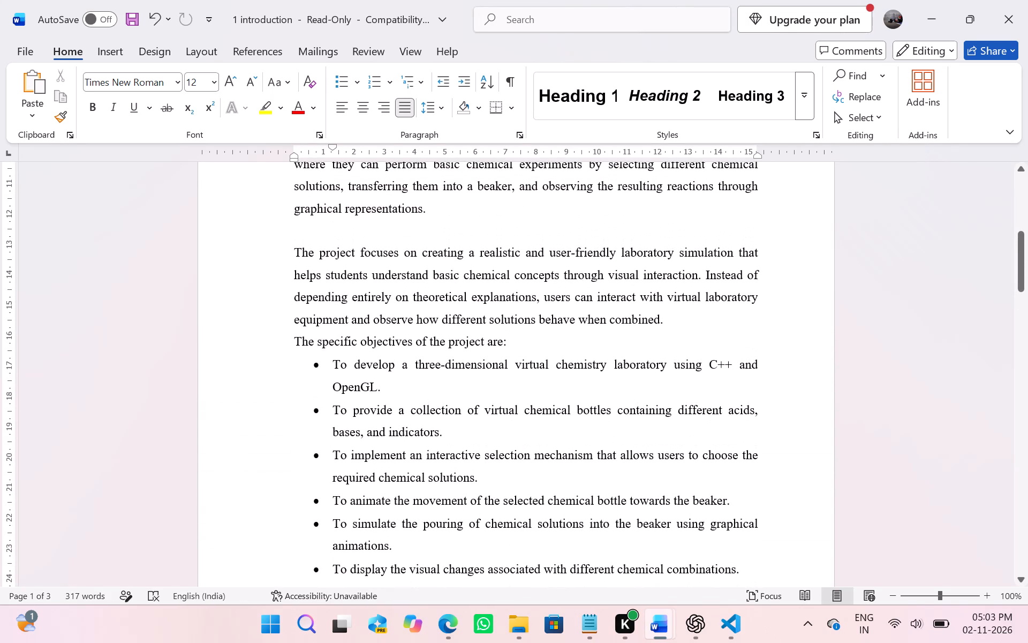
pyautogui.scroll(1, 511, 402)
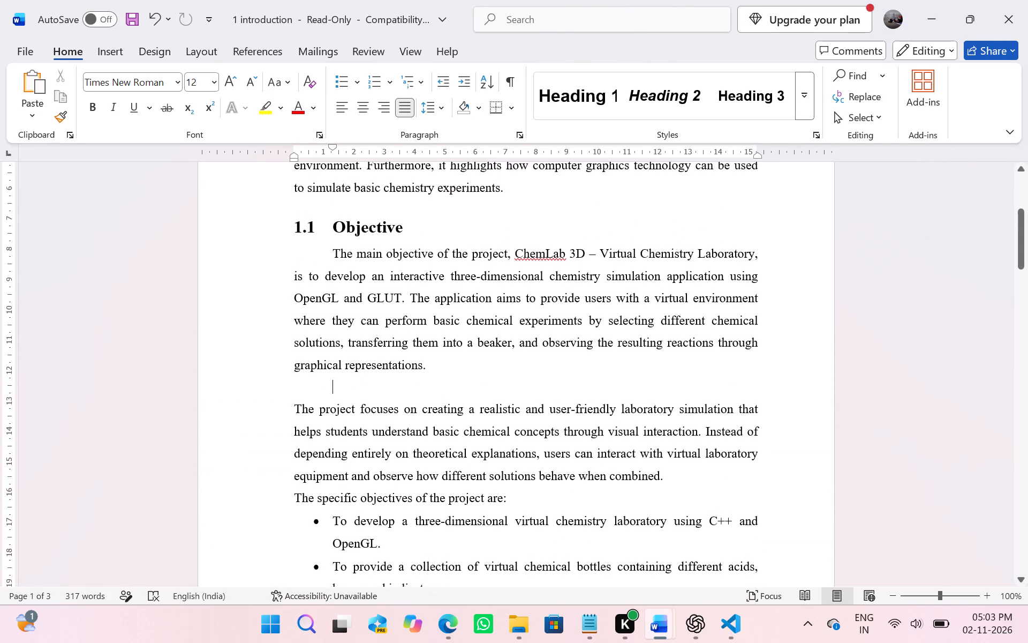
pyautogui.scroll(-1, 511, 402)
pyautogui.scroll(1, 511, 402)
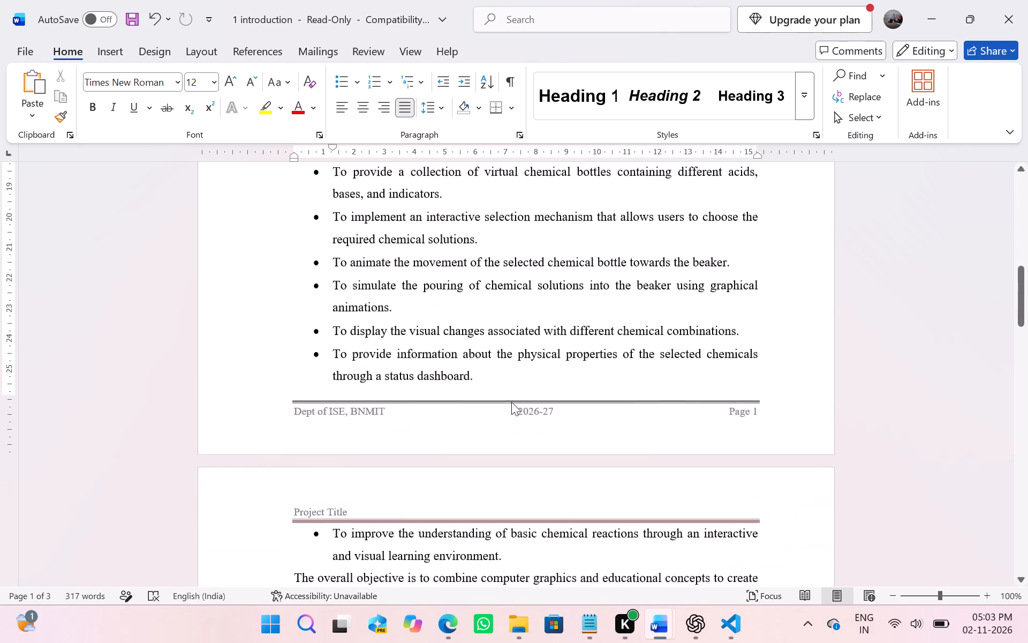
pyautogui.scroll(1, 511, 402)
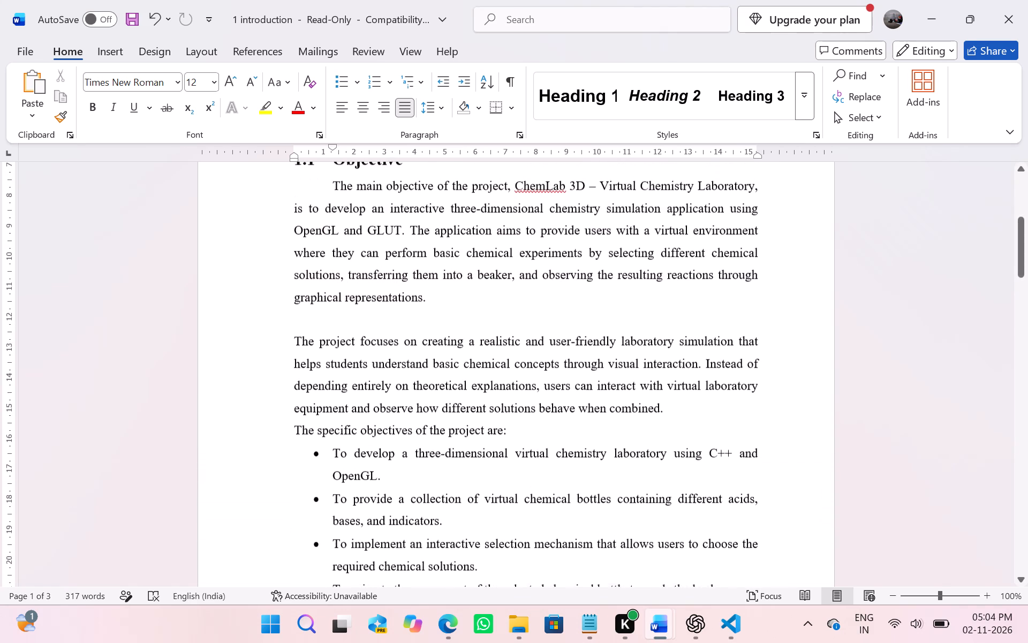
pyautogui.scroll(1, 511, 402)
pyautogui.scroll(-1, 511, 402)
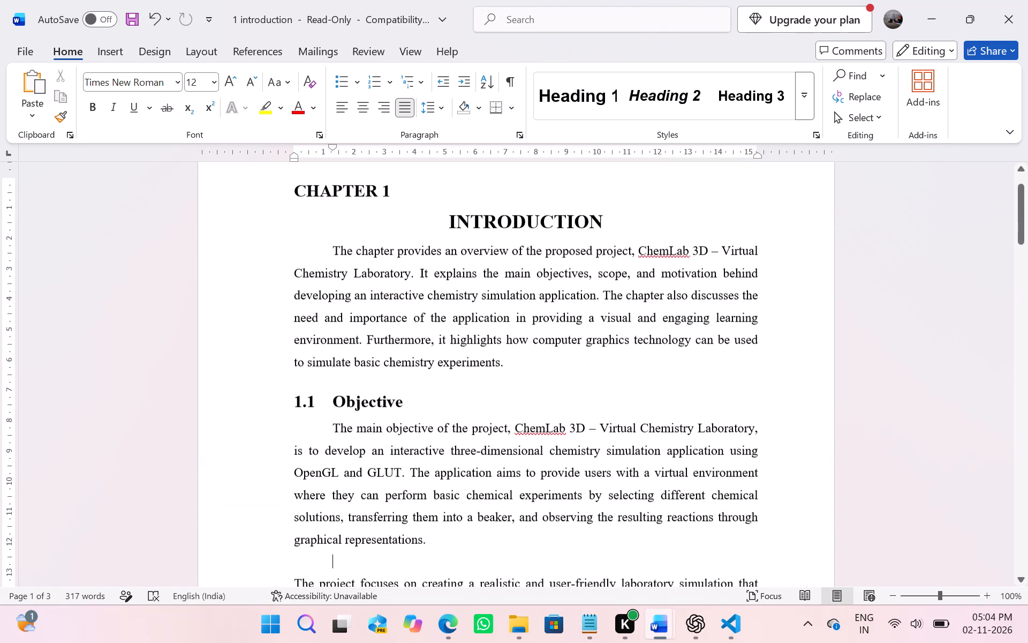
pyautogui.scroll(-1, 511, 402)
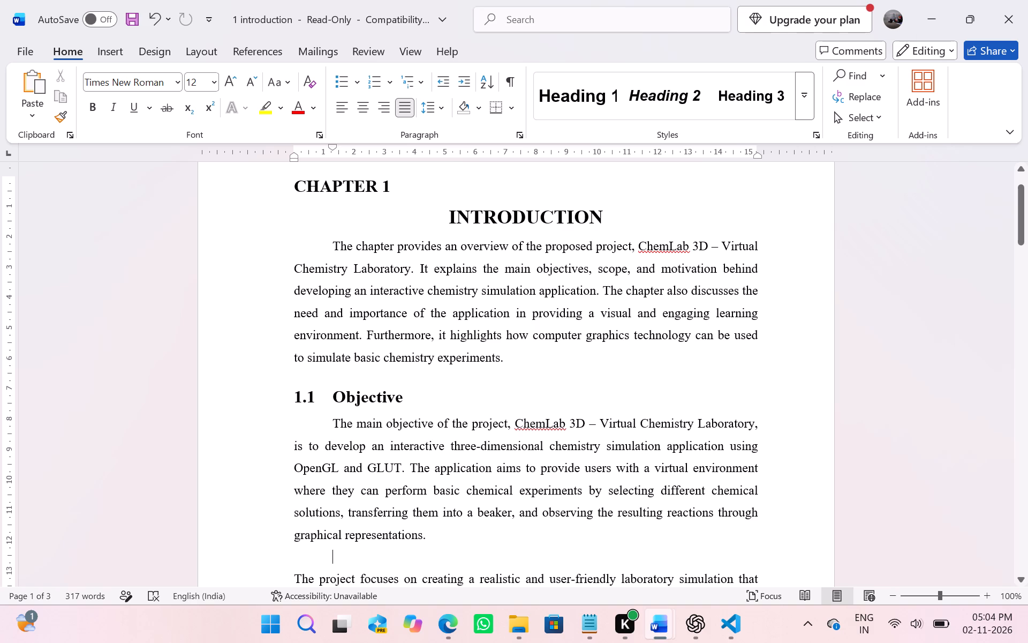
# Delete "ChemLab 3D –" before "Virtual Chemistry Laboratory" in the chapter's introductory paragraph.
pyautogui.click(721, 246)
pyautogui.press('BackSpace')
pyautogui.press('BackSpace')
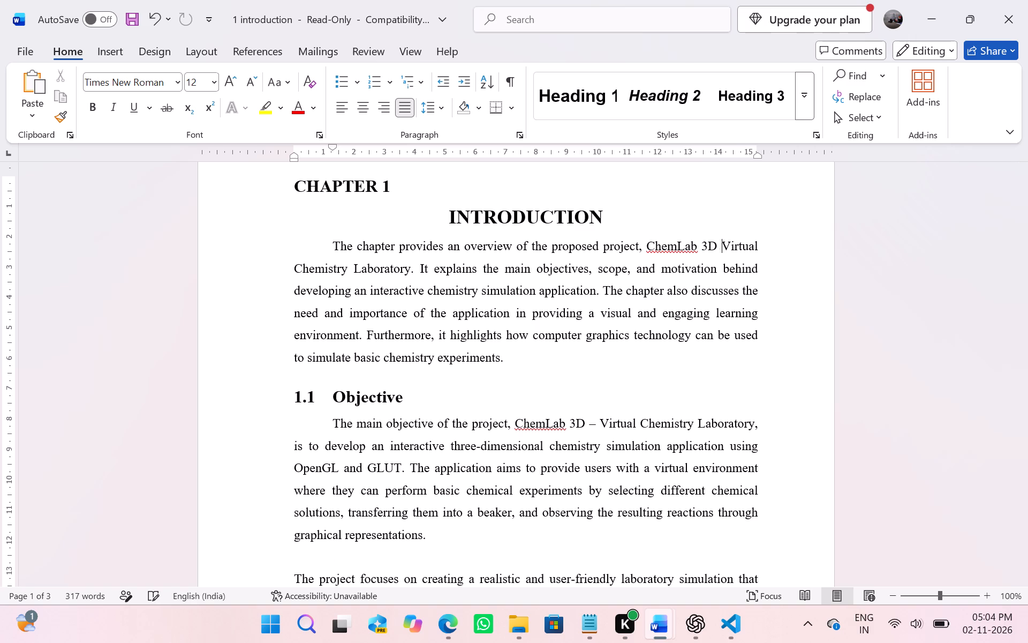
pyautogui.press('BackSpace')
pyautogui.press('BackSpace')
pyautogui.press('BackSpace')
pyautogui.press('BackSpace')
pyautogui.press('BackSpace')
pyautogui.press('BackSpace')
pyautogui.press('BackSpace')
pyautogui.press('BackSpace')
pyautogui.press('BackSpace')
pyautogui.press('BackSpace')
pyautogui.press('BackSpace')
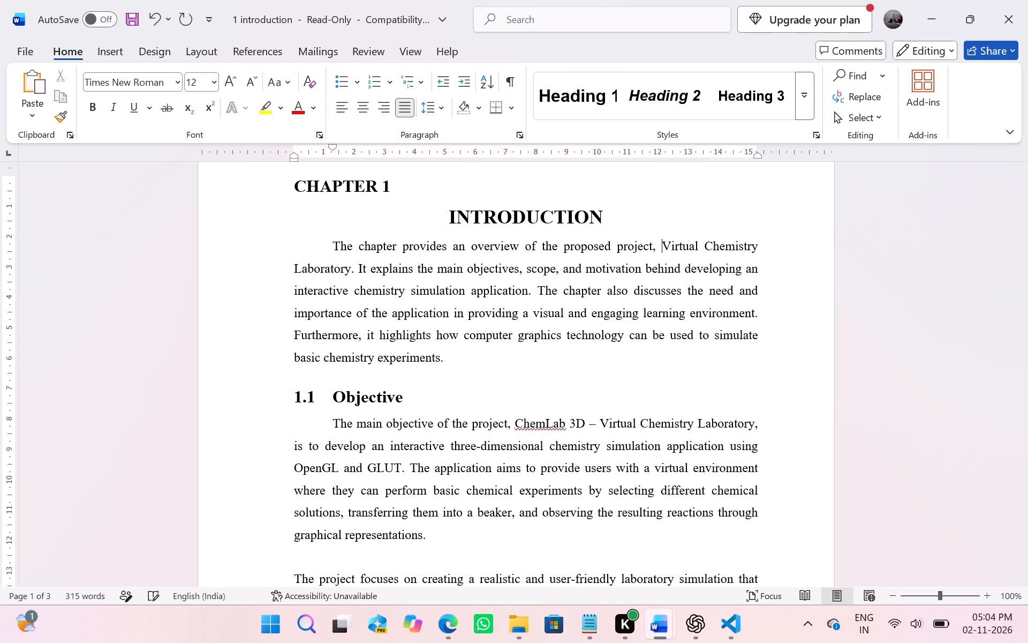
# Delete "ChemLab" before "3D – Virtual Chemistry Laboratory" in the first 1.1 Objective paragraph, keeping one space after the comma.
pyautogui.click(567, 422)
pyautogui.press('BackSpace')
pyautogui.press('BackSpace')
pyautogui.press('BackSpace')
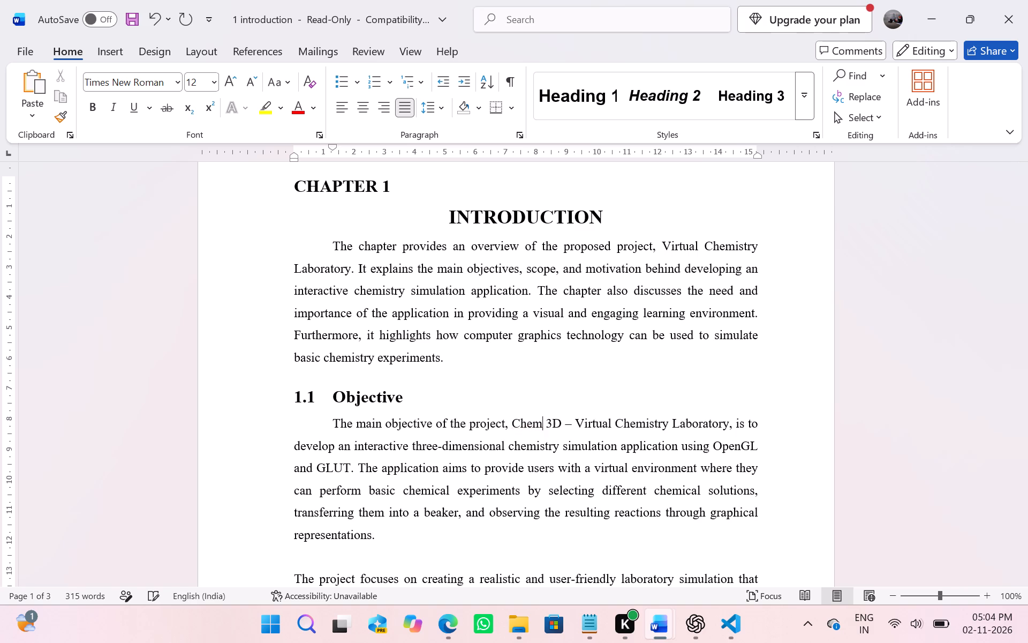
pyautogui.press('BackSpace')
pyautogui.press('BackSpace')
pyautogui.press('BackSpace')
pyautogui.press('BackSpace')
pyautogui.press('BackSpace')
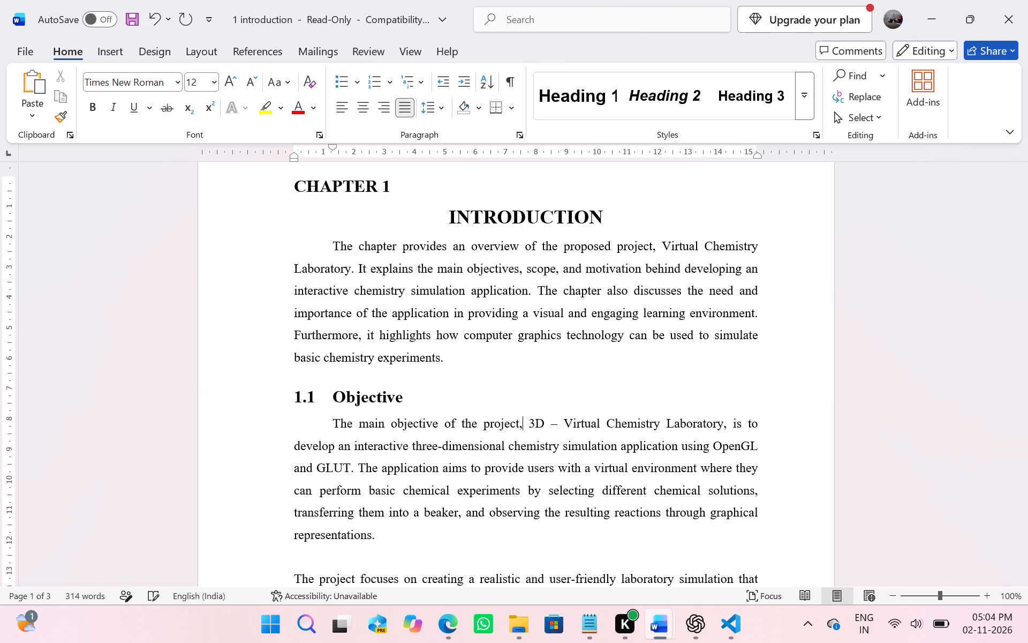
pyautogui.press('Right')
pyautogui.press('BackSpace')
pyautogui.press('space')
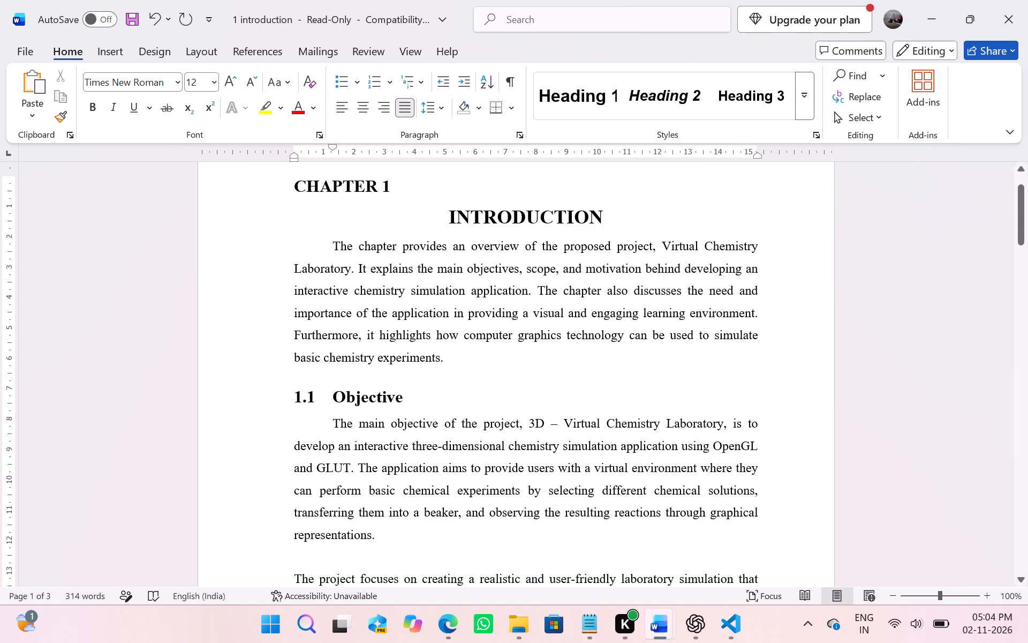
pyautogui.scroll(-2, 619, 446)
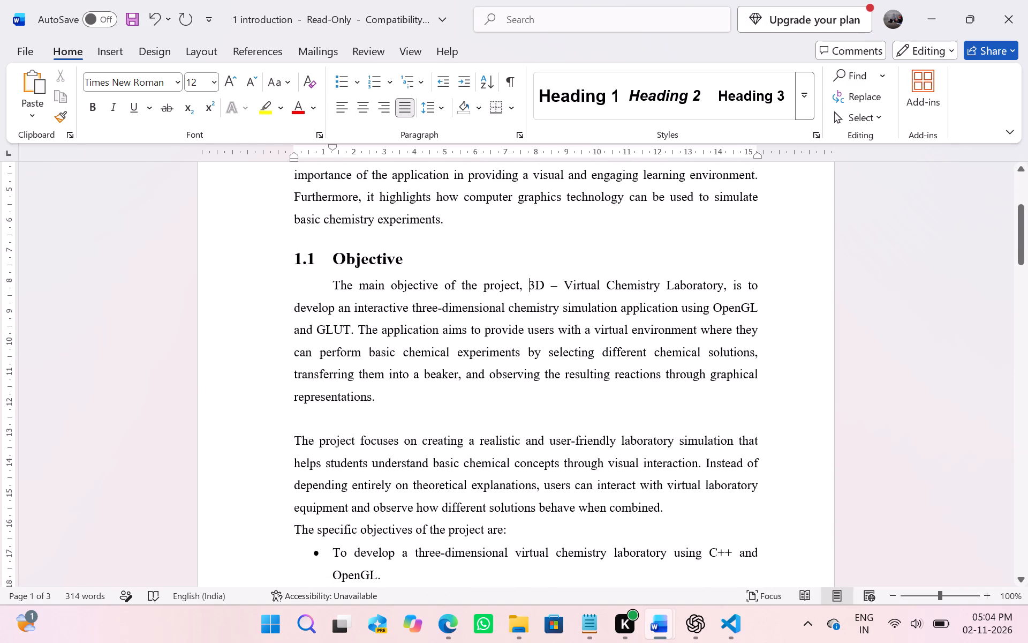
pyautogui.scroll(-3, 619, 446)
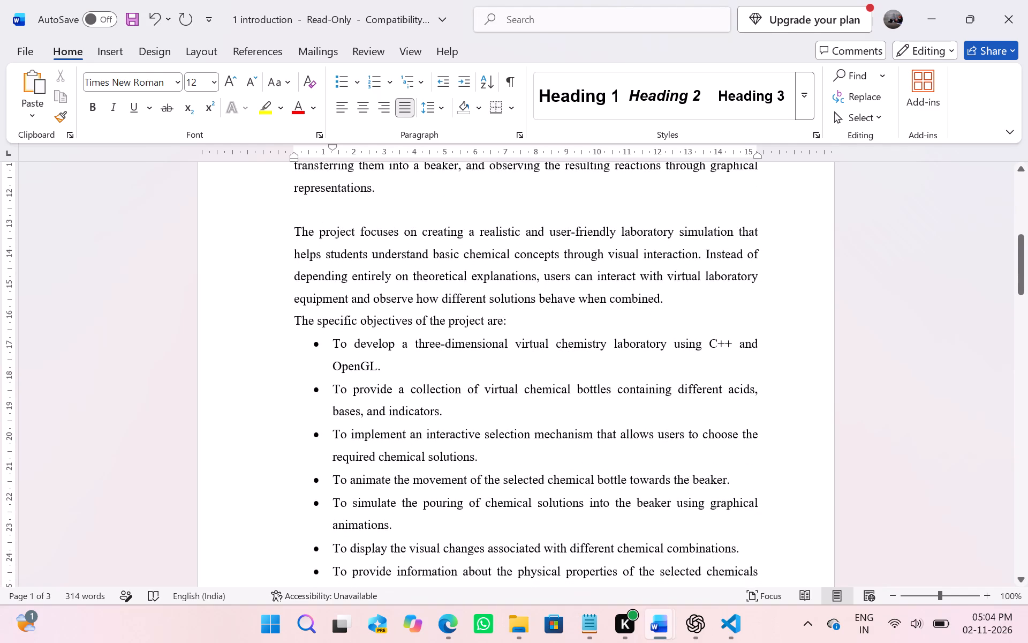
pyautogui.scroll(-4, 619, 446)
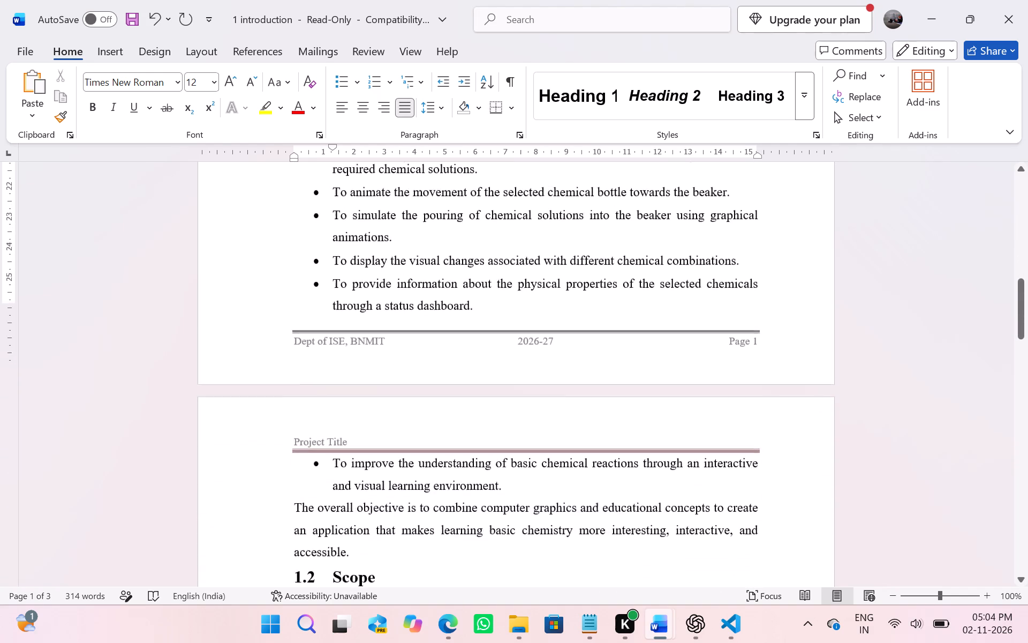
pyautogui.scroll(-3, 619, 446)
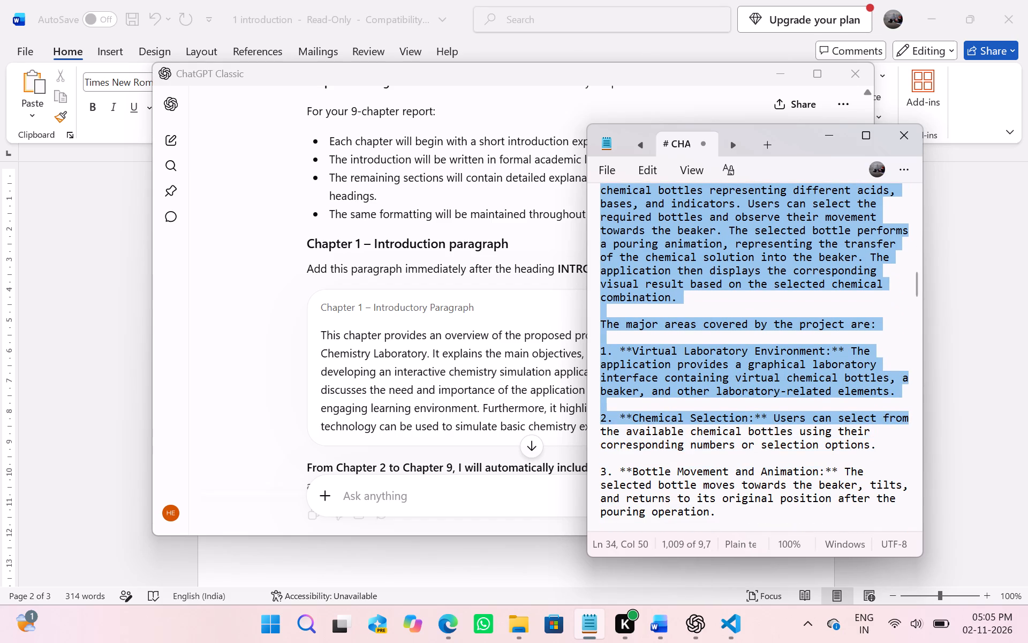
pyautogui.moveTo(649, 420); pyautogui.dragTo(651, 511)
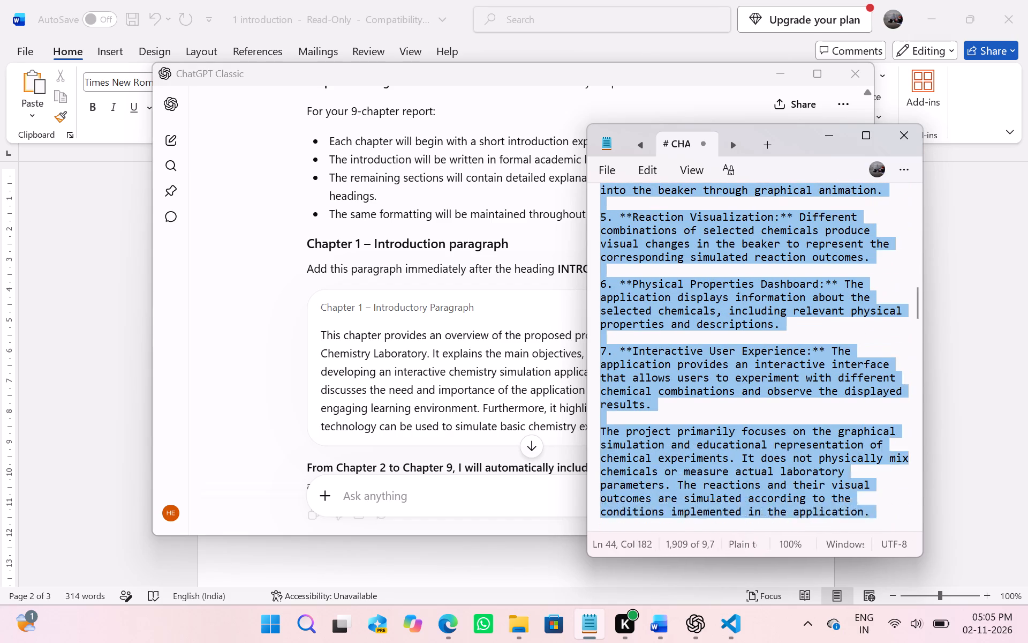
pyautogui.moveTo(651, 511); pyautogui.dragTo(648, 526)
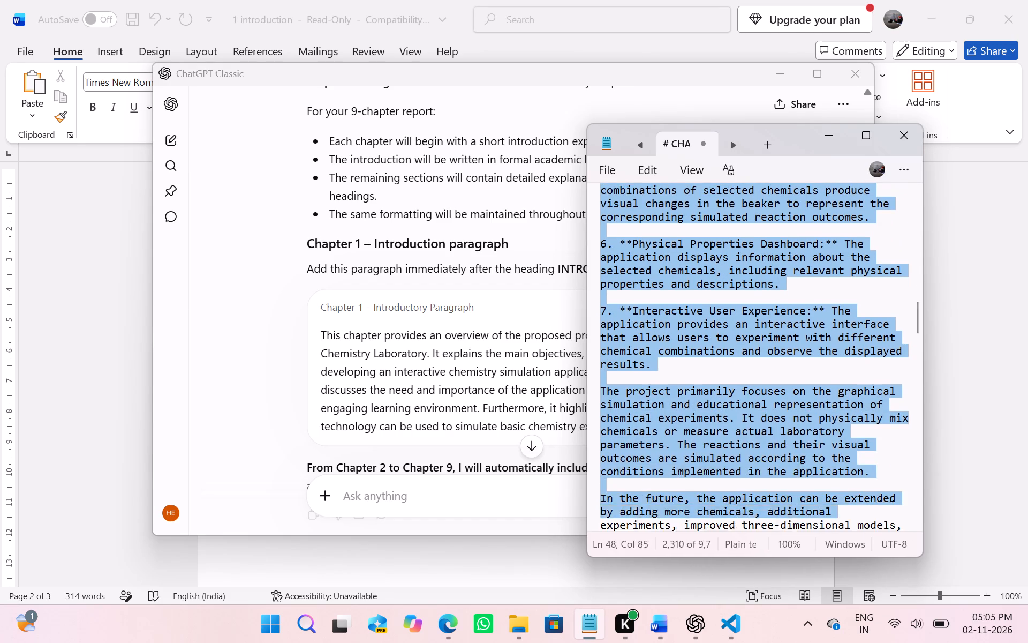
pyautogui.moveTo(648, 526); pyautogui.dragTo(698, 233)
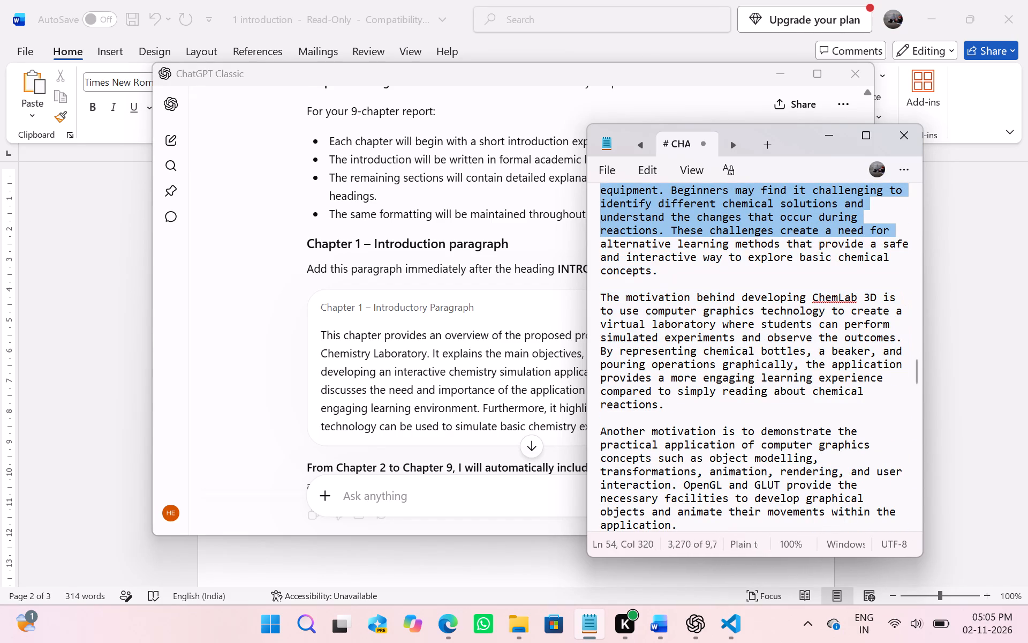
pyautogui.moveTo(698, 233); pyautogui.dragTo(686, 524)
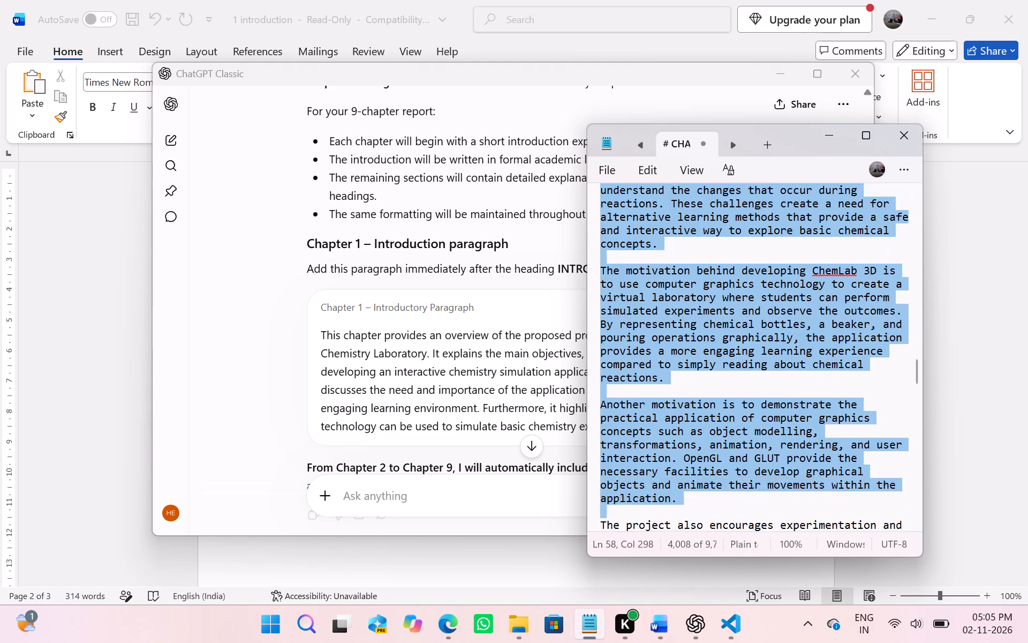
pyautogui.moveTo(686, 524); pyautogui.dragTo(691, 200)
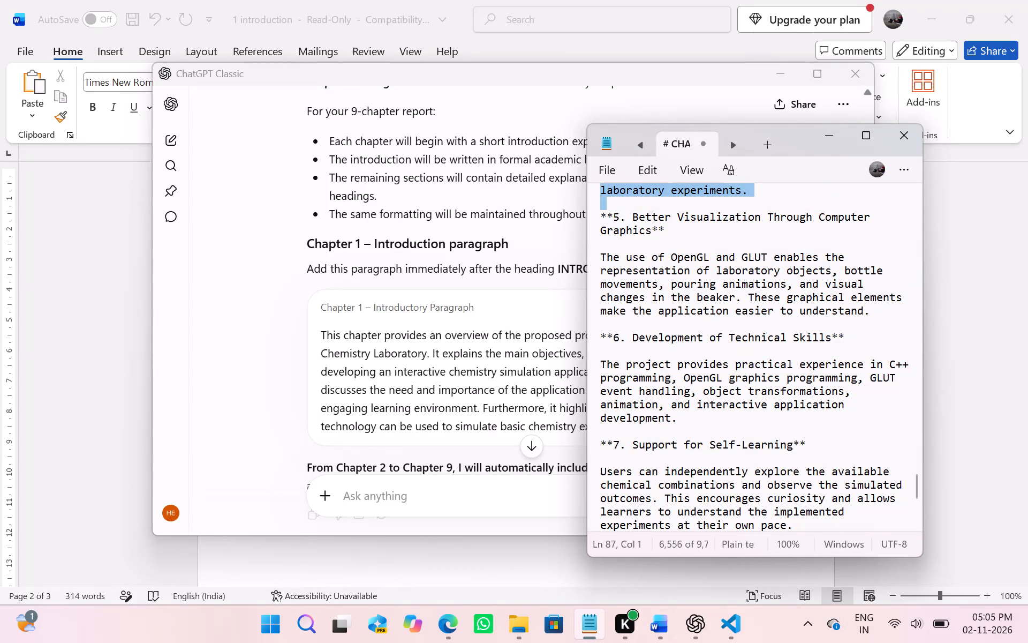
pyautogui.moveTo(691, 200); pyautogui.dragTo(687, 170)
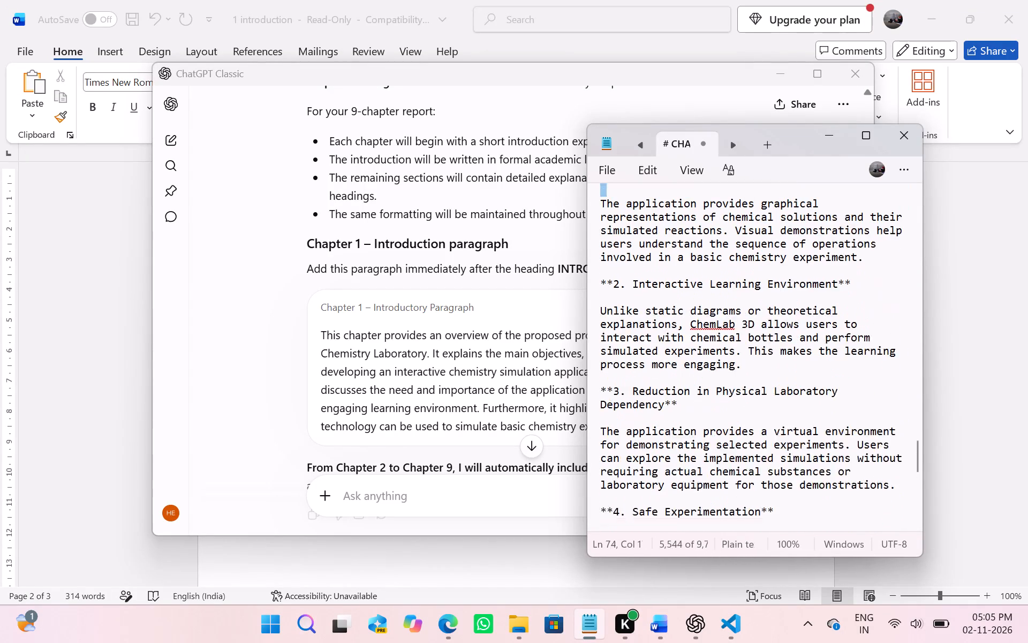
pyautogui.moveTo(687, 170); pyautogui.dragTo(684, 410)
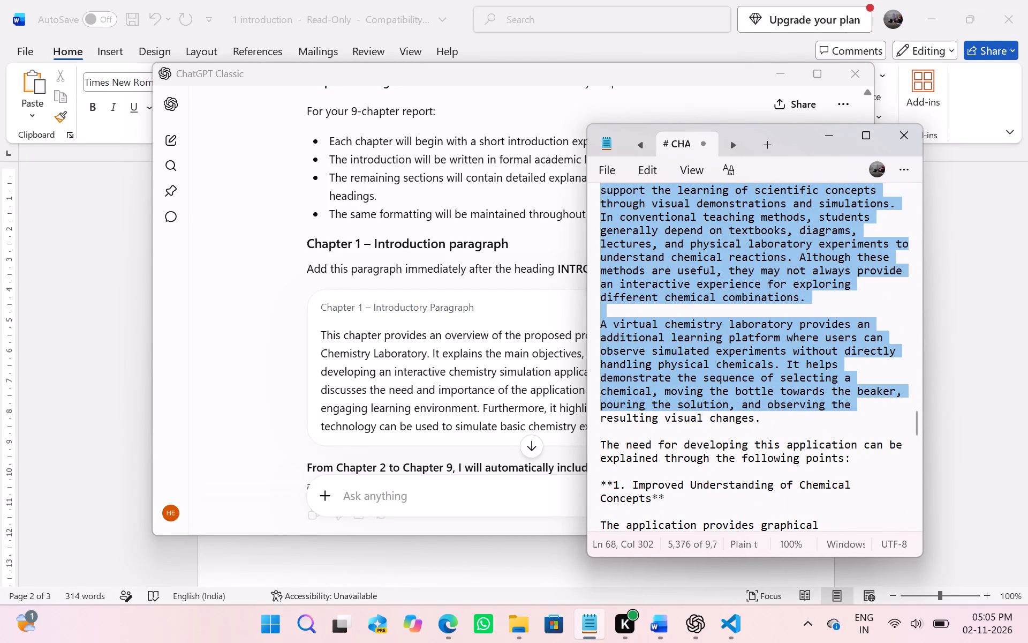
pyautogui.moveTo(684, 410); pyautogui.dragTo(671, 225)
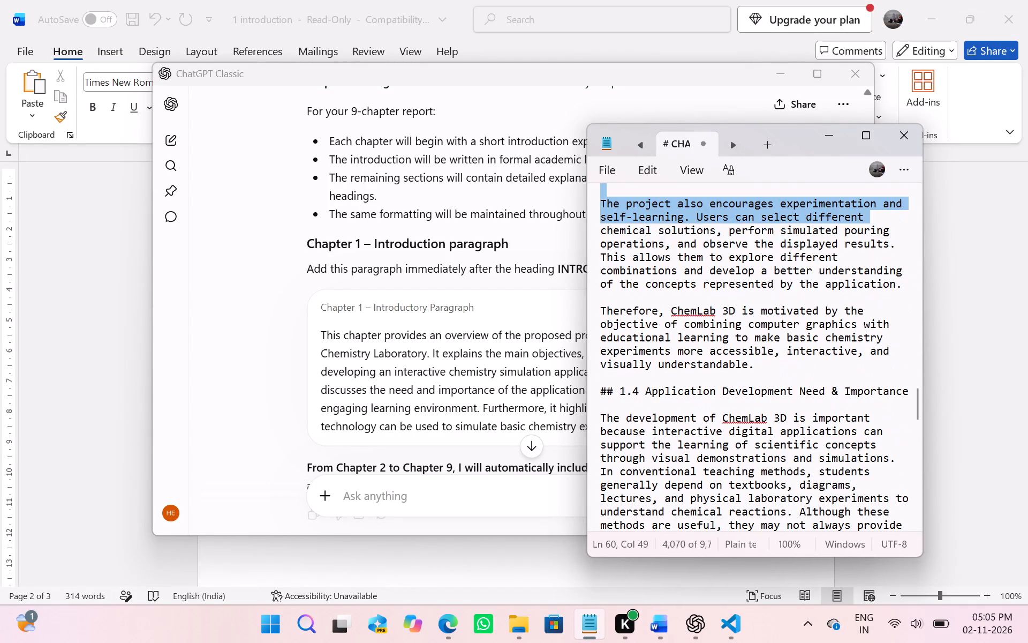
pyautogui.moveTo(671, 225); pyautogui.dragTo(685, 185)
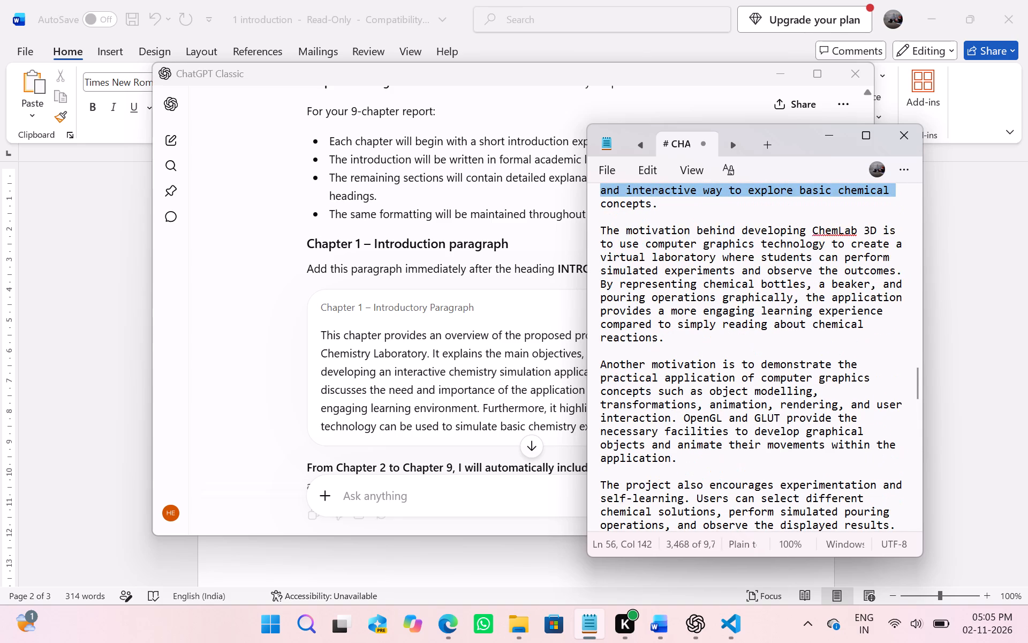
pyautogui.moveTo(685, 185); pyautogui.dragTo(692, 234)
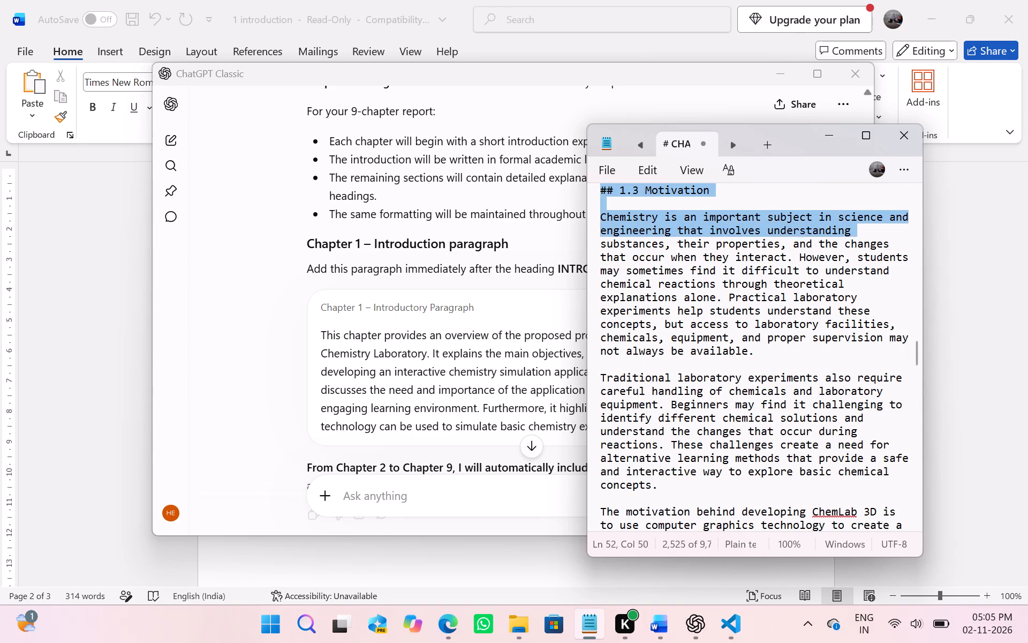
pyautogui.moveTo(692, 234); pyautogui.dragTo(698, 420)
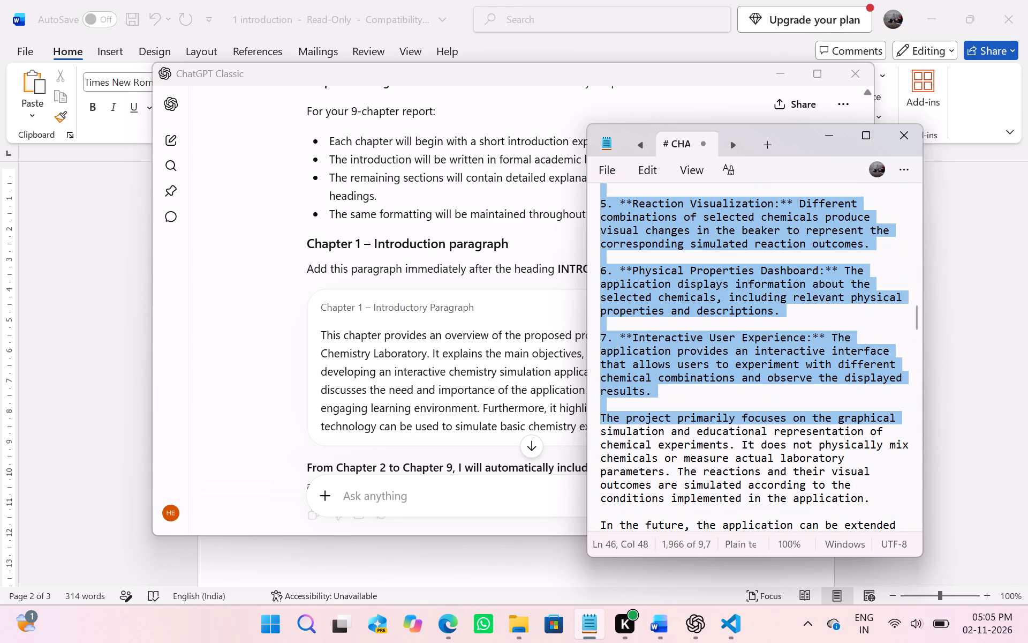
pyautogui.moveTo(698, 420); pyautogui.dragTo(684, 515)
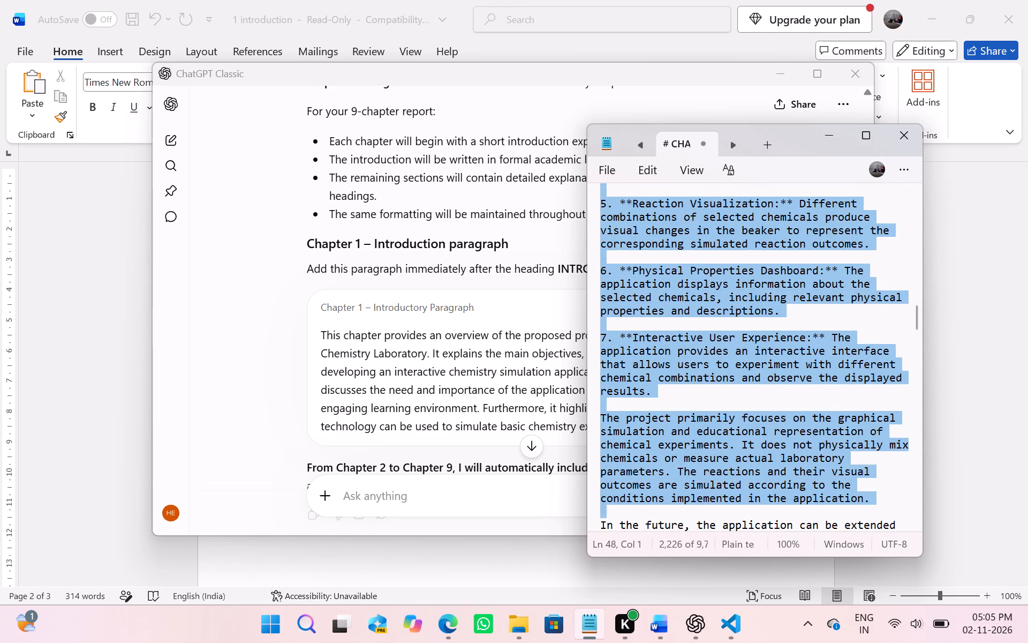
pyautogui.moveTo(684, 515); pyautogui.dragTo(676, 520)
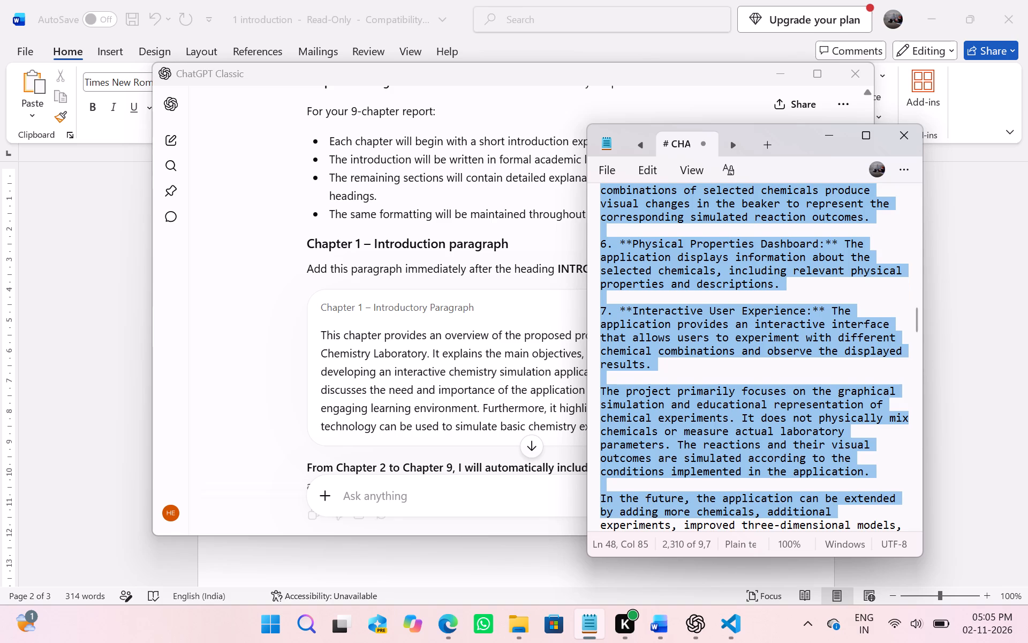
pyautogui.moveTo(676, 520); pyautogui.dragTo(676, 502)
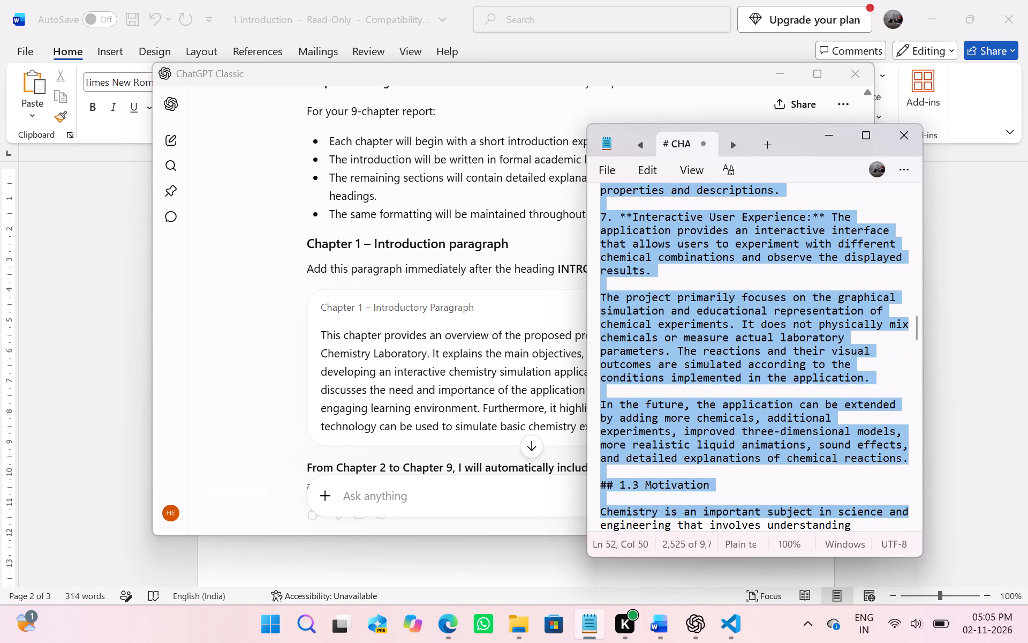
pyautogui.moveTo(676, 502); pyautogui.dragTo(642, 466)
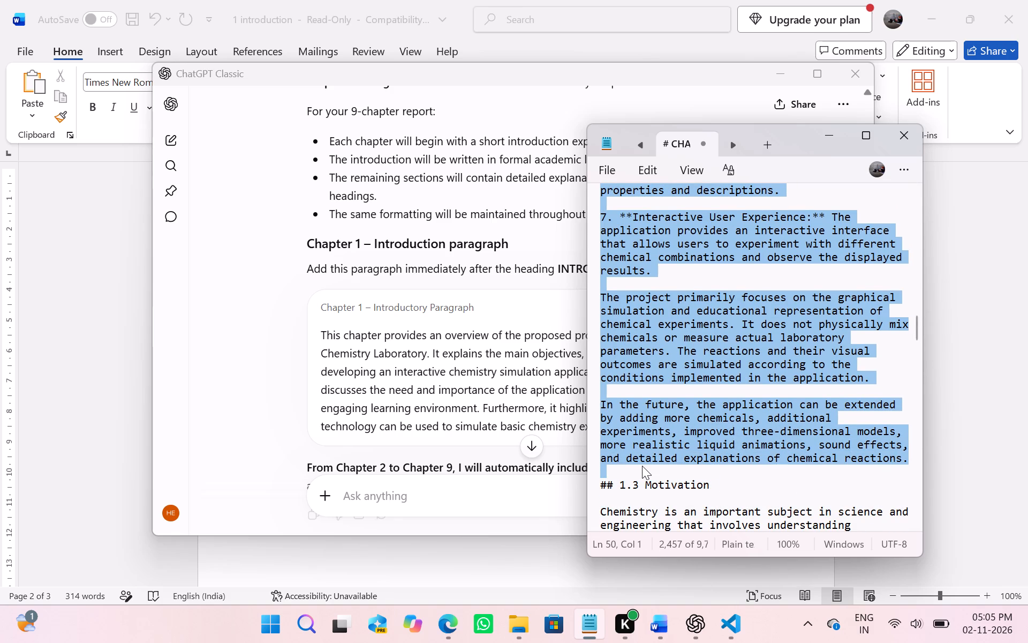
pyautogui.hotkey('ctrl', 'c')
# Return to the Chapter 1 Word document and paste the copied Scope text beneath the 1.2 Scope heading.
pyautogui.click(523, 575)
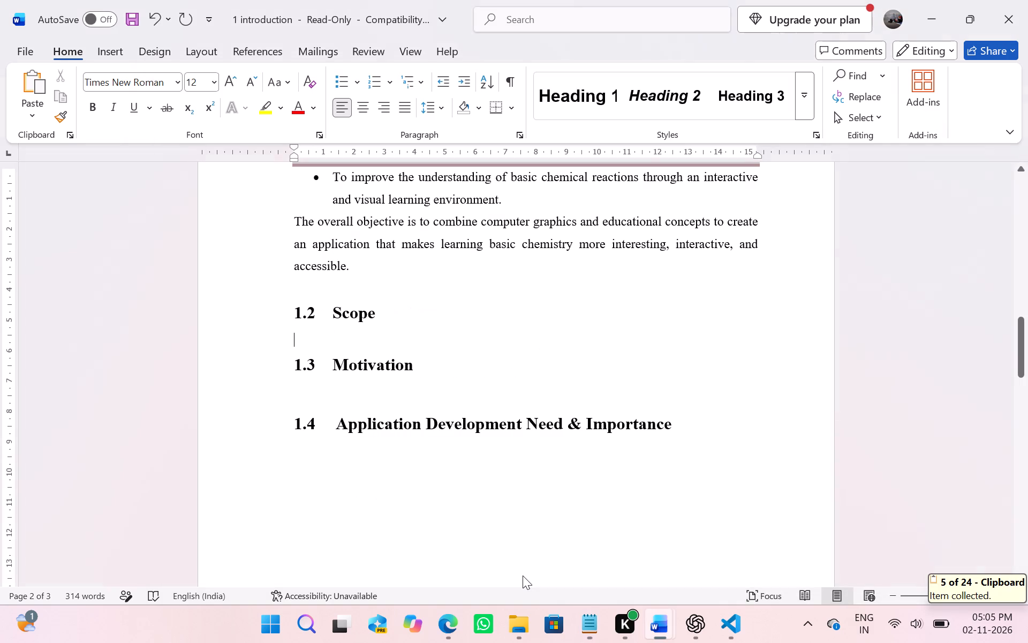
pyautogui.hotkey('ctrl', 'v')
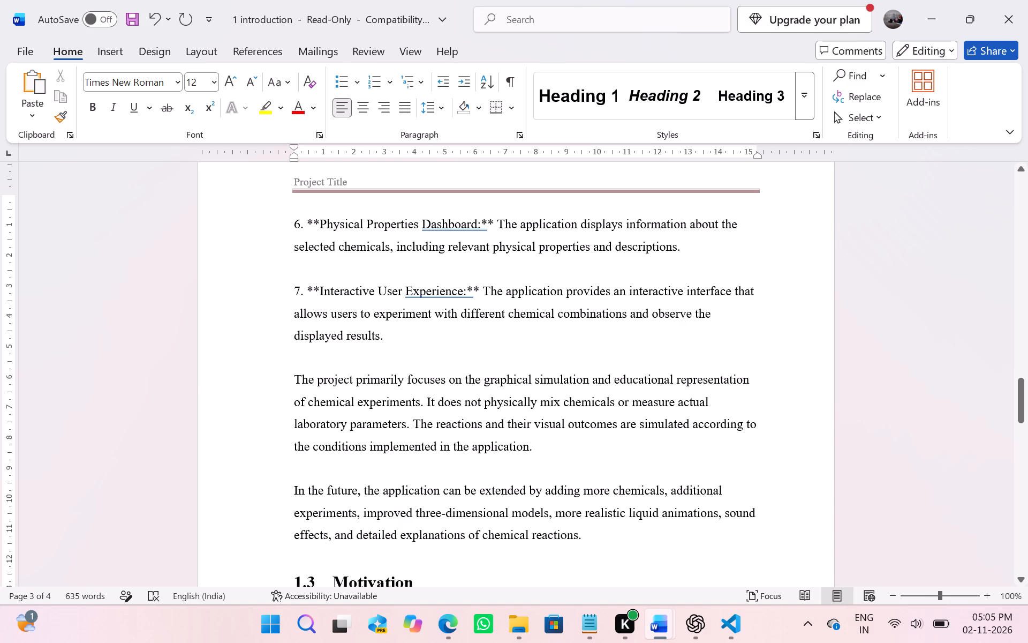
# Delete "ChemLab 3D" before "application" in the first 1.2 Scope sentence, keeping one space after "the".
pyautogui.scroll(7, 519, 348)
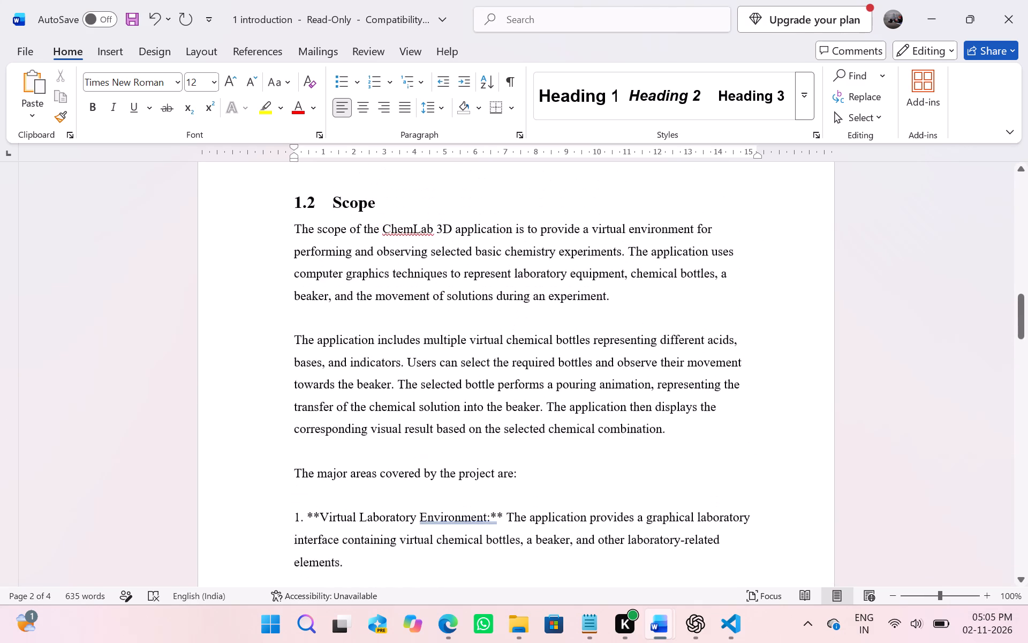
pyautogui.scroll(1, 519, 348)
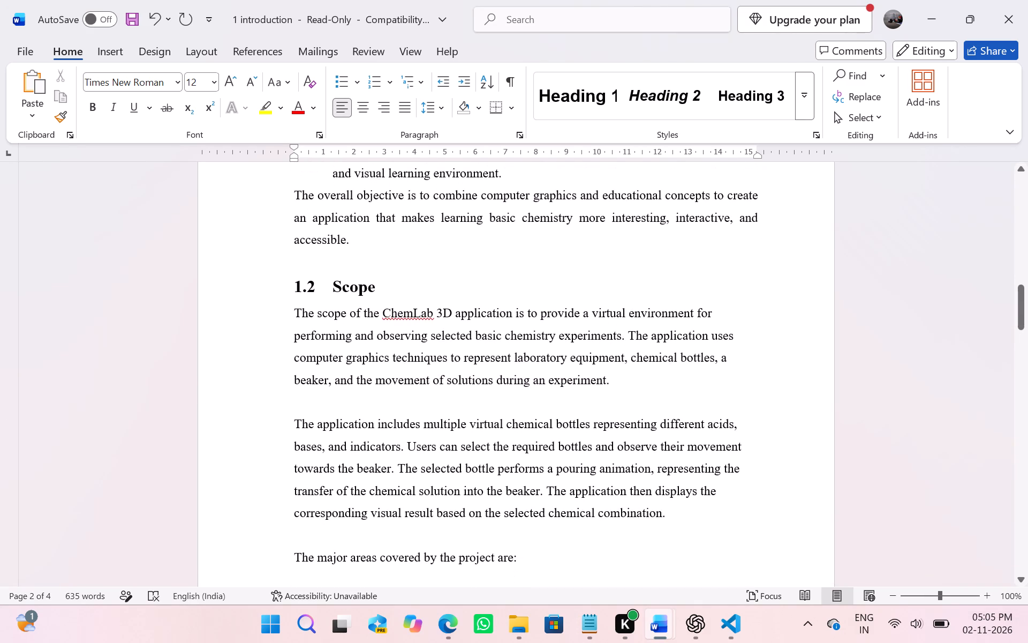
pyautogui.click(434, 312)
pyautogui.press('Right')
pyautogui.press('Right')
pyautogui.press('Right')
pyautogui.press('Right')
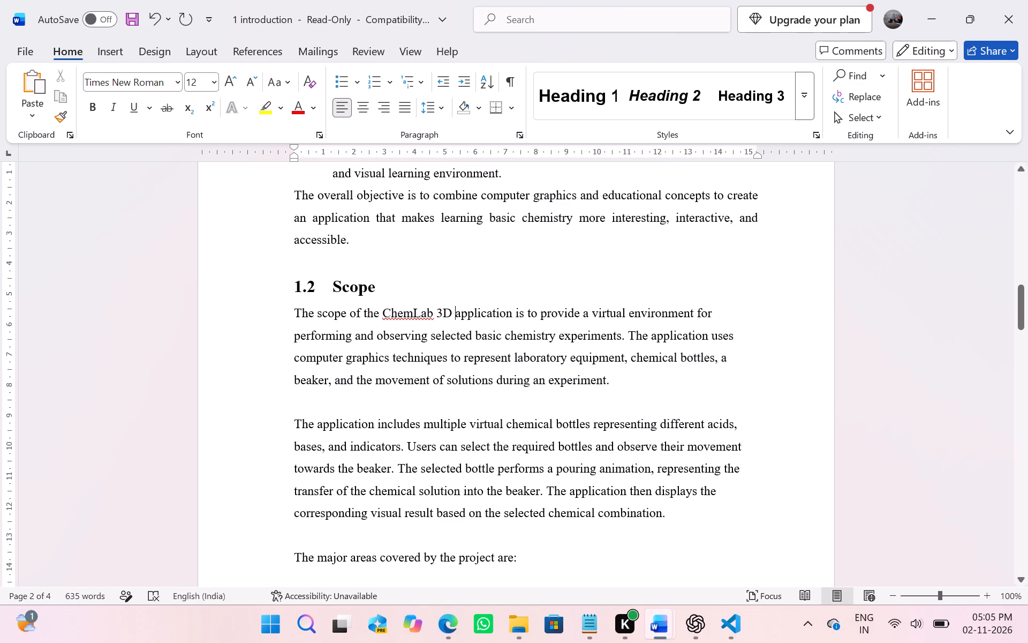
pyautogui.press('BackSpace')
pyautogui.press('BackSpace')
pyautogui.press('BackSpace')
pyautogui.press('BackSpace')
pyautogui.press('BackSpace')
pyautogui.press('BackSpace')
pyautogui.press('BackSpace')
pyautogui.press('BackSpace')
pyautogui.press('BackSpace')
pyautogui.press('BackSpace')
pyautogui.press('BackSpace')
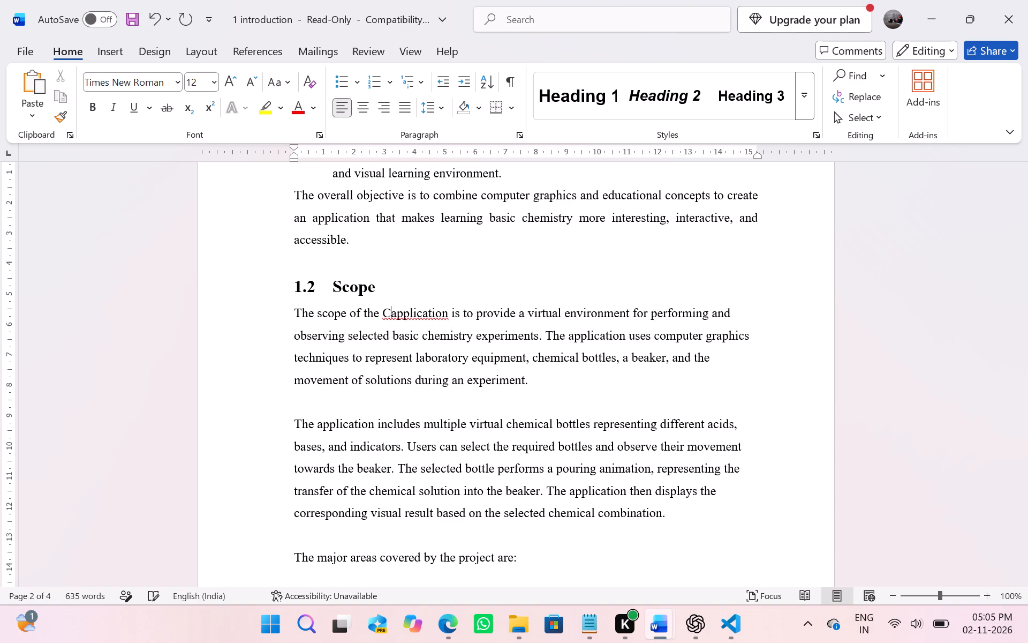
# Indent the first line of the opening 1.2 Scope paragraph by one tab.
pyautogui.click(298, 308)
pyautogui.press('Tab')
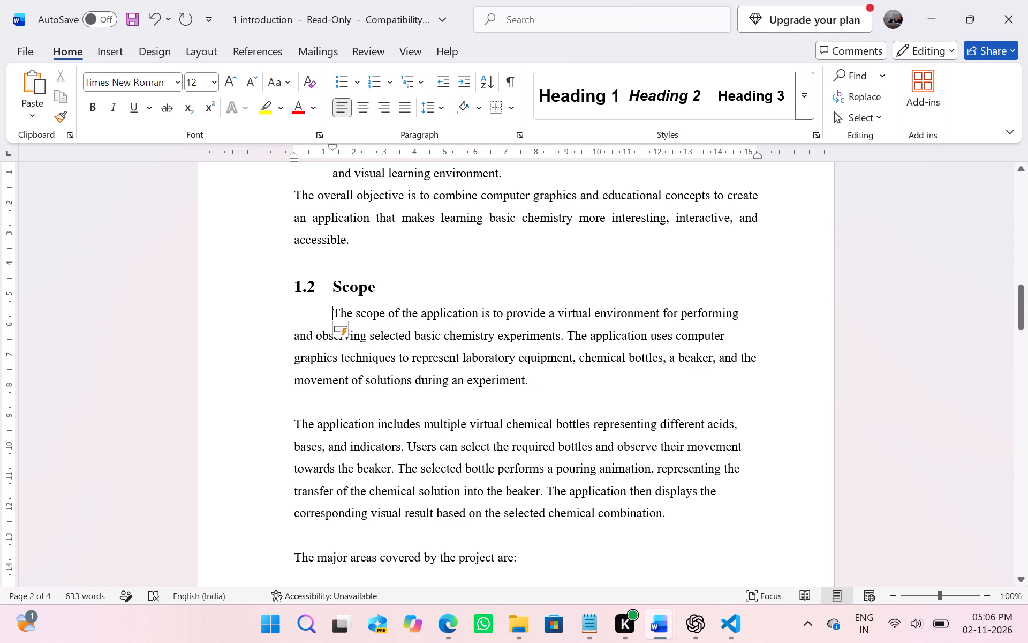
# Delete the double asterisks before and after "Virtual Laboratory Environment:" in item 1 of the 1.2 Scope list.
pyautogui.scroll(-2, 617, 411)
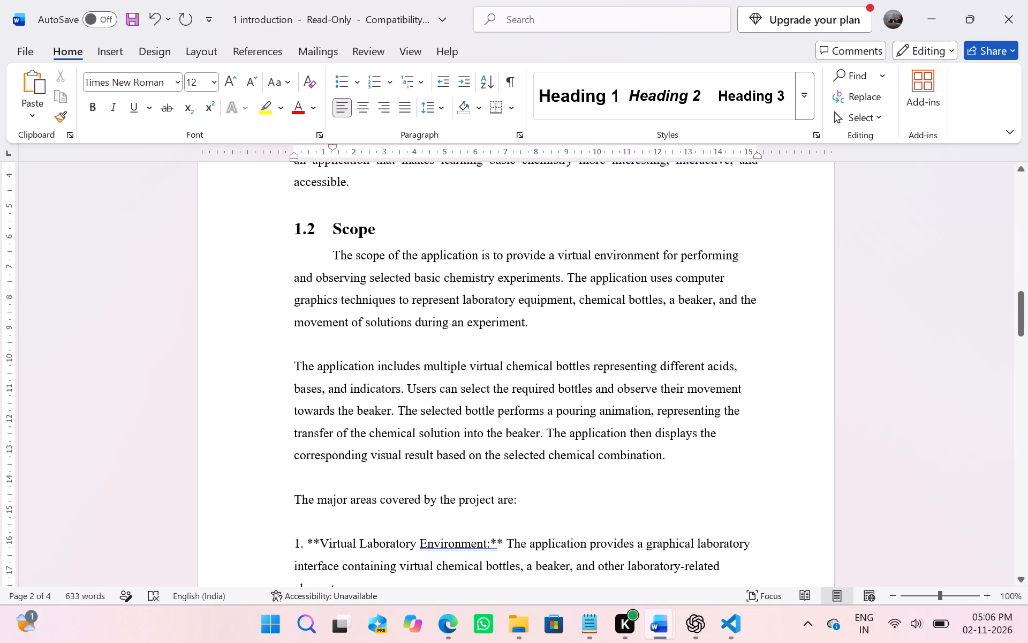
pyautogui.scroll(-1, 617, 411)
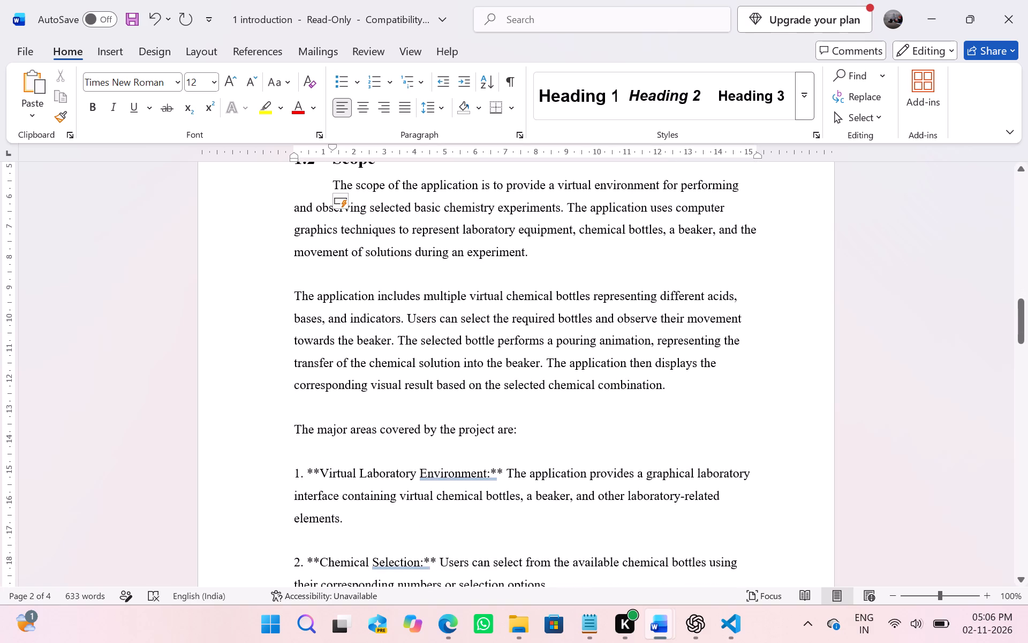
pyautogui.scroll(-1, 512, 461)
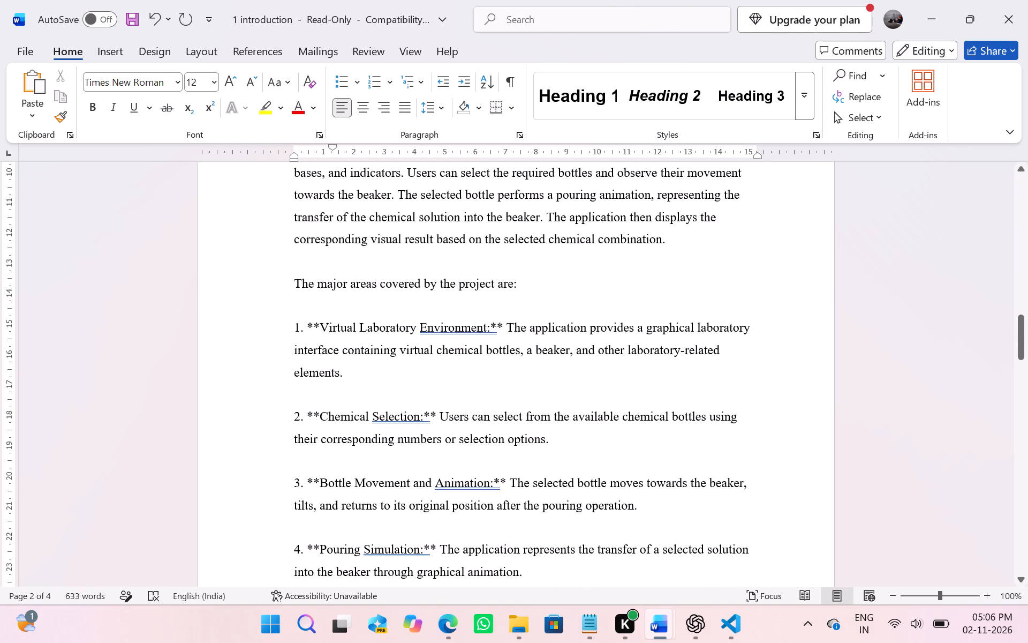
pyautogui.click(320, 329)
pyautogui.press('BackSpace')
pyautogui.press('BackSpace')
pyautogui.press('Right')
pyautogui.press('Right')
pyautogui.press('Right')
pyautogui.press('Right')
pyautogui.press('Right')
pyautogui.press('Right')
pyautogui.press('Right')
pyautogui.press('Right')
pyautogui.press('Right')
pyautogui.press('Right')
pyautogui.press('Right')
pyautogui.press('Right')
pyautogui.press('Right')
pyautogui.press('Right')
pyautogui.press('Right')
pyautogui.press('Right')
pyautogui.press('Right')
pyautogui.press('Right')
pyautogui.press('Right')
pyautogui.press('Right')
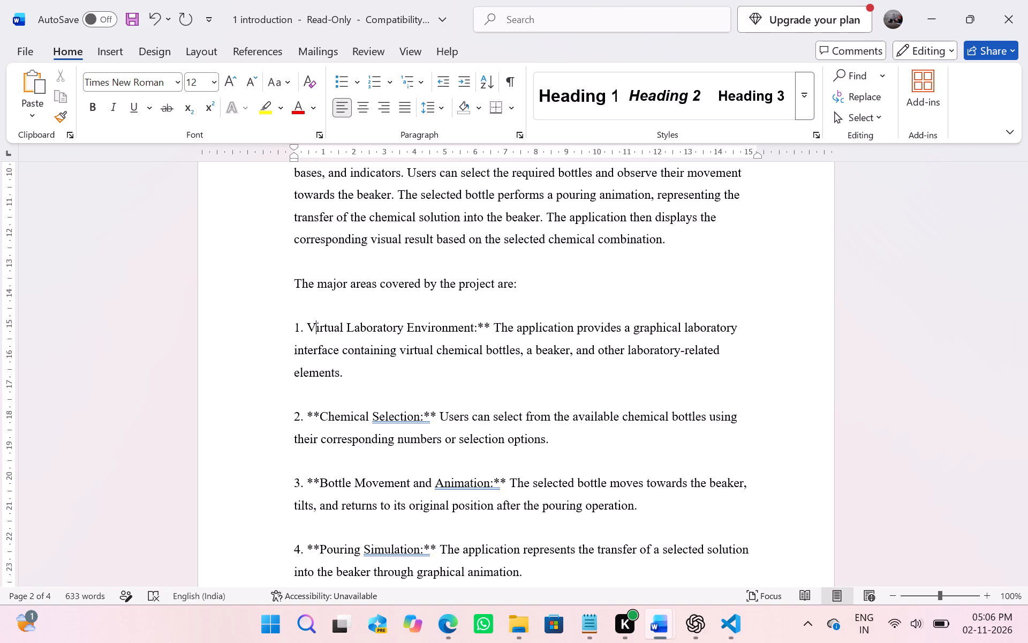
pyautogui.press('Left')
pyautogui.press('Left')
pyautogui.press('Left')
pyautogui.press('BackSpace')
pyautogui.press('BackSpace')
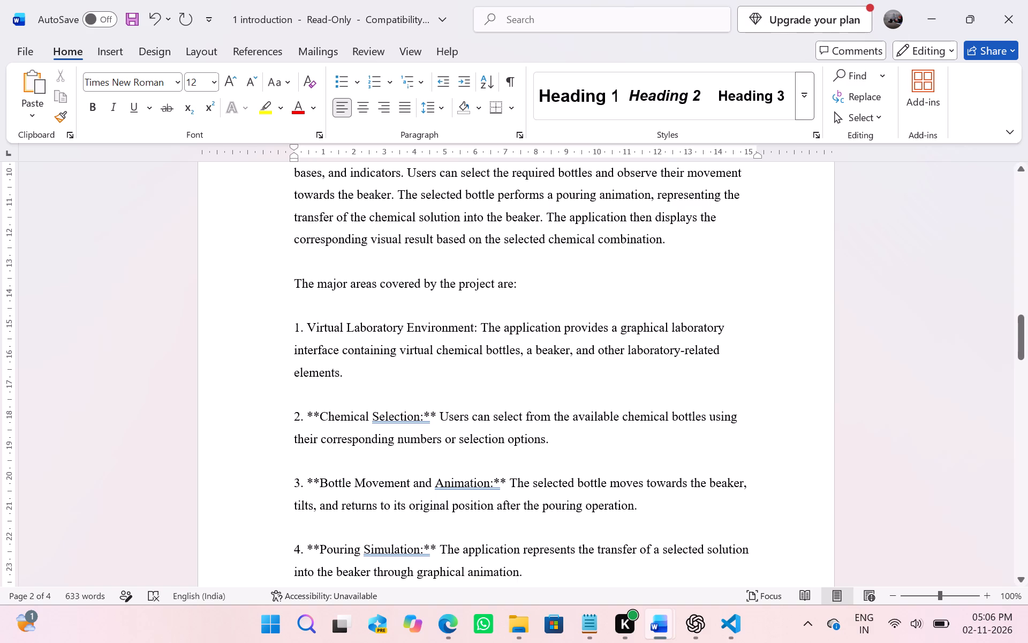
# Delete the blank line between items 1 and 2 of the Scope list.
pyautogui.click(298, 401)
pyautogui.press('BackSpace')
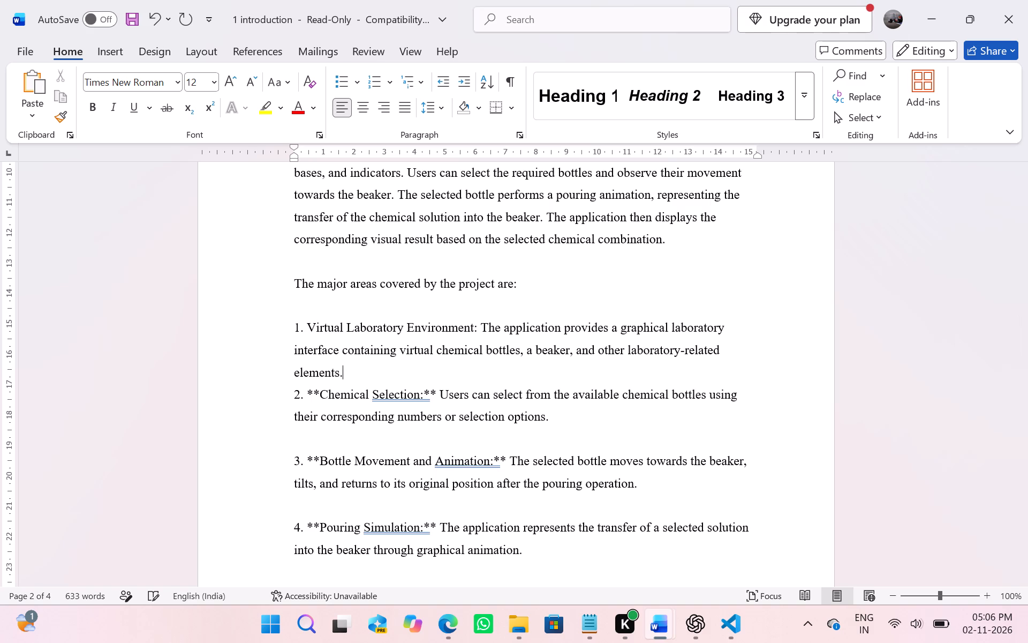
# Delete the double asterisks around "Chemical Selection:" in item 2, keeping one space after the number.
pyautogui.press('Down')
pyautogui.press('Left')
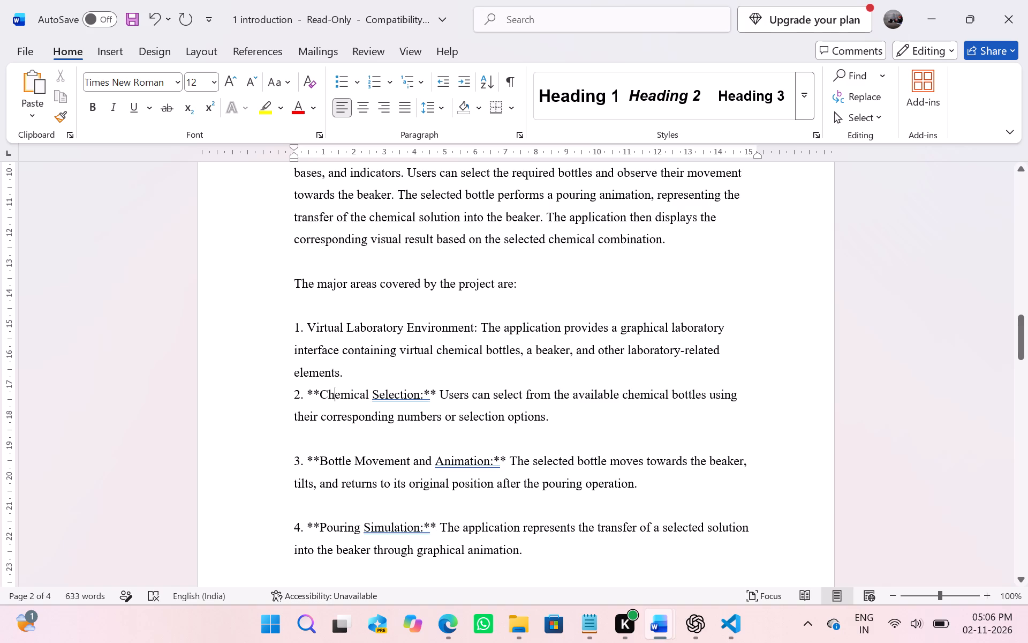
pyautogui.press('Left')
pyautogui.press('Left')
pyautogui.press('Left')
pyautogui.press('Right')
pyautogui.press('BackSpace')
pyautogui.press('BackSpace')
pyautogui.press('BackSpace')
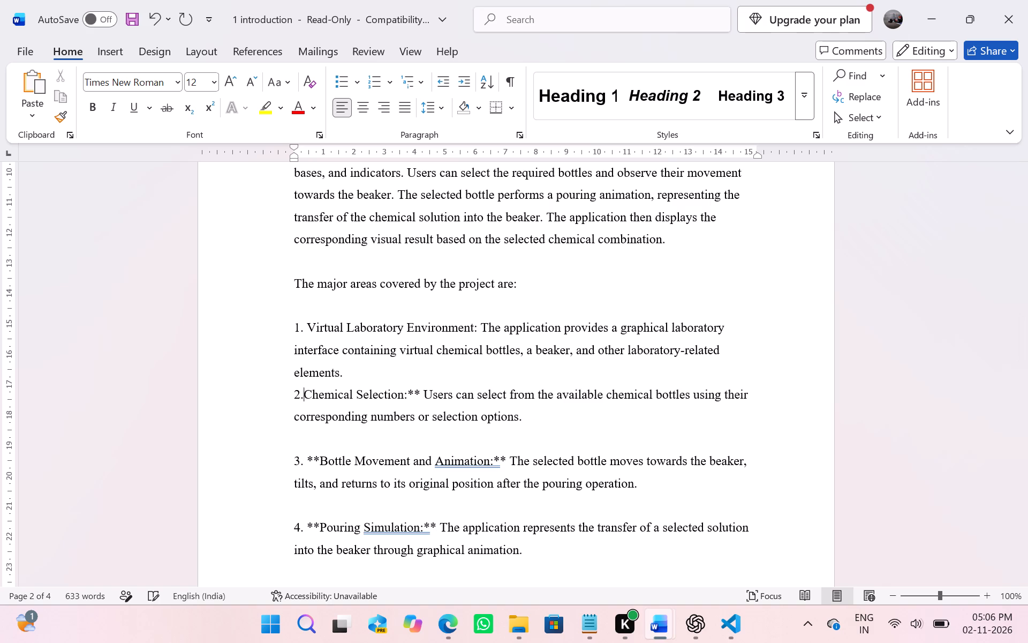
pyautogui.press('space')
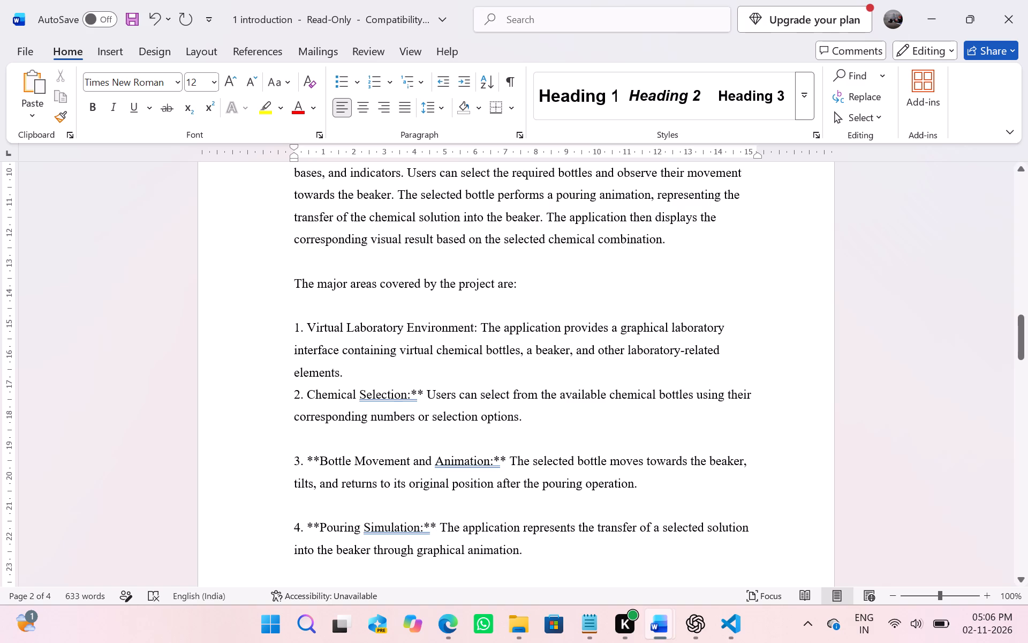
pyautogui.click(422, 390)
pyautogui.press('BackSpace')
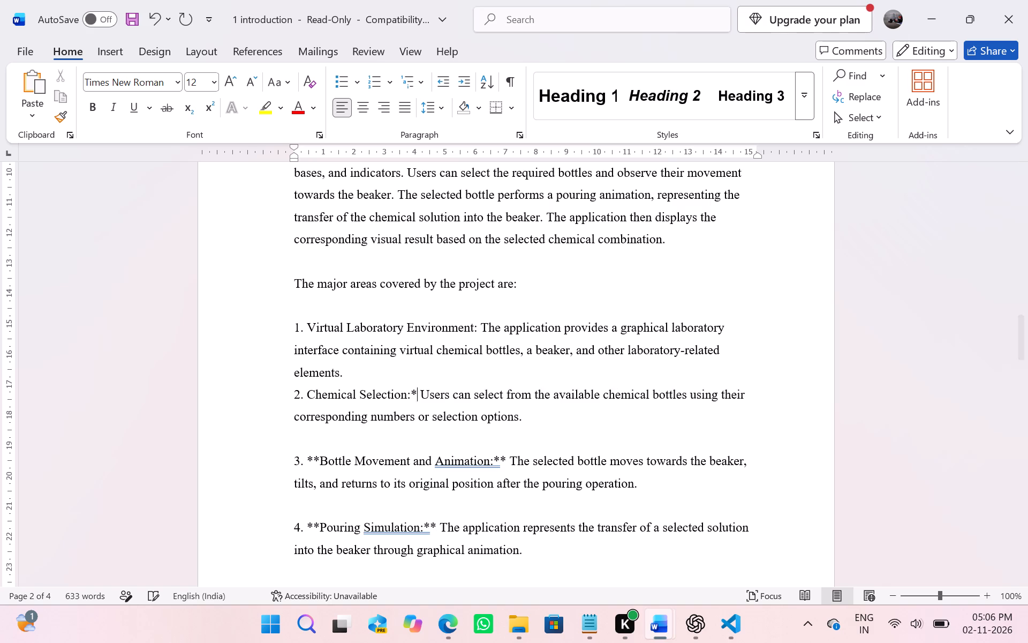
pyautogui.press('BackSpace')
# Delete the double asterisks around "Bottle Movement and Animation:" in item 3, keeping one space after the colon.
pyautogui.scroll(-1, 505, 394)
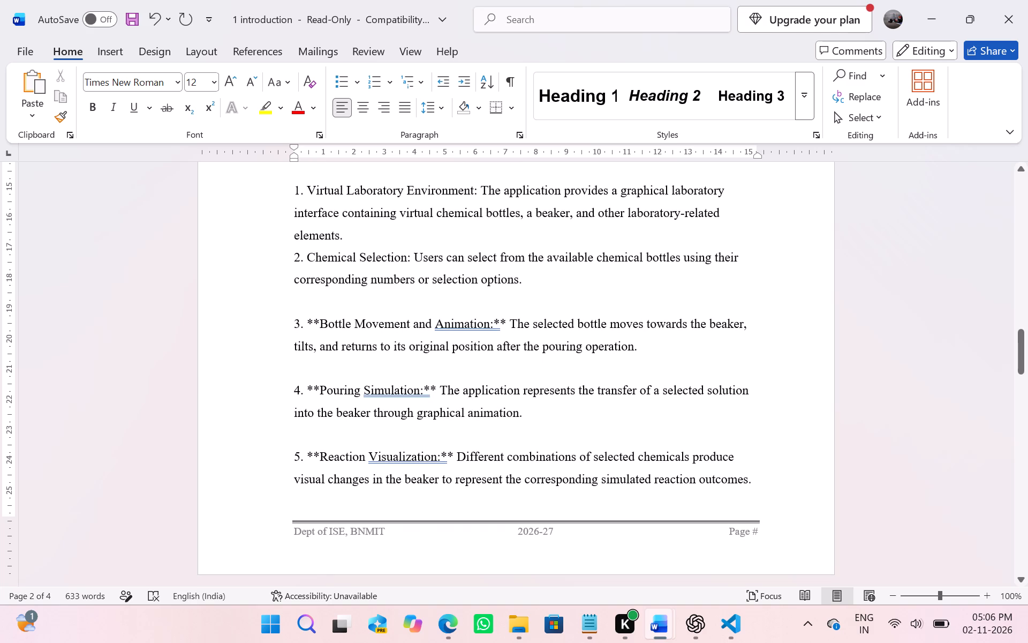
pyautogui.click(322, 325)
pyautogui.press('BackSpace')
pyautogui.press('BackSpace')
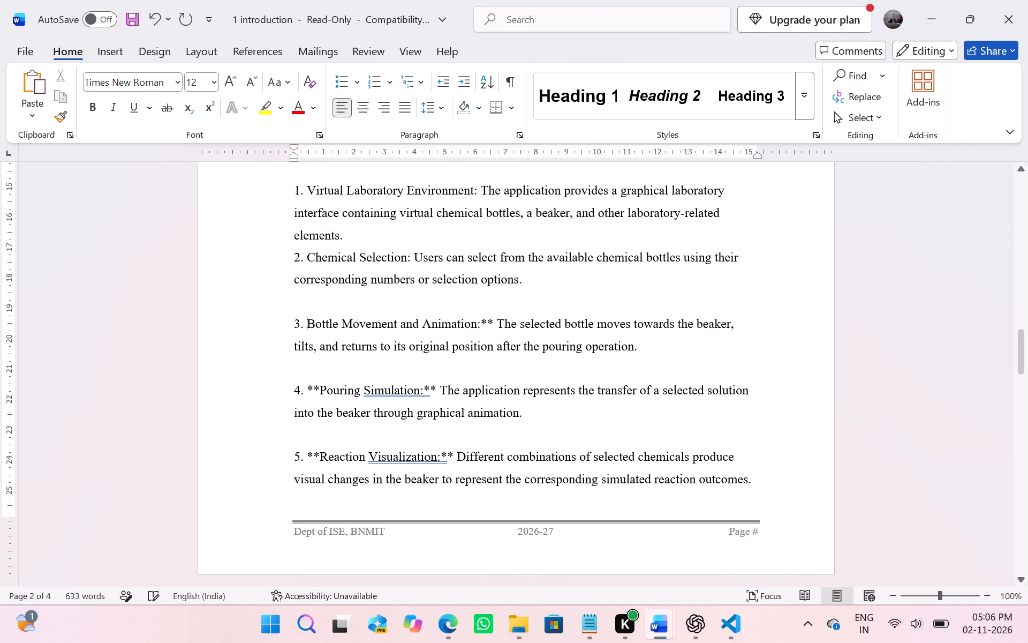
pyautogui.click(497, 325)
pyautogui.press('BackSpace')
pyautogui.press('BackSpace')
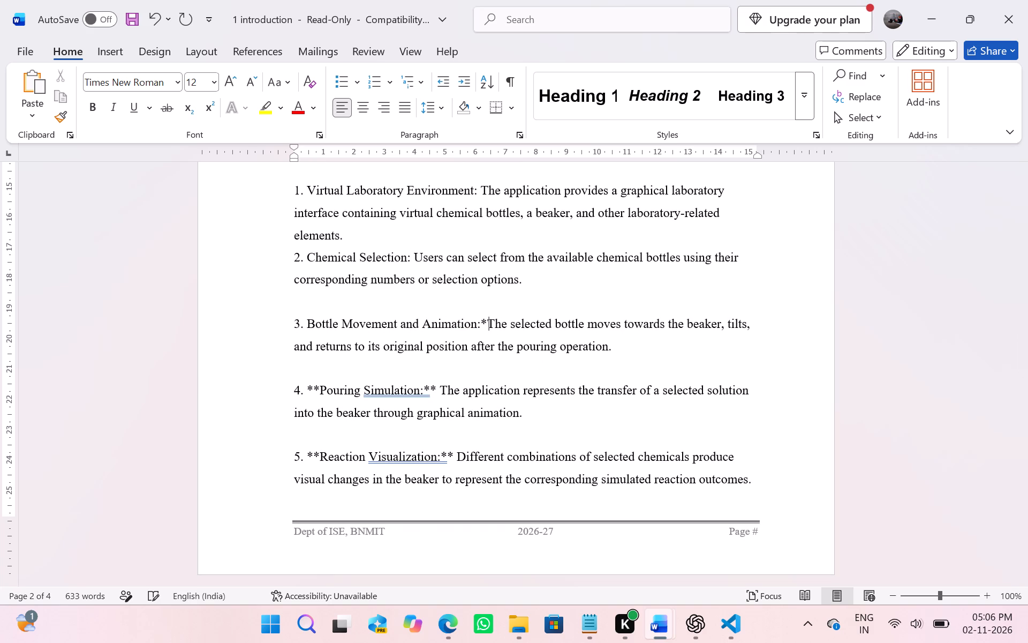
pyautogui.press('BackSpace')
pyautogui.press('space')
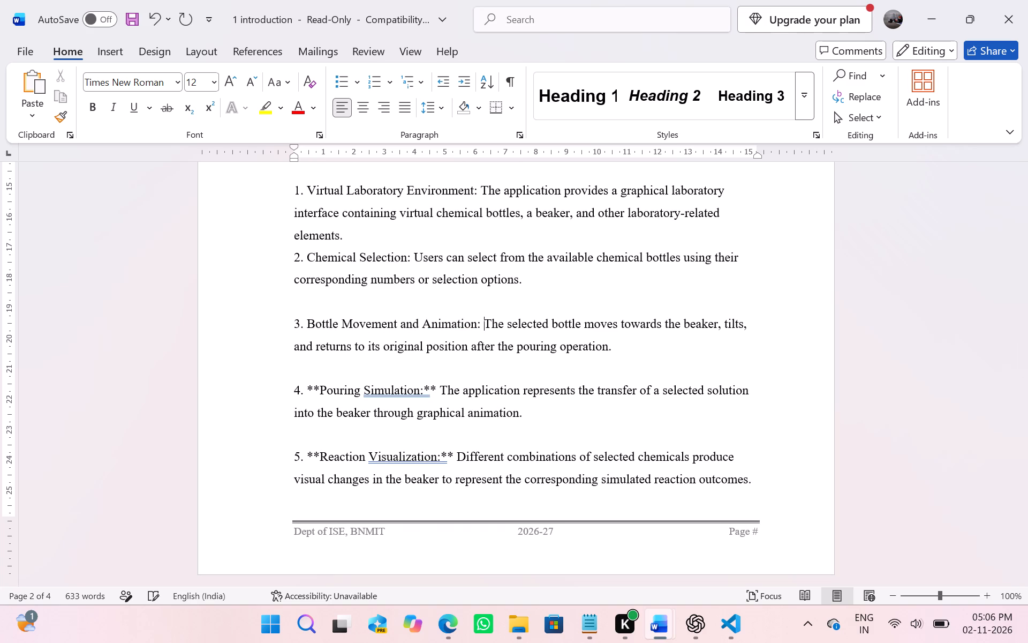
# Delete the double asterisks around "Pouring Simulation:" in item 4, keeping one space after the colon.
pyautogui.click(322, 391)
pyautogui.press('BackSpace')
pyautogui.press('BackSpace')
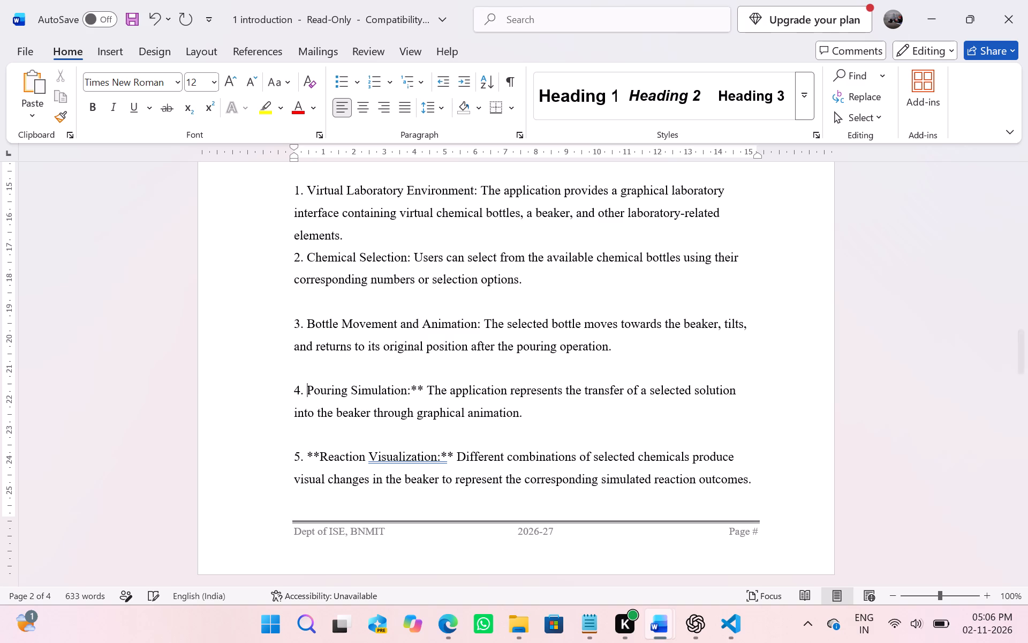
pyautogui.click(425, 392)
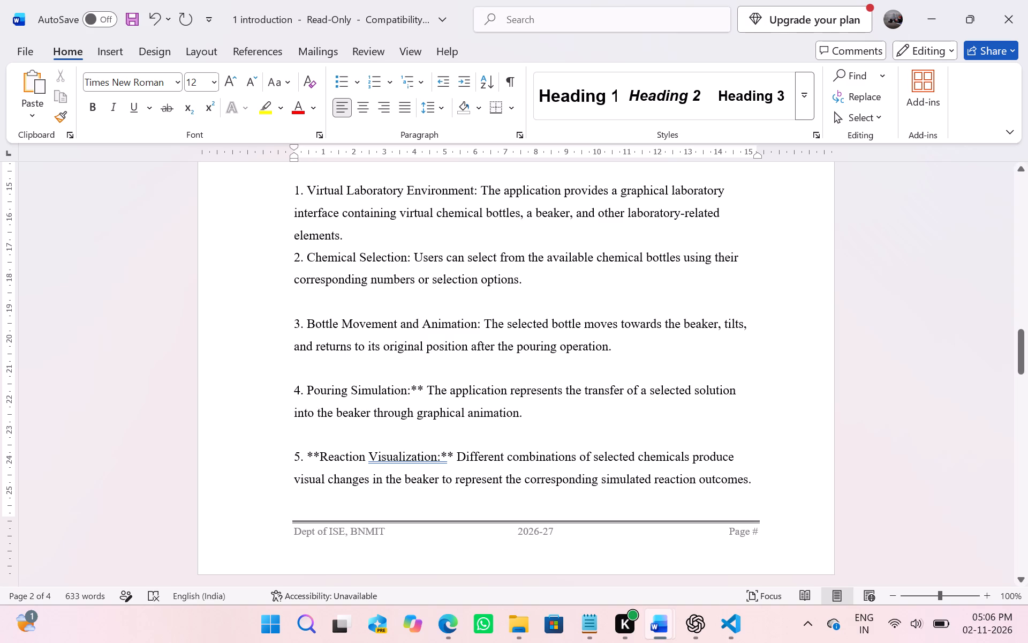
pyautogui.press('BackSpace')
pyautogui.press('BackSpace')
pyautogui.press('BackSpace')
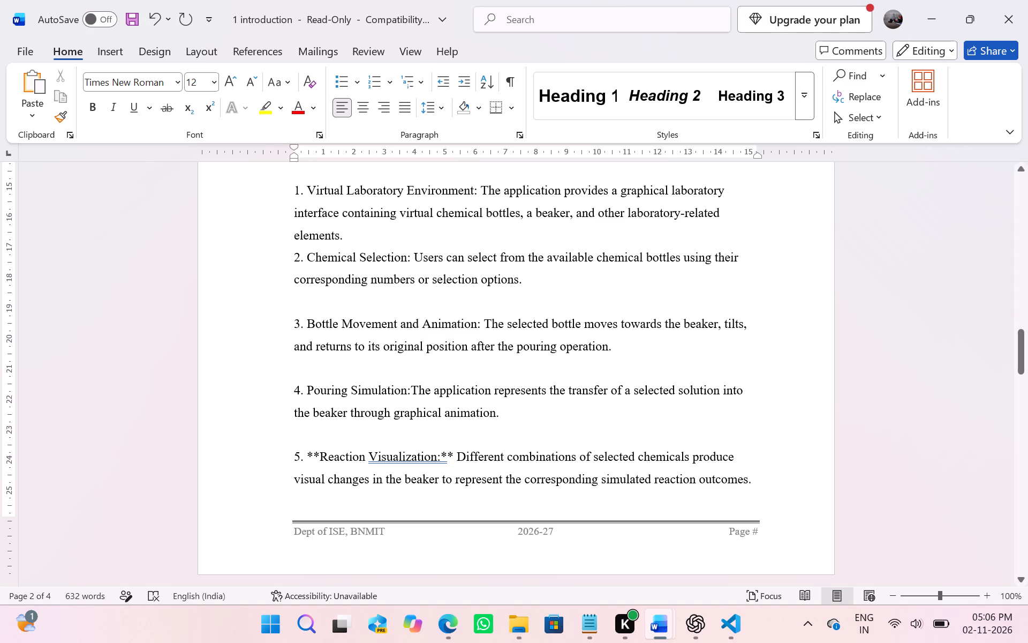
pyautogui.press('space')
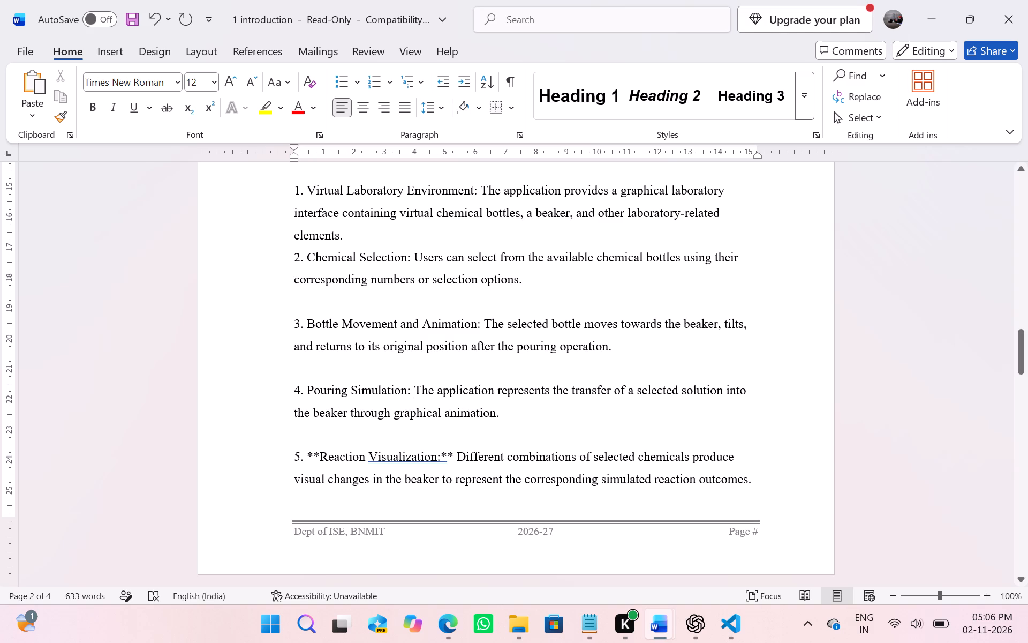
# Delete the double asterisks before and after "Reaction Visualization:" in item 5 of the Scope list.
pyautogui.click(319, 457)
pyautogui.press('BackSpace')
pyautogui.press('BackSpace')
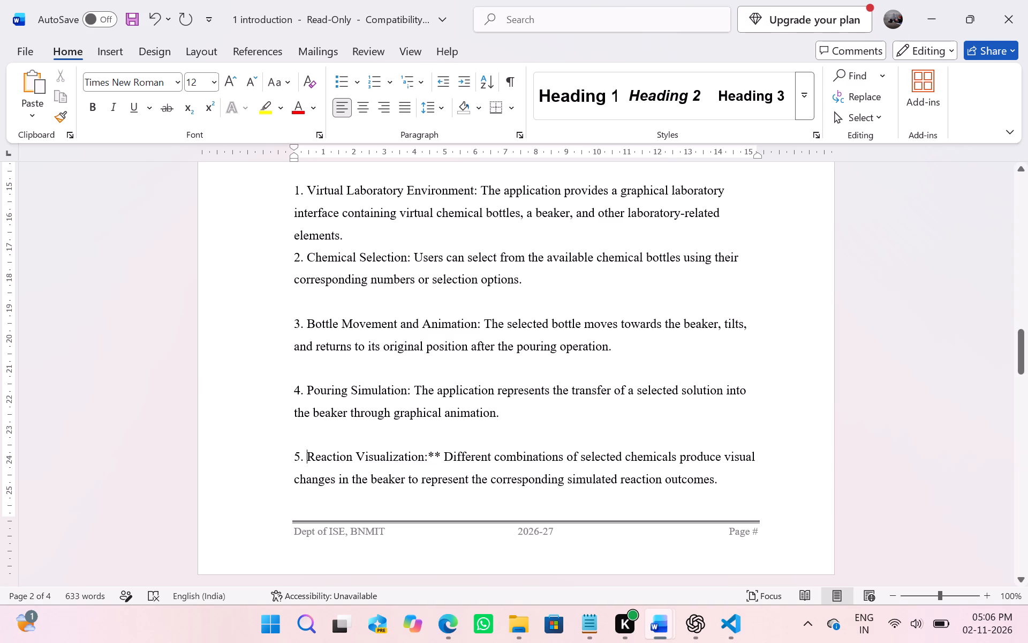
pyautogui.click(441, 458)
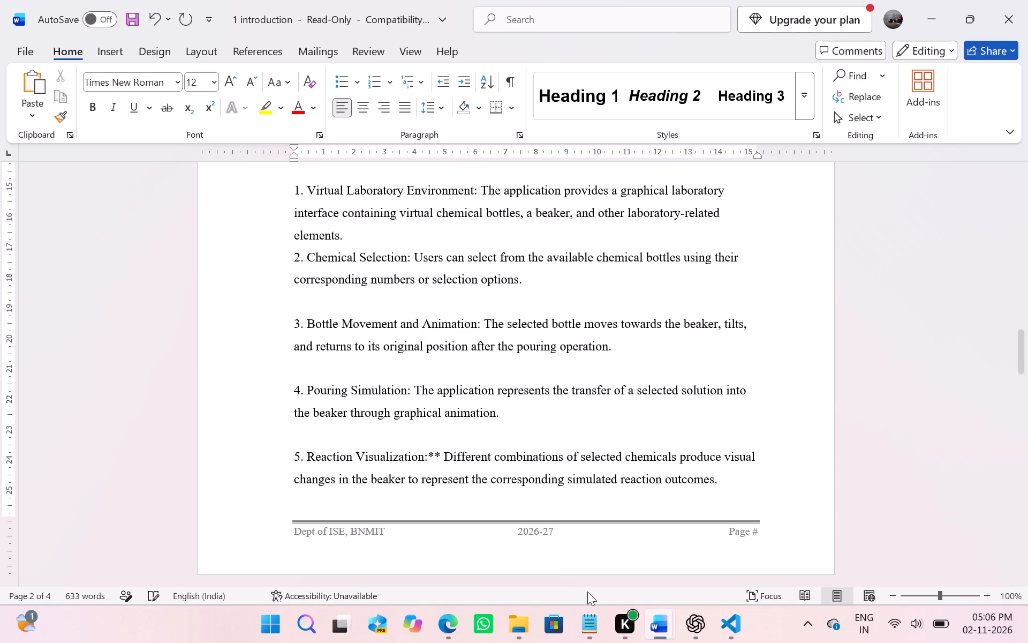
pyautogui.press('BackSpace')
pyautogui.press('BackSpace')
# Delete the double asterisks before and after "Physical Properties Dashboard:" in item 6 of the Scope list.
pyautogui.scroll(-2, 526, 404)
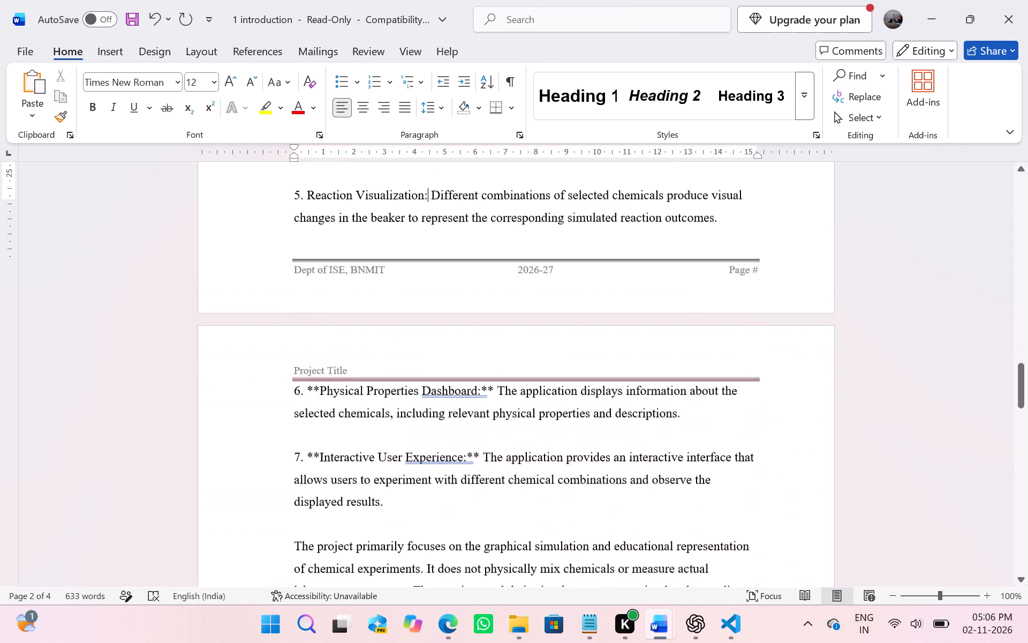
pyautogui.scroll(-1, 526, 404)
pyautogui.click(319, 310)
pyautogui.press('BackSpace')
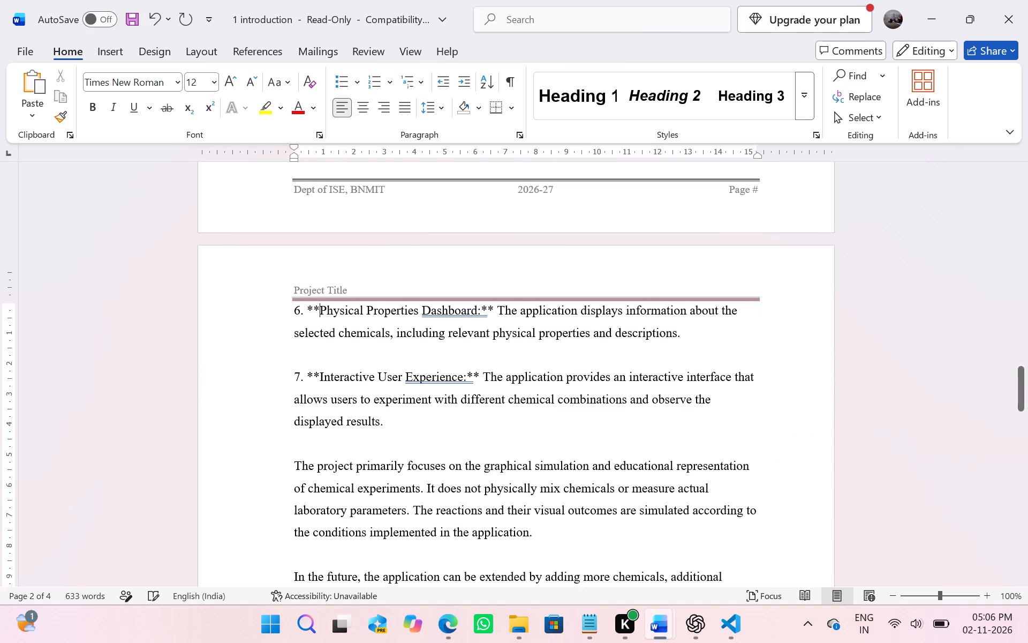
pyautogui.press('BackSpace')
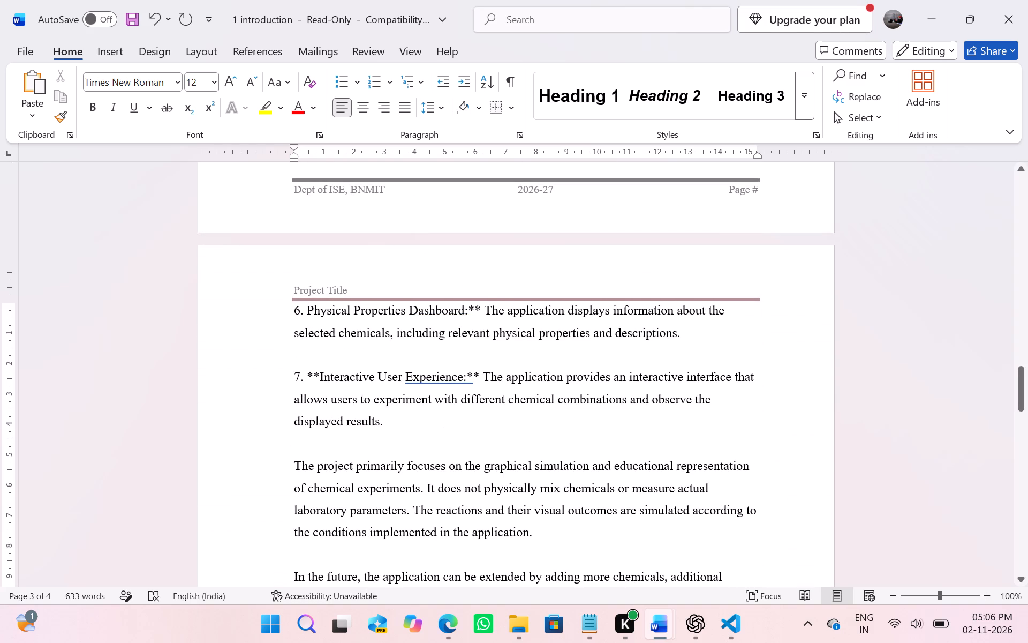
pyautogui.click(481, 308)
pyautogui.press('BackSpace')
pyautogui.press('BackSpace')
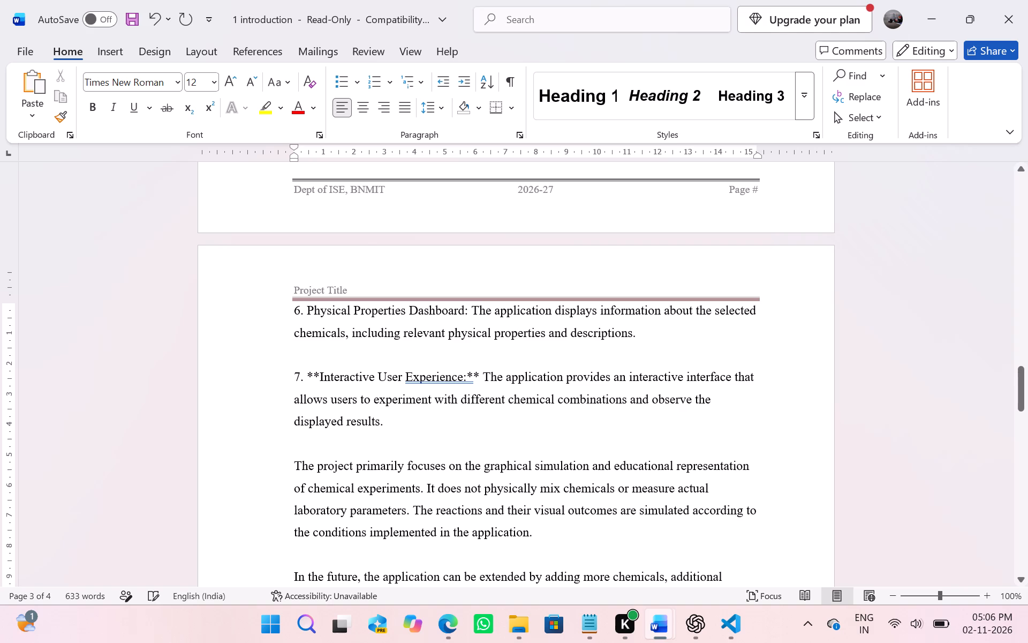
# Delete the double asterisks before and after "Interactive User Experience:" in item 7 of the Scope list.
pyautogui.click(321, 377)
pyautogui.press('BackSpace')
pyautogui.press('BackSpace')
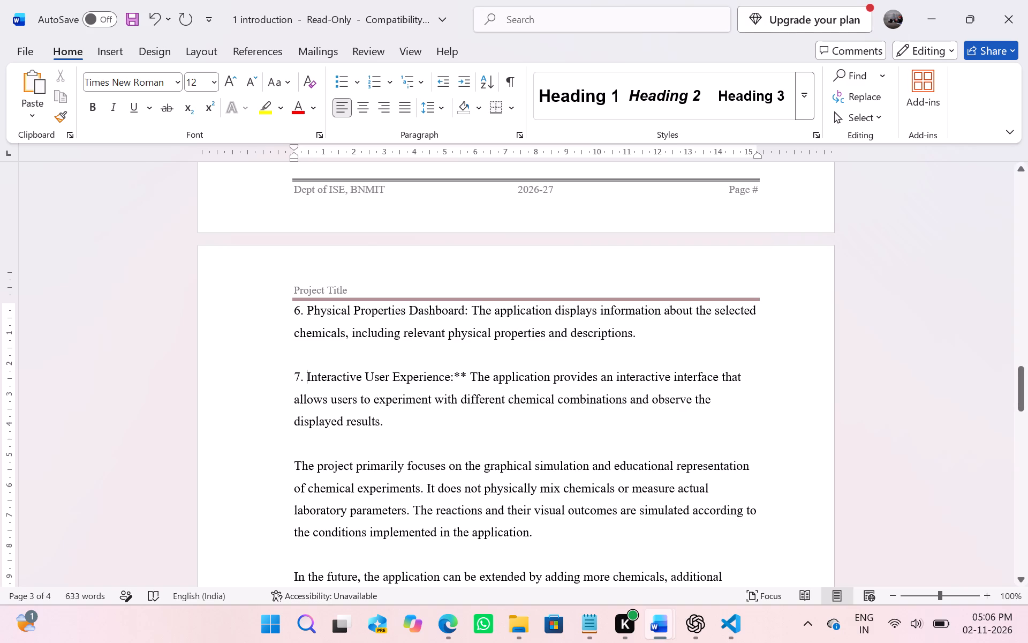
pyautogui.click(465, 376)
pyautogui.press('BackSpace')
pyautogui.press('BackSpace')
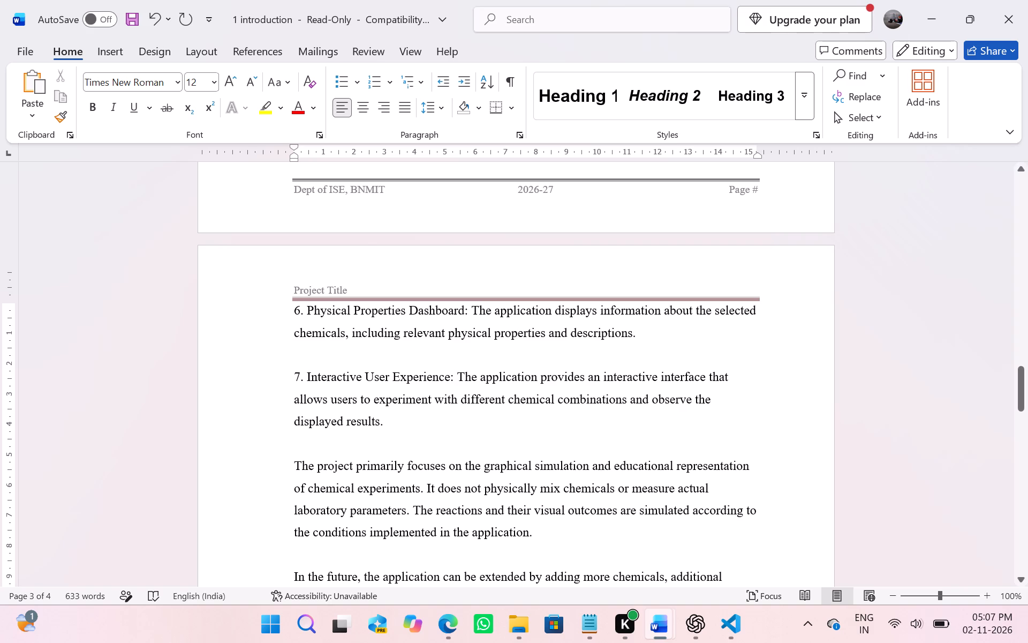
# Delete the paragraph starting "The project primarily focuses" and reduce the gap before "In the future" to one blank line.
pyautogui.scroll(-2, 487, 447)
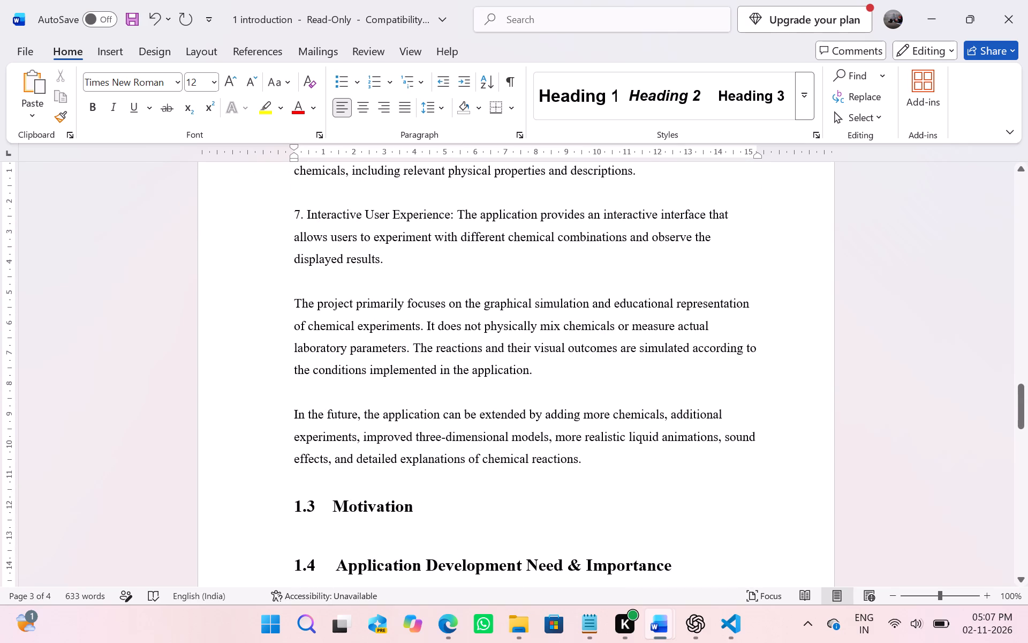
pyautogui.moveTo(294, 300); pyautogui.dragTo(526, 382)
pyautogui.press('BackSpace')
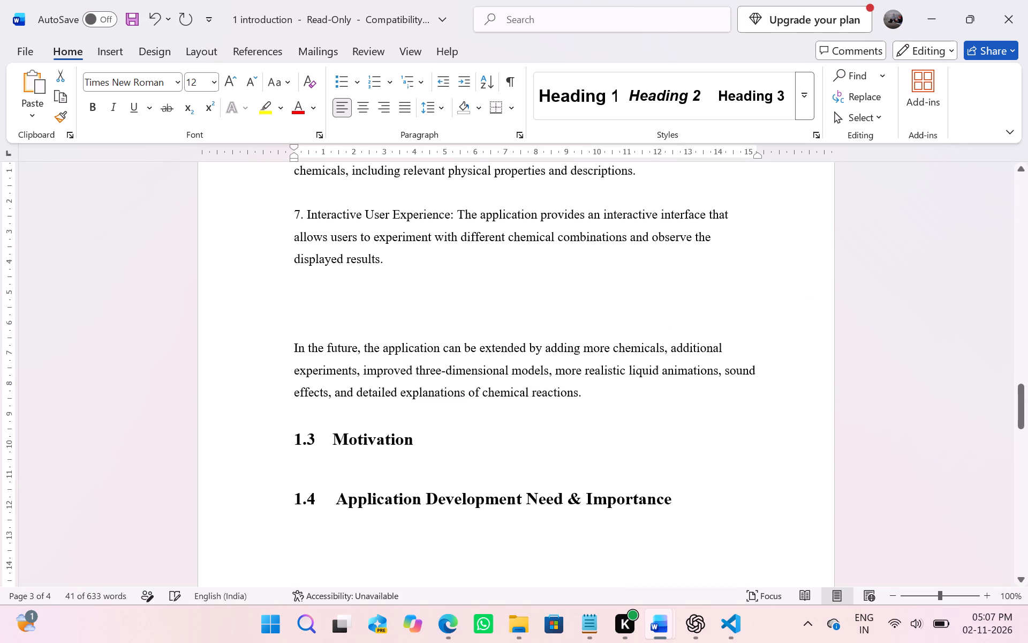
pyautogui.press('Right')
pyautogui.press('BackSpace')
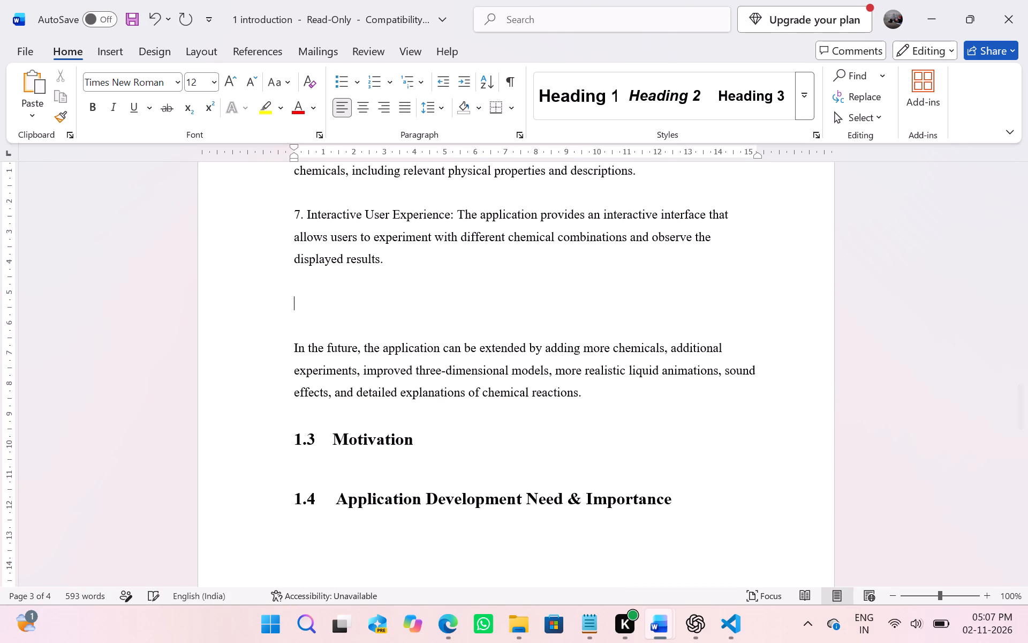
pyautogui.press('BackSpace')
pyautogui.press('BackSpace')
pyautogui.press('Down')
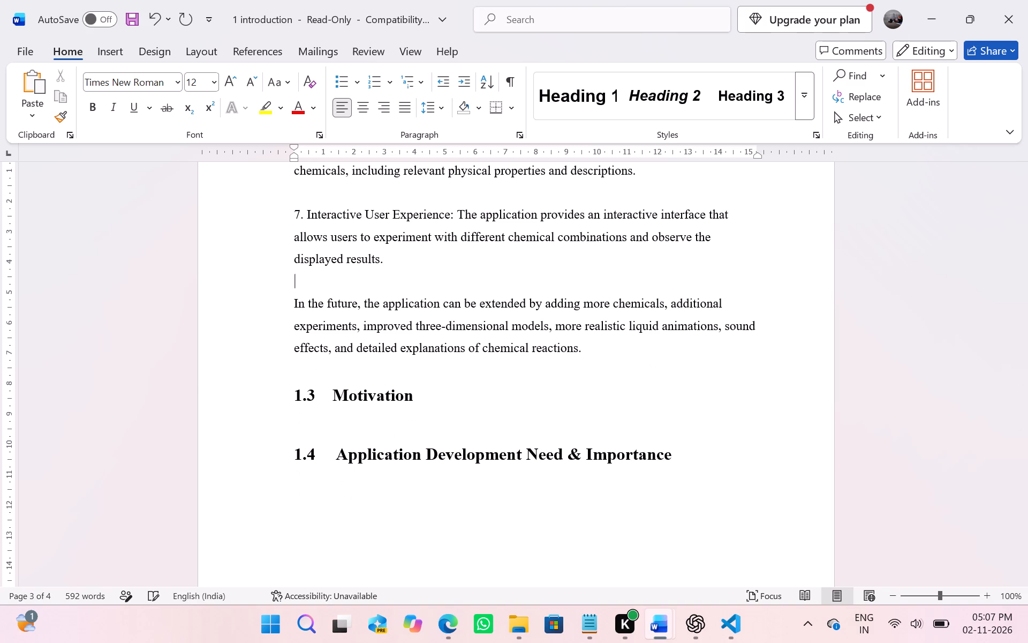
pyautogui.press('BackSpace')
pyautogui.press('Return')
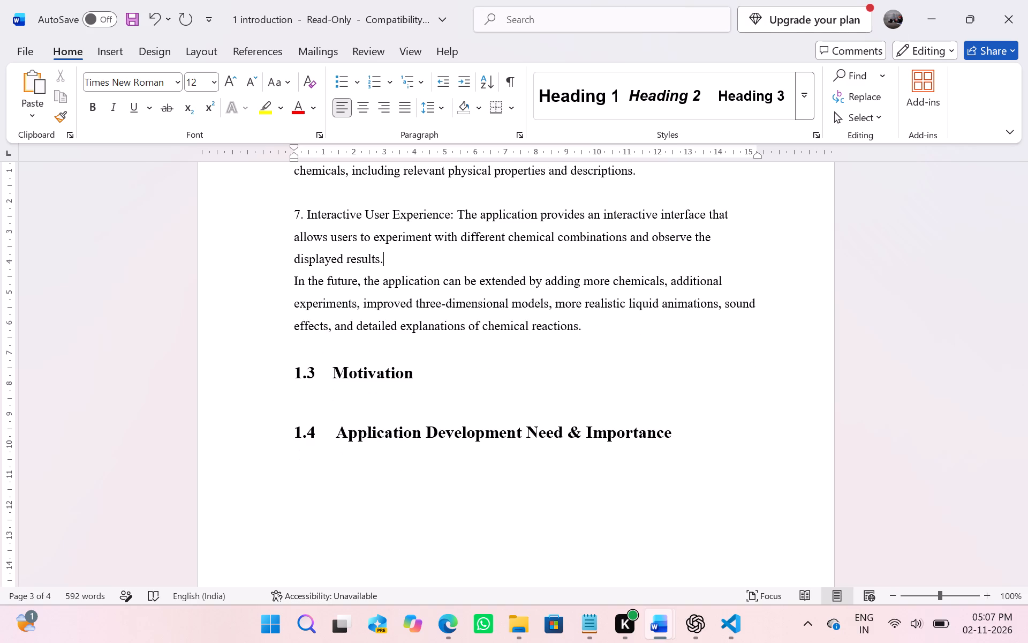
# Convert the numbered Scope items from "Virtual Laboratory Environment" through "Interactive User Experience" into a list with solid round bullets.
pyautogui.moveTo(393, 263); pyautogui.dragTo(302, 217)
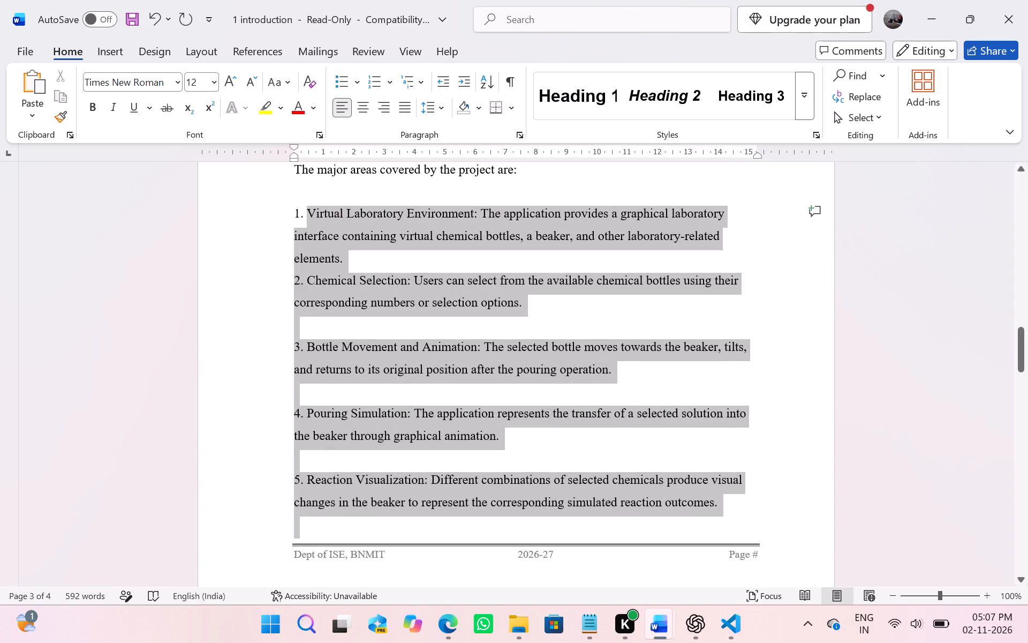
pyautogui.moveTo(302, 217); pyautogui.dragTo(288, 213)
pyautogui.click(357, 81)
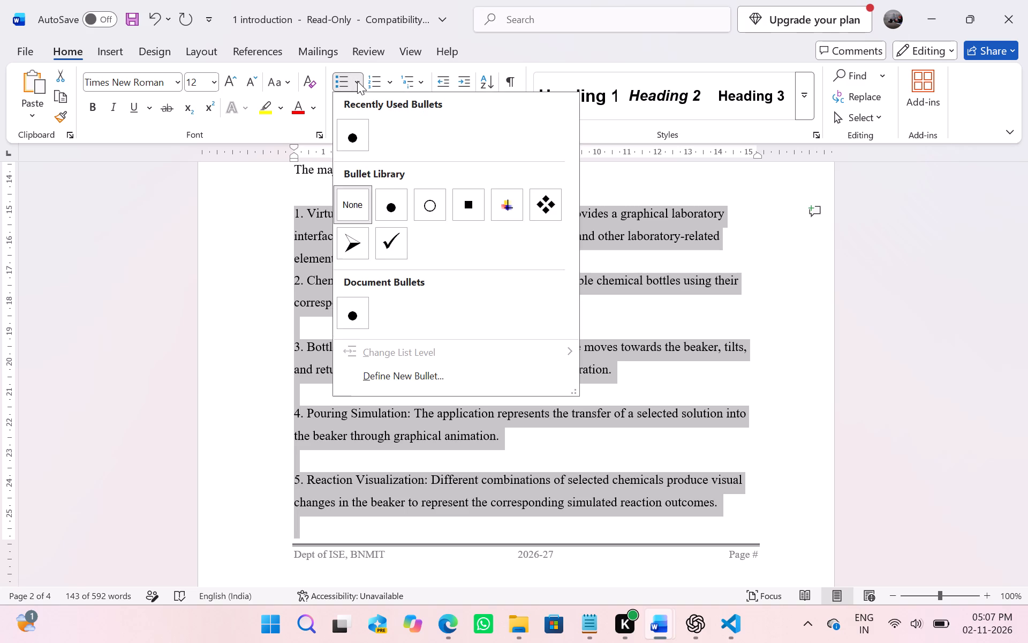
pyautogui.click(350, 129)
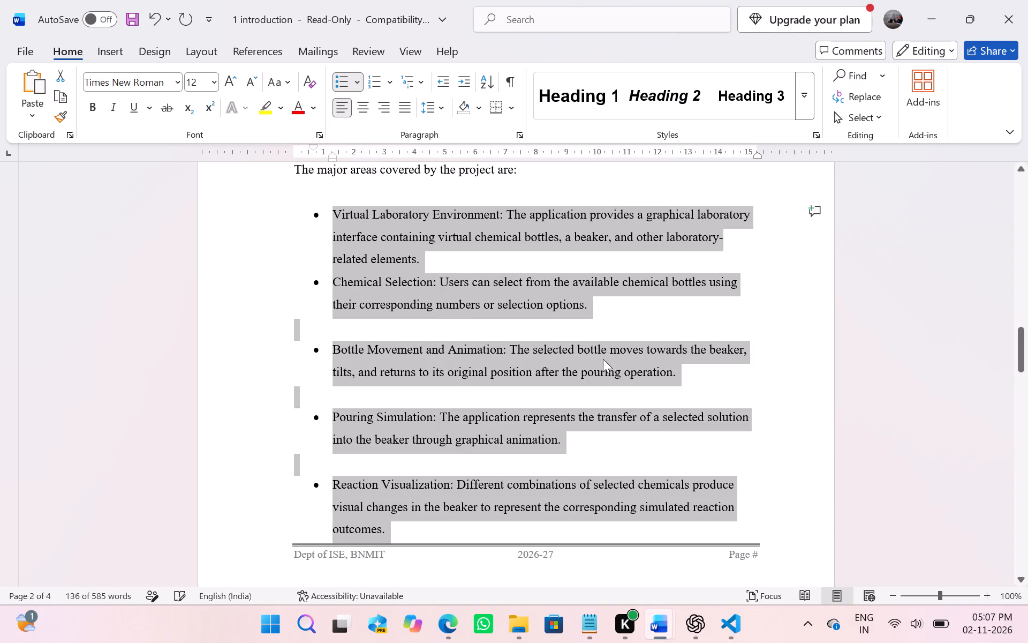
# Undo the conversion of the Scope items into a bulleted list.
pyautogui.click(652, 318)
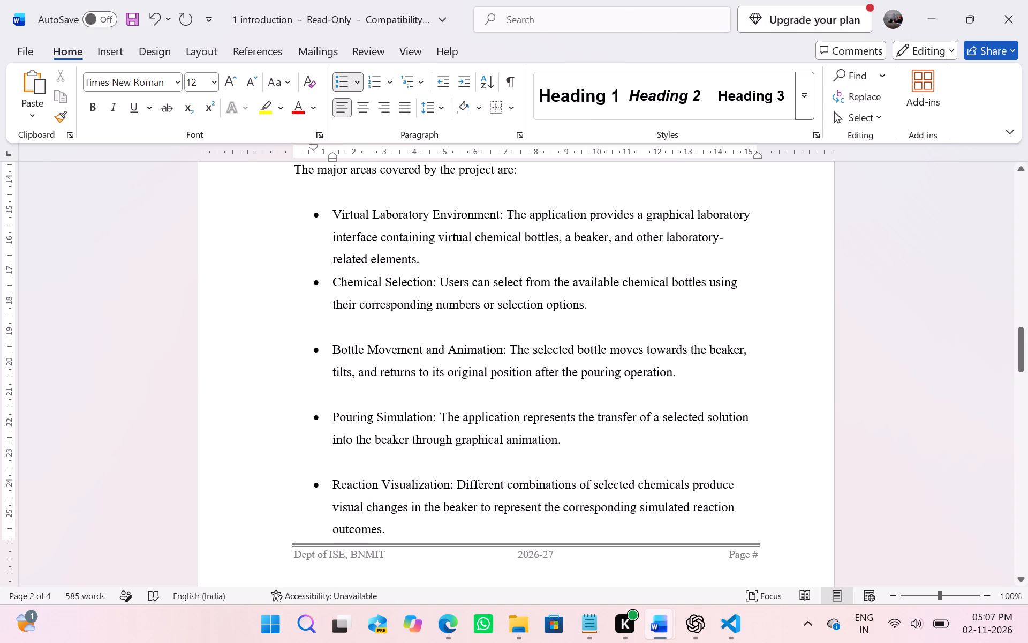
pyautogui.hotkey('ctrl', 'z')
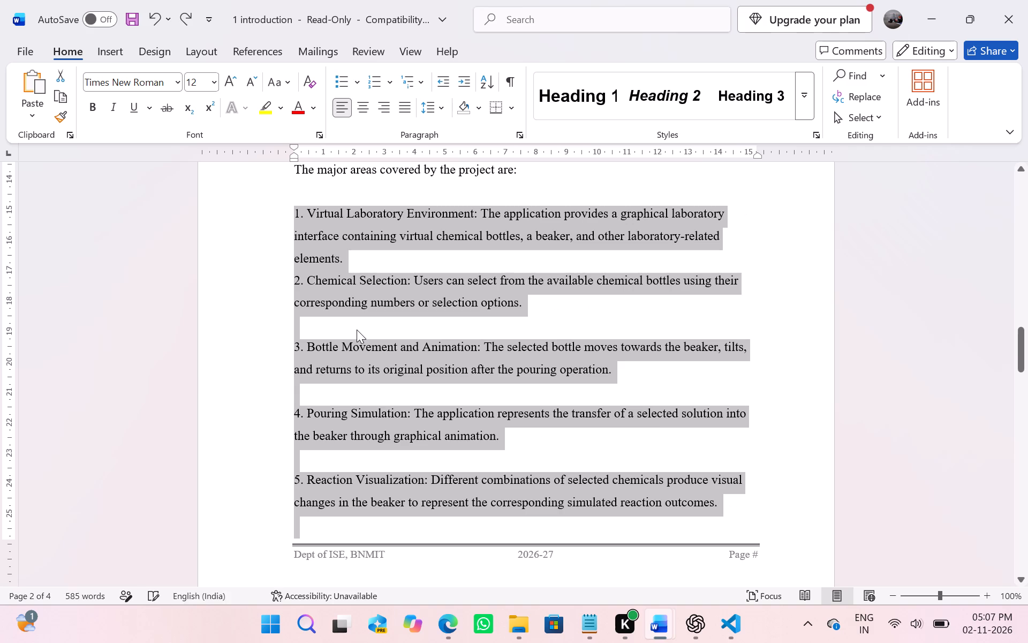
# Delete the blank lines separating items 2 through 7 of the numbered Scope list, from "Chemical Selection" to "Interactive User Experience".
pyautogui.click(341, 330)
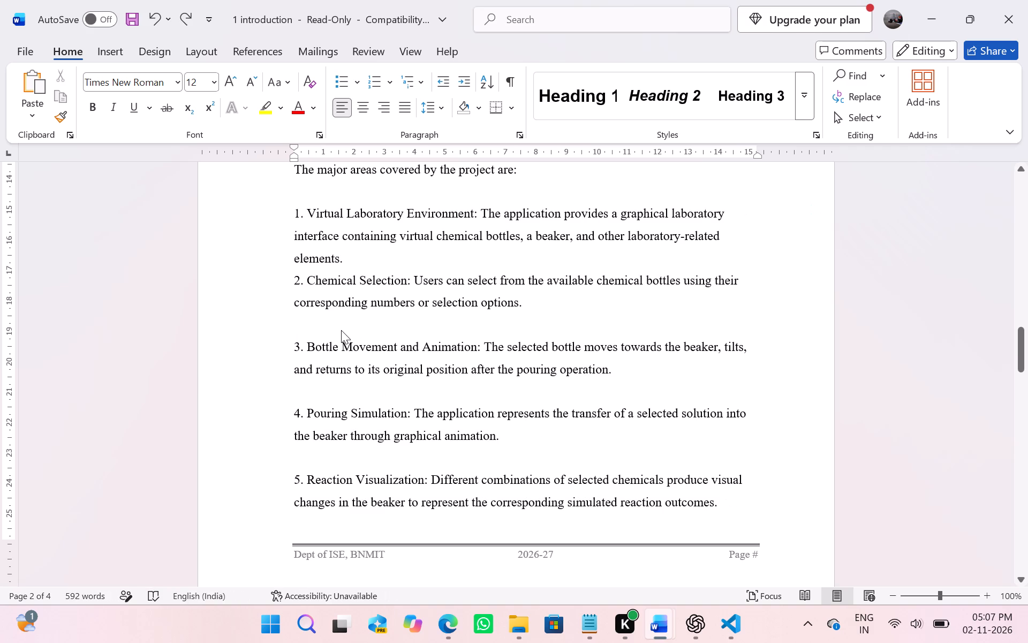
pyautogui.press('BackSpace')
pyautogui.click(366, 370)
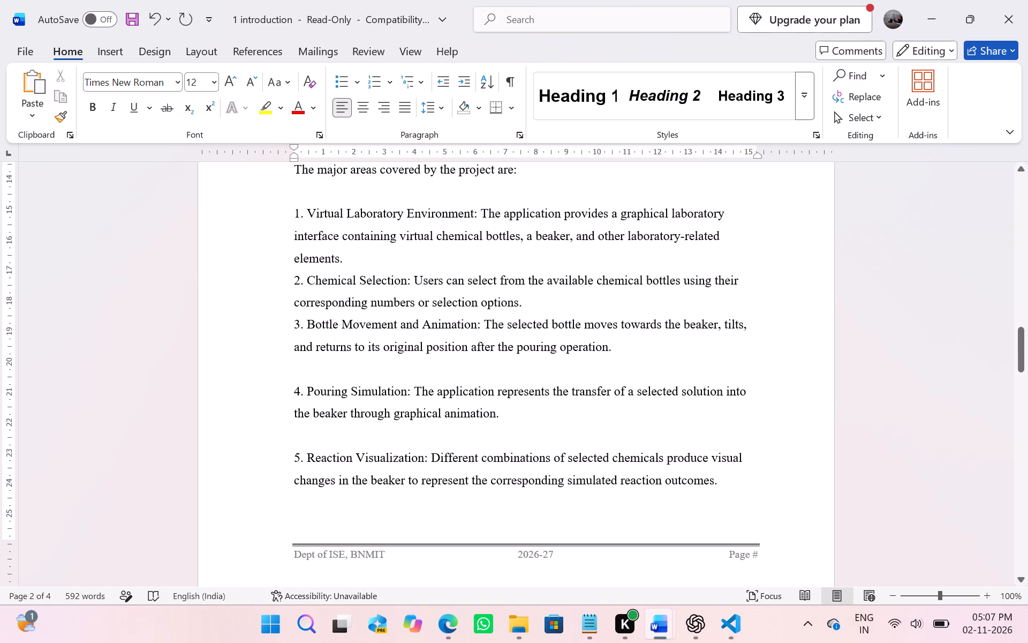
pyautogui.press('BackSpace')
pyautogui.press('BackSpace')
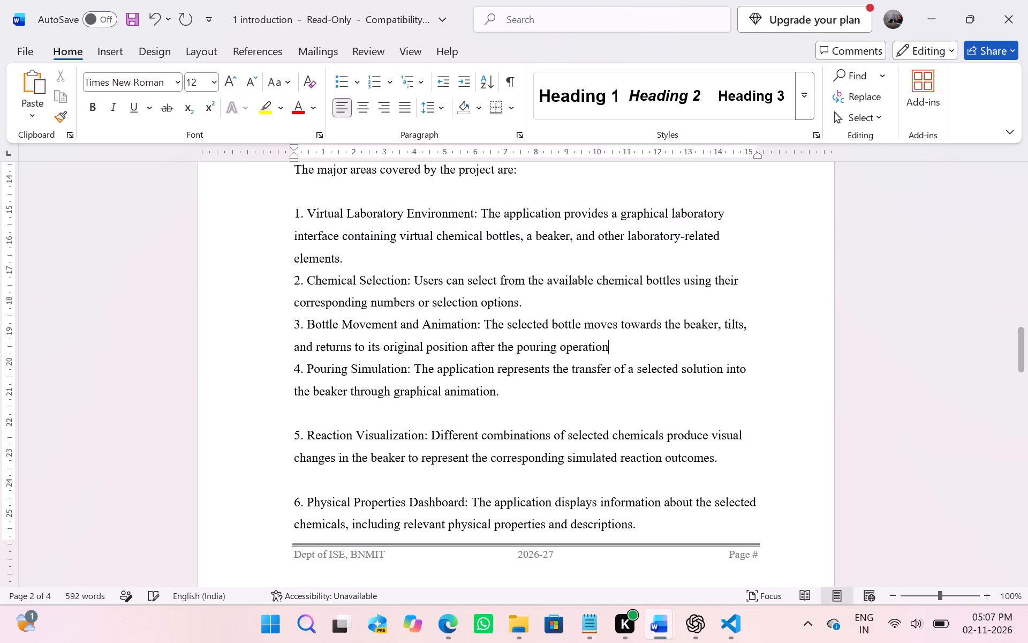
pyautogui.click(381, 424)
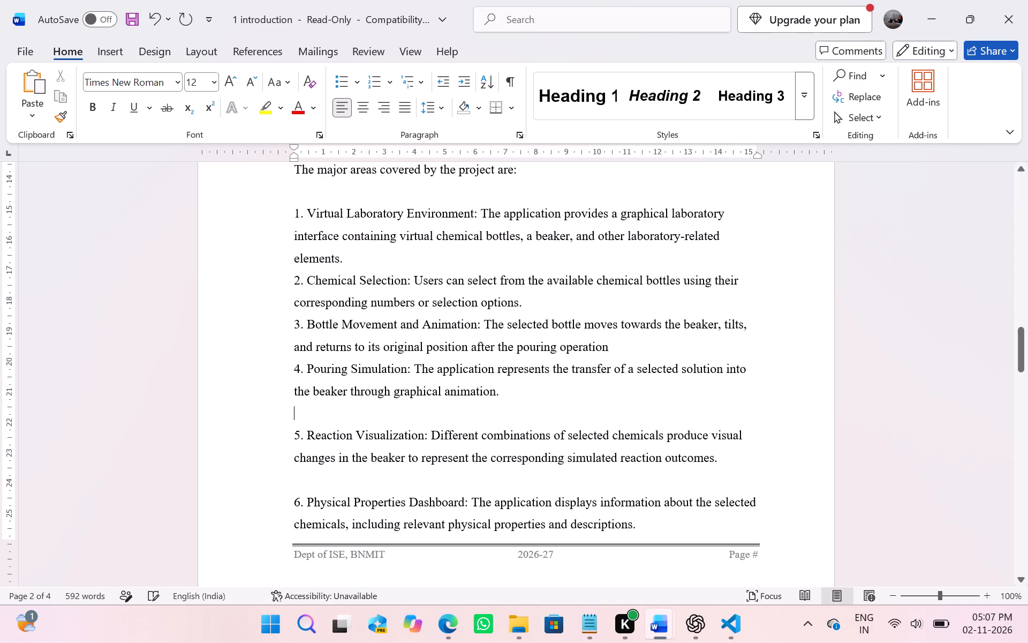
pyautogui.press('BackSpace')
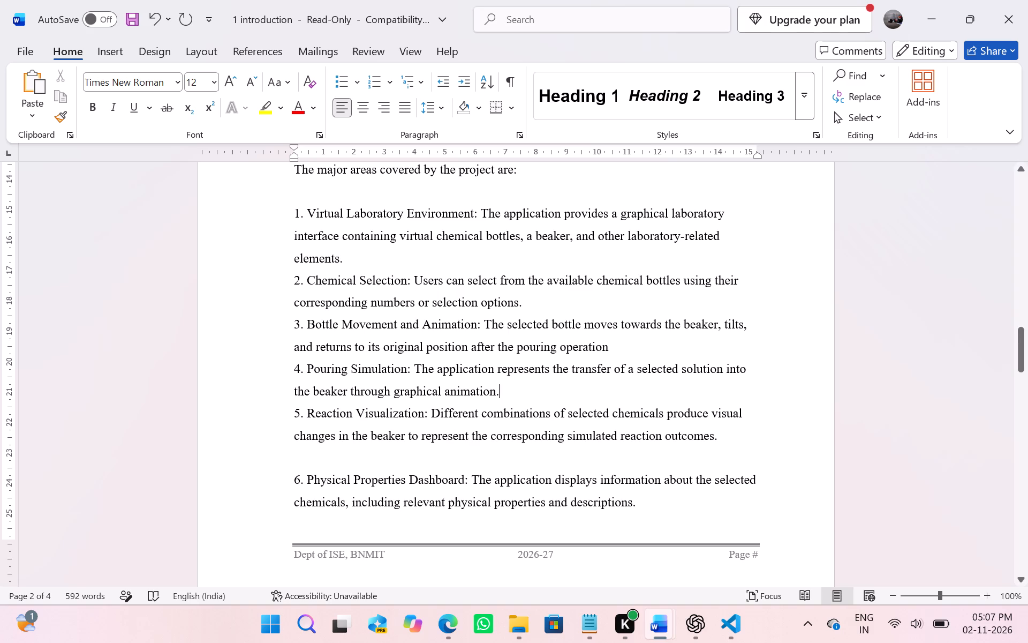
pyautogui.click(377, 463)
pyautogui.press('BackSpace')
pyautogui.scroll(-1, 424, 405)
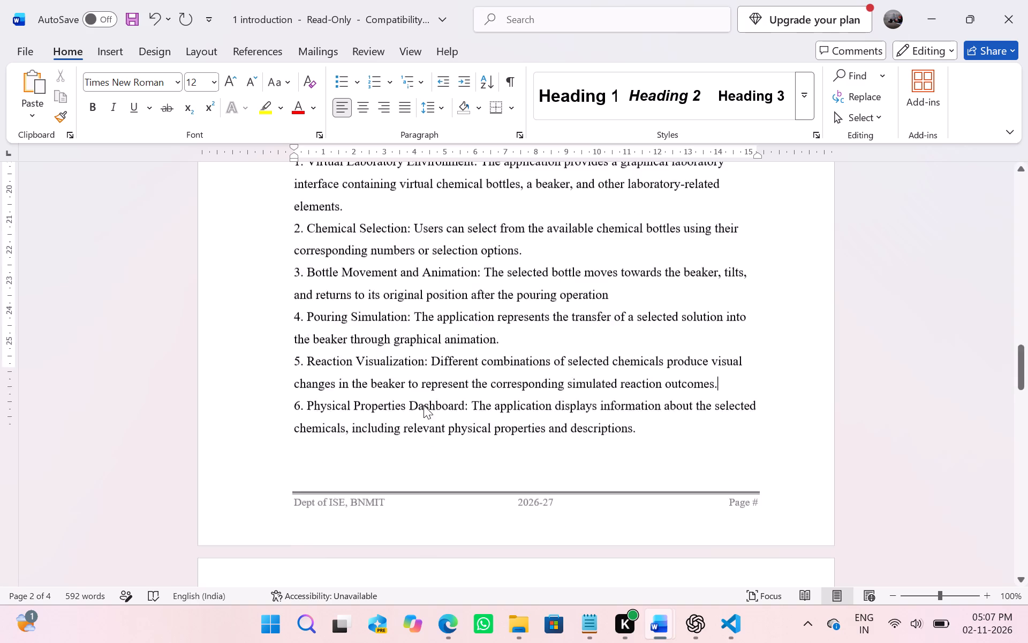
pyautogui.scroll(-2, 424, 405)
pyautogui.click(294, 330)
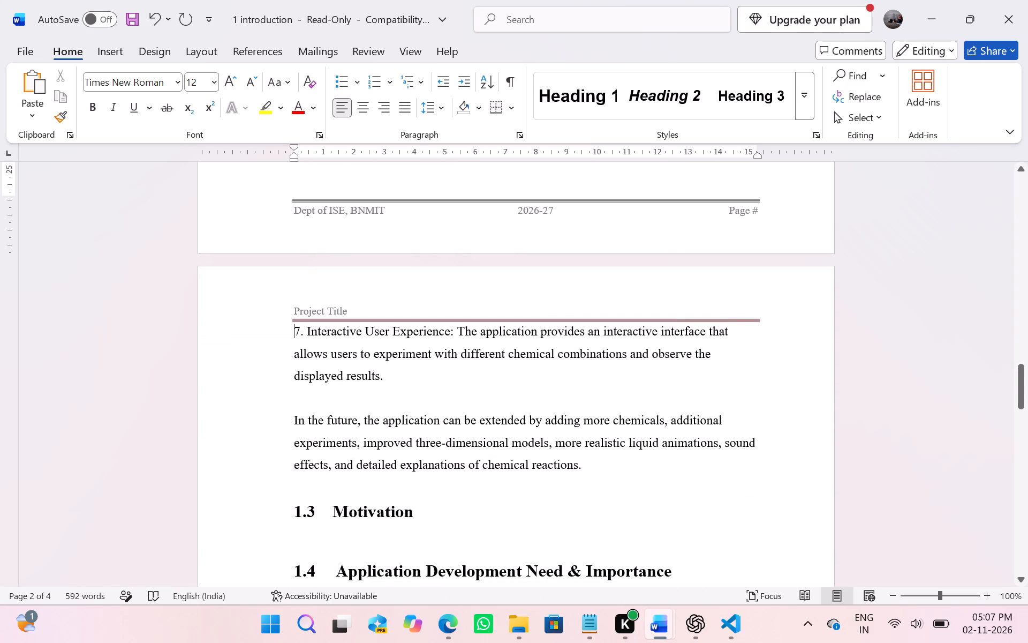
pyautogui.press('BackSpace')
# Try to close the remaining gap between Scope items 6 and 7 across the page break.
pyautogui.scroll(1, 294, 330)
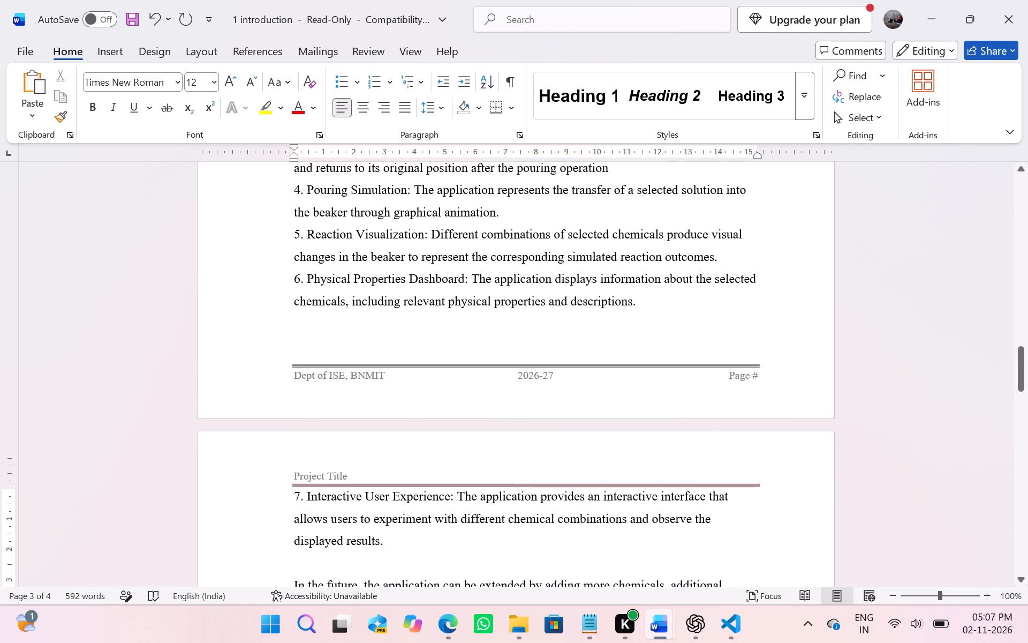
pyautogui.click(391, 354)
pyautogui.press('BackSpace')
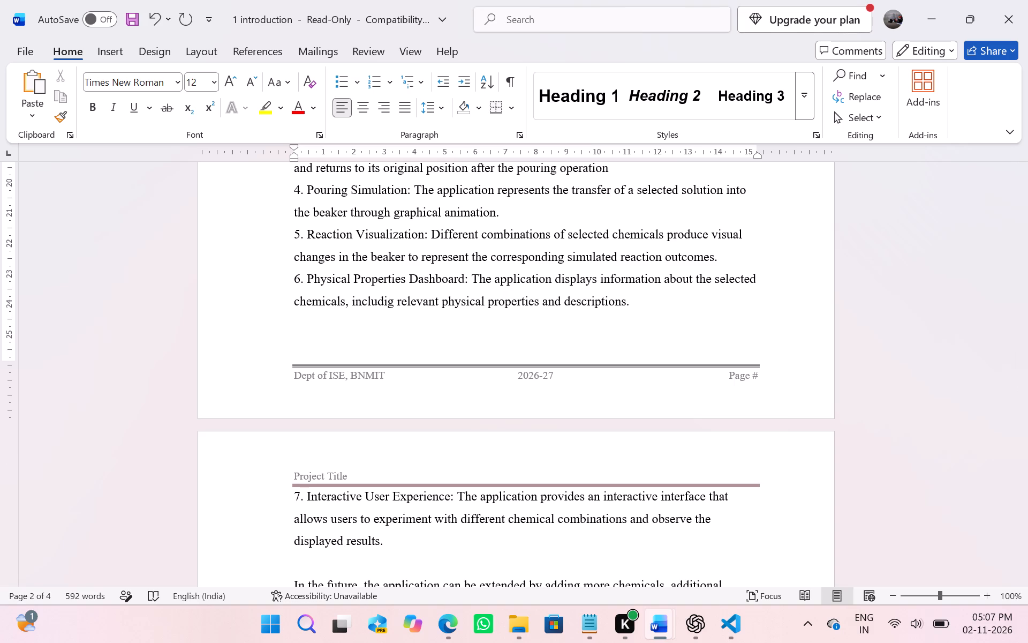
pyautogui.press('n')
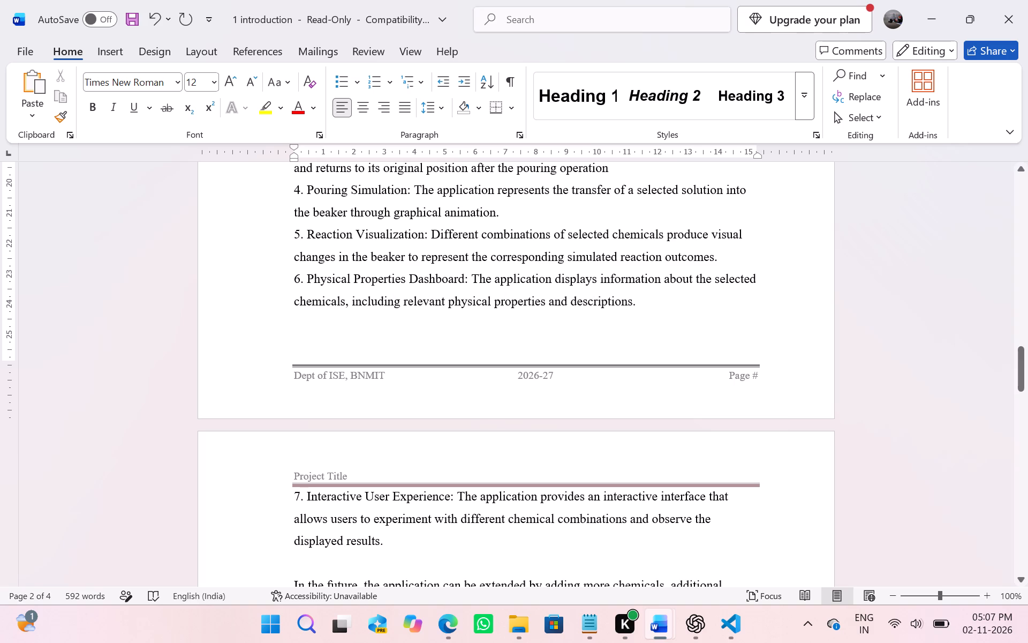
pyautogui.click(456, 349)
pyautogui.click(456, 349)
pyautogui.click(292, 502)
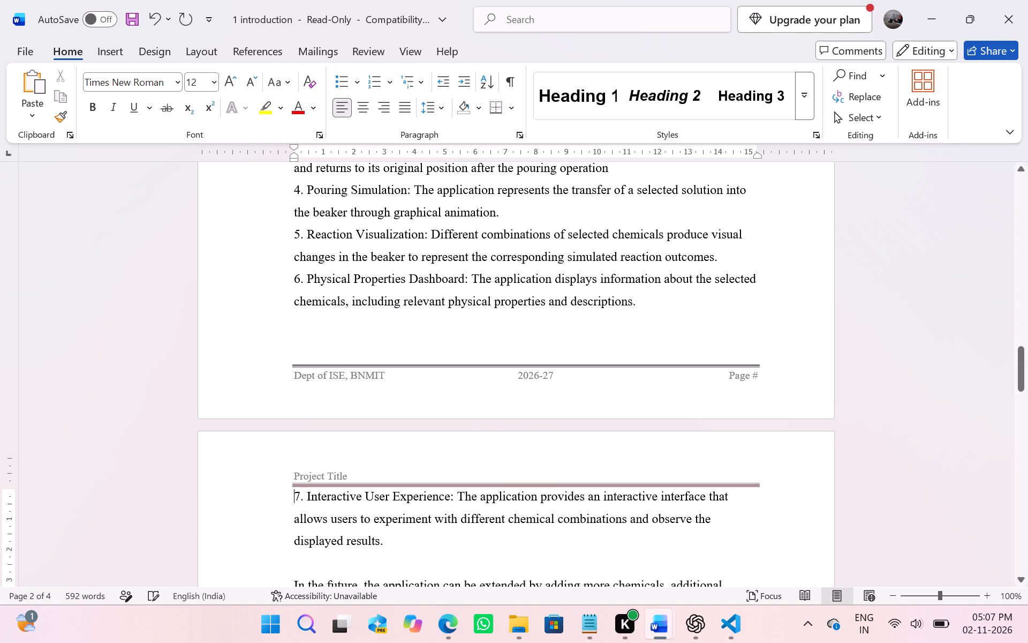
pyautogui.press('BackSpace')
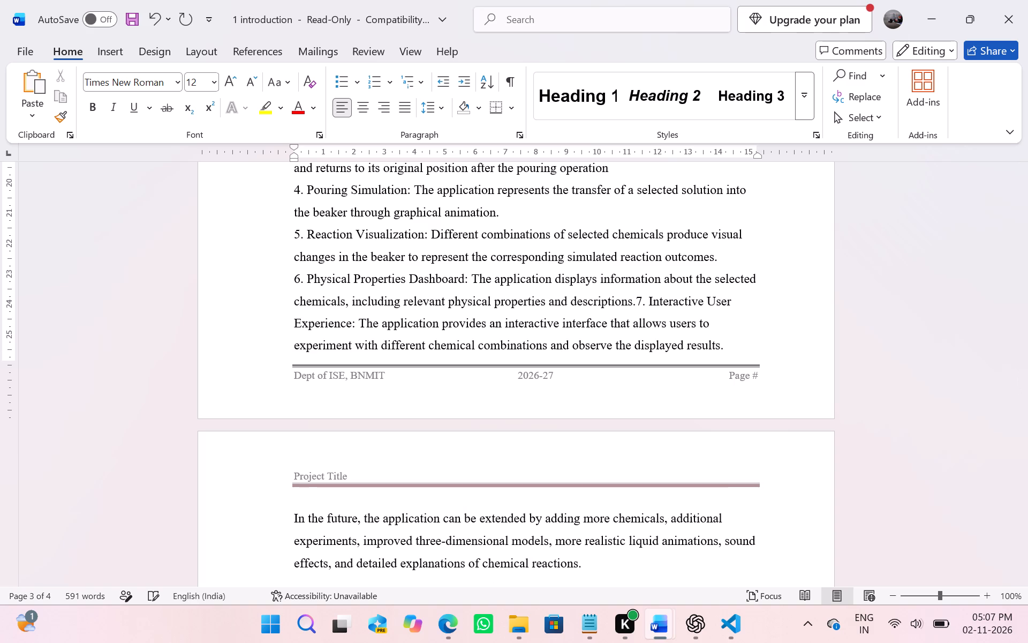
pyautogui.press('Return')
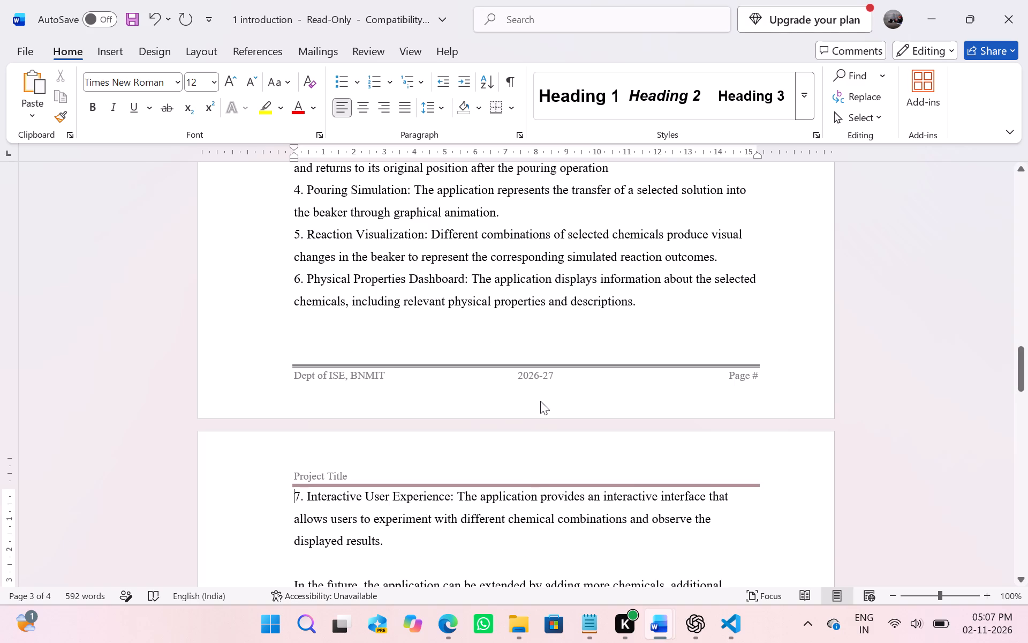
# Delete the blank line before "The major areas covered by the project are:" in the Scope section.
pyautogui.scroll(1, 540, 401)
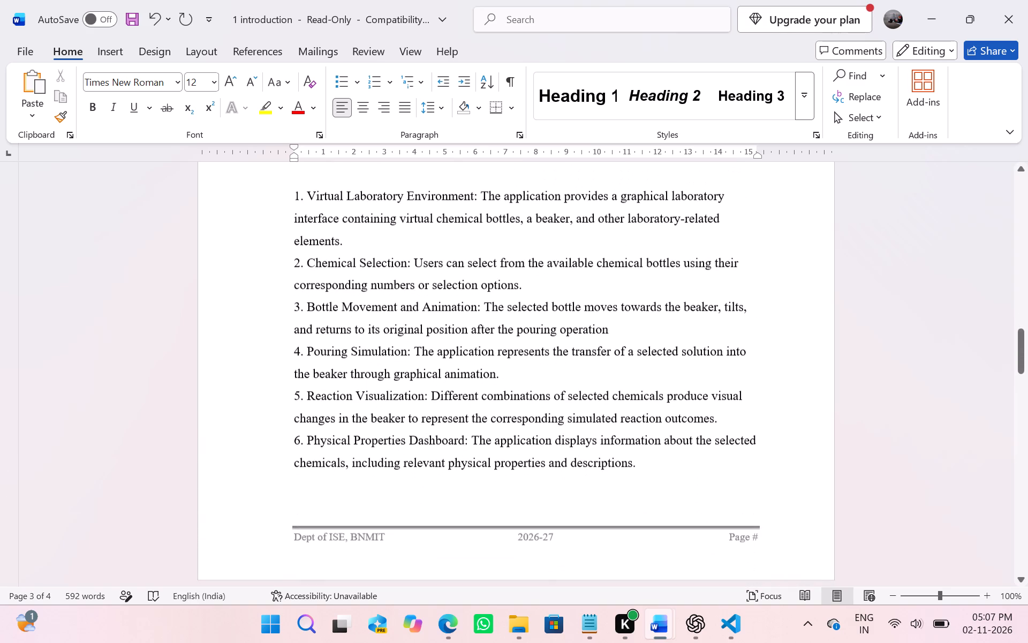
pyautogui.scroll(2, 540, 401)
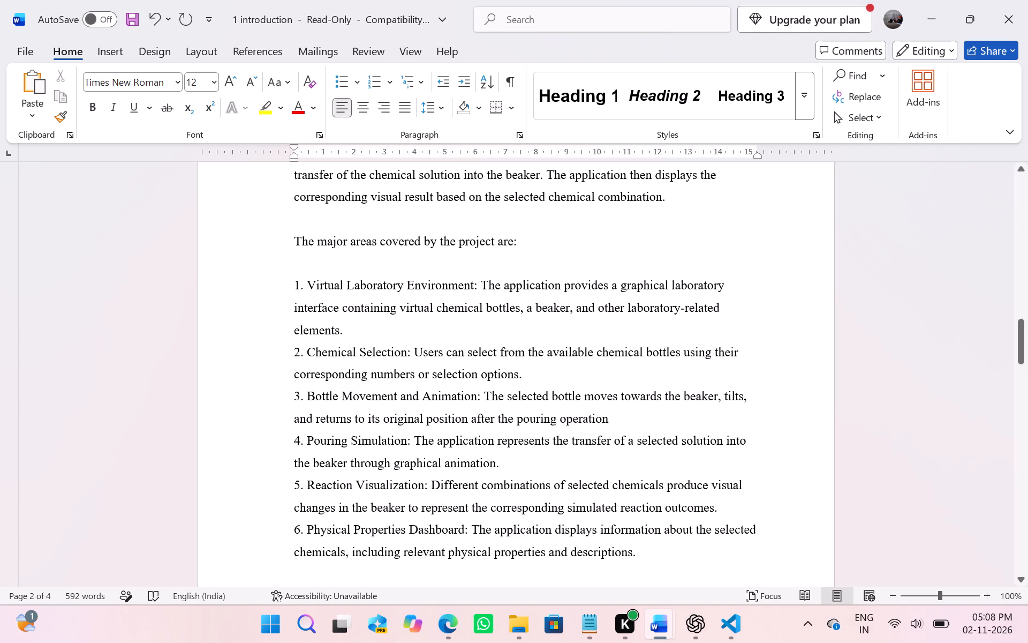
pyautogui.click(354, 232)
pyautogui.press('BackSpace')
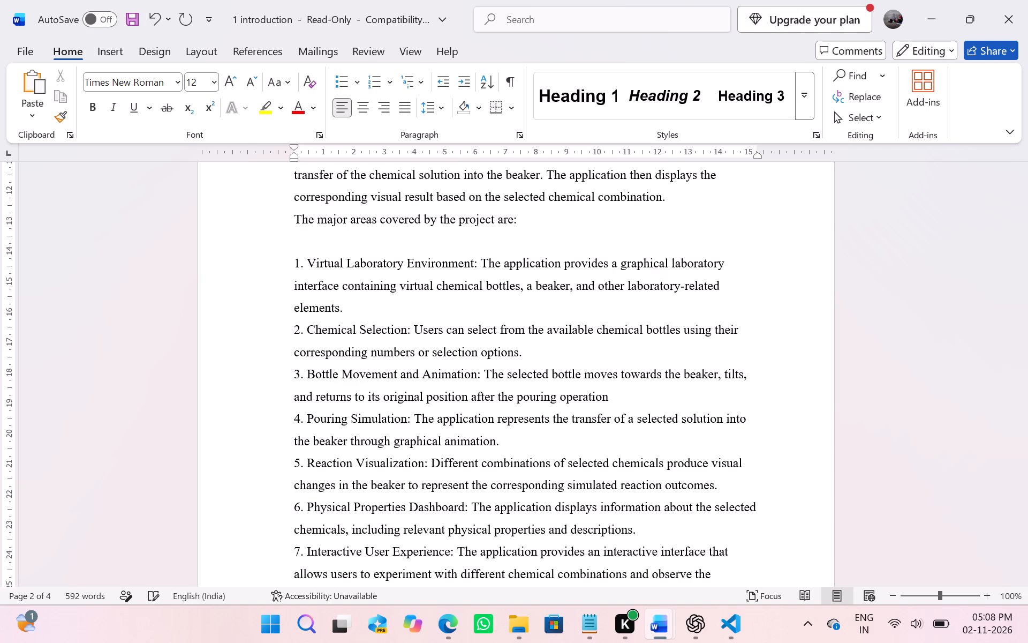
# Delete the blank line between Scope item 7 and the paragraph starting "In the future".
pyautogui.scroll(-2, 543, 342)
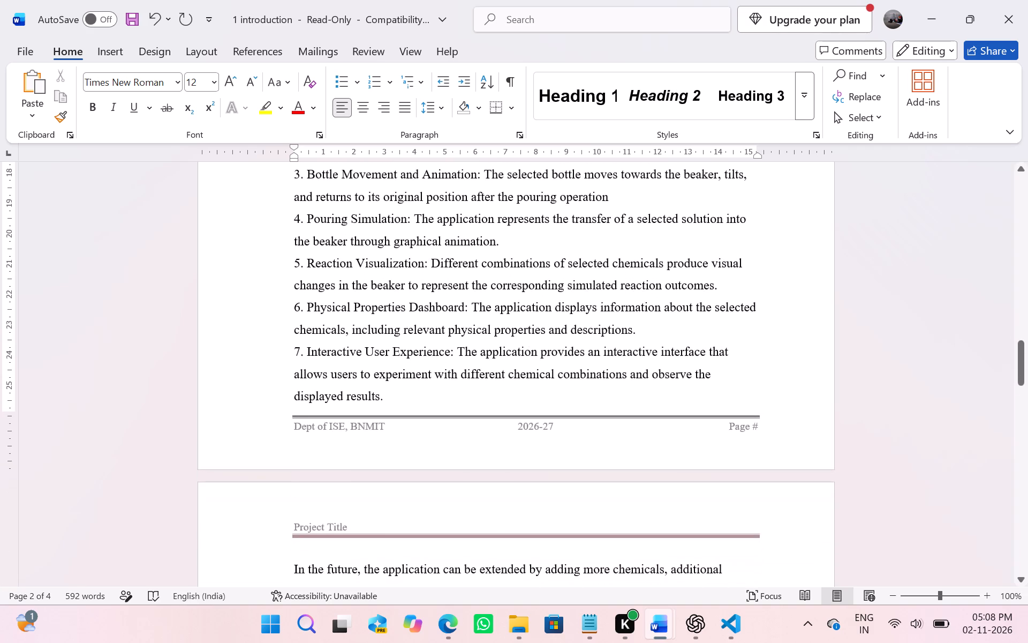
pyautogui.scroll(-3, 543, 342)
pyautogui.scroll(1, 467, 363)
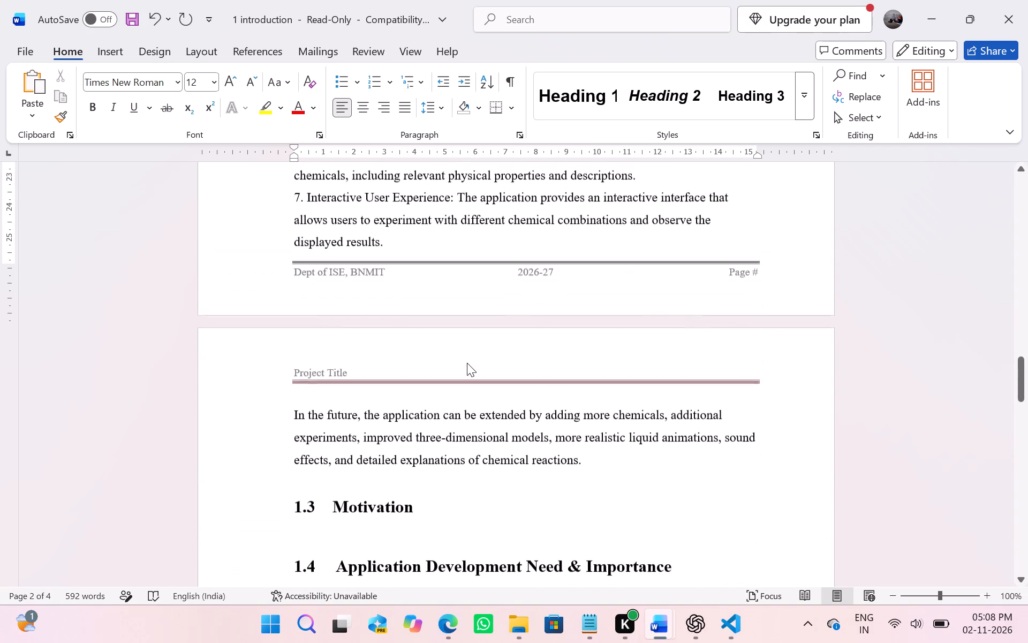
pyautogui.scroll(1, 467, 363)
pyautogui.click(307, 410)
pyautogui.press('BackSpace')
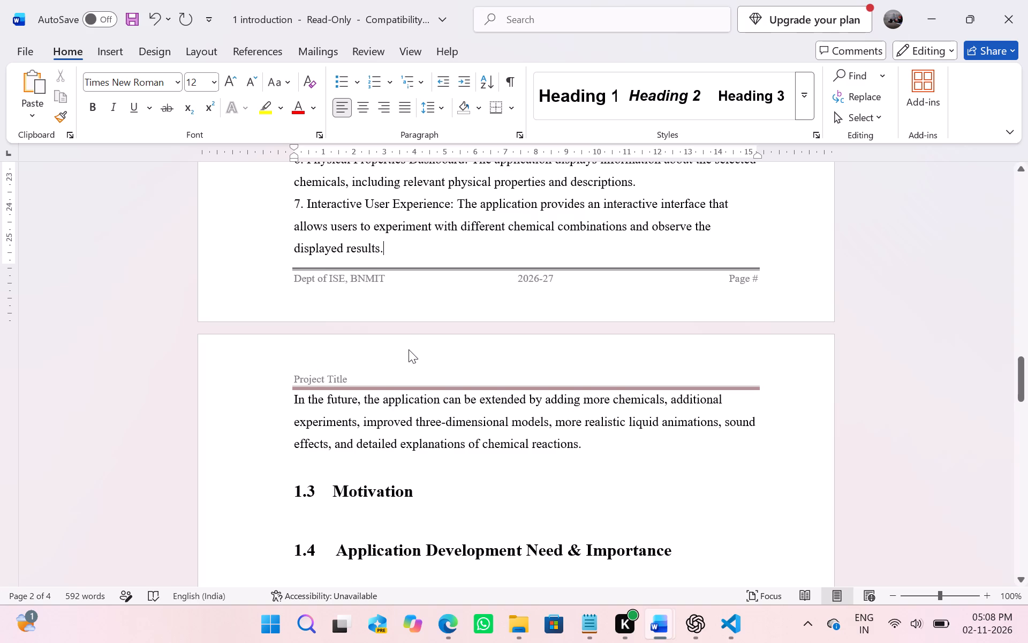
pyautogui.scroll(5, 409, 349)
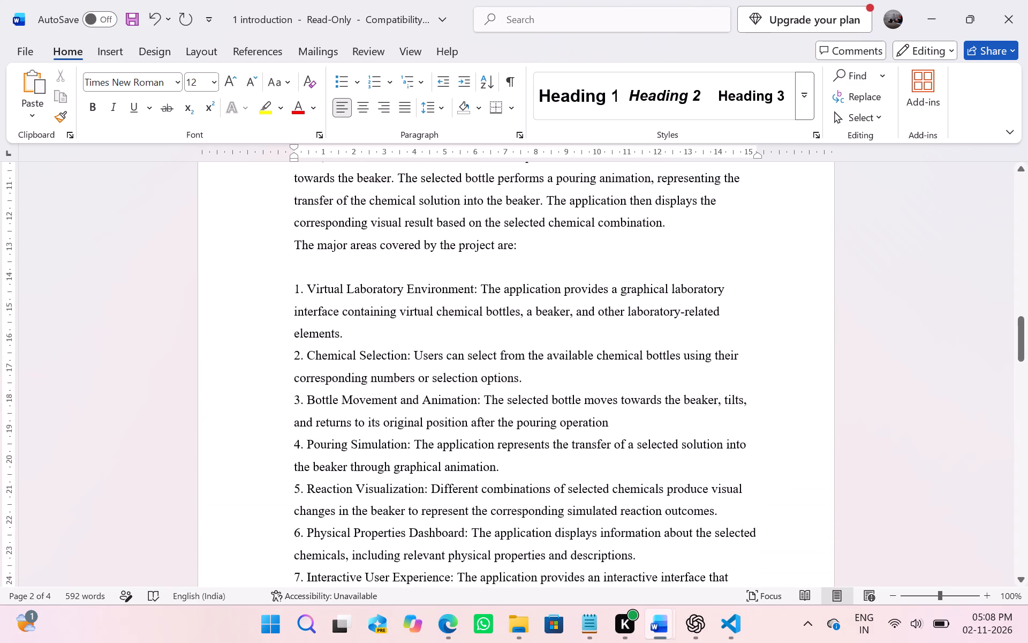
pyautogui.scroll(6, 409, 349)
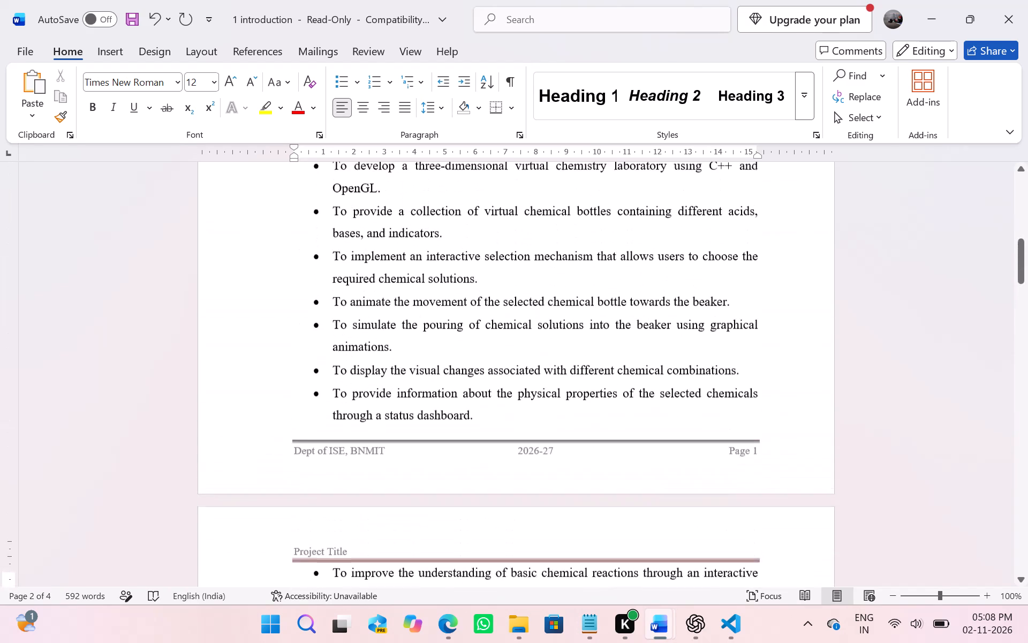
pyautogui.scroll(2, 409, 349)
pyautogui.scroll(-3, 409, 349)
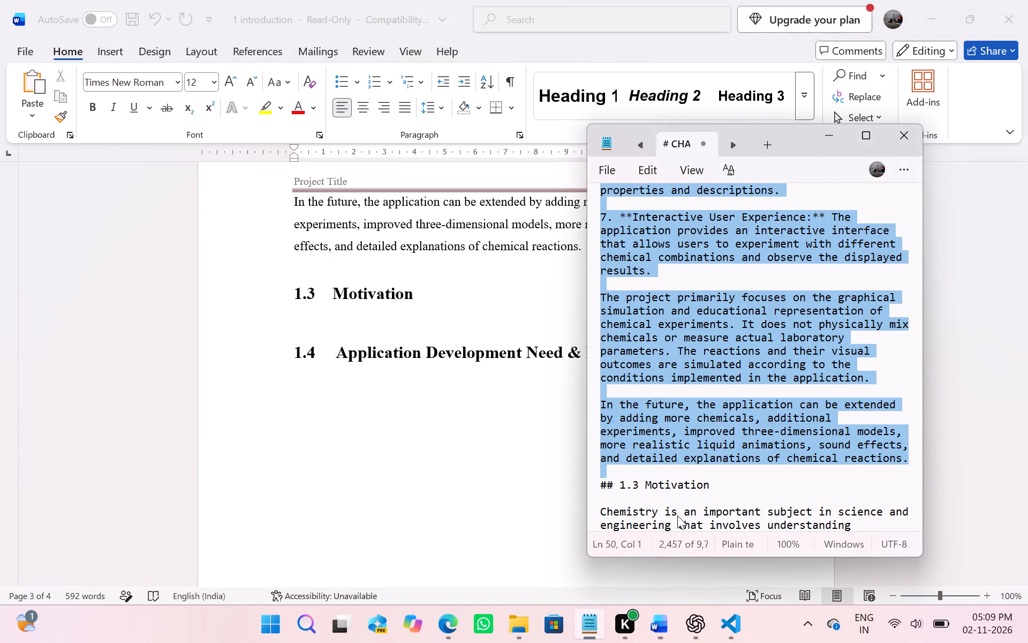
pyautogui.click(780, 409)
pyautogui.scroll(-2, 692, 447)
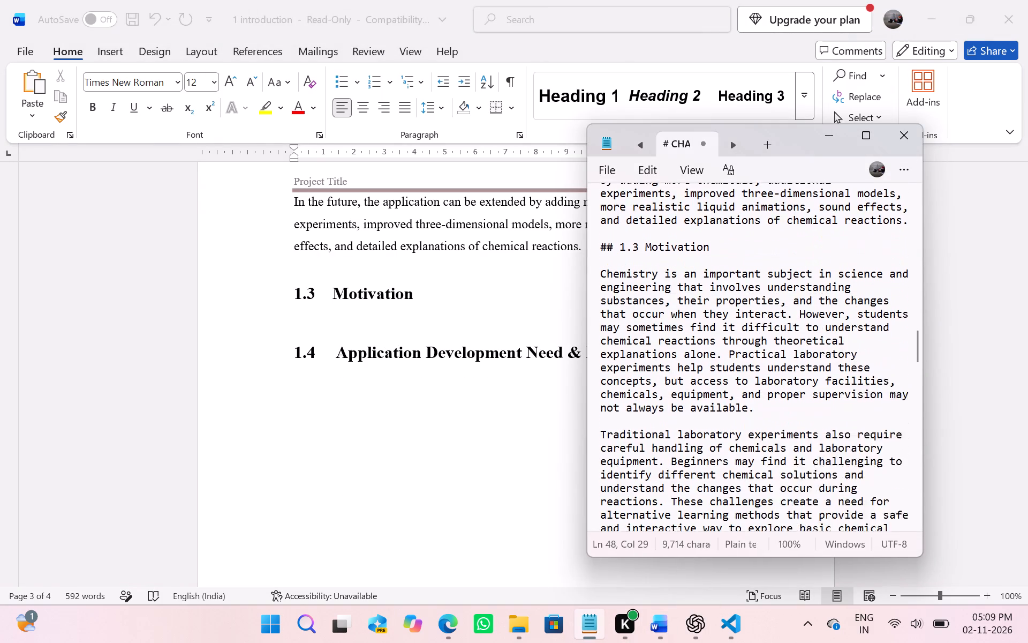
pyautogui.scroll(-1, 692, 447)
pyautogui.scroll(1, 662, 317)
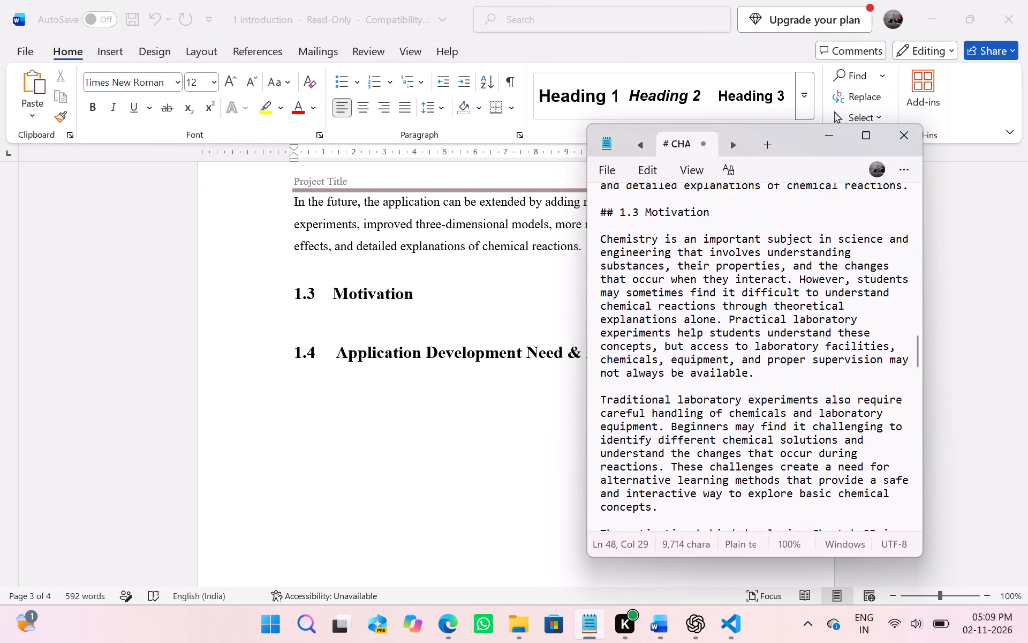
pyautogui.scroll(1, 662, 317)
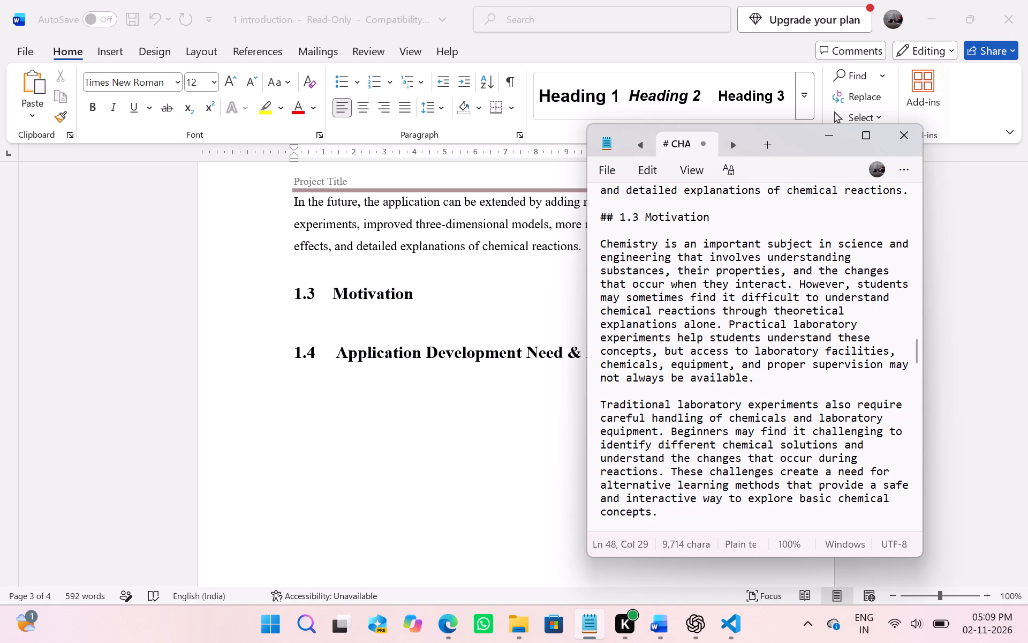
pyautogui.moveTo(602, 244); pyautogui.dragTo(687, 373)
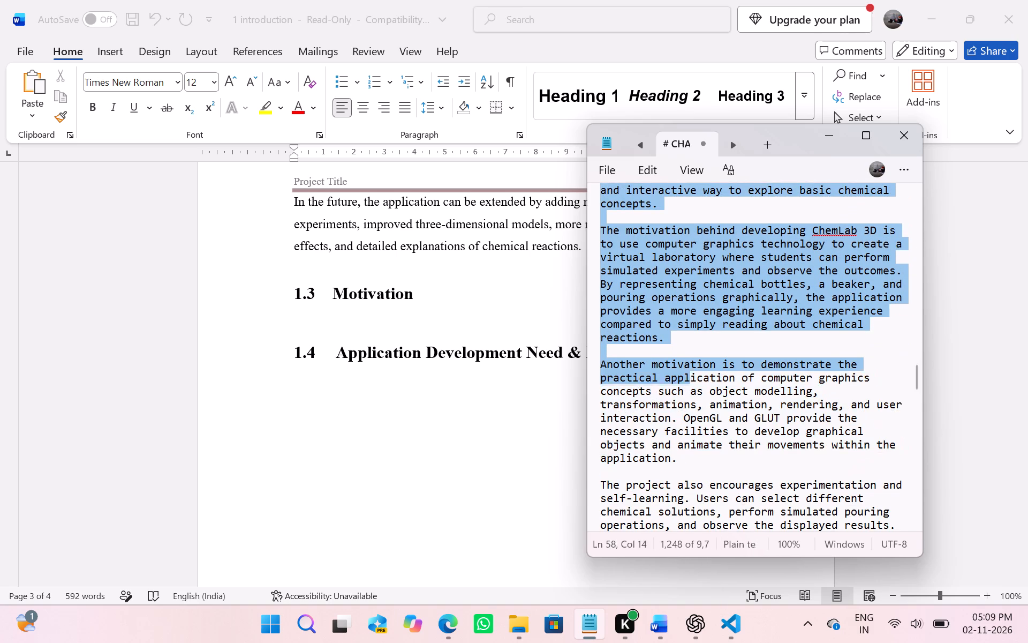
pyautogui.moveTo(687, 373); pyautogui.dragTo(687, 290)
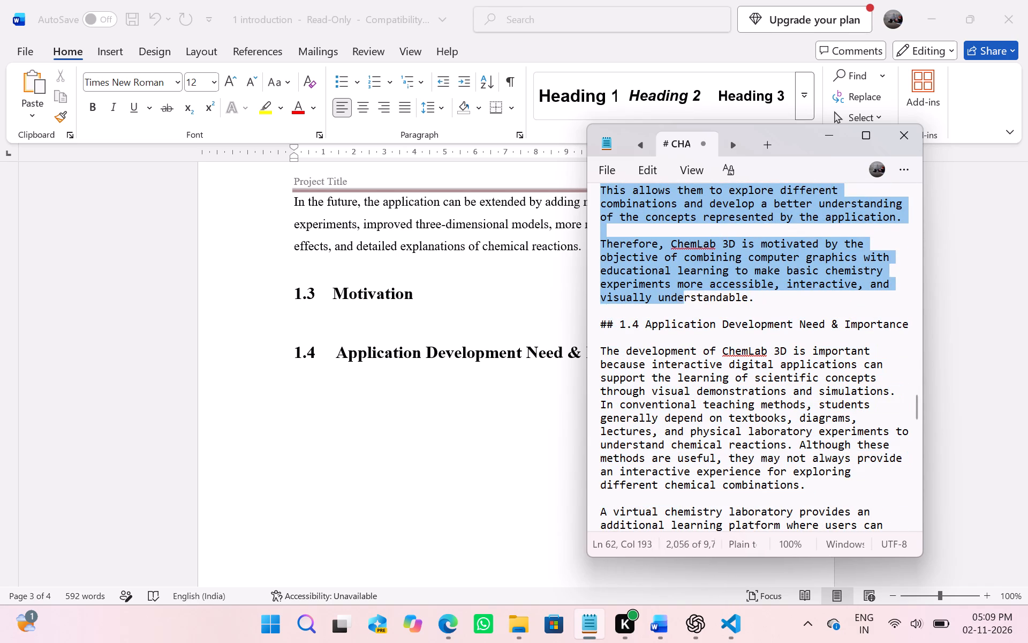
pyautogui.moveTo(687, 290); pyautogui.dragTo(770, 292)
pyautogui.hotkey('ctrl', 'c')
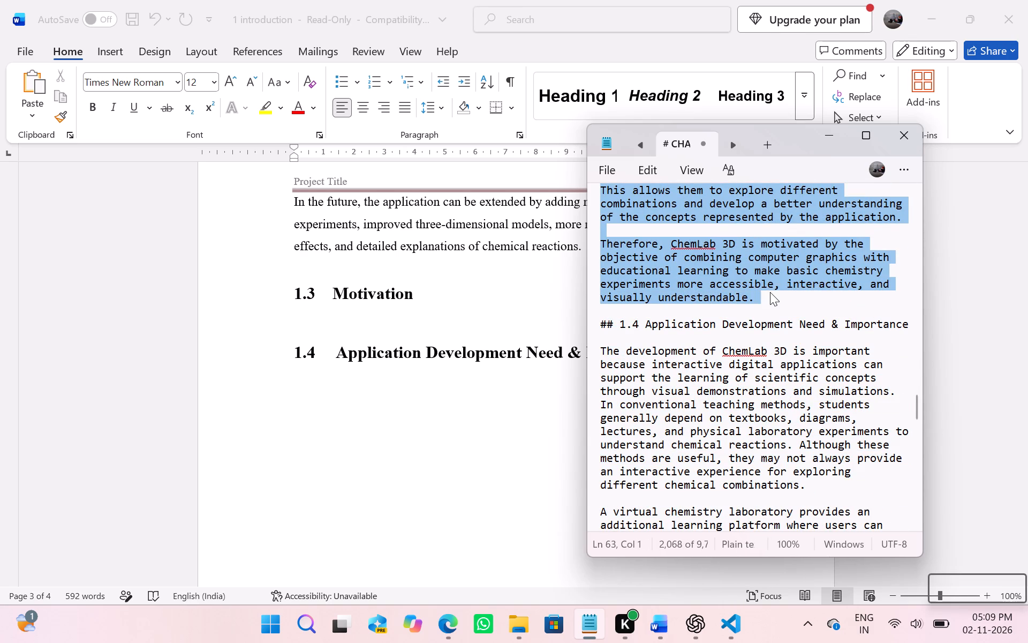
# Paste the copied text on the blank line under the 1.3 Motivation heading in the Word document.
pyautogui.click(368, 319)
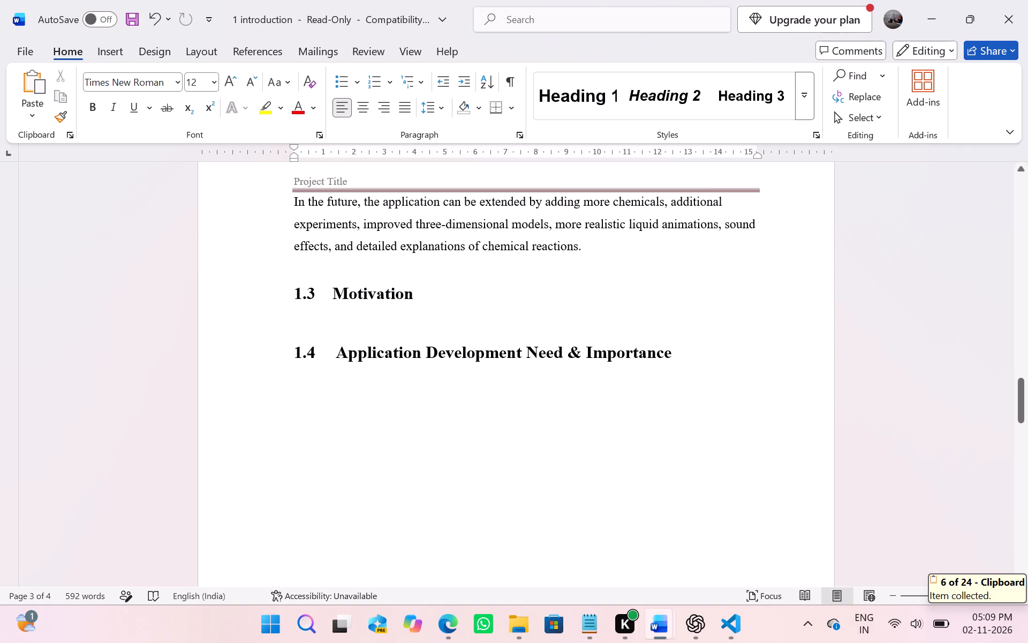
pyautogui.click(360, 320)
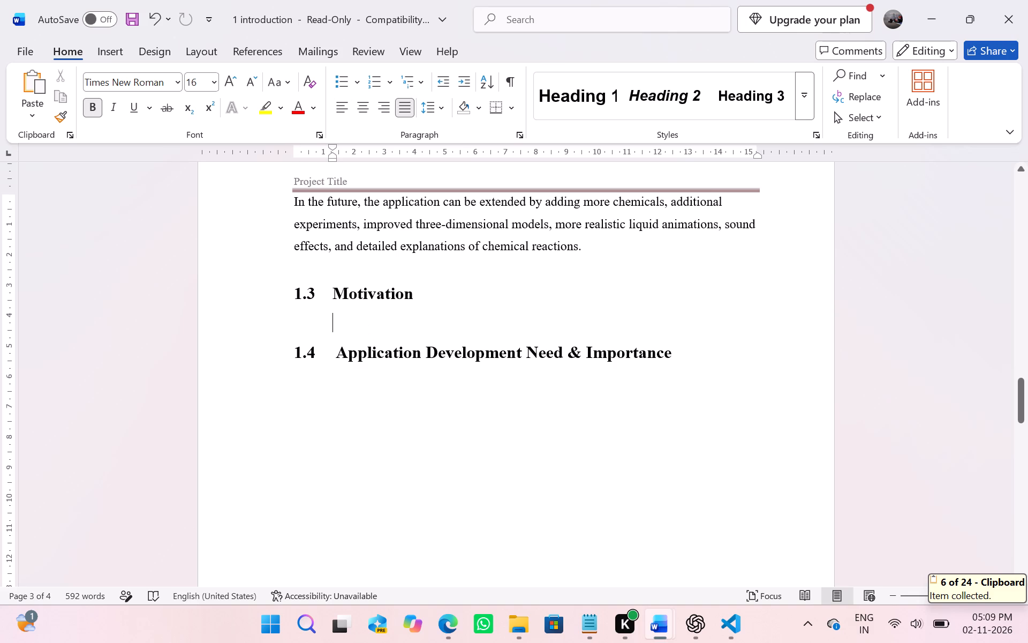
pyautogui.click(302, 317)
pyautogui.hotkey('ctrl', 'v')
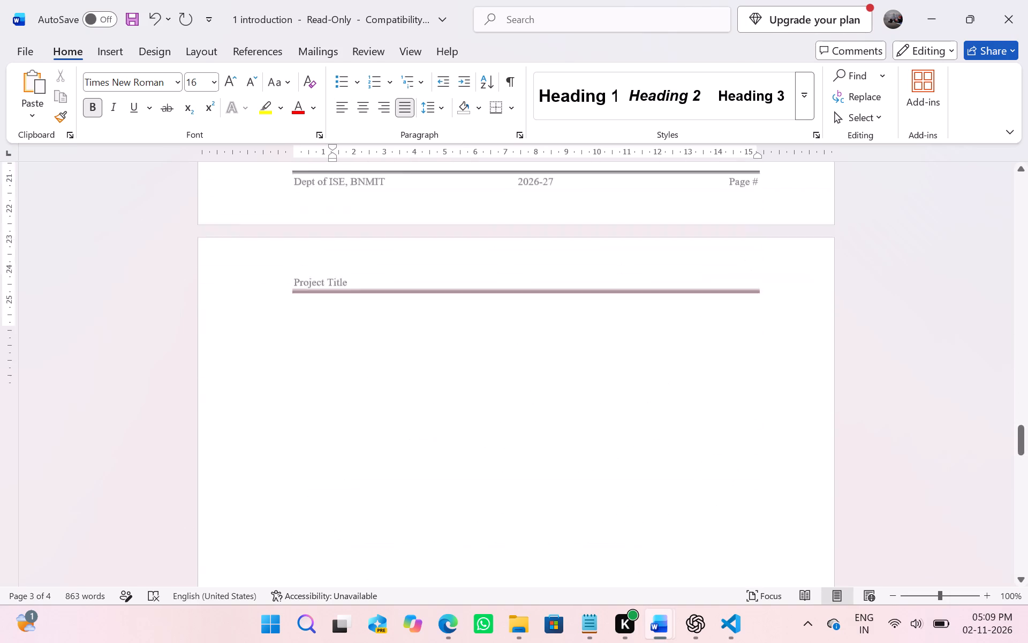
# Remove the bold from the pasted Motivation text and reduce its font size to 12.
pyautogui.moveTo(633, 419); pyautogui.dragTo(477, 216)
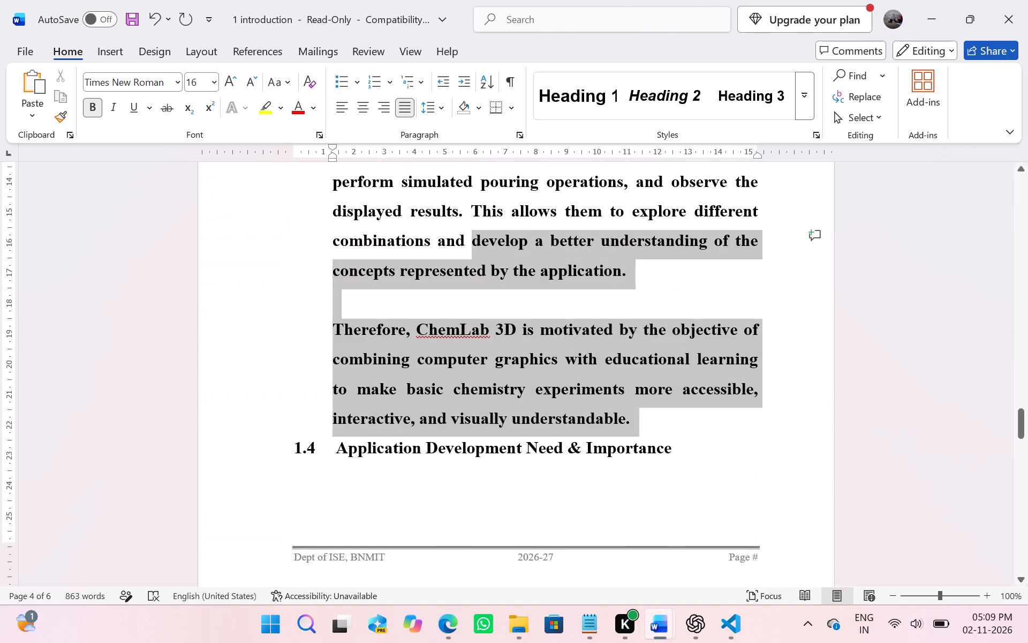
pyautogui.moveTo(477, 216); pyautogui.dragTo(374, 189)
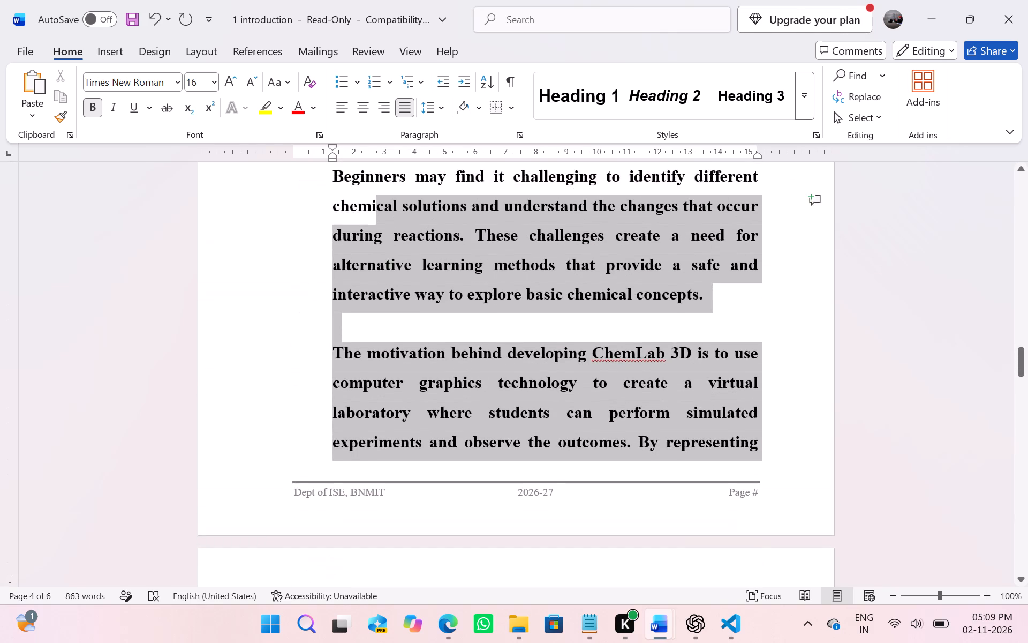
pyautogui.moveTo(374, 189); pyautogui.dragTo(368, 292)
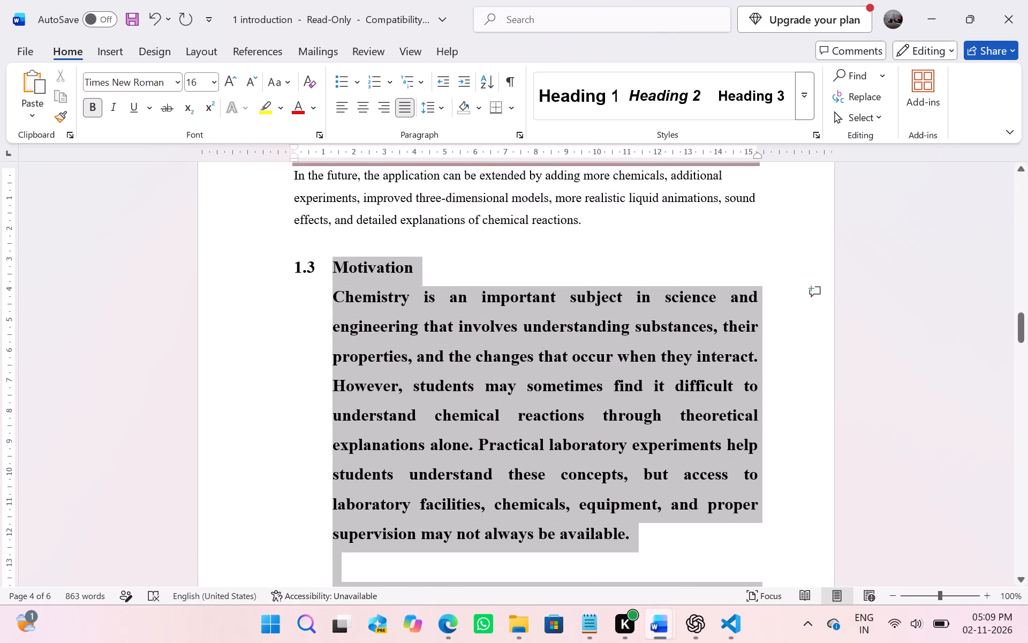
pyautogui.moveTo(368, 292); pyautogui.dragTo(338, 300)
pyautogui.hotkey('ctrl', 'b')
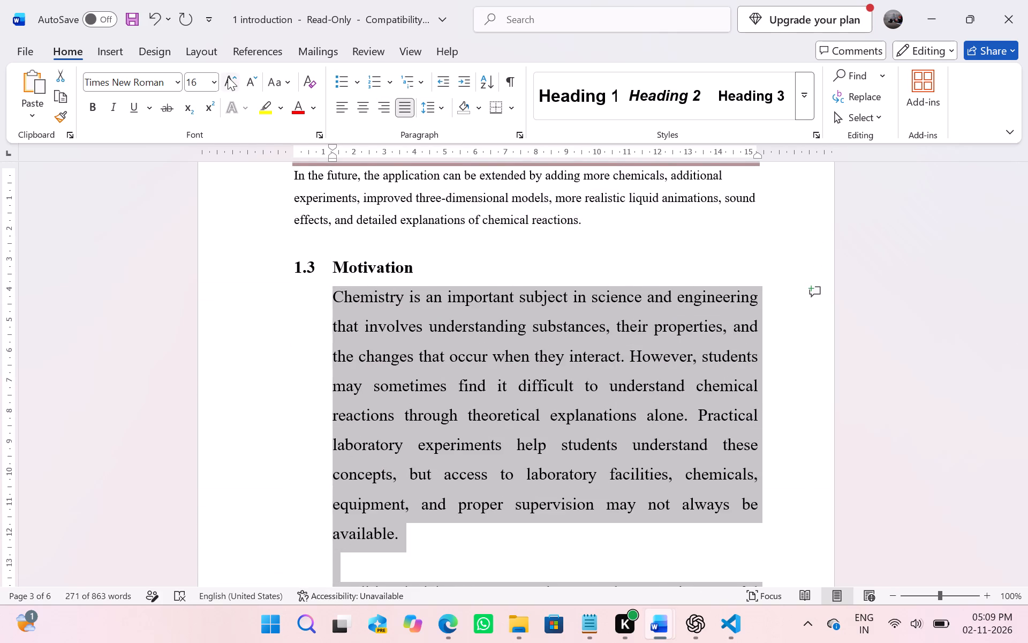
pyautogui.click(252, 81)
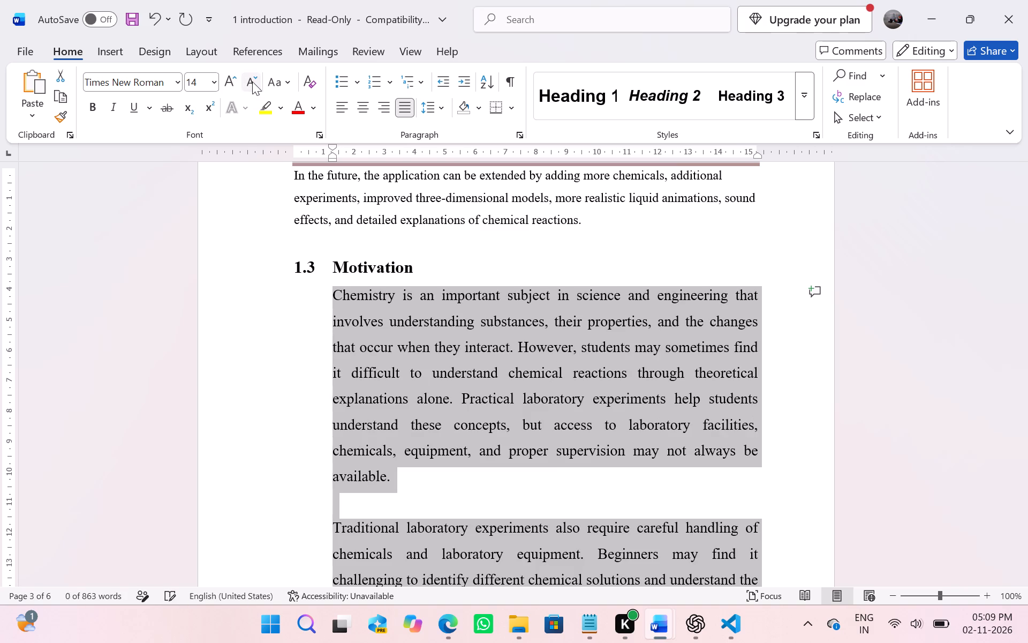
pyautogui.click(252, 81)
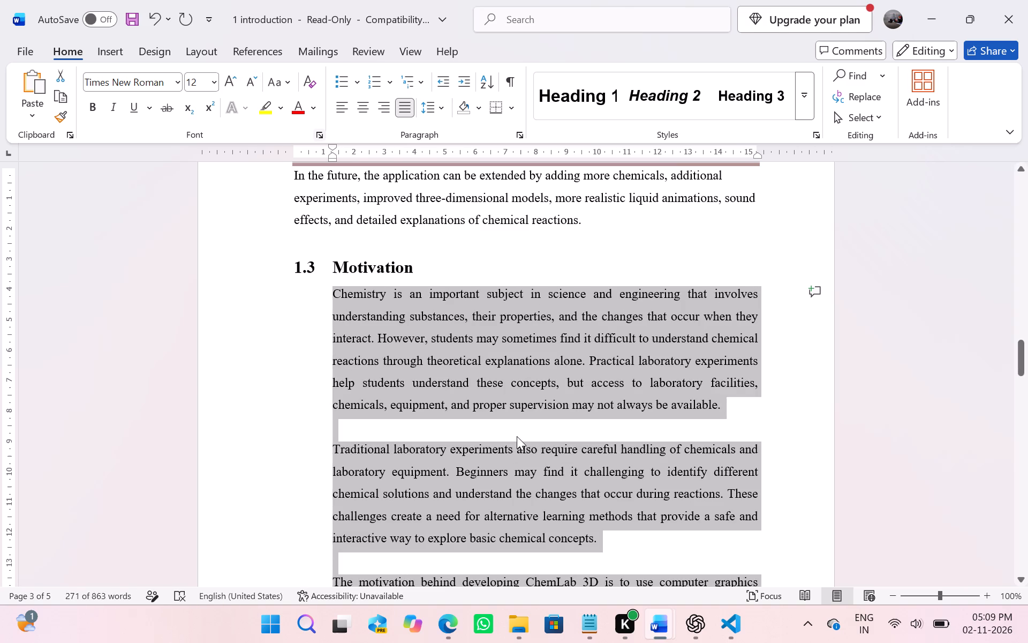
pyautogui.click(517, 436)
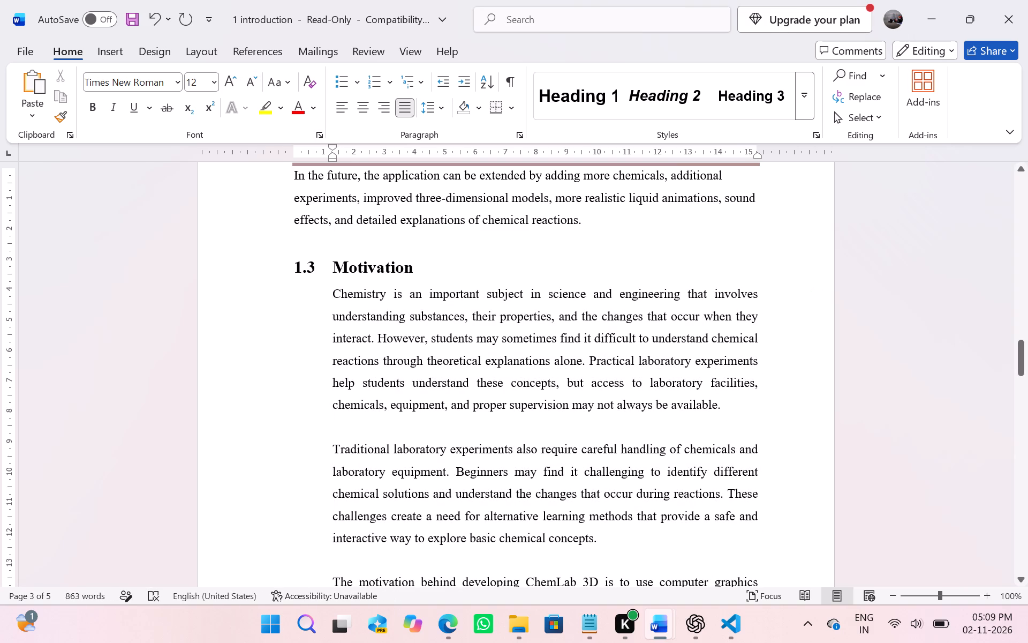
# Remove the left indent from each Motivation paragraph, from "Chemistry is an important subject" through "Therefore, ChemLab 3D is motivated".
pyautogui.click(331, 297)
pyautogui.press('BackSpace')
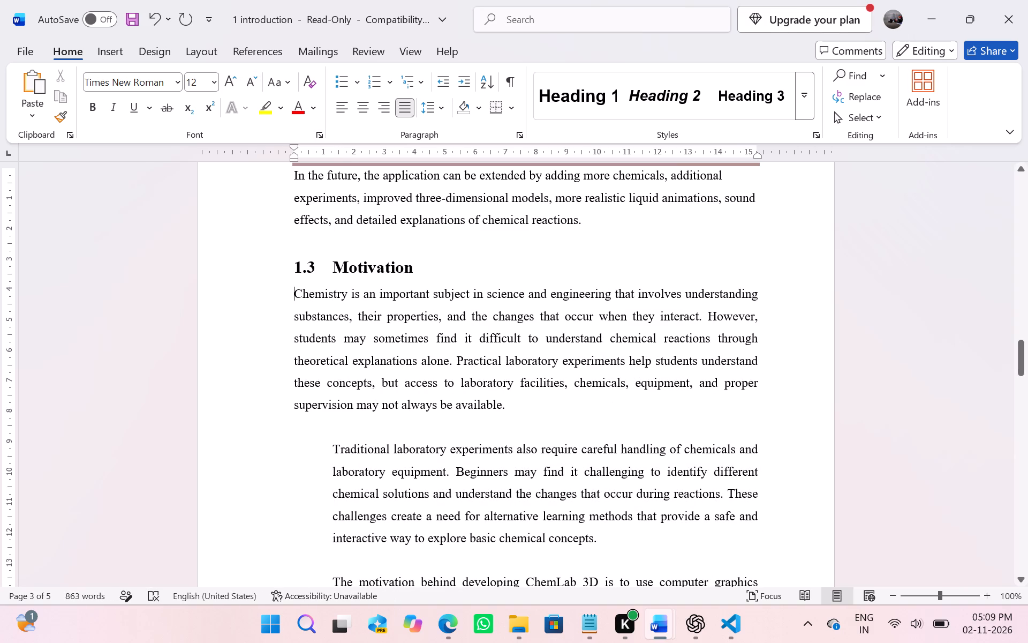
pyautogui.click(329, 450)
pyautogui.press('BackSpace')
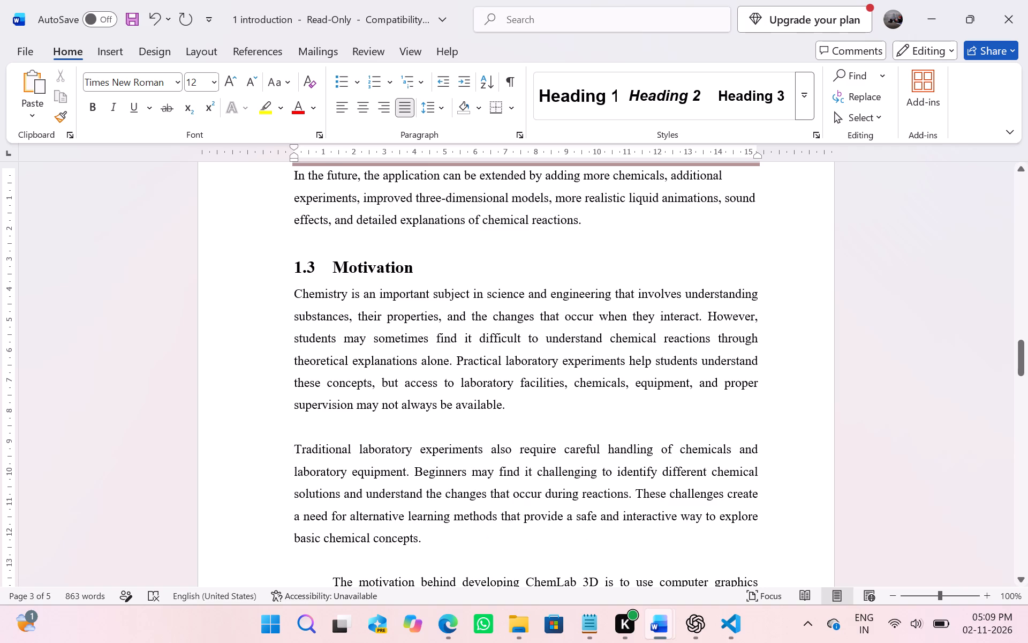
pyautogui.scroll(-1, 466, 418)
pyautogui.click(331, 518)
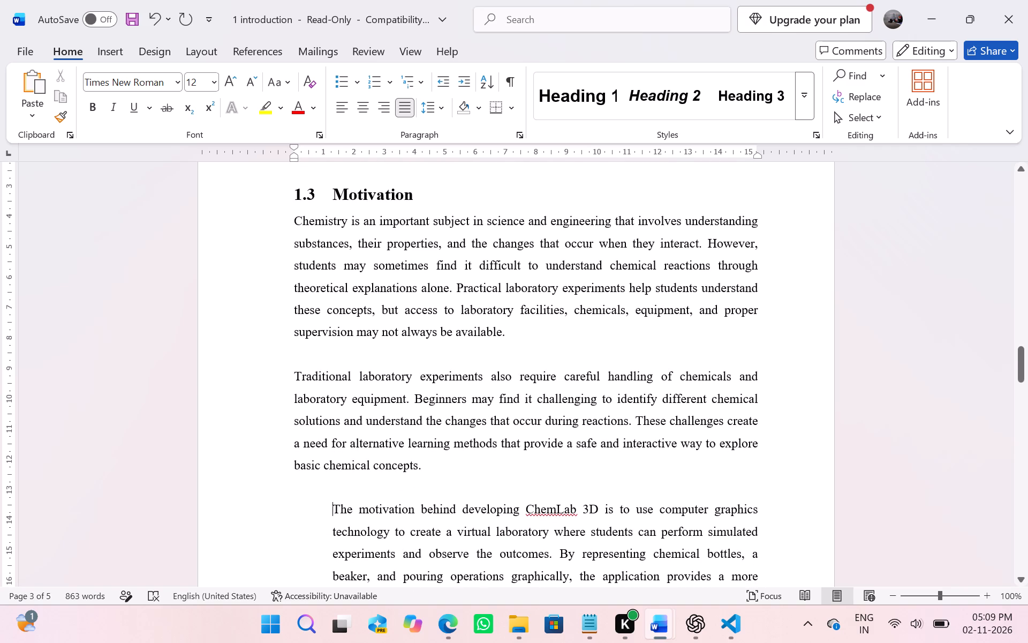
pyautogui.press('BackSpace')
pyautogui.scroll(-3, 331, 518)
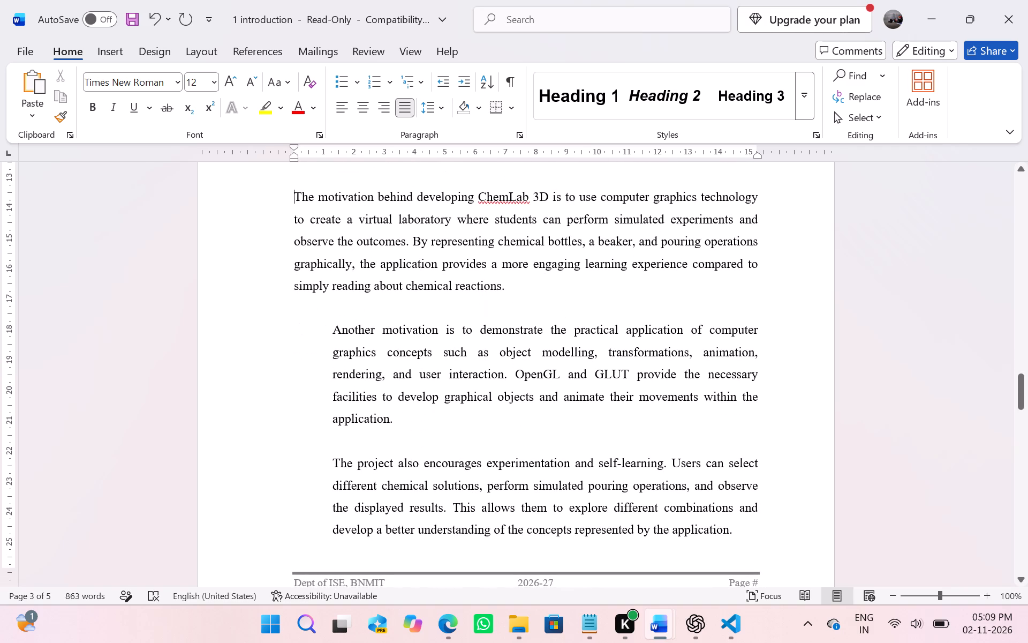
pyautogui.click(328, 330)
pyautogui.press('BackSpace')
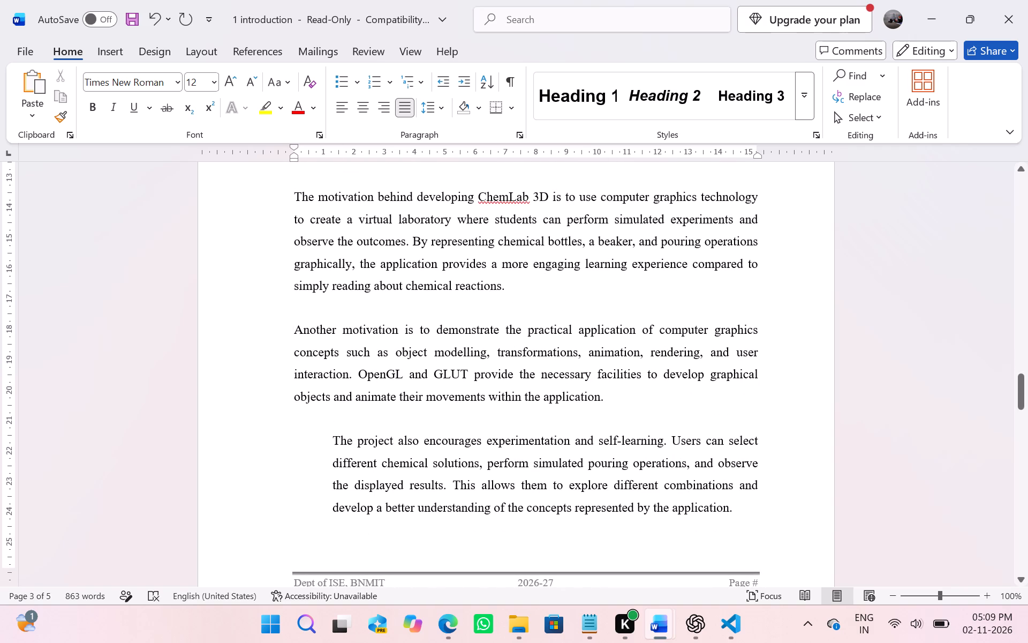
pyautogui.click(330, 446)
pyautogui.press('BackSpace')
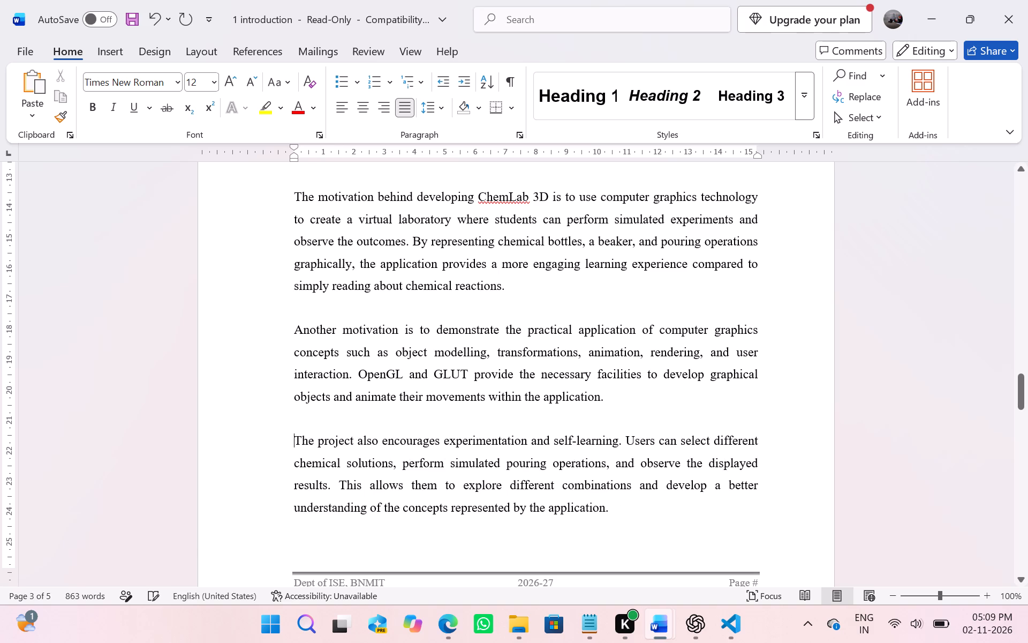
pyautogui.scroll(-1, 330, 446)
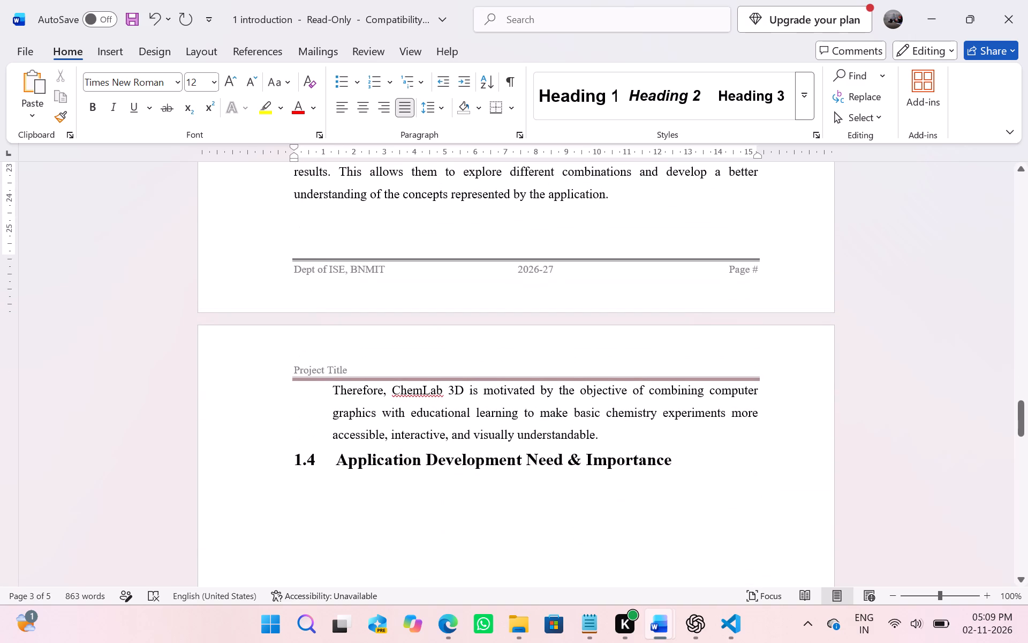
pyautogui.click(331, 394)
pyautogui.press('BackSpace')
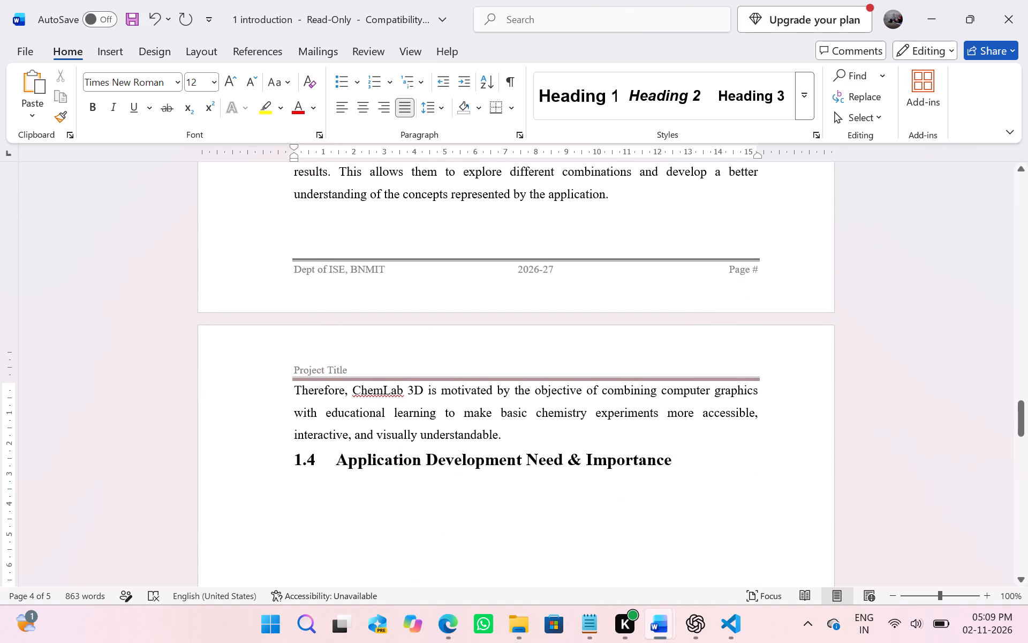
# Delete the closing Motivation paragraph starting "Therefore, ChemLab 3D is motivated", just before heading 1.4.
pyautogui.moveTo(294, 388); pyautogui.dragTo(535, 440)
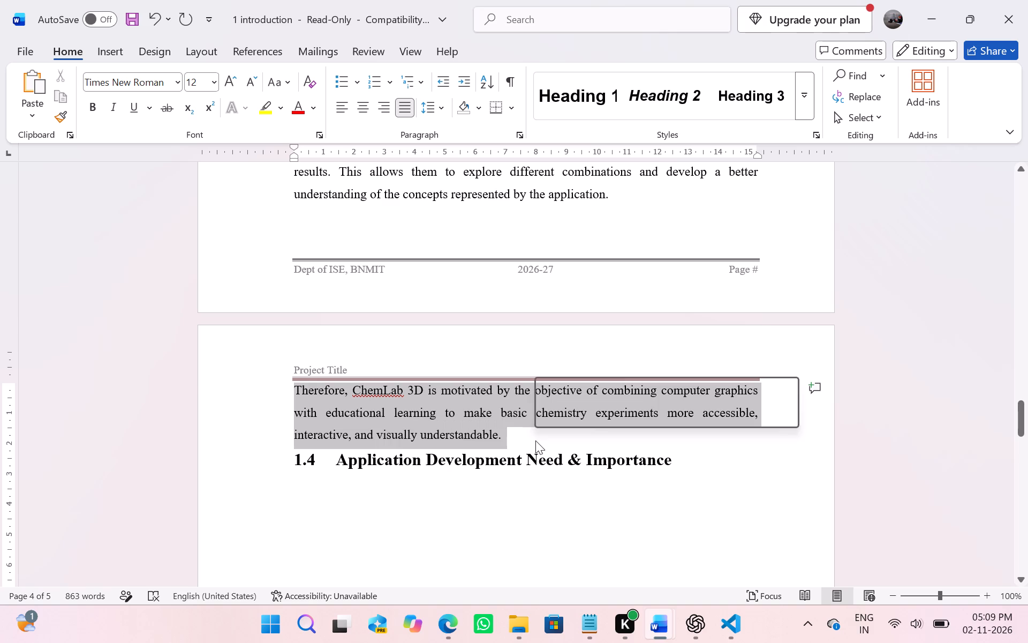
pyautogui.press('BackSpace')
# Delete the name "ChemLab 3D" from the Motivation paragraph starting "The motivation behind developing", keeping a single space before "is".
pyautogui.scroll(6, 535, 440)
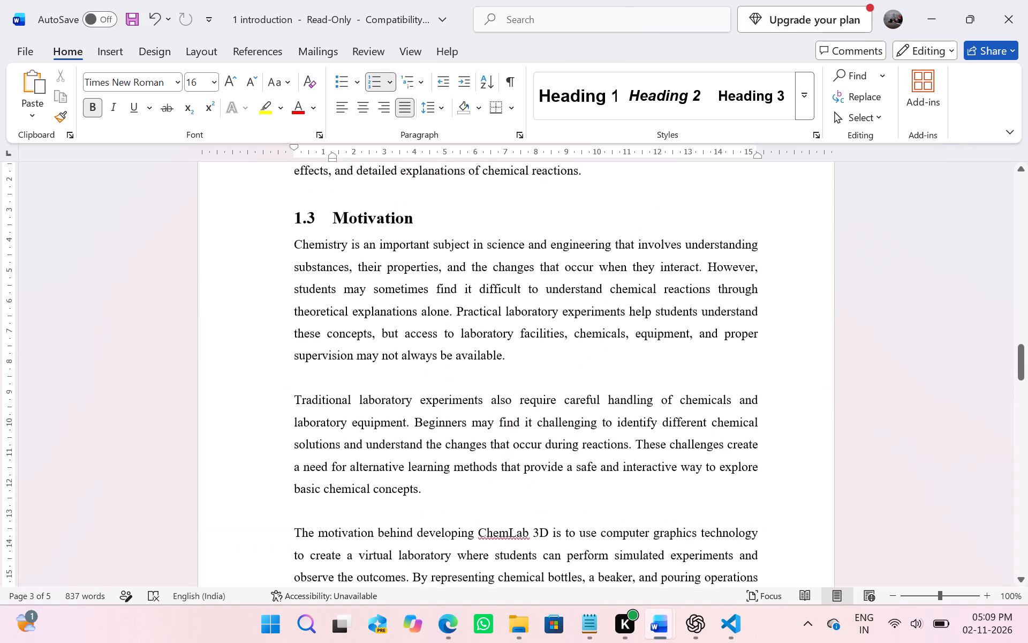
pyautogui.scroll(-2, 535, 440)
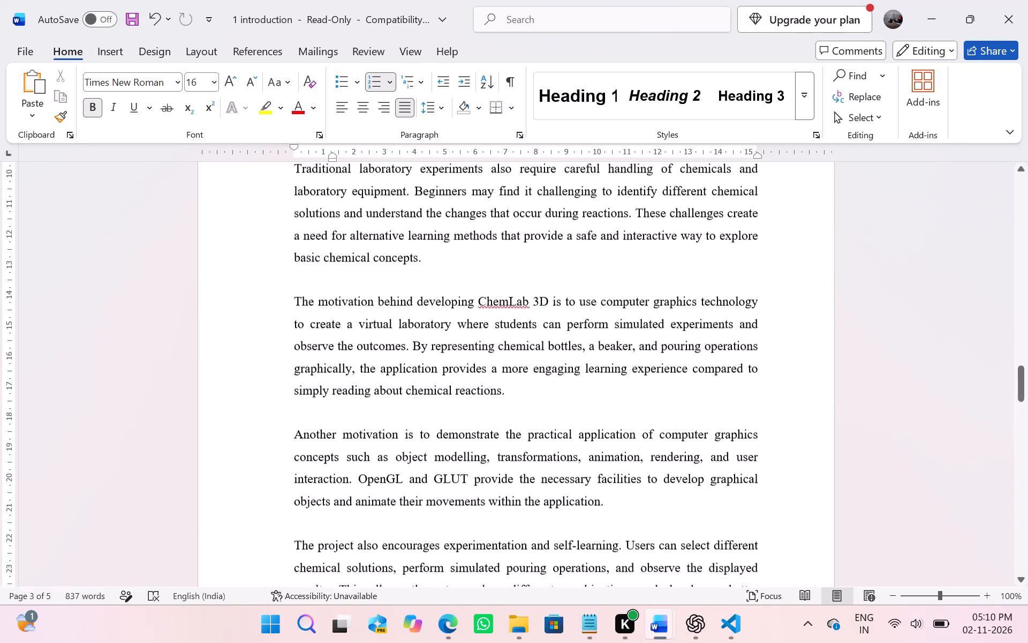
pyautogui.scroll(-1, 535, 440)
pyautogui.scroll(1, 535, 440)
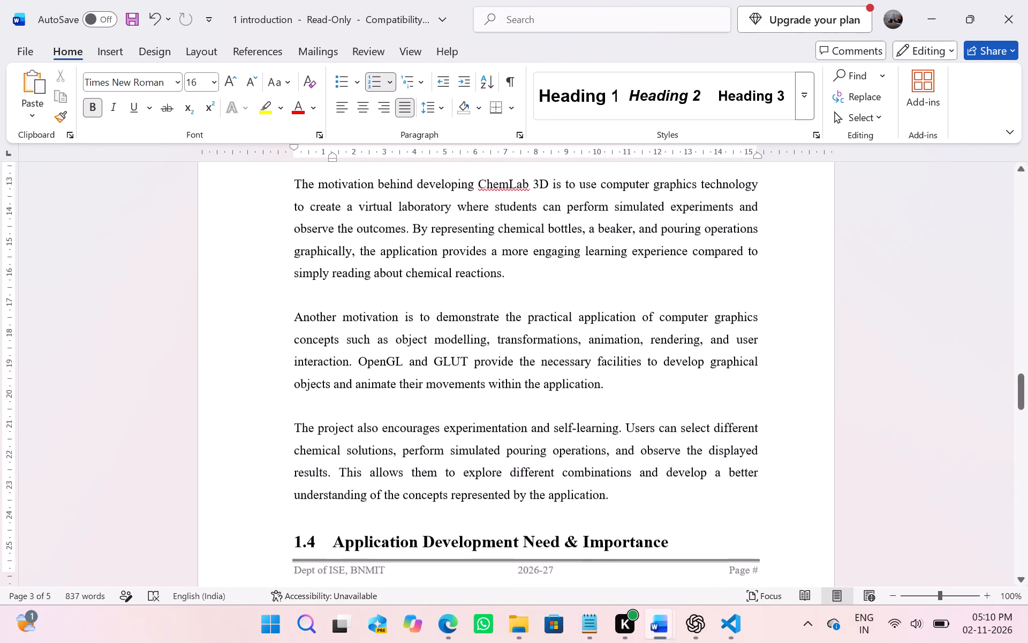
pyautogui.scroll(1, 535, 440)
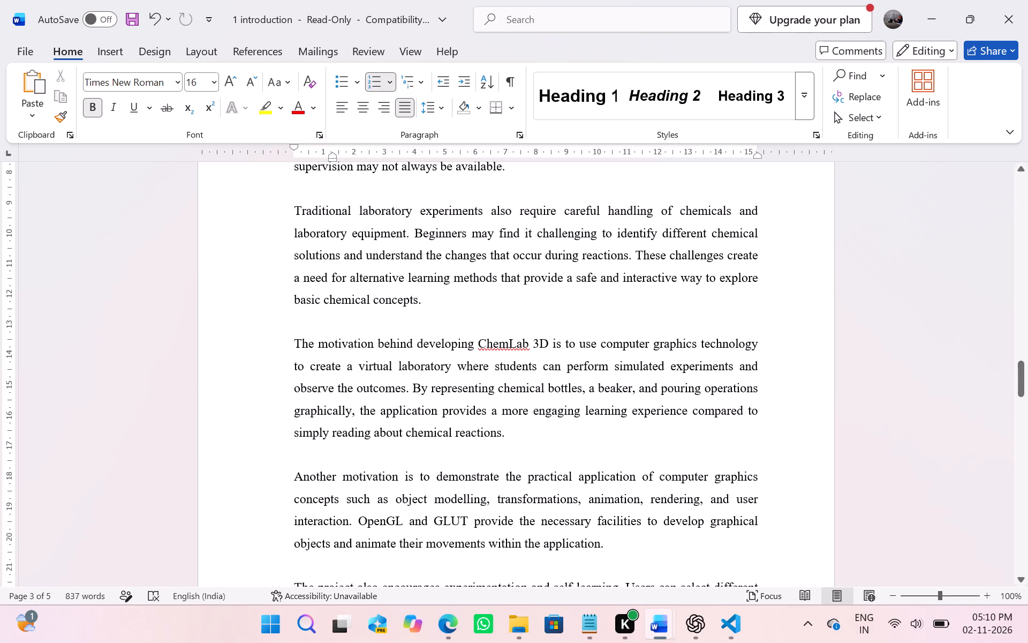
pyautogui.click(552, 344)
pyautogui.press('BackSpace')
pyautogui.press('BackSpace')
pyautogui.press('BackSpace')
pyautogui.press('BackSpace')
pyautogui.press('BackSpace')
pyautogui.press('BackSpace')
pyautogui.press('BackSpace')
pyautogui.press('BackSpace')
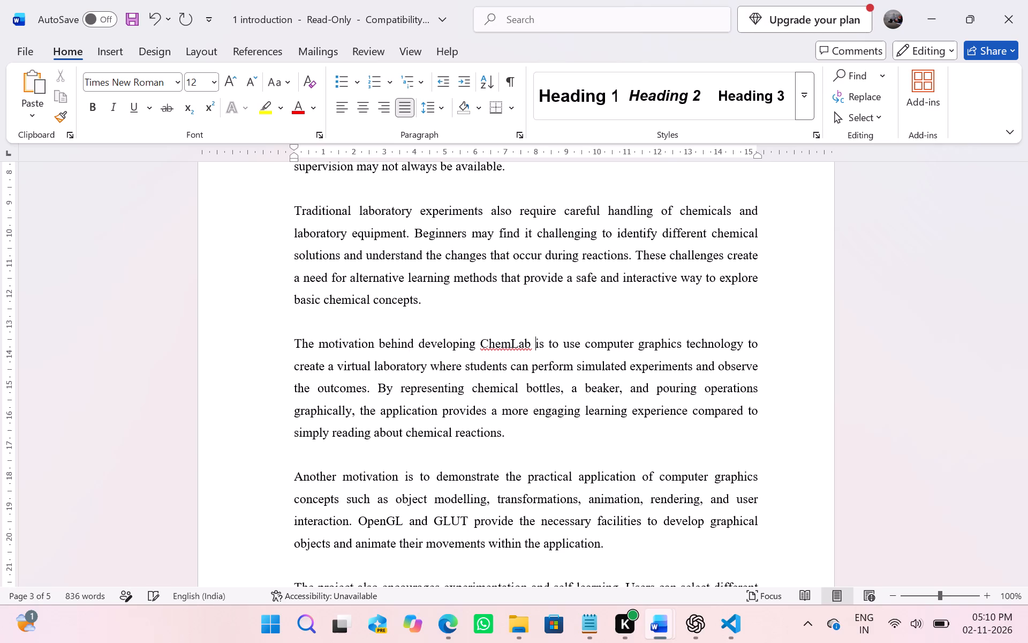
pyautogui.press('BackSpace')
pyautogui.press('BackSpace')
pyautogui.press('BackSpace')
pyautogui.press('BackSpace')
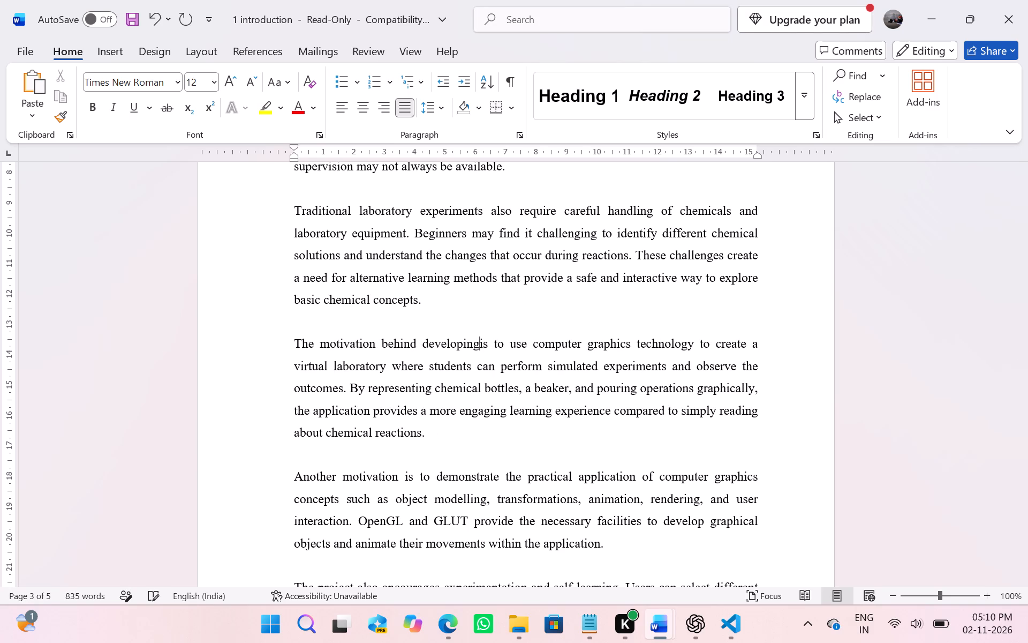
pyautogui.press('space')
# Insert a blank line after the last Motivation paragraph, before heading 1.4.
pyautogui.scroll(1, 545, 318)
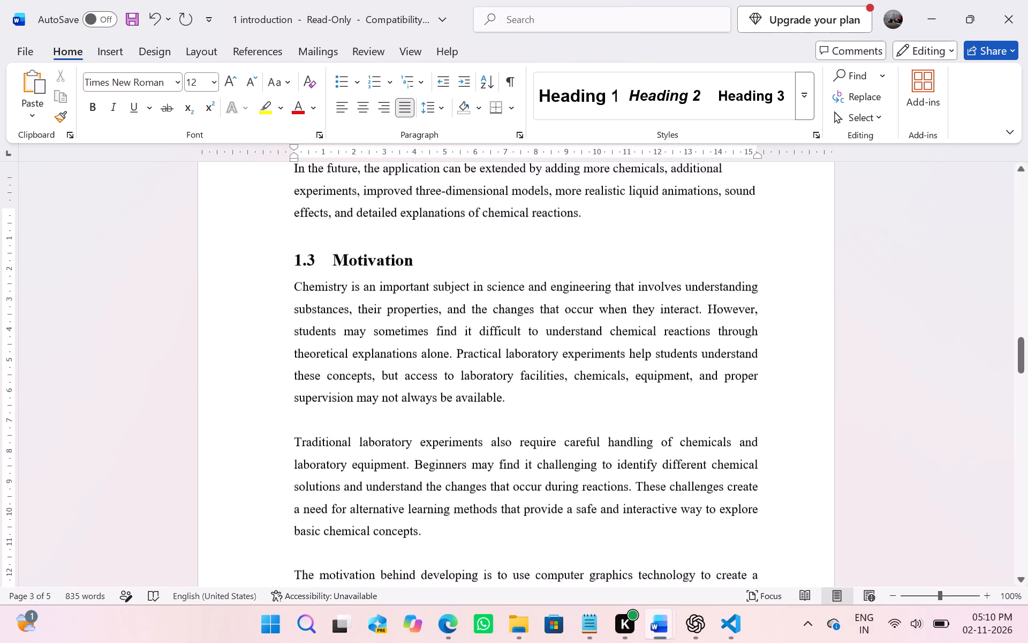
pyautogui.scroll(1, 545, 318)
pyautogui.scroll(-4, 545, 318)
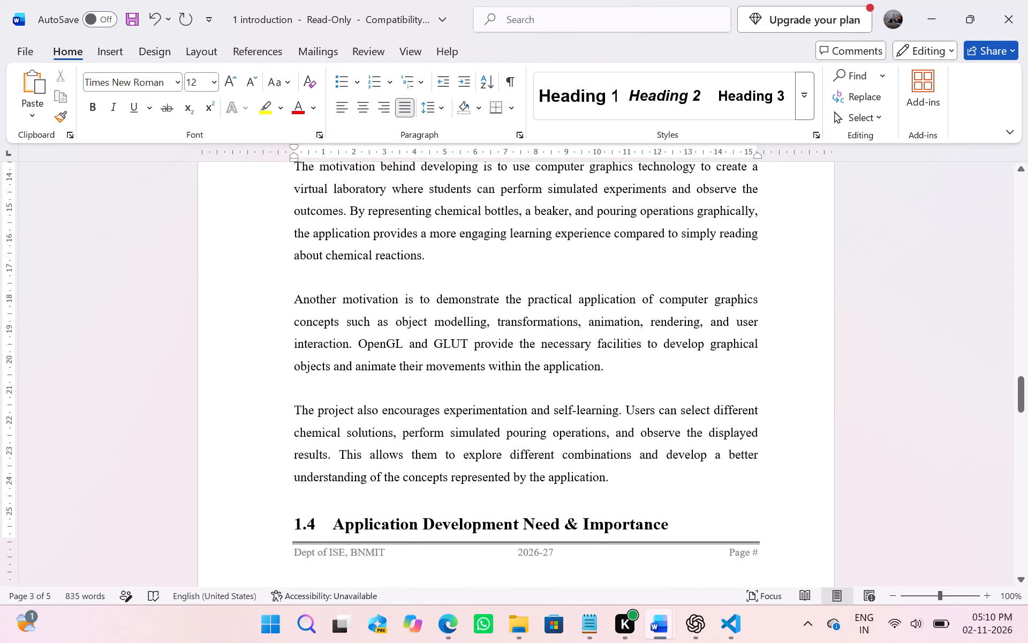
pyautogui.click(626, 486)
pyautogui.press('Return')
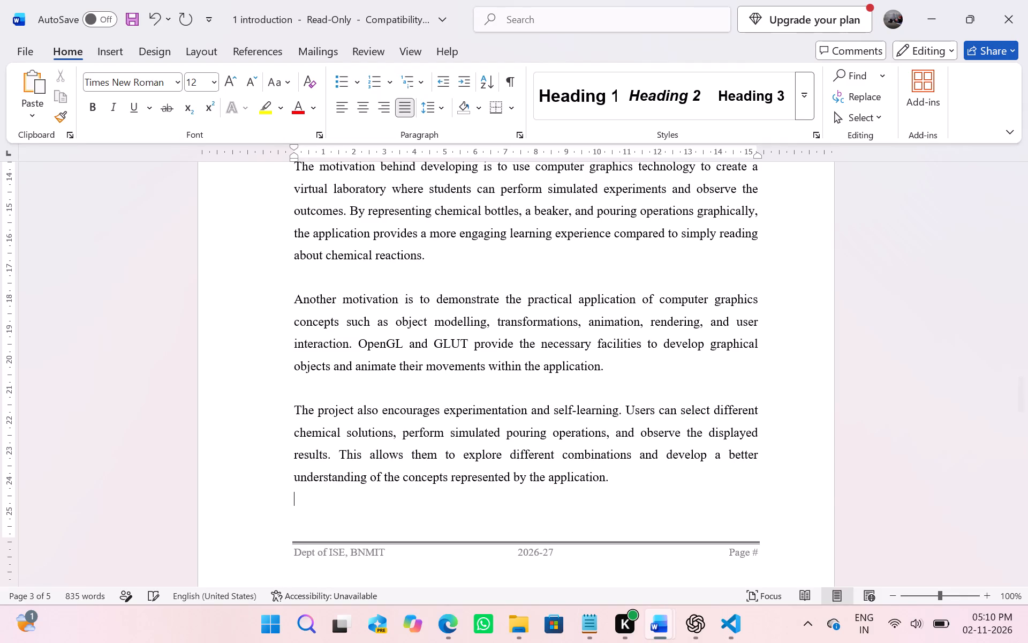
# Set up an empty line under the 1.4 Application Development Need & Importance heading with font size 12 and no bold.
pyautogui.scroll(-3, 626, 486)
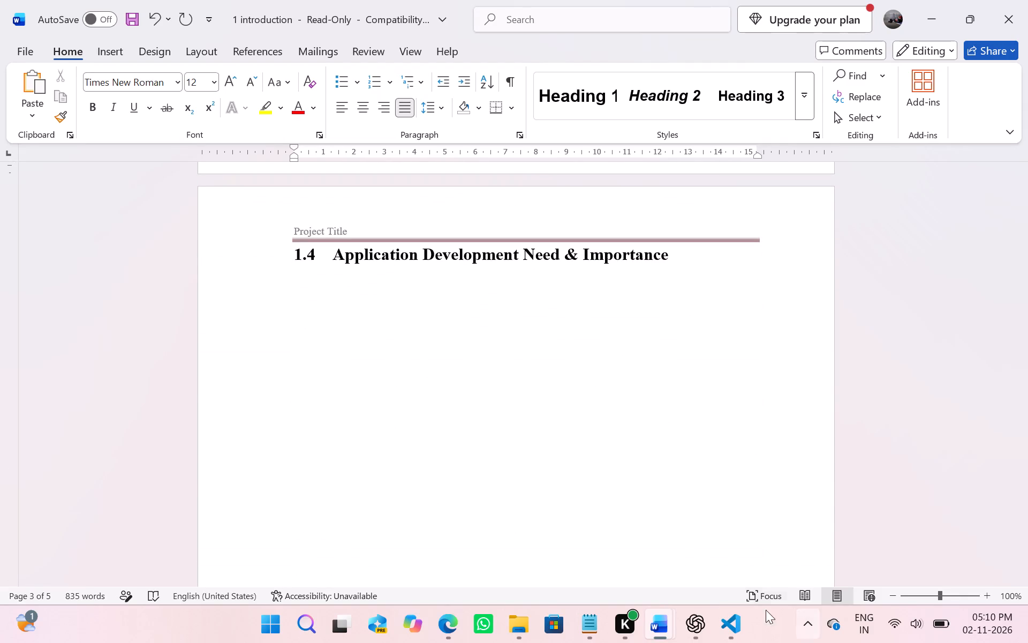
pyautogui.click(692, 257)
pyautogui.press('Return')
pyautogui.press('BackSpace')
pyautogui.press('BackSpace')
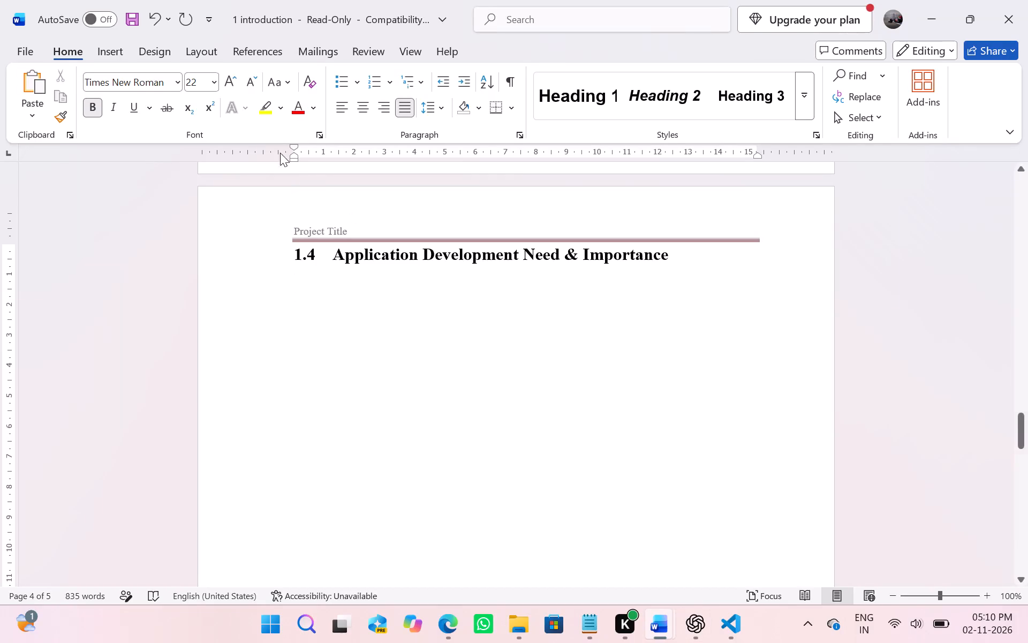
pyautogui.click(254, 82)
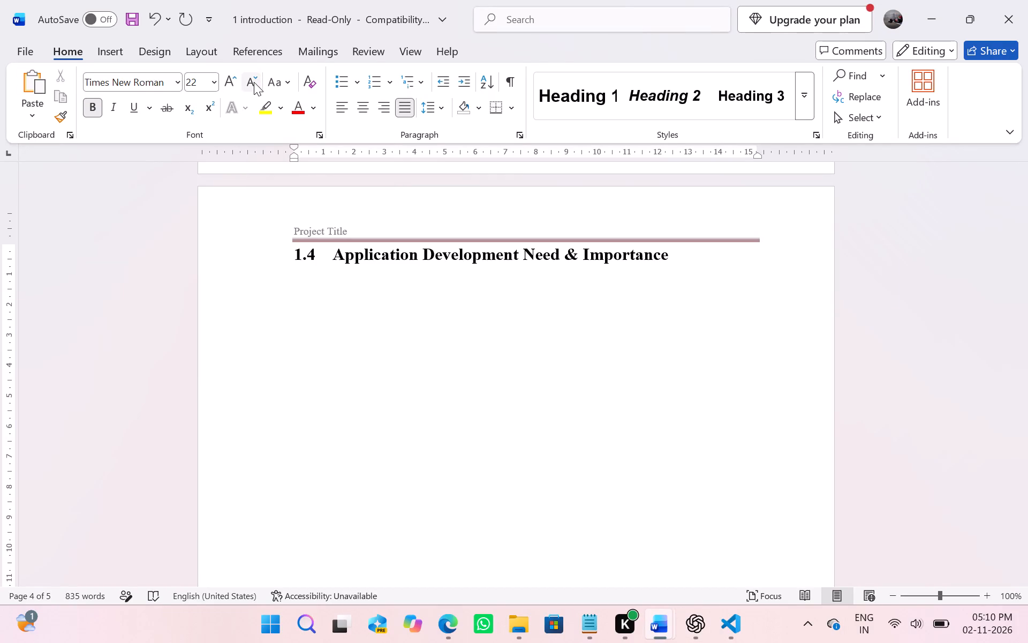
pyautogui.tripleClick(254, 82)
pyautogui.click(254, 82)
pyautogui.click(91, 110)
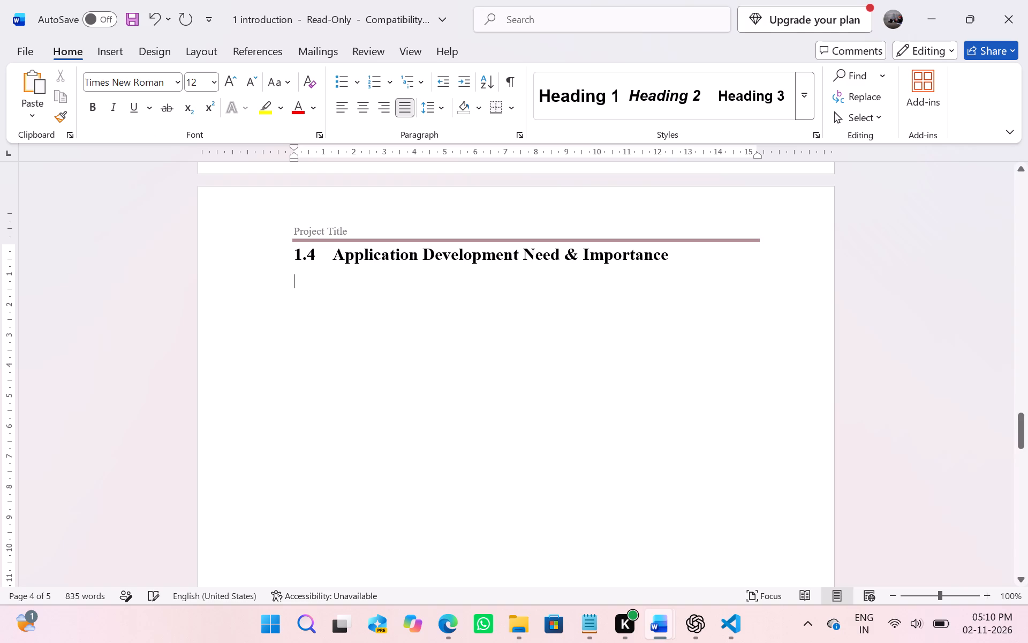
# Copy the section 1.4 text from Notepad, from "The development of ChemLab 3D" through the conclusion, and paste it under Word's 1.4 heading.
pyautogui.click(588, 625)
pyautogui.click(760, 318)
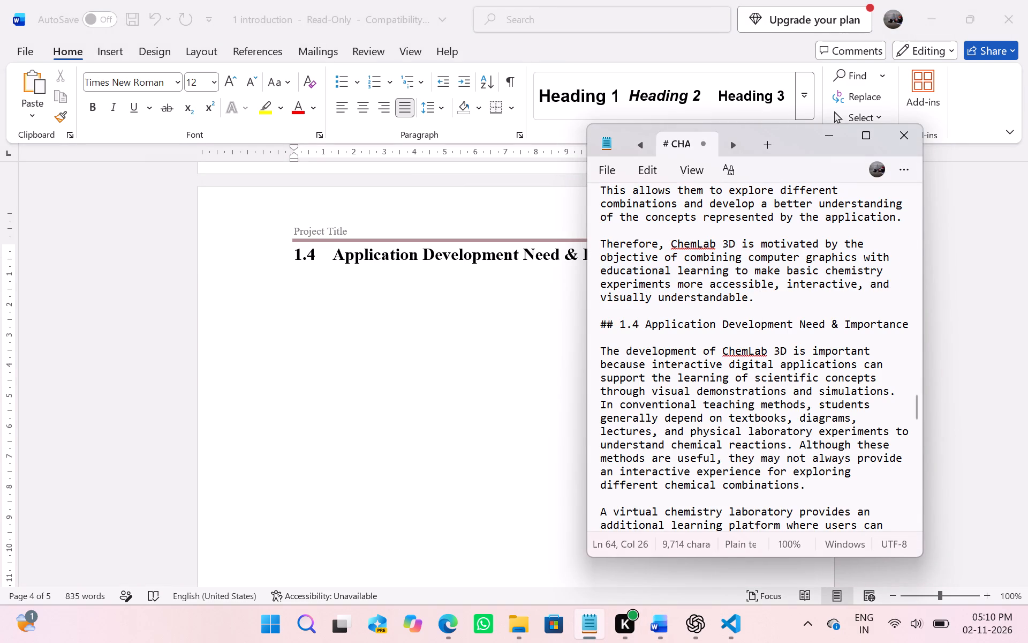
pyautogui.moveTo(599, 351); pyautogui.dragTo(647, 467)
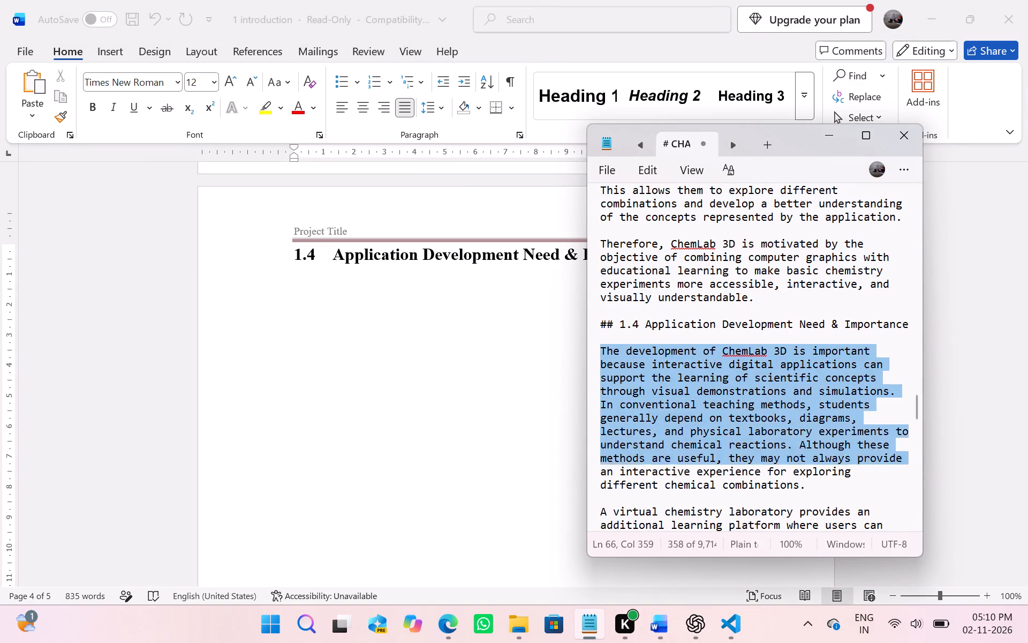
pyautogui.moveTo(647, 467); pyautogui.dragTo(671, 605)
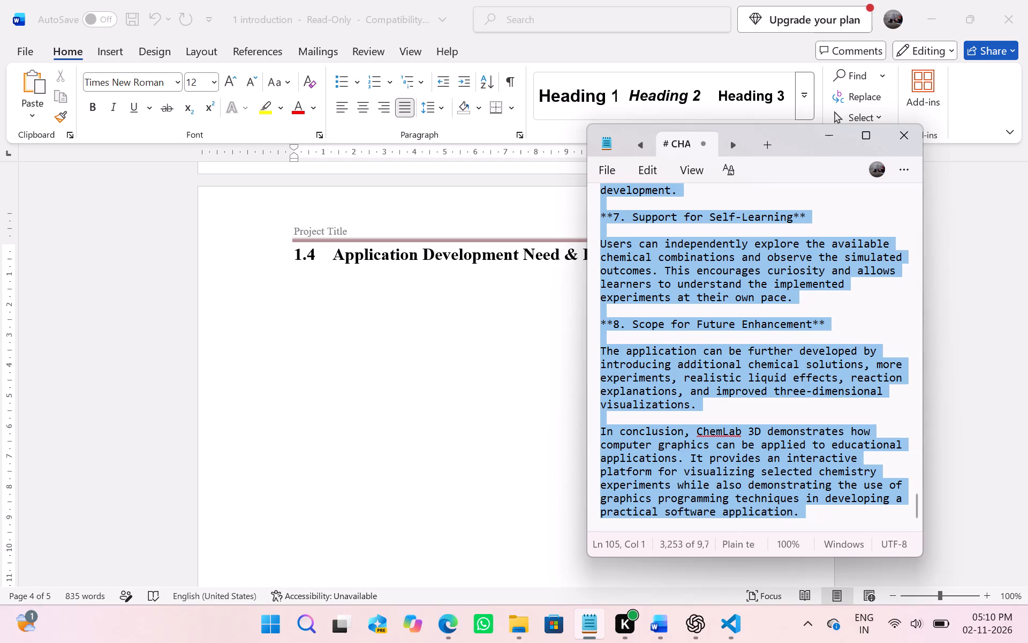
pyautogui.moveTo(671, 605); pyautogui.dragTo(818, 518)
pyautogui.hotkey('ctrl', 'c')
pyautogui.click(375, 371)
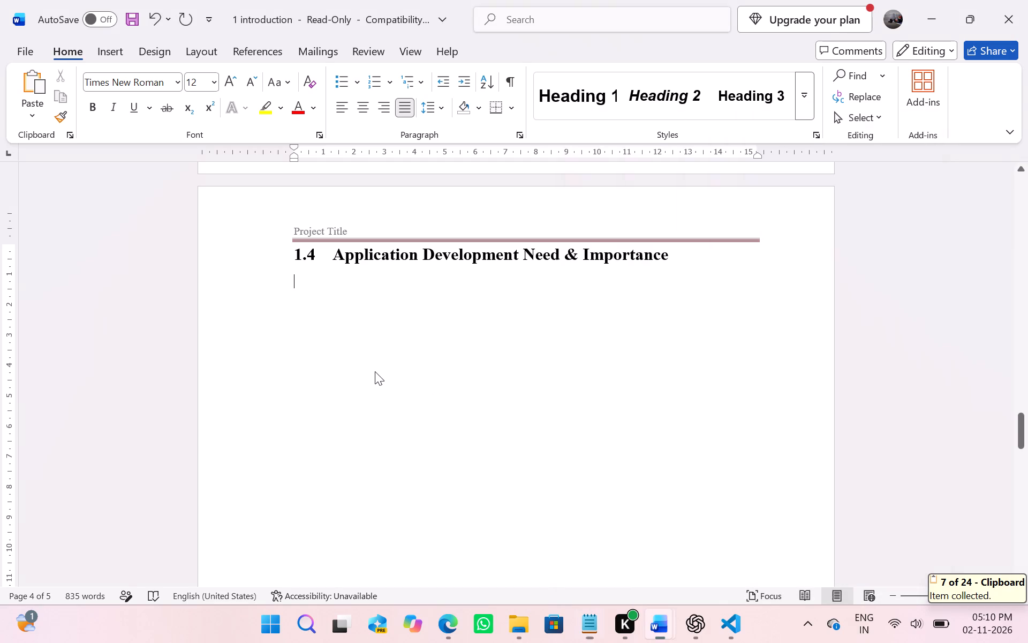
pyautogui.hotkey('ctrl', 'v')
# Replace "ChemLab 3D" in the opening sentence of section 1.4 with "VIRTUAL CHEMISTRY LABORATORY" from the clipboard history.
pyautogui.scroll(-3, 568, 389)
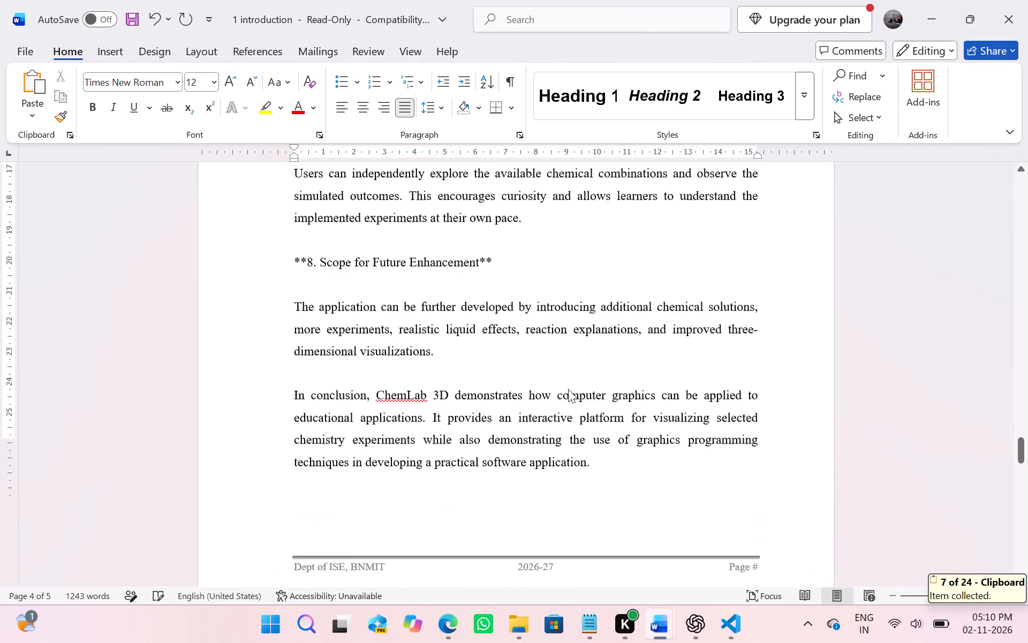
pyautogui.scroll(-2, 568, 389)
pyautogui.scroll(11, 568, 389)
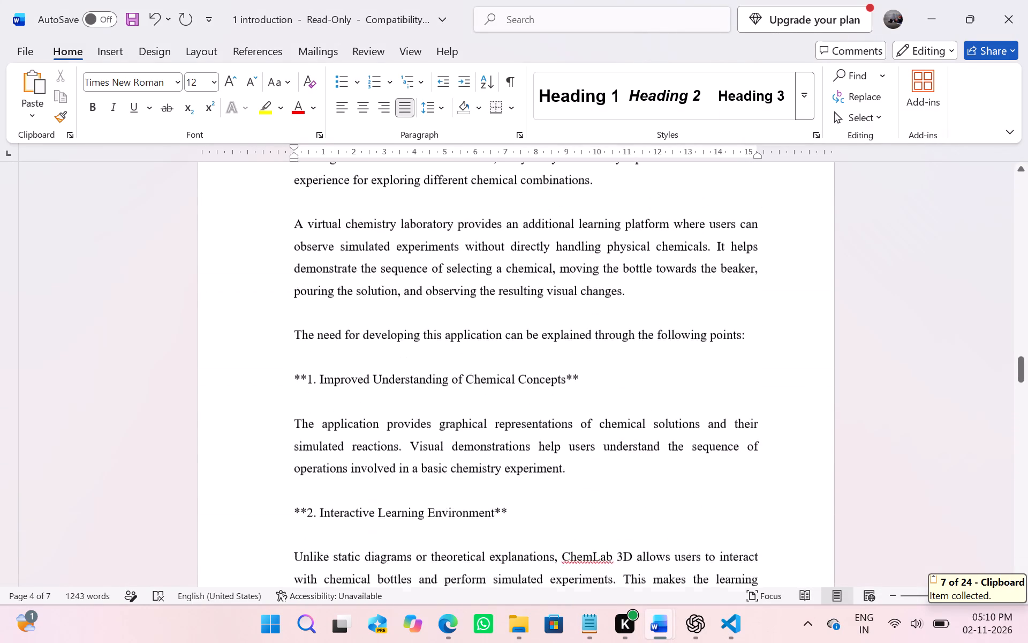
pyautogui.scroll(3, 568, 389)
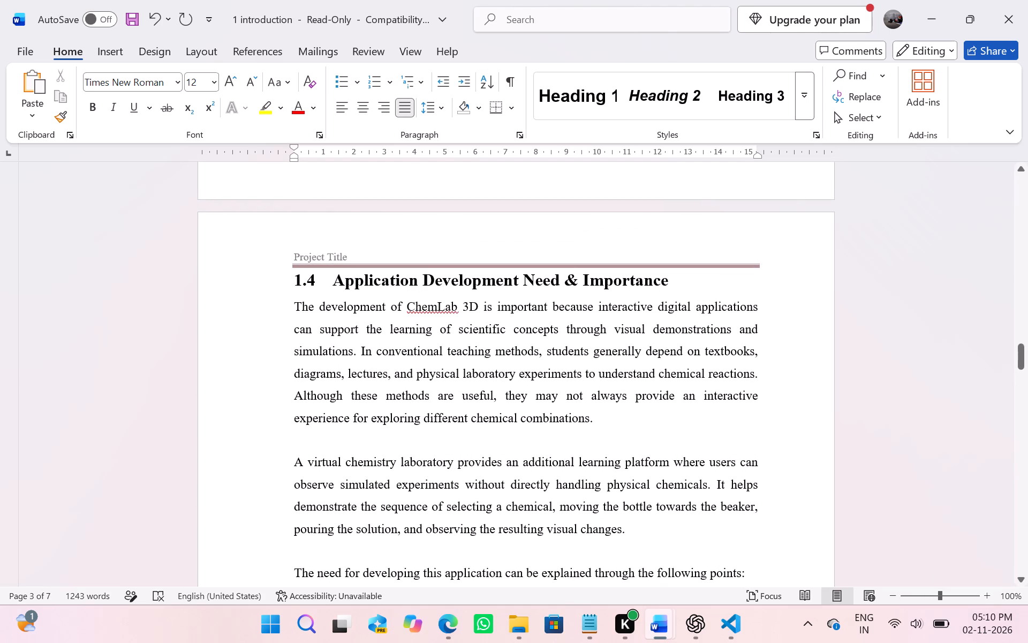
pyautogui.click(478, 306)
pyautogui.press('BackSpace')
pyautogui.press('BackSpace')
pyautogui.press('BackSpace')
pyautogui.press('BackSpace')
pyautogui.press('BackSpace')
pyautogui.press('BackSpace')
pyautogui.press('BackSpace')
pyautogui.press('BackSpace')
pyautogui.press('BackSpace')
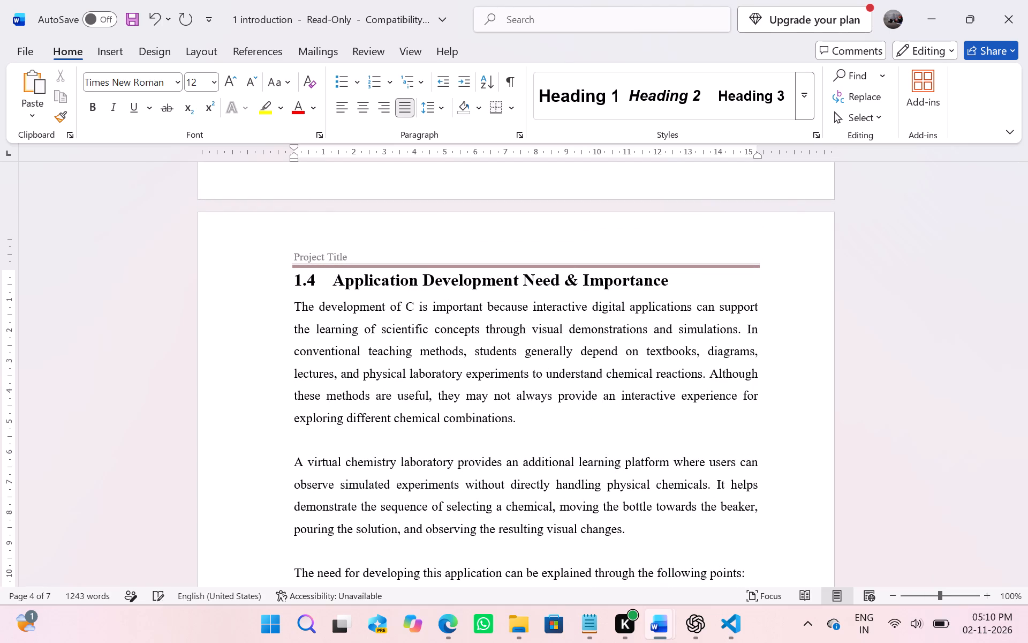
pyautogui.press('BackSpace')
pyautogui.press('super+v')
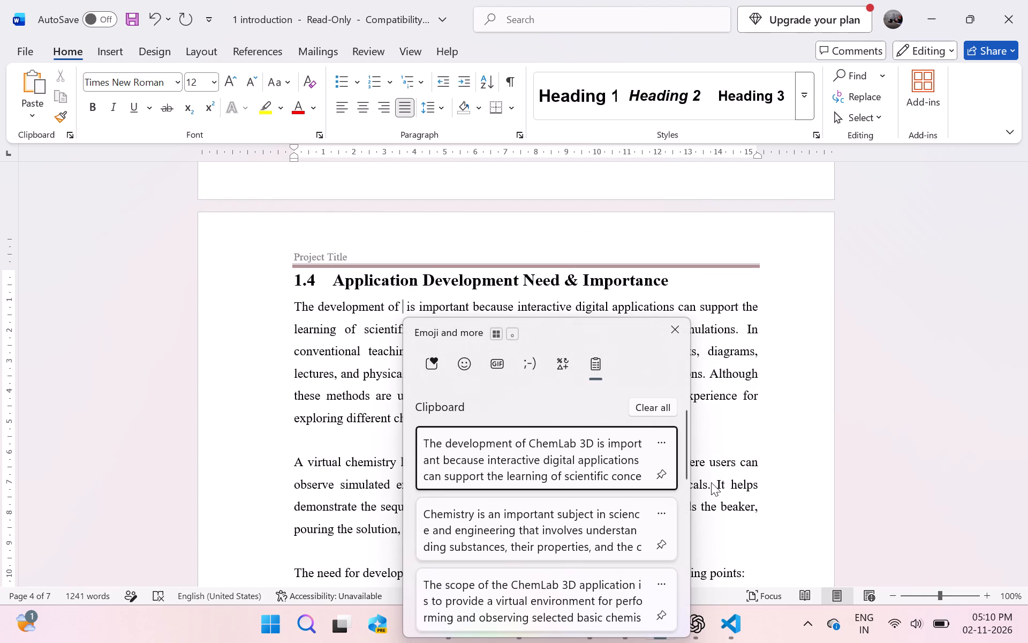
pyautogui.scroll(-5, 528, 506)
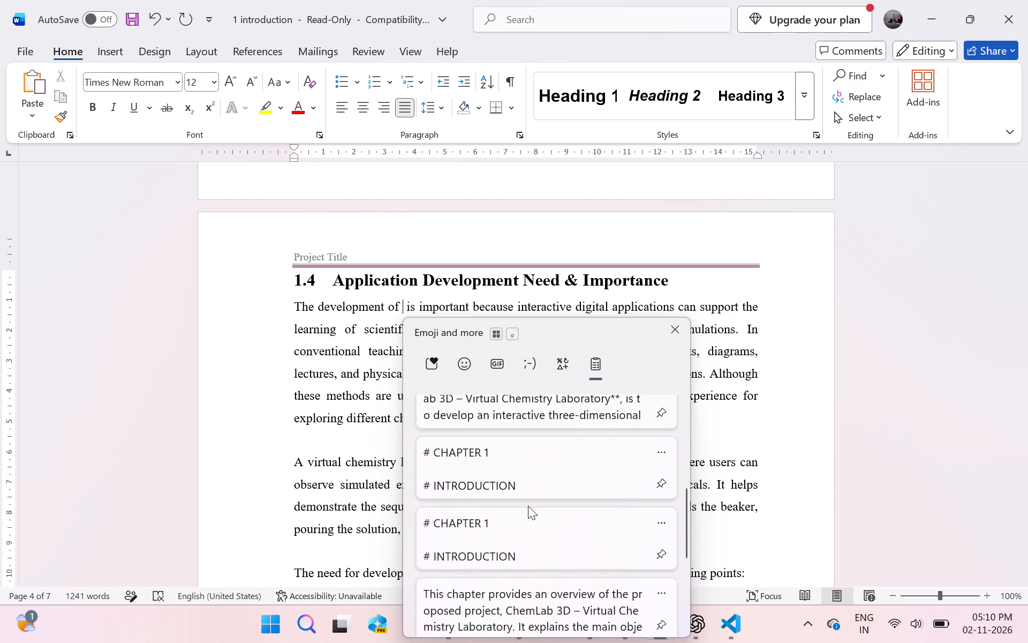
pyautogui.scroll(-7, 528, 506)
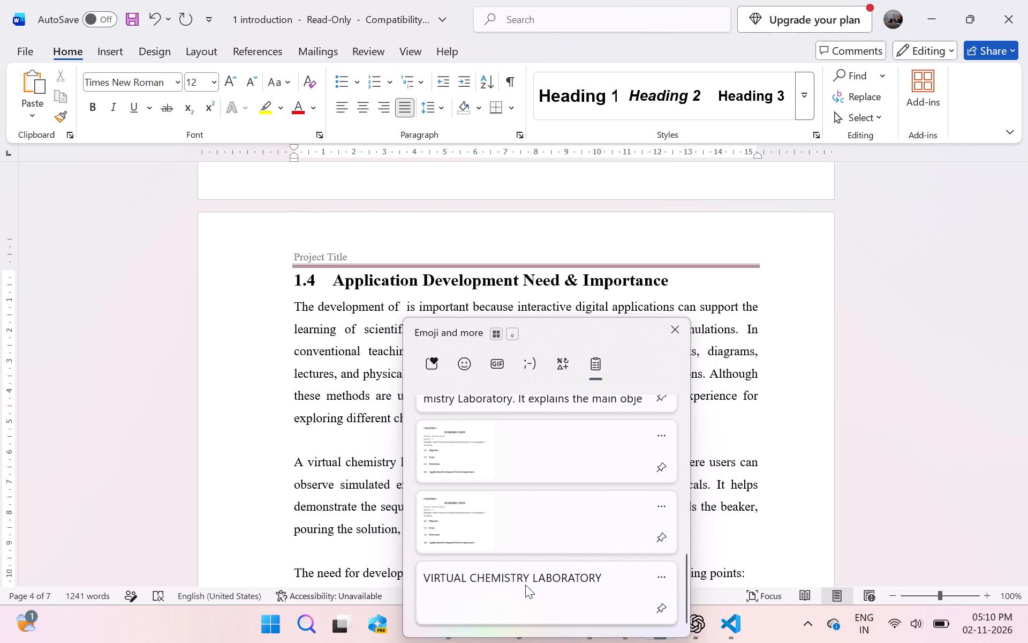
pyautogui.click(525, 585)
pyautogui.hotkey('ctrl', 'v')
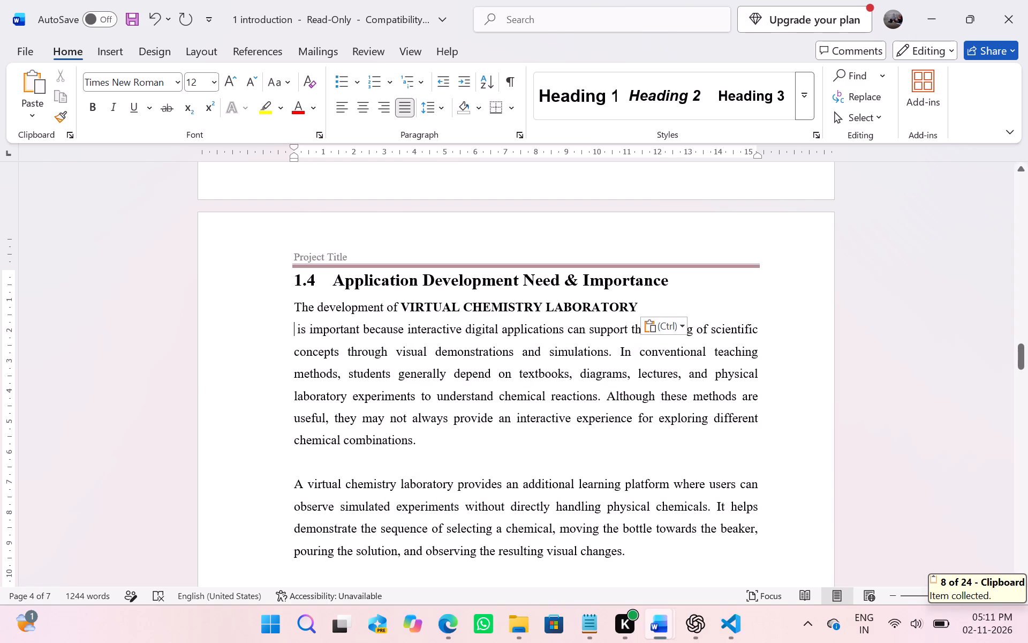
# Remove the bold from the pasted "VIRTUAL CHEMISTRY LABORATORY" and join the sentence back onto the same line.
pyautogui.moveTo(647, 304); pyautogui.dragTo(428, 306)
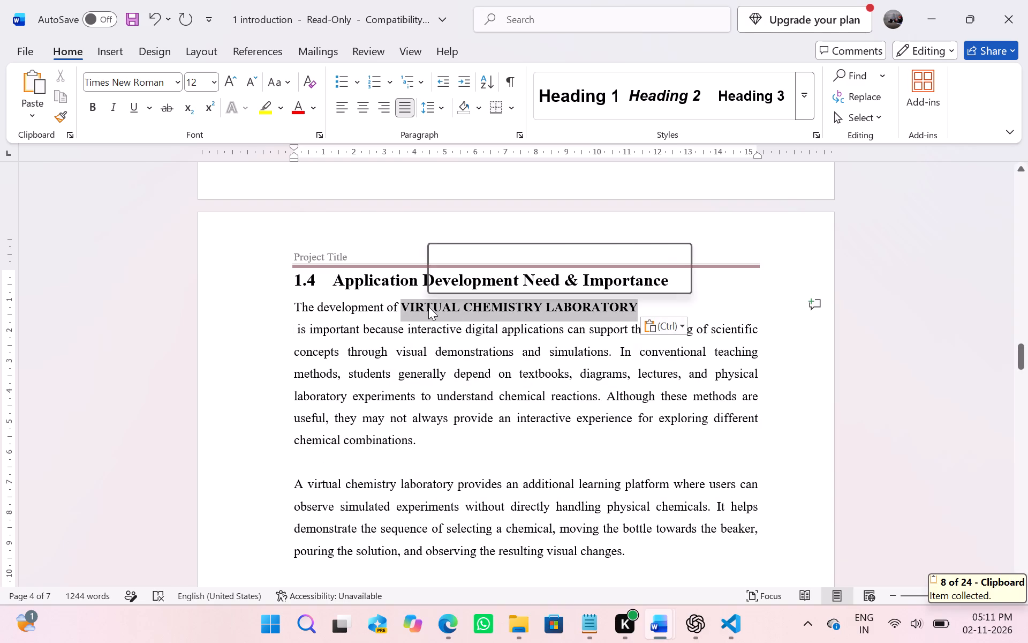
pyautogui.hotkey('ctrl', 'b')
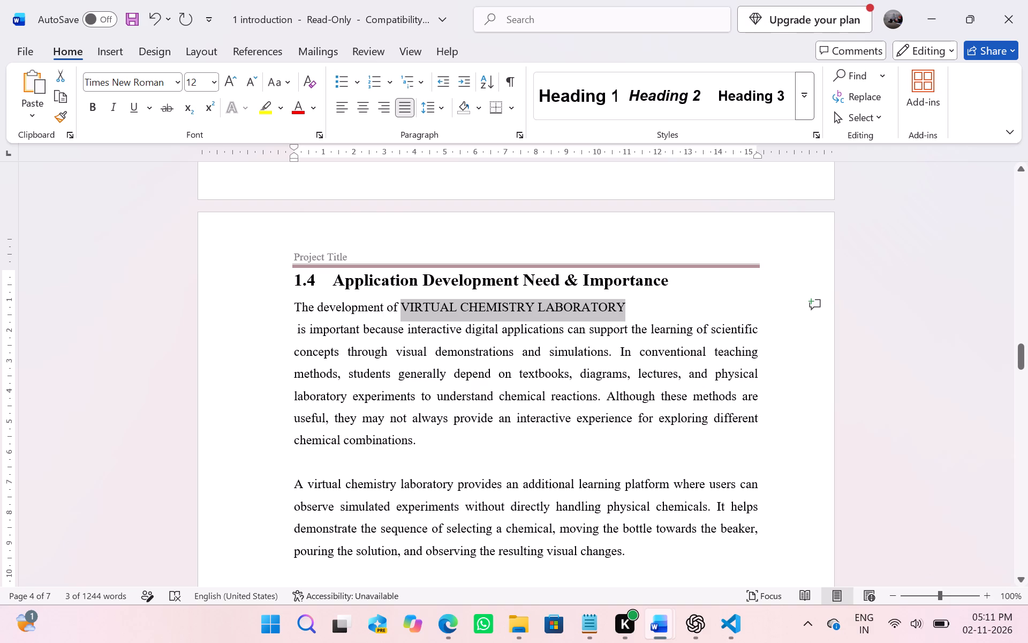
pyautogui.click(295, 334)
pyautogui.press('BackSpace')
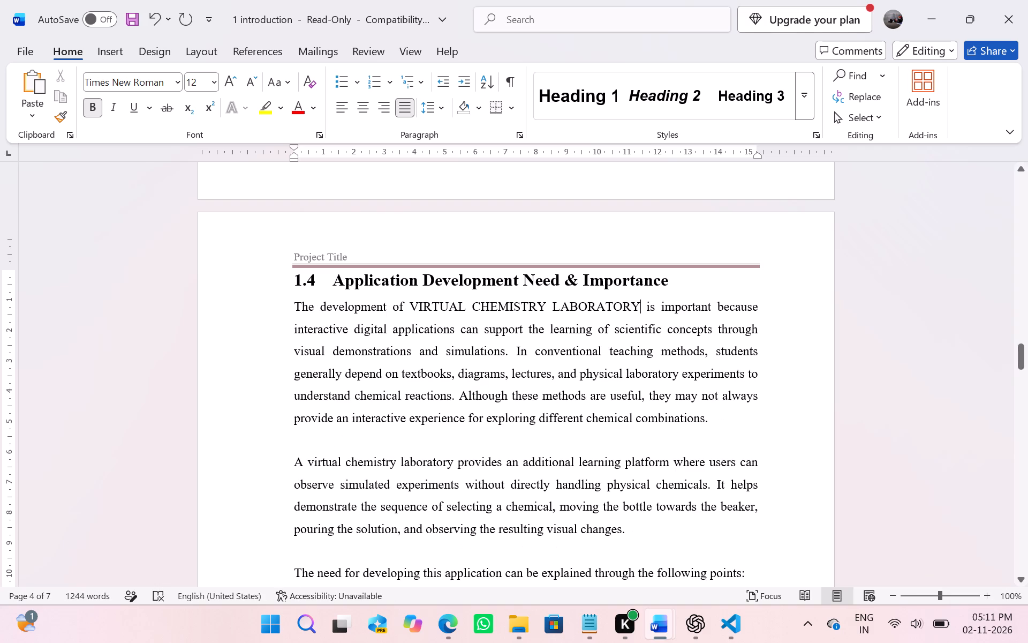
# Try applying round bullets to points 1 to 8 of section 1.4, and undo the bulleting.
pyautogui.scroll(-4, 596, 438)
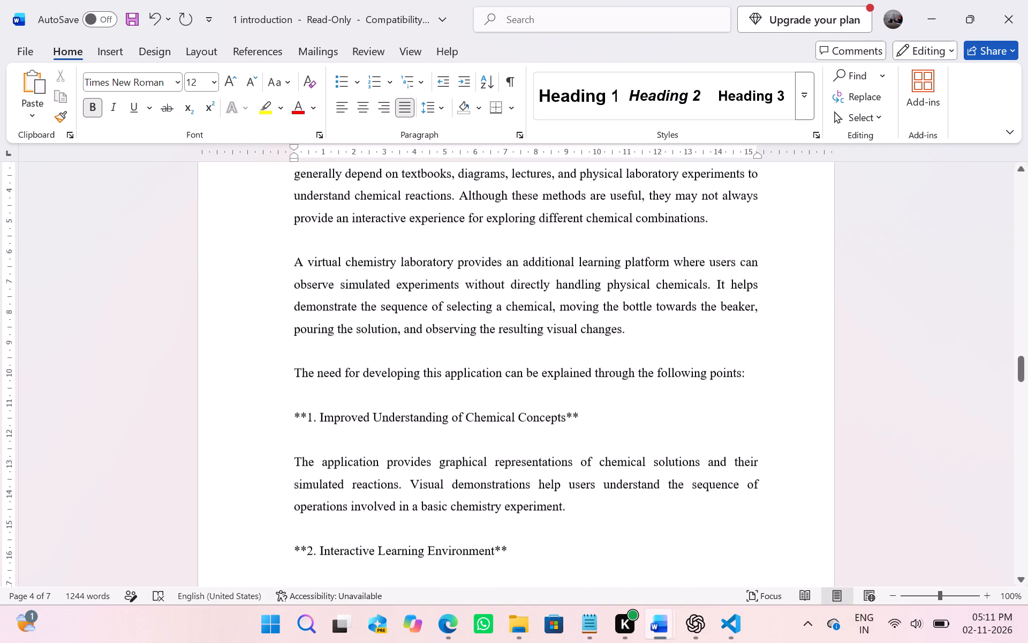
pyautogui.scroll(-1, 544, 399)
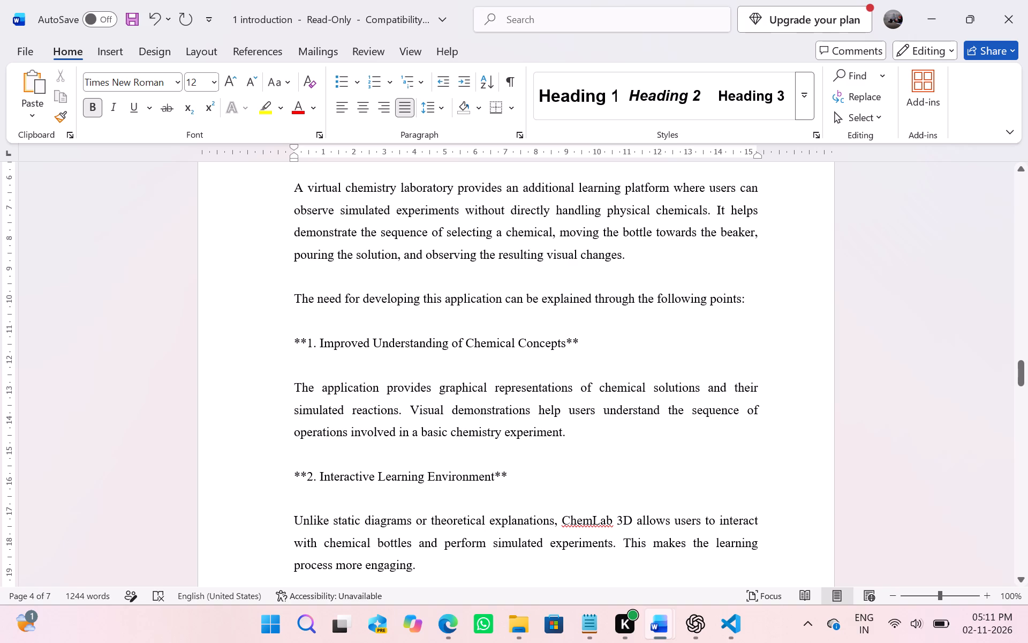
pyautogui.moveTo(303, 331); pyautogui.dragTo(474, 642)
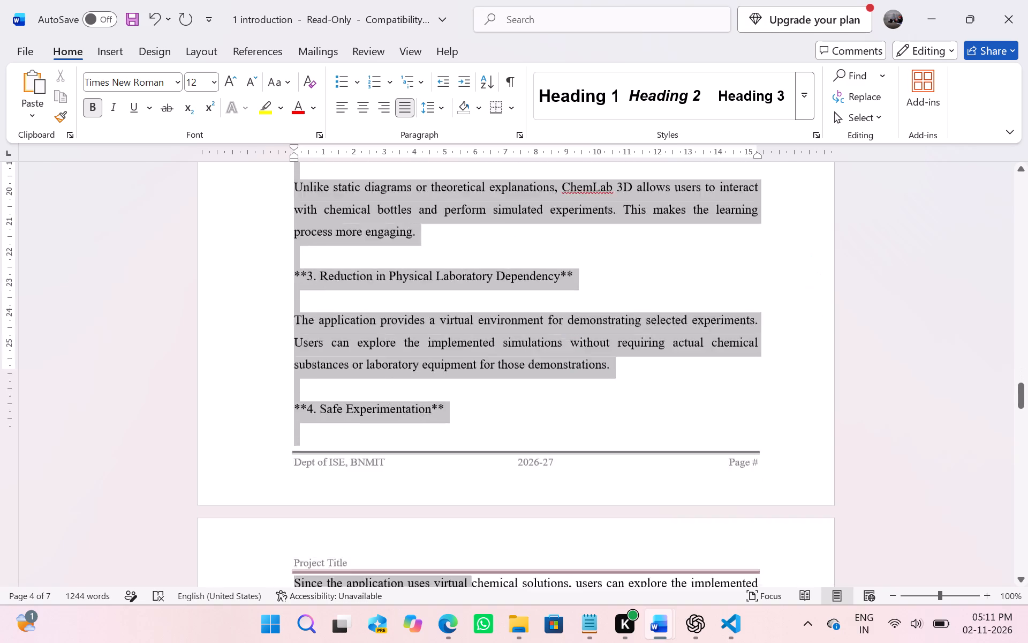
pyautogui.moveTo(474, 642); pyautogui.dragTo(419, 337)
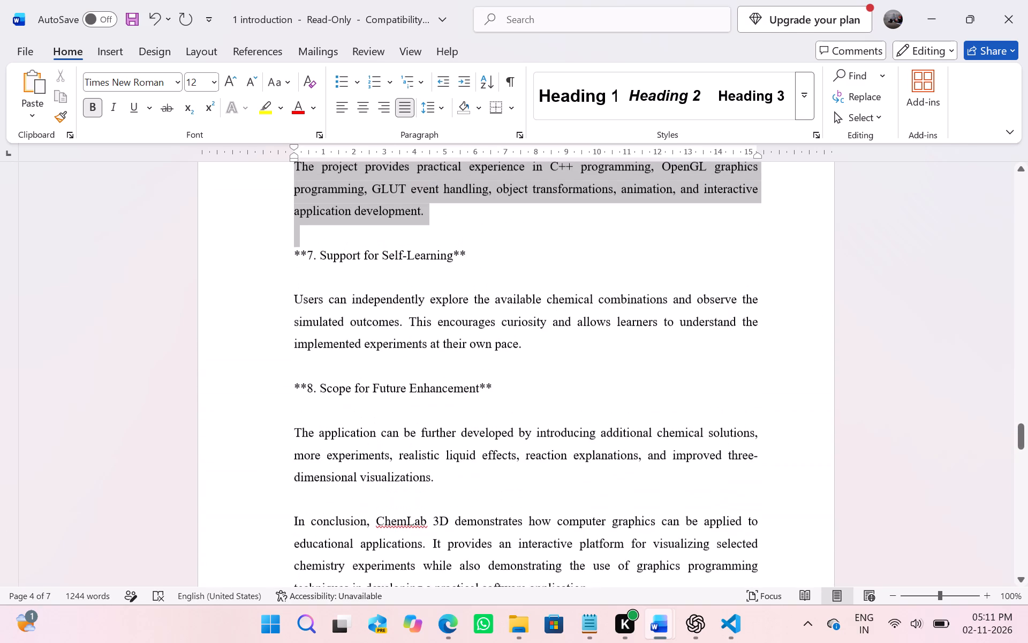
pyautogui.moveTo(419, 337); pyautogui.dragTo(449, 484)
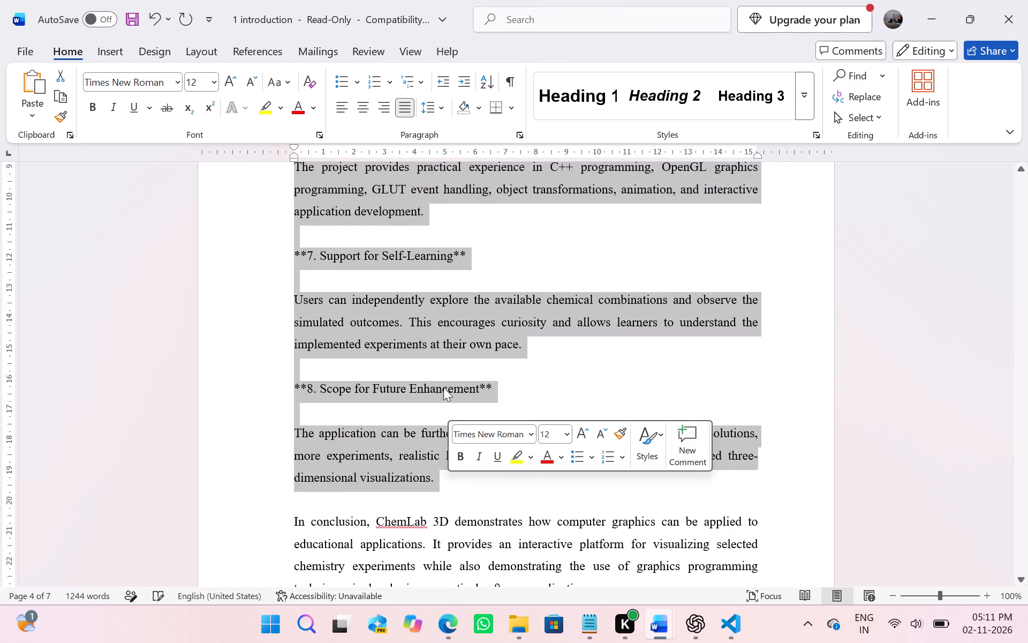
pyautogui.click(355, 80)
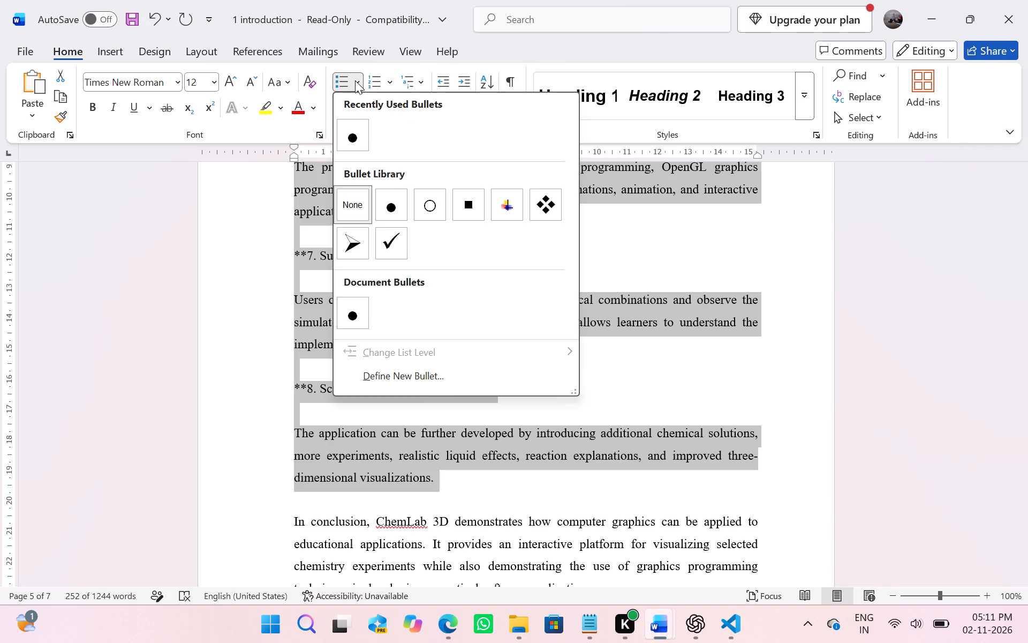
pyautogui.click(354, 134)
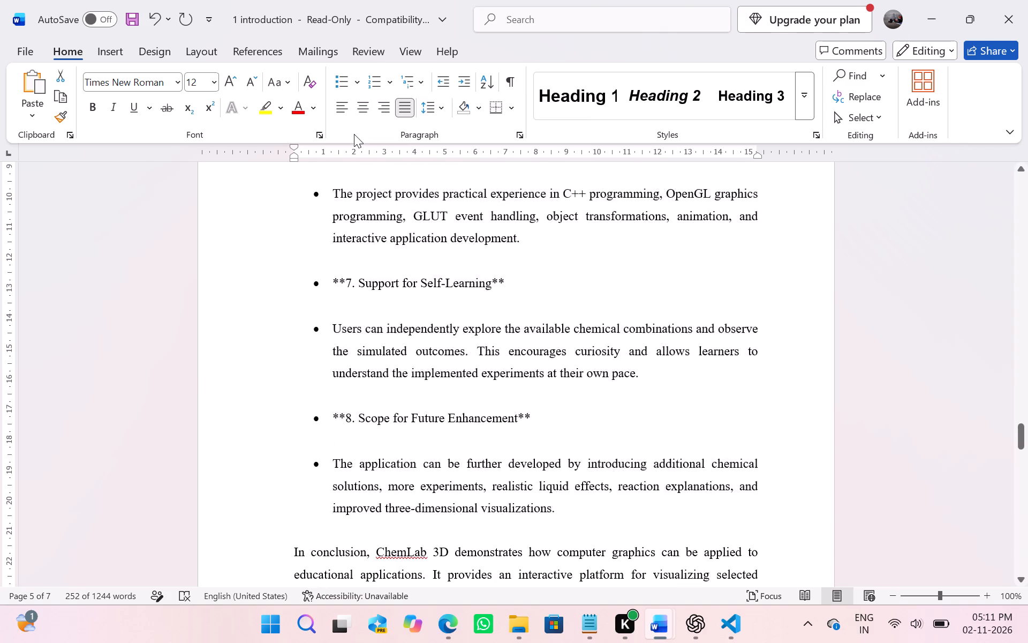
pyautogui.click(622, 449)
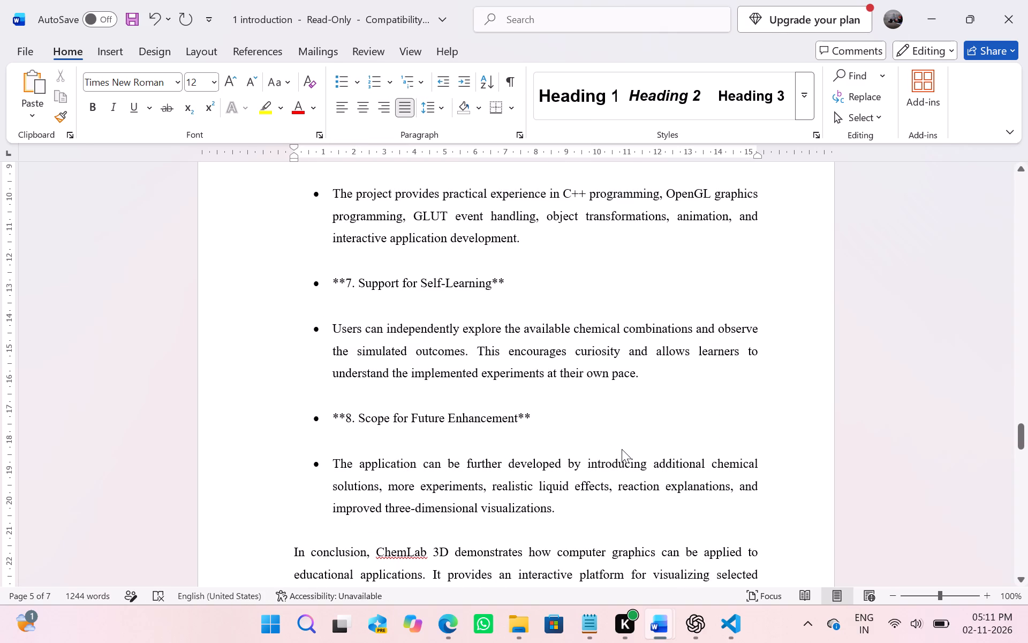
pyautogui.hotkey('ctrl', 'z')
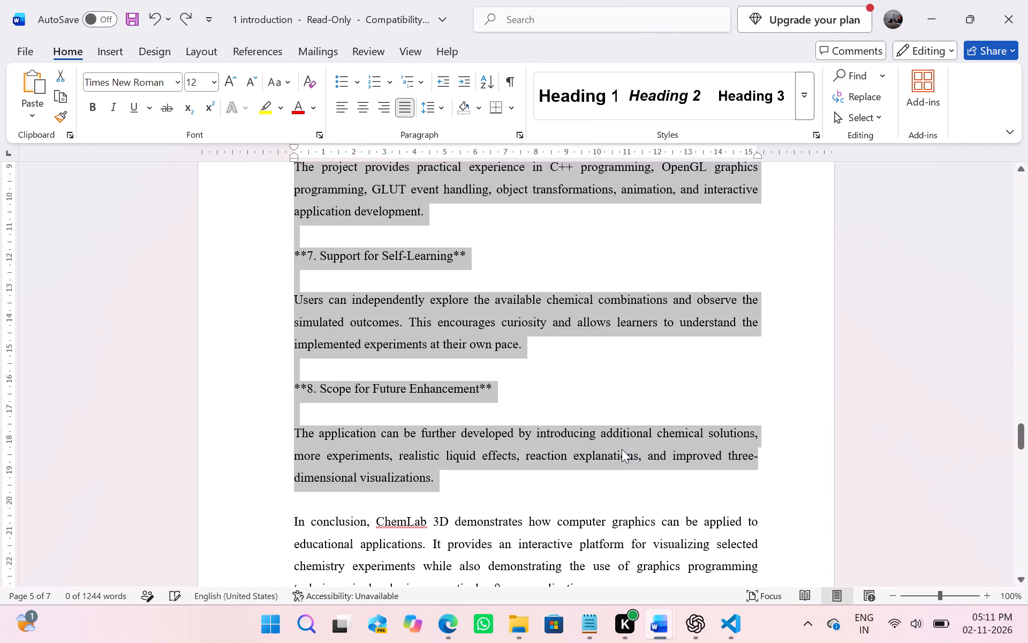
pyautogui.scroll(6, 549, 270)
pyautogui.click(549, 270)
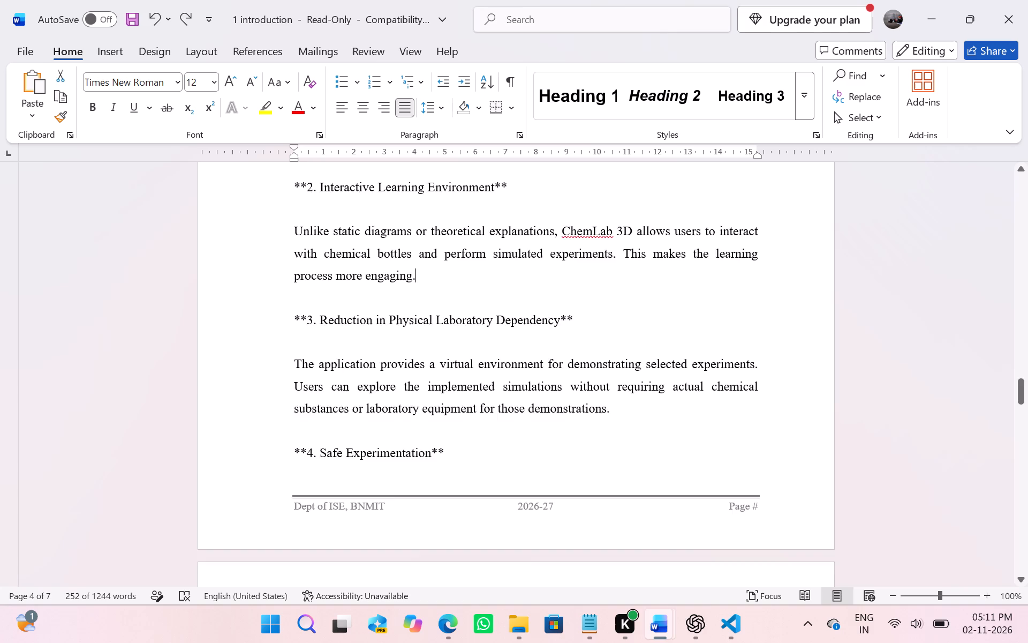
# Remove the asterisks around "1. Improved Understanding of Chemical Concepts" and delete the blank line below that heading.
pyautogui.scroll(1, 549, 270)
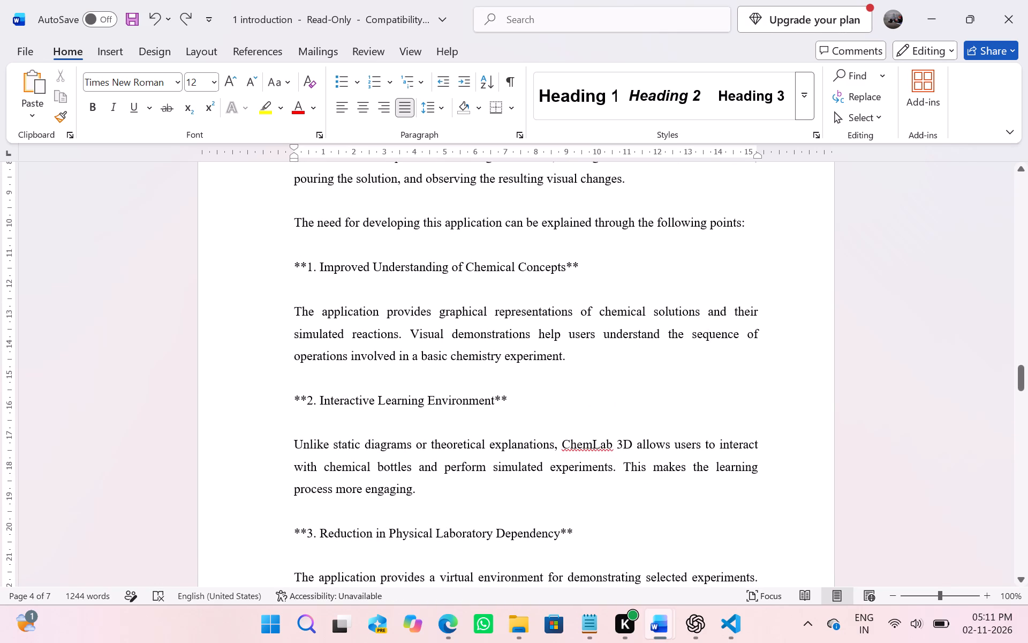
pyautogui.click(306, 267)
pyautogui.press('BackSpace')
pyautogui.press('BackSpace')
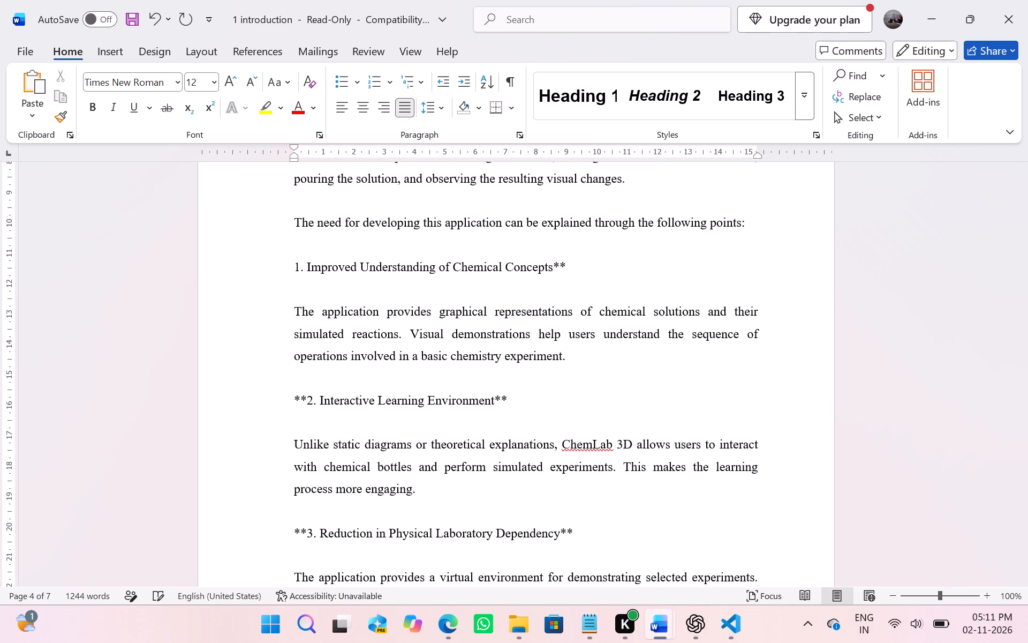
pyautogui.click(573, 261)
pyautogui.press('BackSpace')
pyautogui.press('BackSpace')
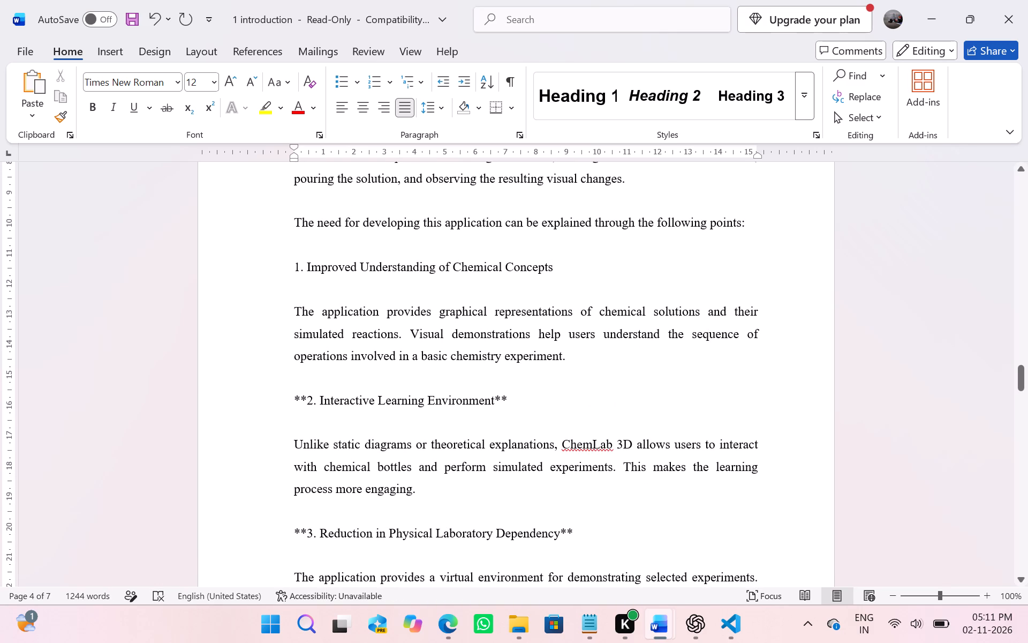
pyautogui.click(294, 308)
pyautogui.press('BackSpace')
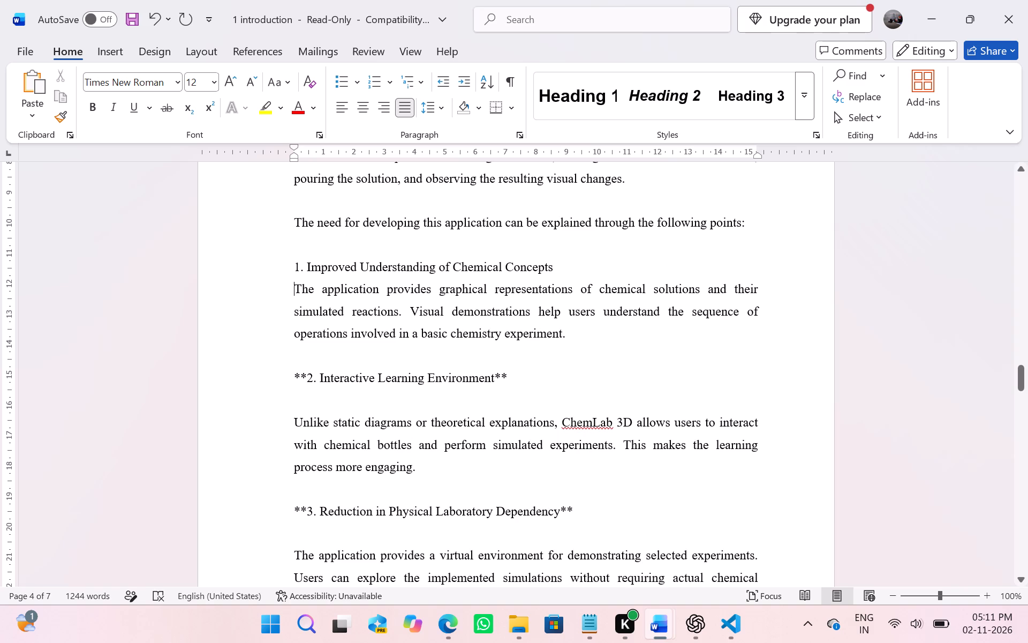
# Remove the asterisks around the "2. Interactive Learning Environment" heading.
pyautogui.click(307, 377)
pyautogui.press('BackSpace')
pyautogui.press('BackSpace')
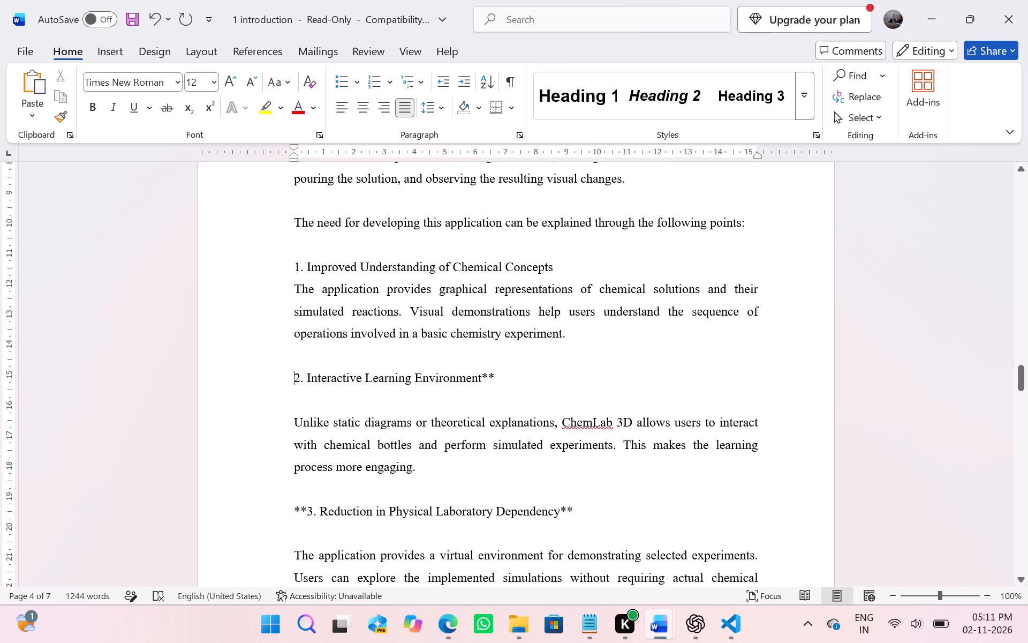
pyautogui.click(504, 377)
pyautogui.press('BackSpace')
pyautogui.press('BackSpace')
# Remove the asterisks around "3. Reduction in Physical Laboratory Dependency" and delete the blank lines below headings 2 and 3.
pyautogui.scroll(1, 584, 226)
pyautogui.scroll(-1, 584, 226)
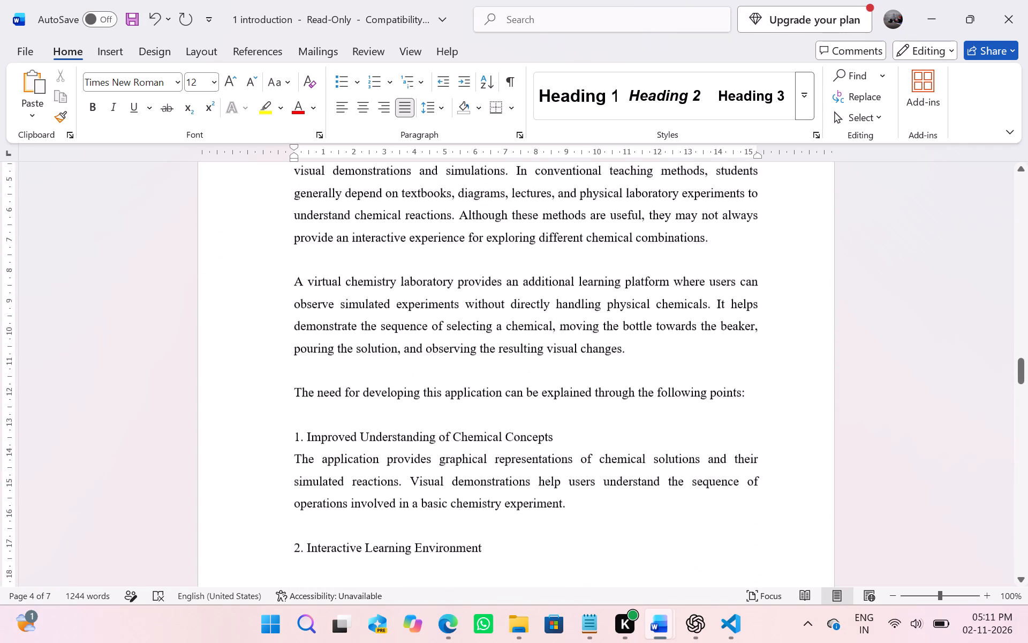
pyautogui.scroll(-4, 584, 226)
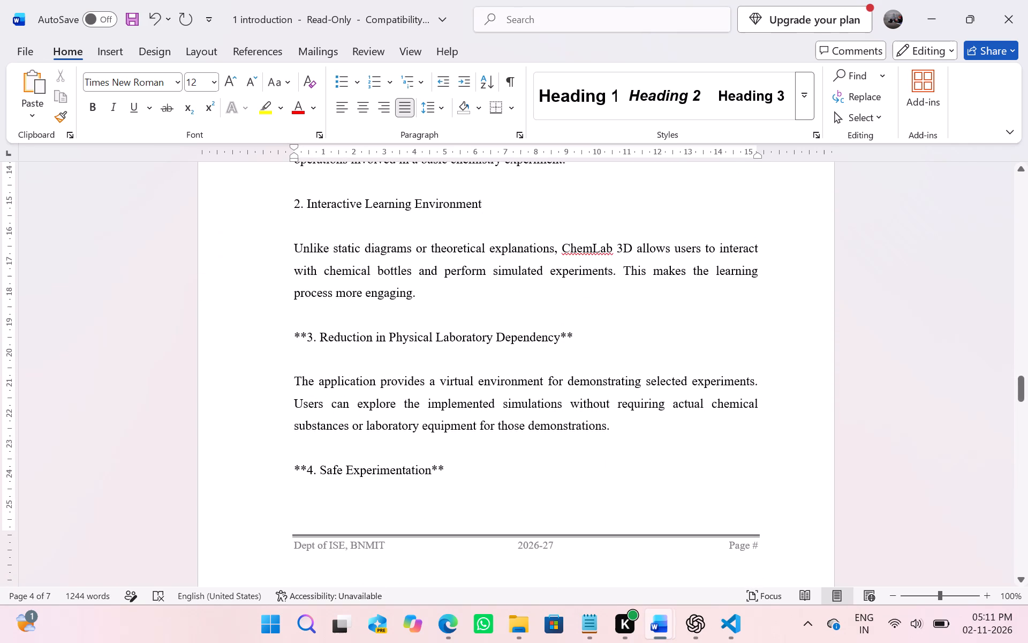
pyautogui.click(309, 339)
pyautogui.press('BackSpace')
pyautogui.press('BackSpace')
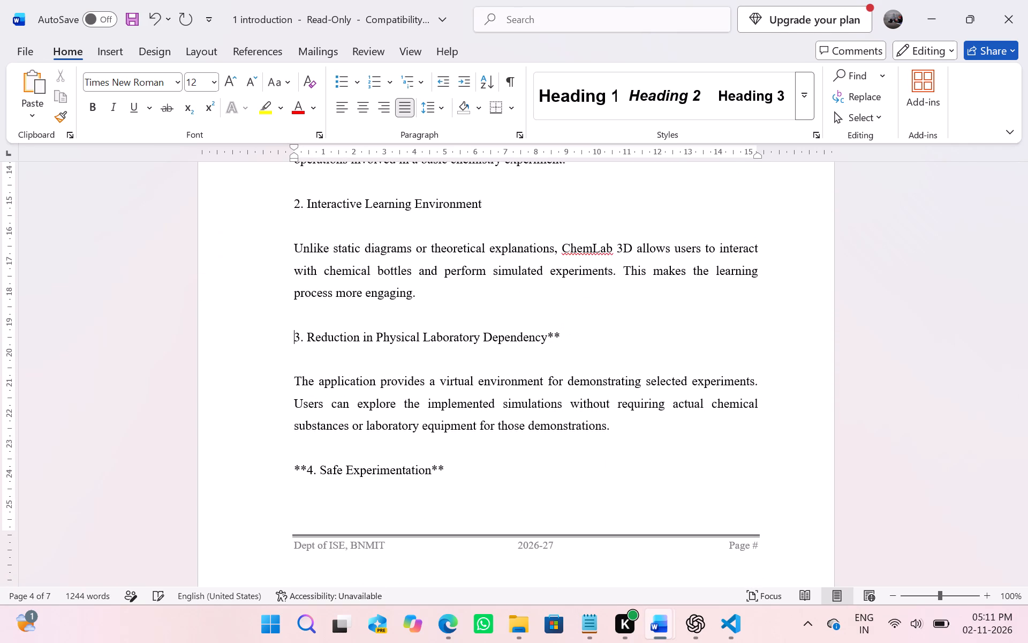
pyautogui.press('Right')
pyautogui.click(300, 238)
pyautogui.press('BackSpace')
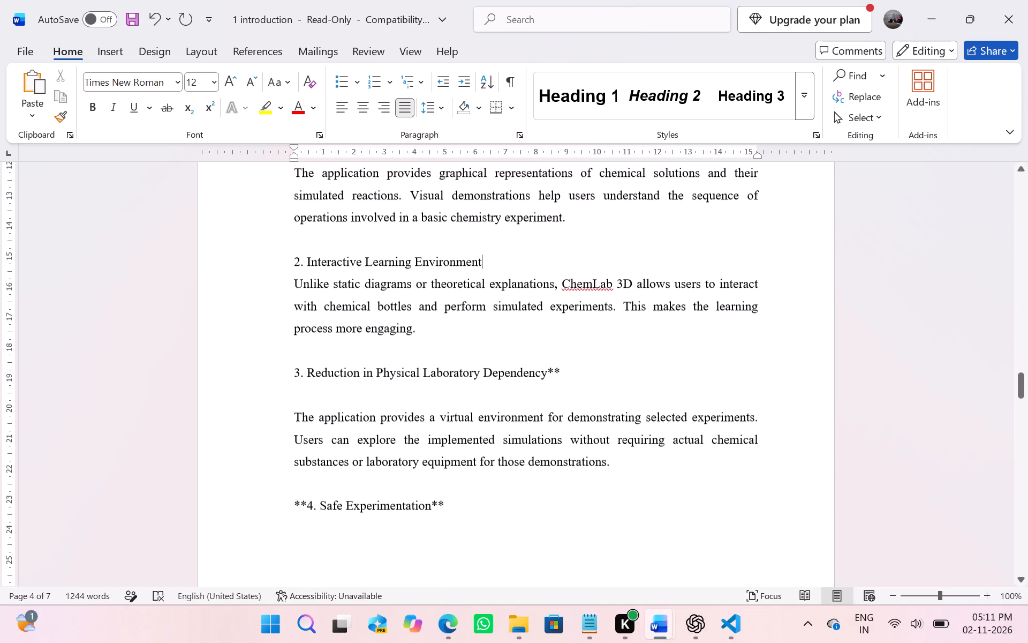
pyautogui.click(570, 369)
pyautogui.press('BackSpace')
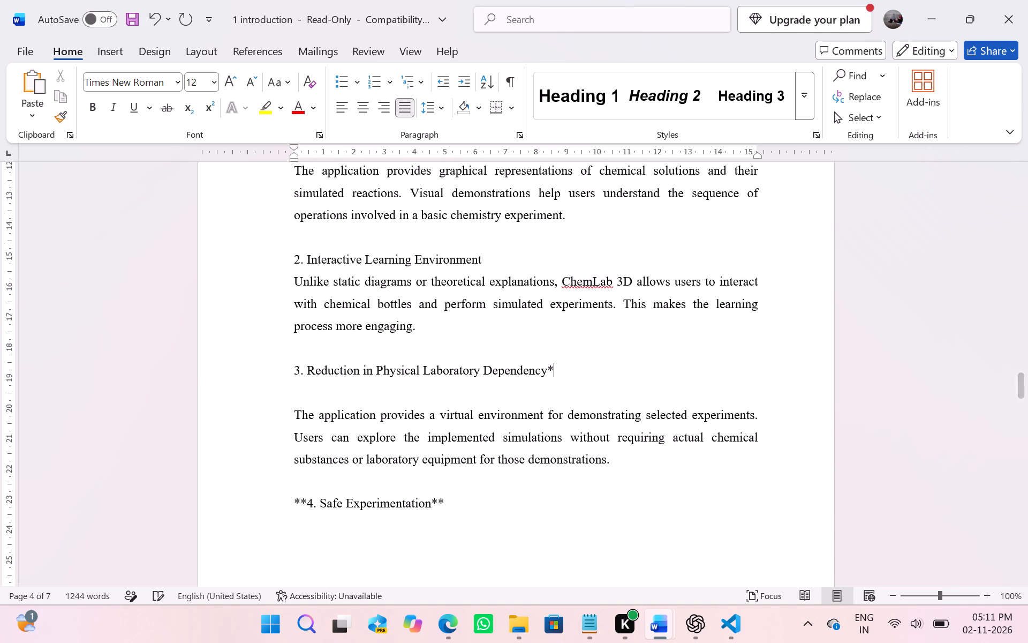
pyautogui.press('BackSpace')
pyautogui.click(338, 398)
pyautogui.press('BackSpace')
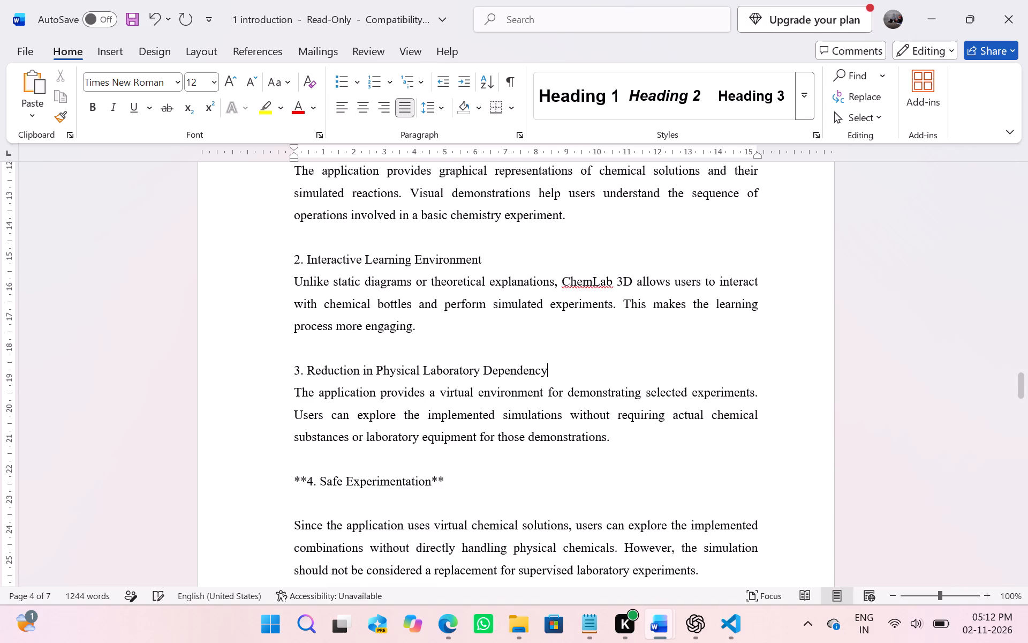
# Remove the asterisks around "4. Safe Experimentation" and delete the blank line below that heading.
pyautogui.scroll(-2, 338, 398)
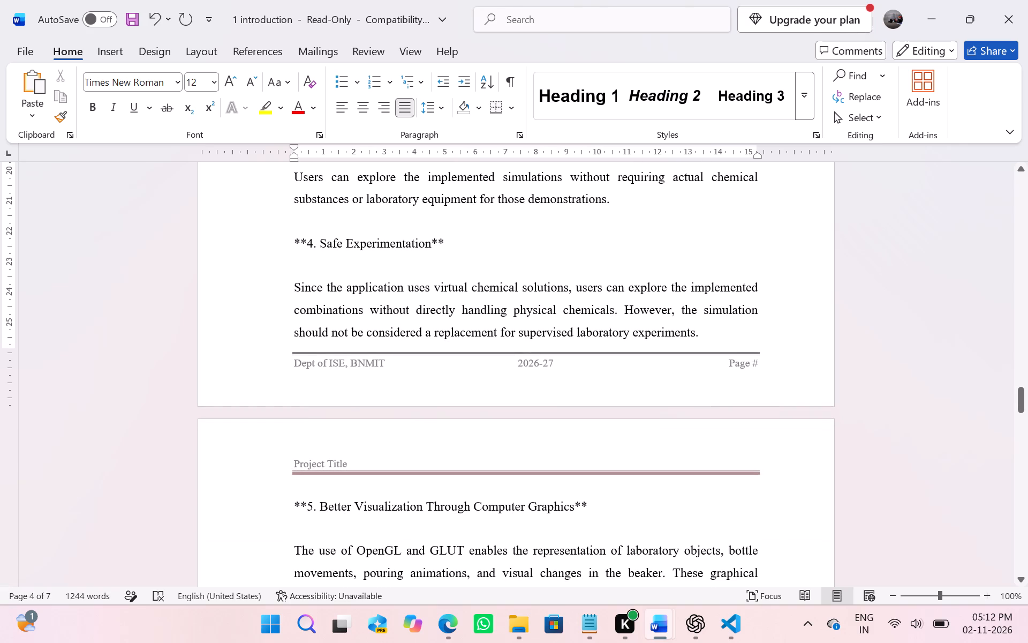
pyautogui.click(307, 242)
pyautogui.press('BackSpace')
pyautogui.press('BackSpace')
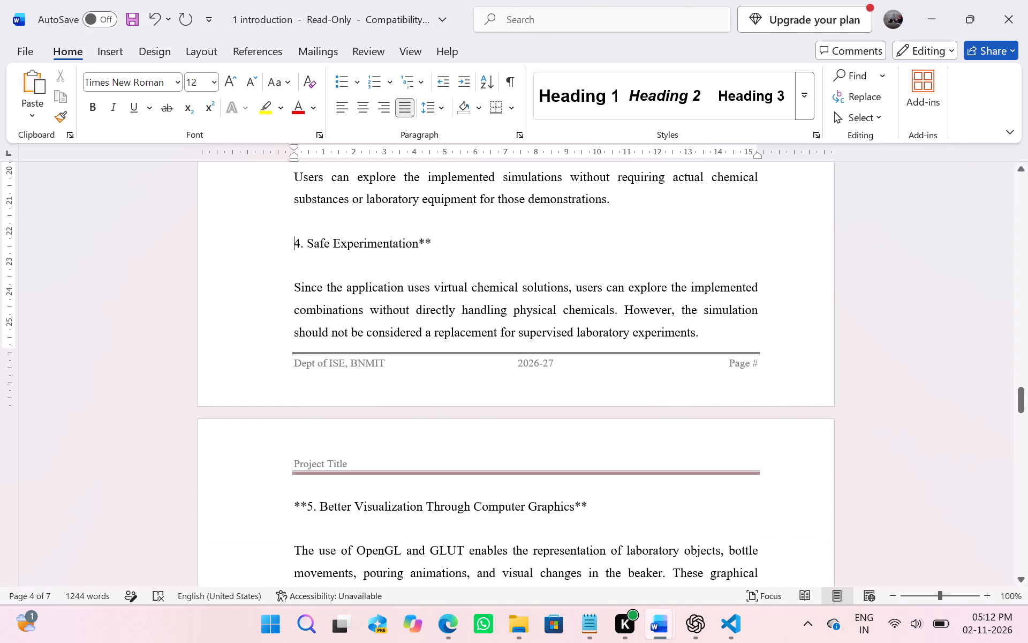
pyautogui.click(447, 243)
pyautogui.press('BackSpace')
pyautogui.press('BackSpace')
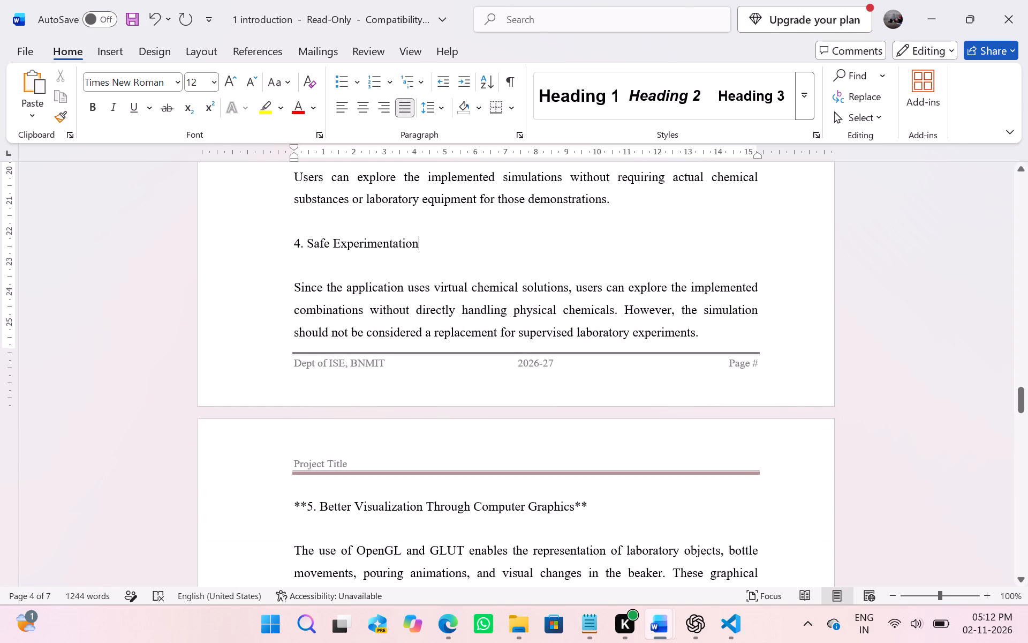
pyautogui.click(307, 272)
pyautogui.press('BackSpace')
# Remove the asterisks around "5. Better Visualization Through Computer Graphics", keeping that heading separated from point 4 by a blank line.
pyautogui.scroll(-2, 307, 272)
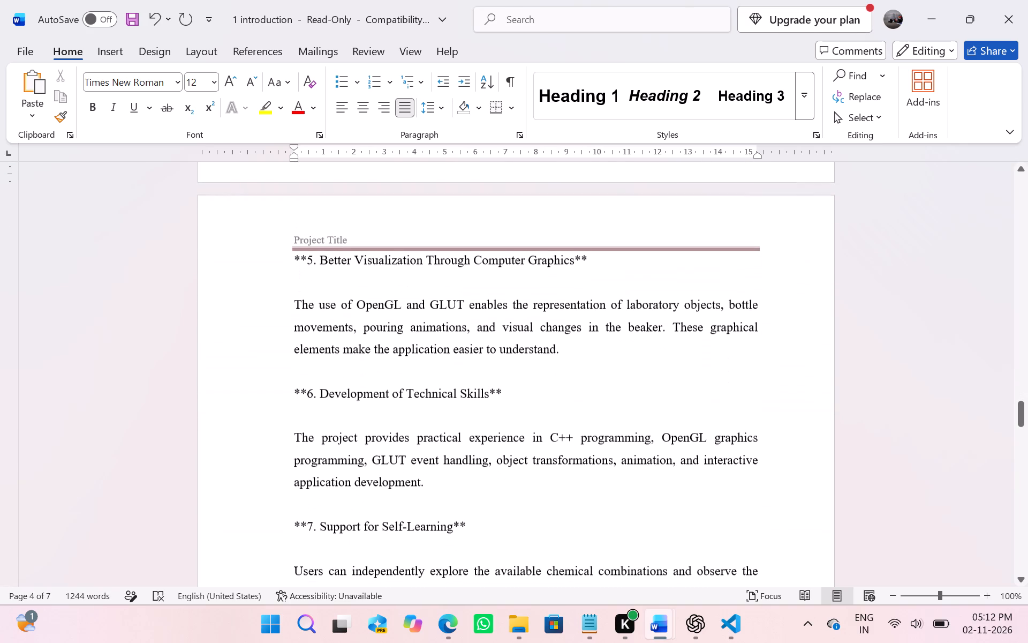
pyautogui.click(306, 261)
pyautogui.press('BackSpace')
pyautogui.press('BackSpace')
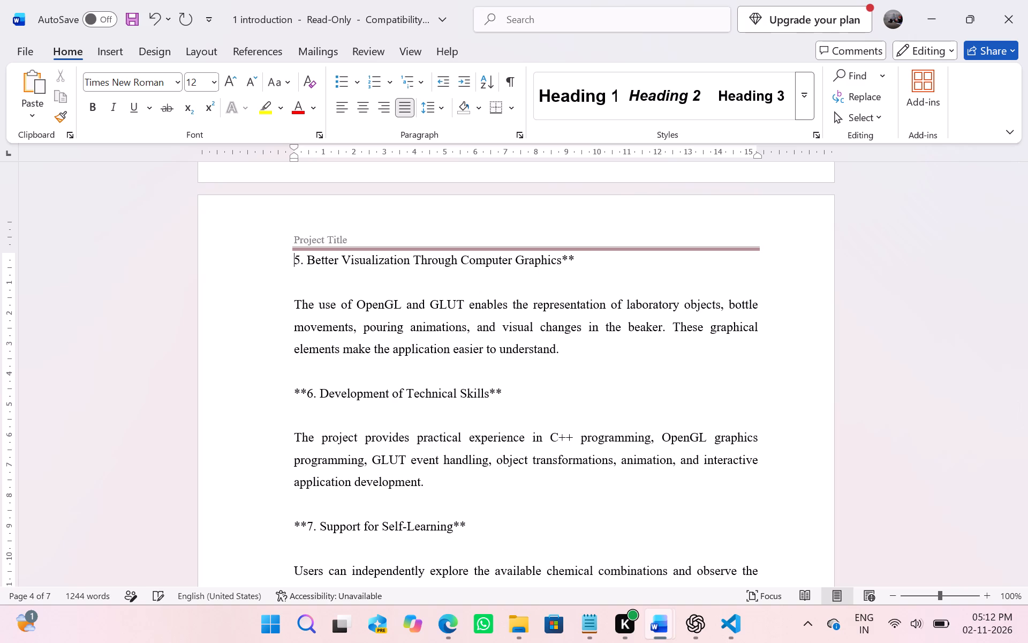
pyautogui.press('BackSpace')
pyautogui.press('BackSpace')
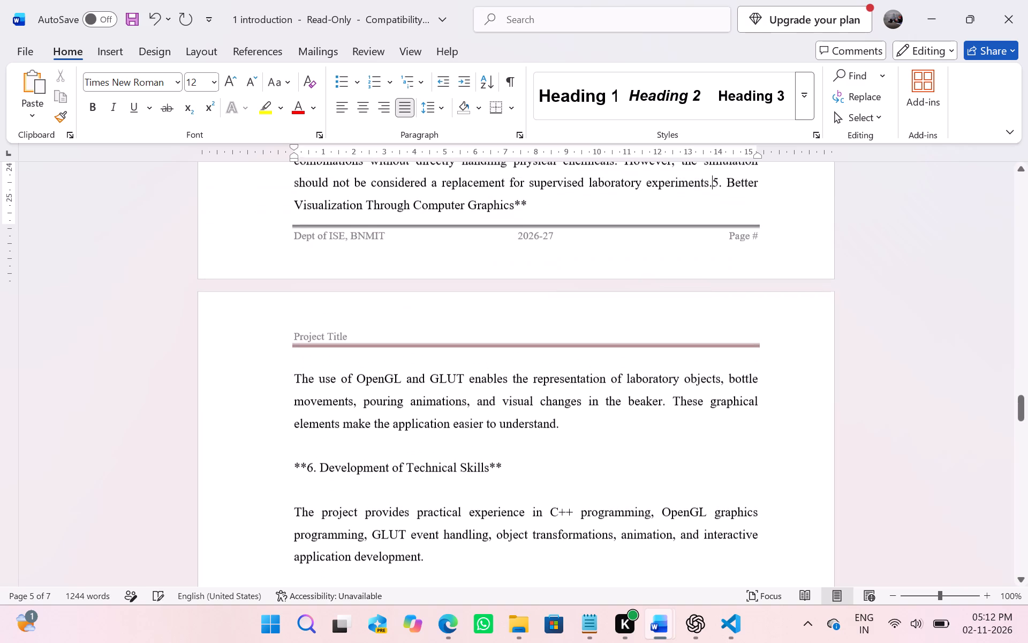
pyautogui.hotkey('ctrl', 'z')
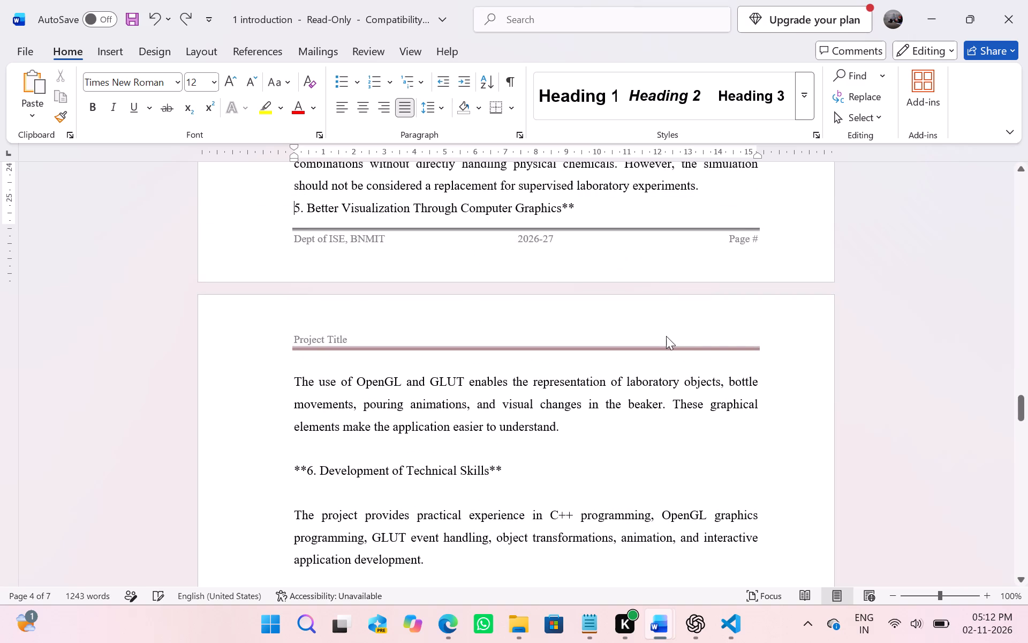
pyautogui.click(593, 207)
pyautogui.press('BackSpace')
pyautogui.press('BackSpace')
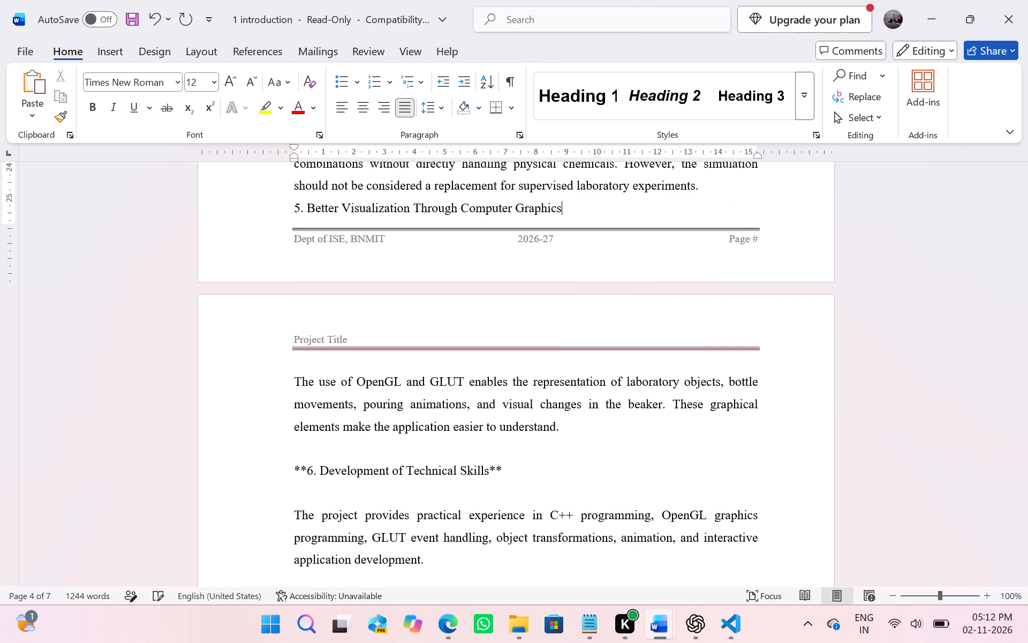
pyautogui.click(717, 183)
pyautogui.press('Return')
# Remove the asterisks around "6. Development of Technical Skills" and delete the blank line below that heading.
pyautogui.scroll(-1, 685, 396)
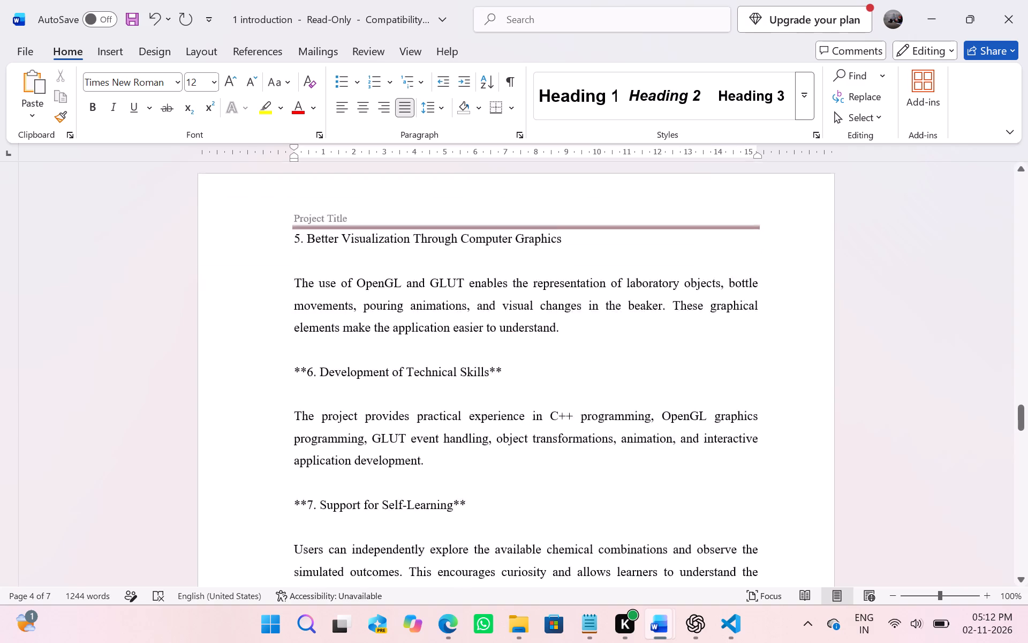
pyautogui.scroll(-1, 685, 396)
pyautogui.click(306, 255)
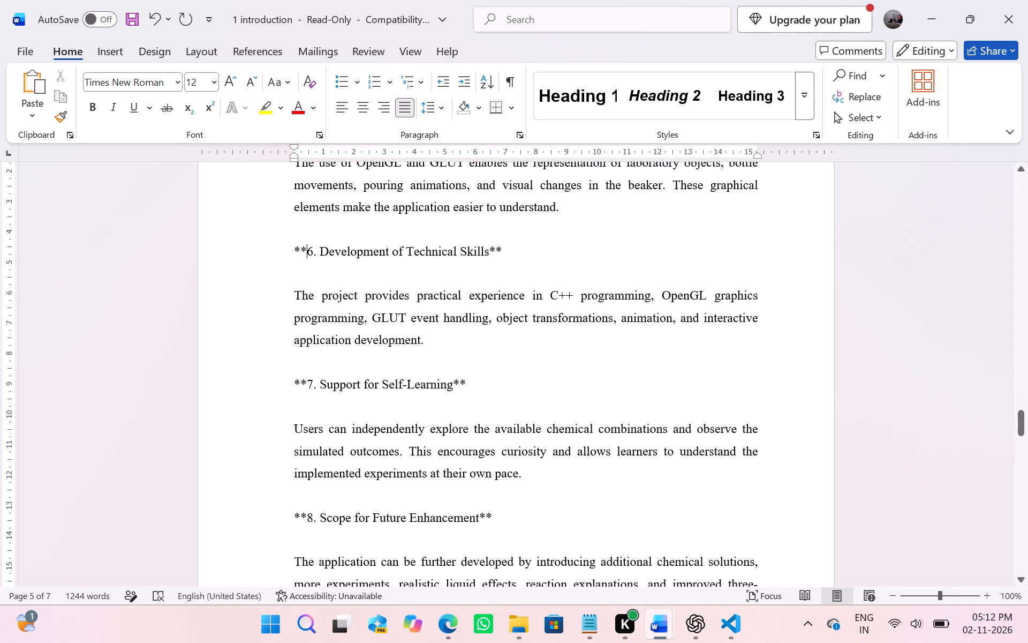
pyautogui.press('BackSpace')
pyautogui.press('BackSpace')
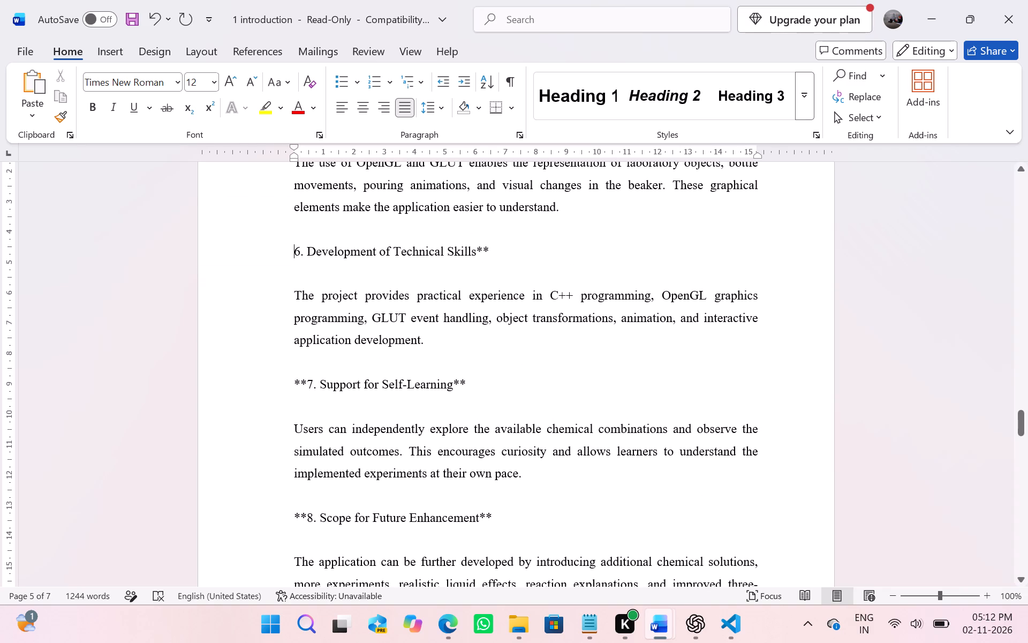
pyautogui.click(500, 249)
pyautogui.press('BackSpace')
pyautogui.press('BackSpace')
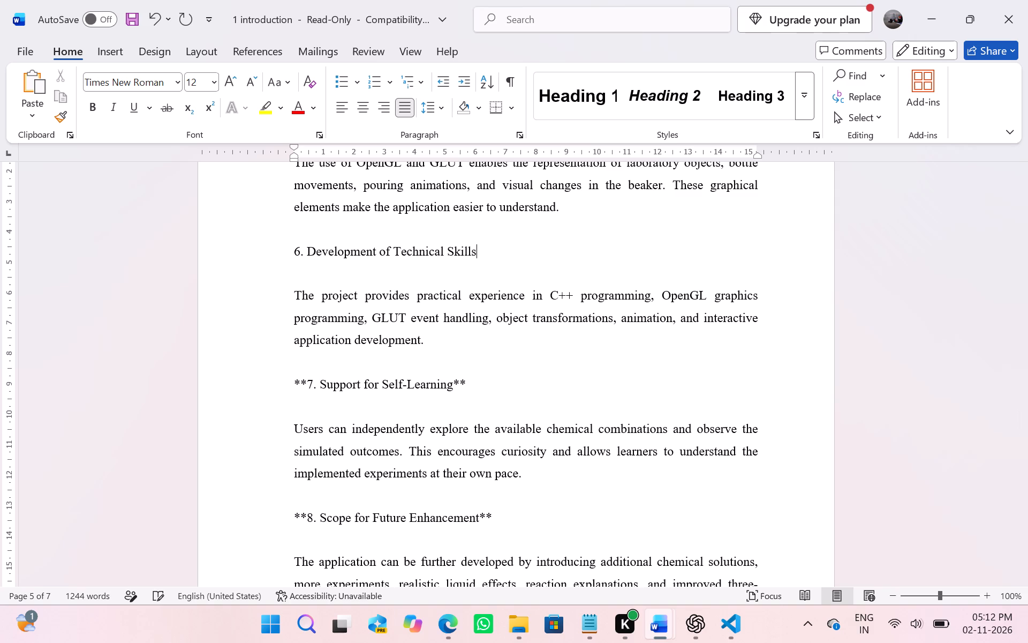
pyautogui.click(326, 285)
pyautogui.press('BackSpace')
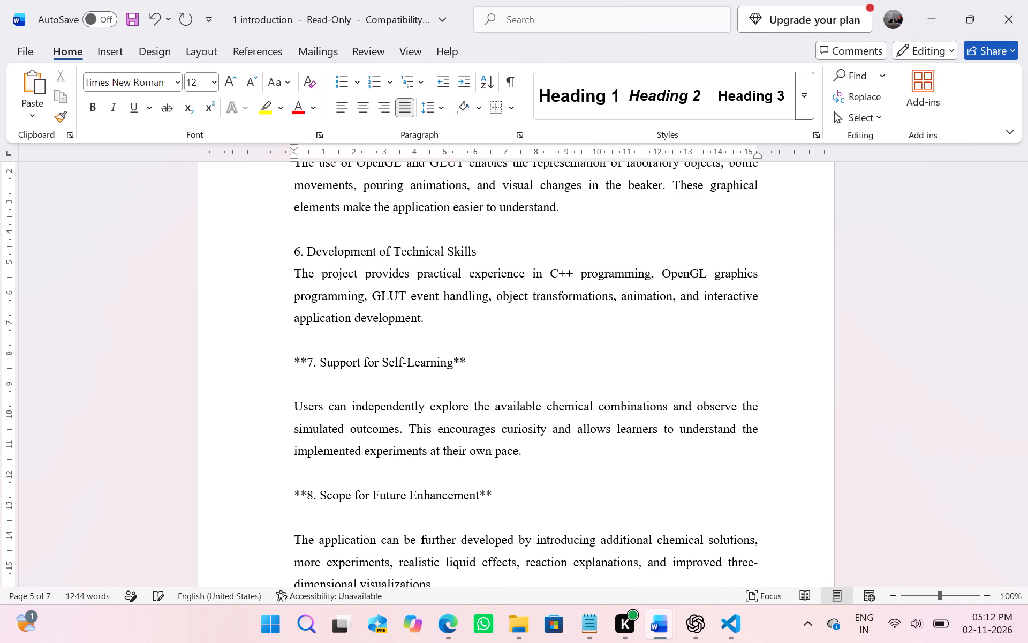
# Delete the blank line below the "5. Better Visualization Through Computer Graphics" heading.
pyautogui.hscroll(1, 326, 285)
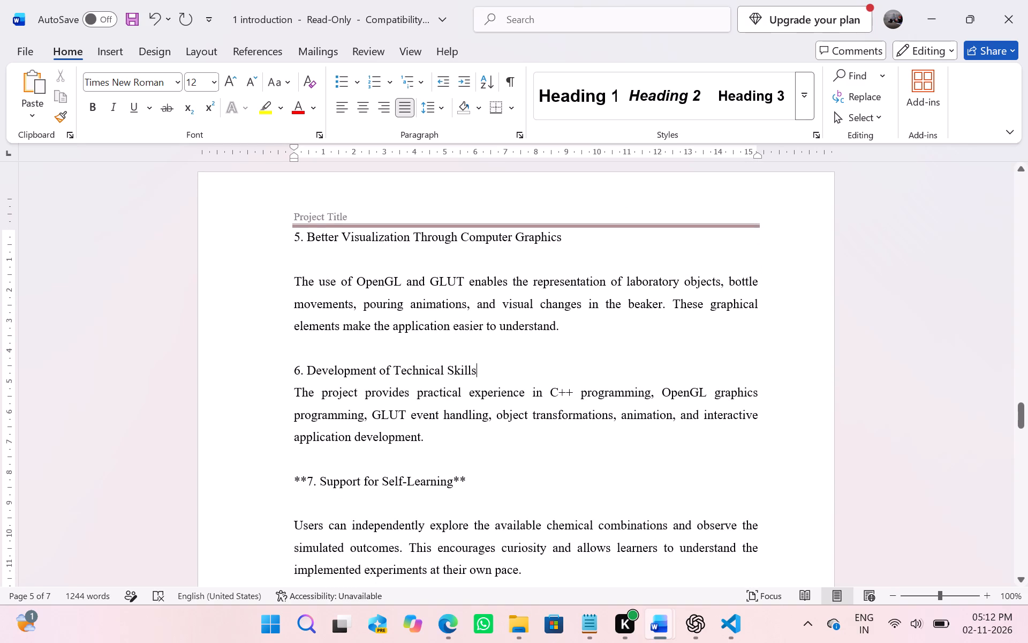
pyautogui.click(331, 269)
pyautogui.press('BackSpace')
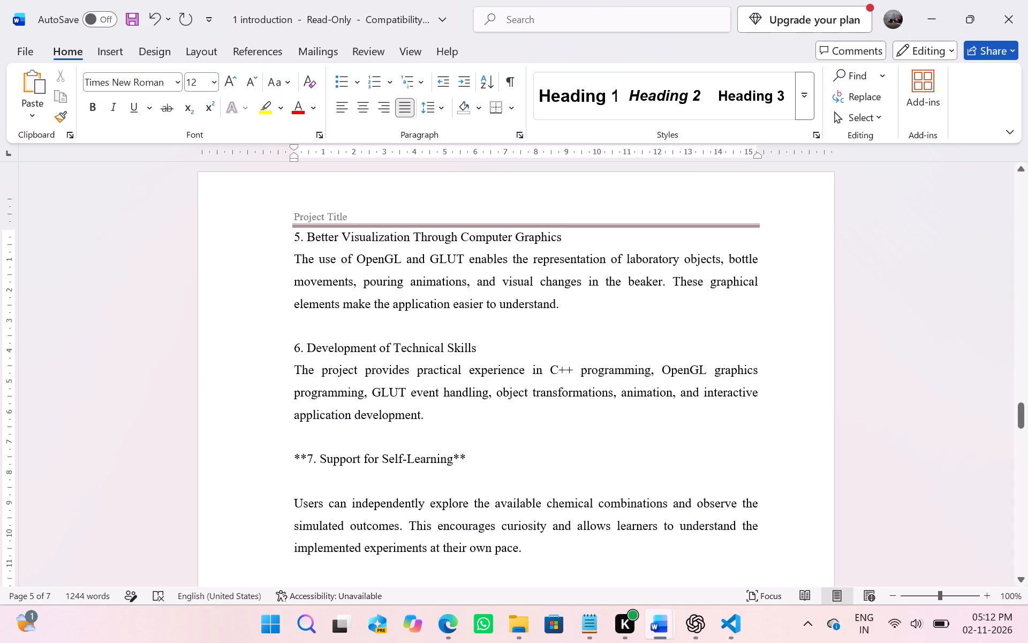
# Remove the asterisks around "7. Support for Self-Learning" and delete the blank line below that heading.
pyautogui.click(314, 459)
pyautogui.press('Left')
pyautogui.press('BackSpace')
pyautogui.press('BackSpace')
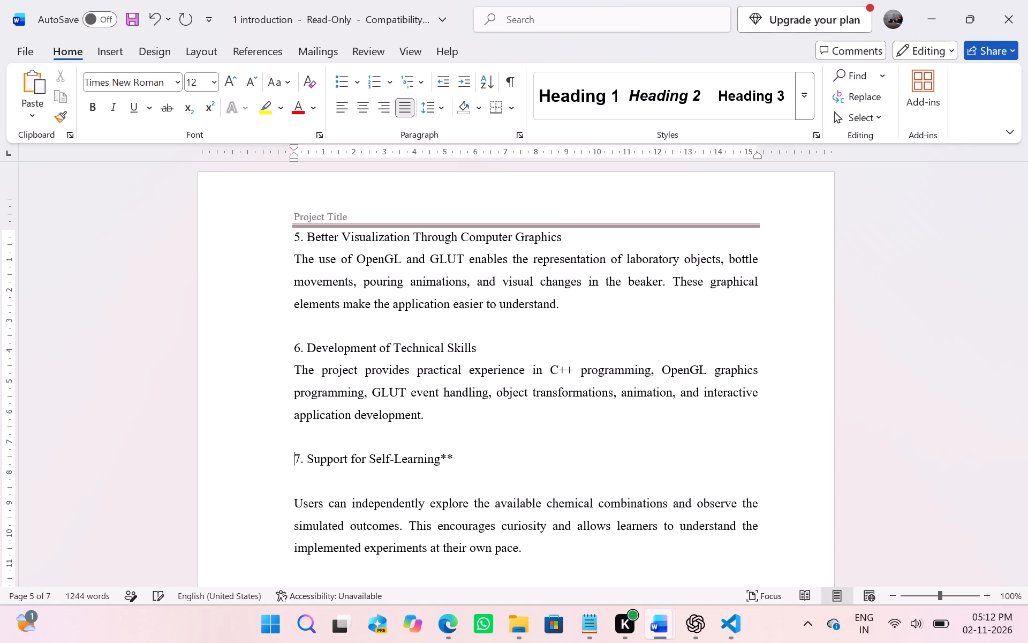
pyautogui.press('Right')
pyautogui.press('Right')
pyautogui.press('Right')
pyautogui.press('Right')
pyautogui.press('Right')
pyautogui.press('Right')
pyautogui.press('Right')
pyautogui.press('Right')
pyautogui.press('Right')
pyautogui.press('Right')
pyautogui.press('Right')
pyautogui.press('Right')
pyautogui.press('Right')
pyautogui.press('Right')
pyautogui.press('Right')
pyautogui.press('Right')
pyautogui.press('Right')
pyautogui.press('Right')
pyautogui.press('Right')
pyautogui.press('Right')
pyautogui.press('Right')
pyautogui.press('Right')
pyautogui.press('Right')
pyautogui.press('Right')
pyautogui.press('Right')
pyautogui.press('Right')
pyautogui.press('Right')
pyautogui.press('Right')
pyautogui.press('Right')
pyautogui.press('Right')
pyautogui.press('BackSpace')
pyautogui.press('BackSpace')
pyautogui.press('BackSpace')
pyautogui.press('g')
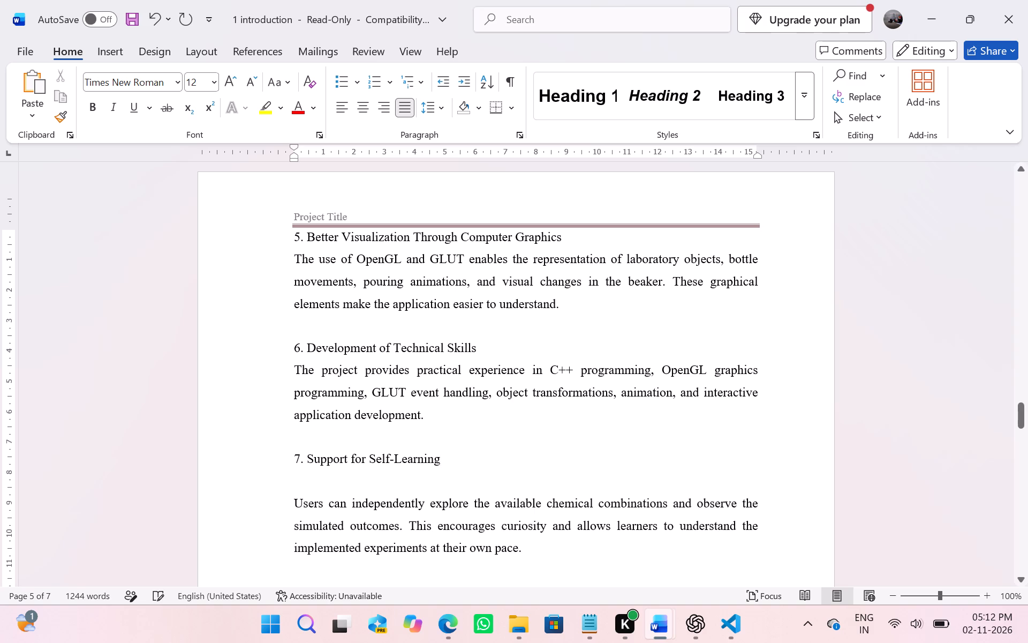
pyautogui.click(353, 488)
pyautogui.press('BackSpace')
# Remove the asterisks around "8. Scope for Future Enhancement" and delete the blank line below that heading.
pyautogui.scroll(-1, 353, 488)
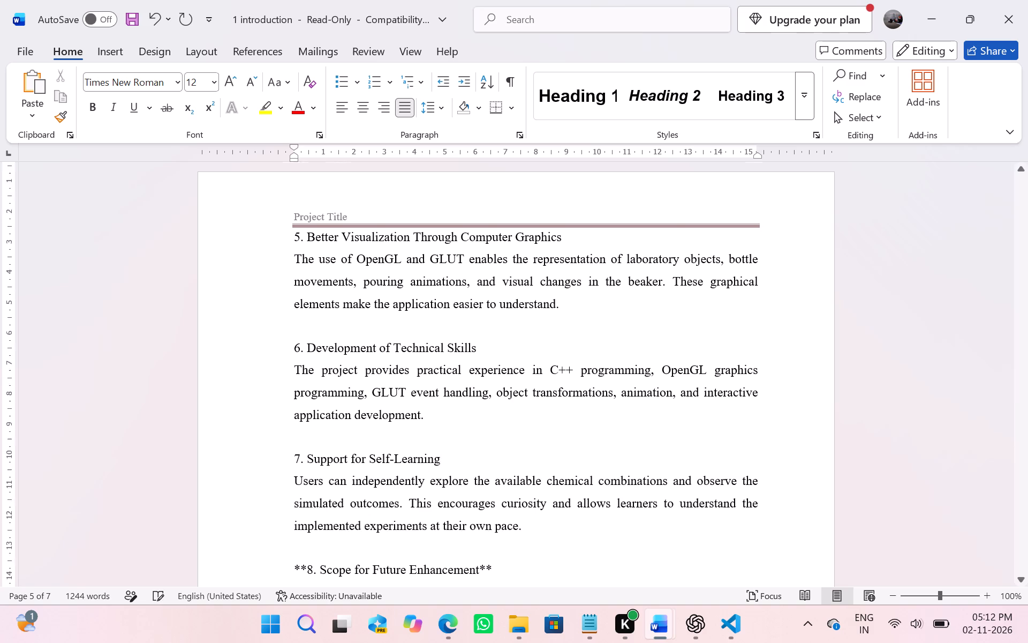
pyautogui.scroll(-1, 353, 488)
pyautogui.click(308, 301)
pyautogui.press('BackSpace')
pyautogui.press('BackSpace')
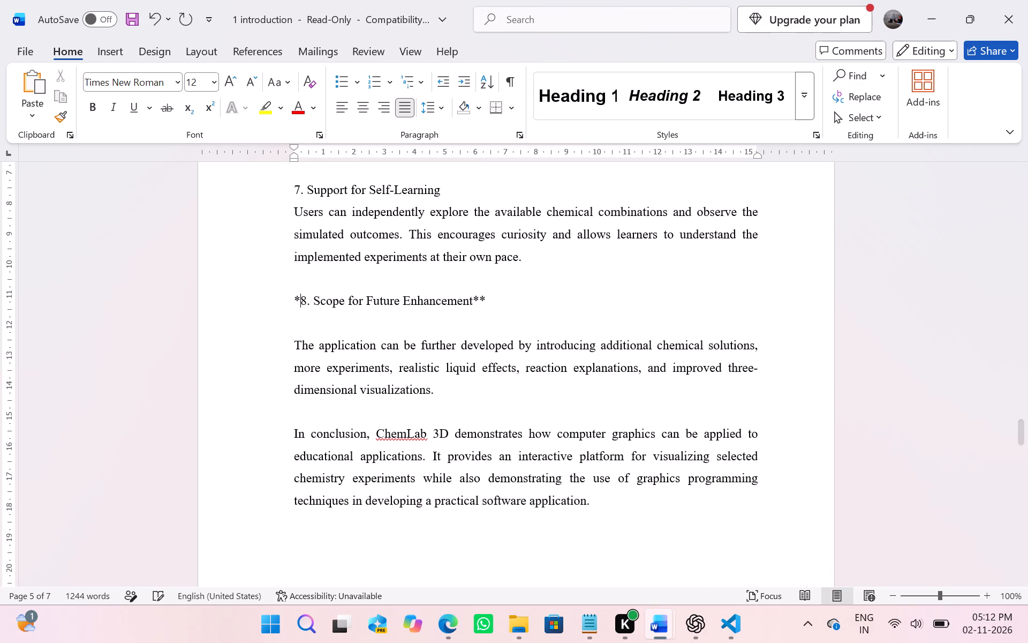
pyautogui.click(489, 305)
pyautogui.press('BackSpace')
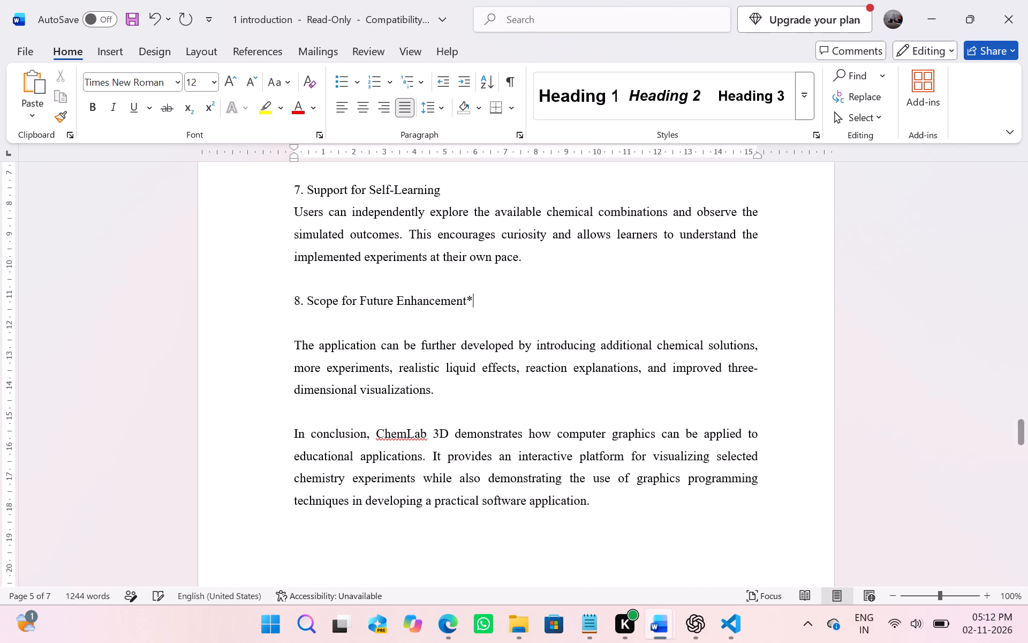
pyautogui.press('BackSpace')
pyautogui.click(353, 330)
pyautogui.press('BackSpace')
pyautogui.press('BackSpace')
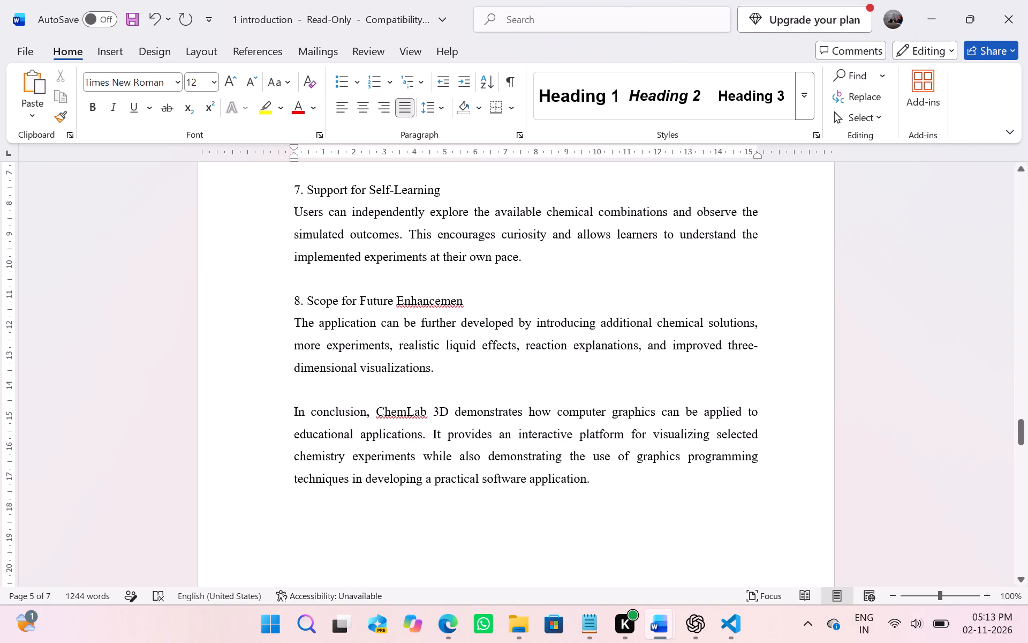
pyautogui.press('t')
# Make the numbered headings 1 to 4 bold, from "Improved Understanding of Chemical Concepts" through "Safe Experimentation".
pyautogui.scroll(7, 519, 403)
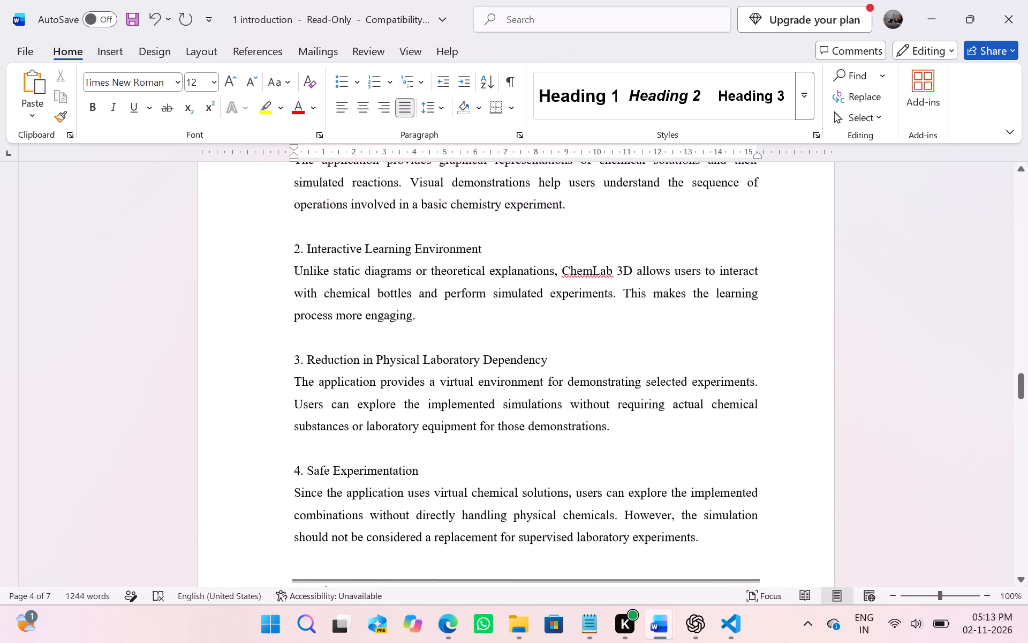
pyautogui.scroll(4, 519, 403)
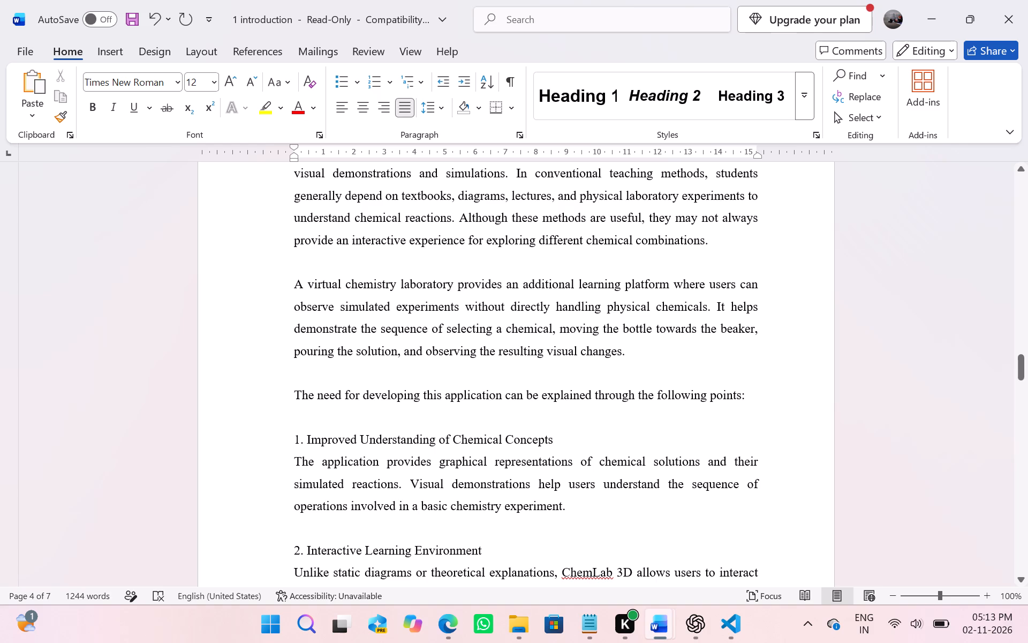
pyautogui.tripleClick(430, 438)
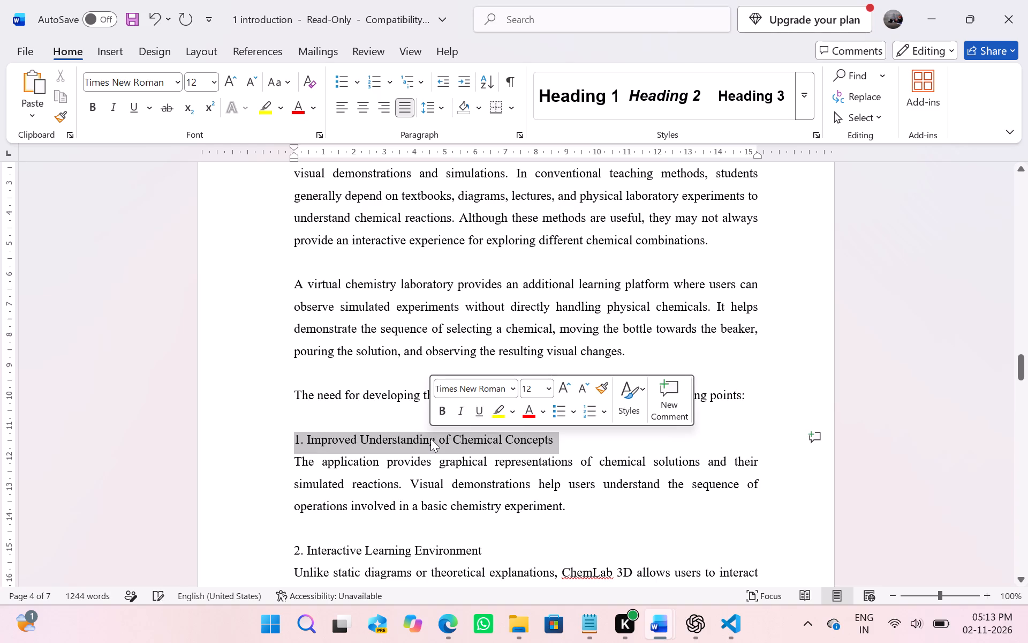
pyautogui.hotkey('ctrl', 'b')
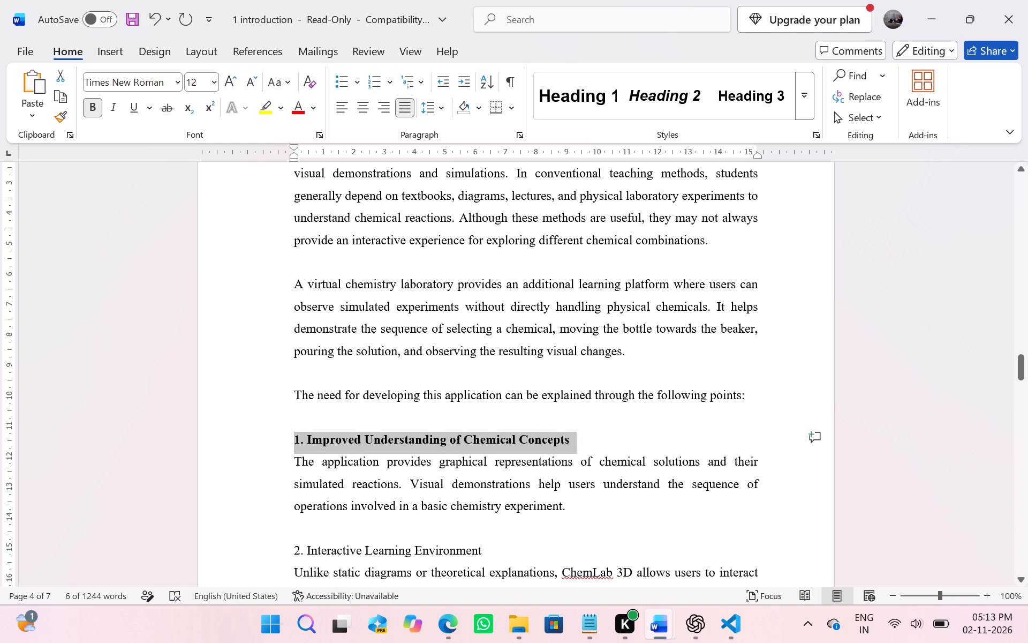
pyautogui.tripleClick(394, 552)
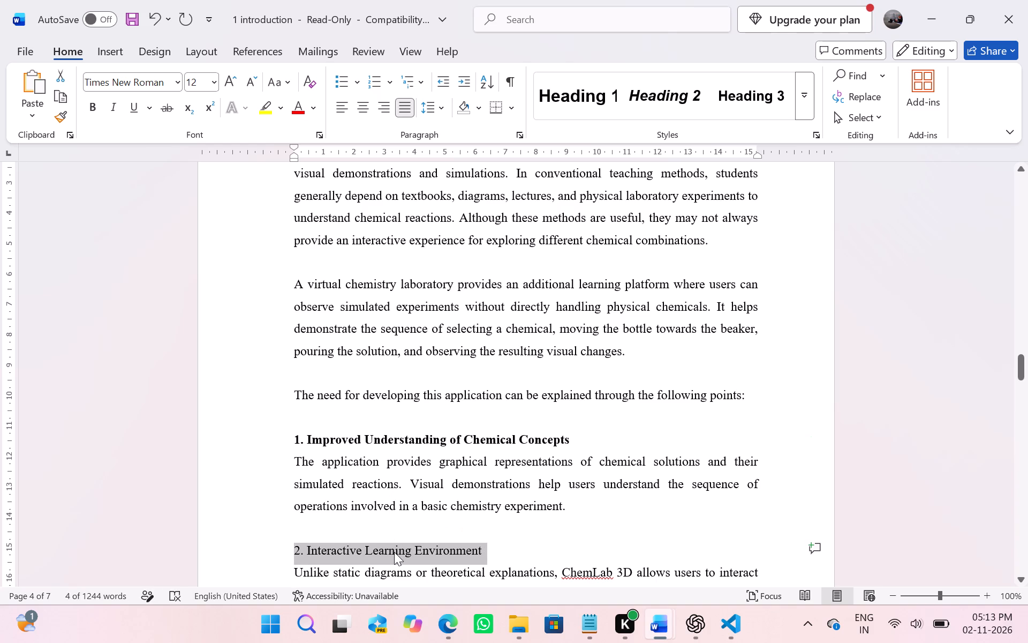
pyautogui.hotkey('ctrl', 'b')
pyautogui.scroll(-2, 394, 552)
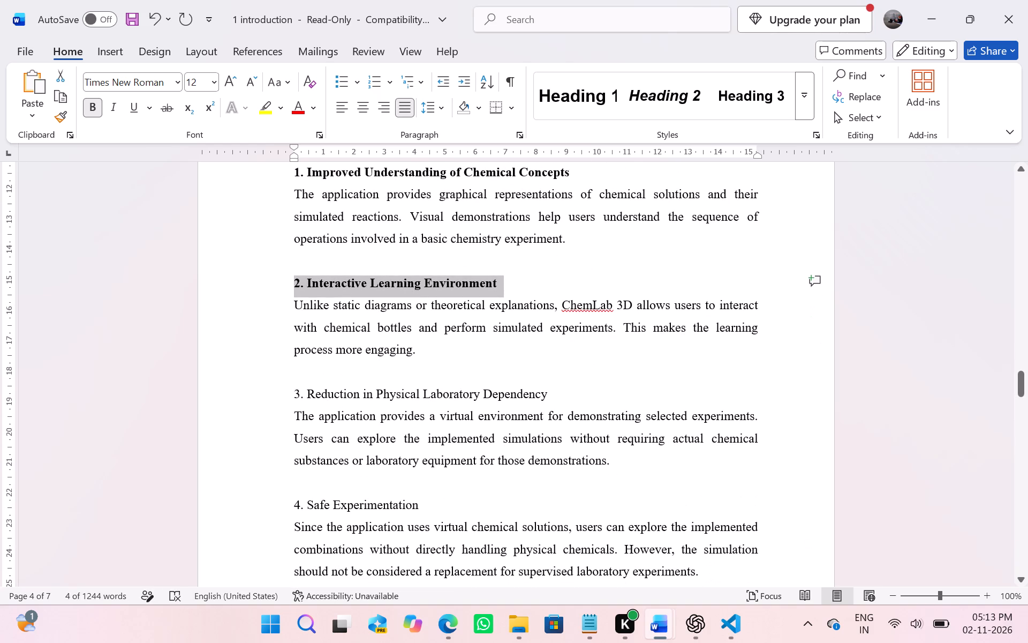
pyautogui.tripleClick(367, 392)
pyautogui.hotkey('ctrl', 'b')
pyautogui.scroll(-2, 367, 392)
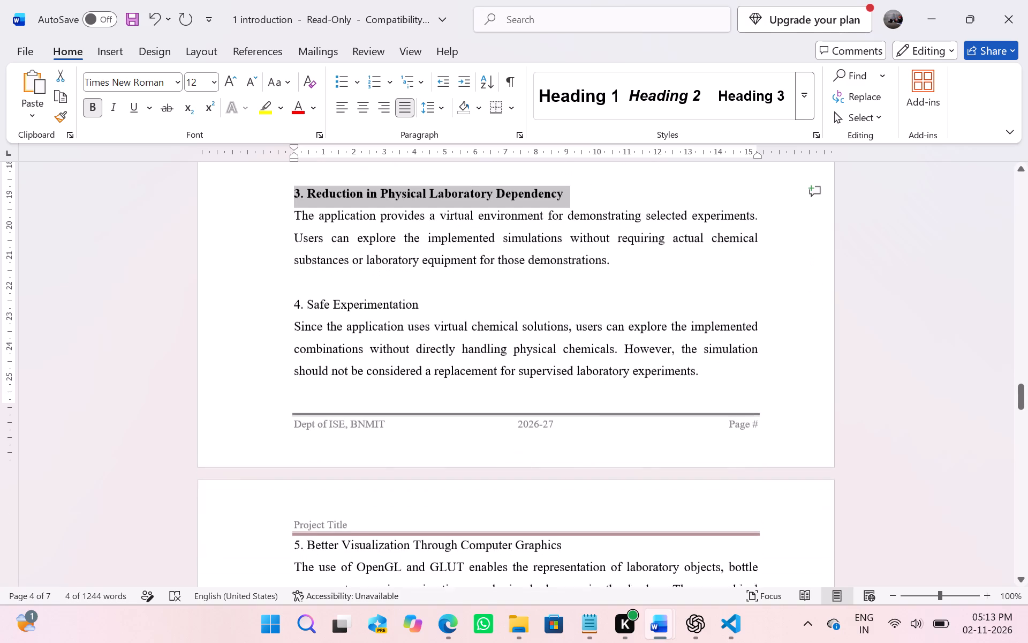
pyautogui.tripleClick(344, 290)
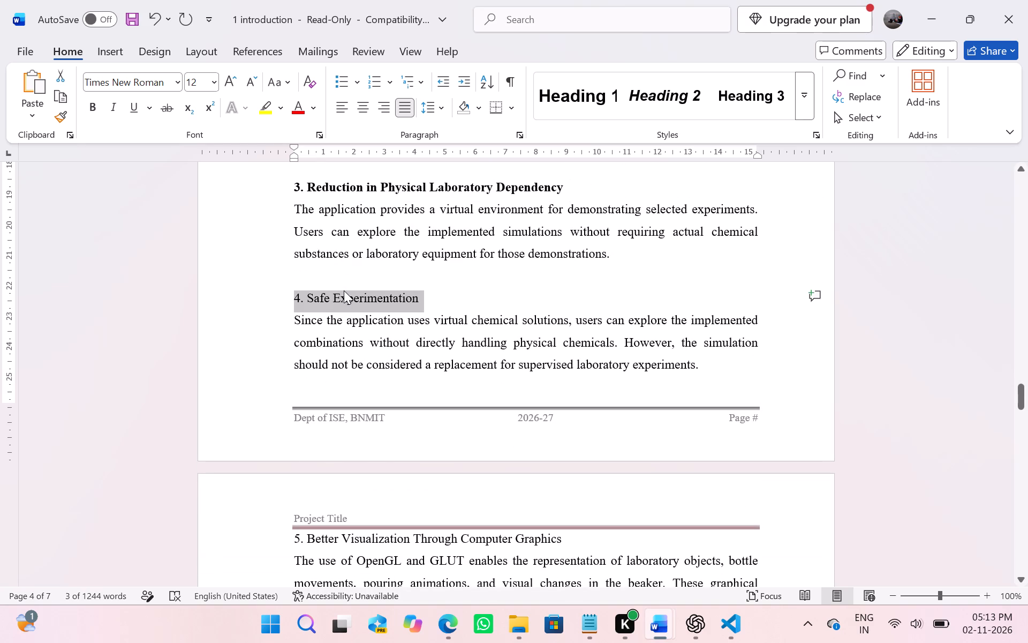
pyautogui.hotkey('ctrl', 'b')
# Make the numbered headings 5 to 8 bold, from "Better Visualization Through Computer Graphics" through "Scope for Future Enhancement".
pyautogui.scroll(-3, 344, 290)
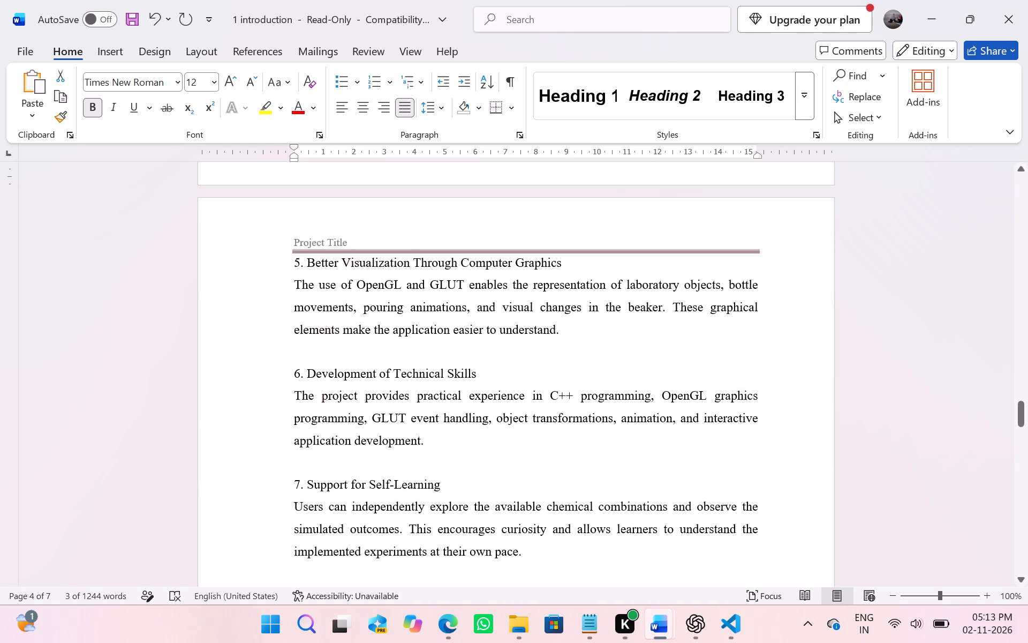
pyautogui.tripleClick(367, 262)
pyautogui.hotkey('ctrl', 'b')
pyautogui.scroll(-2, 367, 262)
pyautogui.scroll(1, 366, 230)
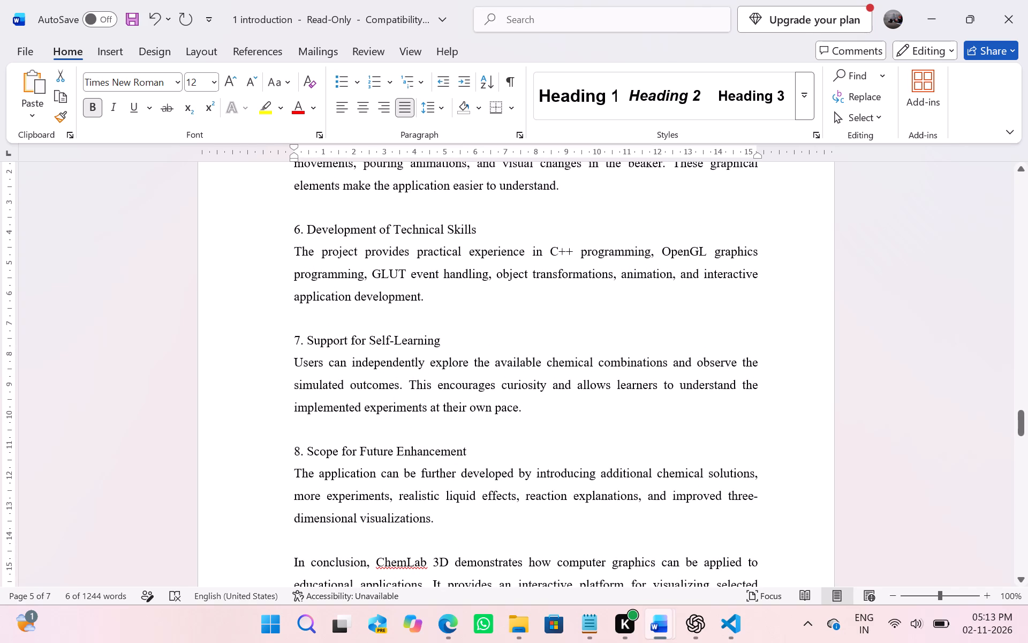
pyautogui.tripleClick(360, 223)
pyautogui.hotkey('ctrl', 'b')
pyautogui.scroll(-1, 360, 223)
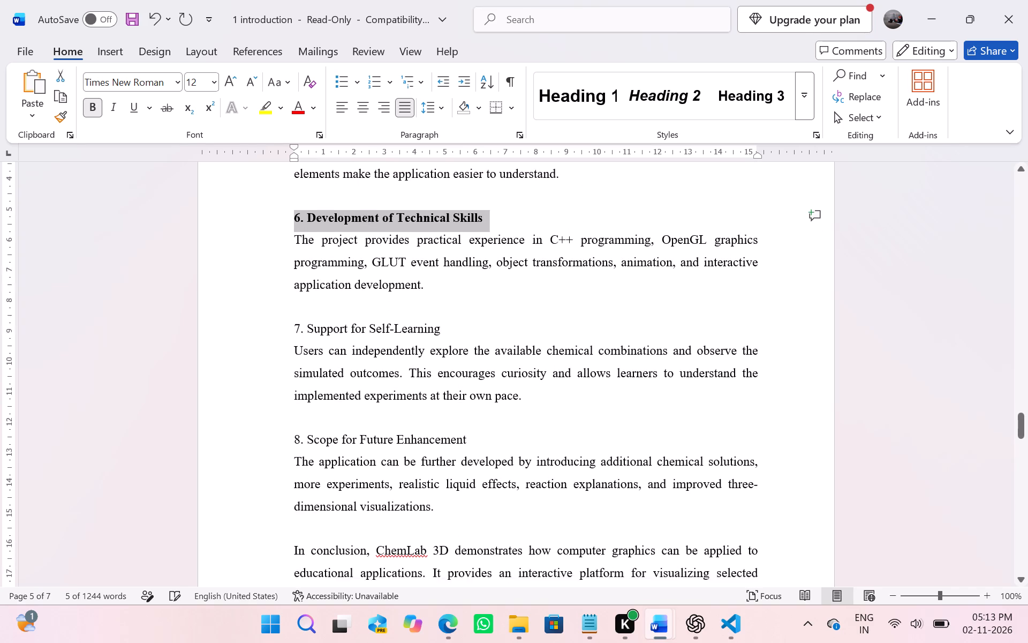
pyautogui.scroll(-1, 360, 223)
pyautogui.tripleClick(349, 213)
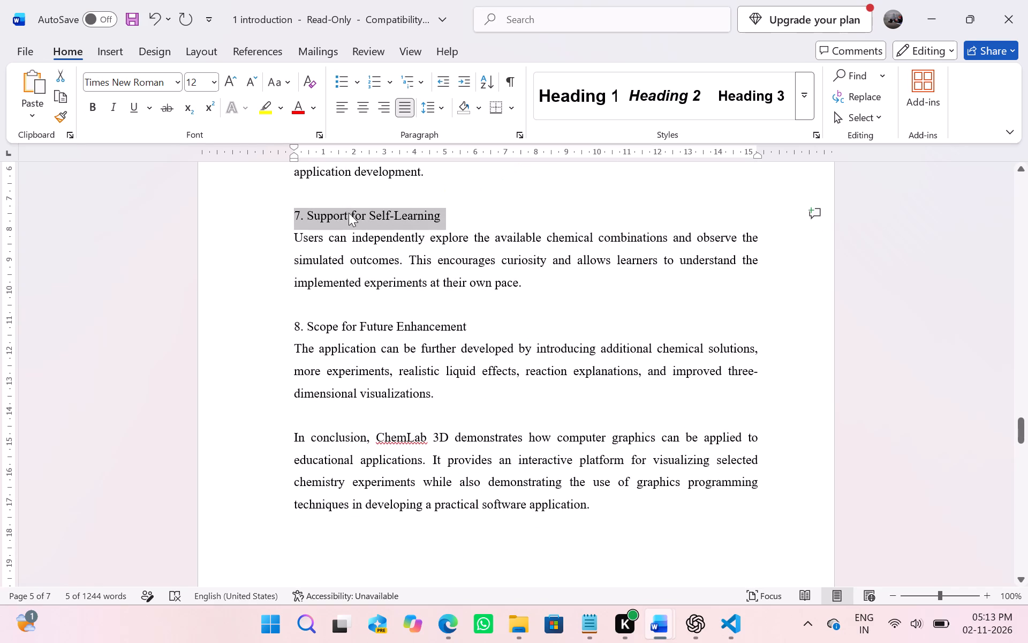
pyautogui.hotkey('ctrl', 'b')
pyautogui.scroll(-1, 349, 213)
pyautogui.tripleClick(346, 212)
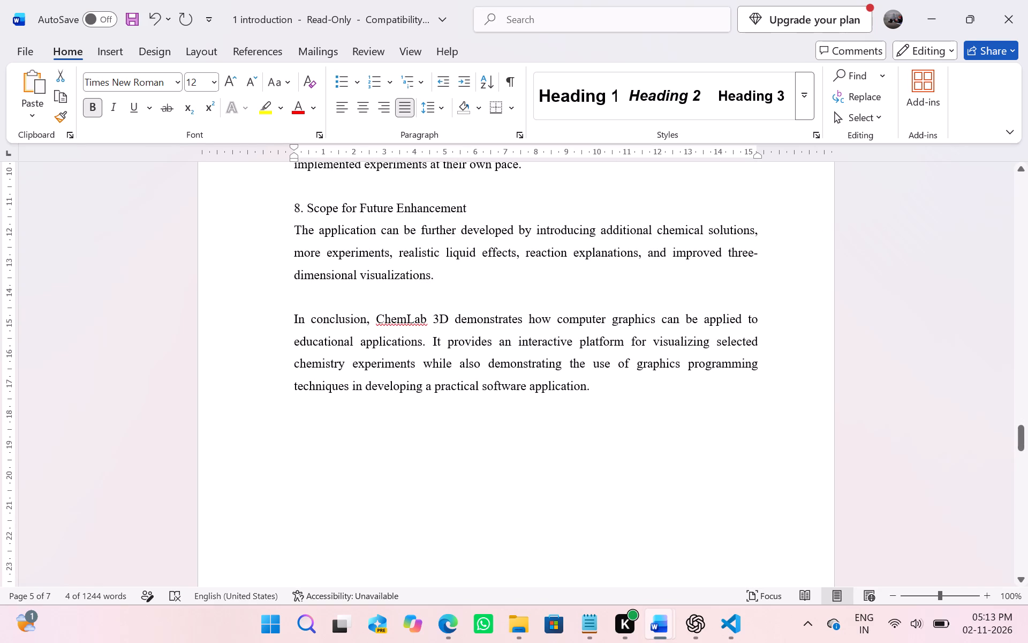
pyautogui.hotkey('ctrl', 'b')
# Review the formatting of section 1.4's numbered points and the pages that follow the conclusion.
pyautogui.scroll(-2, 346, 212)
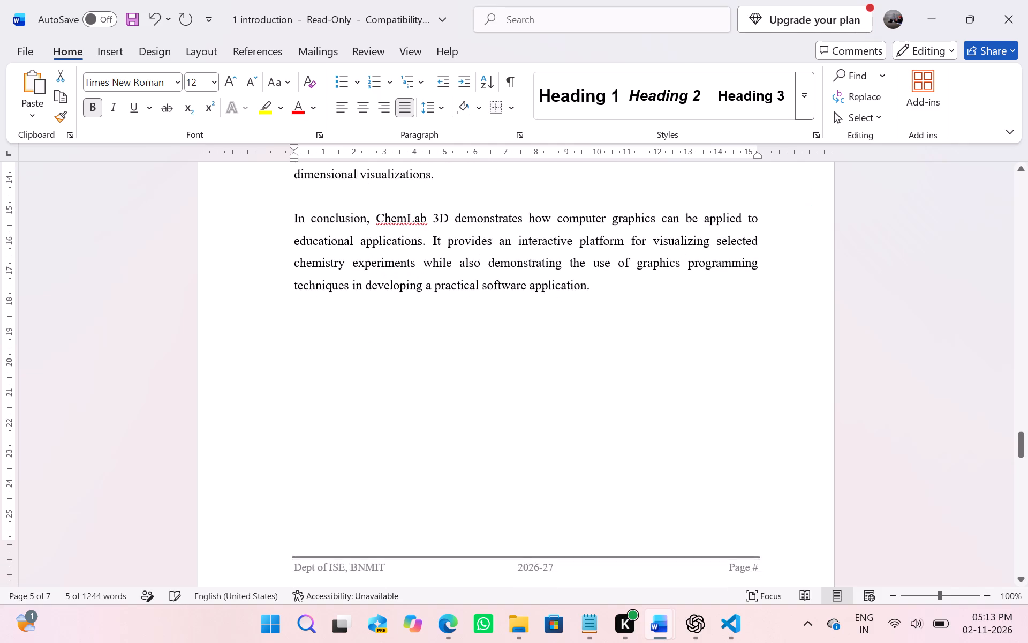
pyautogui.scroll(-4, 346, 212)
pyautogui.scroll(2, 346, 212)
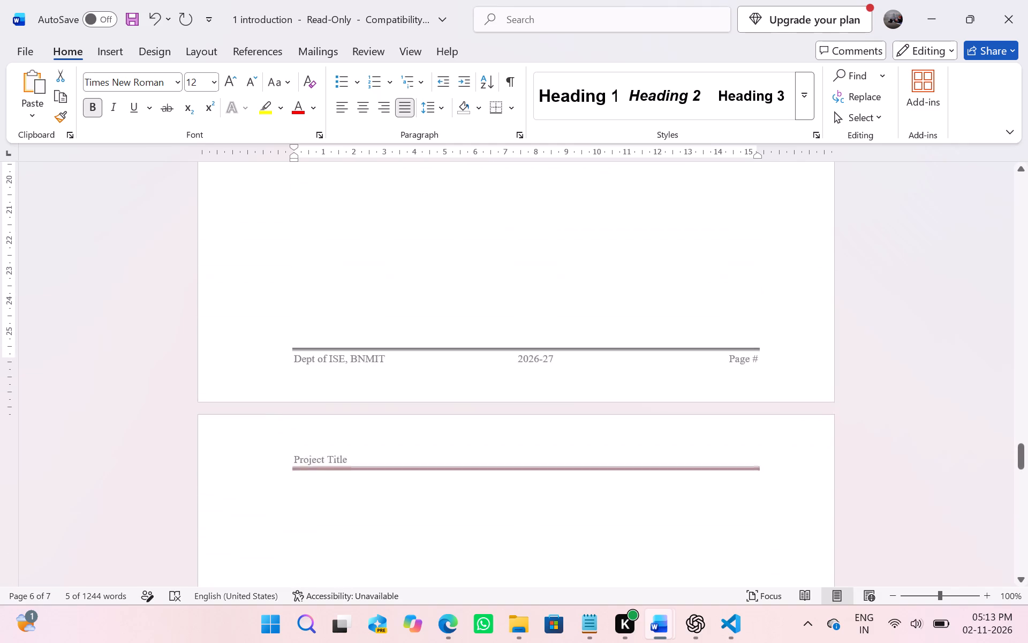
pyautogui.scroll(10, 346, 212)
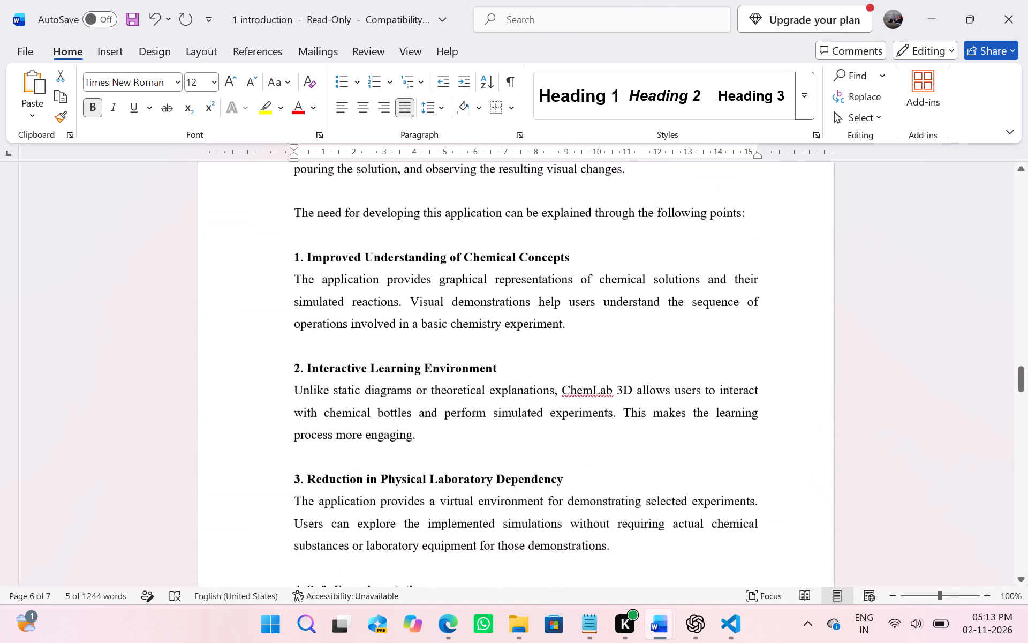
pyautogui.scroll(2, 346, 212)
pyautogui.scroll(-3, 346, 212)
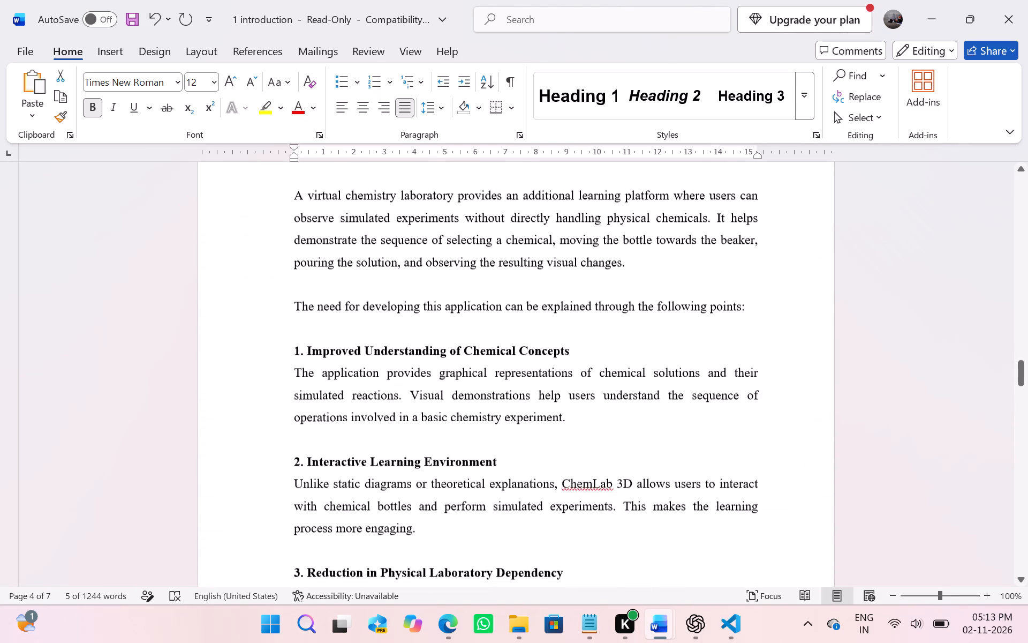
# Delete the blank line above the heading "1. Improved Understanding of Chemical Concepts" in section 1.4.
pyautogui.click(310, 331)
pyautogui.press('BackSpace')
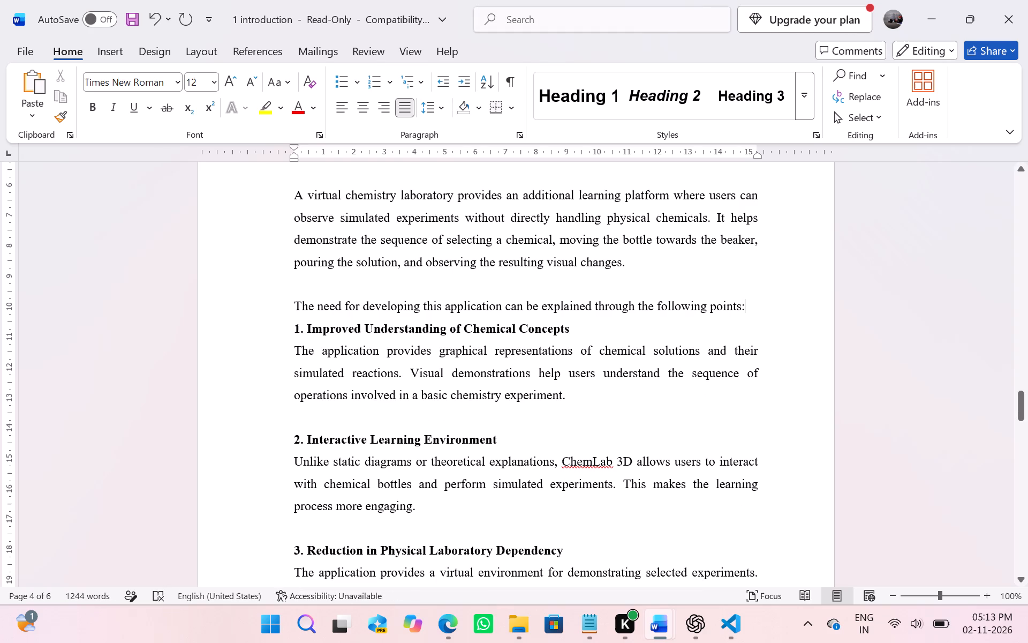
# Review Chapter 1's text and layout from the introduction through sections 1.1 to 1.4 and the concluding paragraph.
pyautogui.scroll(-1, 668, 331)
pyautogui.scroll(9, 668, 331)
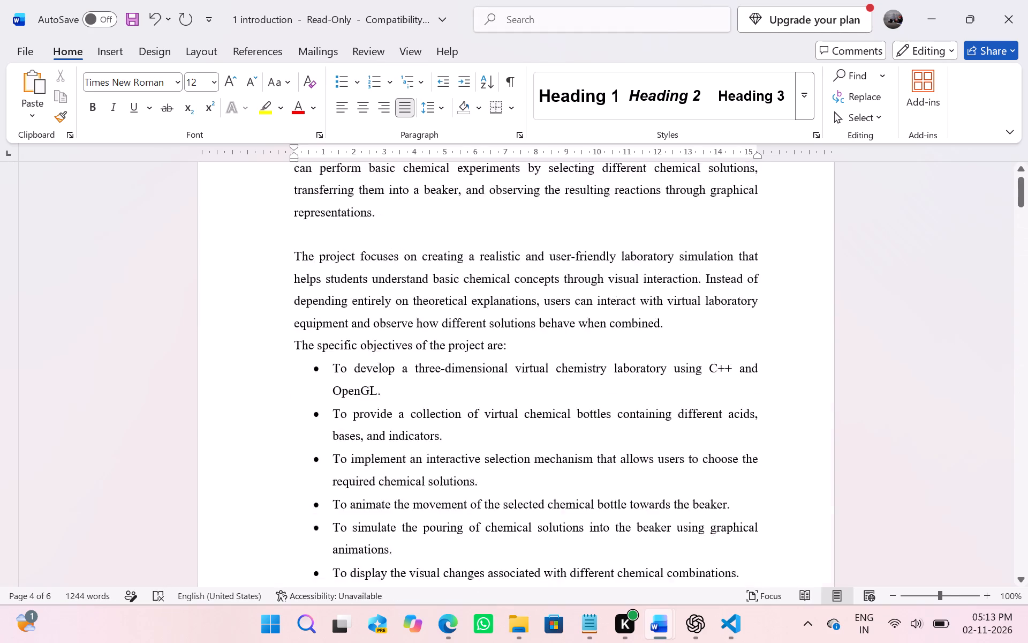
pyautogui.scroll(7, 668, 331)
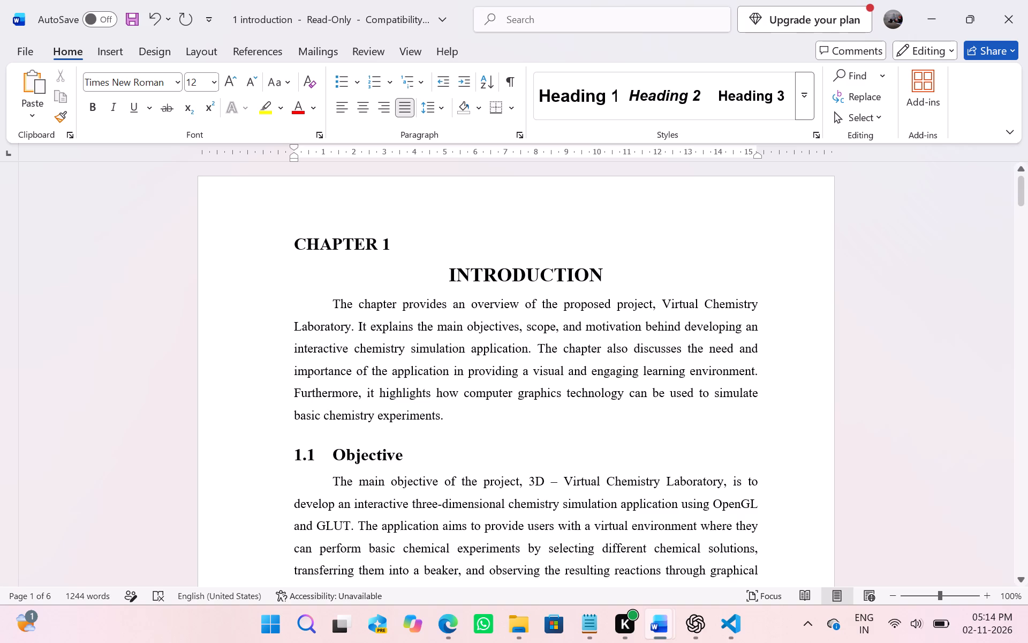
pyautogui.scroll(-2, 588, 413)
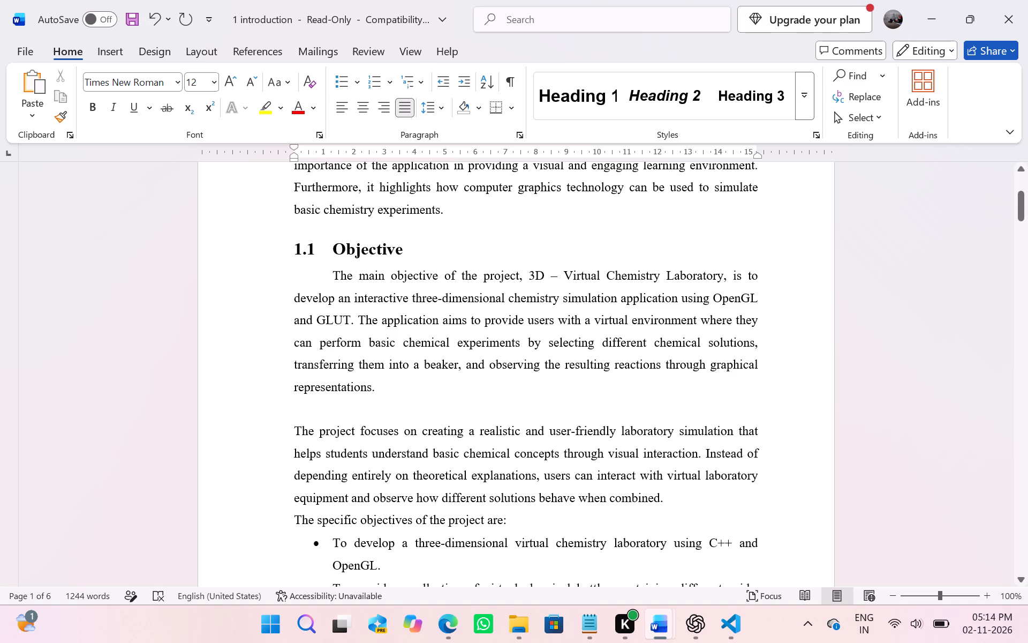
pyautogui.scroll(-7, 630, 440)
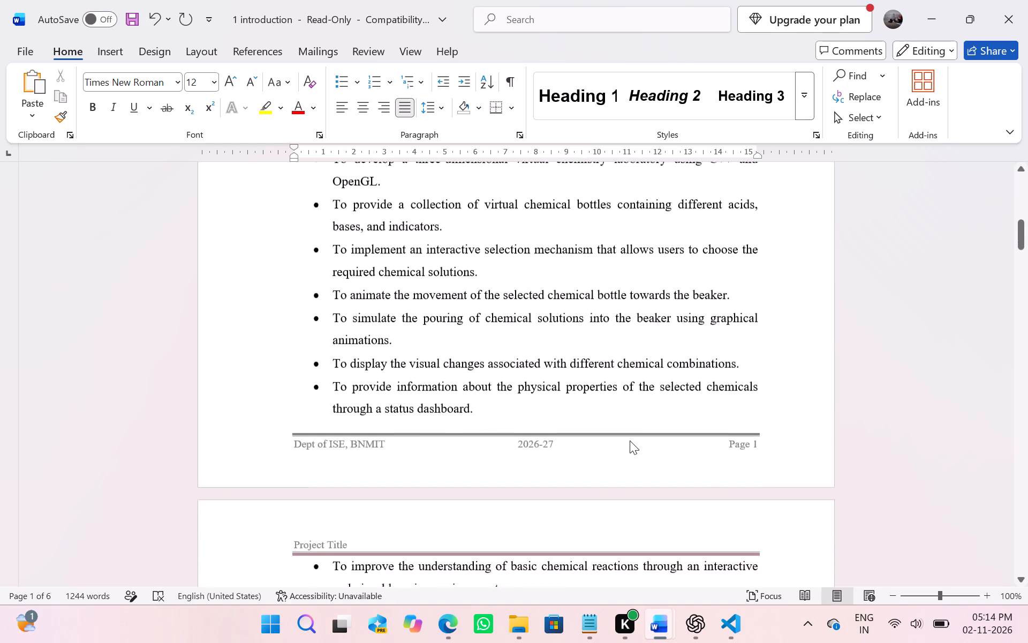
pyautogui.scroll(-5, 630, 440)
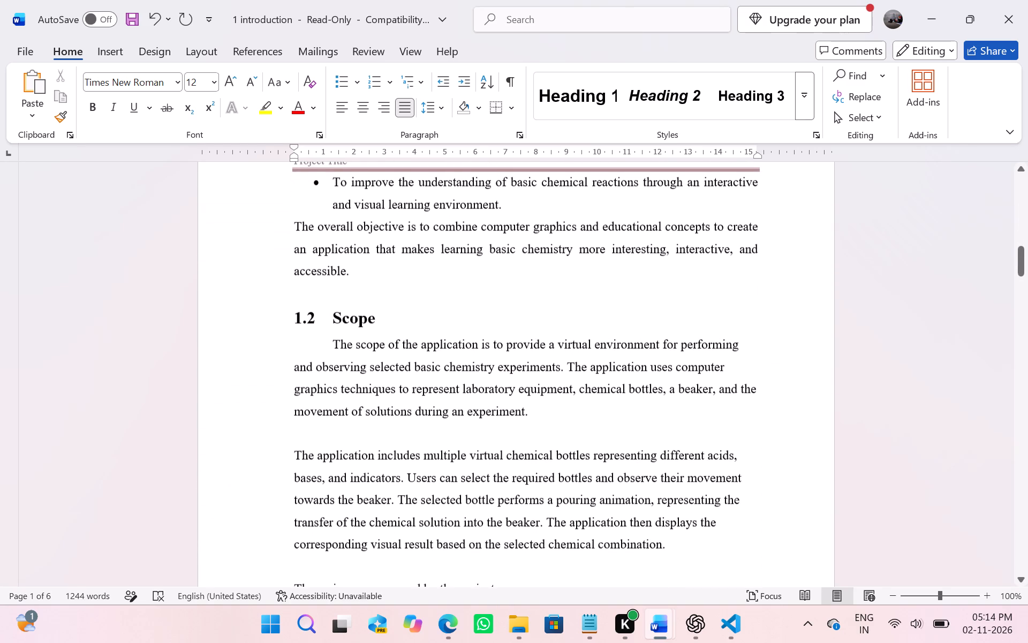
pyautogui.scroll(-1, 630, 440)
pyautogui.hscroll(1, 630, 440)
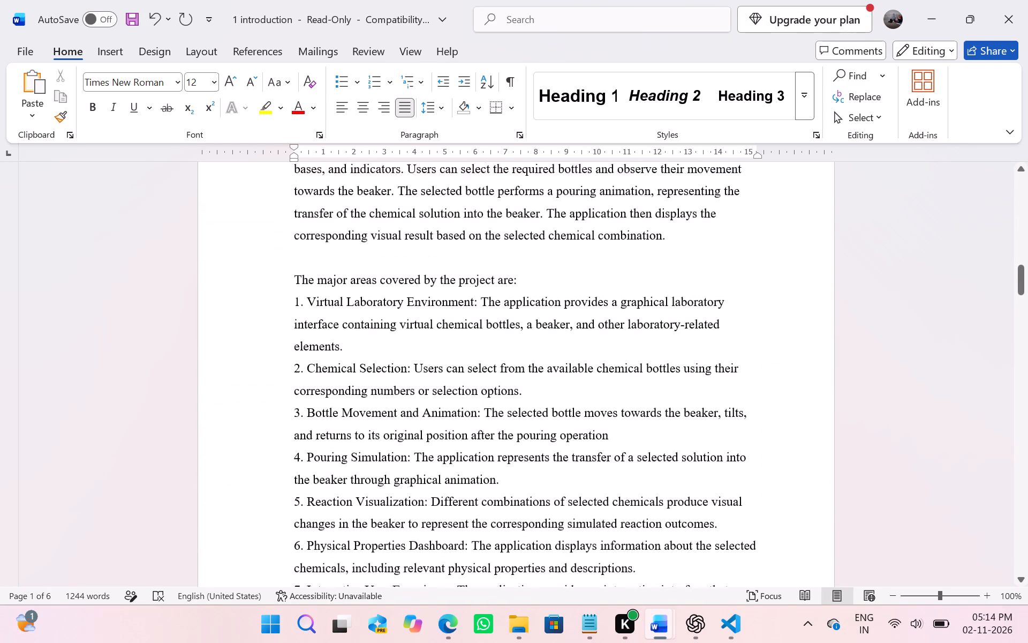
pyautogui.hscroll(1, 630, 440)
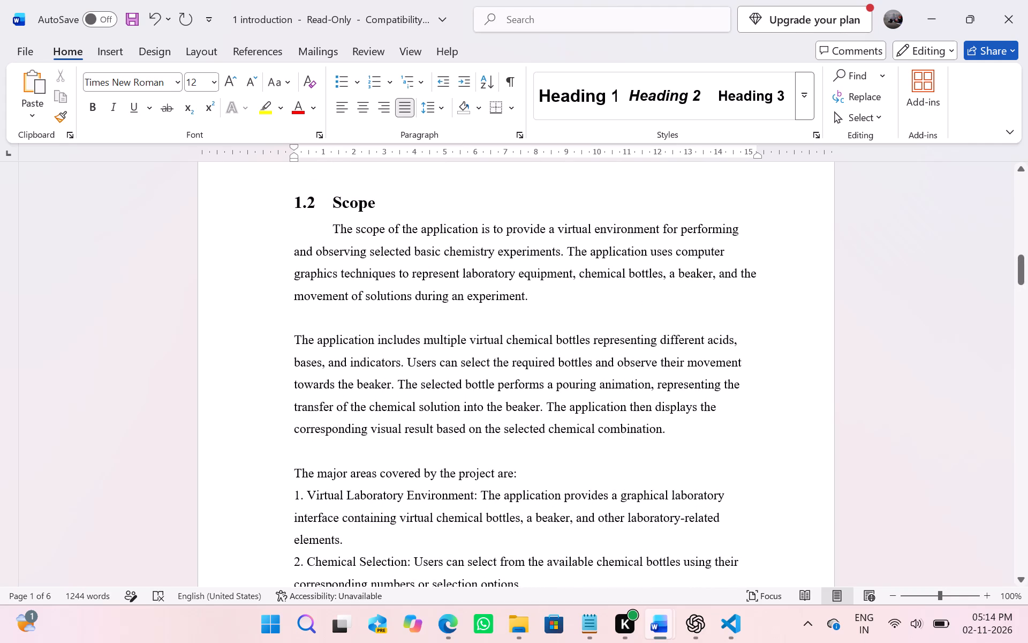
pyautogui.scroll(-1, 630, 440)
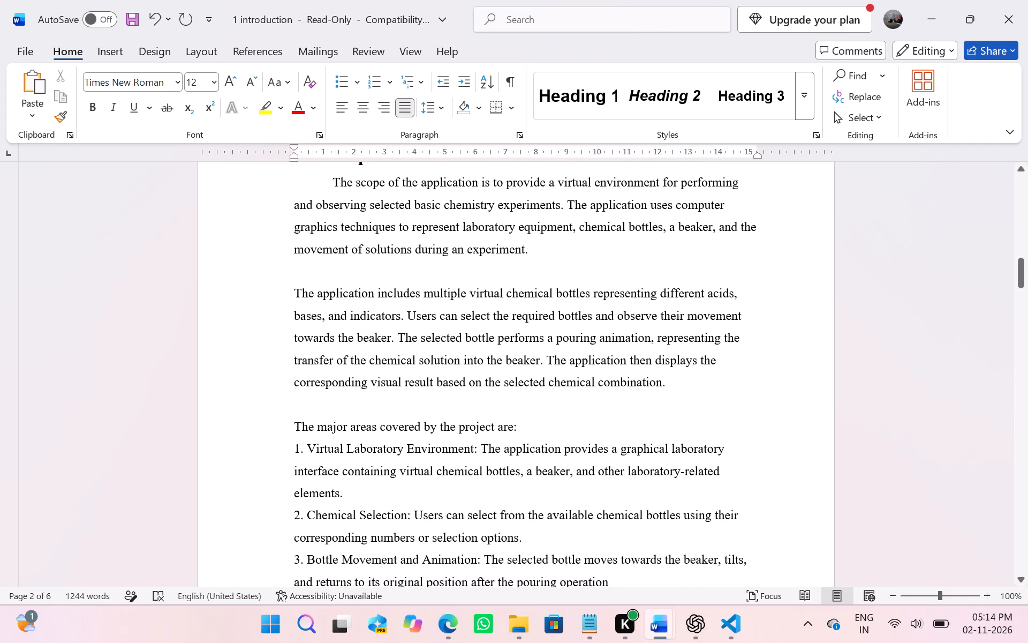
pyautogui.scroll(-2, 630, 440)
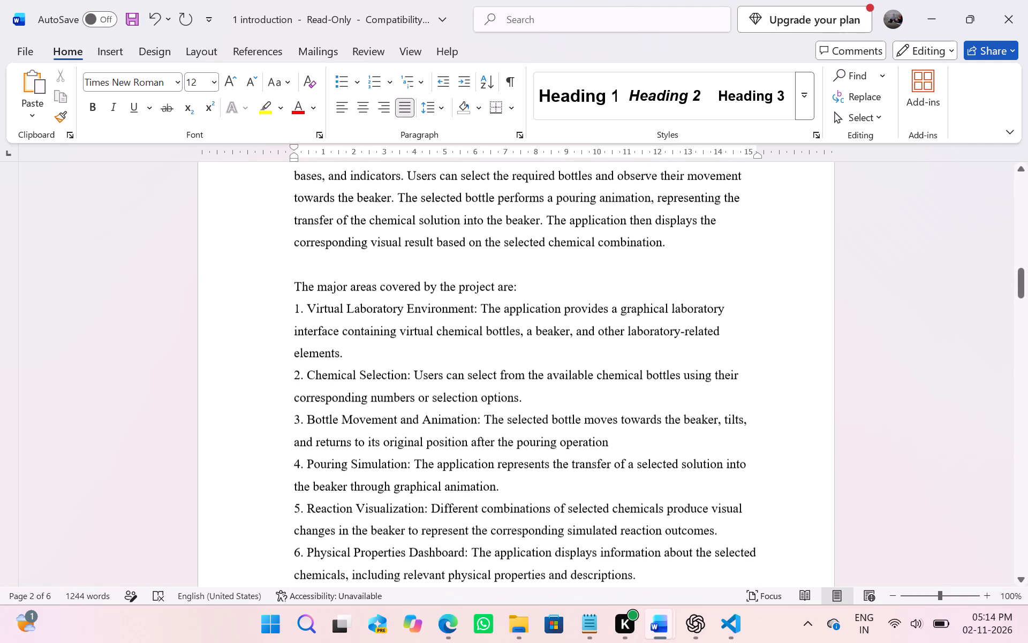
pyautogui.scroll(8, 630, 440)
pyautogui.scroll(-6, 630, 440)
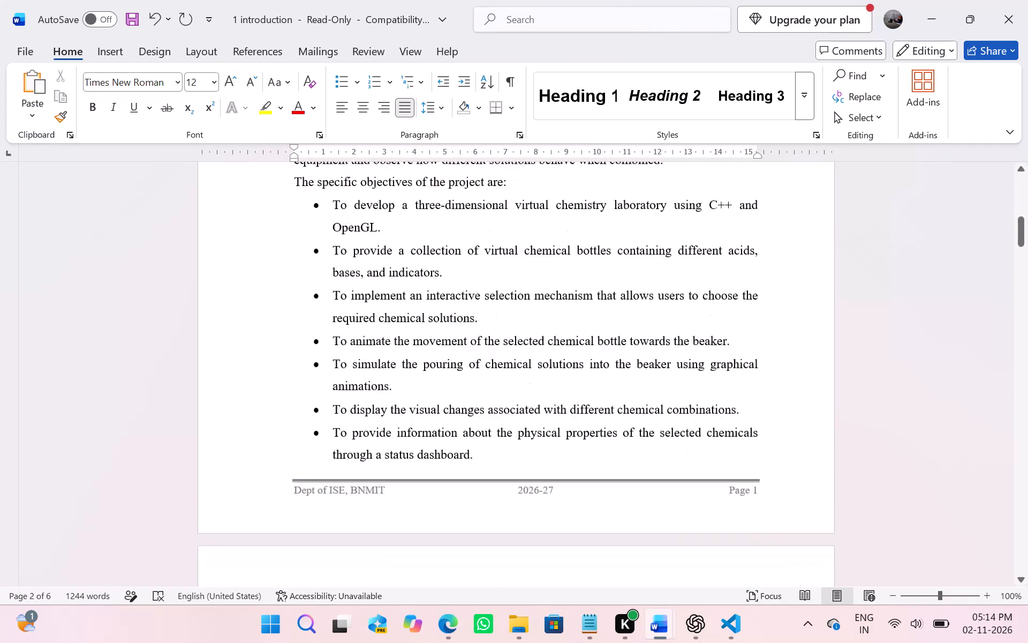
pyautogui.scroll(-8, 630, 440)
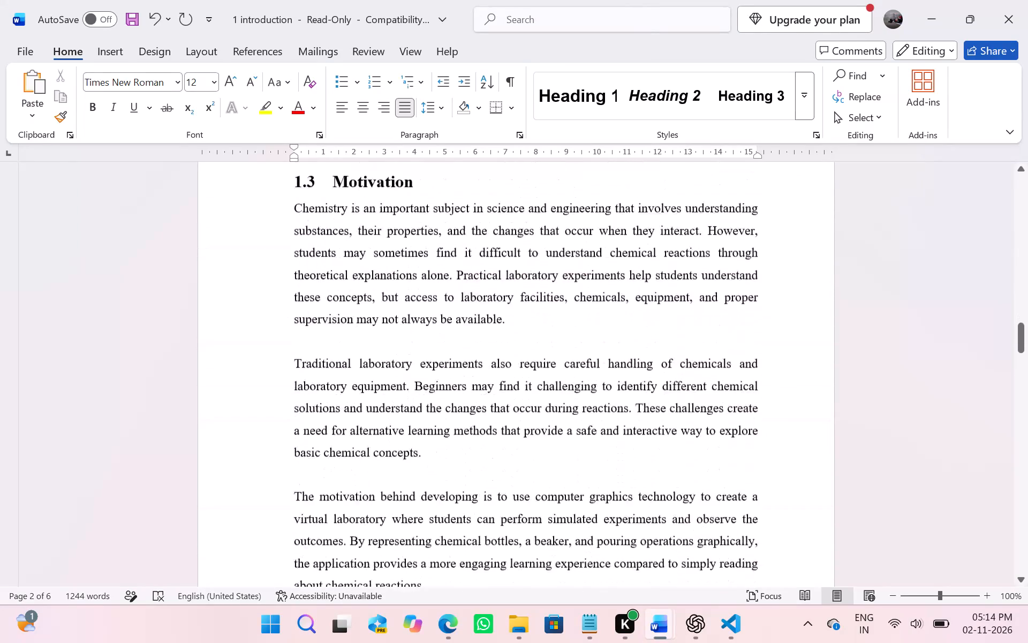
pyautogui.scroll(-2, 630, 440)
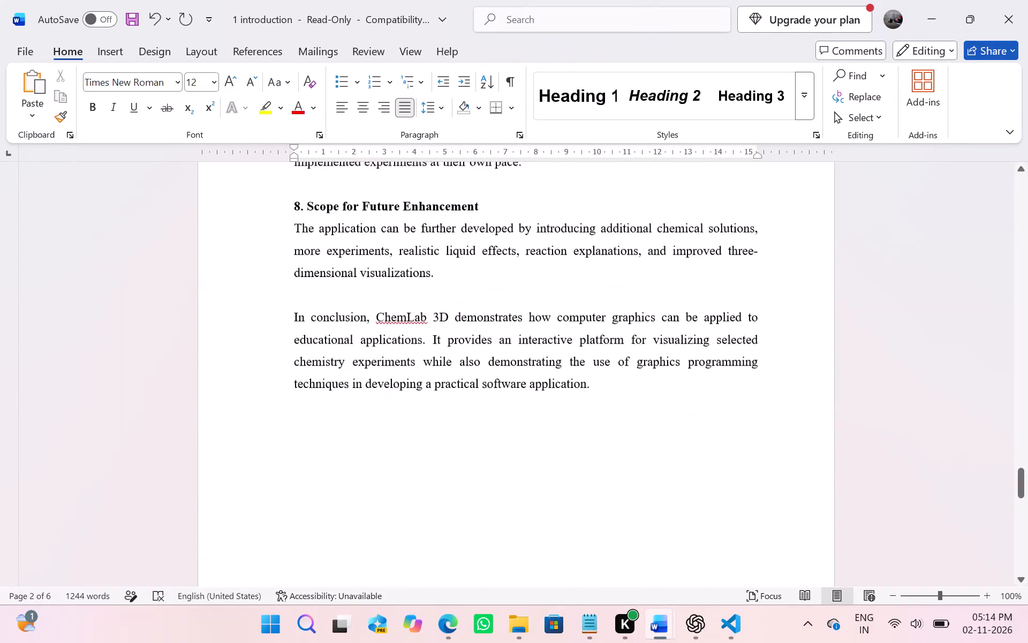
pyautogui.scroll(-2, 630, 440)
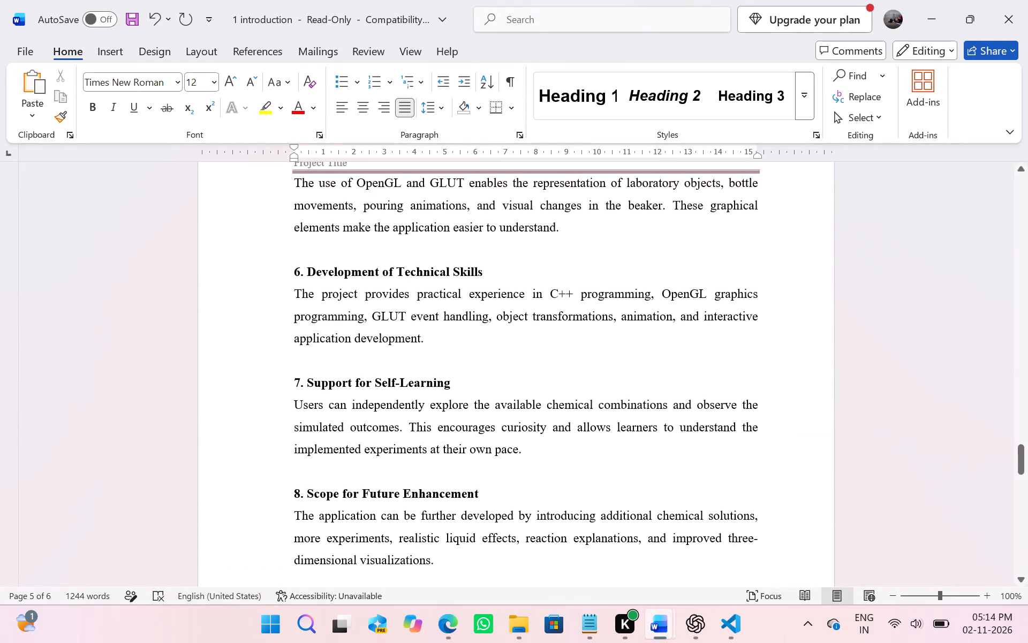
pyautogui.scroll(-2, 630, 440)
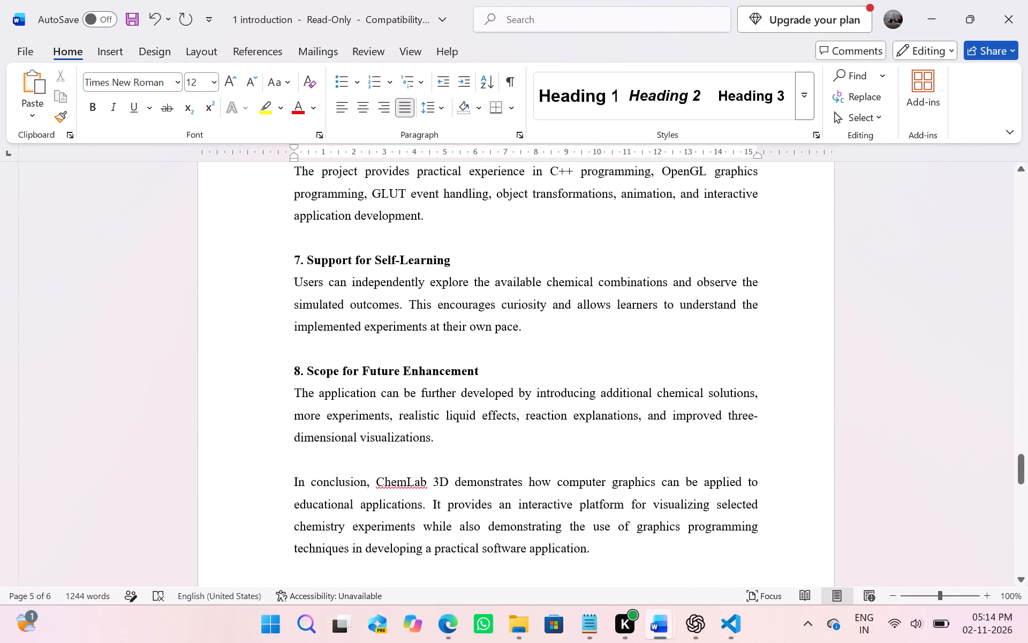
pyautogui.scroll(-1, 630, 440)
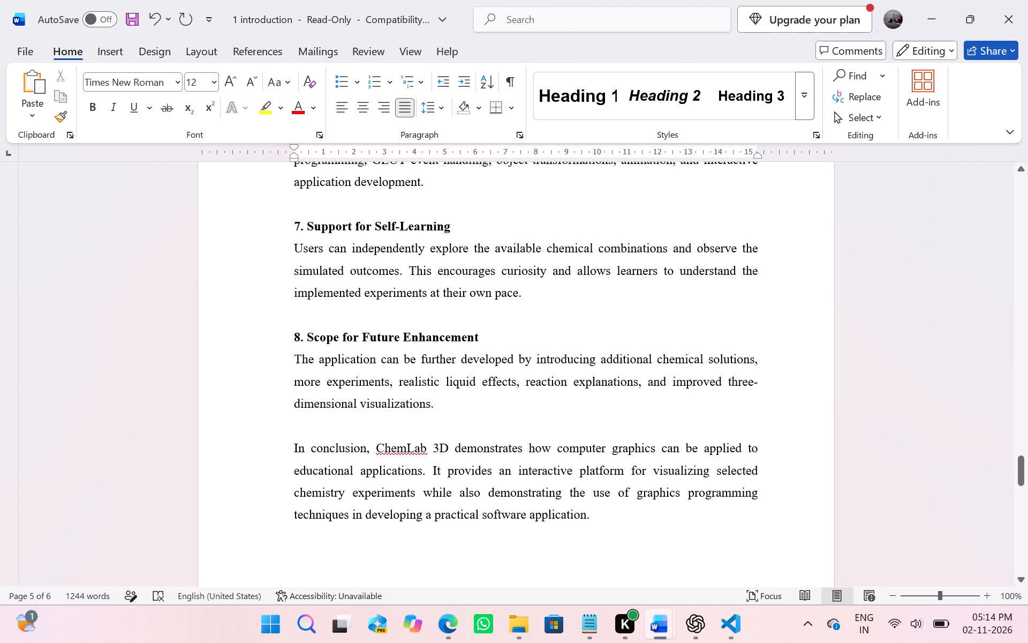
# Replace "ChemLab 3D" in section 1.4's concluding paragraph with the copied title "VIRTUAL CHEMISTRY LABORATORY".
pyautogui.click(451, 446)
pyautogui.press('BackSpace')
pyautogui.press('BackSpace')
pyautogui.press('BackSpace')
pyautogui.press('BackSpace')
pyautogui.press('BackSpace')
pyautogui.press('BackSpace')
pyautogui.press('BackSpace')
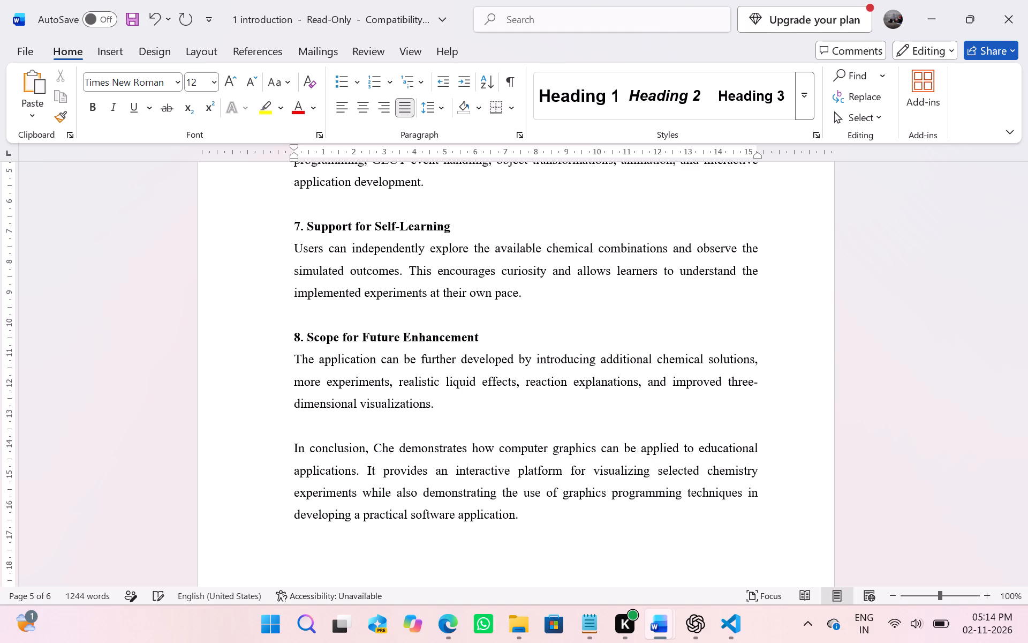
pyautogui.press('BackSpace')
pyautogui.press('BackSpace')
pyautogui.press('BackSpace')
pyautogui.press('super+v')
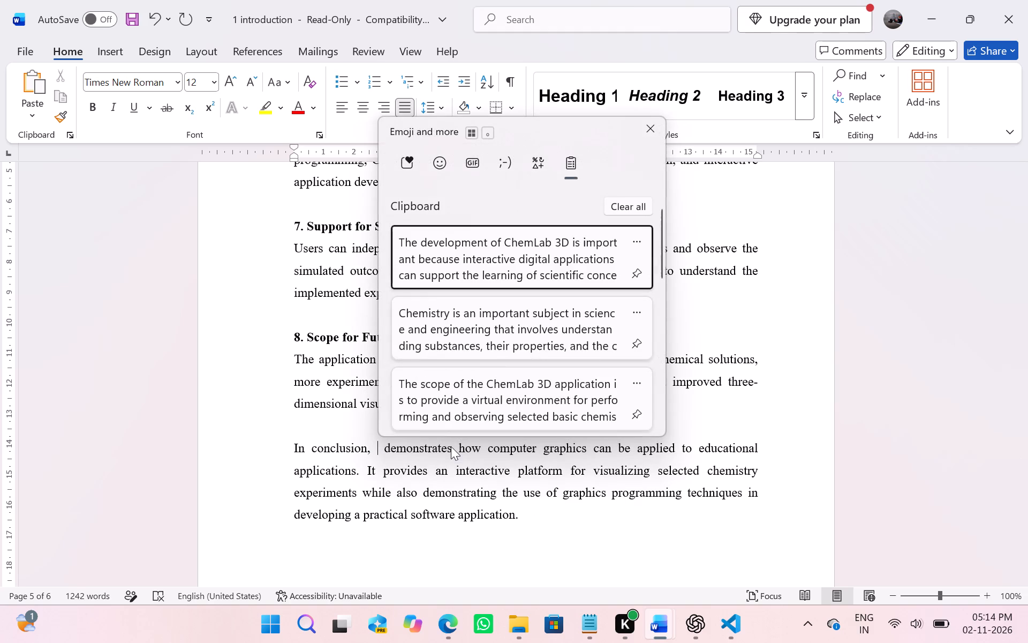
pyautogui.scroll(-7, 525, 325)
pyautogui.click(455, 378)
pyautogui.hotkey('ctrl', 'v')
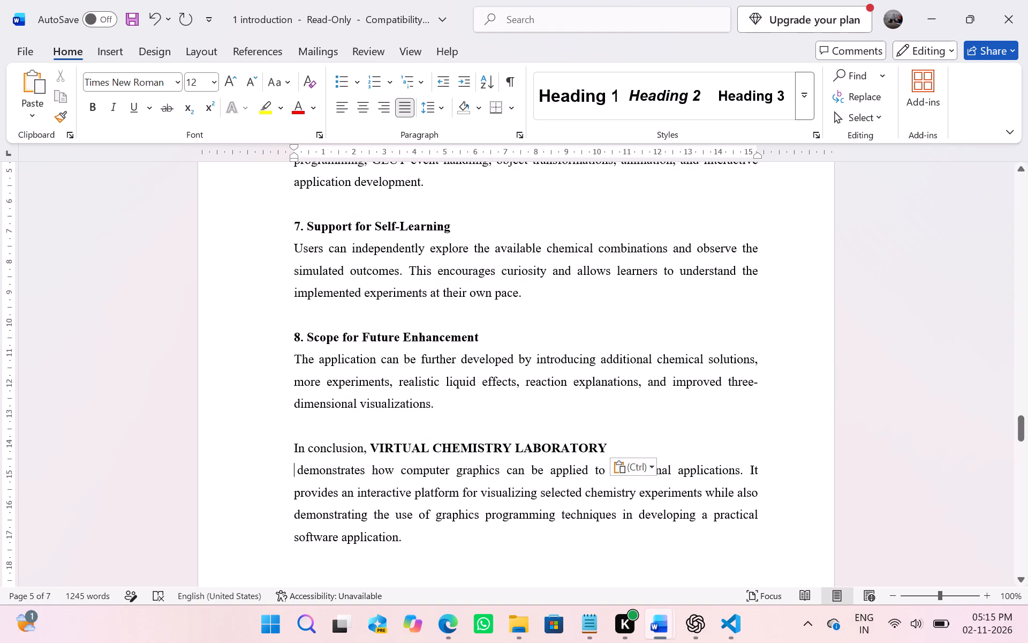
# Join the rest of the conclusion's first sentence onto the title's line, separated by a single space.
pyautogui.press('Right')
pyautogui.press('BackSpace')
pyautogui.press('BackSpace')
pyautogui.press('space')
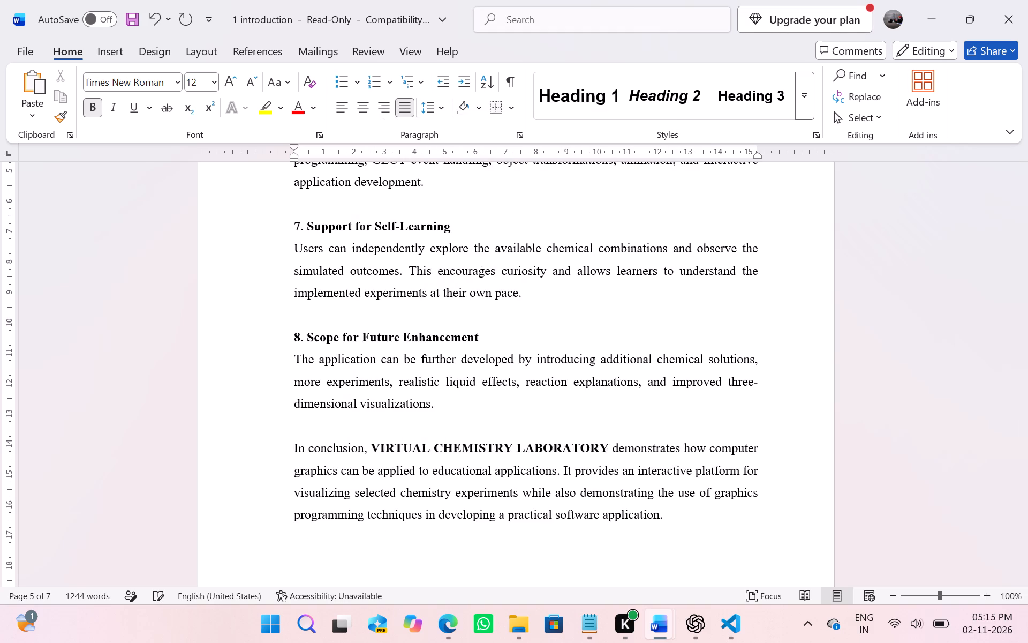
# Check the pages after the conclusion and the layout of sections 1.1 and 1.2, including the page header and footer.
pyautogui.scroll(-1, 656, 439)
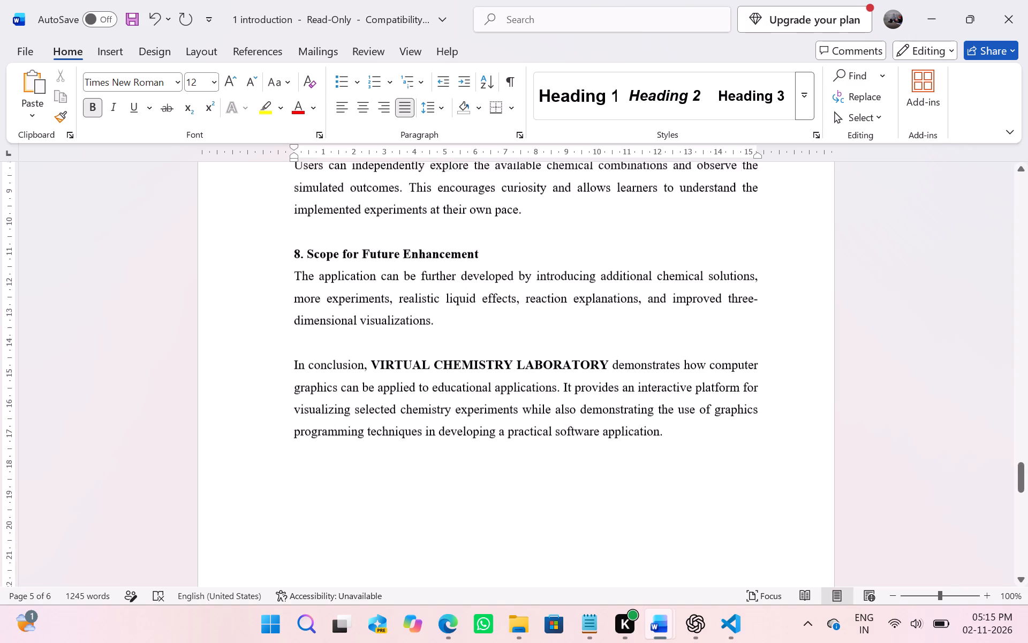
pyautogui.scroll(-2, 656, 439)
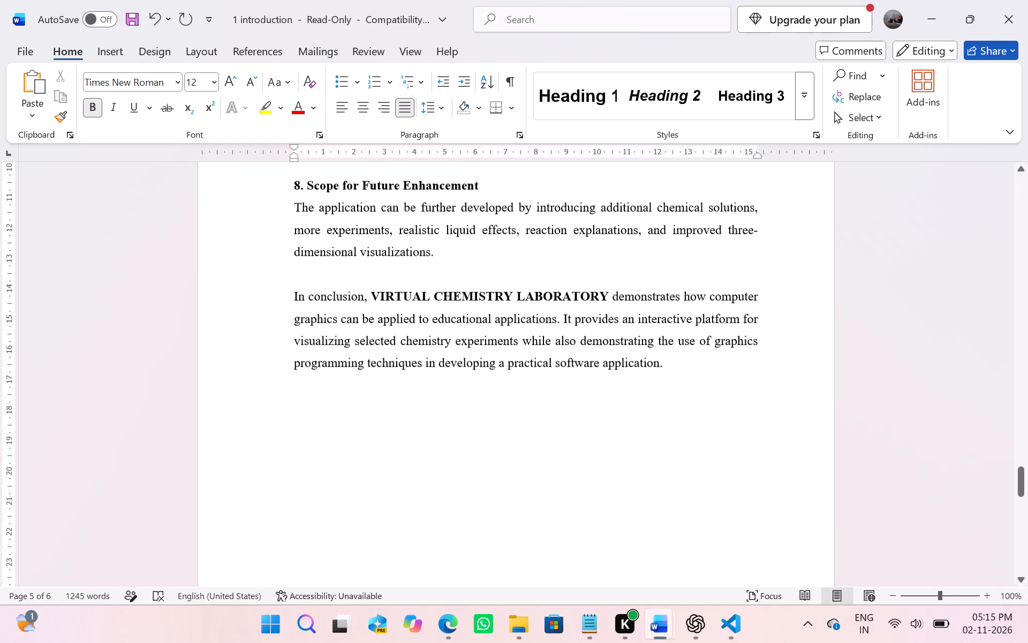
pyautogui.scroll(-8, 656, 439)
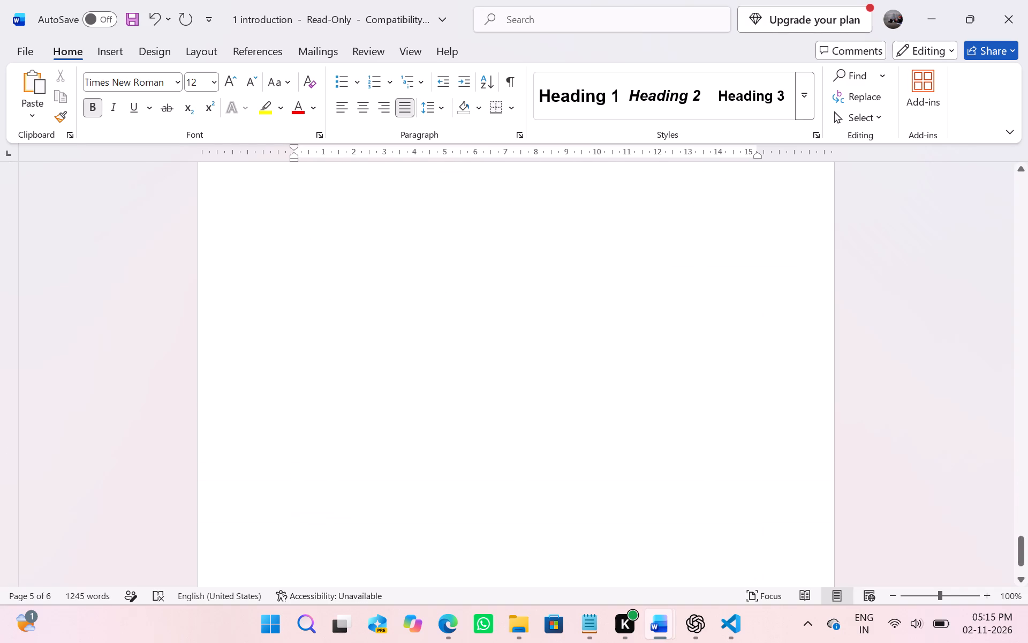
pyautogui.scroll(16, 656, 439)
pyautogui.scroll(-1, 656, 439)
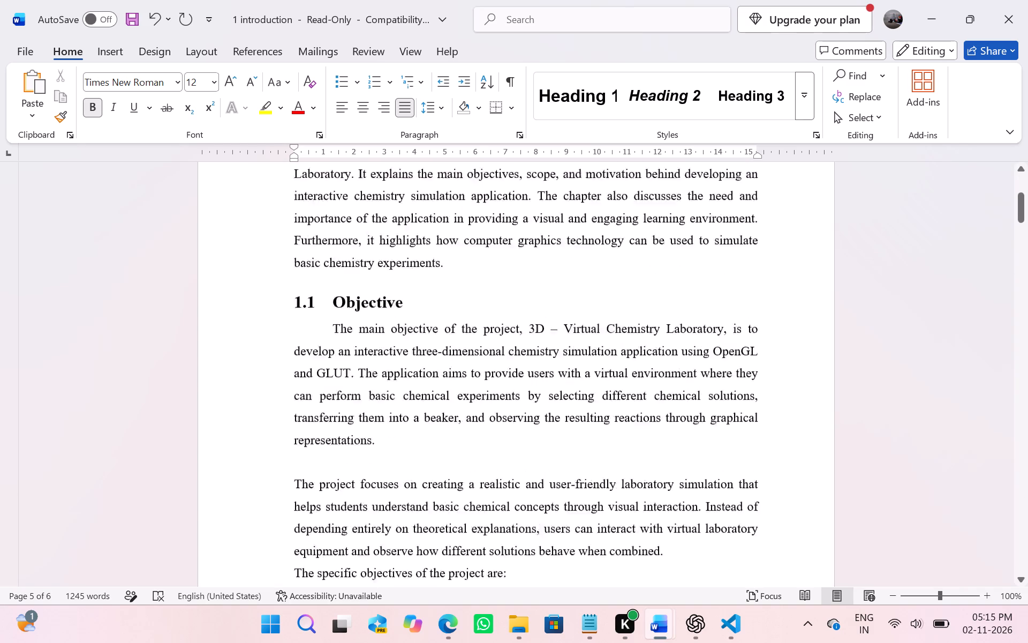
pyautogui.scroll(-5, 656, 439)
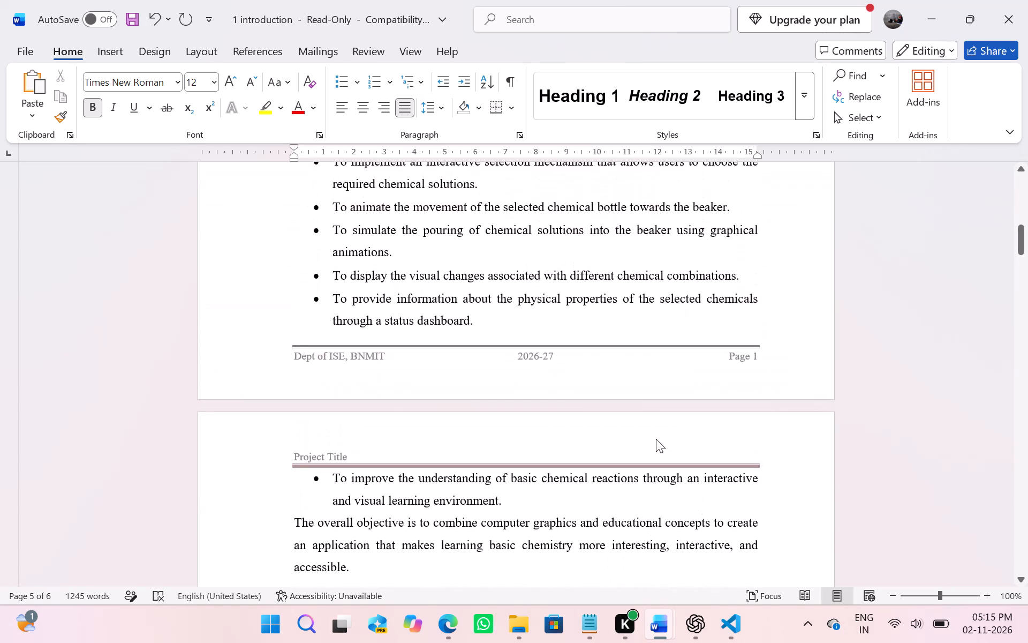
pyautogui.scroll(-2, 738, 484)
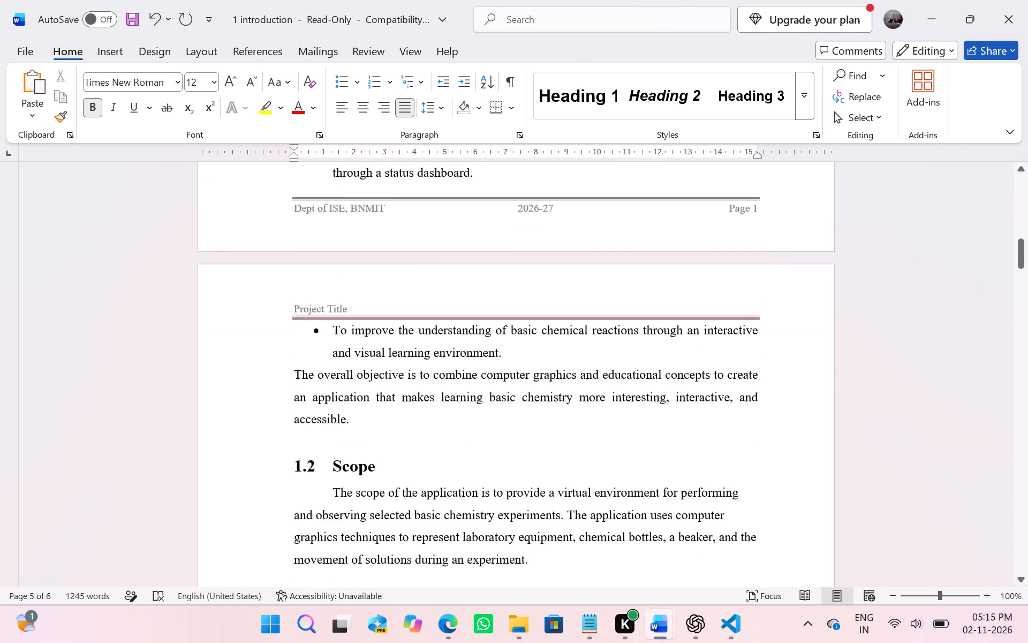
pyautogui.scroll(-3, 738, 484)
pyautogui.scroll(6, 738, 484)
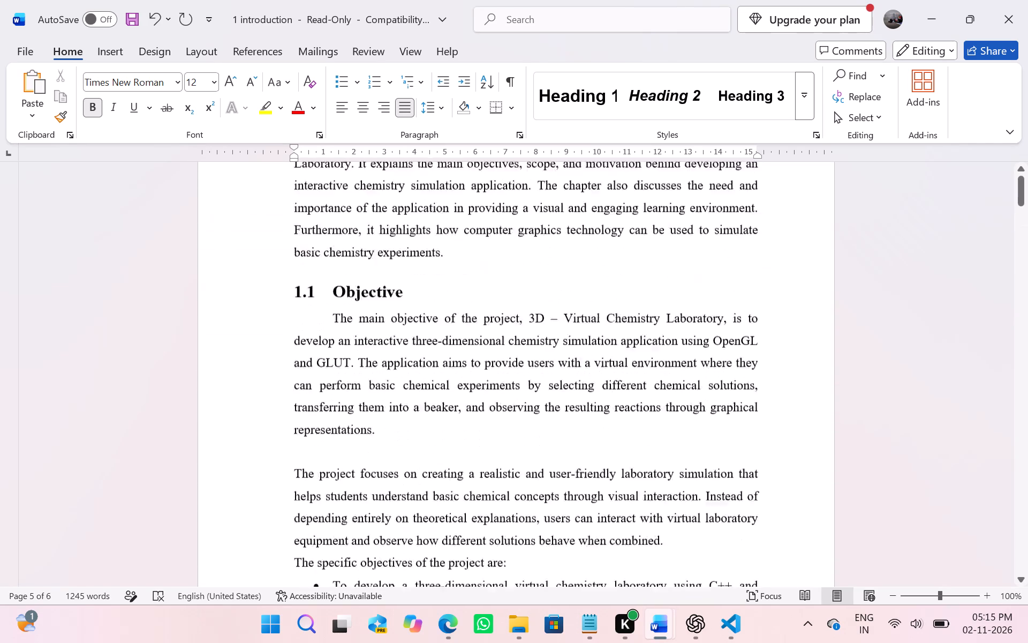
pyautogui.scroll(-5, 677, 486)
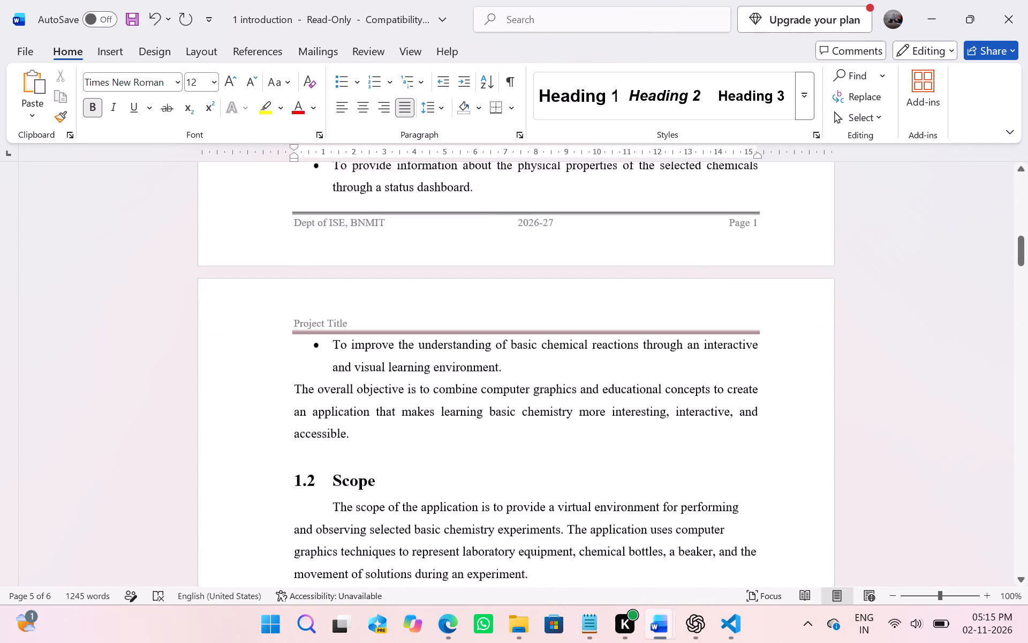
pyautogui.scroll(-1, 677, 486)
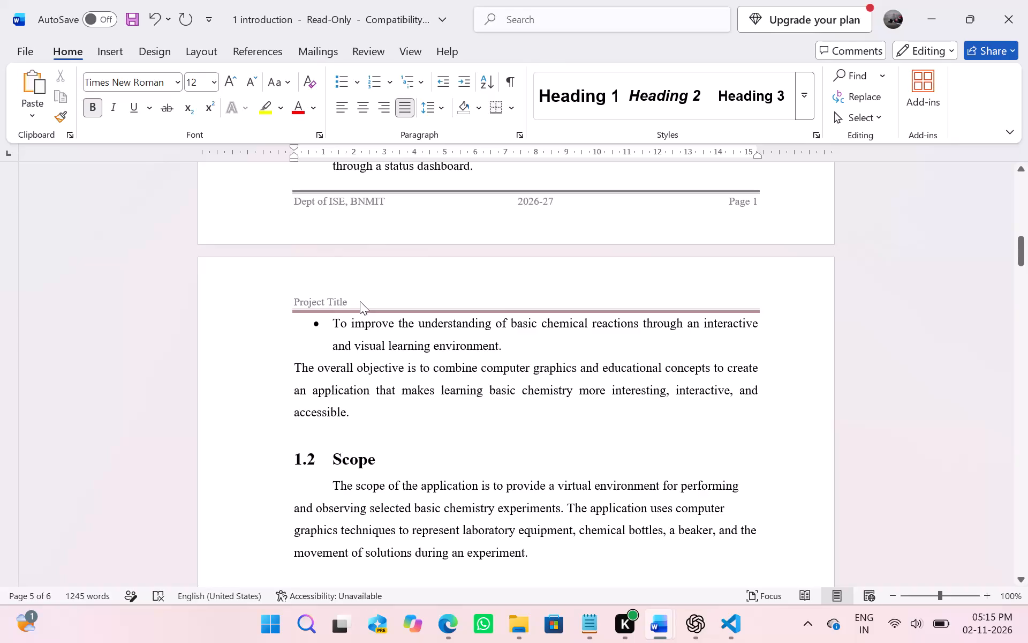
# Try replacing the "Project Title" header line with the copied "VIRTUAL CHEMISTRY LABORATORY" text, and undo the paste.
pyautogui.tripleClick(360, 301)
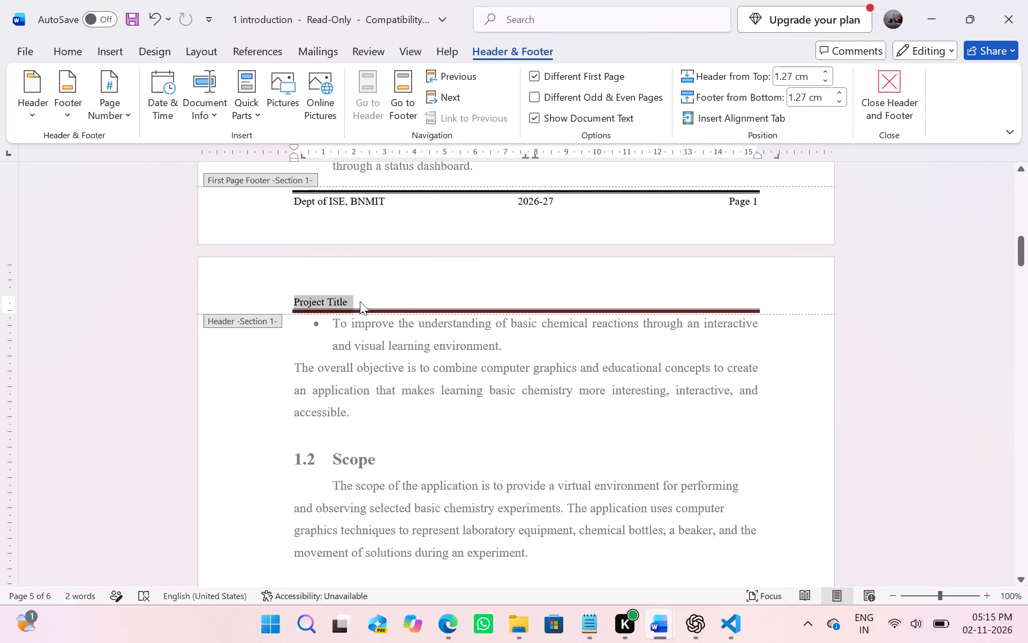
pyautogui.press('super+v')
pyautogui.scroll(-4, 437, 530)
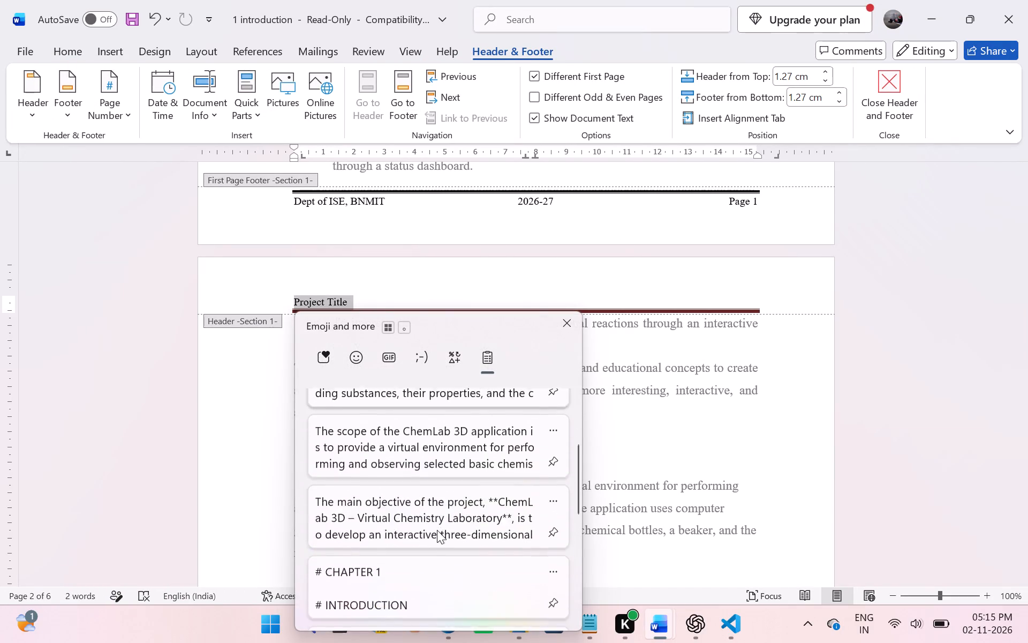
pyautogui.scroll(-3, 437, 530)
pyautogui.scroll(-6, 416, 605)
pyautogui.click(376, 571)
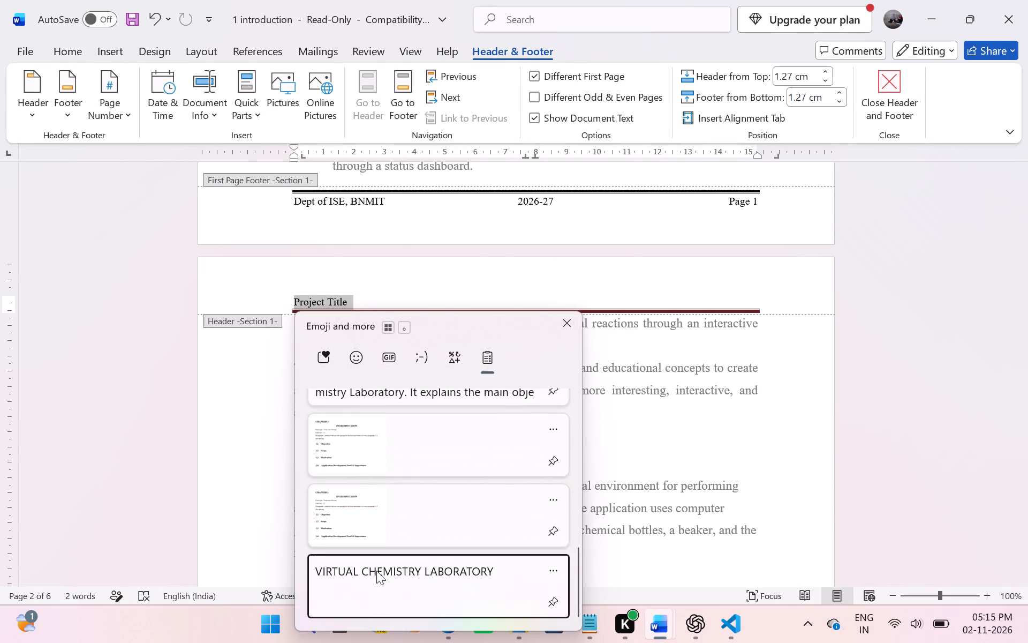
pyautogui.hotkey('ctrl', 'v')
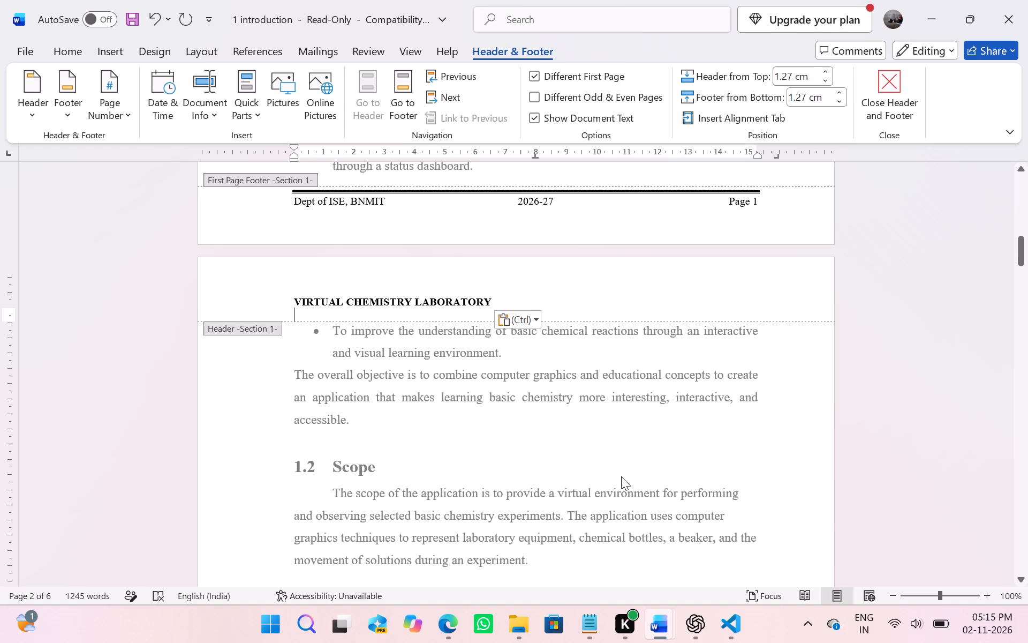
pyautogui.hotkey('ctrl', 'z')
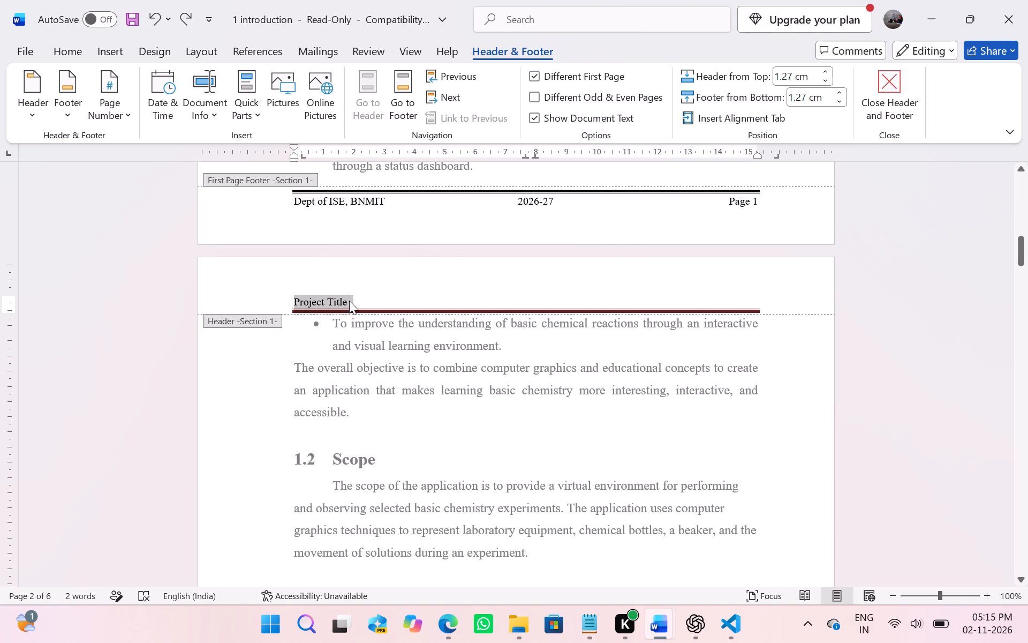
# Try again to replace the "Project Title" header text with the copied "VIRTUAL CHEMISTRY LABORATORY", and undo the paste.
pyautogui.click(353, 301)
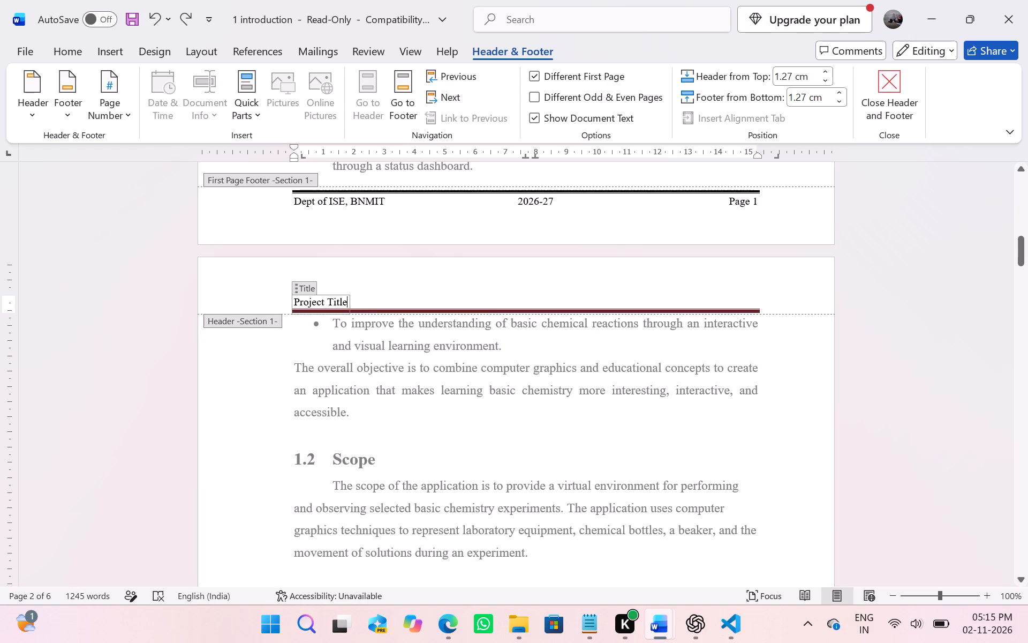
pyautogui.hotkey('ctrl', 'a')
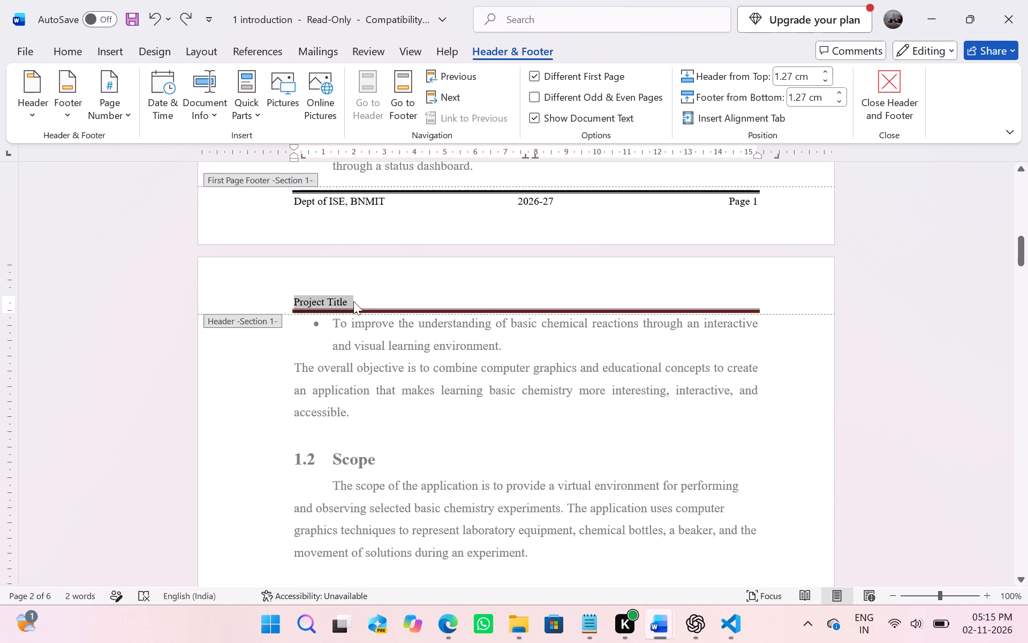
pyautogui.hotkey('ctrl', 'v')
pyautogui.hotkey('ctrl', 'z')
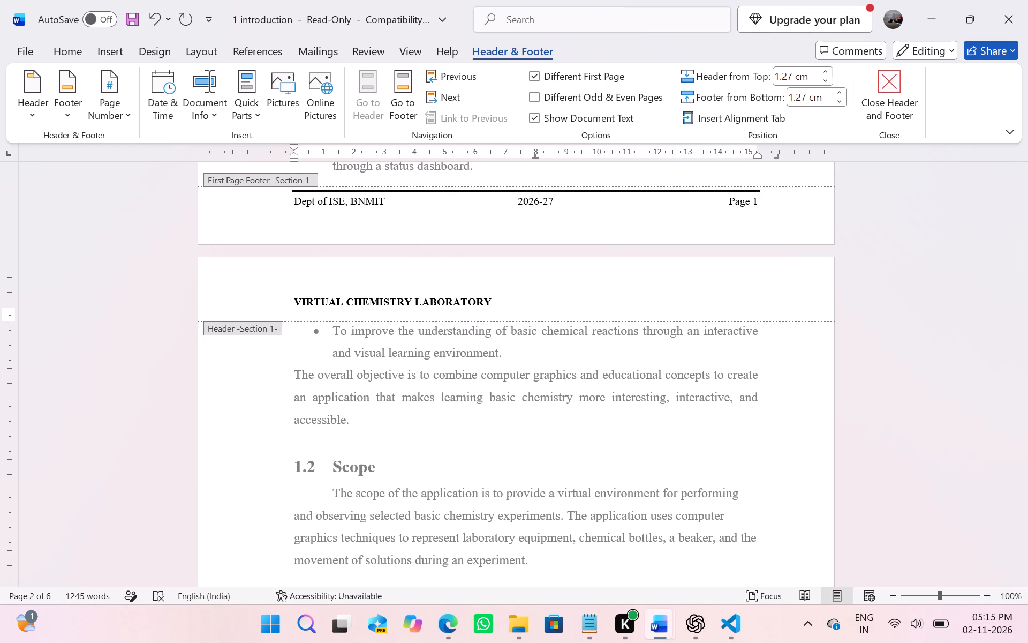
# Replace the header's "Project Title" text with "Virtual Chemistry Laboratory", keeping the header's title field and rule.
pyautogui.click(344, 303)
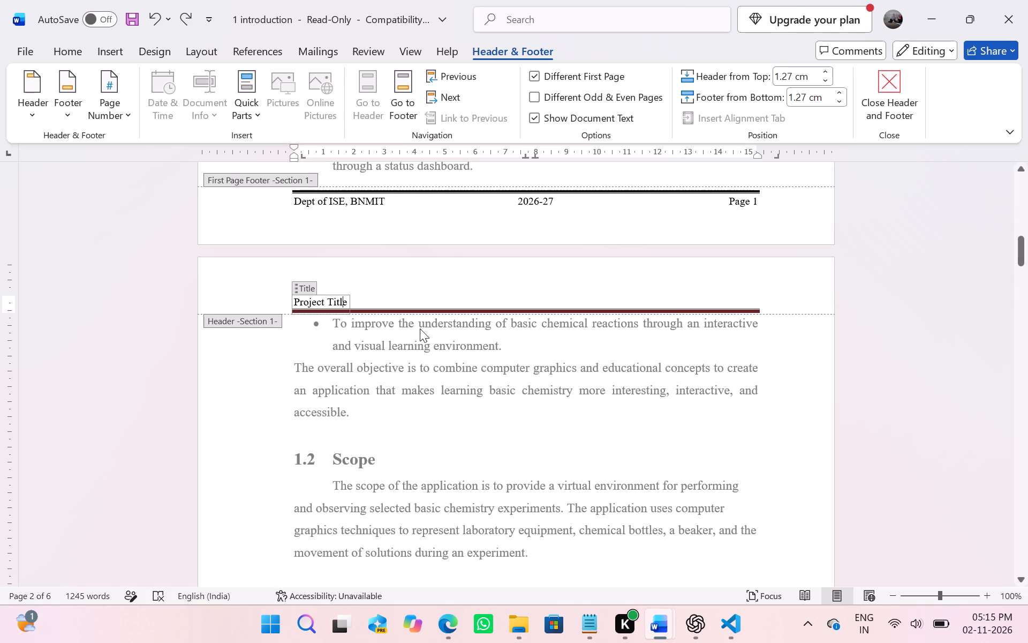
pyautogui.press('Right')
pyautogui.press('BackSpace')
pyautogui.press('BackSpace')
pyautogui.press('BackSpace')
pyautogui.press('BackSpace')
pyautogui.press('BackSpace')
pyautogui.press('BackSpace')
pyautogui.press('BackSpace')
pyautogui.press('BackSpace')
pyautogui.press('BackSpace')
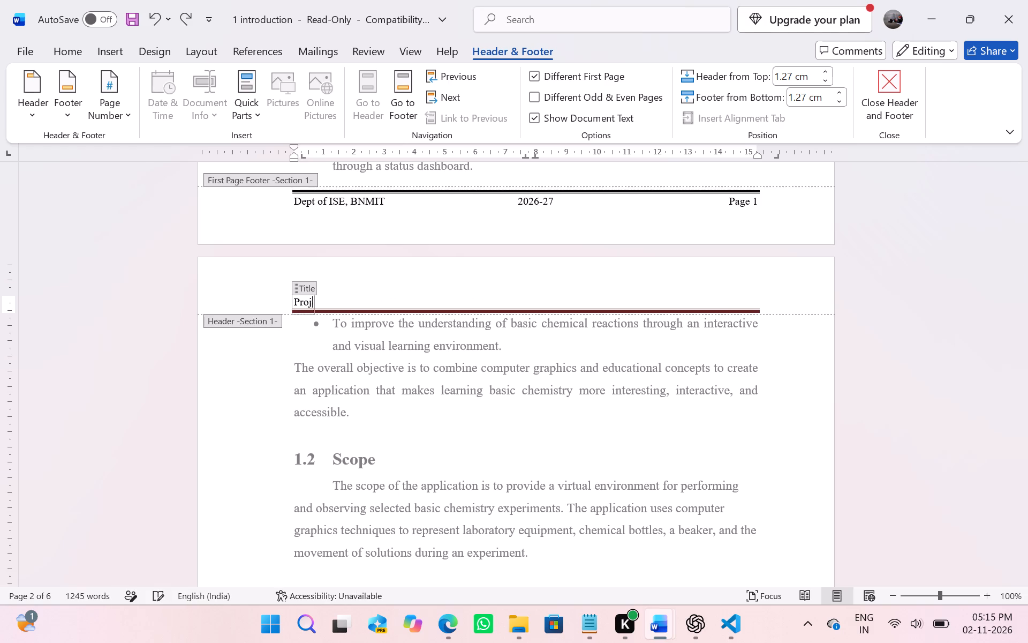
pyautogui.press('BackSpace')
pyautogui.press('BackSpace')
pyautogui.press('BackSpace')
pyautogui.press('BackSpace')
pyautogui.write('Virtual')
pyautogui.press('space')
pyautogui.write('Chemistry Laboratory')
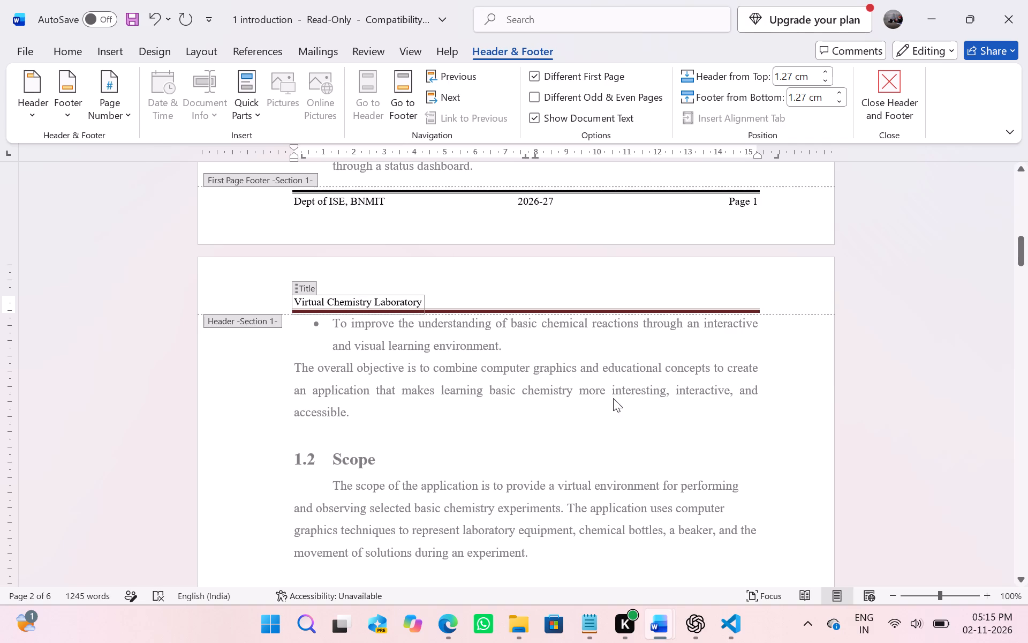
# Replace the "#" placeholder in the second page's footer with 2, giving "Page 2".
pyautogui.keyDown('ctrl'); pyautogui.scroll(1, 547, 420); pyautogui.keyUp('ctrl')
pyautogui.scroll(2, 547, 420)
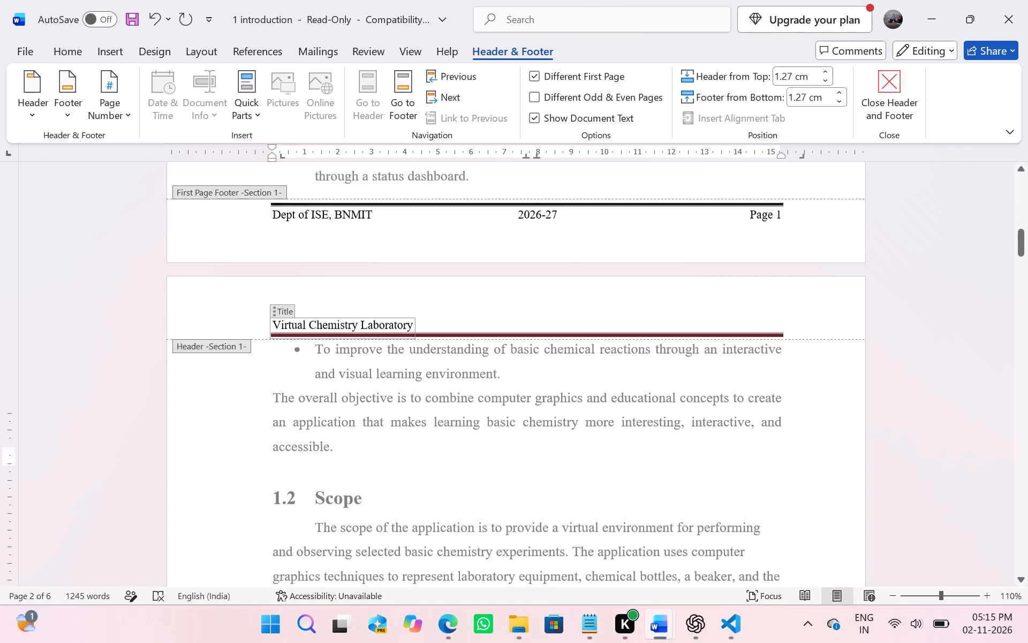
pyautogui.scroll(4, 547, 420)
pyautogui.scroll(-8, 547, 420)
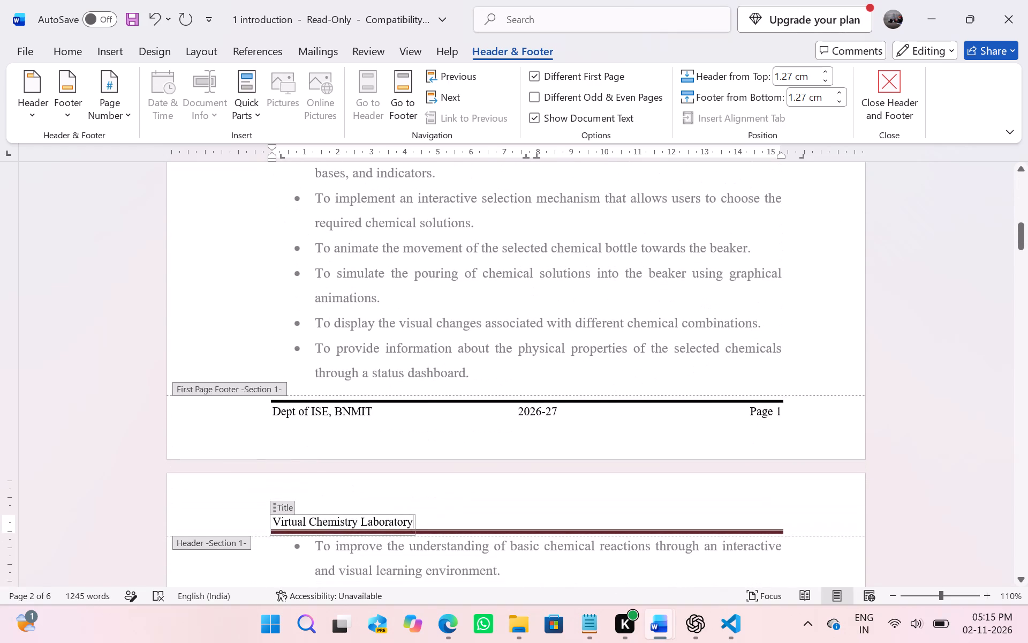
pyautogui.scroll(-3, 547, 420)
pyautogui.scroll(1, 547, 420)
pyautogui.scroll(-1, 547, 420)
pyautogui.scroll(1, 547, 420)
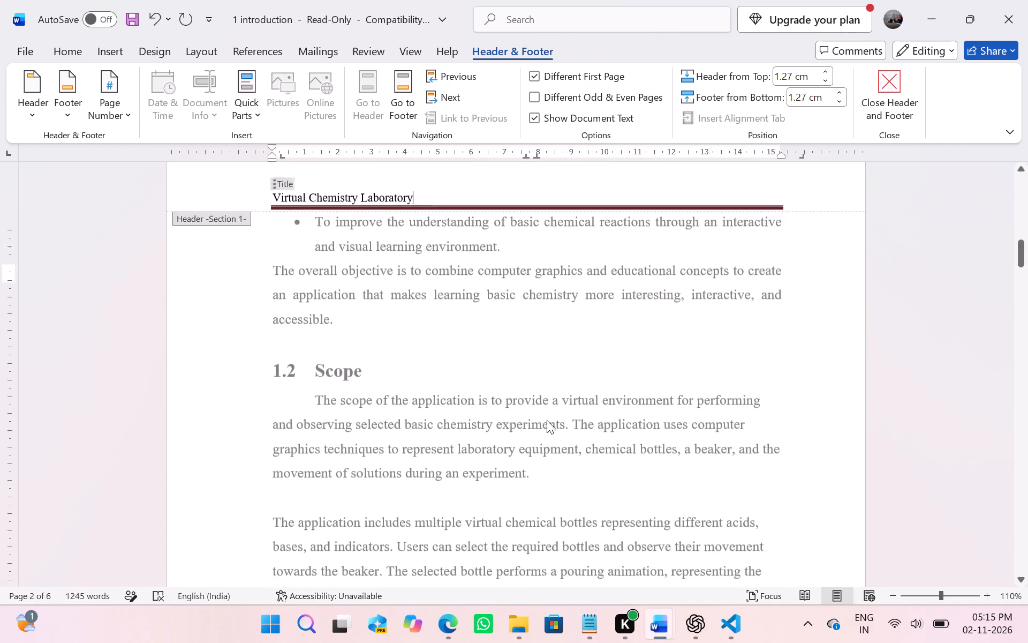
pyautogui.scroll(1, 547, 420)
pyautogui.scroll(-6, 547, 420)
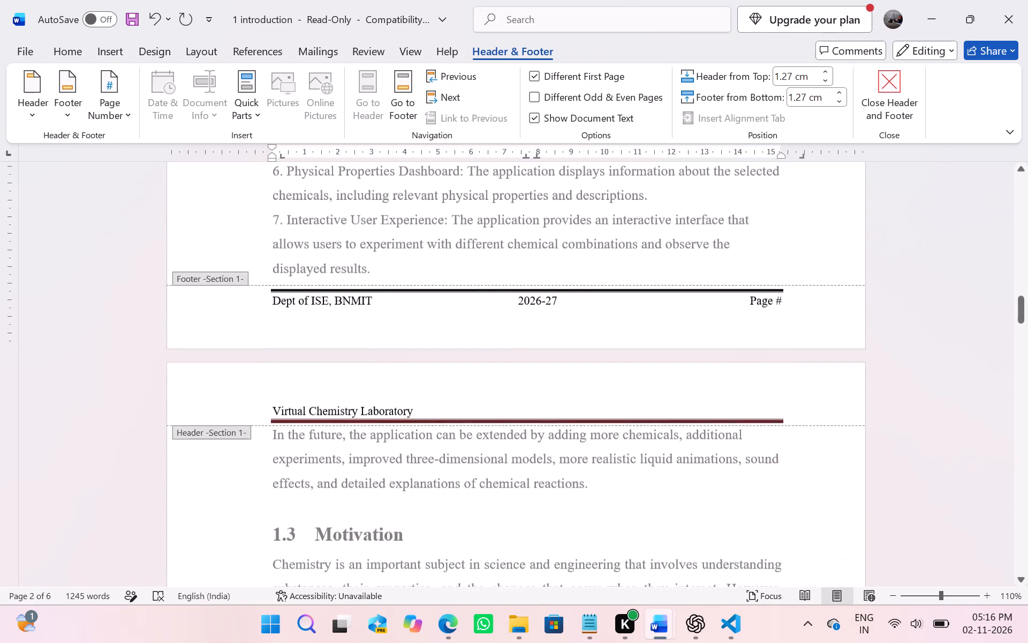
pyautogui.click(791, 305)
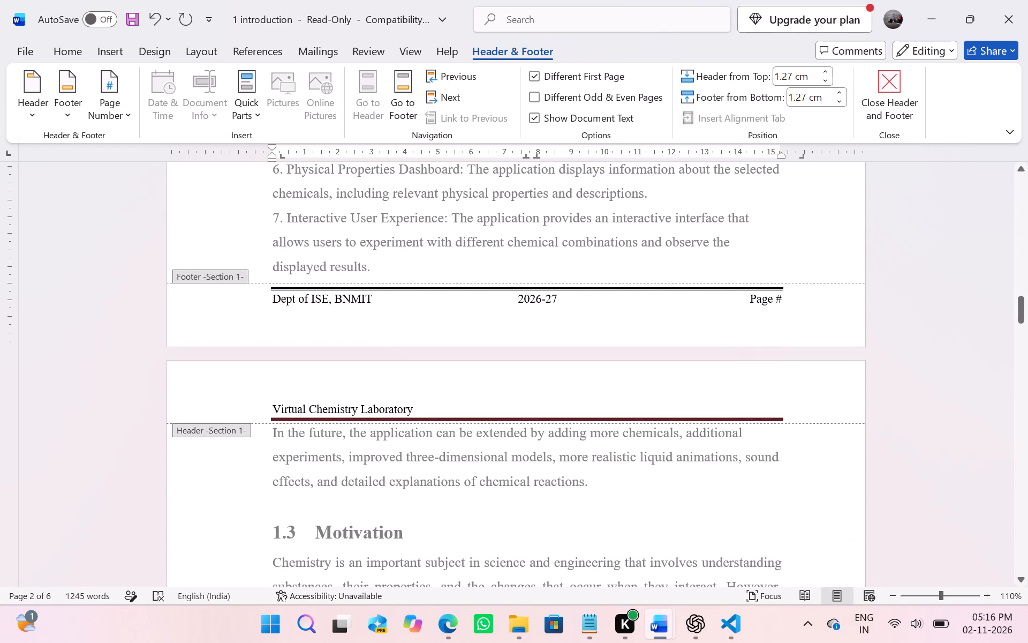
pyautogui.press('BackSpace')
pyautogui.press('2')
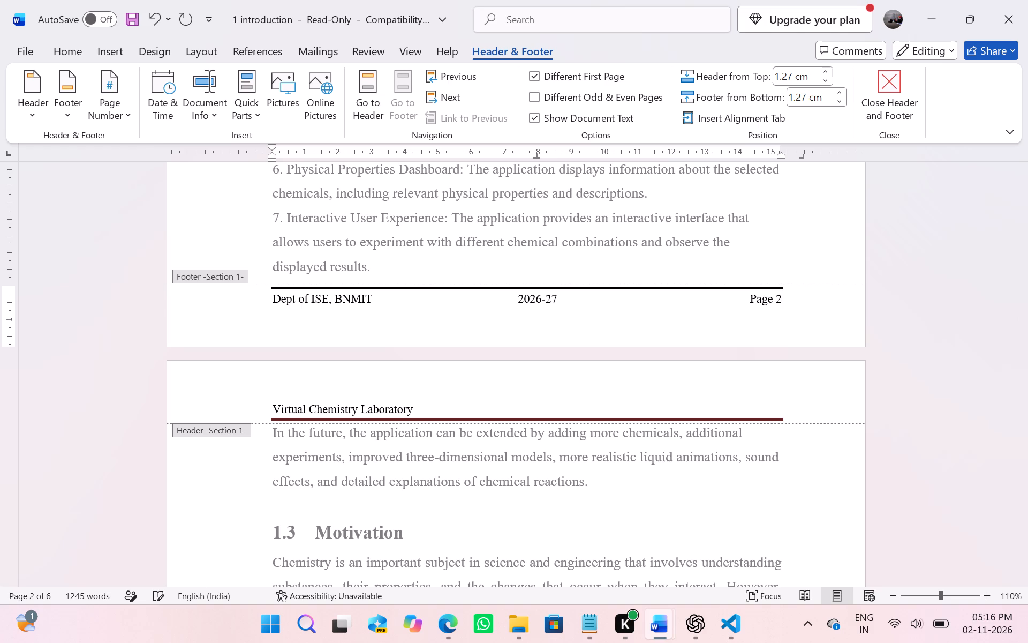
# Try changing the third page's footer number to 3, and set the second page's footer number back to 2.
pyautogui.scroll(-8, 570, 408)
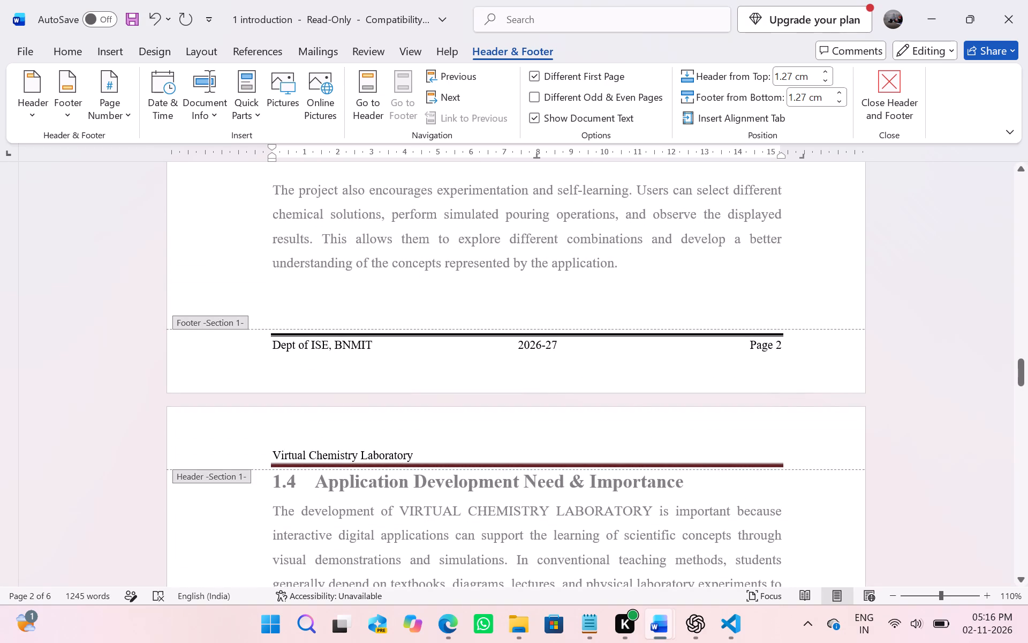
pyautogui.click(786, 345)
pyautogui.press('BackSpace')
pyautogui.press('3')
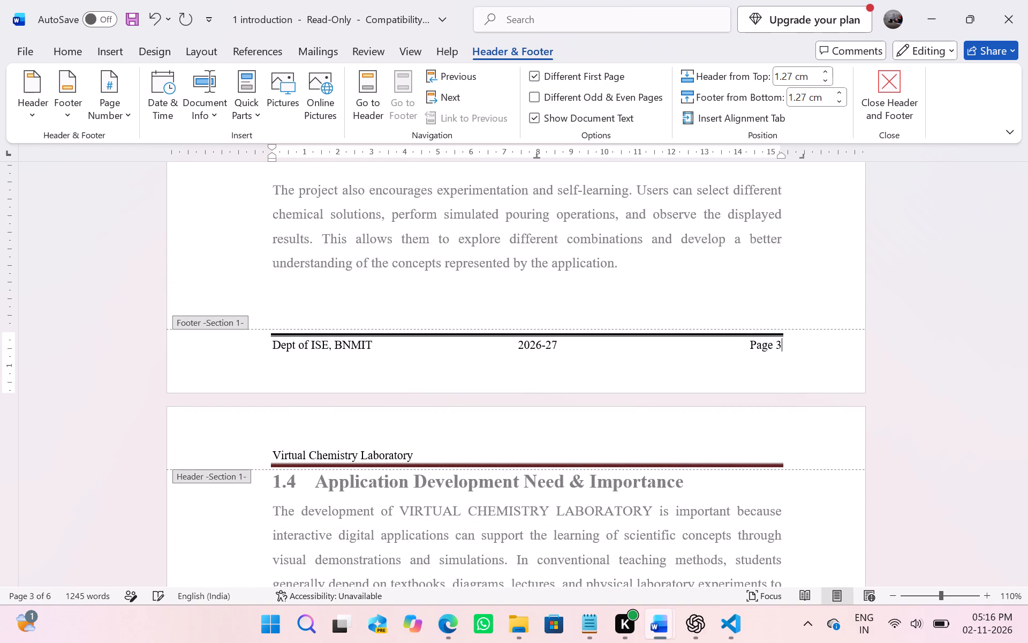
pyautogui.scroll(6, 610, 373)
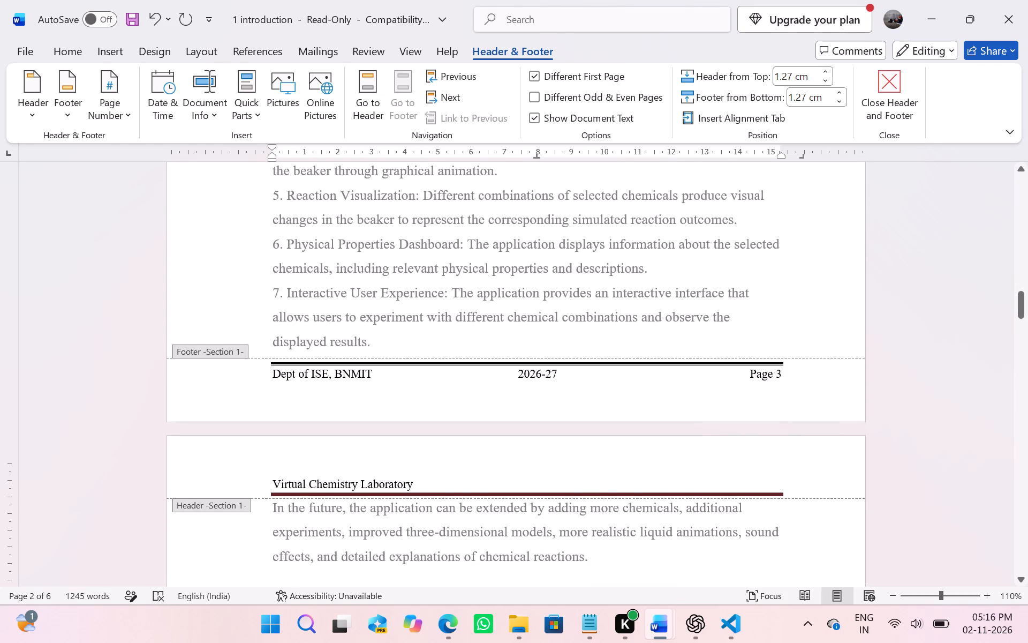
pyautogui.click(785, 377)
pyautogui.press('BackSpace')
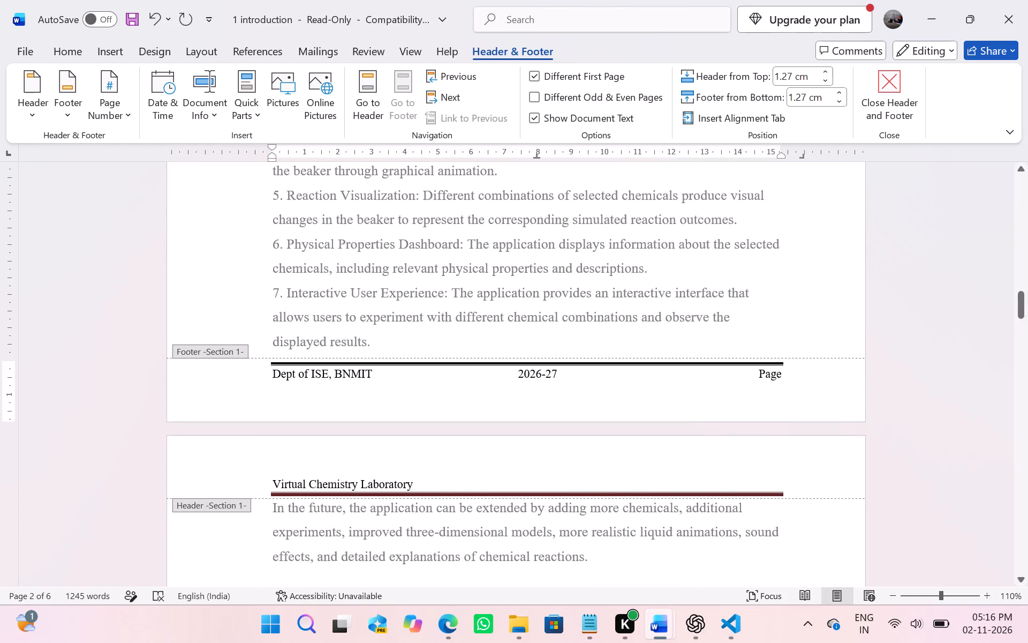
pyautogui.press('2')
pyautogui.press('Print')
pyautogui.moveTo(0, 0); pyautogui.dragTo(497, 333)
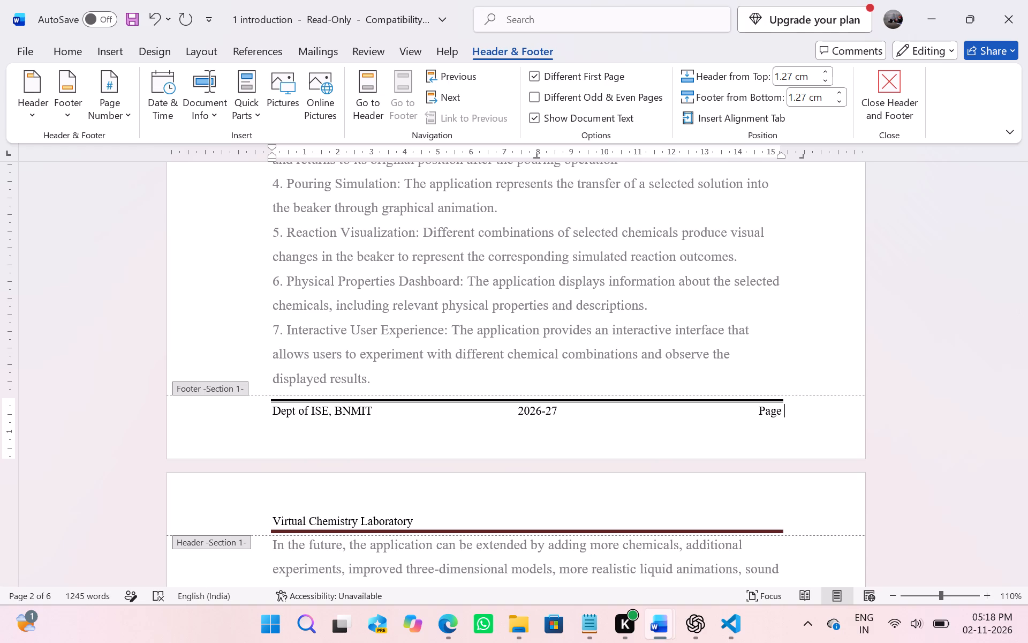
pyautogui.hotkey('alt', 'shift', 'p')
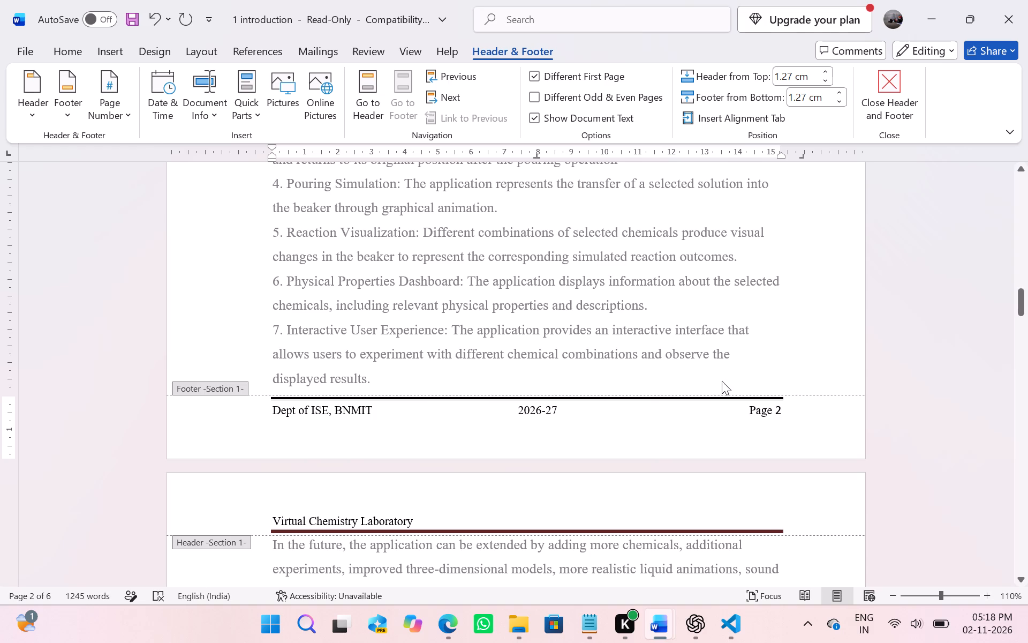
# Check the footer page numbers on every page of the chapter, and return to editing the body text.
pyautogui.scroll(-7, 722, 381)
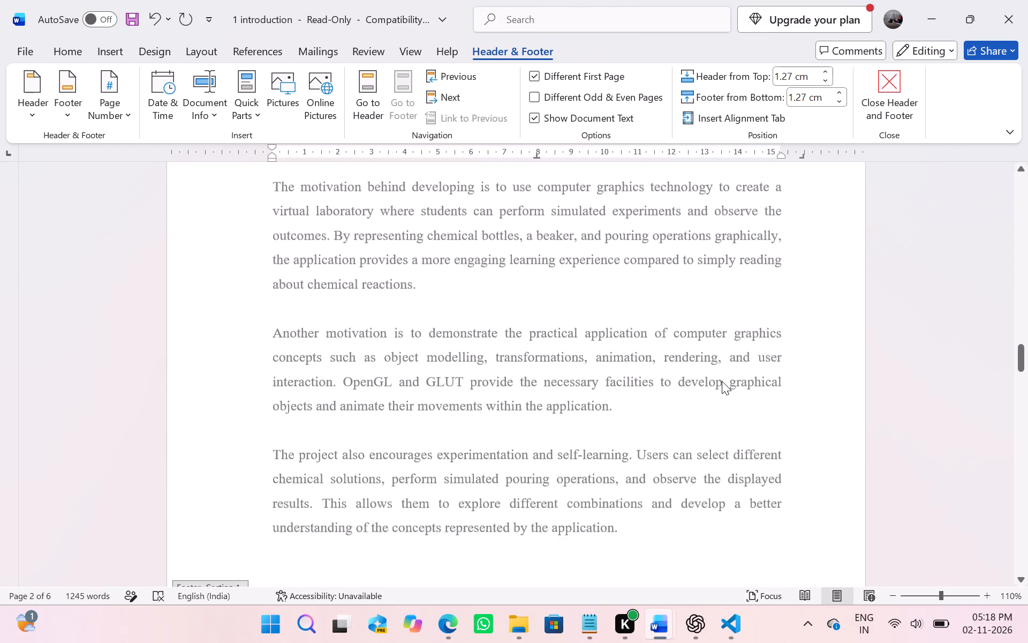
pyautogui.scroll(-3, 722, 381)
pyautogui.scroll(7, 722, 381)
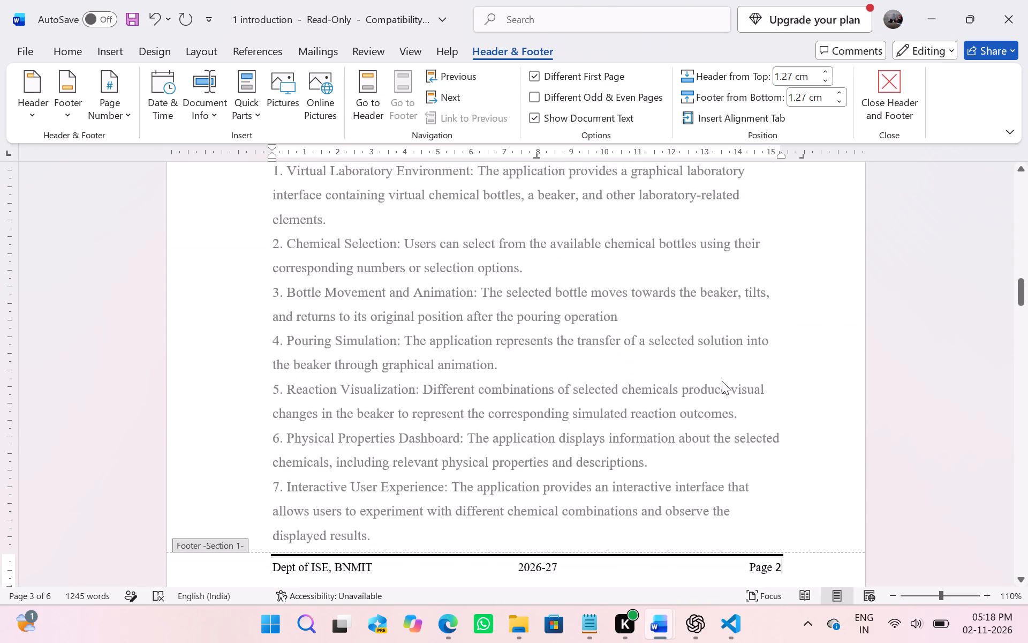
pyautogui.scroll(6, 722, 381)
pyautogui.scroll(-6, 722, 381)
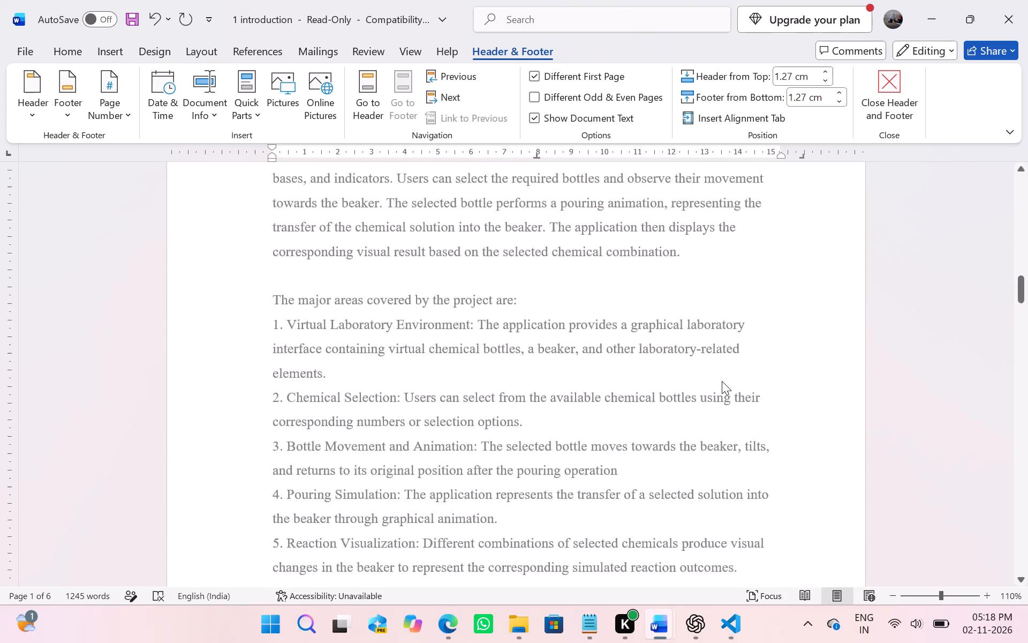
pyautogui.scroll(-3, 722, 381)
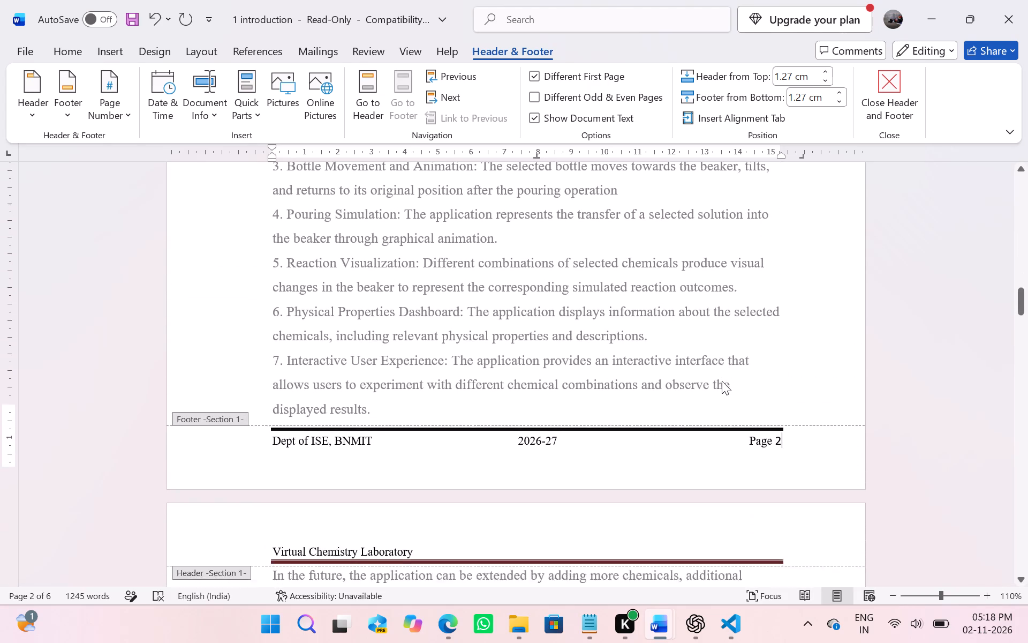
pyautogui.scroll(-4, 722, 381)
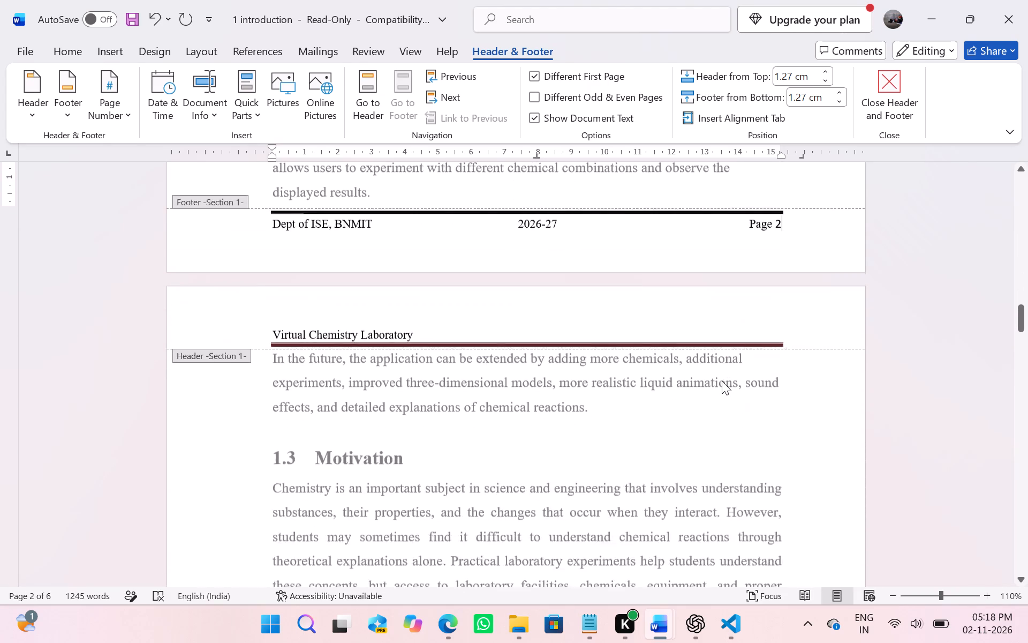
pyautogui.scroll(-9, 722, 381)
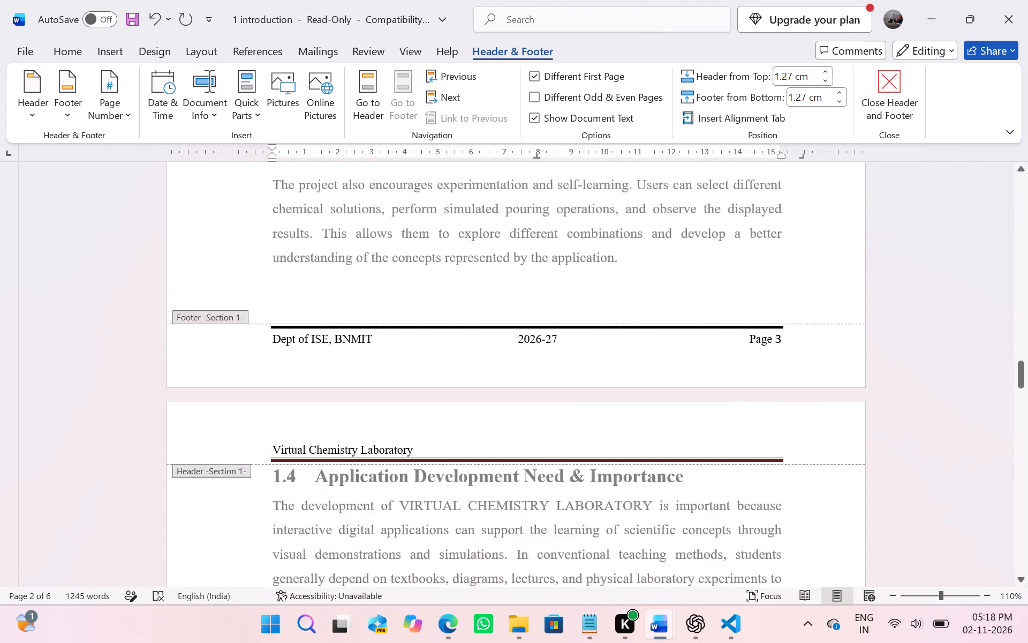
pyautogui.scroll(-6, 722, 381)
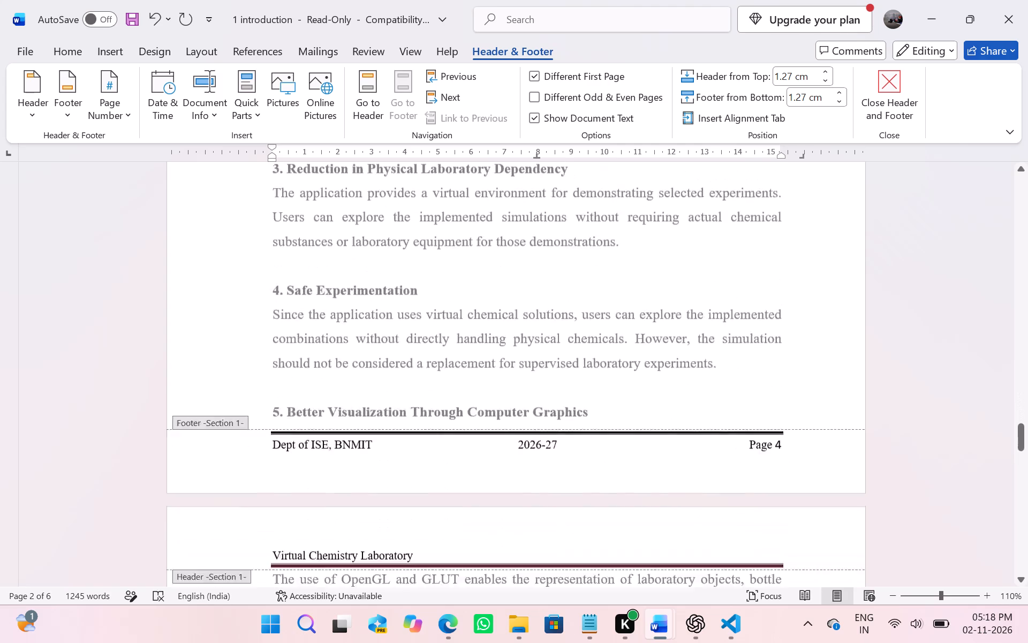
pyautogui.scroll(-2, 722, 381)
pyautogui.scroll(-6, 795, 355)
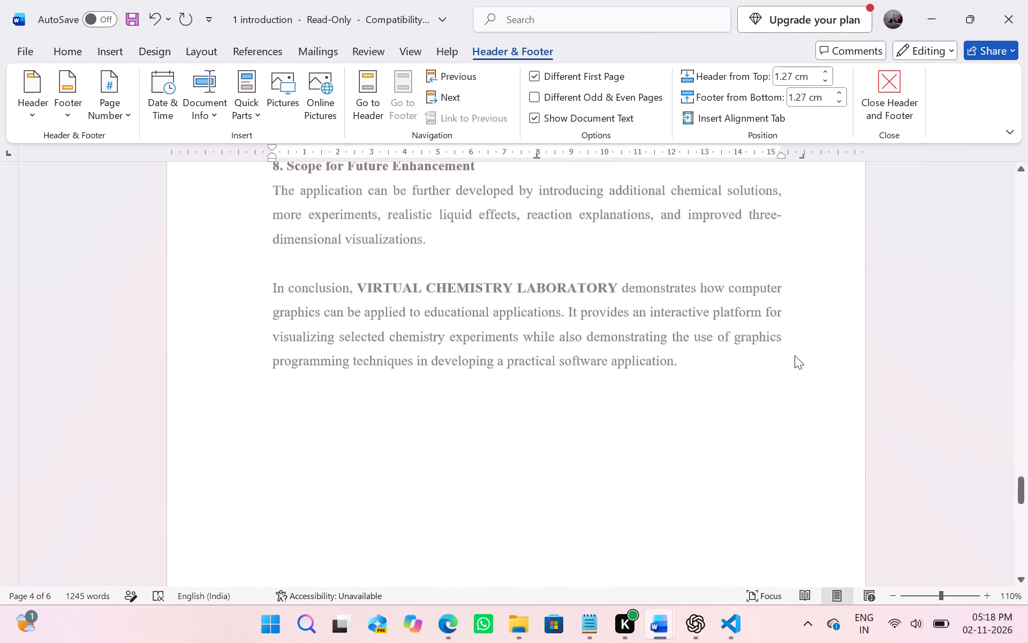
pyautogui.scroll(-7, 795, 355)
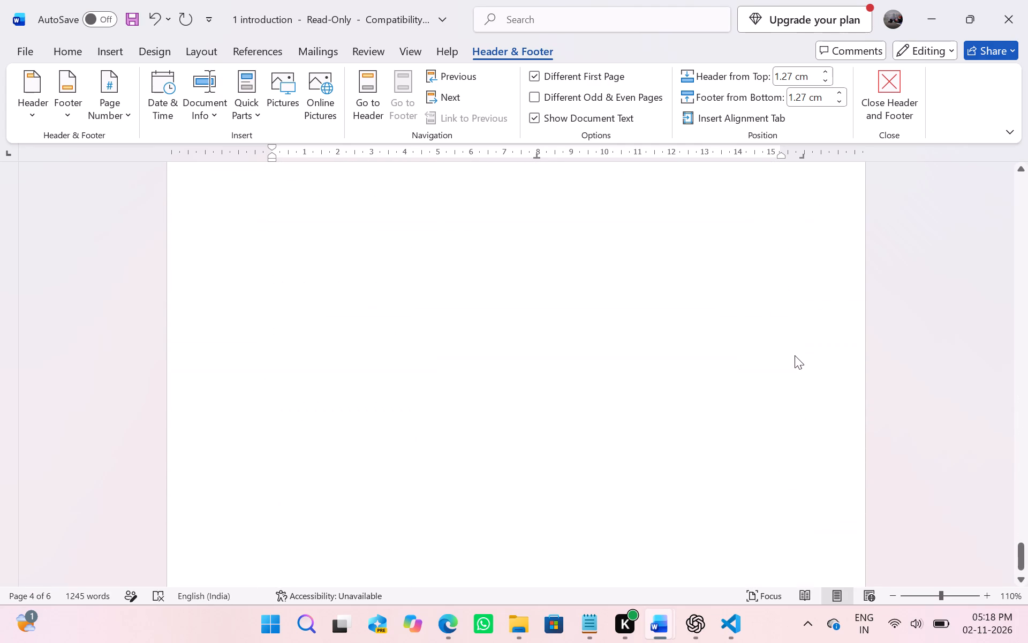
pyautogui.scroll(9, 795, 355)
pyautogui.click(749, 328)
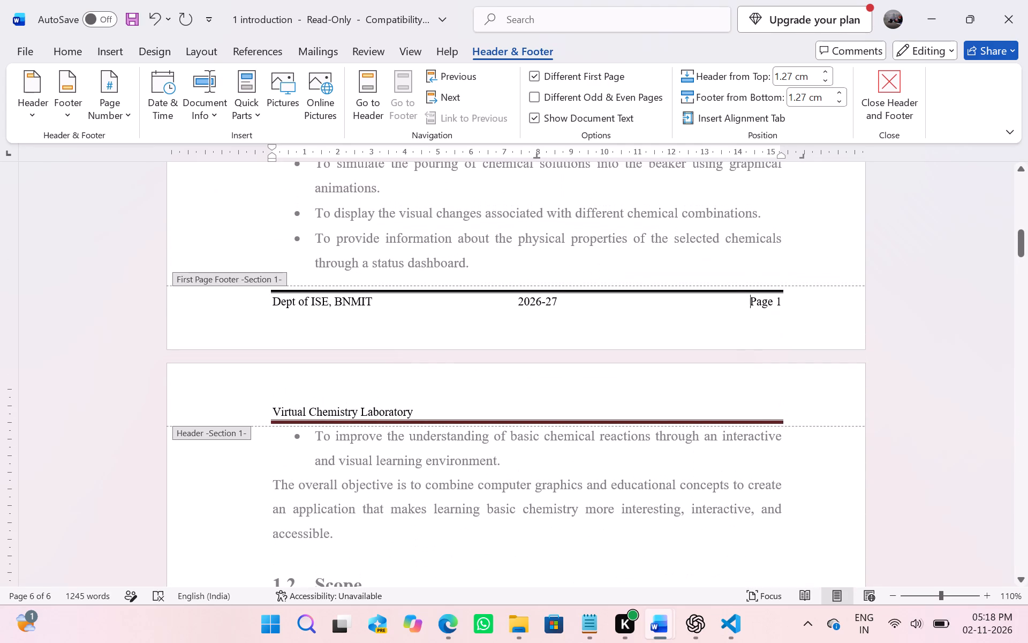
pyautogui.doubleClick(677, 212)
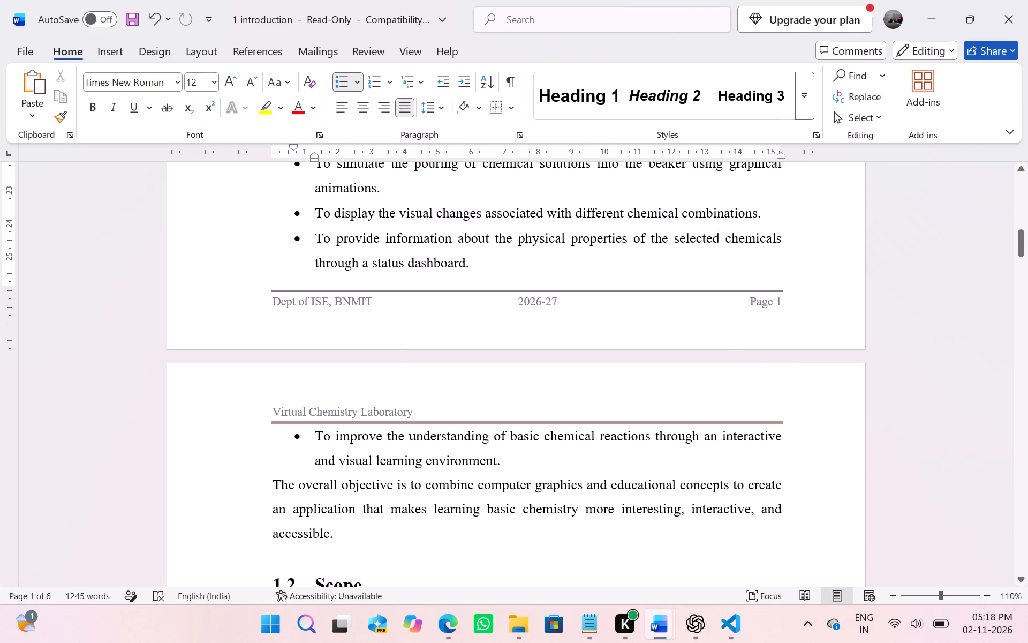
# Review Chapter 1 from the title through the concluding paragraph, examining the body text, spacing and footer page numbers.
pyautogui.scroll(8, 582, 247)
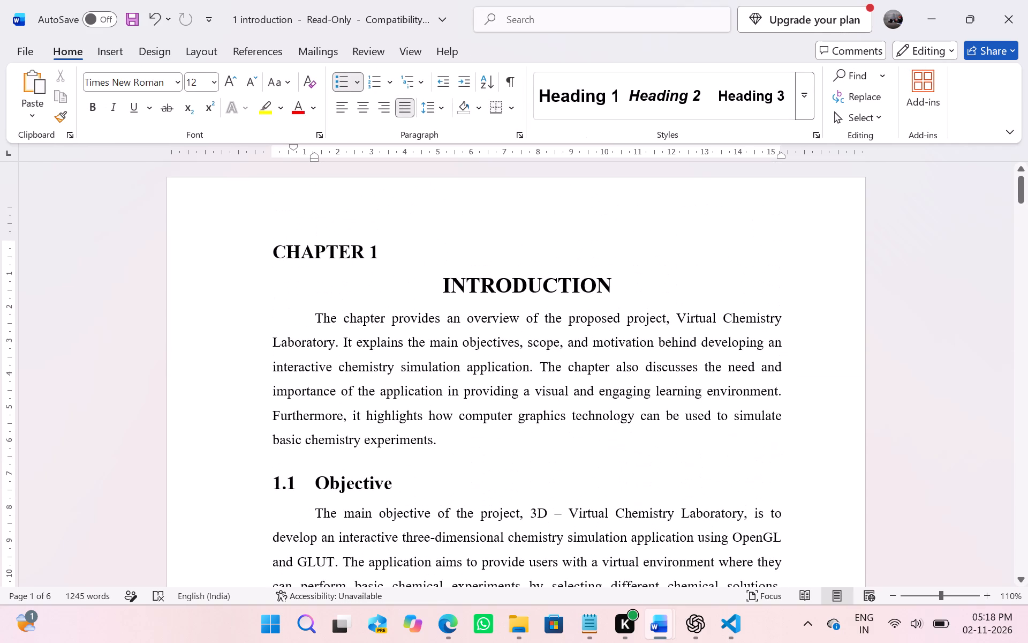
pyautogui.scroll(-5, 600, 421)
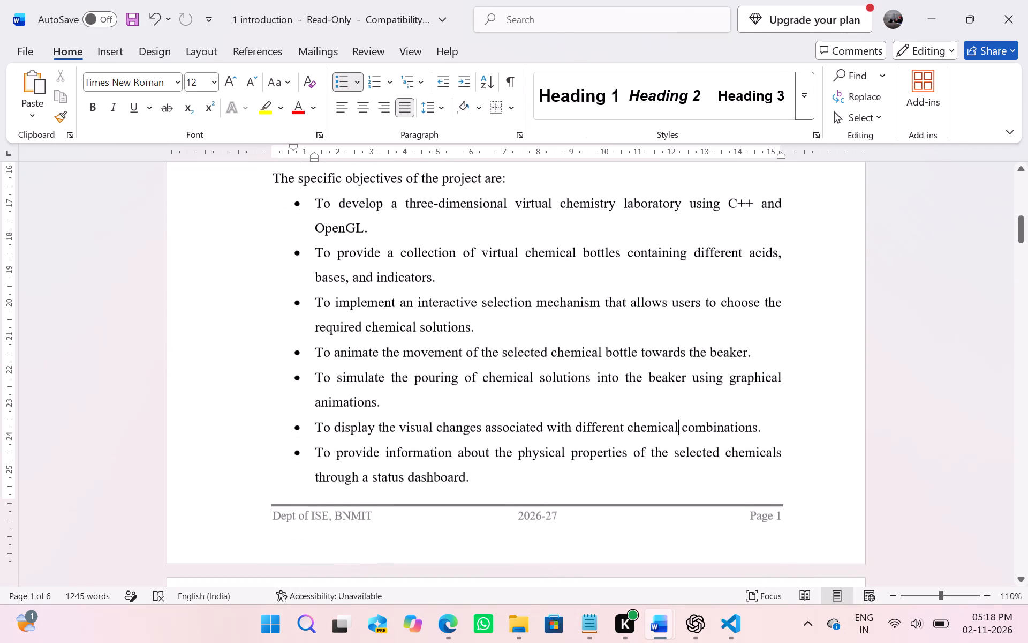
pyautogui.click(429, 360)
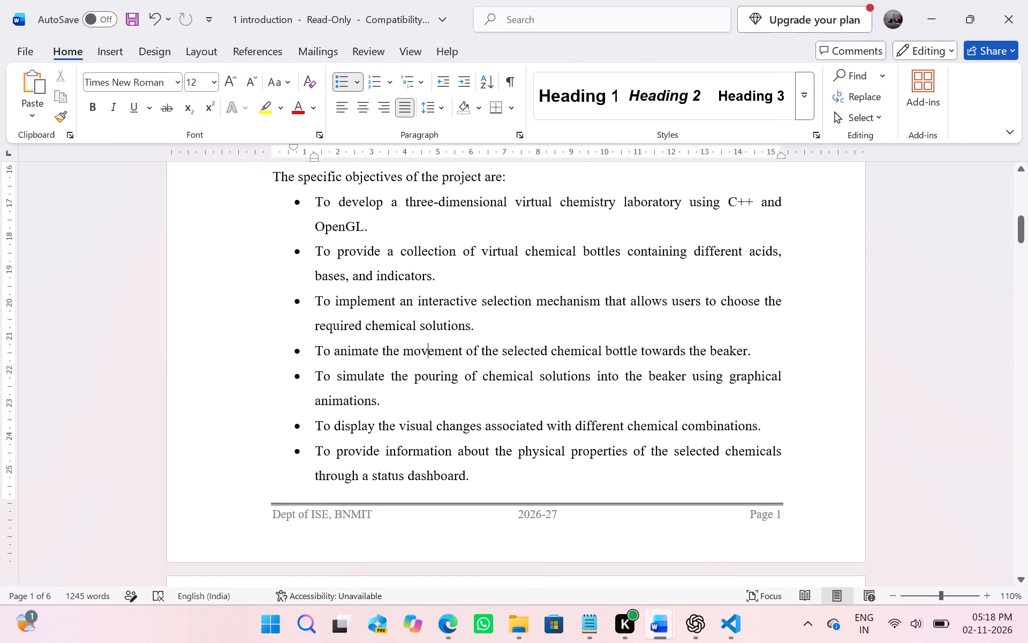
pyautogui.scroll(-4, 594, 399)
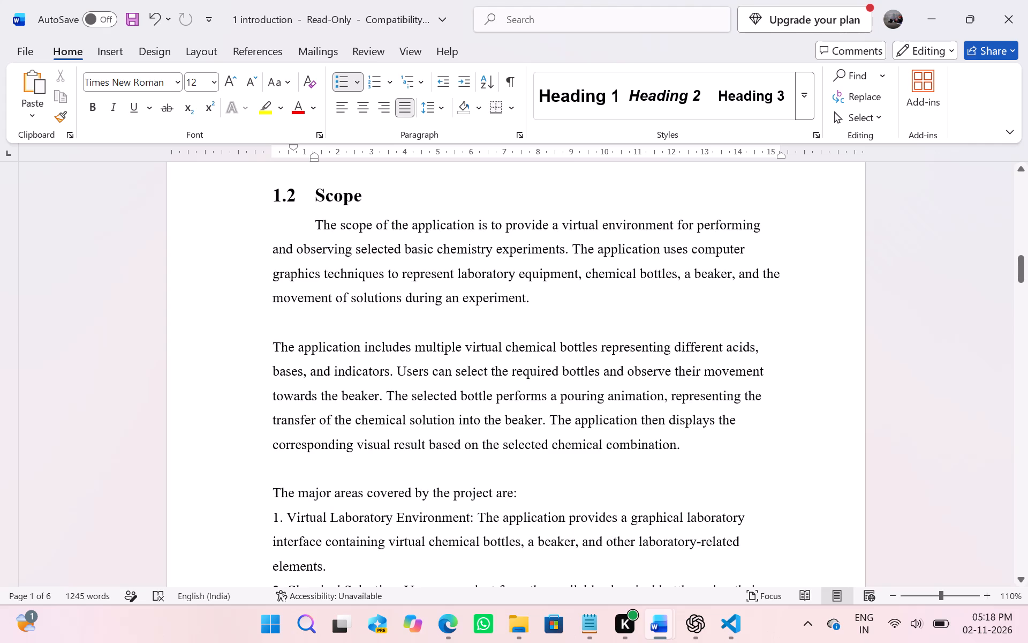
pyautogui.scroll(2, 594, 399)
pyautogui.scroll(-2, 594, 399)
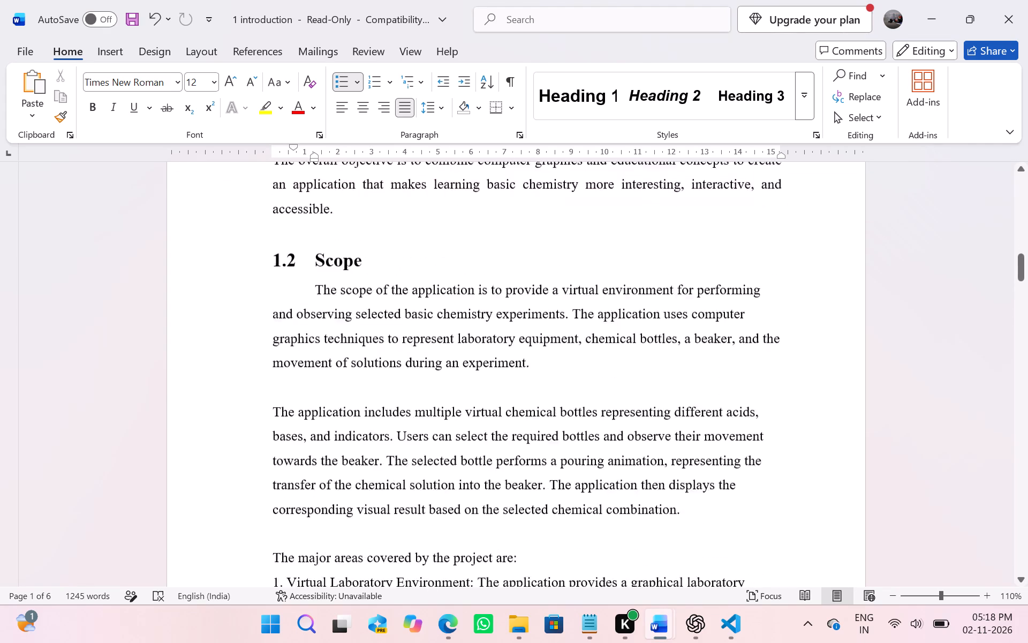
pyautogui.scroll(-5, 594, 399)
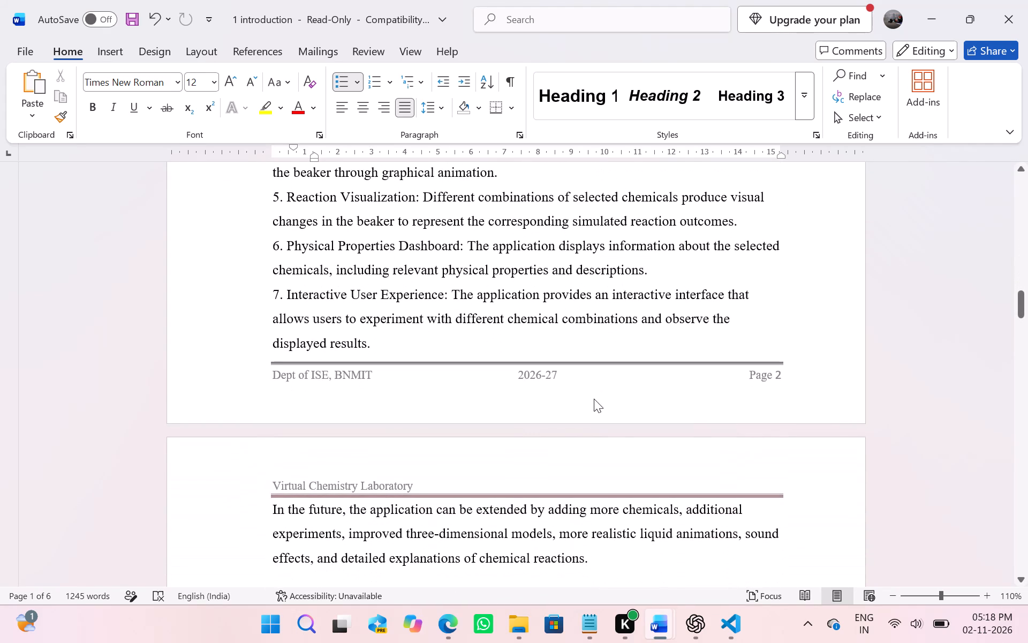
pyautogui.scroll(-2, 594, 399)
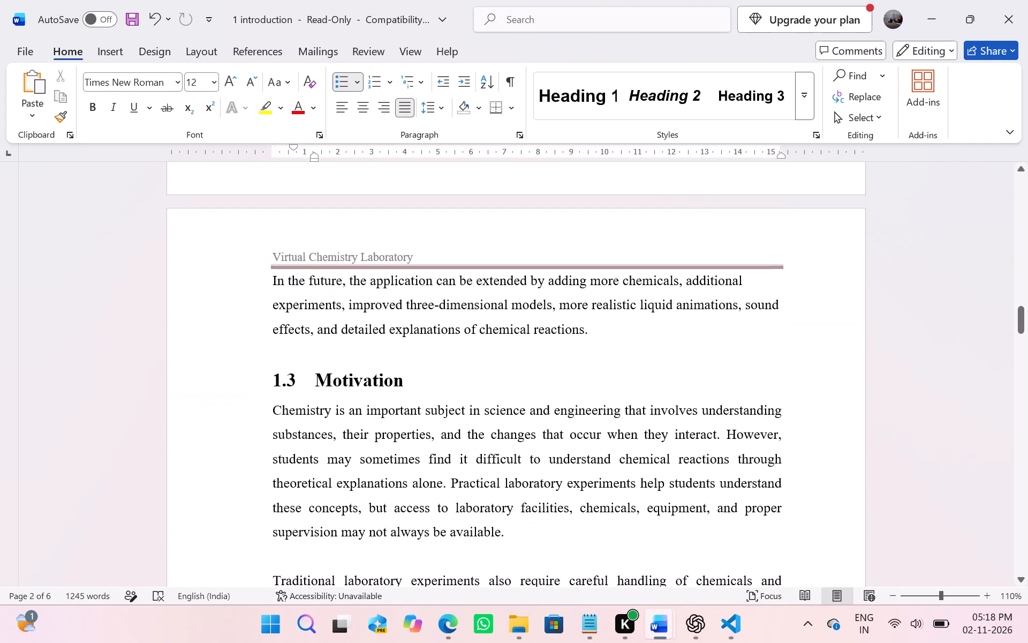
pyautogui.scroll(-3, 594, 399)
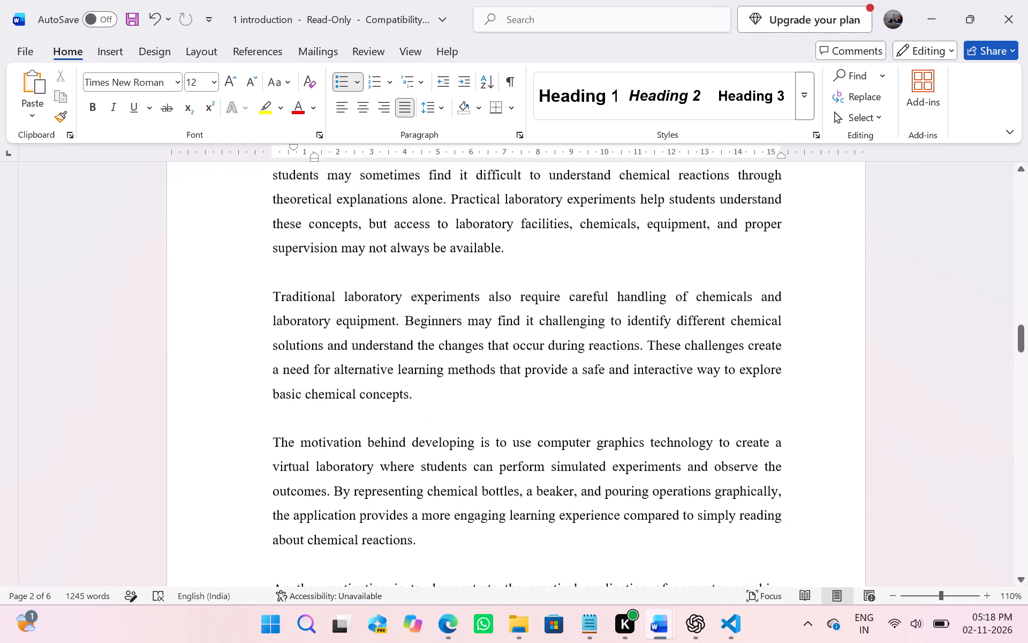
pyautogui.scroll(-6, 594, 399)
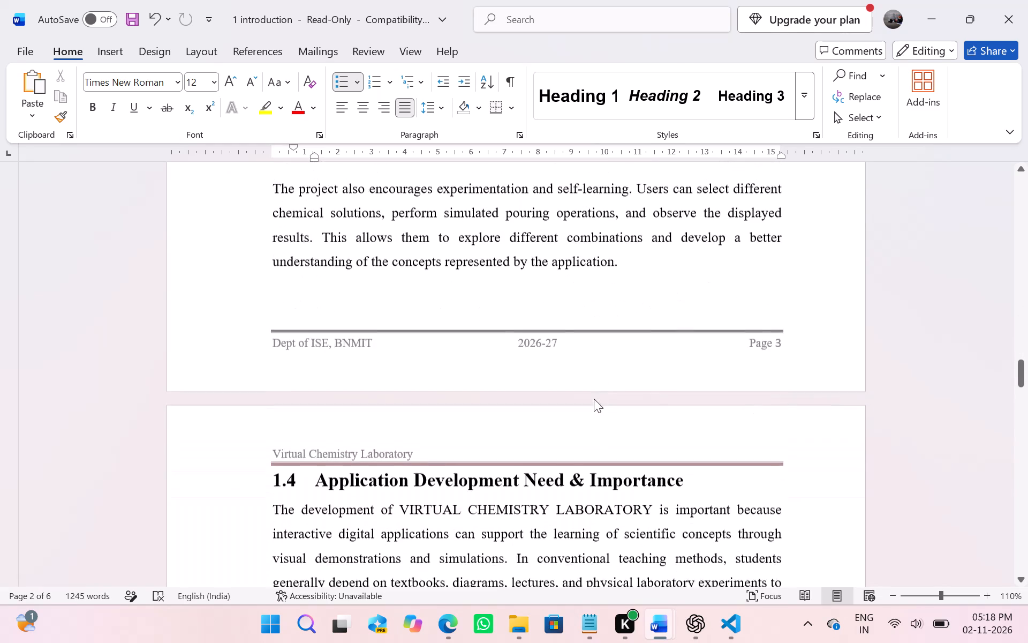
pyautogui.scroll(-3, 594, 399)
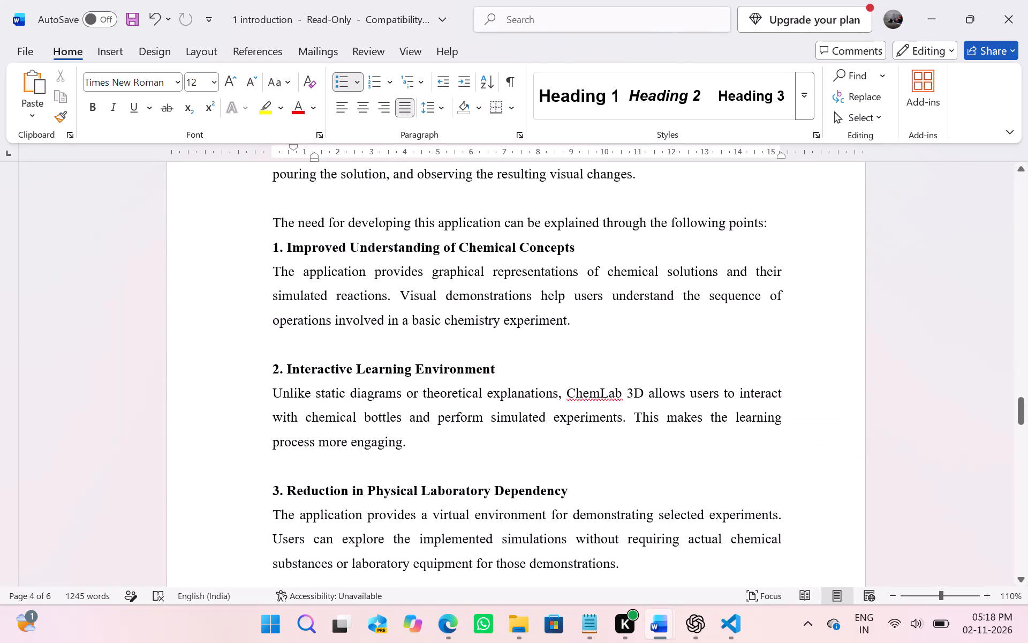
pyautogui.scroll(-1, 594, 399)
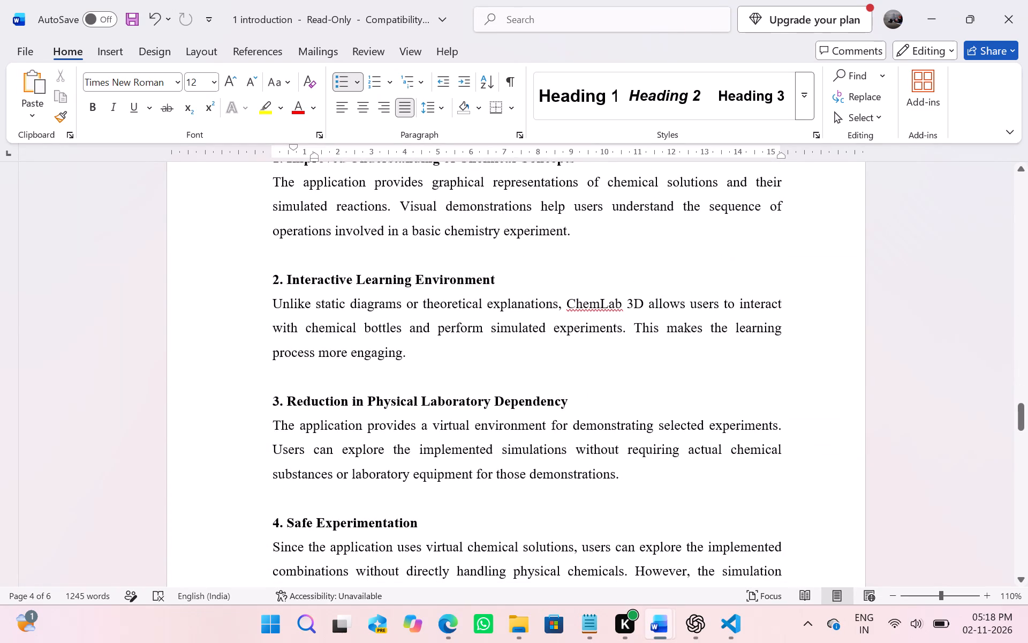
pyautogui.scroll(-1, 594, 399)
pyautogui.click(744, 428)
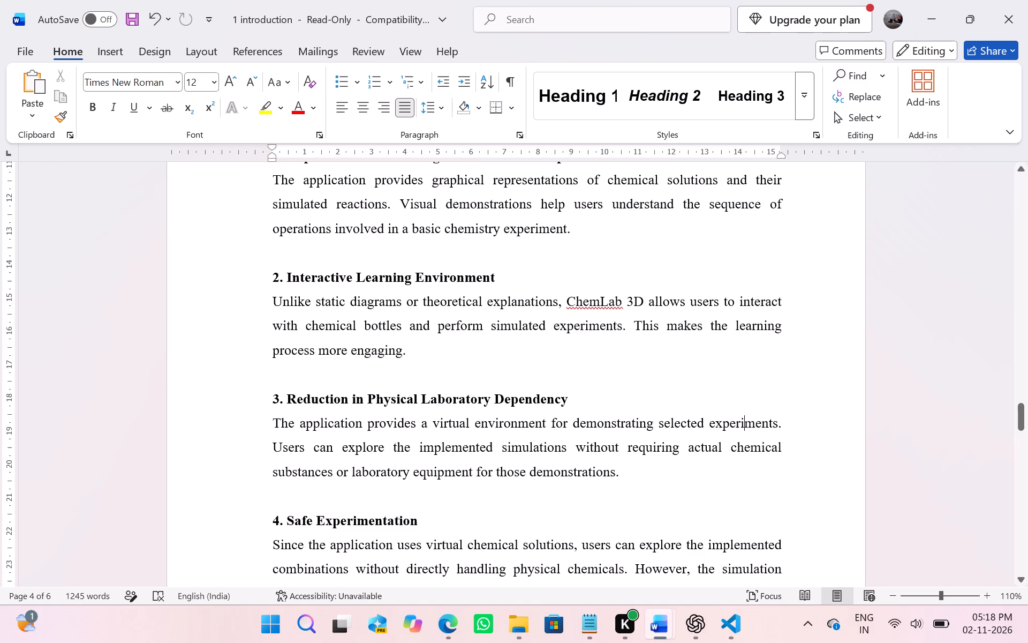
pyautogui.scroll(-4, 744, 428)
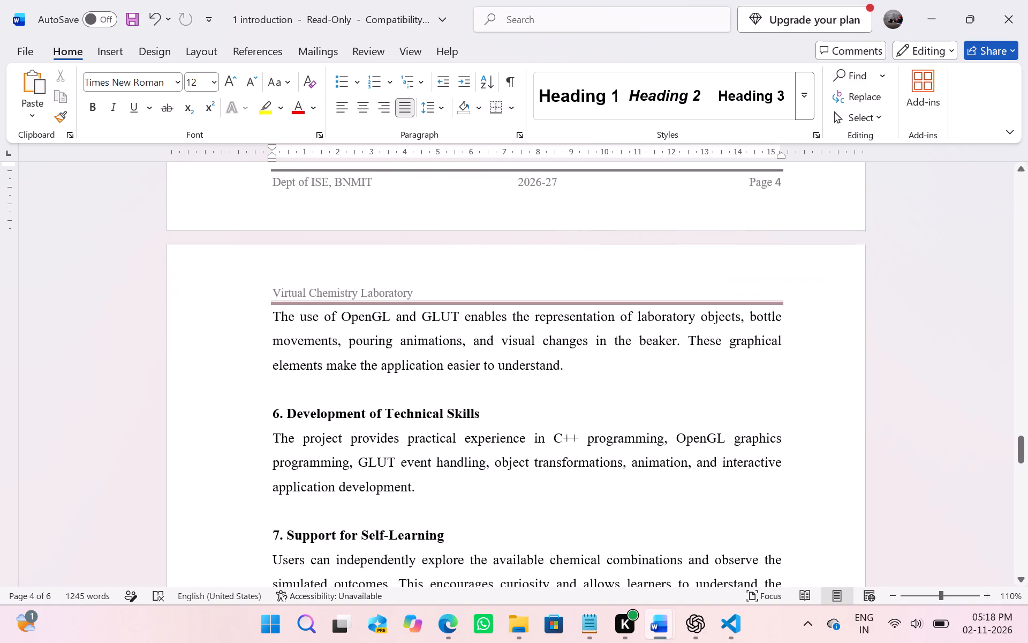
pyautogui.click(744, 428)
pyautogui.scroll(-5, 744, 428)
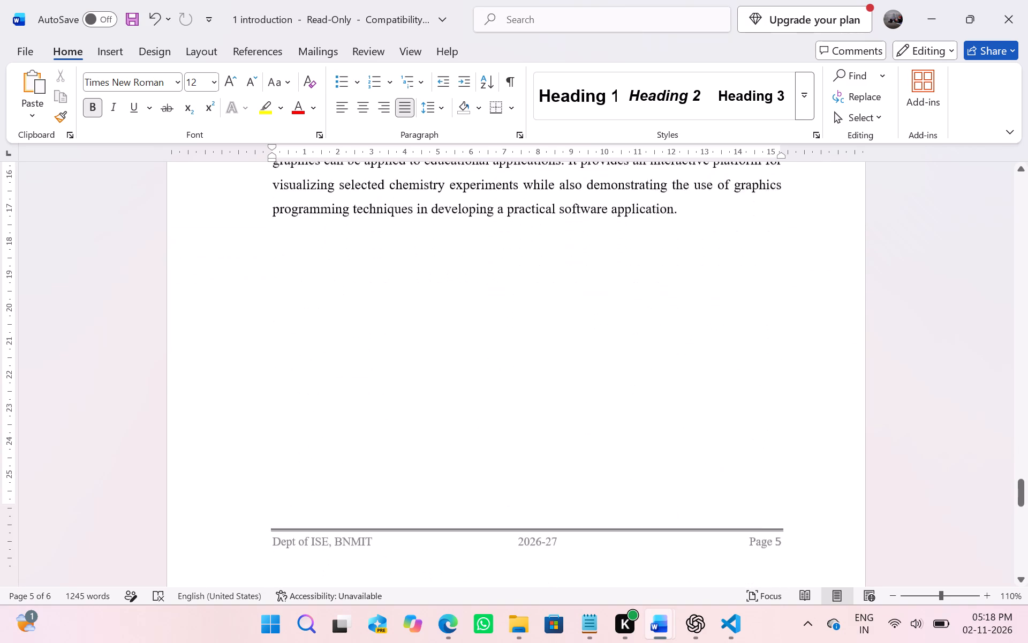
pyautogui.scroll(2, 744, 428)
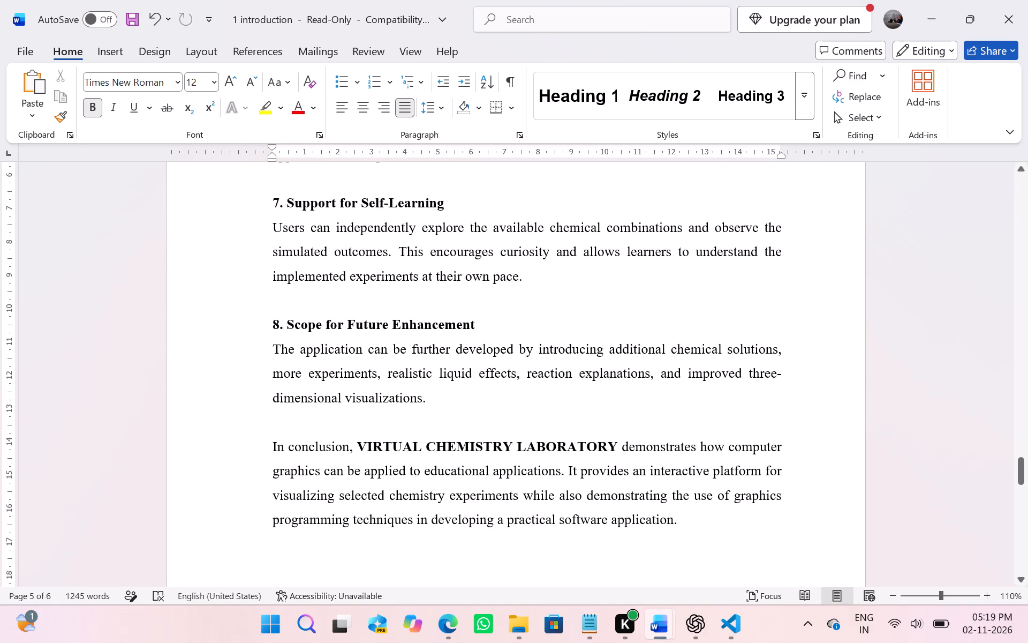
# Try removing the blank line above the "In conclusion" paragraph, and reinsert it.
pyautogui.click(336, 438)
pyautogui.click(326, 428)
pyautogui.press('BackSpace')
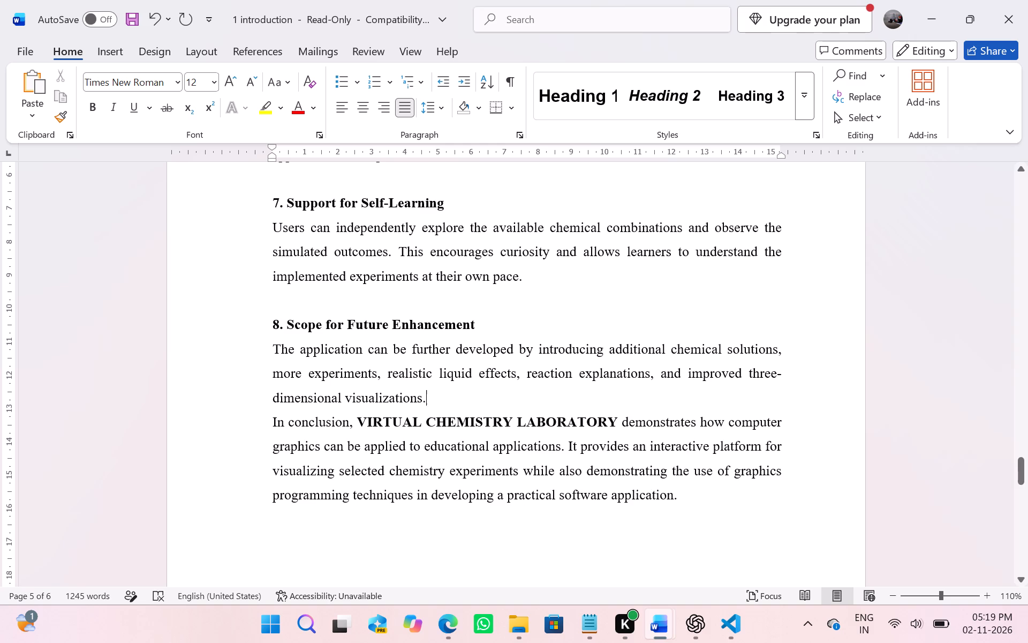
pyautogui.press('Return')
# Reread the start of the chapter, examining the Objective section and how its bullet list runs onto the second page.
pyautogui.scroll(2, 495, 406)
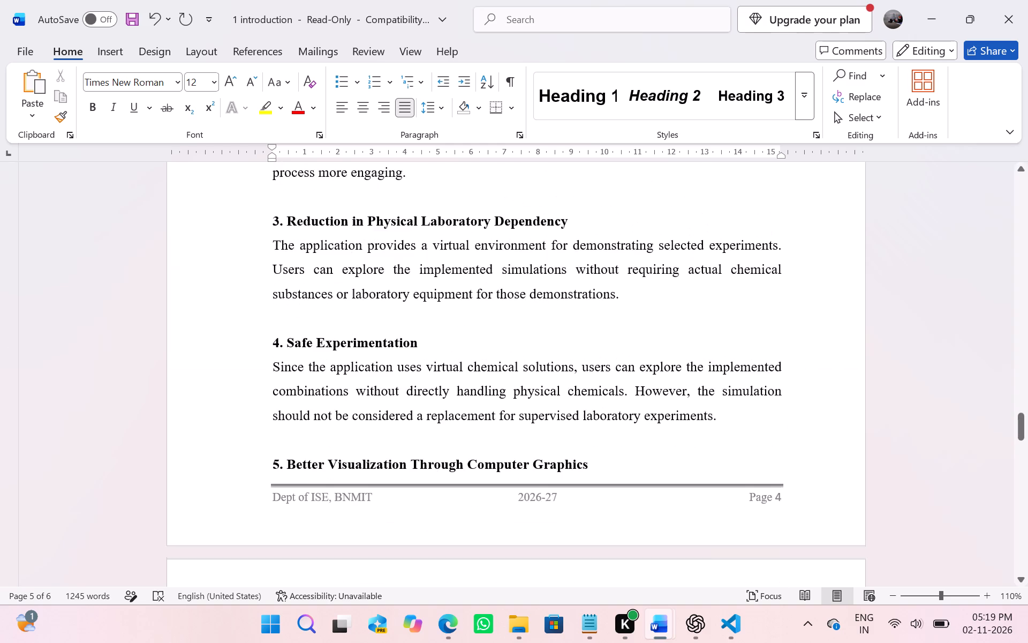
pyautogui.scroll(19, 495, 406)
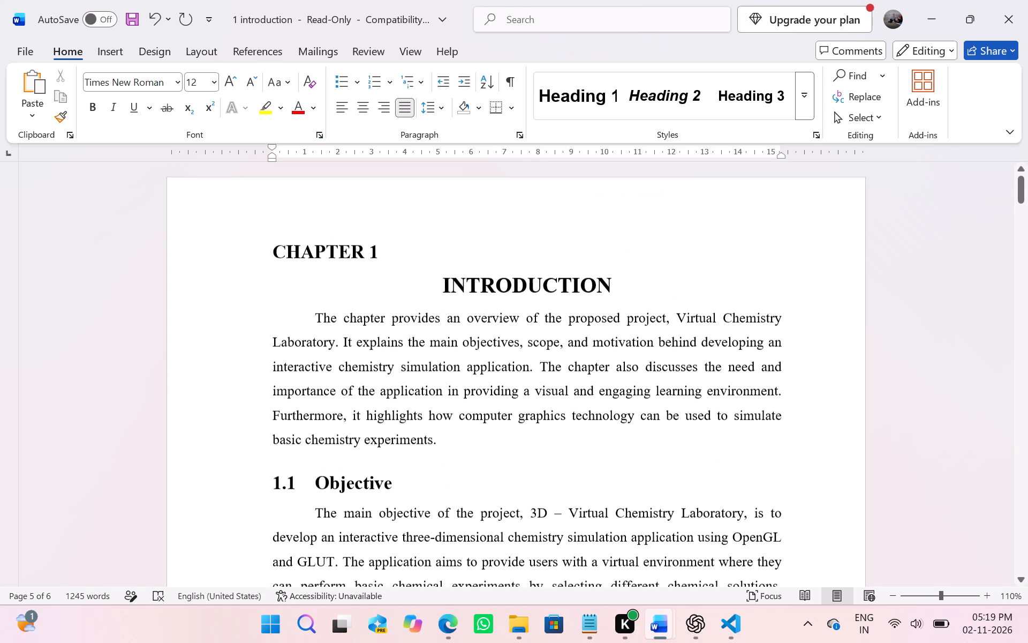
pyautogui.scroll(-4, 495, 406)
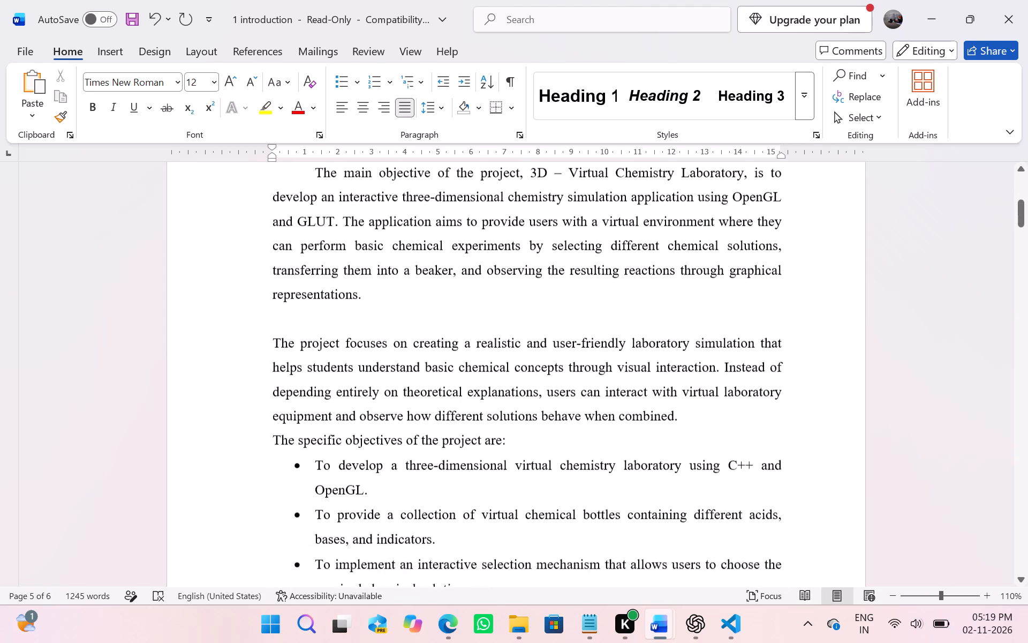
pyautogui.scroll(-4, 495, 406)
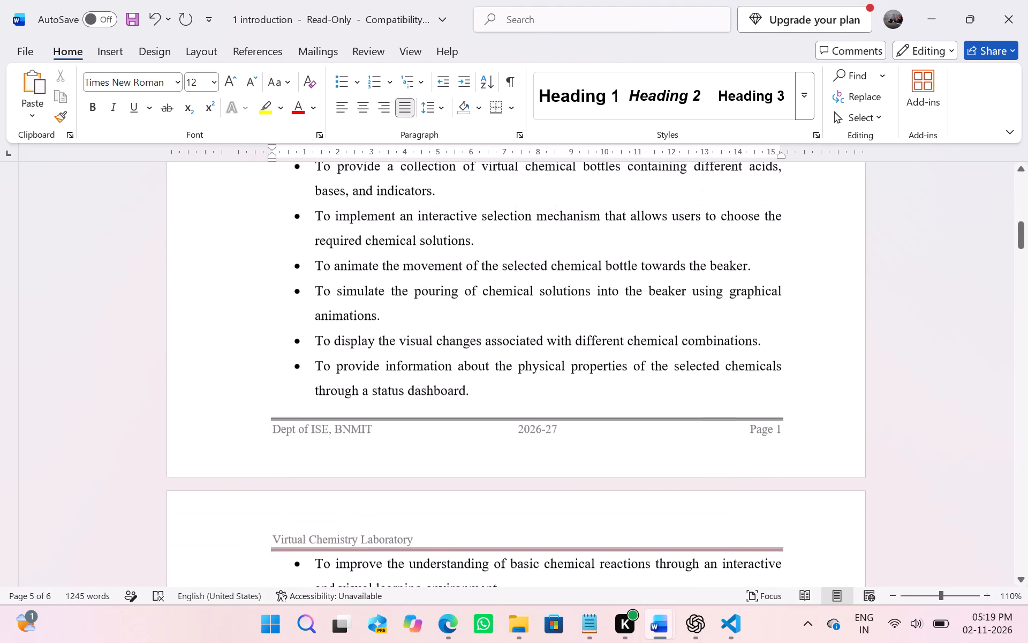
pyautogui.scroll(-1, 495, 406)
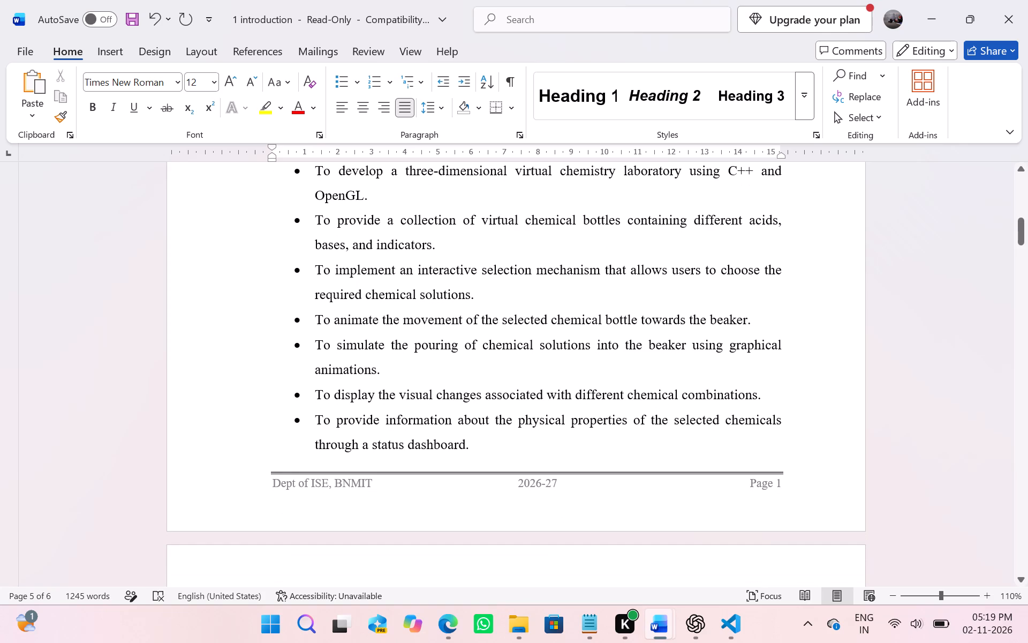
pyautogui.scroll(-2, 495, 406)
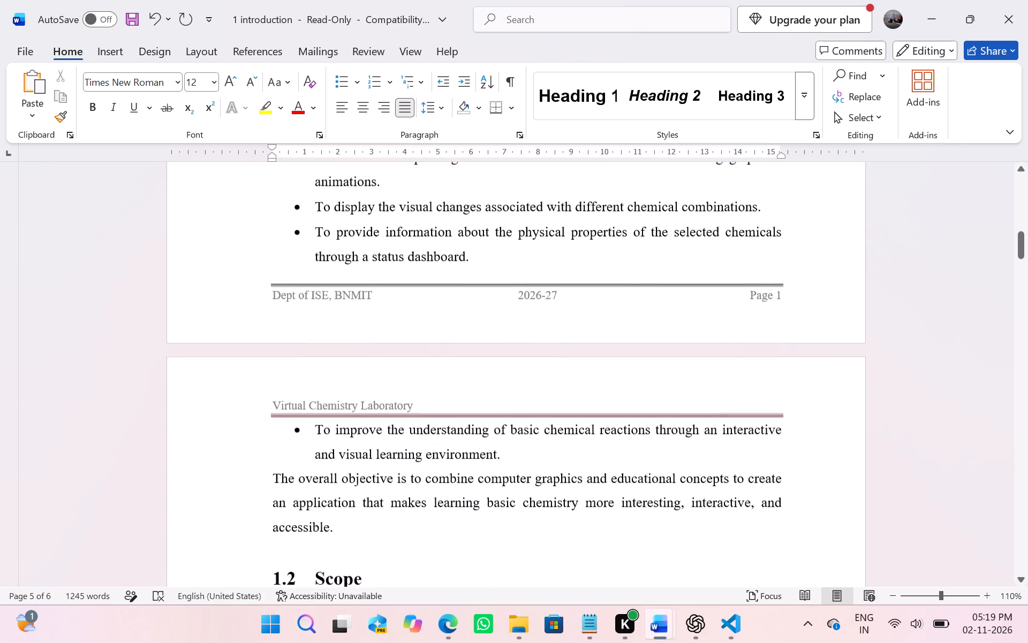
pyautogui.scroll(-3, 495, 406)
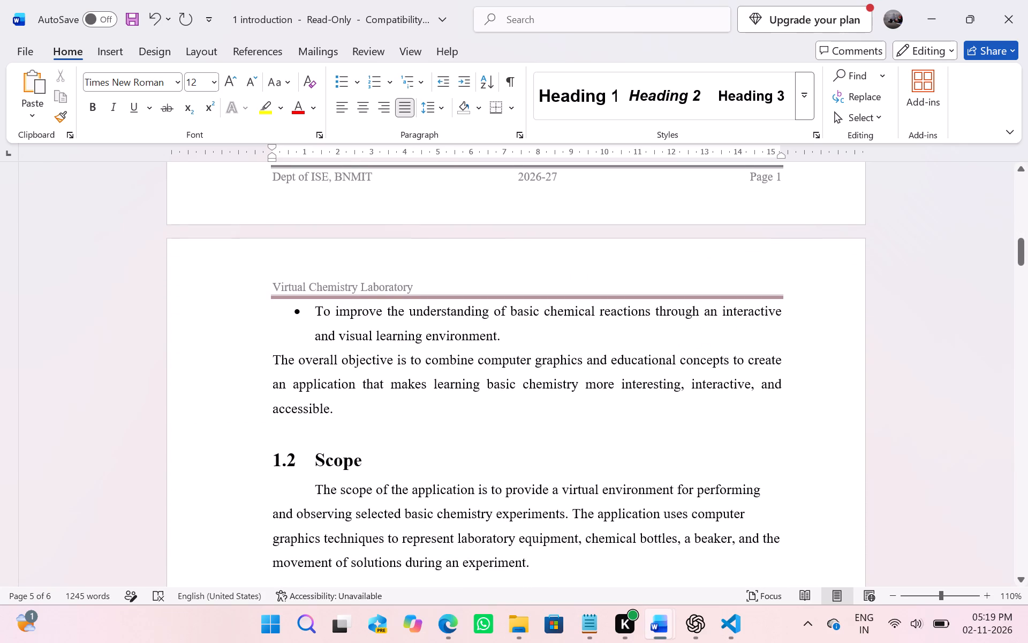
# Delete the entire last objective bullet, "To improve the understanding of basic chemical reactions…", including its bullet point, at the start of page 2.
pyautogui.scroll(1, 495, 406)
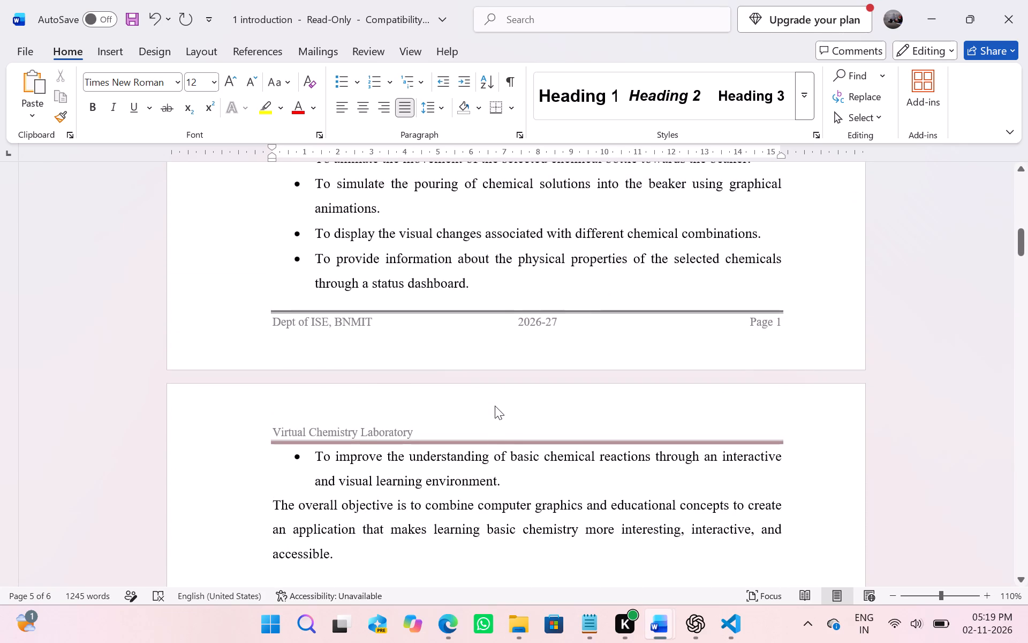
pyautogui.scroll(-4, 495, 406)
pyautogui.scroll(1, 495, 406)
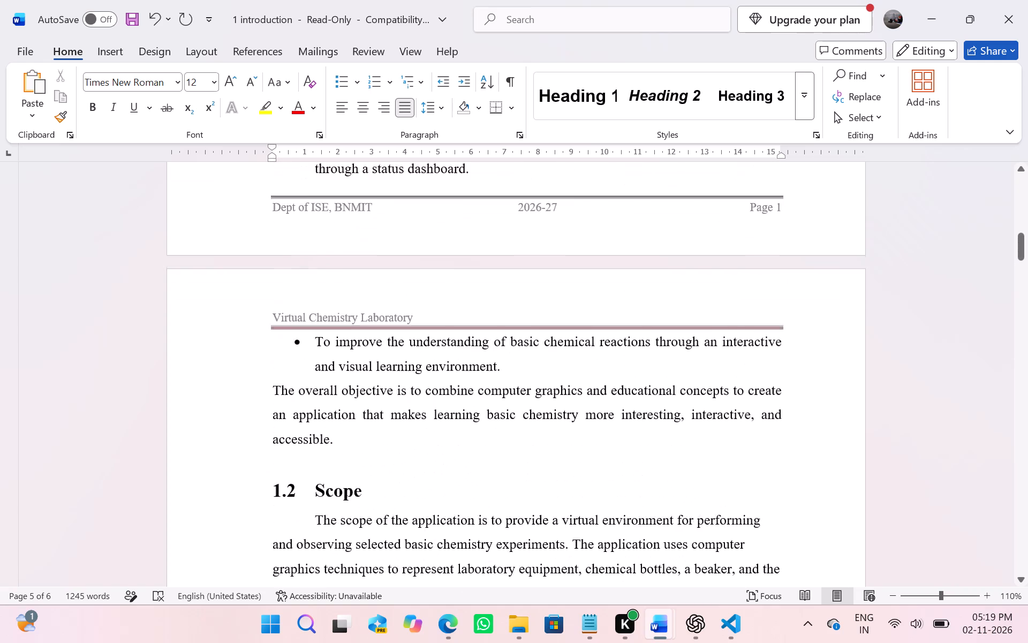
pyautogui.scroll(1, 495, 406)
pyautogui.click(510, 416)
pyautogui.press('BackSpace')
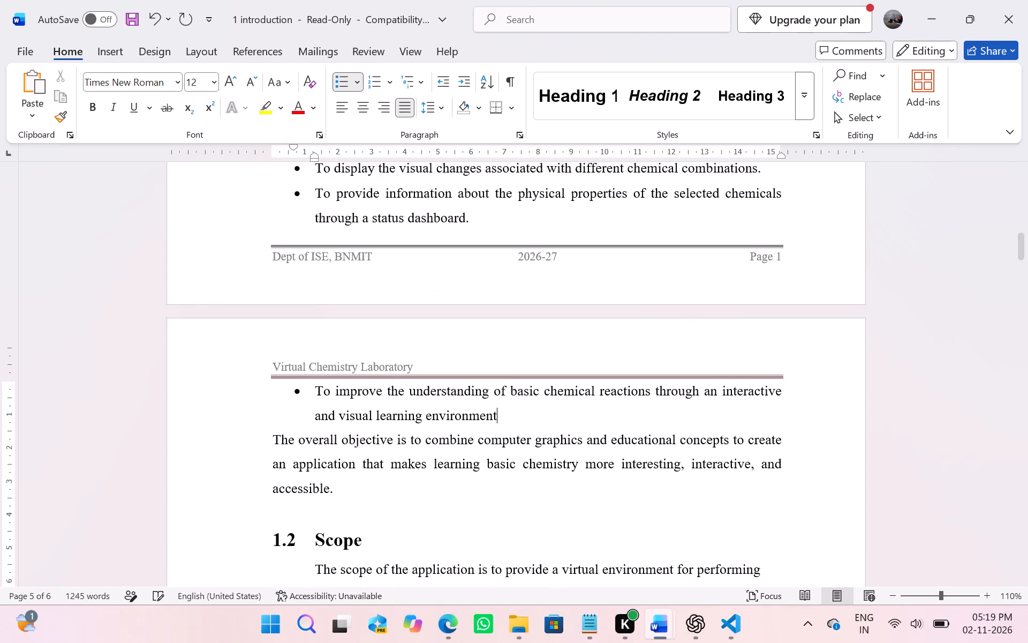
pyautogui.press('BackSpace')
pyautogui.press('BackSpace')
pyautogui.press('BackSpace')
pyautogui.press('BackSpace')
pyautogui.press('BackSpace')
pyautogui.press('BackSpace')
pyautogui.press('BackSpace')
pyautogui.press('BackSpace')
pyautogui.press('BackSpace')
pyautogui.press('BackSpace')
pyautogui.press('BackSpace')
pyautogui.press('BackSpace')
pyautogui.press('BackSpace')
pyautogui.press('BackSpace')
pyautogui.press('BackSpace')
pyautogui.press('BackSpace')
pyautogui.press('BackSpace')
pyautogui.press('BackSpace')
pyautogui.press('BackSpace')
pyautogui.press('BackSpace')
pyautogui.press('BackSpace')
pyautogui.press('BackSpace')
pyautogui.press('BackSpace')
pyautogui.press('BackSpace')
pyautogui.press('BackSpace')
pyautogui.press('BackSpace')
pyautogui.press('BackSpace')
pyautogui.press('BackSpace')
pyautogui.press('BackSpace')
pyautogui.press('BackSpace')
pyautogui.press('BackSpace')
pyautogui.press('BackSpace')
pyautogui.press('BackSpace')
pyautogui.press('BackSpace')
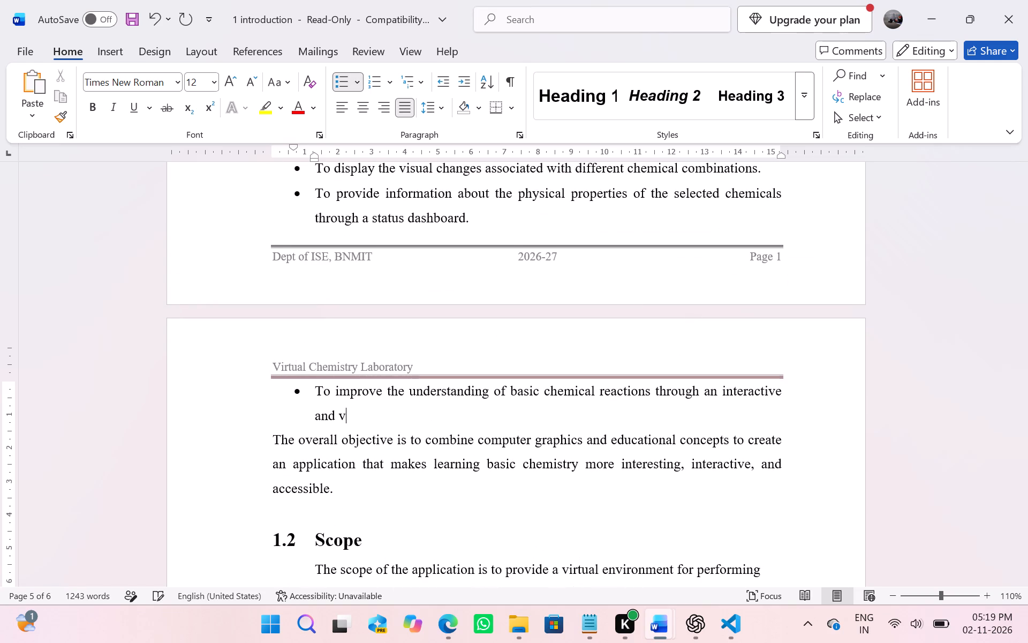
pyautogui.press('BackSpace')
pyautogui.press('BackSpace')
pyautogui.press('BackSpace')
pyautogui.press('BackSpace')
pyautogui.press('BackSpace')
pyautogui.press('BackSpace')
pyautogui.press('BackSpace')
pyautogui.press('BackSpace')
pyautogui.press('BackSpace')
pyautogui.press('BackSpace')
pyautogui.press('BackSpace')
pyautogui.press('BackSpace')
pyautogui.press('BackSpace')
pyautogui.press('BackSpace')
pyautogui.press('BackSpace')
pyautogui.press('BackSpace')
pyautogui.press('BackSpace')
pyautogui.press('BackSpace')
pyautogui.press('BackSpace')
pyautogui.press('BackSpace')
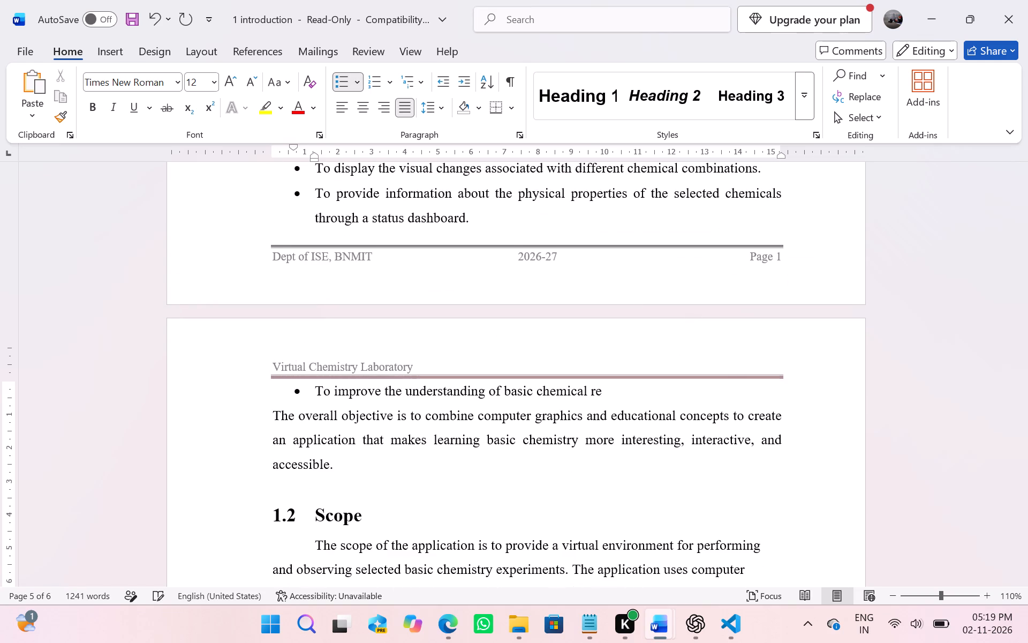
pyautogui.press('BackSpace')
pyautogui.press('BackSpace')
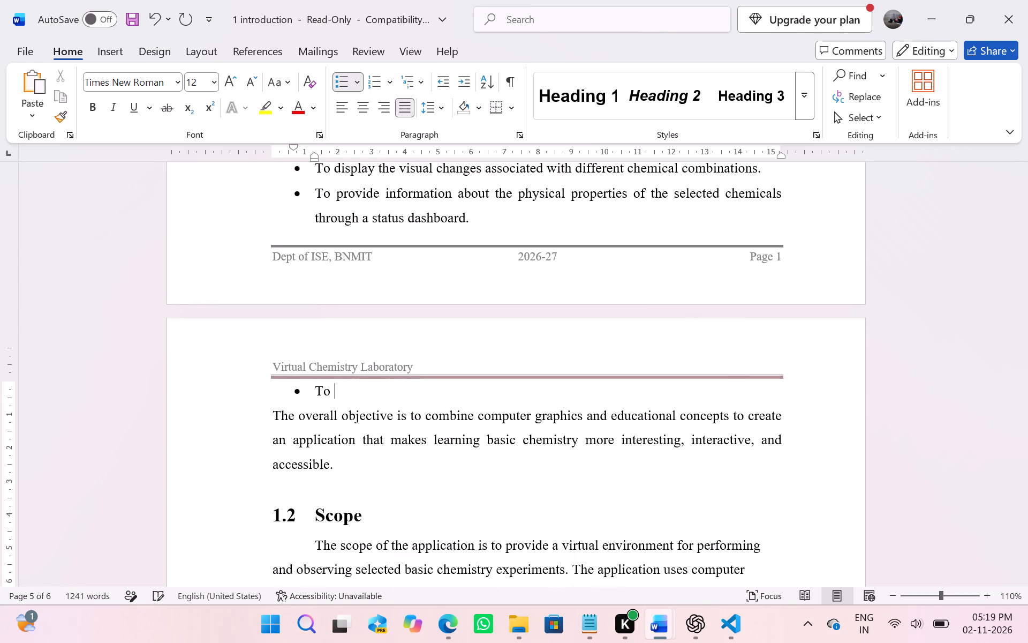
pyautogui.press('BackSpace')
pyautogui.press('BackSpace')
pyautogui.press('BackSpace')
pyautogui.press('BackSpace')
pyautogui.press('BackSpace')
pyautogui.press('BackSpace')
pyautogui.press('BackSpace')
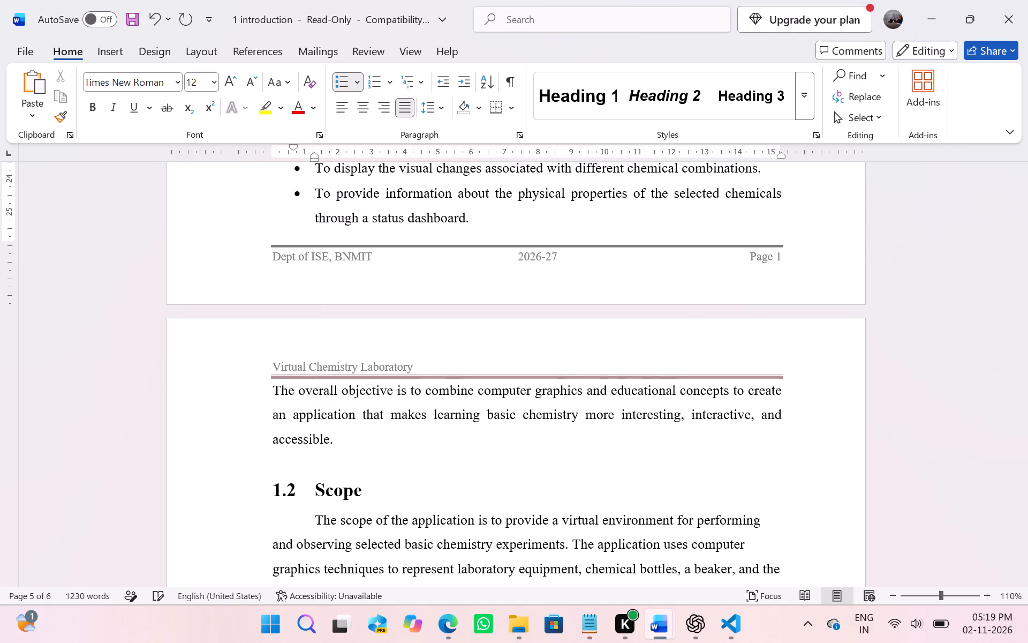
# Check the text flow and layout of the Objective and Scope sections across the chapter's first two pages.
pyautogui.scroll(-1, 557, 451)
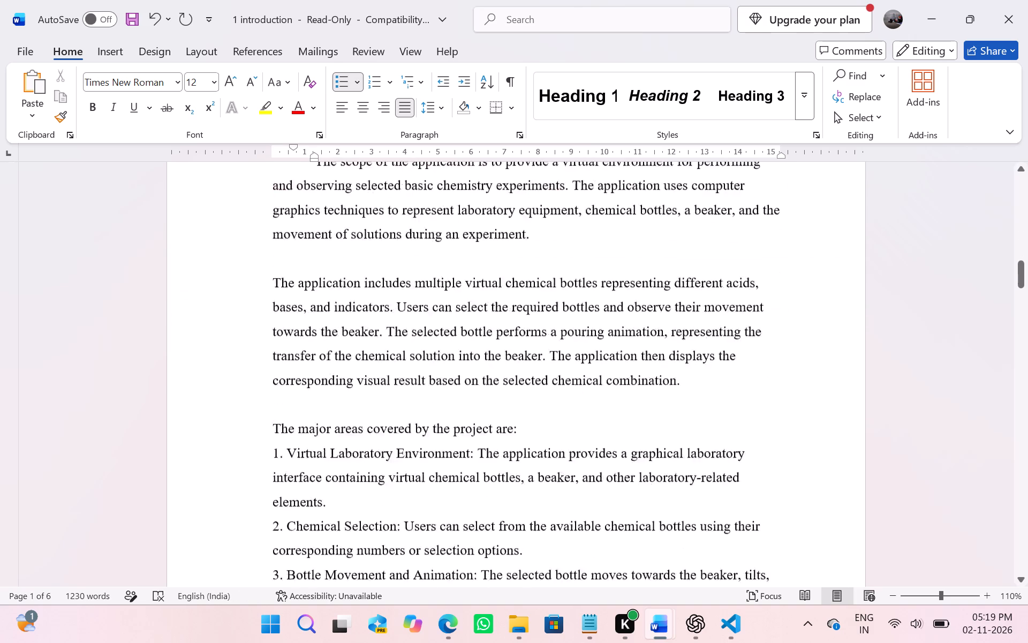
pyautogui.scroll(-1, 557, 451)
pyautogui.scroll(6, 557, 451)
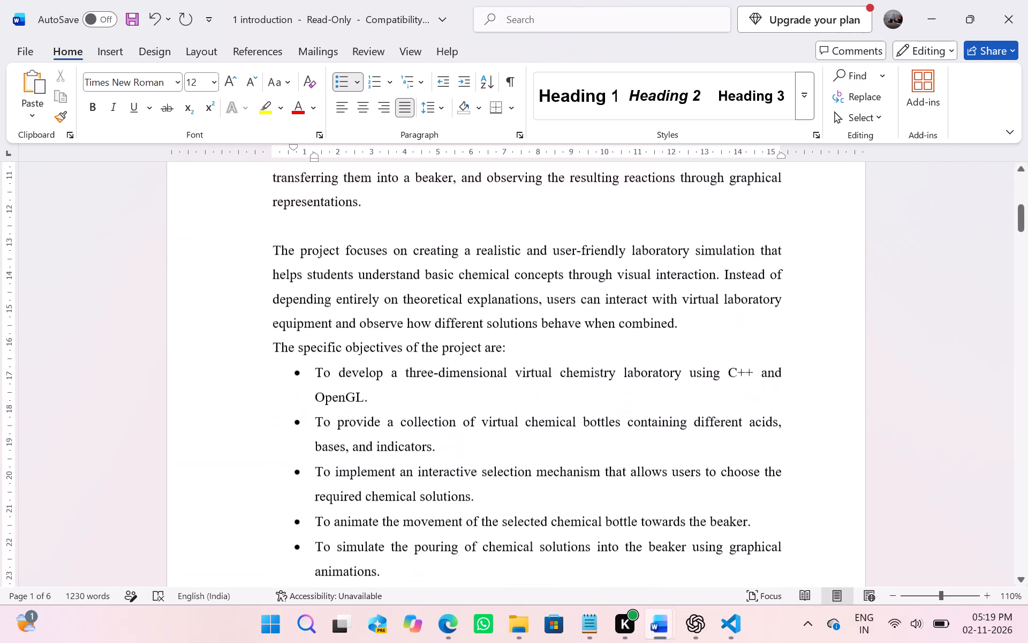
pyautogui.scroll(2, 557, 451)
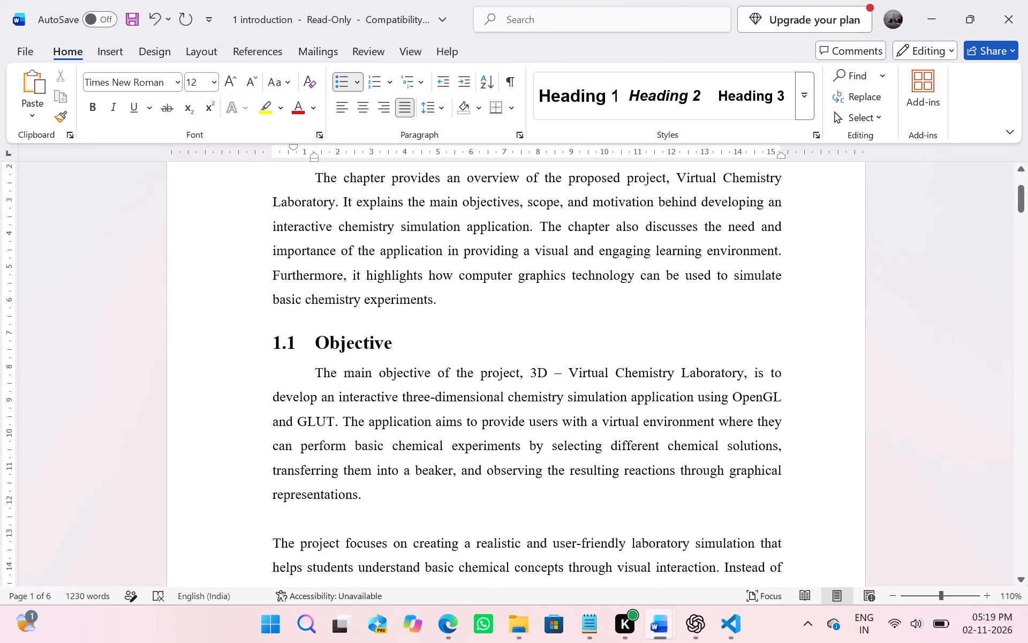
pyautogui.scroll(-8, 557, 451)
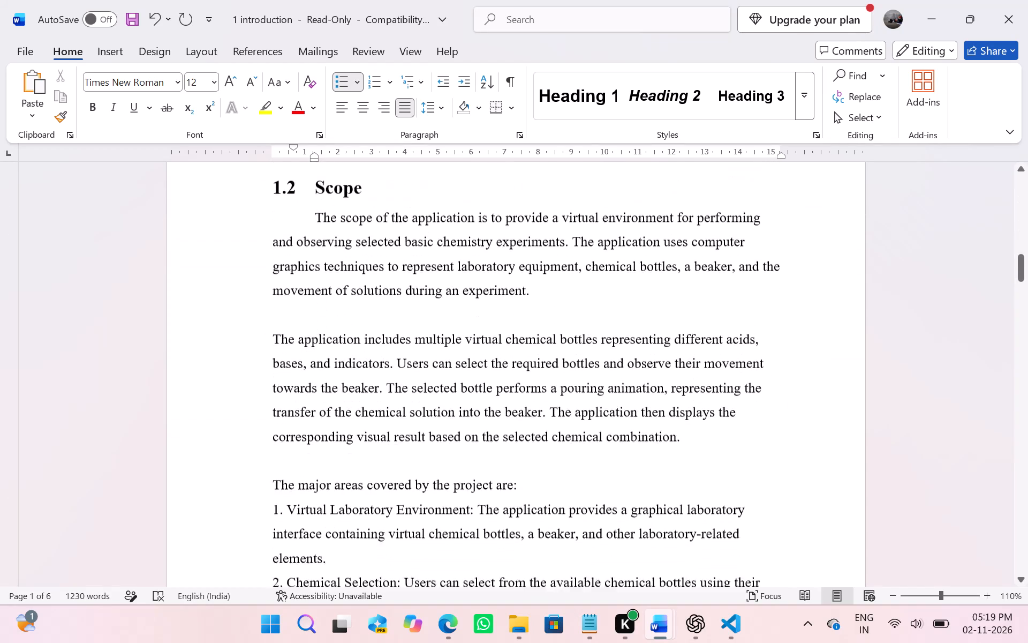
# Review the rest of Chapter 1 from the Scope section through Motivation, Application Development Need & Importance and the conclusion, checking text and page layout.
pyautogui.scroll(-3, 557, 451)
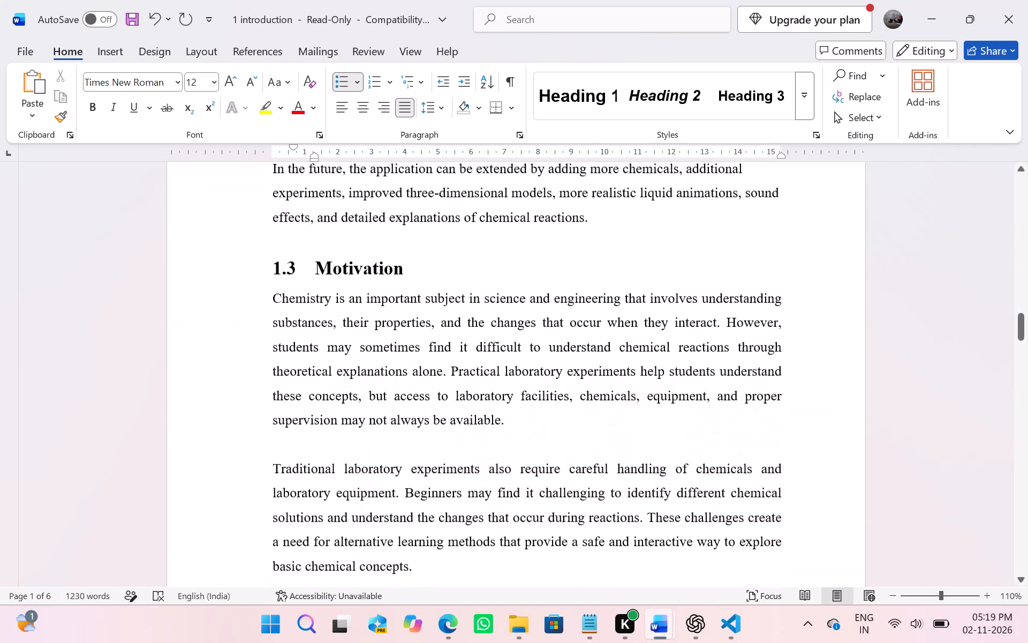
pyautogui.scroll(-2, 557, 451)
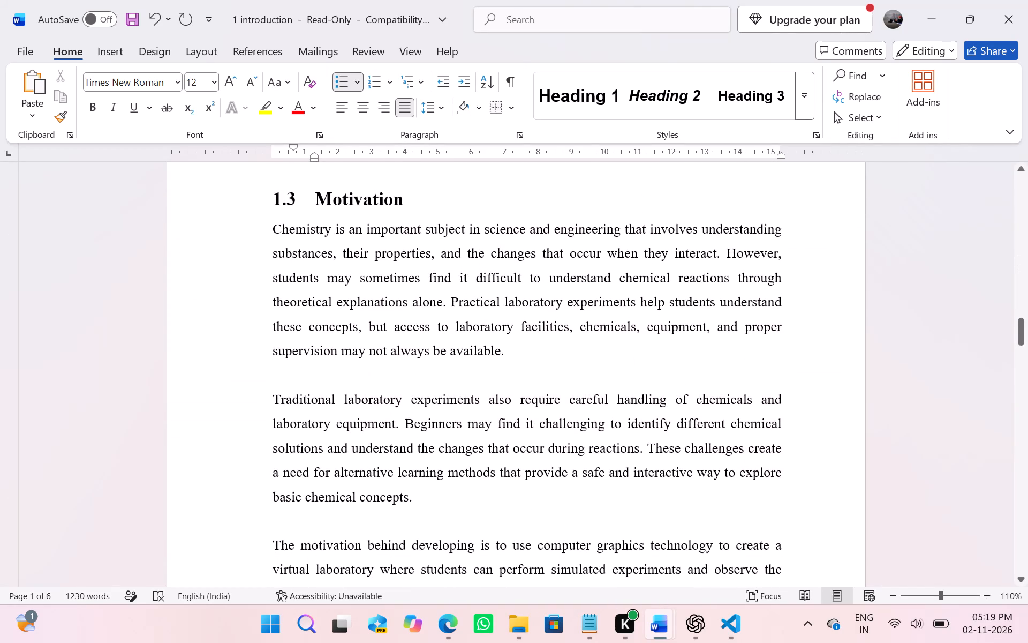
pyautogui.scroll(-1, 557, 451)
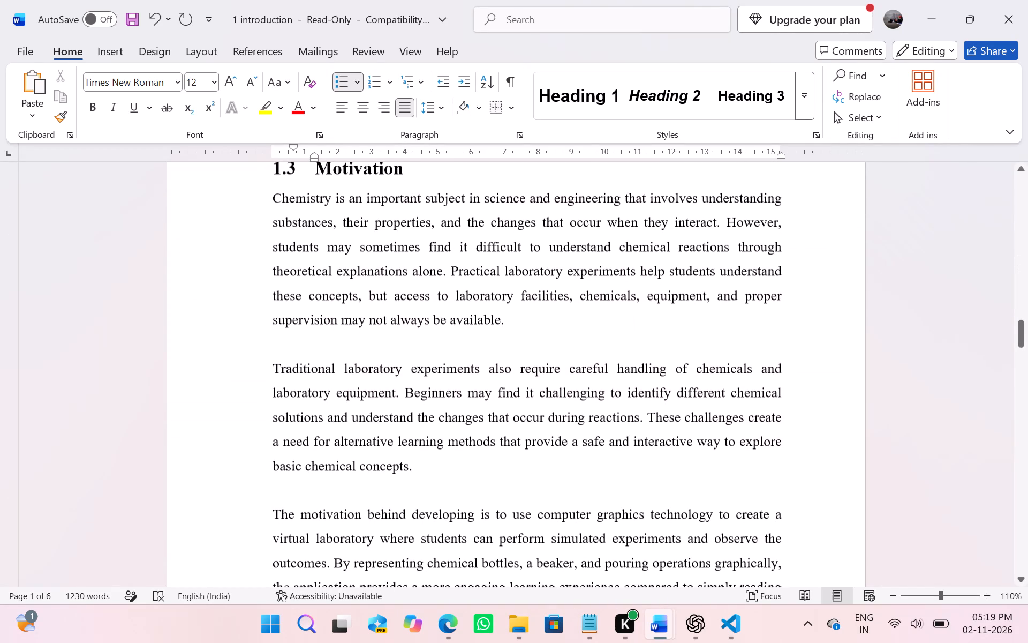
pyautogui.scroll(-3, 557, 451)
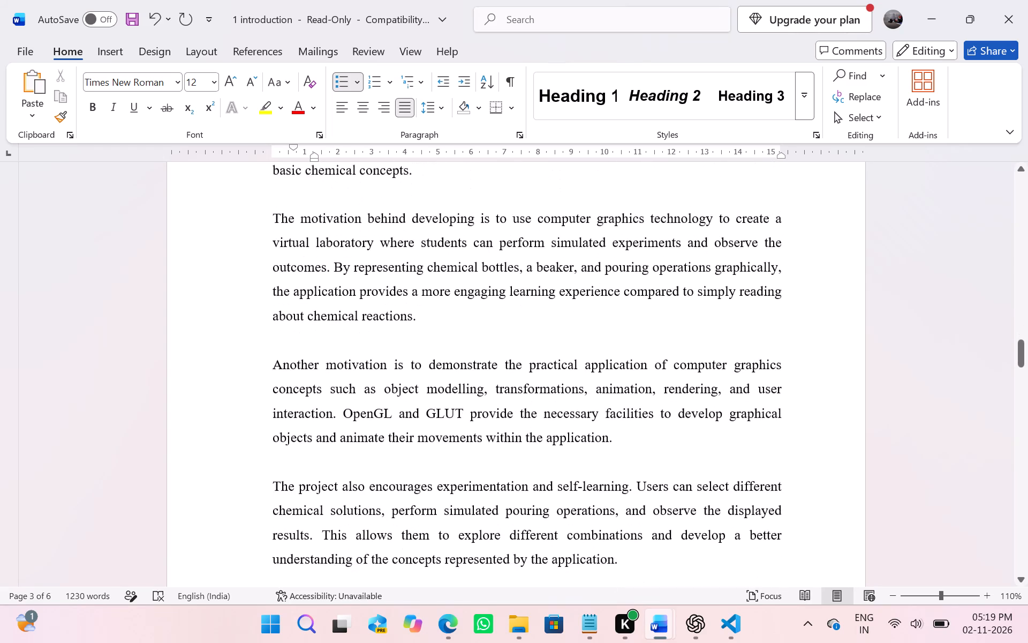
pyautogui.scroll(-6, 557, 451)
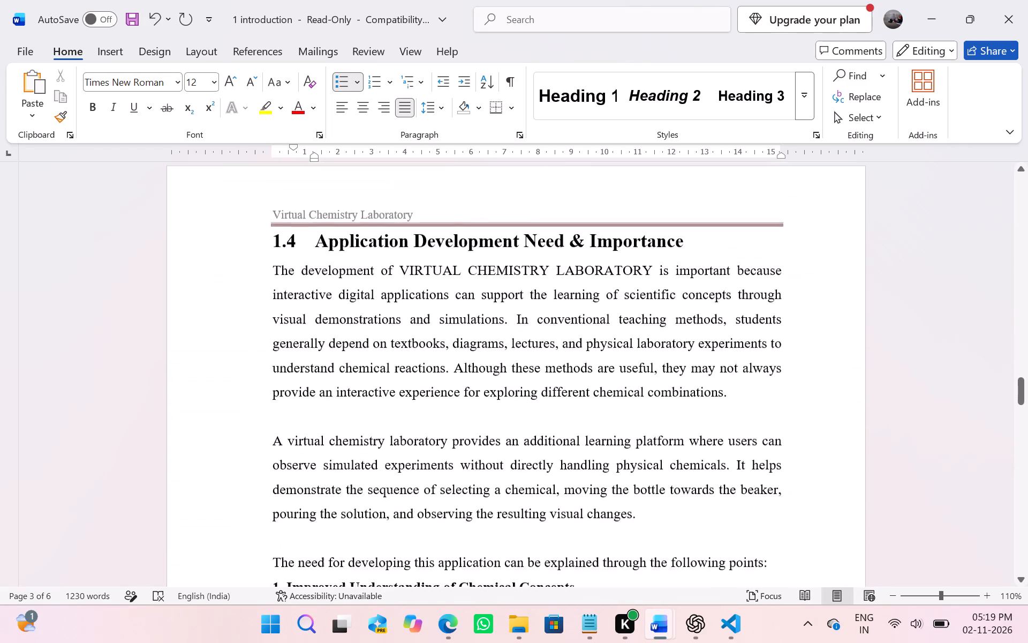
pyautogui.scroll(-1, 557, 451)
pyautogui.scroll(1, 557, 451)
pyautogui.scroll(-1, 557, 451)
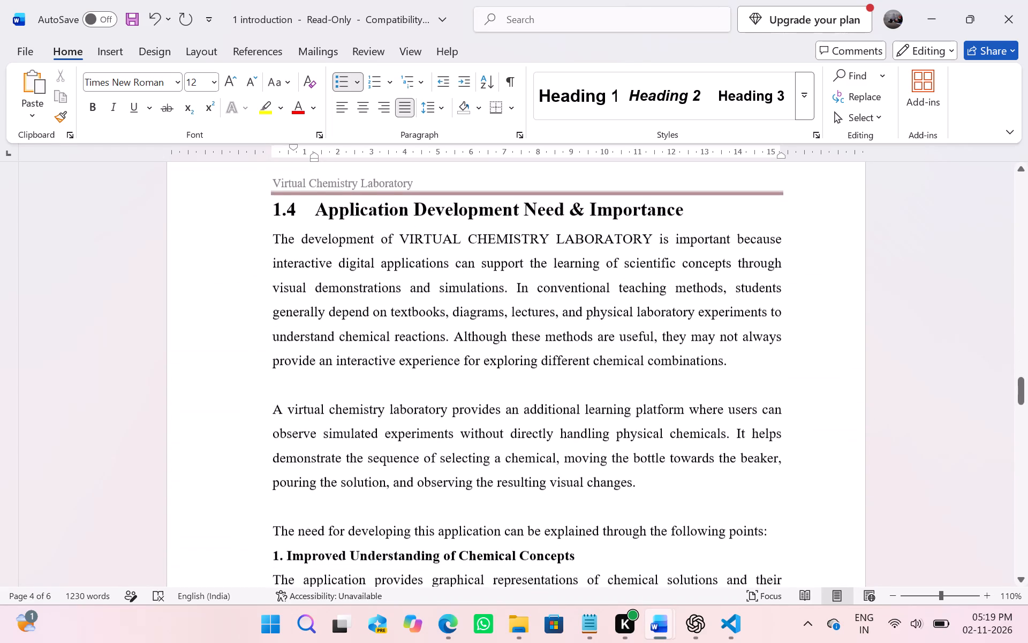
pyautogui.scroll(-3, 557, 451)
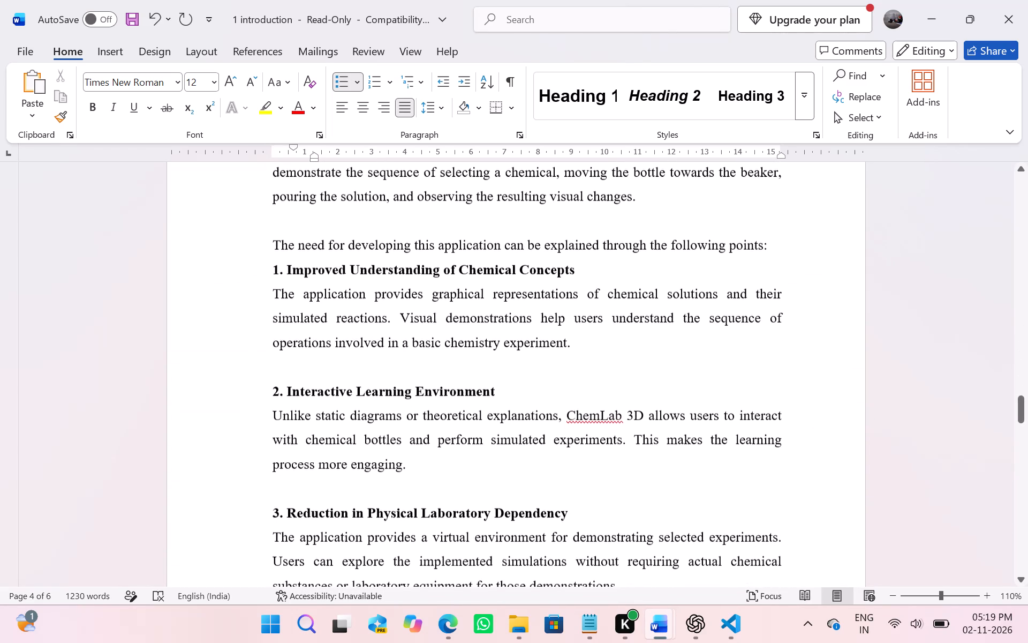
pyautogui.scroll(-7, 557, 451)
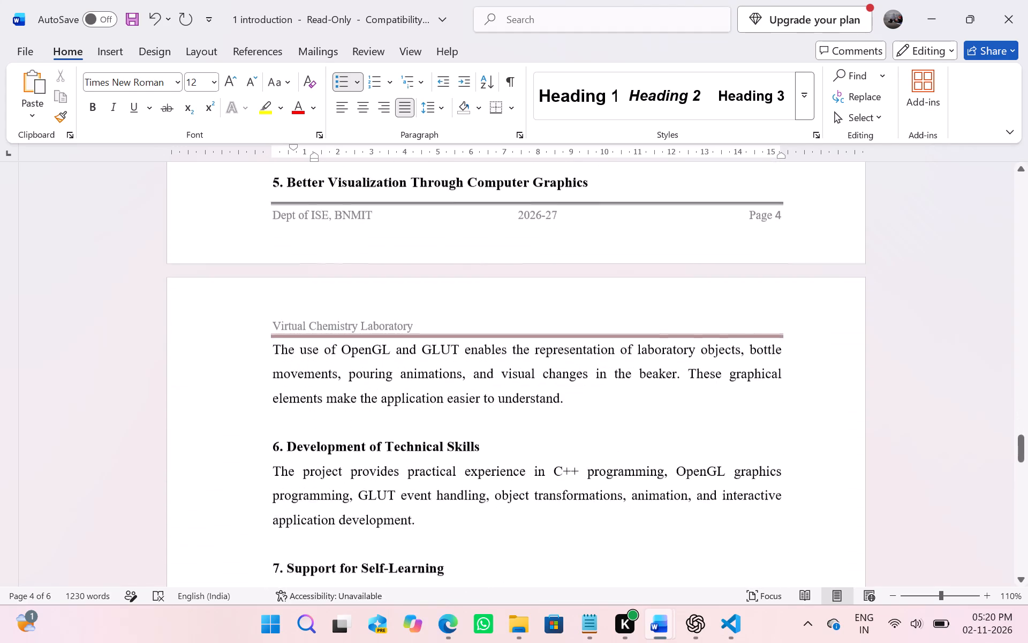
pyautogui.scroll(-5, 557, 451)
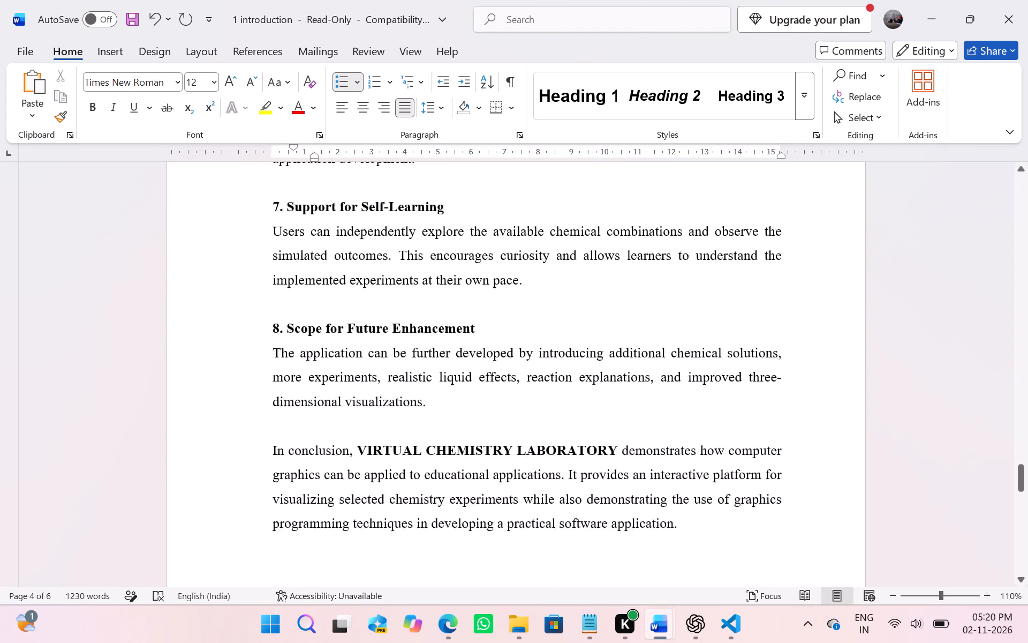
pyautogui.scroll(-1, 557, 451)
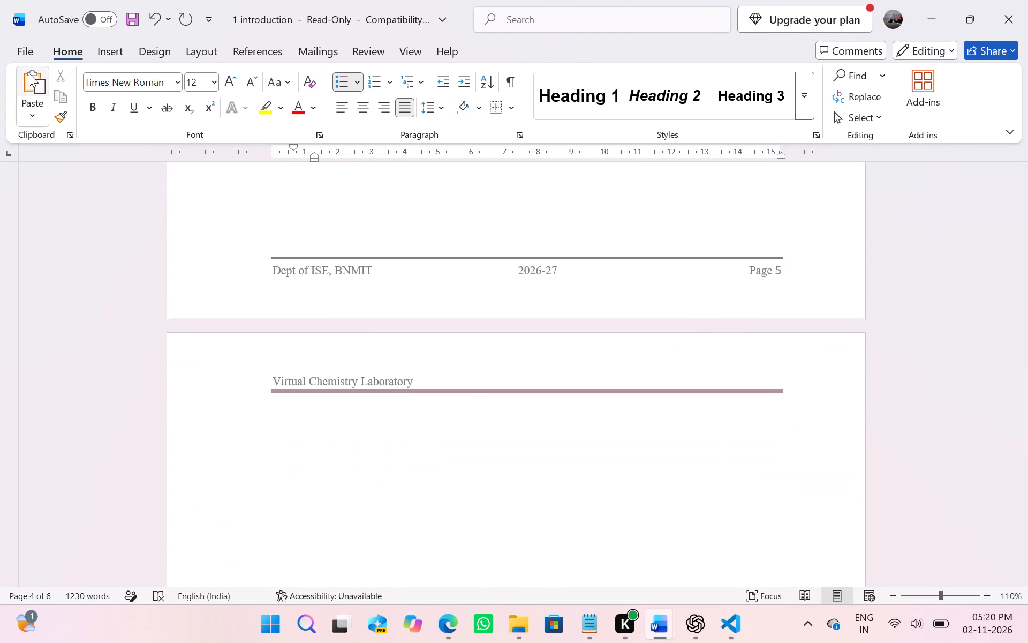
# Save the chapter as the Word document "1 introduction" in the Desktop's cg report folder, accepting the upgrade to the newest file format.
pyautogui.hotkey('ctrl', 's')
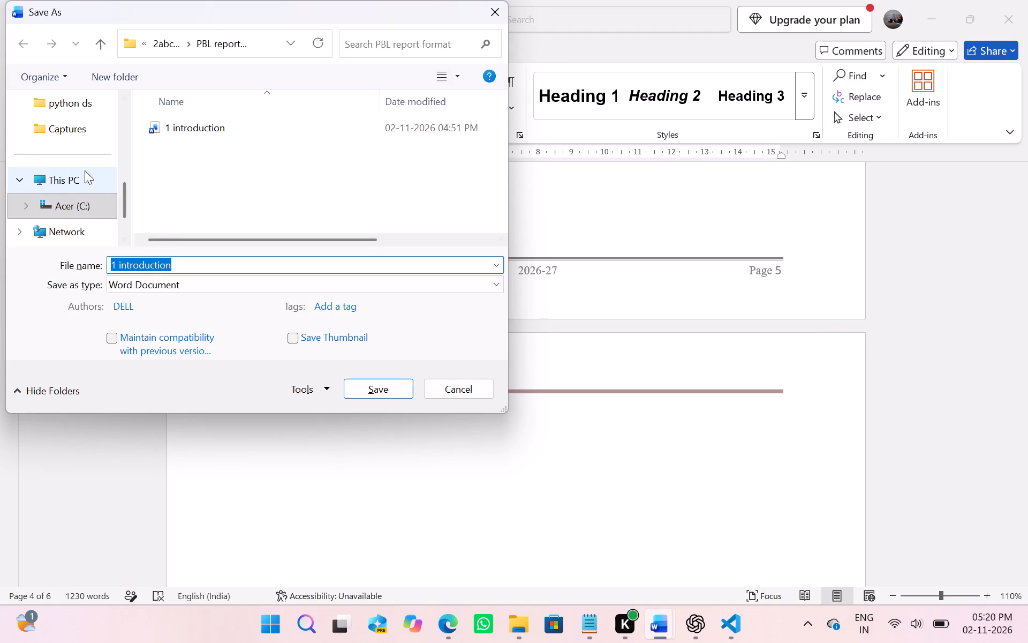
pyautogui.scroll(4, 54, 125)
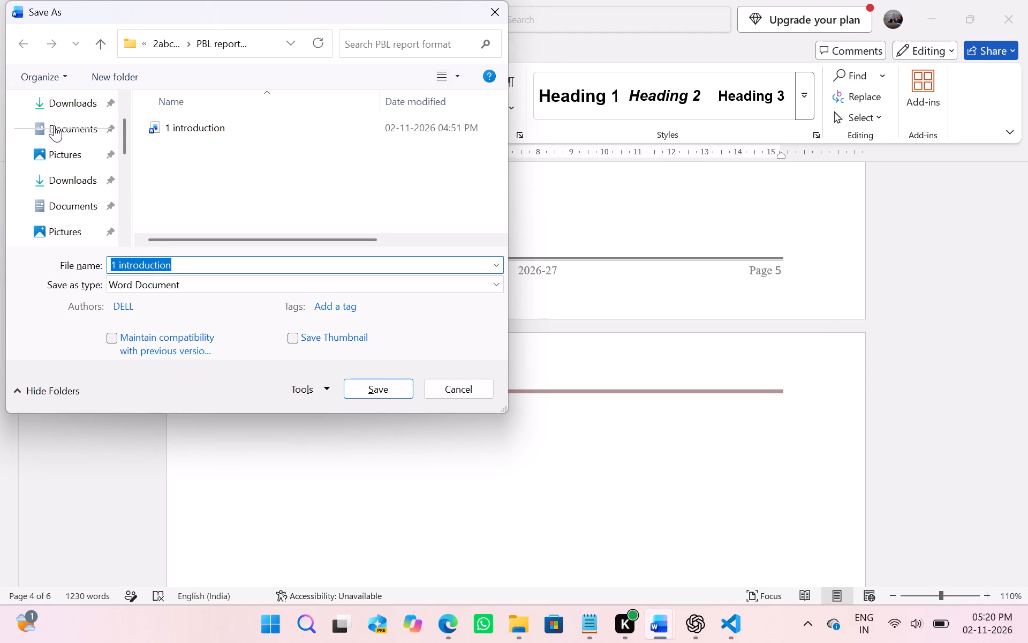
pyautogui.scroll(3, 54, 125)
pyautogui.click(88, 218)
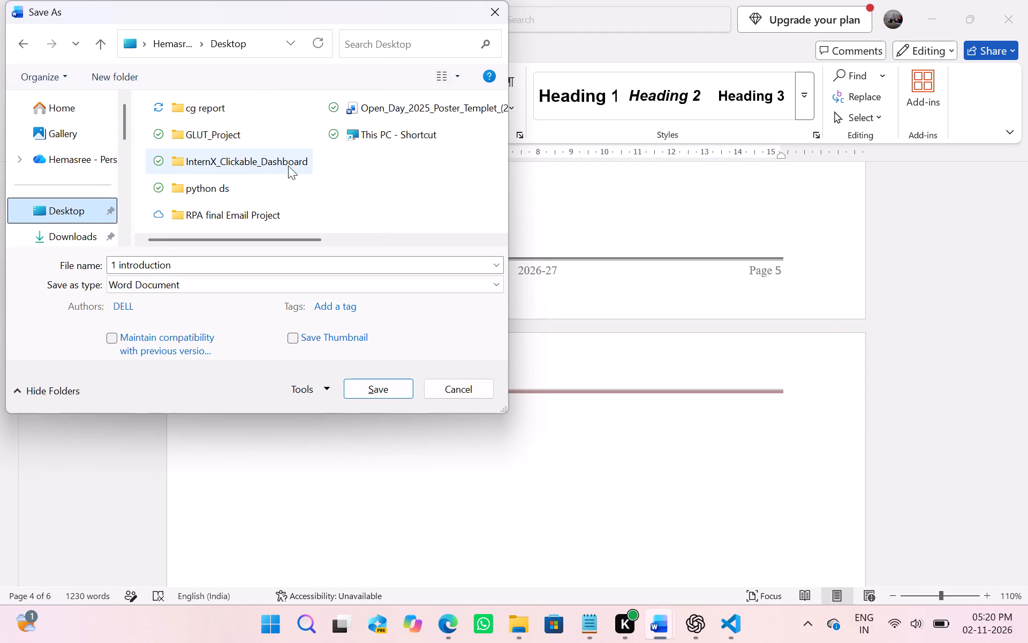
pyautogui.doubleClick(224, 107)
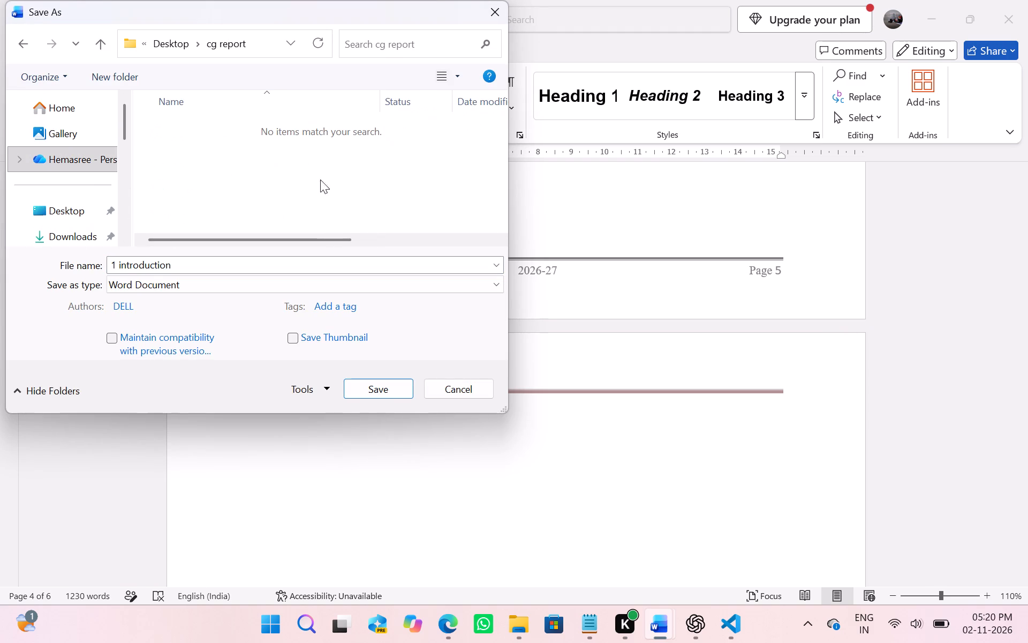
pyautogui.click(306, 195)
pyautogui.press('Return')
pyautogui.click(371, 385)
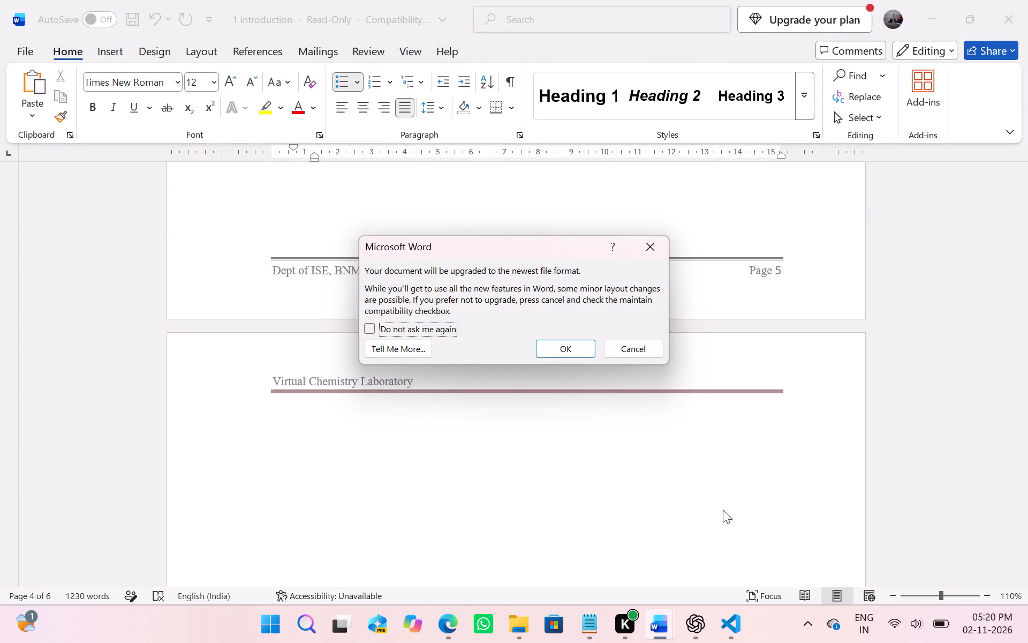
pyautogui.click(586, 345)
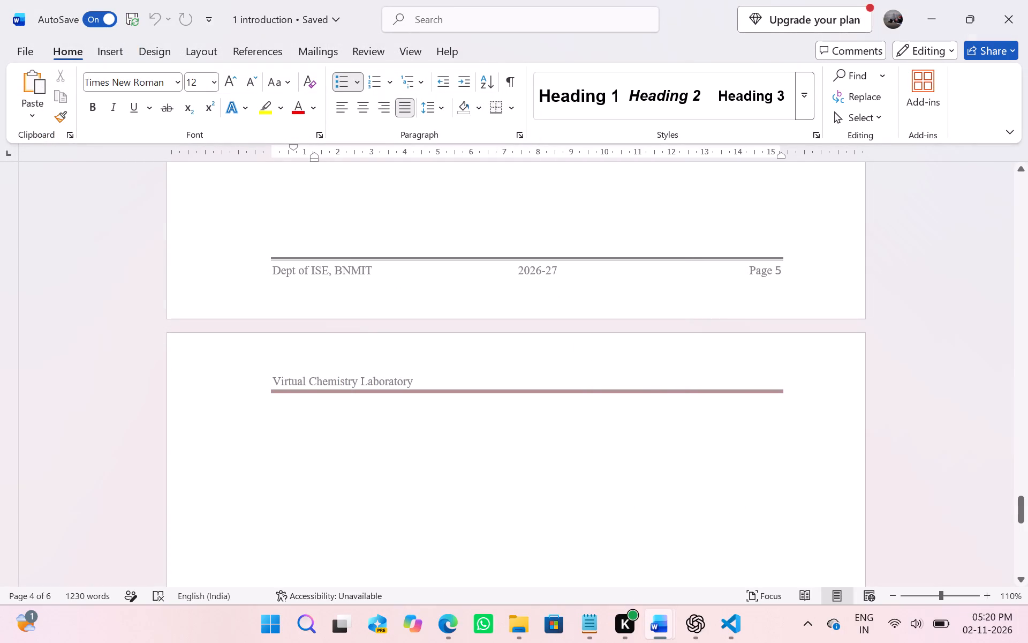
# Check the layout of the saved chapter's closing pages around the "In conclusion" paragraph and return to its first page.
pyautogui.scroll(9, 588, 338)
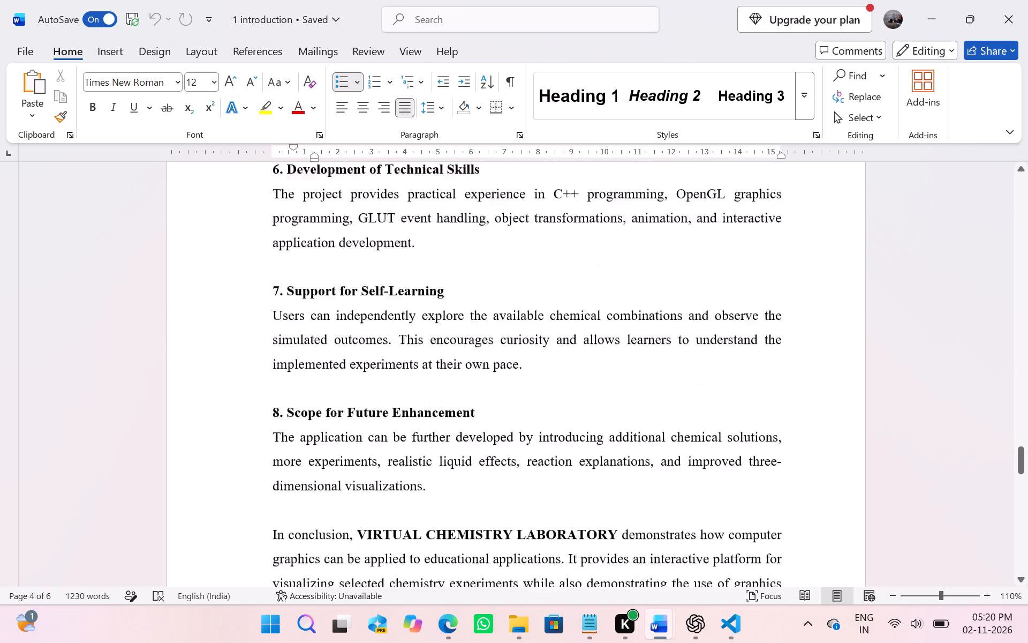
pyautogui.scroll(2, 588, 338)
pyautogui.scroll(-5, 588, 338)
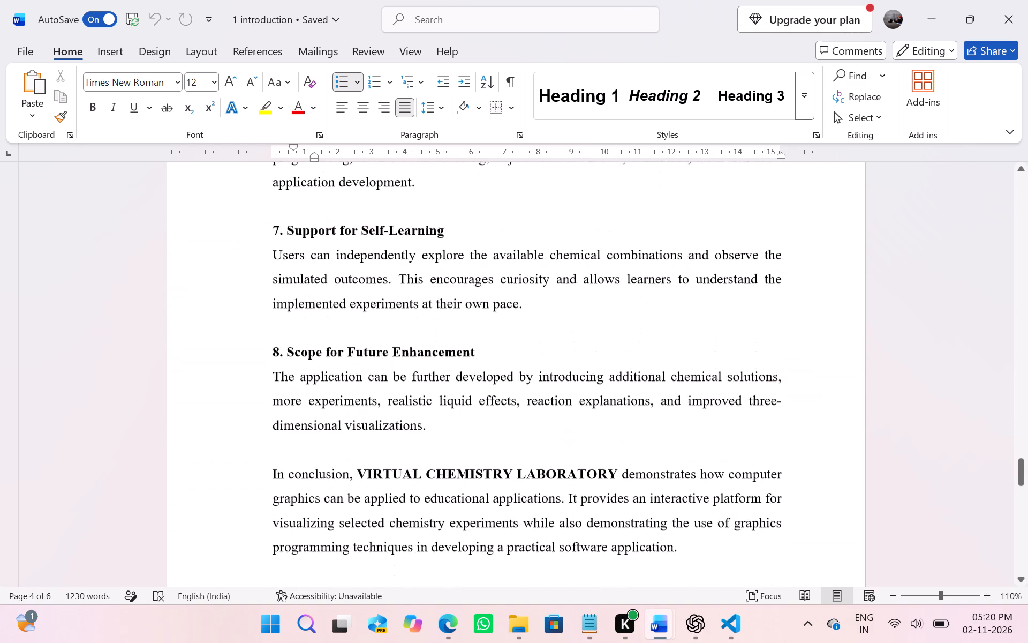
pyautogui.scroll(-3, 588, 338)
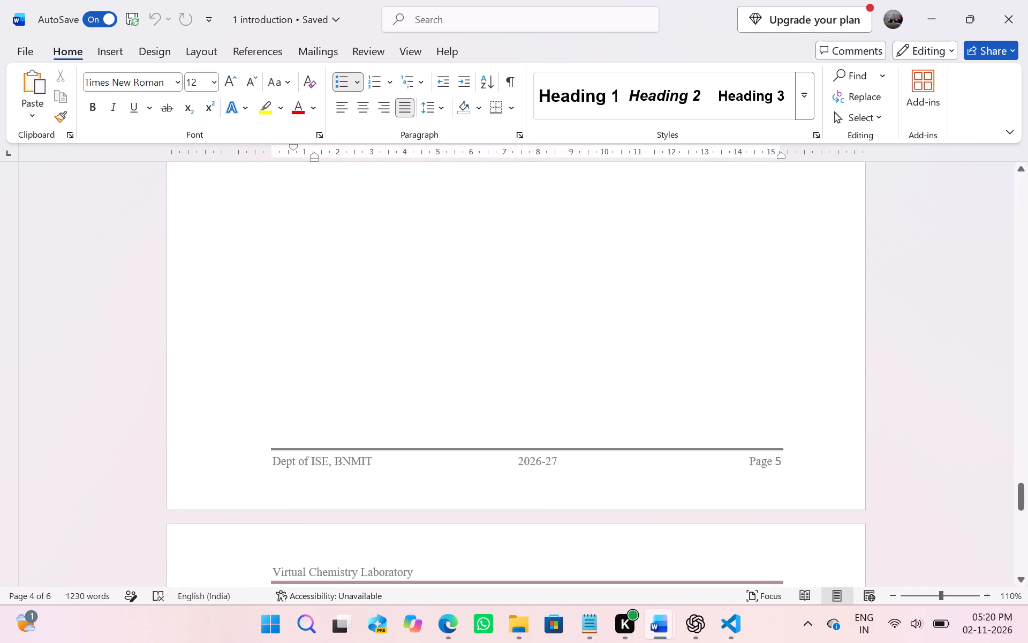
pyautogui.scroll(13, 588, 338)
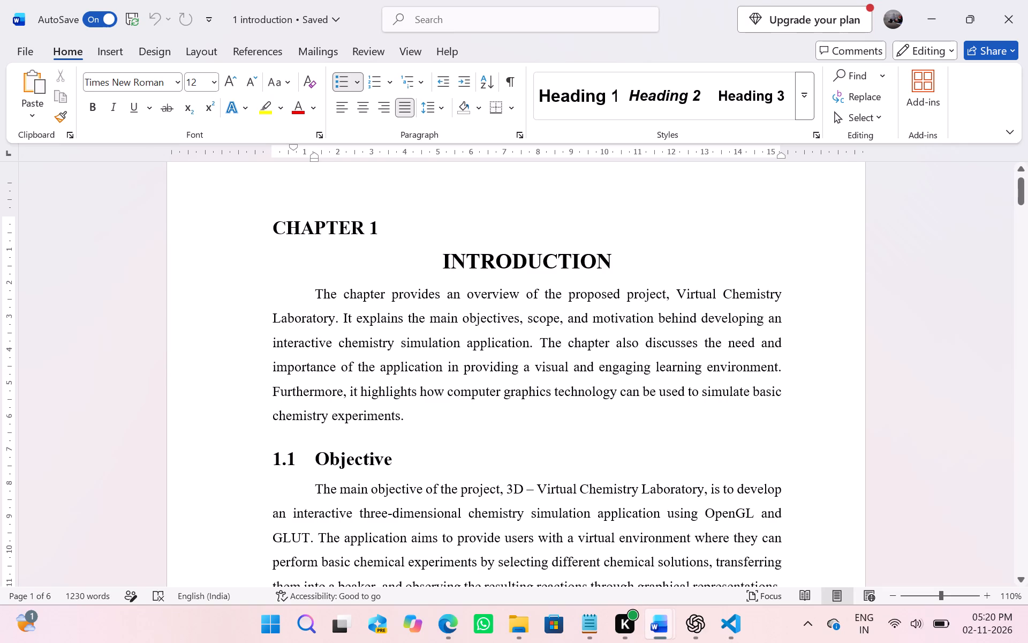
# Switch to File Explorer and open the Desktop's cg report folder to check the saved report files.
pyautogui.click(507, 633)
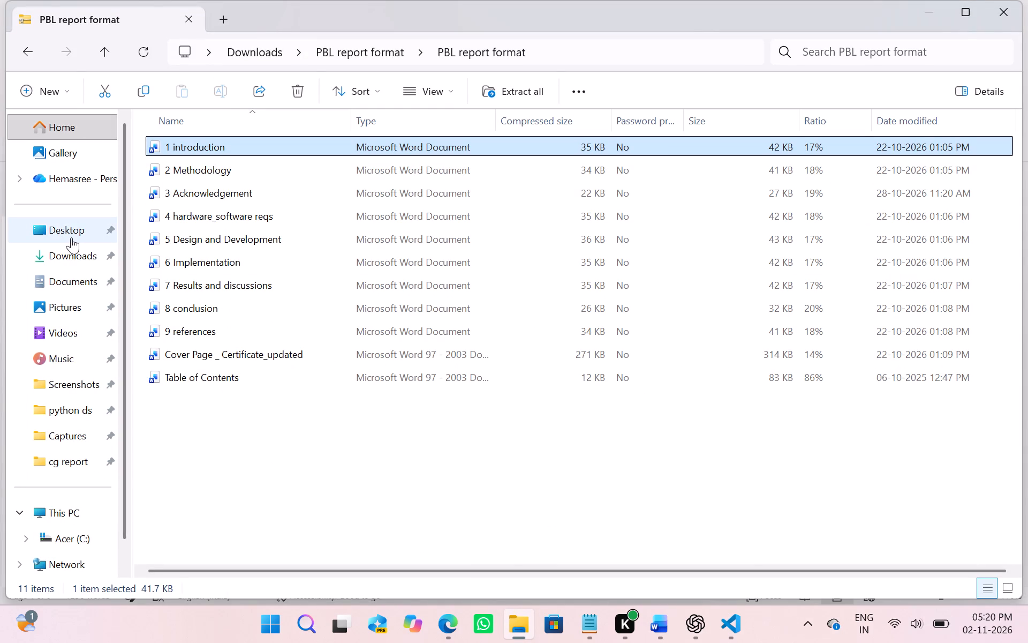
pyautogui.click(71, 237)
pyautogui.doubleClick(175, 146)
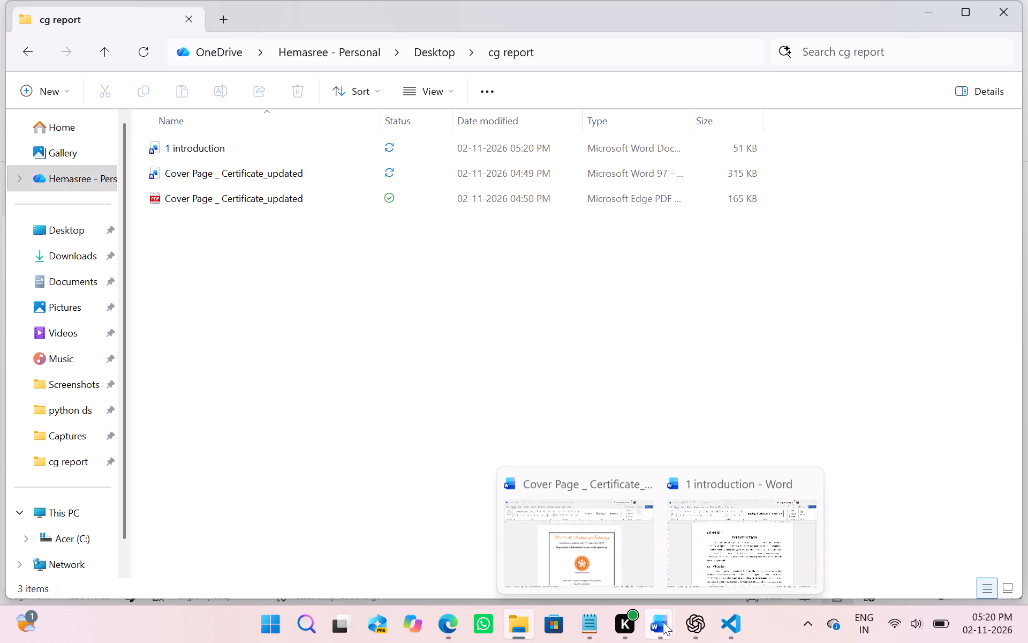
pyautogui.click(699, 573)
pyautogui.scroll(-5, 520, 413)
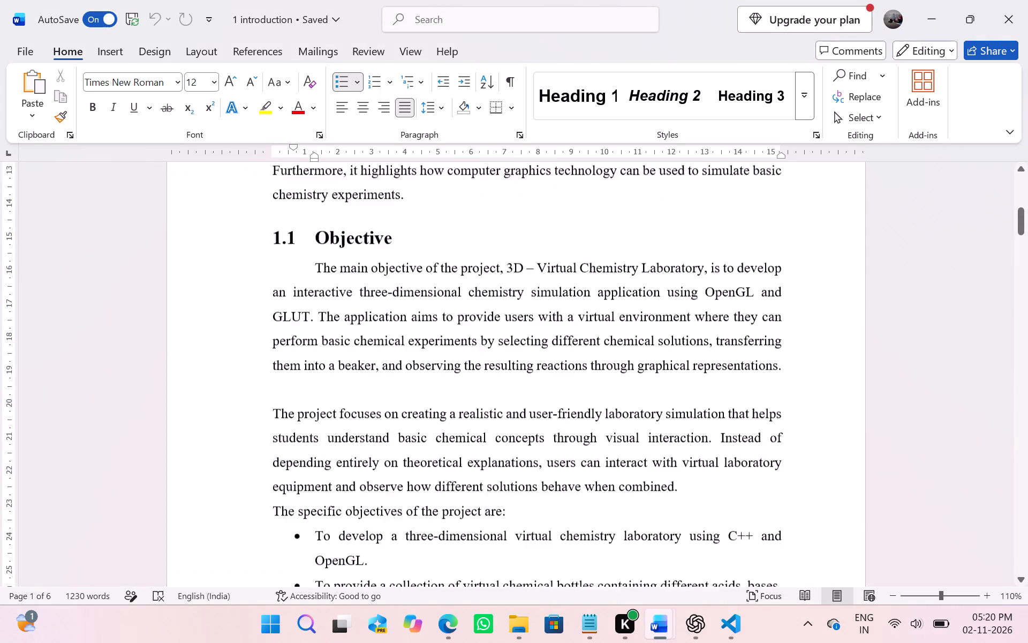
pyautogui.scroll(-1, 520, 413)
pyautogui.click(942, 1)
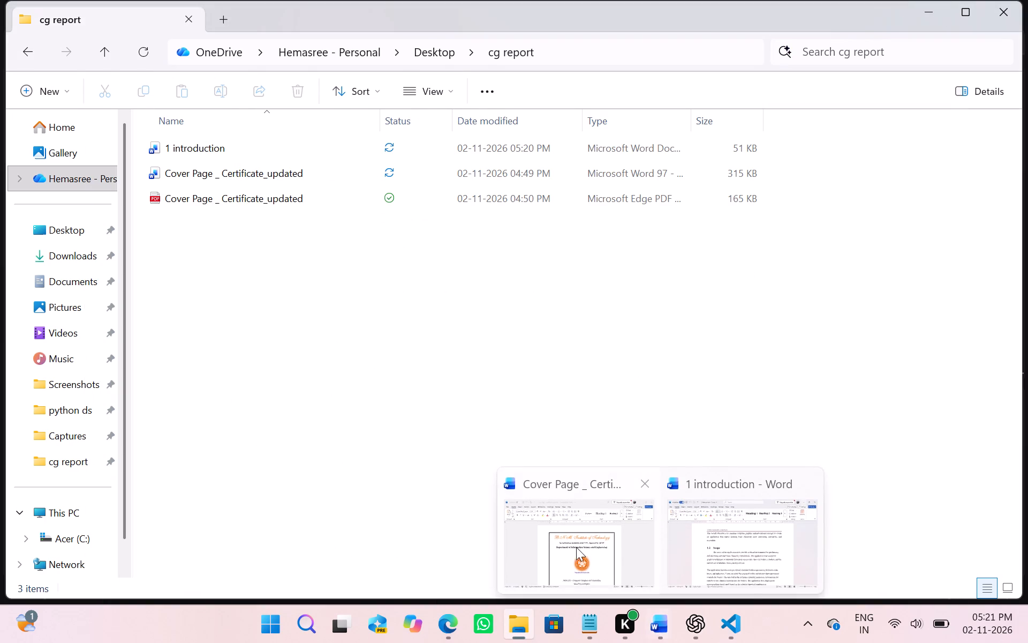
# Switch to the Cover Page _ Certificate_updated document in Word and review its cover page and certificate page.
pyautogui.click(575, 547)
pyautogui.scroll(-4, 401, 331)
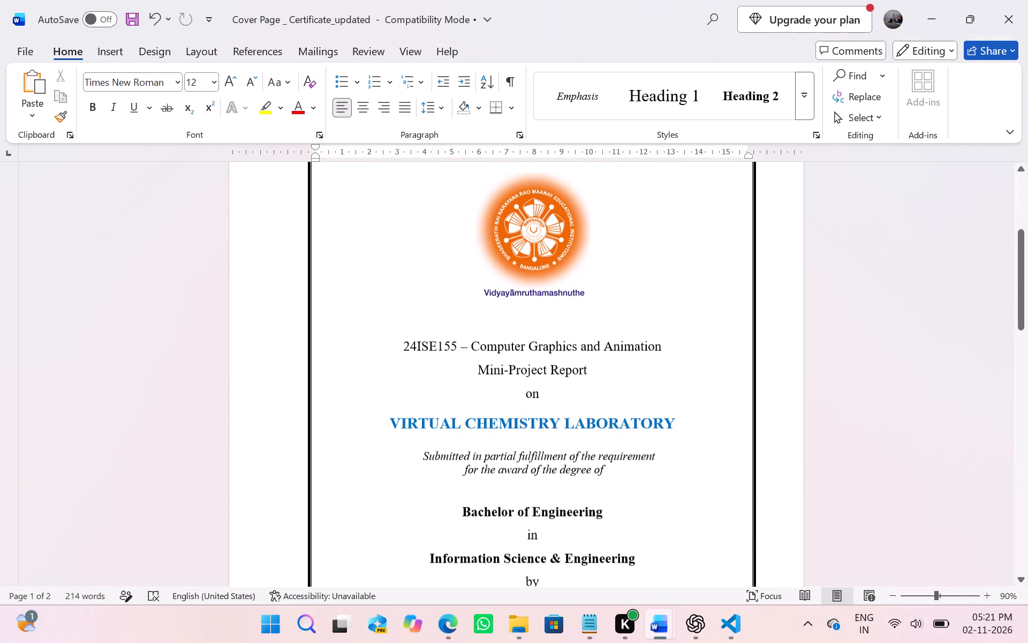
pyautogui.scroll(-10, 401, 331)
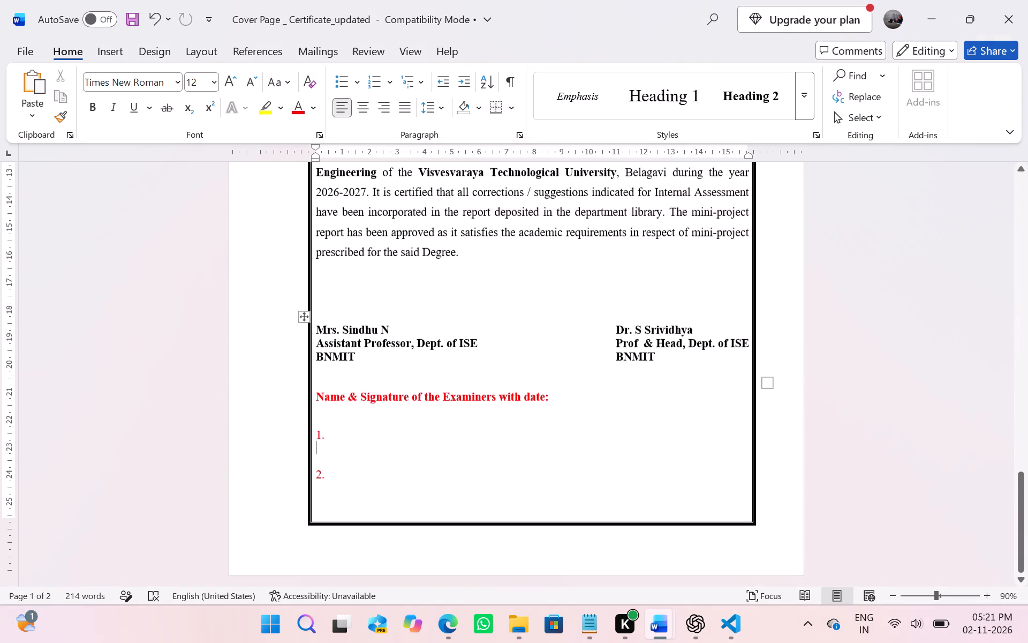
pyautogui.scroll(3, 558, 375)
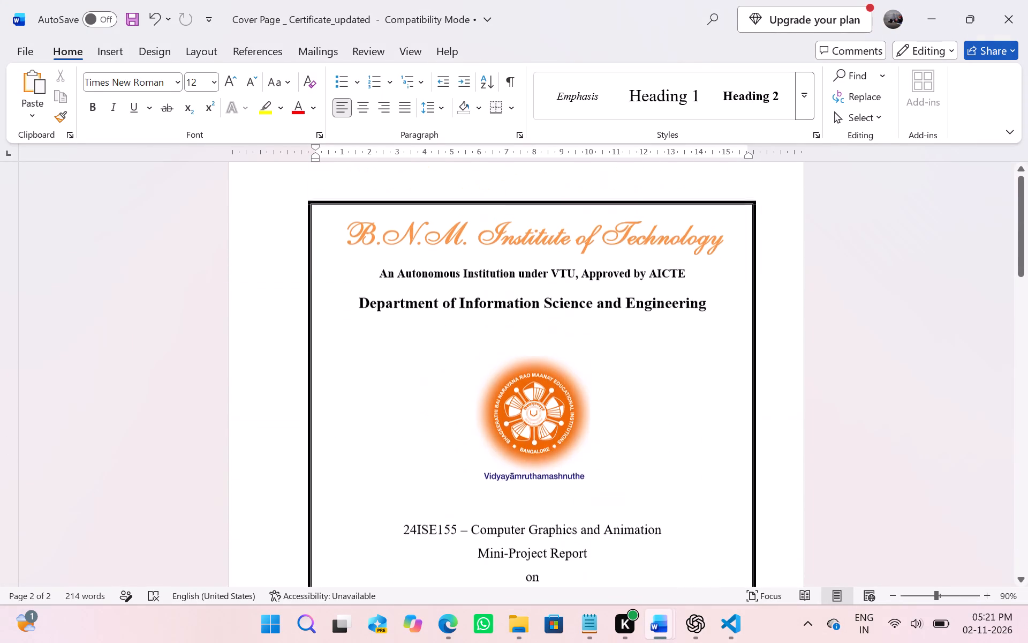
pyautogui.scroll(-3, 558, 375)
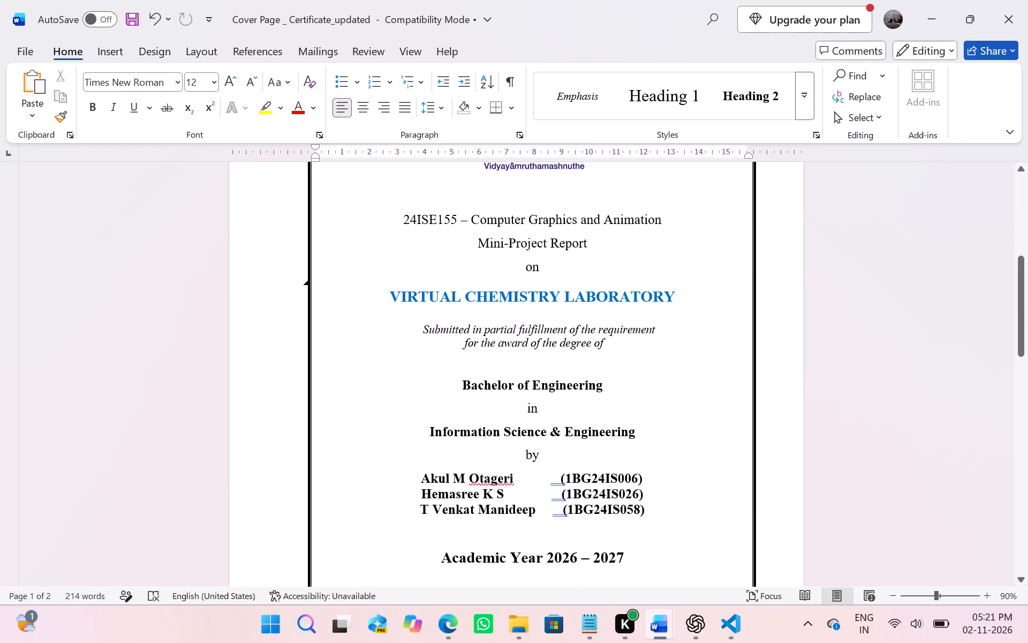
pyautogui.scroll(6, 566, 357)
pyautogui.scroll(-4, 566, 357)
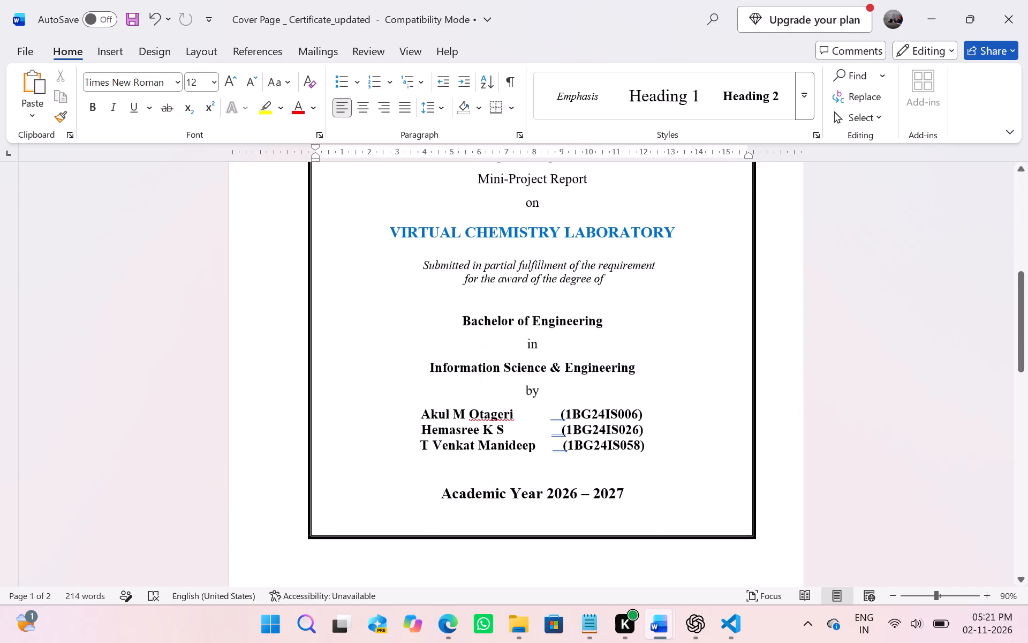
pyautogui.scroll(-2, 566, 357)
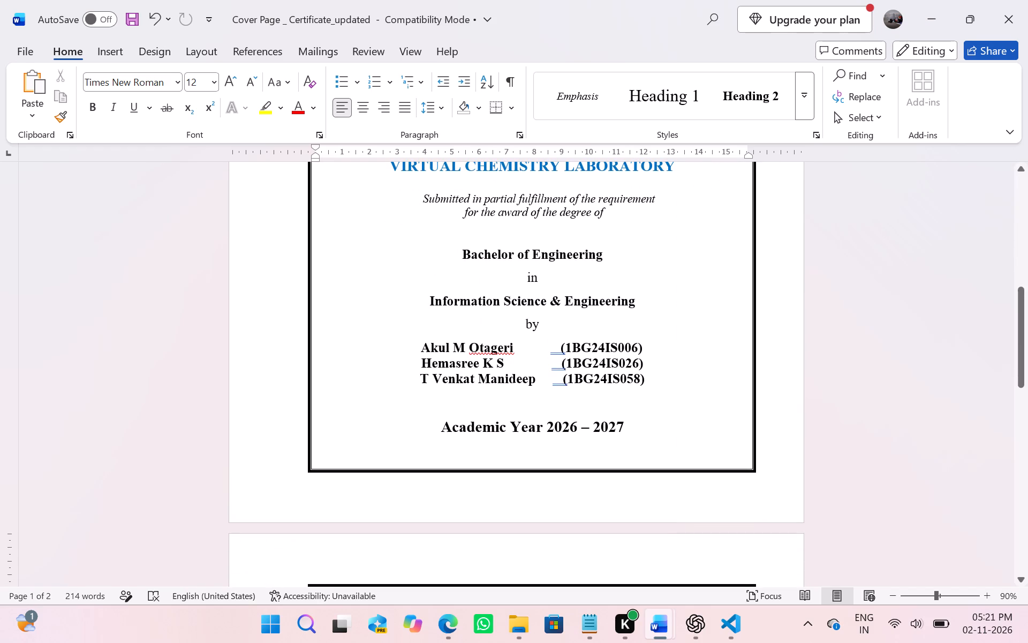
# In the third student's line on the cover page, append "a" to the second word of the name and remove one space before the ID number.
pyautogui.click(475, 382)
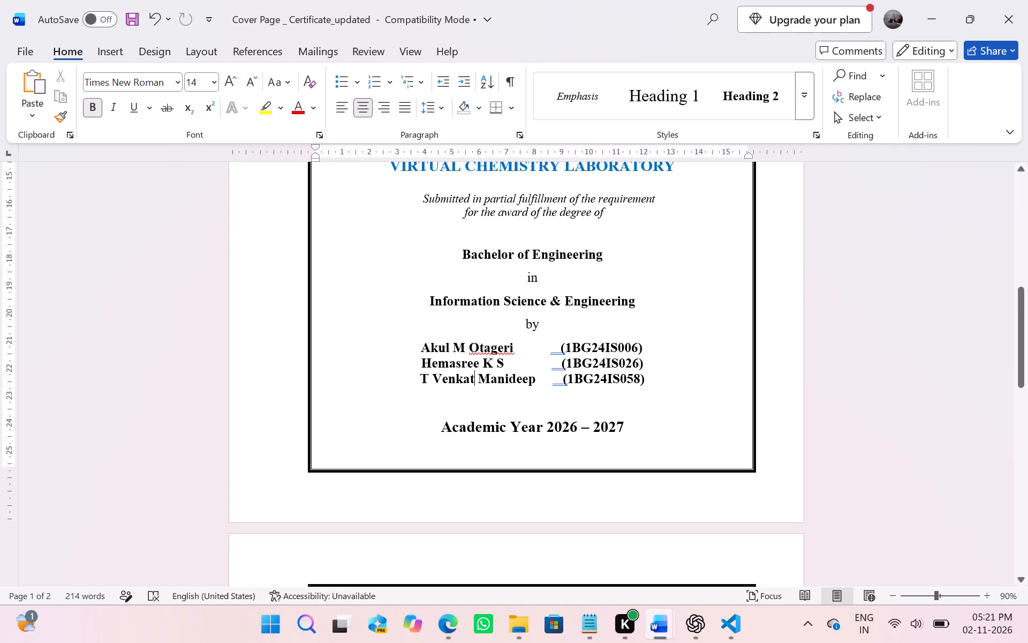
pyautogui.press('a')
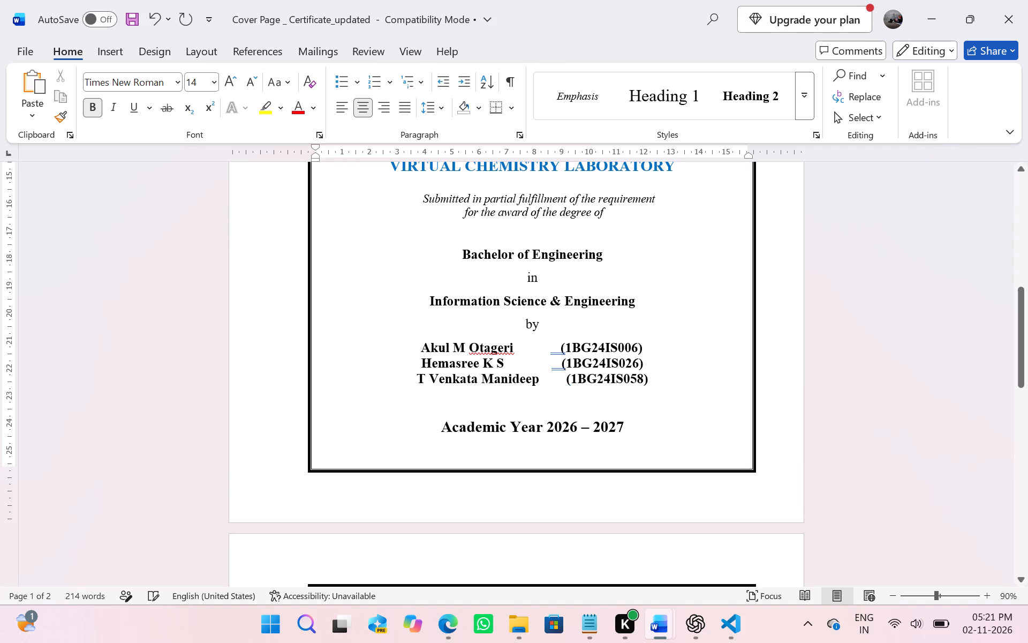
pyautogui.click(564, 384)
pyautogui.press('Right')
pyautogui.press('BackSpace')
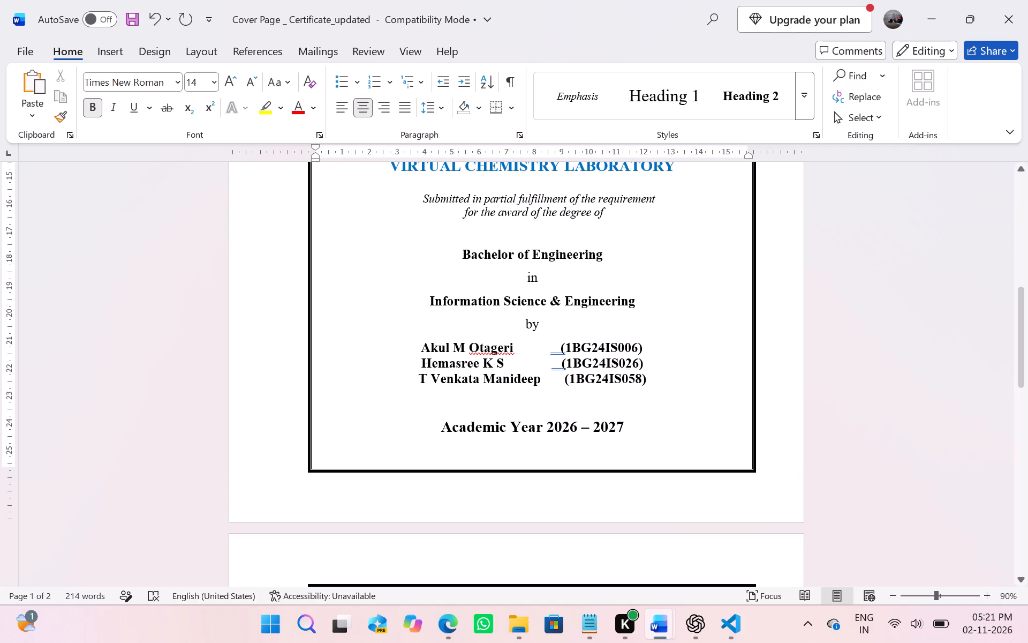
# Remove one more space before the ID number in the third student's line on the cover page.
pyautogui.press('BackSpace')
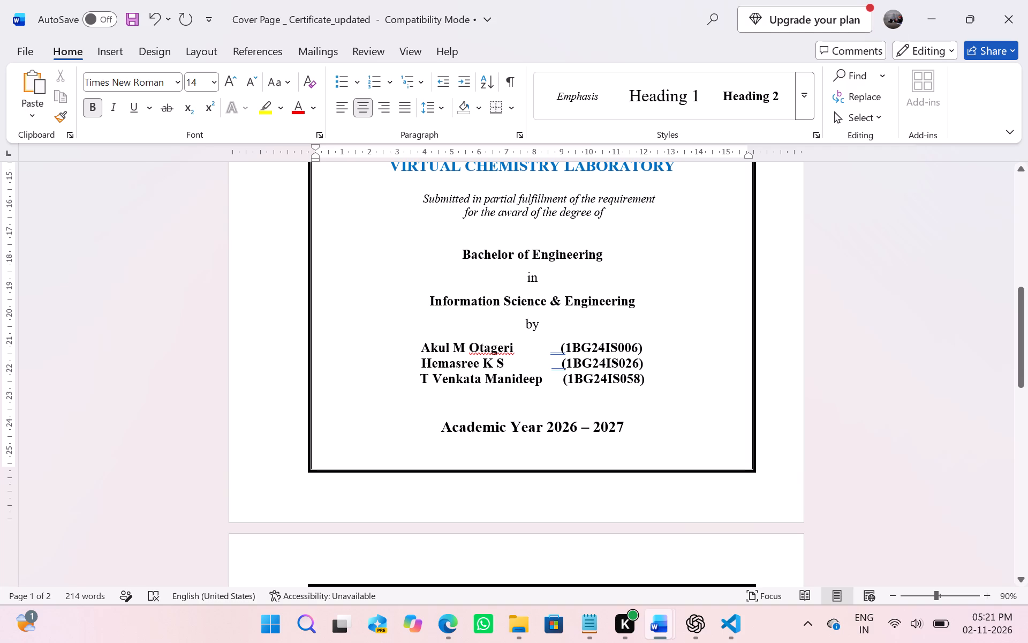
# Review the corrected cover page and the certificate page through to the examiners' signature section.
pyautogui.scroll(7, 665, 422)
pyautogui.scroll(-2, 665, 422)
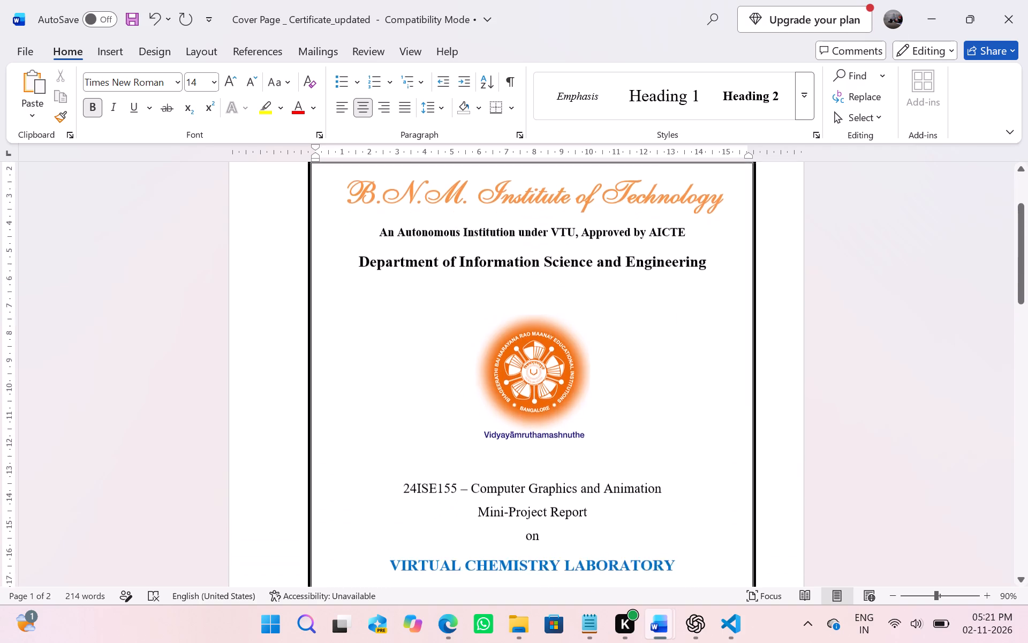
pyautogui.scroll(-3, 665, 422)
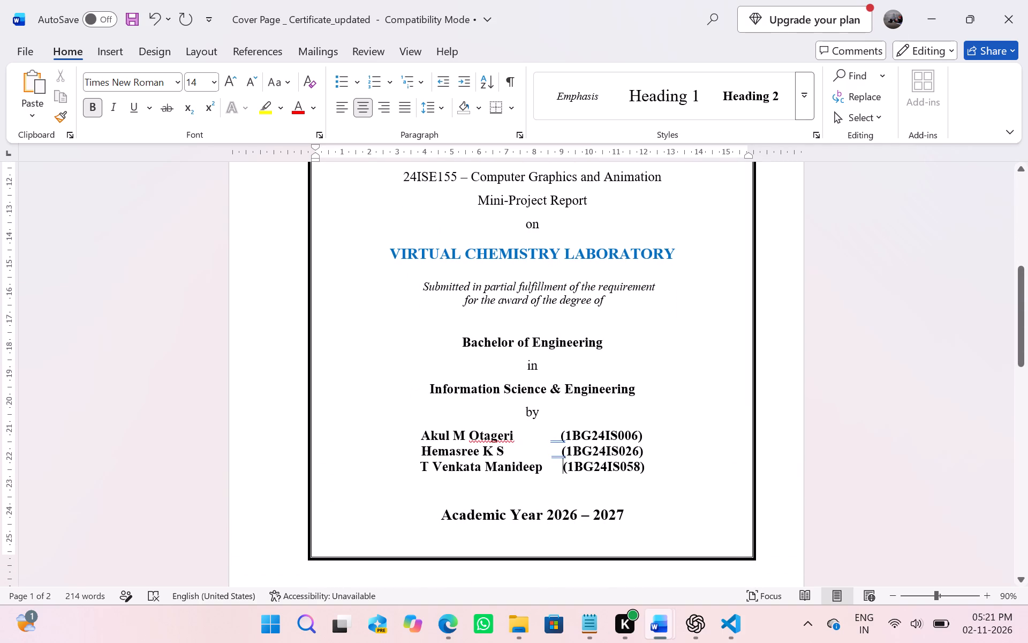
pyautogui.scroll(-1, 665, 422)
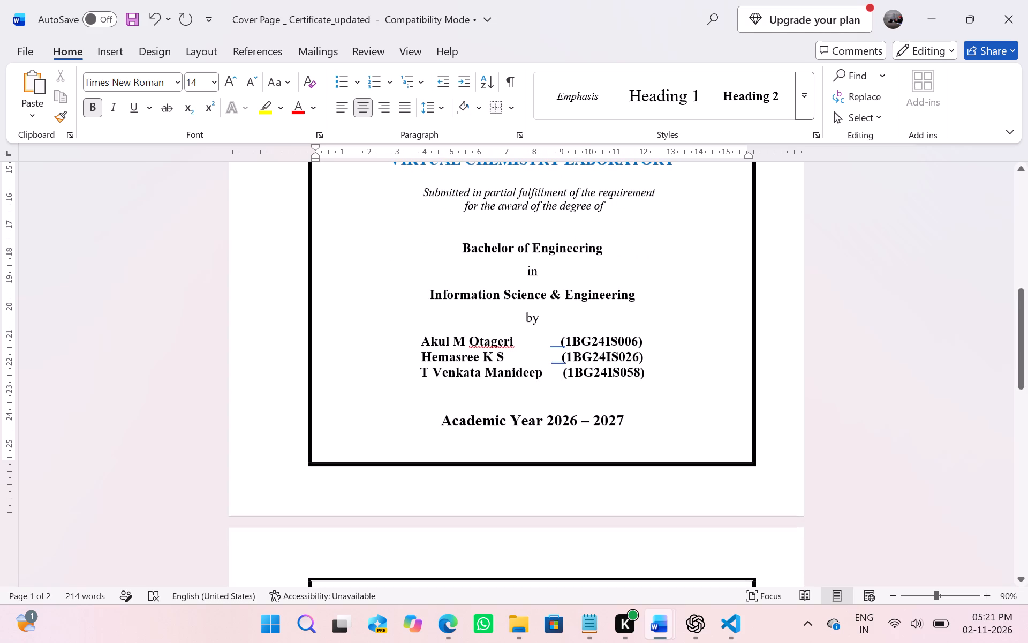
pyautogui.scroll(-5, 665, 422)
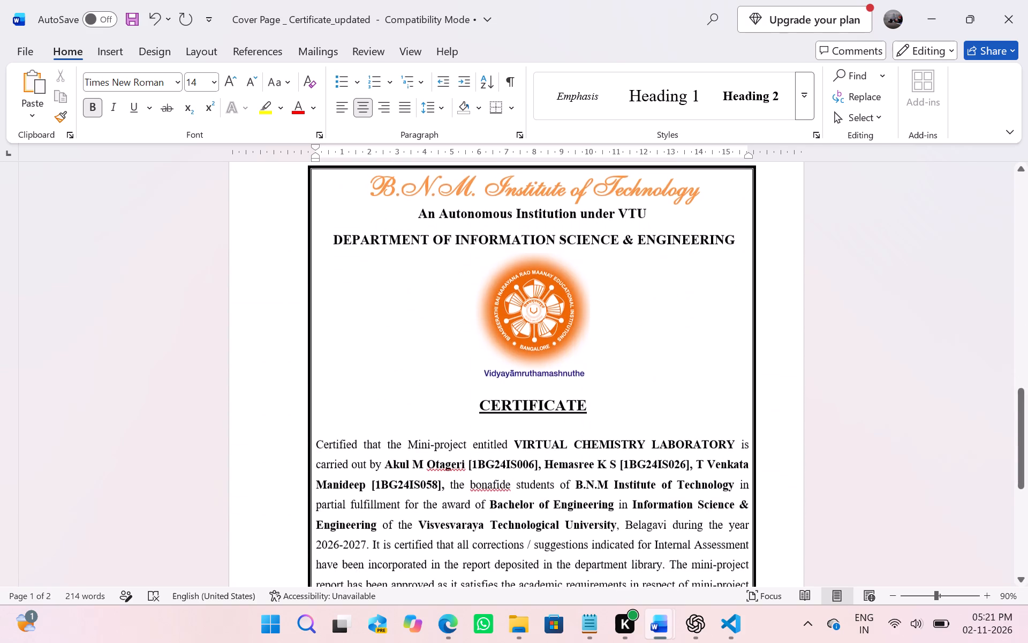
pyautogui.scroll(-2, 665, 422)
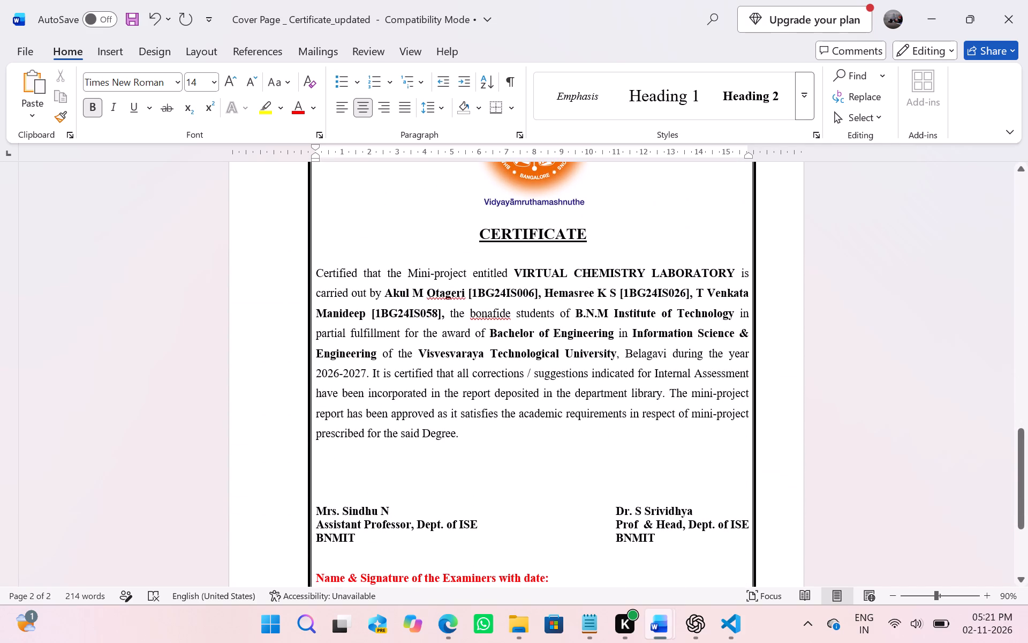
pyautogui.scroll(-4, 635, 373)
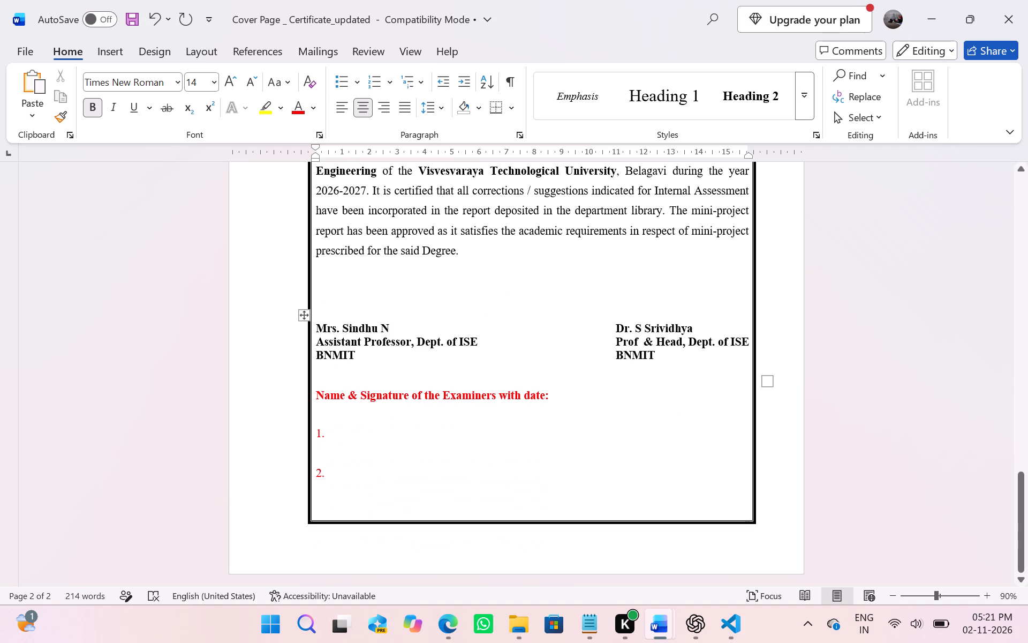
pyautogui.scroll(-4, 635, 373)
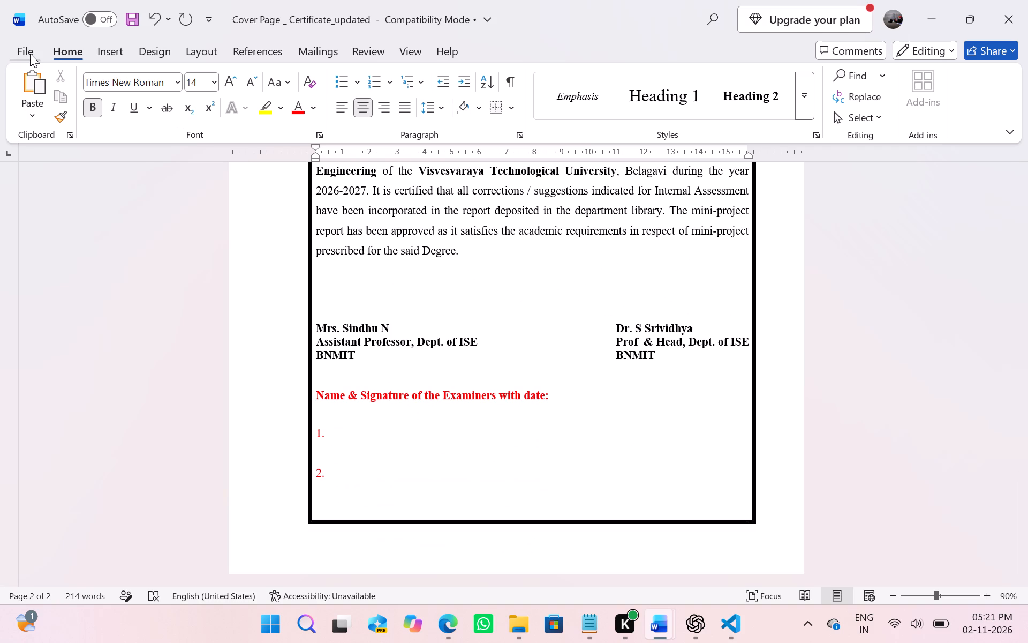
# Export the document as the PDF Cover Page _ Certificate_updated in the cg report folder, replacing the existing file.
pyautogui.click(30, 54)
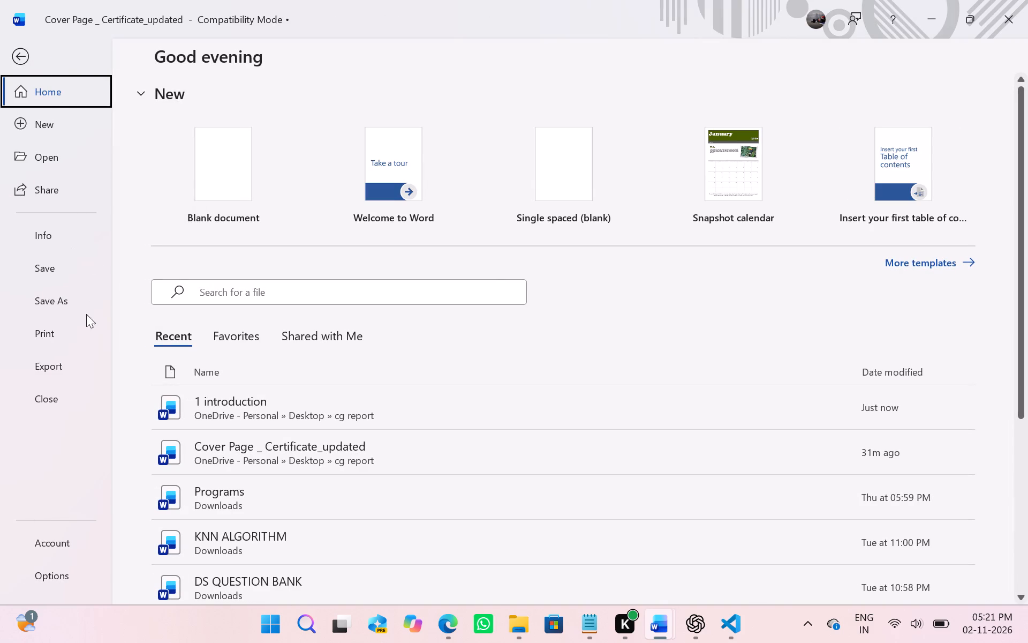
pyautogui.click(65, 363)
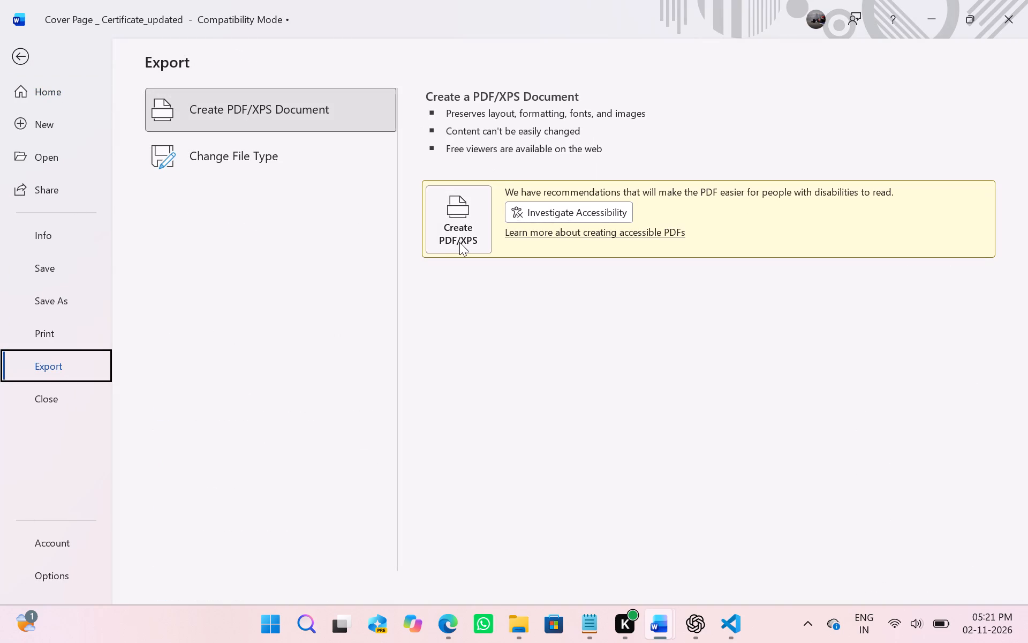
pyautogui.click(459, 242)
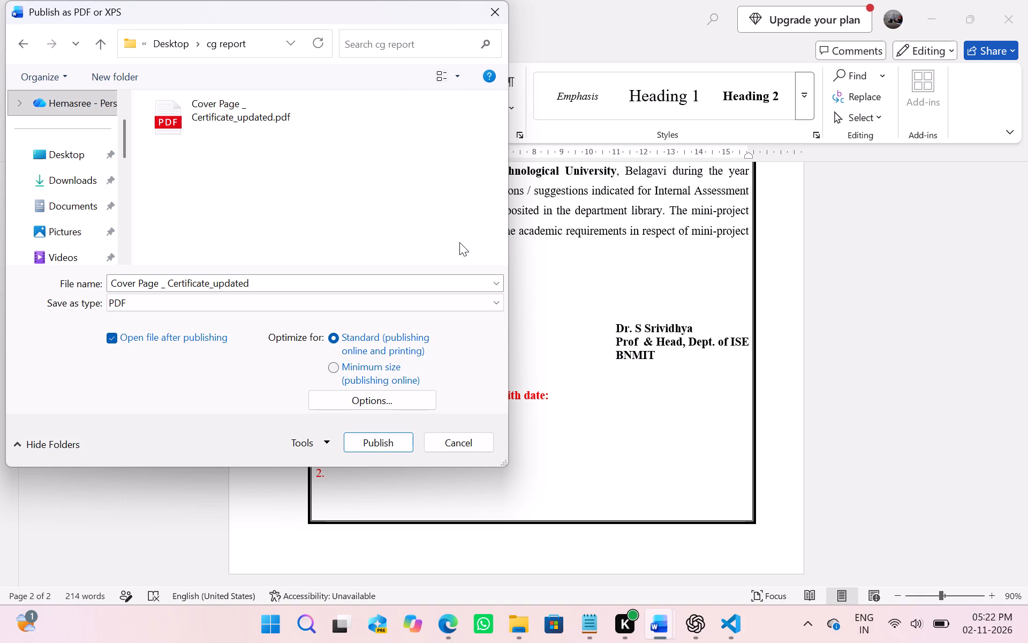
pyautogui.scroll(5, 336, 197)
pyautogui.click(381, 445)
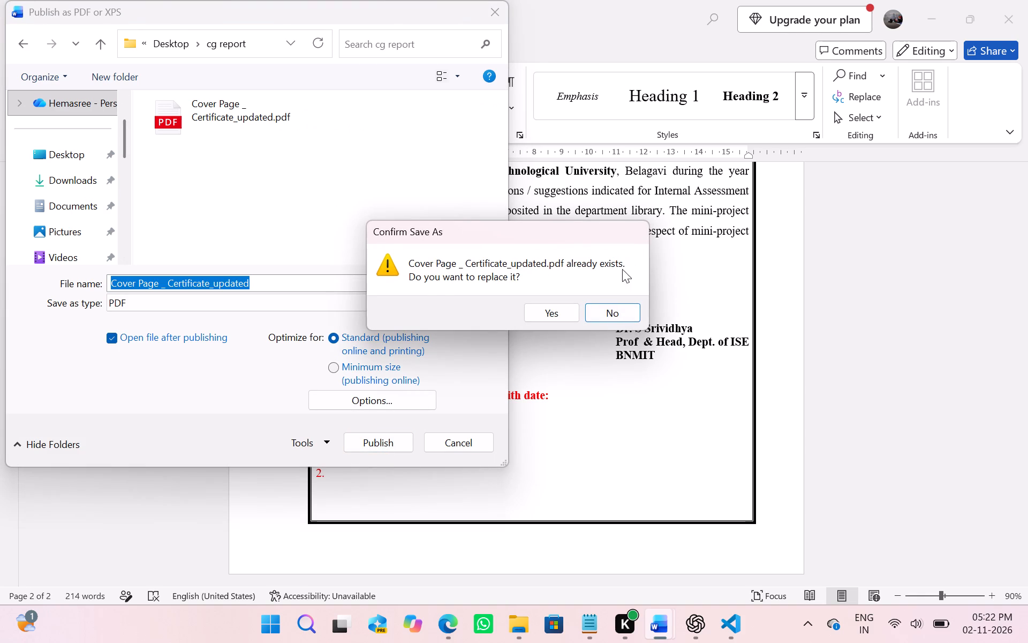
pyautogui.click(556, 311)
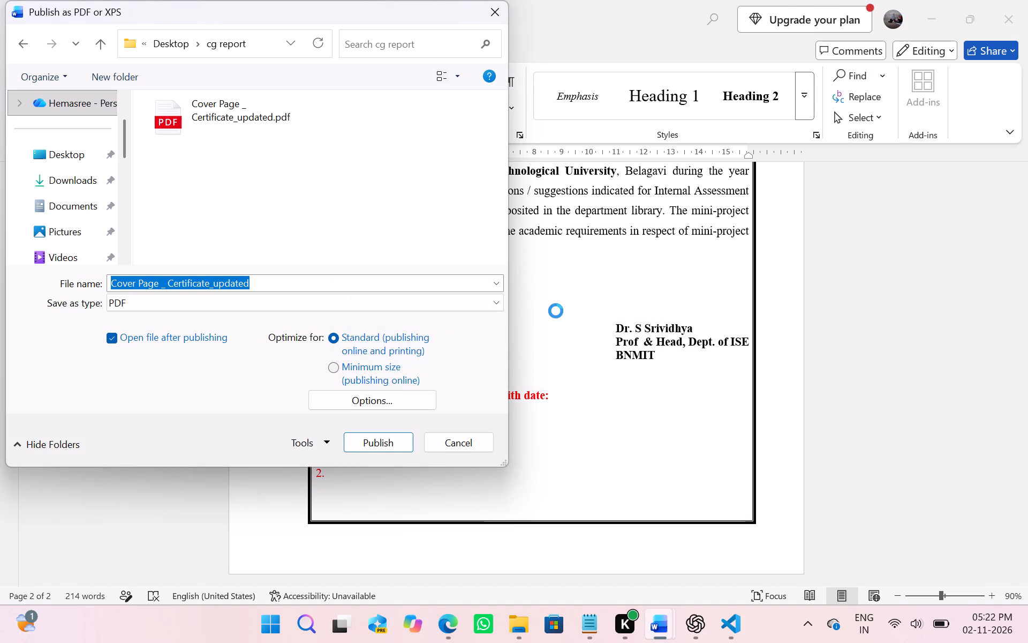
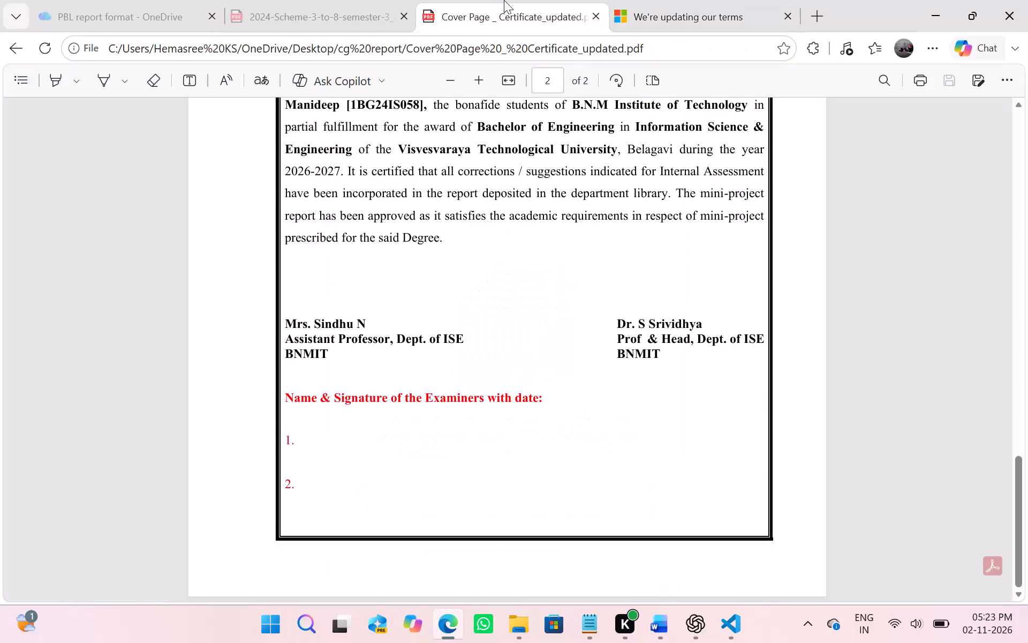
# Review the cover page and certificate PDF from the certificate back to the student names, and close it.
pyautogui.scroll(4, 558, 357)
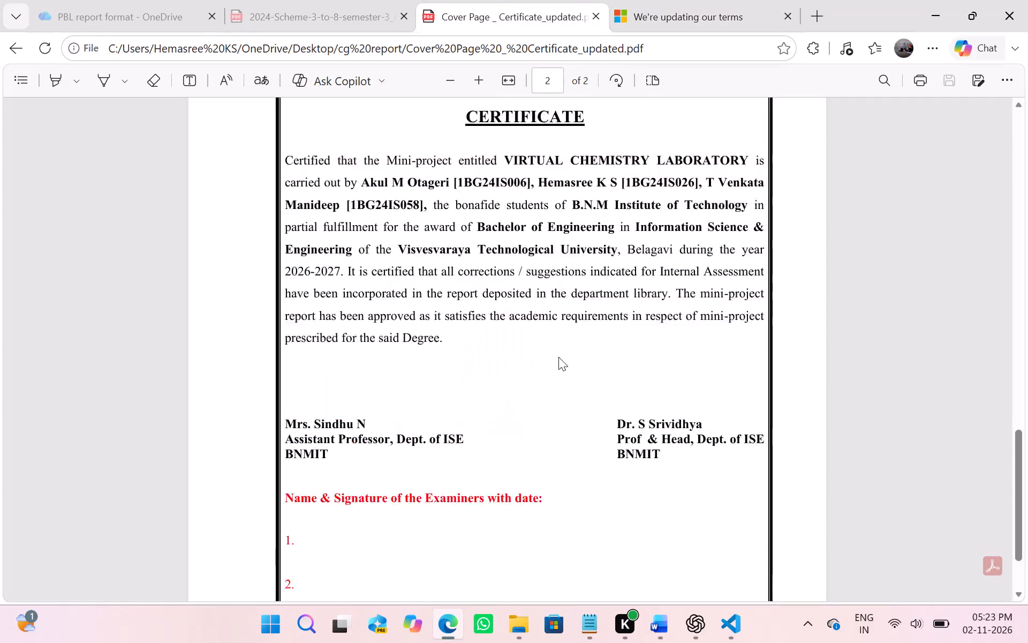
pyautogui.scroll(7, 558, 357)
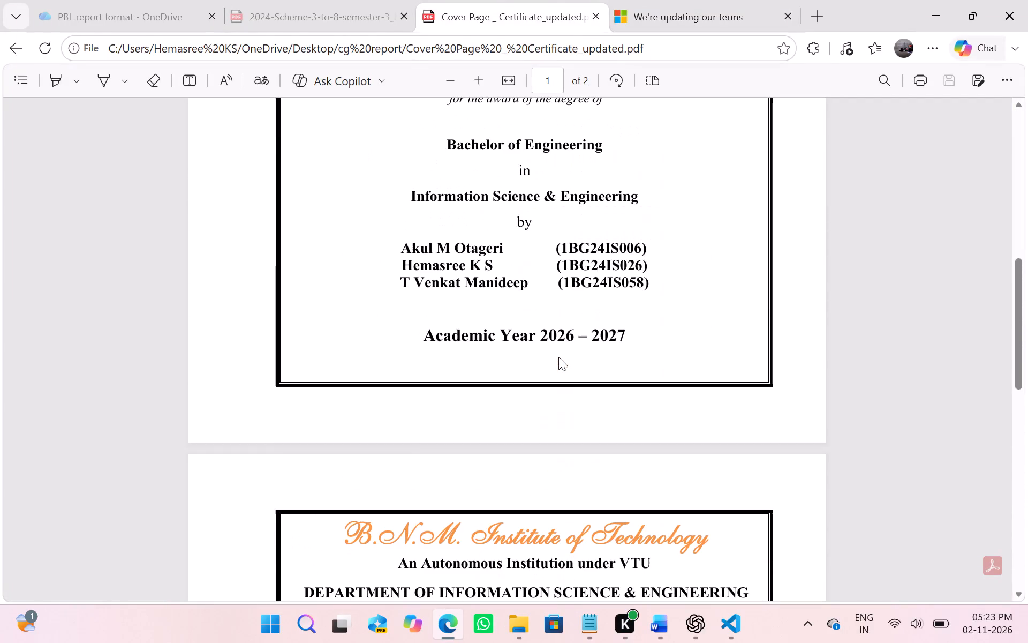
pyautogui.scroll(1, 558, 357)
pyautogui.click(592, 14)
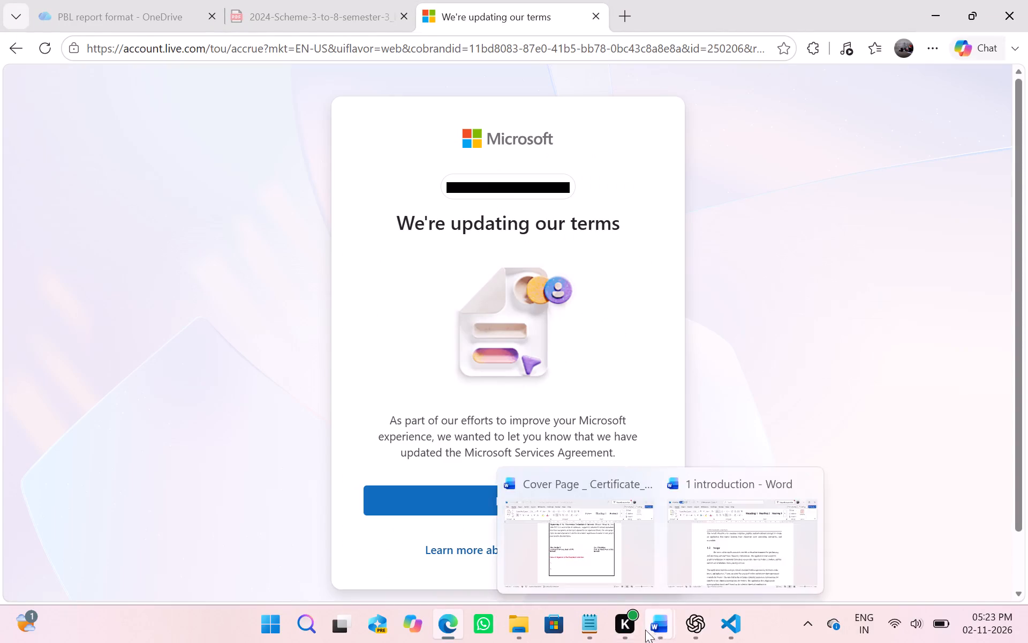
# Switch to File Explorer and open the Word file Cover Page _ Certificate_updated from the cg report folder to check its cover page.
pyautogui.click(511, 617)
pyautogui.scroll(3, 289, 258)
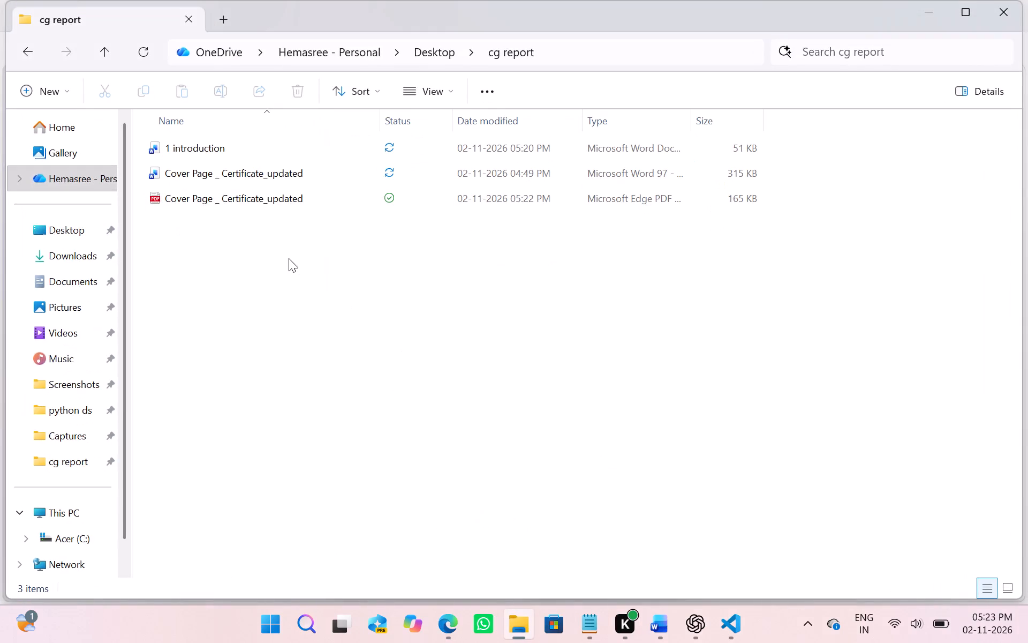
pyautogui.scroll(4, 289, 258)
pyautogui.doubleClick(288, 173)
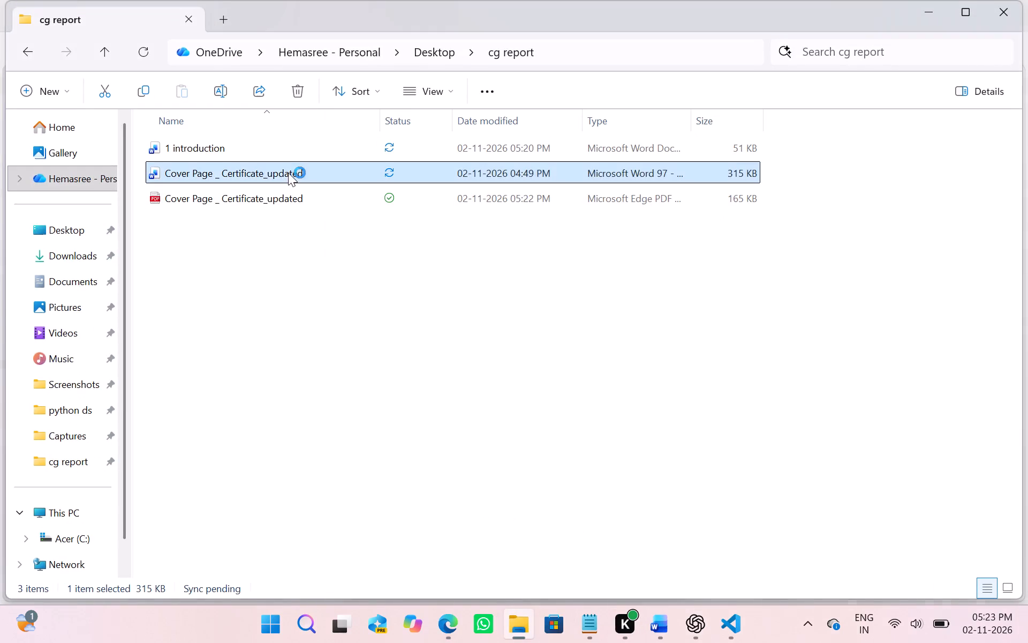
pyautogui.scroll(8, 598, 383)
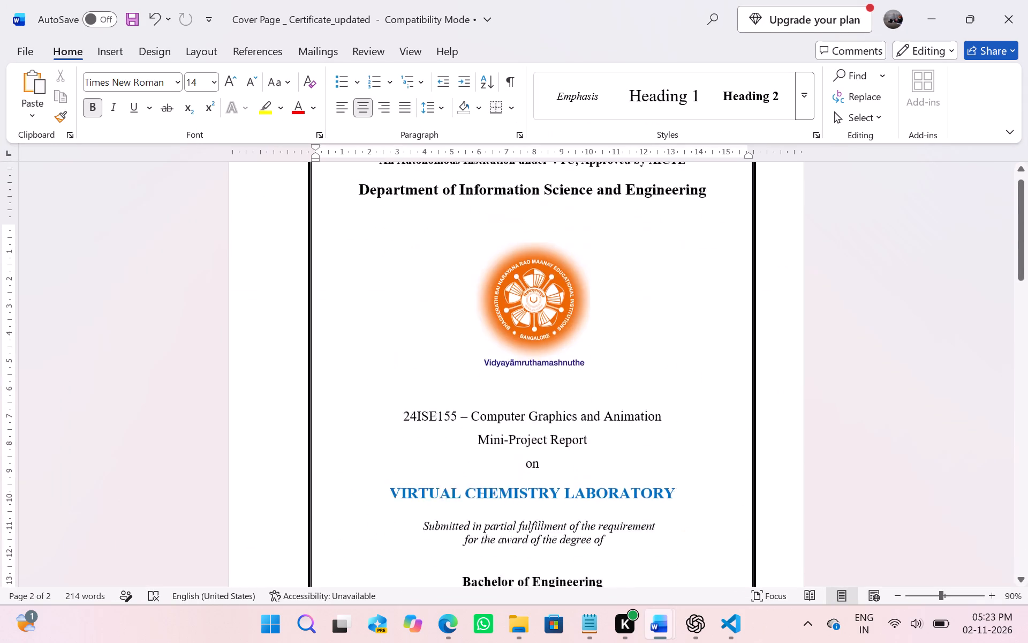
pyautogui.scroll(-4, 598, 383)
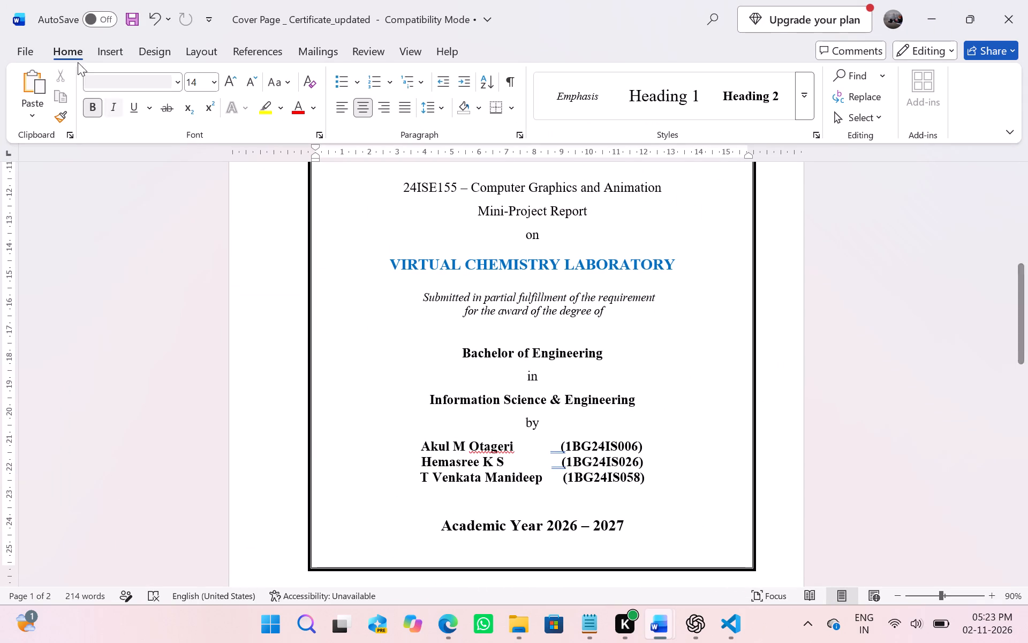
# Export the document as a PDF named Cover Page _ Certificate_updatedcorrect in the cg report folder.
pyautogui.click(31, 48)
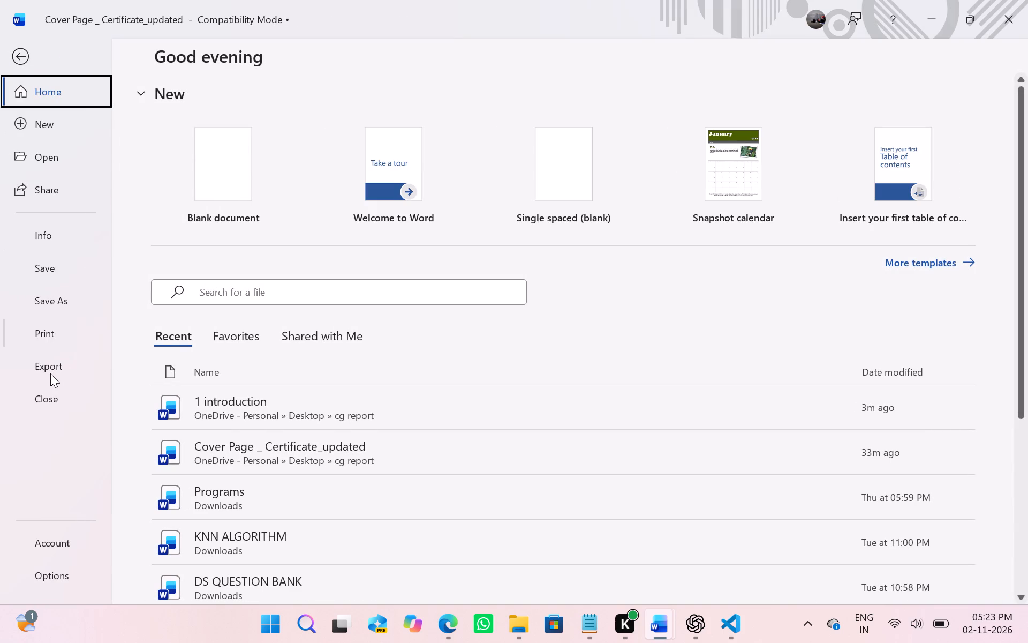
pyautogui.click(50, 373)
pyautogui.click(453, 250)
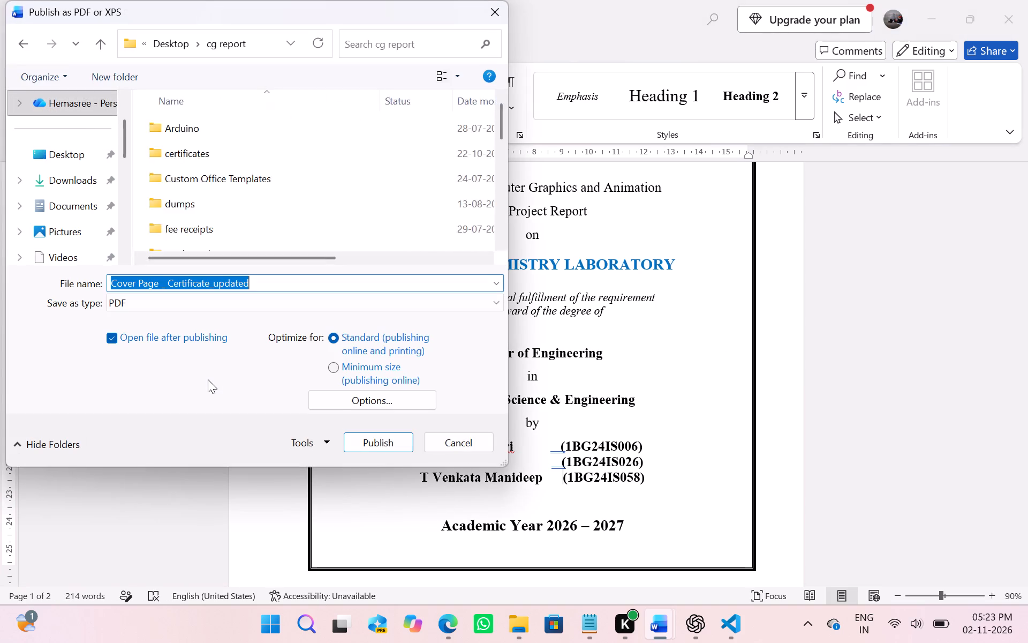
pyautogui.click(261, 279)
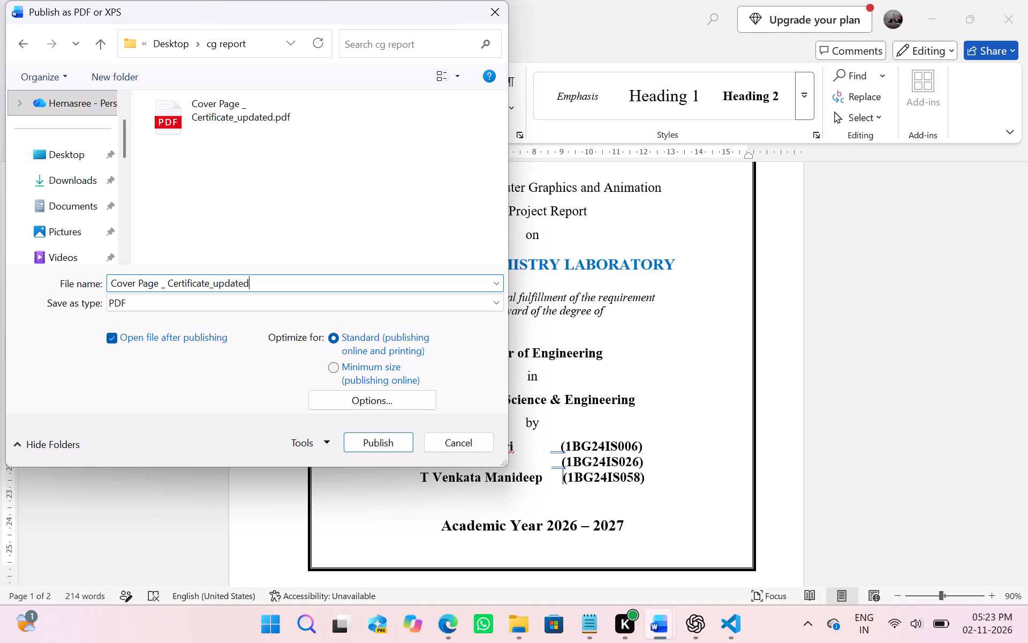
pyautogui.write('correct')
pyautogui.press('Return')
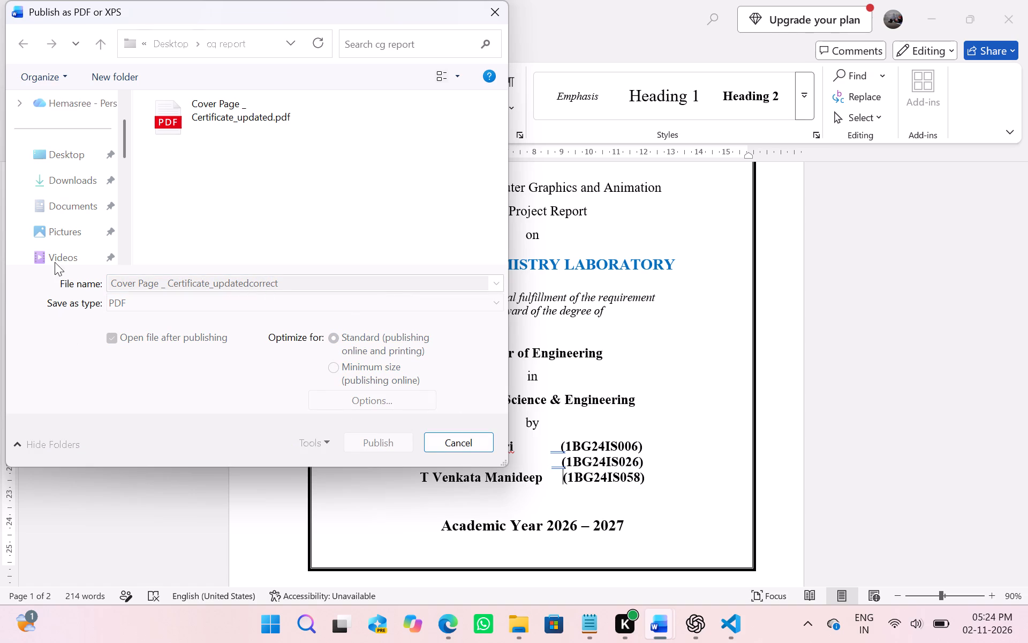
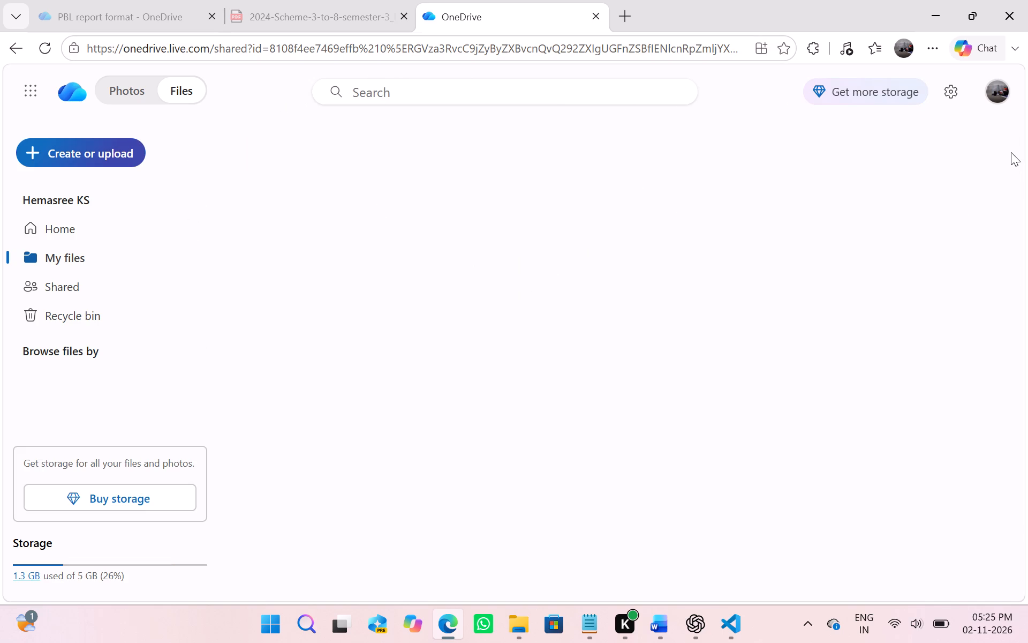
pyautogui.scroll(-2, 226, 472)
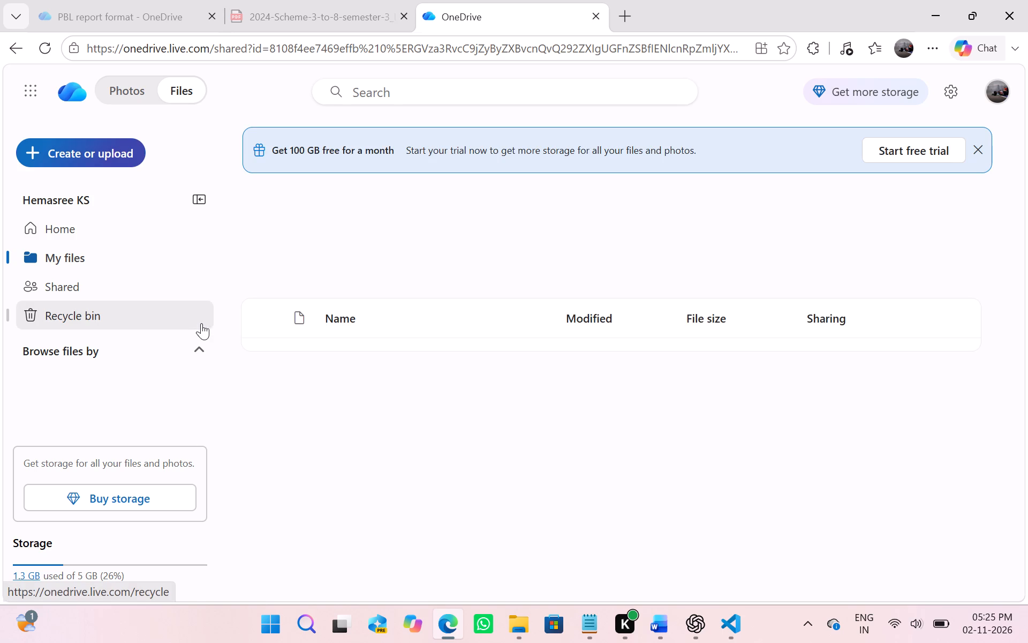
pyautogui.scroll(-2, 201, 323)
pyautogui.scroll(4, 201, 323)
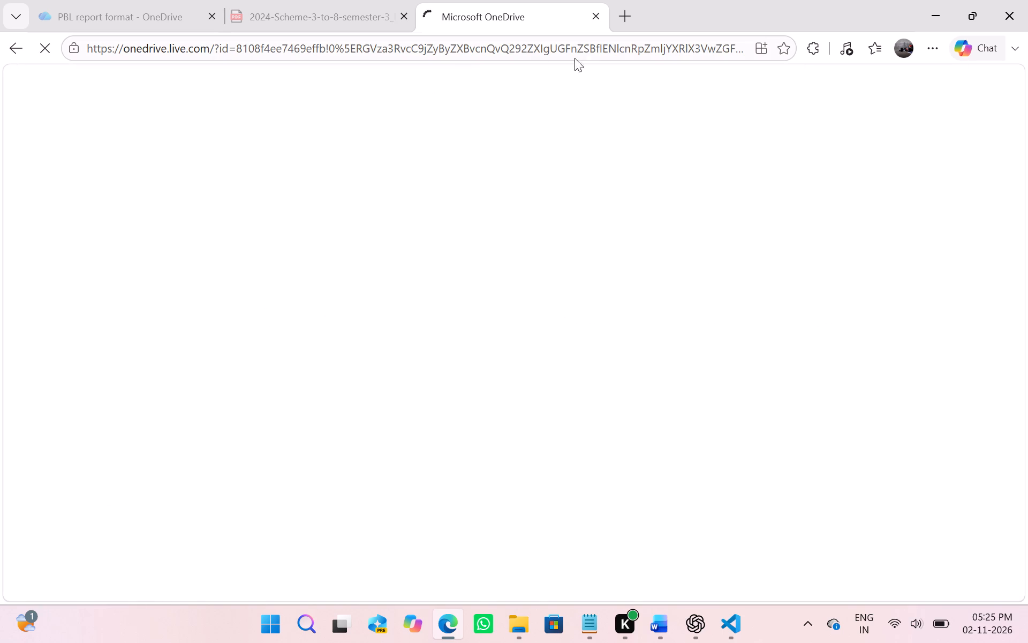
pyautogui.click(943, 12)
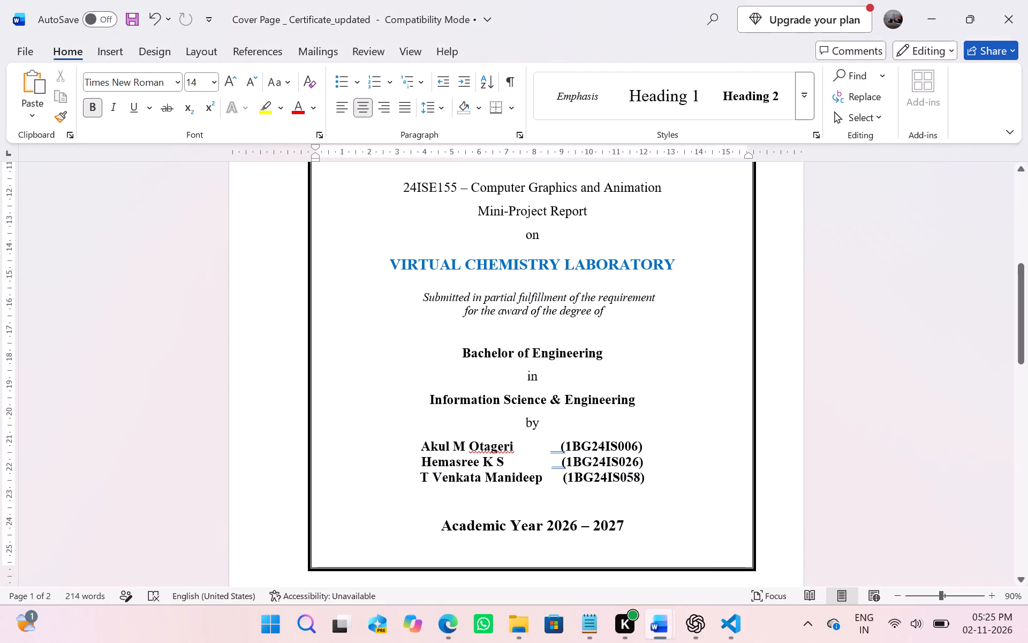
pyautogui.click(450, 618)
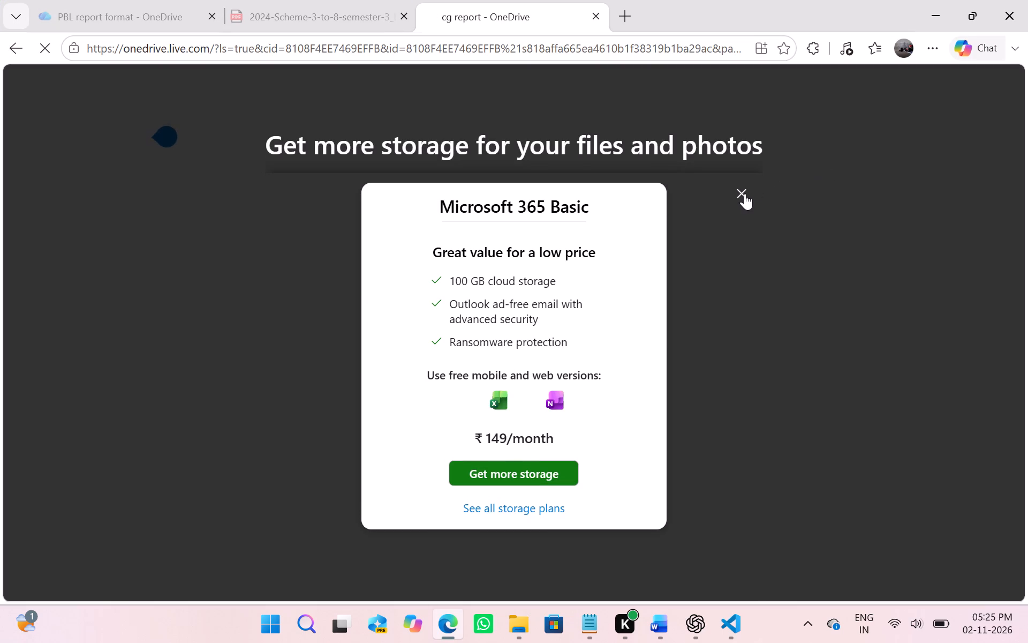
# Dismiss the Microsoft 365 Basic storage offer to get to the cover page and certificate PDF in OneDrive.
pyautogui.click(742, 193)
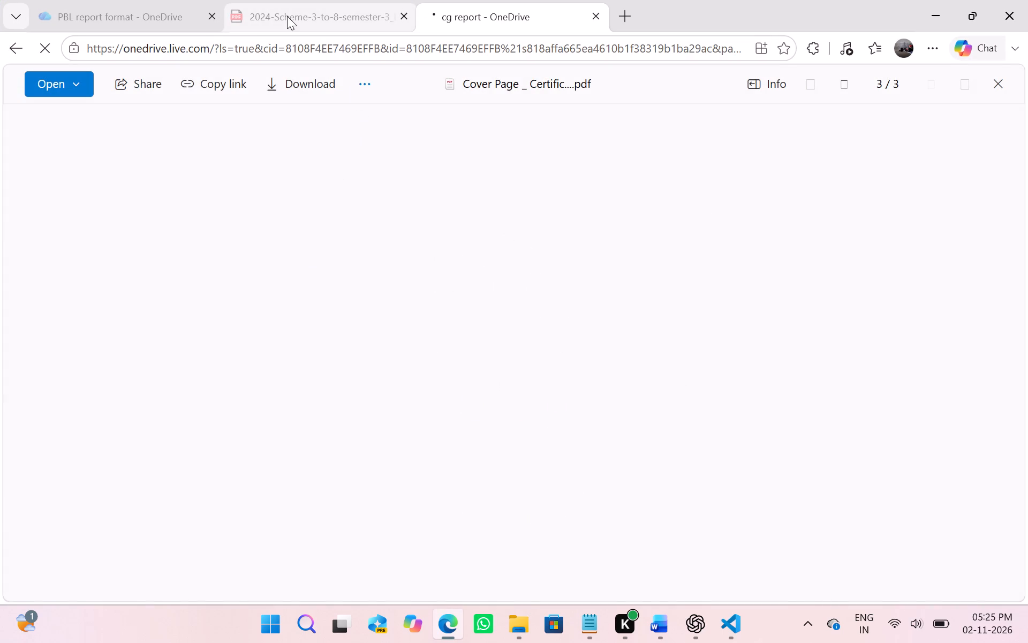
pyautogui.scroll(6, 550, 315)
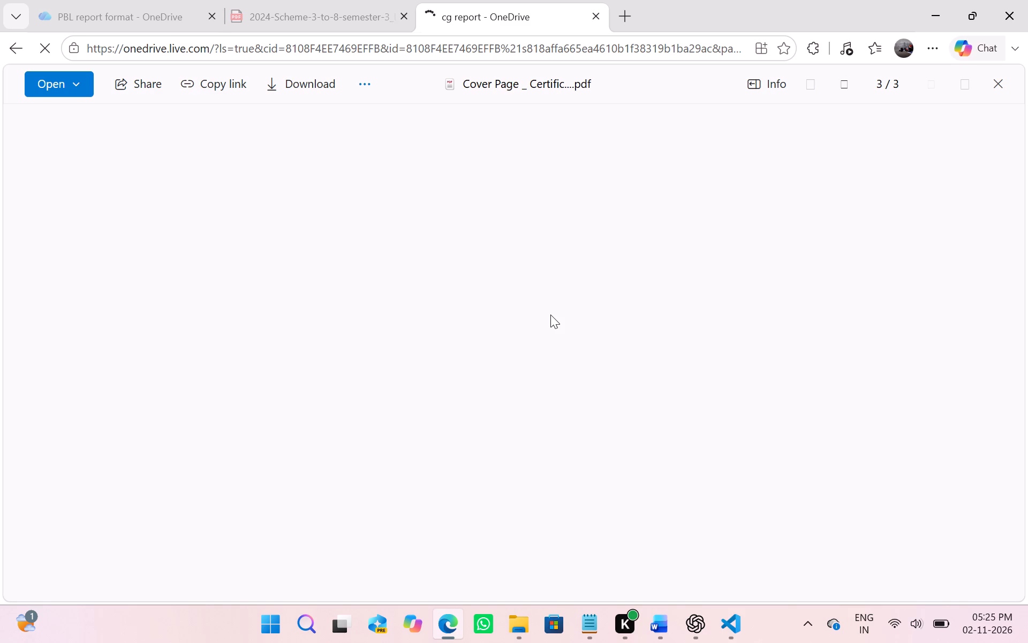
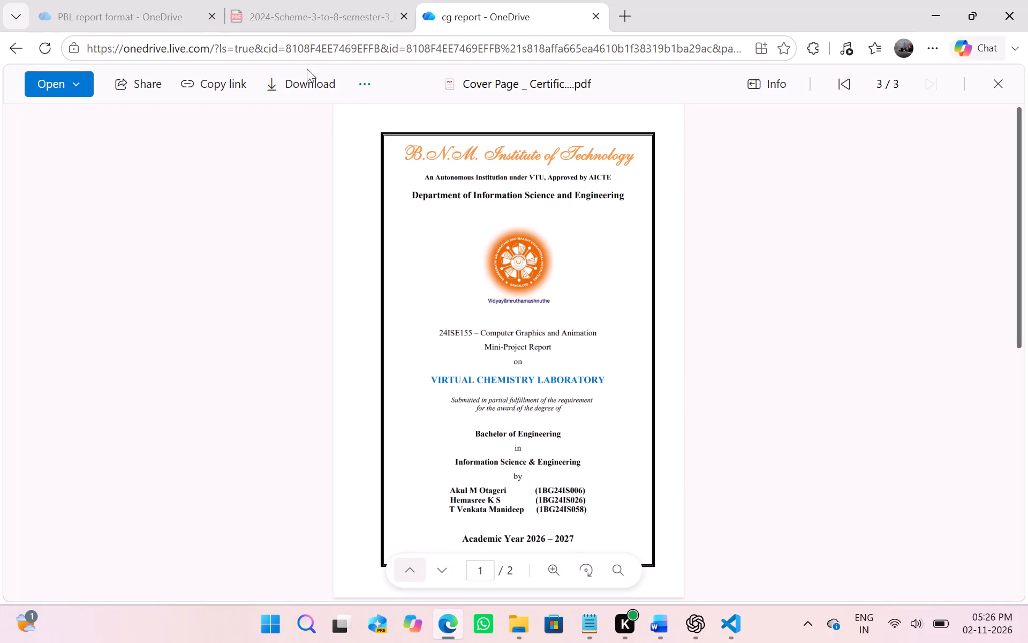
# Check both pages of the cover page and certificate PDF in OneDrive and download the file.
pyautogui.scroll(-7, 572, 328)
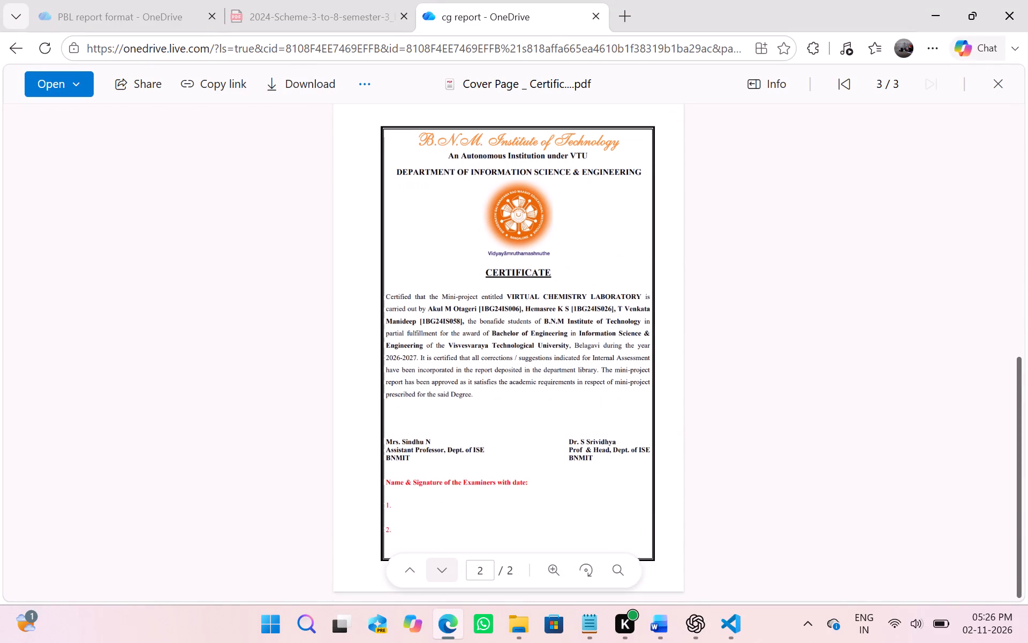
pyautogui.scroll(-4, 572, 328)
pyautogui.scroll(1, 572, 328)
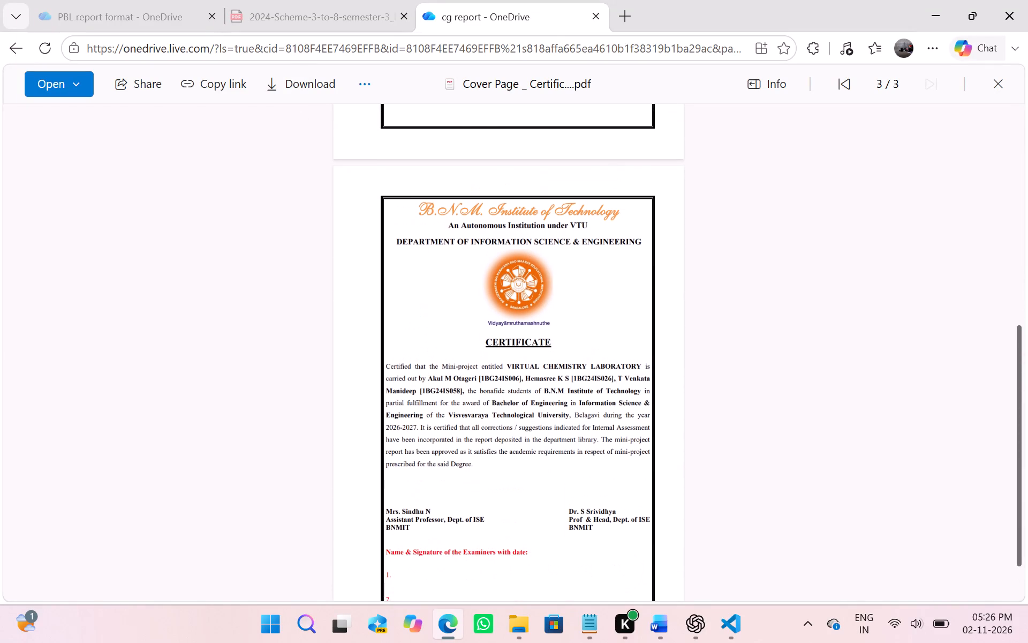
pyautogui.scroll(4, 572, 328)
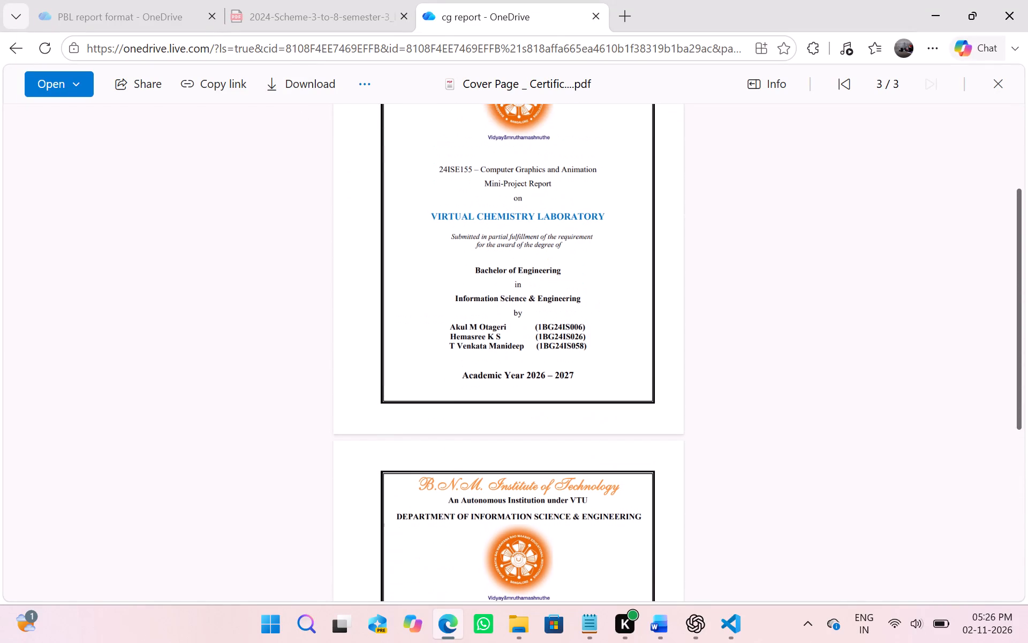
pyautogui.click(303, 79)
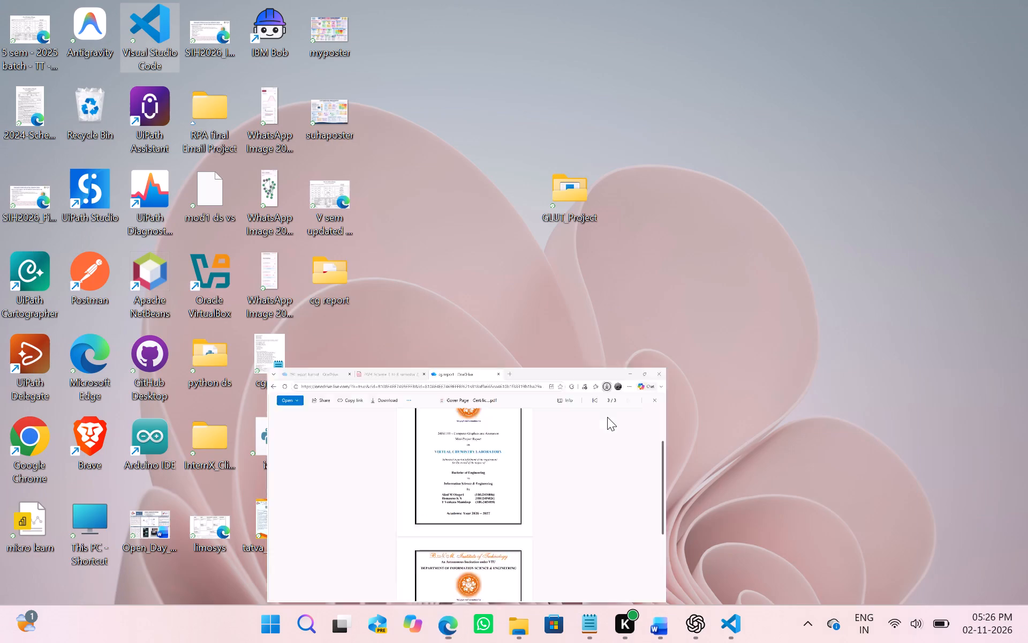
# Open the Cover Page _ Certificate_updatedcorrect PDF from the local cg report folder and check its cover page.
pyautogui.click(513, 626)
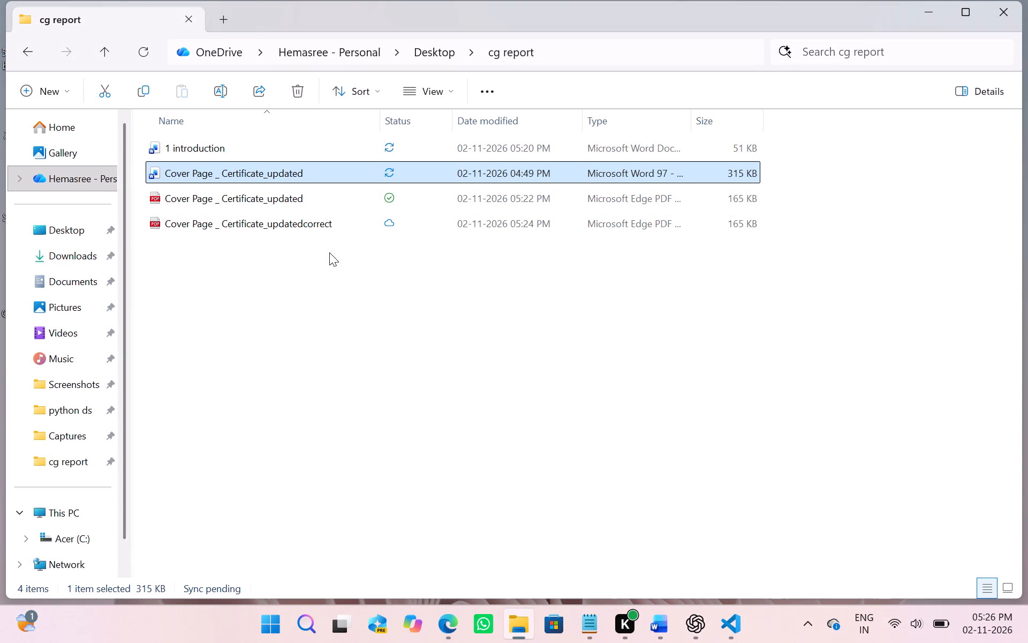
pyautogui.doubleClick(329, 227)
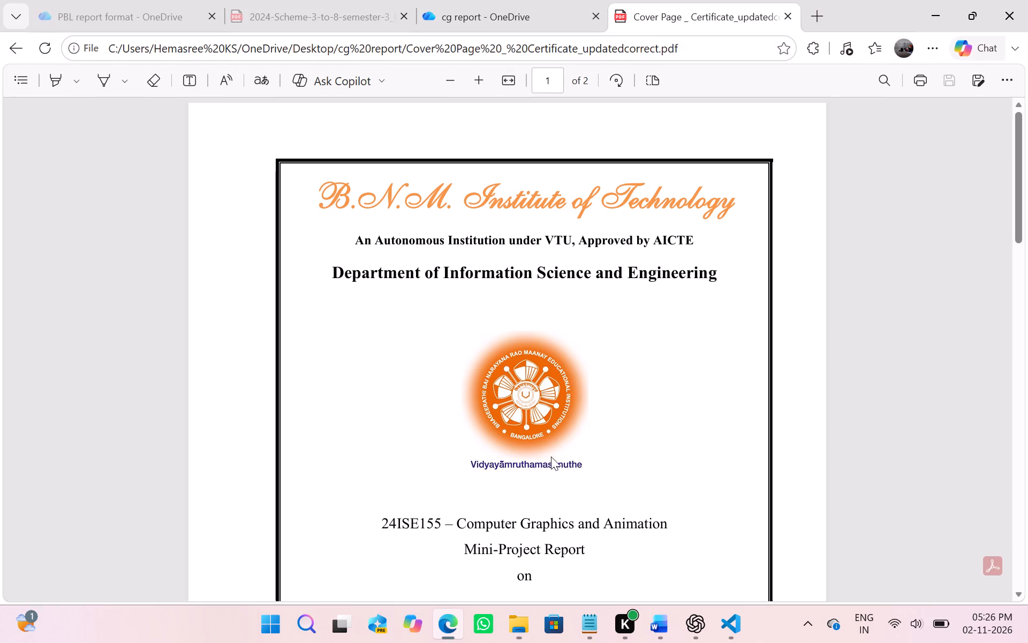
pyautogui.scroll(-6, 554, 433)
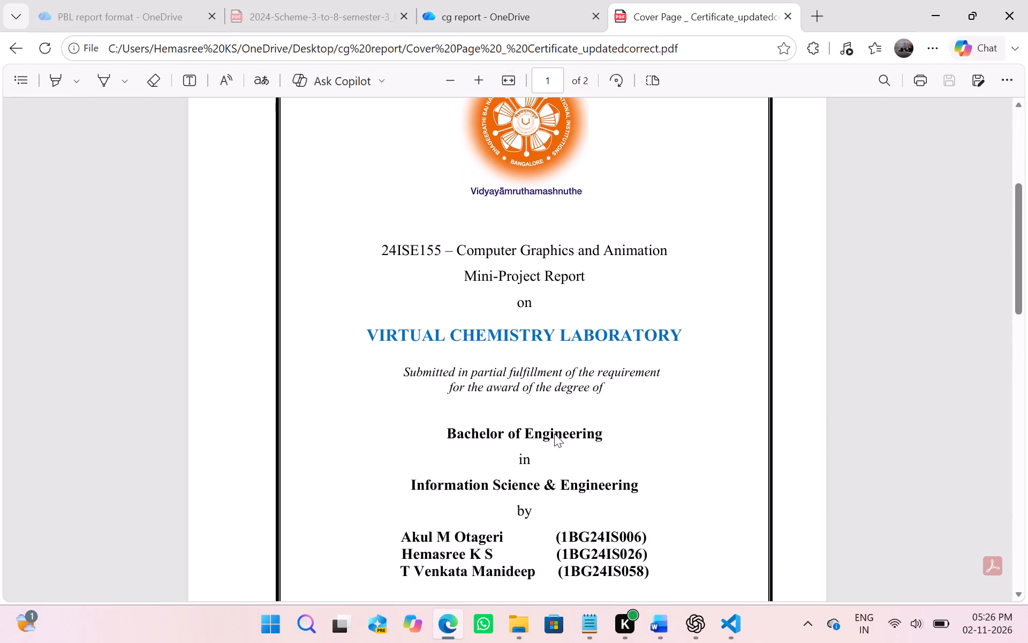
pyautogui.scroll(-1, 554, 433)
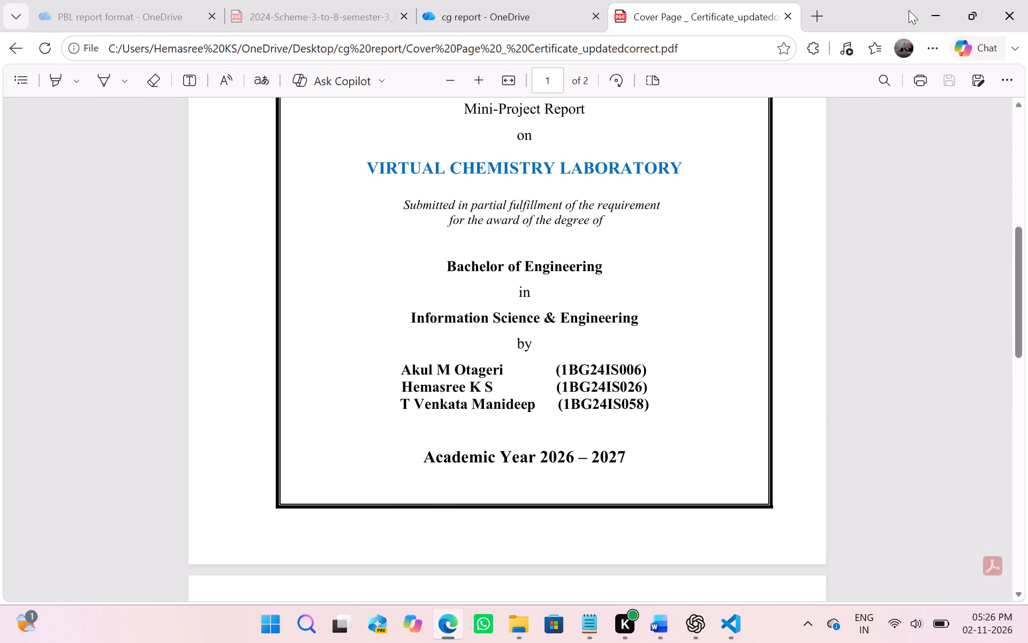
pyautogui.click(924, 11)
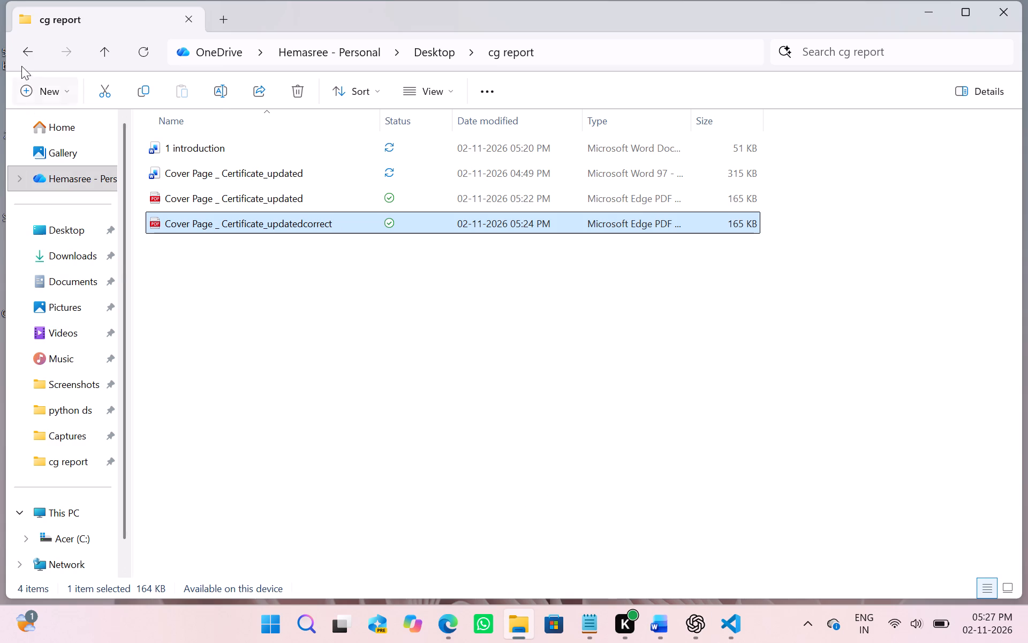
# Open the 2 Methodology document from the PBL report format folder in Word.
pyautogui.click(20, 50)
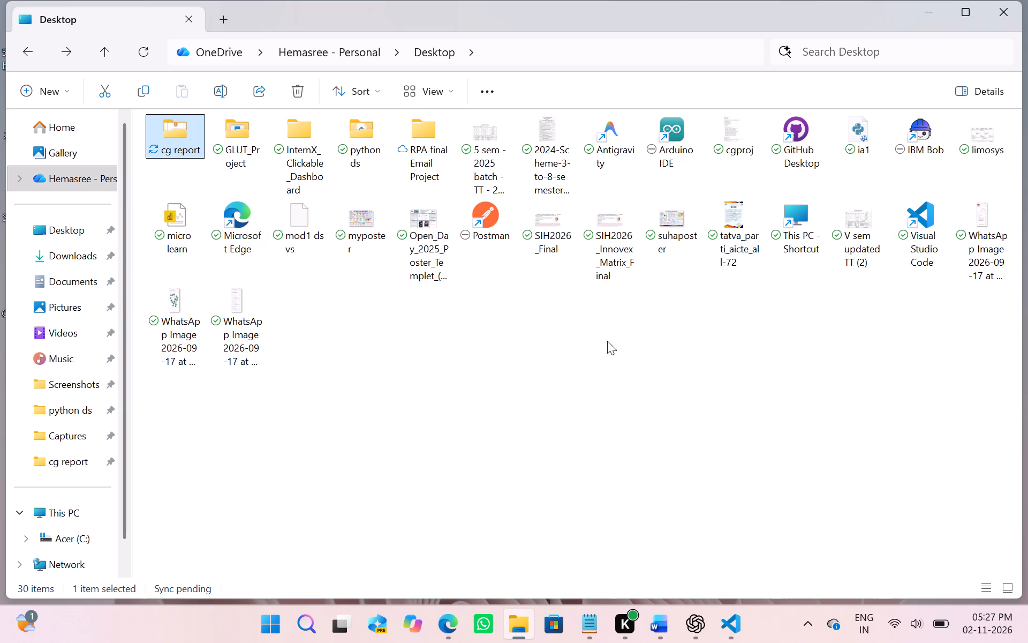
pyautogui.click(20, 50)
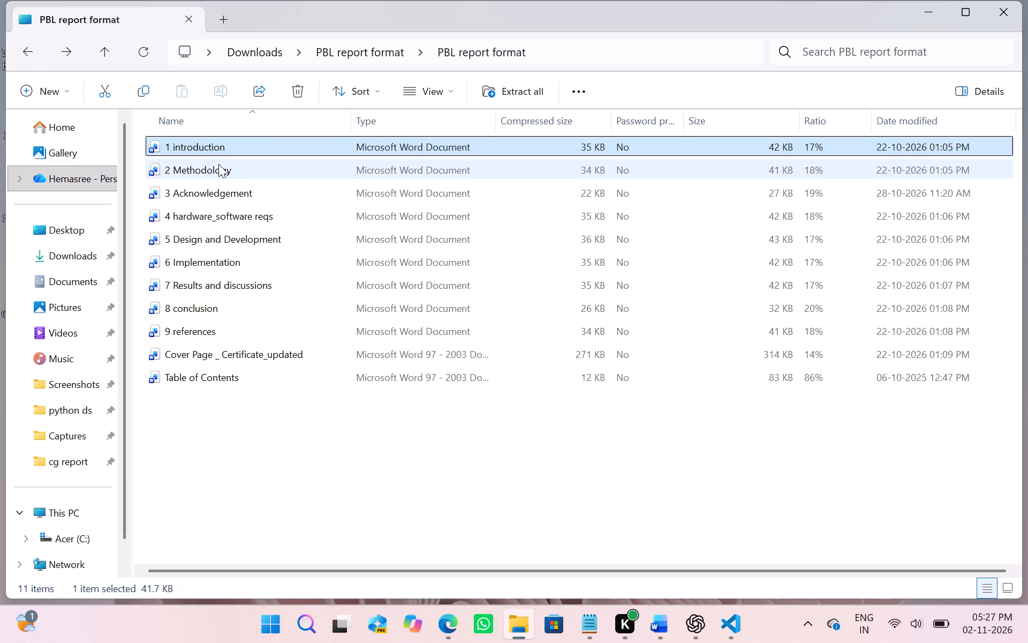
pyautogui.doubleClick(225, 170)
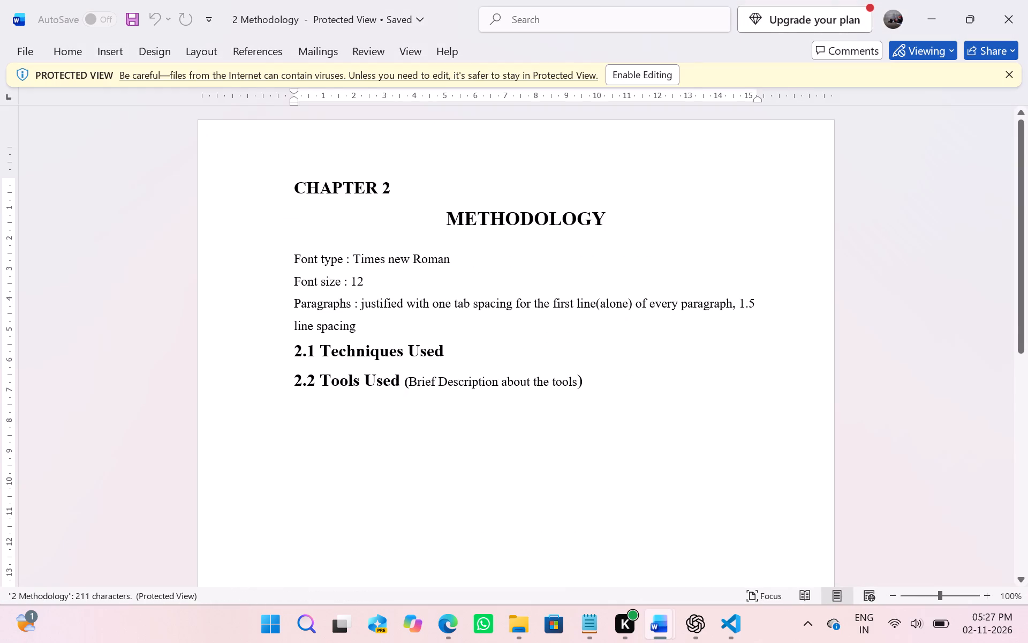
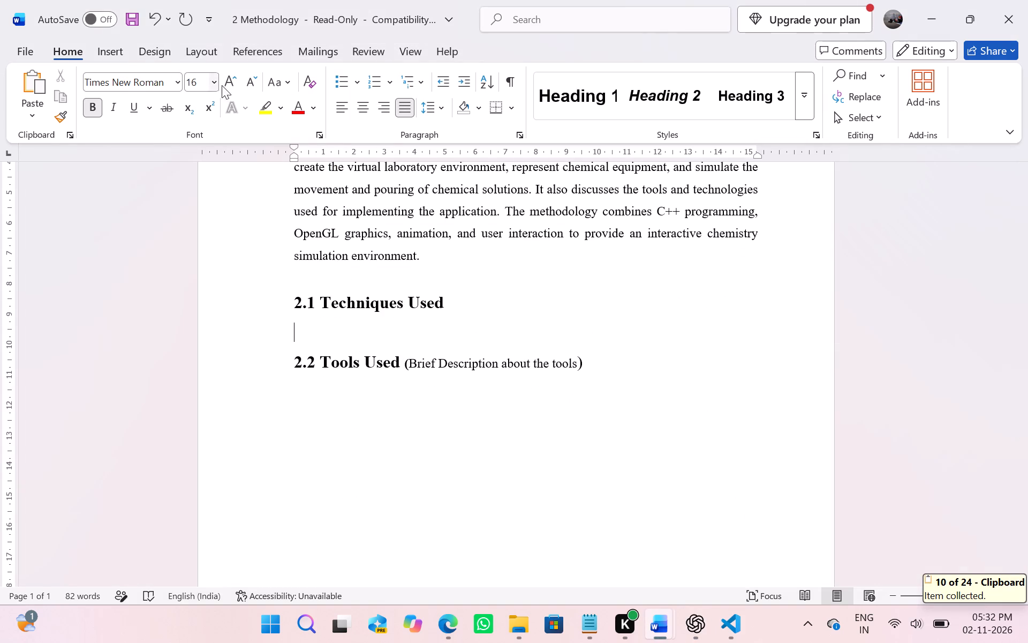
pyautogui.click(247, 80)
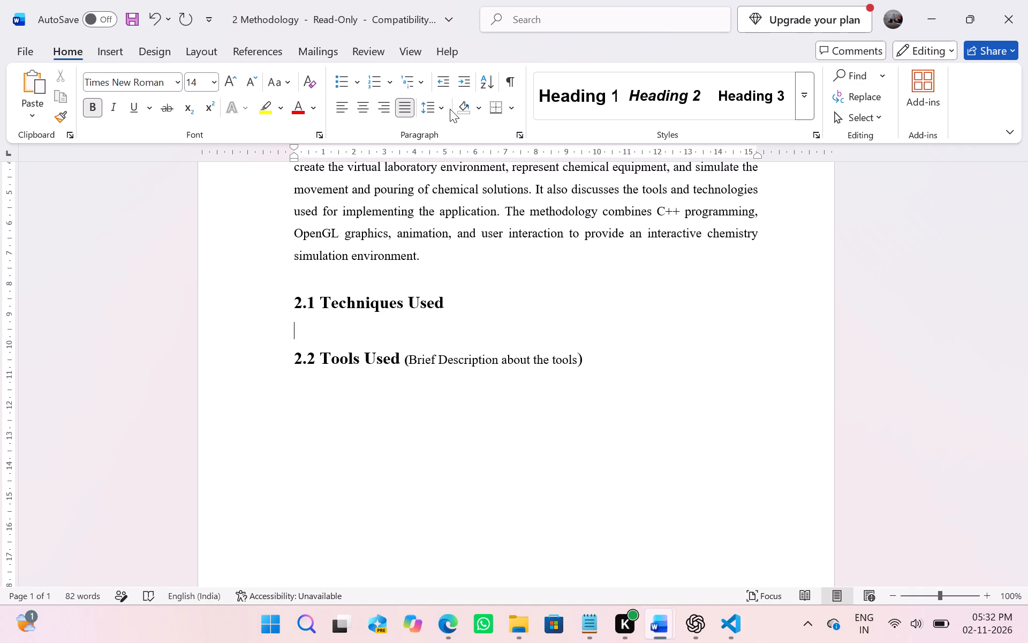
pyautogui.click(253, 83)
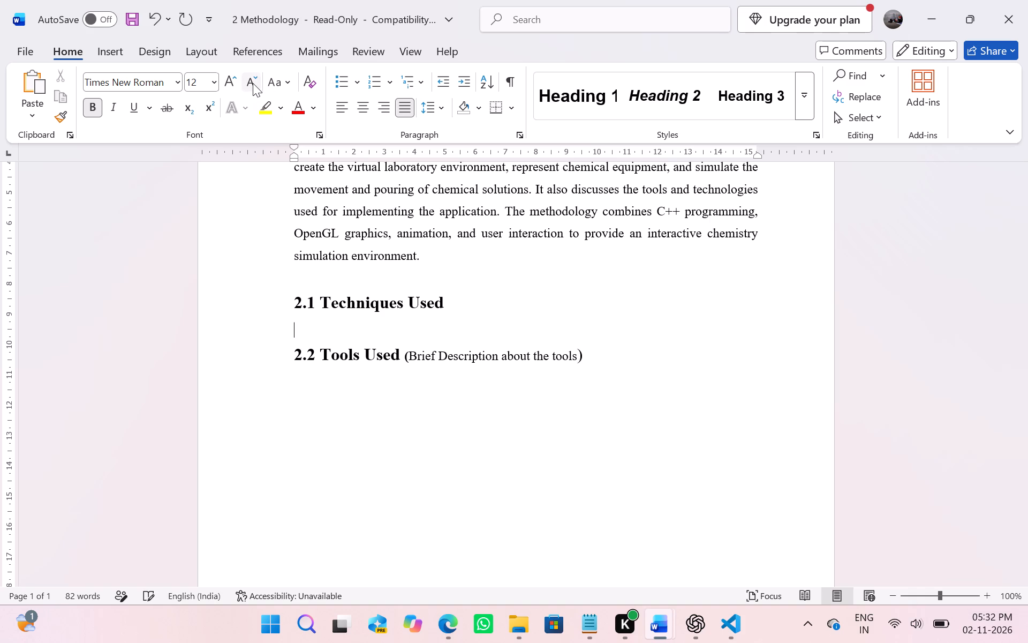
pyautogui.click(442, 109)
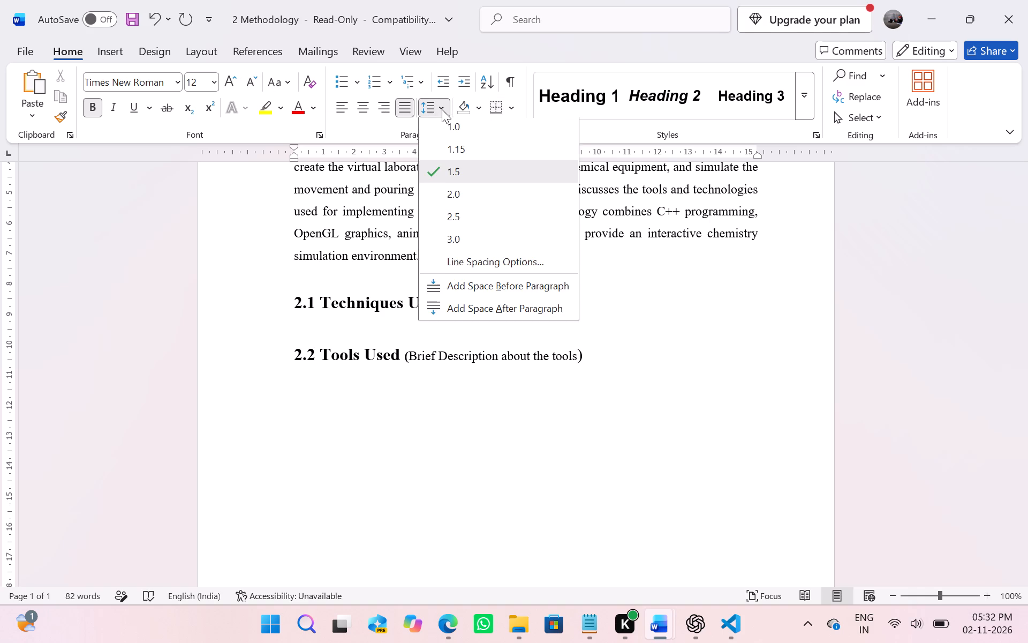
pyautogui.click(456, 173)
pyautogui.hotkey('ctrl', 'v')
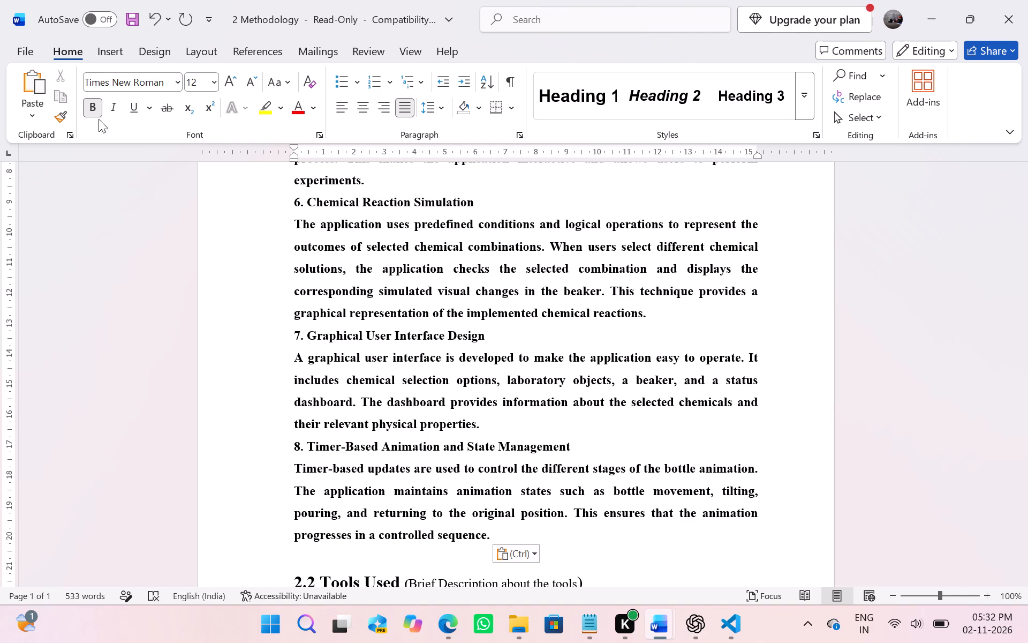
# Remove the bold formatting from all the pasted 2.1 text, from "The development of ChemLab 3D" through the end of technique 8.
pyautogui.click(90, 105)
pyautogui.scroll(-1, 338, 387)
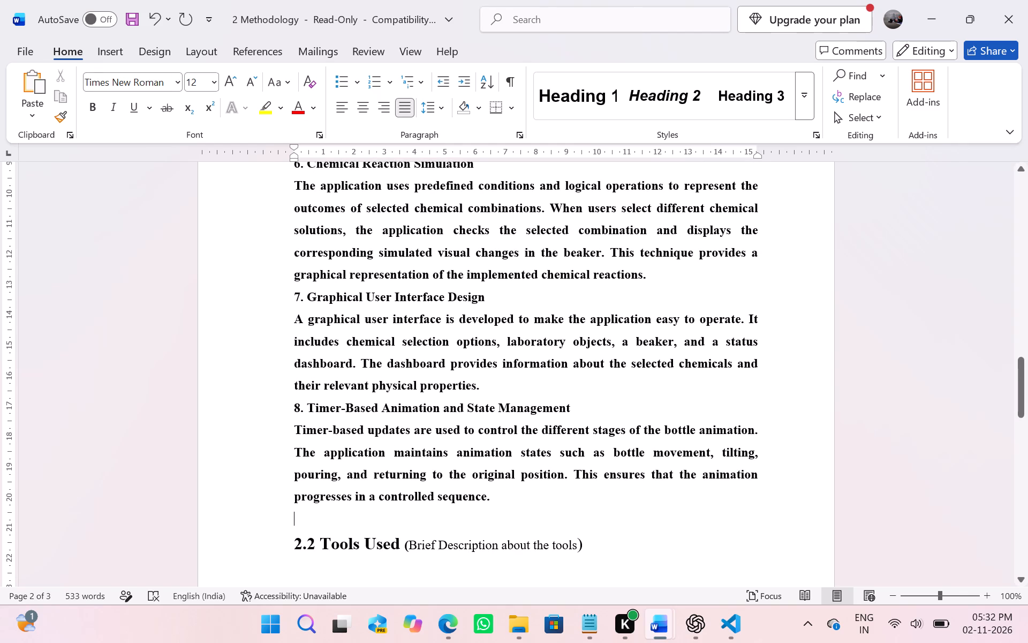
pyautogui.moveTo(501, 501); pyautogui.dragTo(481, 376)
pyautogui.scroll(18, 481, 376)
pyautogui.scroll(9, 481, 376)
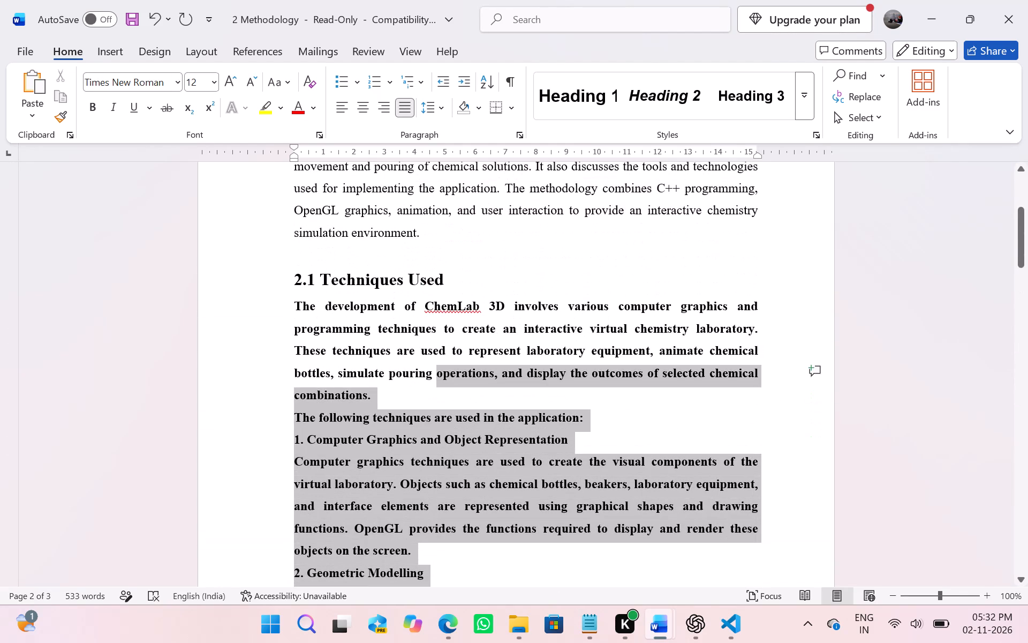
pyautogui.moveTo(481, 376); pyautogui.dragTo(290, 302)
pyautogui.hotkey('ctrl', 'b')
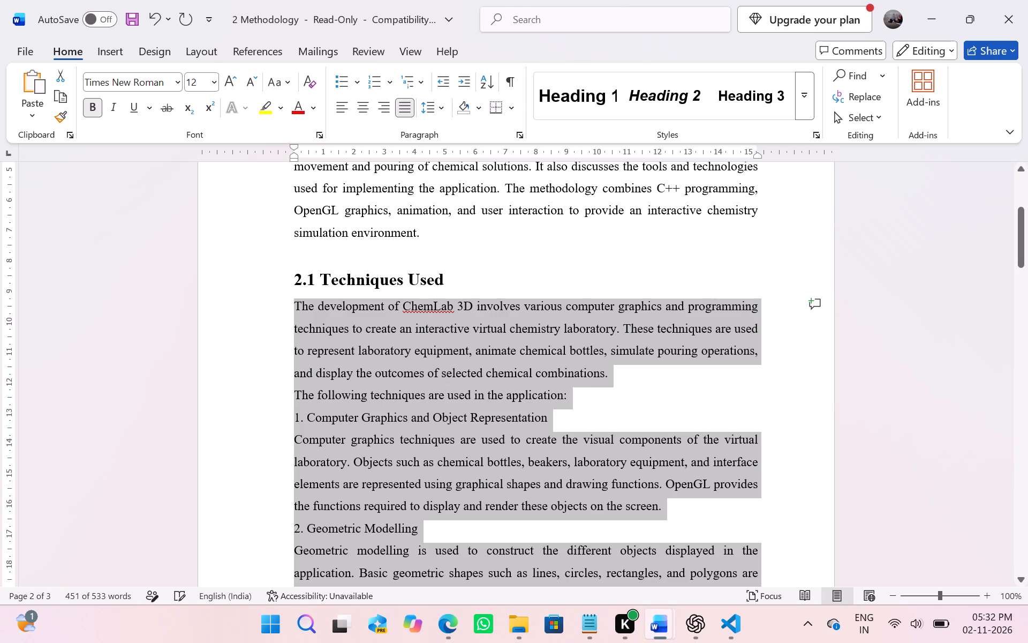
pyautogui.click(504, 466)
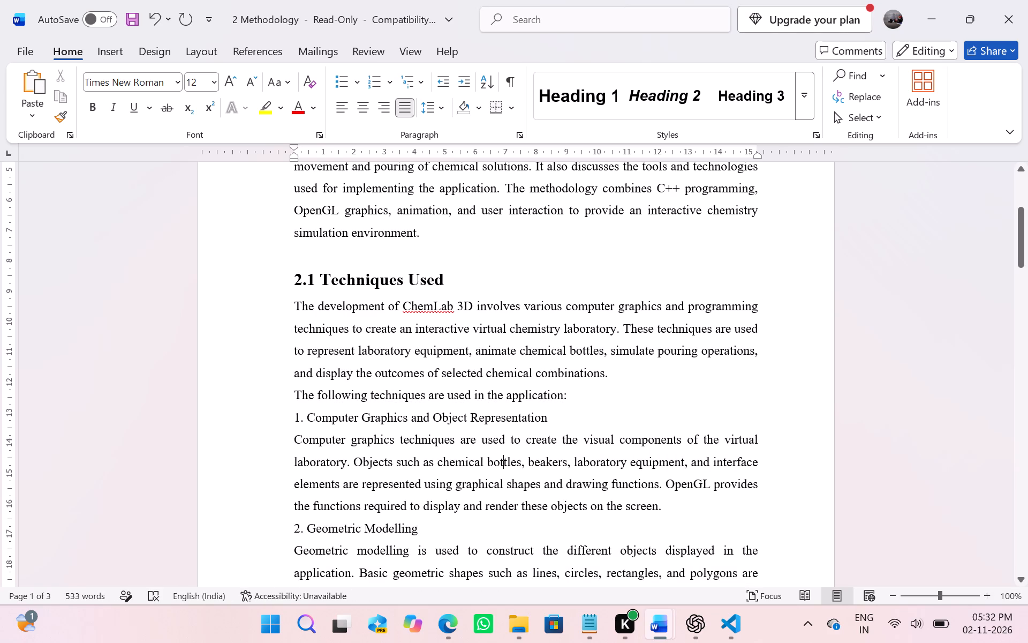
# Indent the first line of the opening 2.1 paragraph by one tab.
pyautogui.click(292, 308)
pyautogui.press('Tab')
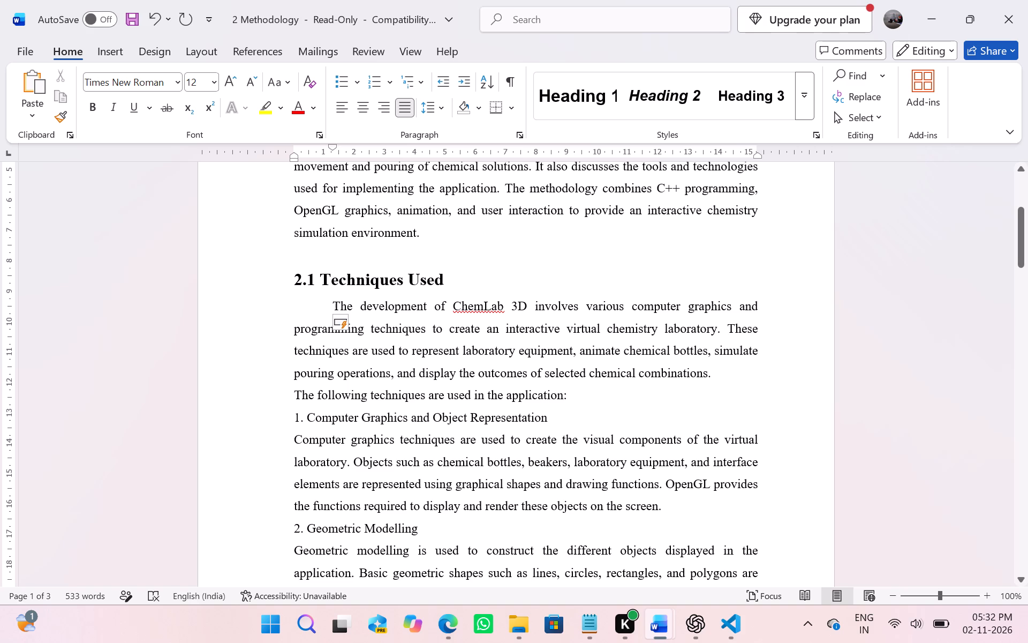
# Bold the headings of techniques 1 to 4, from Computer Graphics and Object Representation to Animation Techniques.
pyautogui.scroll(-1, 536, 432)
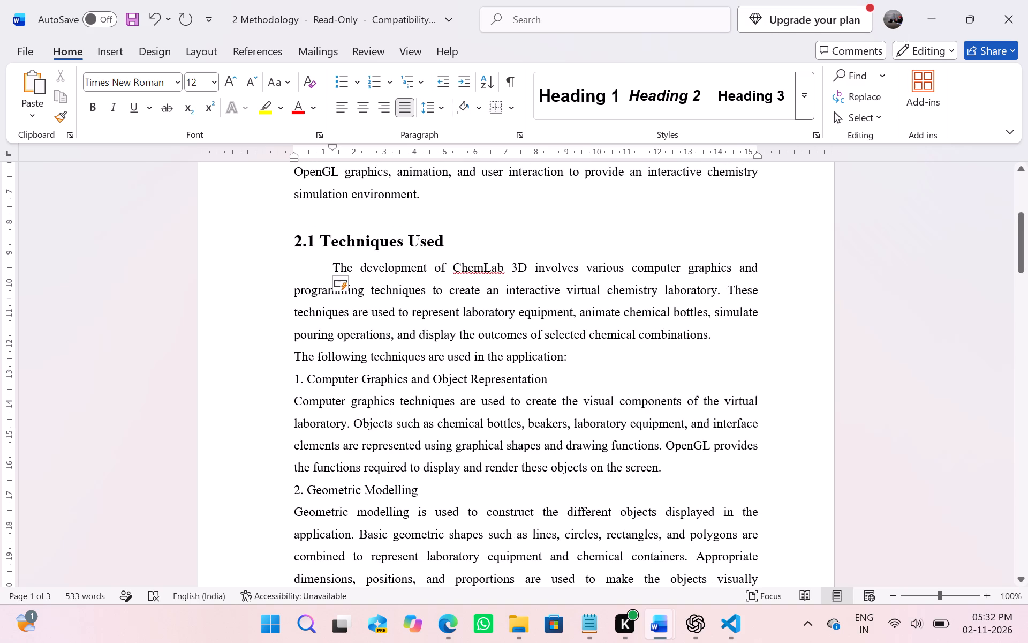
pyautogui.tripleClick(488, 381)
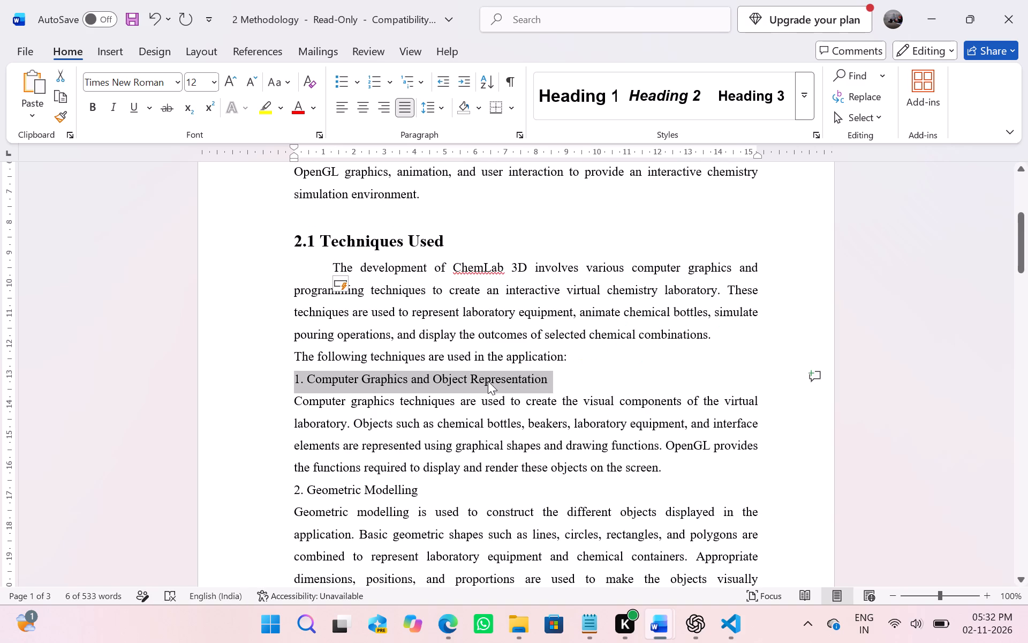
pyautogui.hotkey('ctrl', 'b')
pyautogui.scroll(-1, 489, 446)
pyautogui.tripleClick(399, 451)
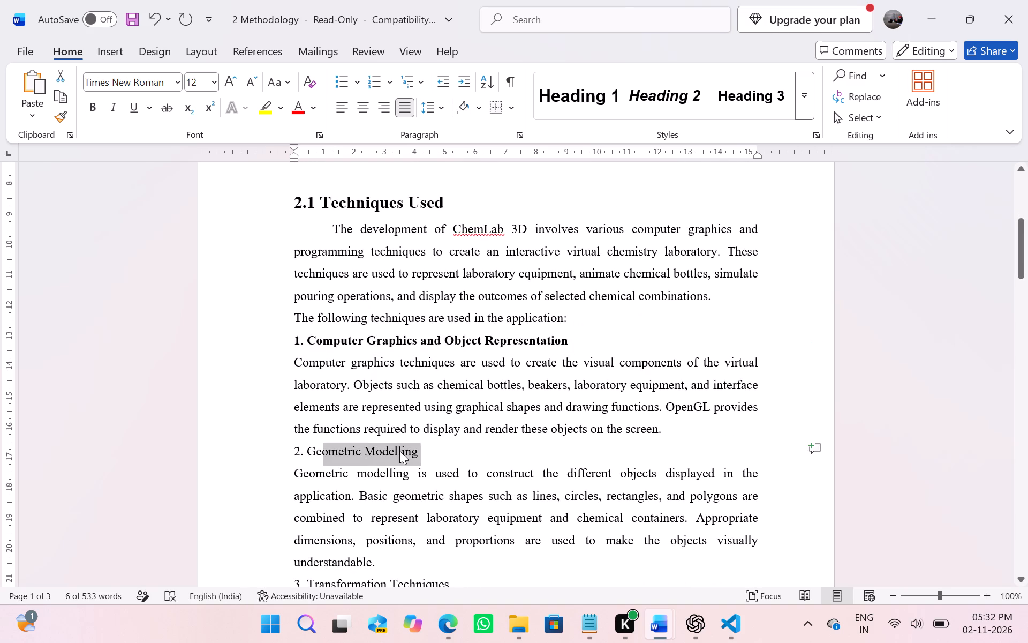
pyautogui.hotkey('ctrl', 'b')
pyautogui.scroll(-2, 448, 448)
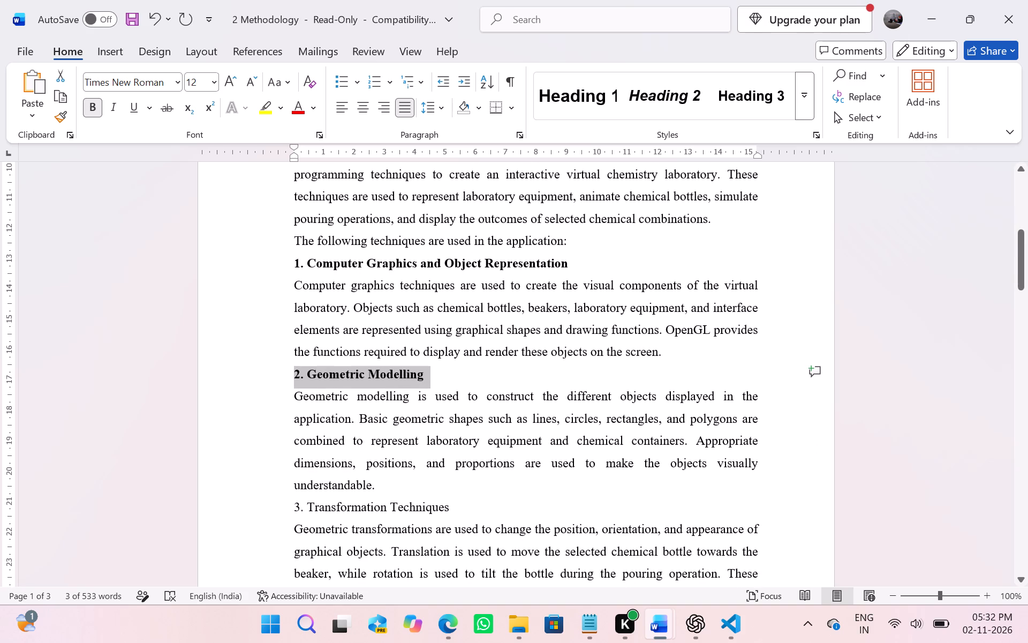
pyautogui.tripleClick(378, 504)
pyautogui.hotkey('ctrl', 'b')
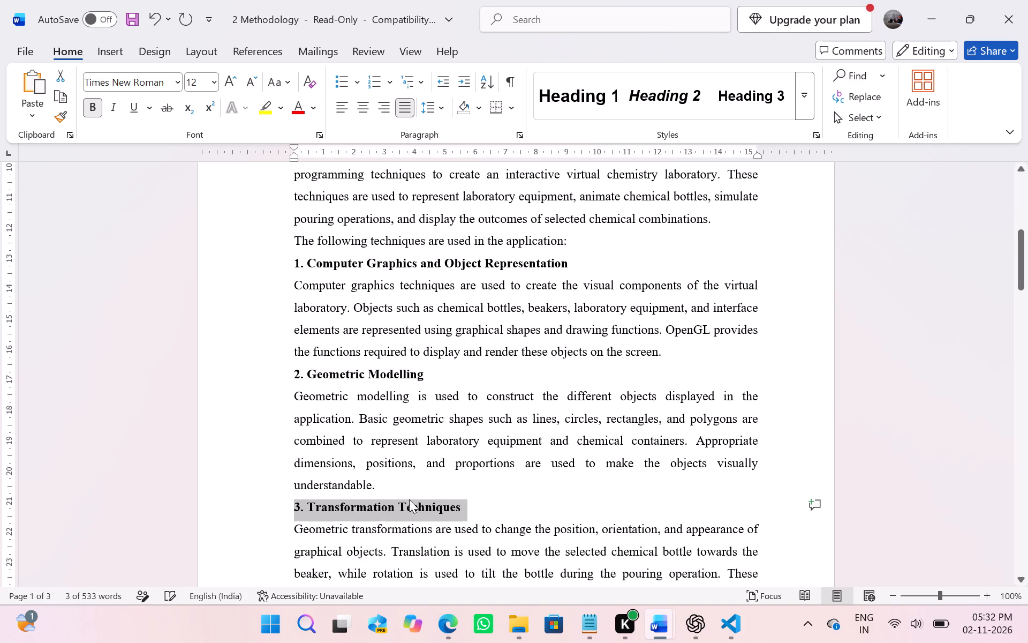
pyautogui.scroll(-9, 443, 477)
pyautogui.tripleClick(380, 272)
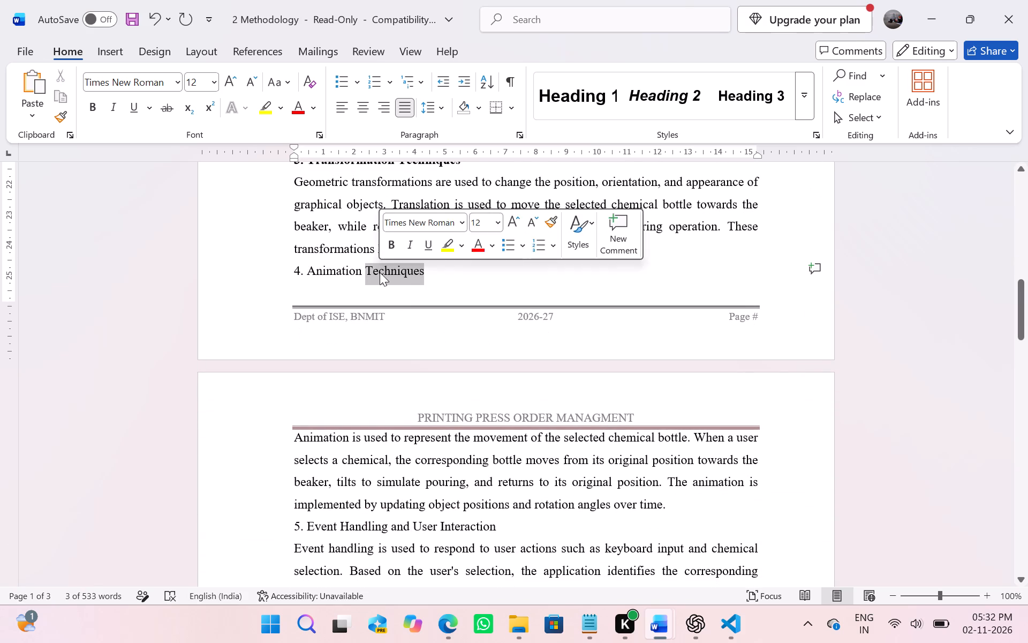
pyautogui.hotkey('ctrl', 'b')
# Bold the headings of techniques 5 to 8, from Event Handling and User Interaction to Timer-Based Animation and State Management.
pyautogui.scroll(-5, 457, 363)
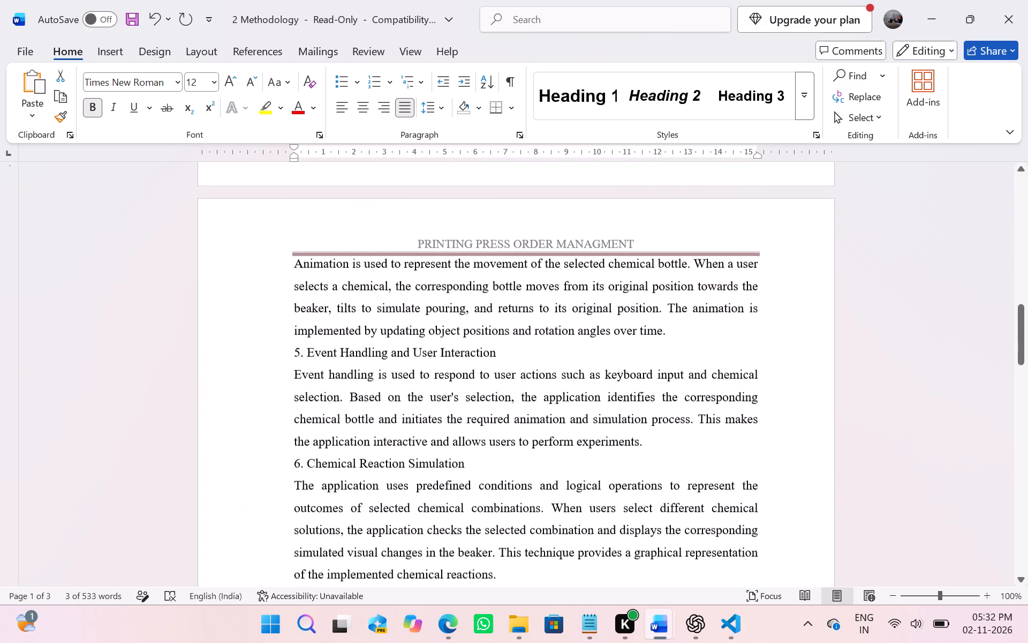
pyautogui.scroll(-1, 445, 386)
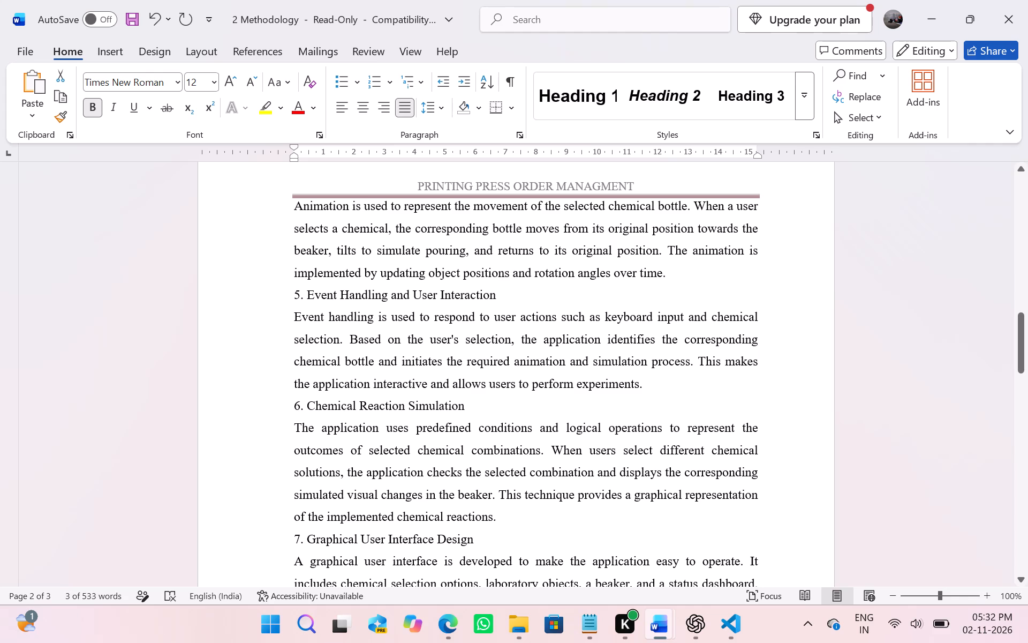
pyautogui.tripleClick(419, 294)
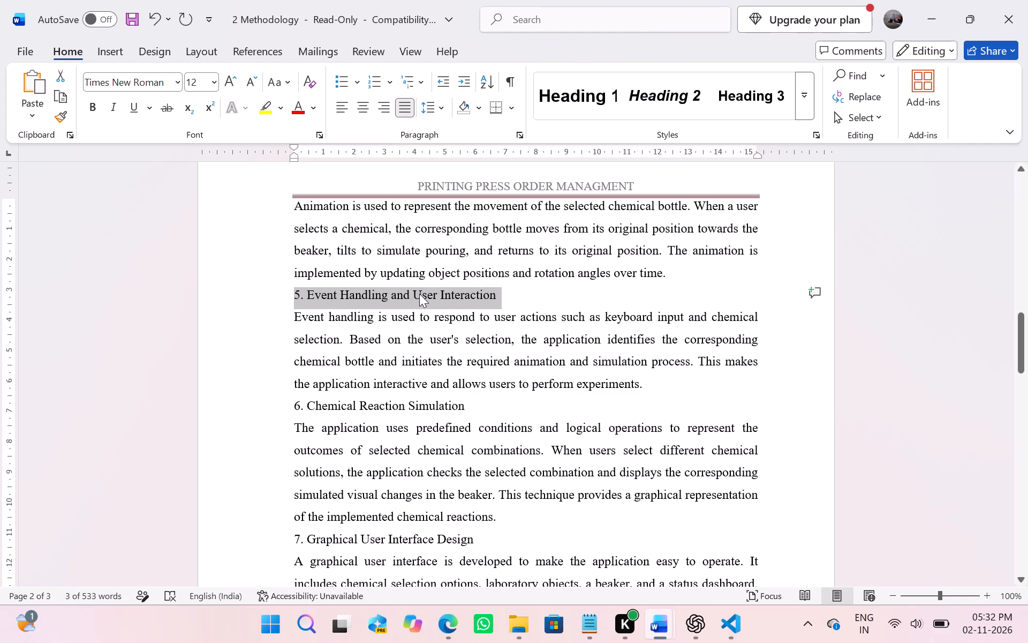
pyautogui.hotkey('ctrl', 'b')
pyautogui.scroll(-9, 507, 378)
pyautogui.scroll(2, 449, 312)
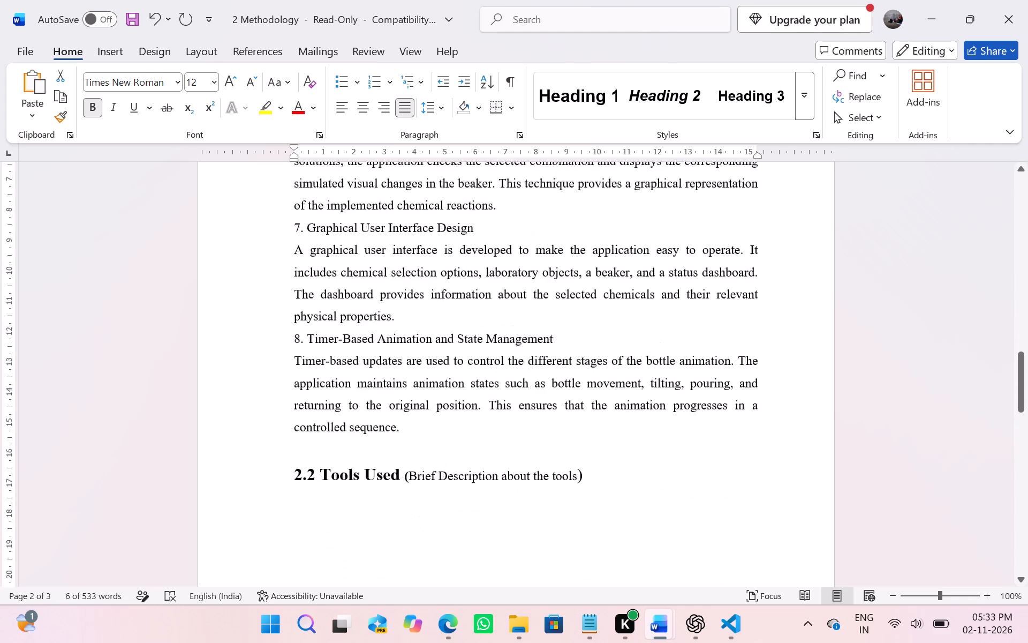
pyautogui.scroll(5, 449, 312)
pyautogui.tripleClick(373, 328)
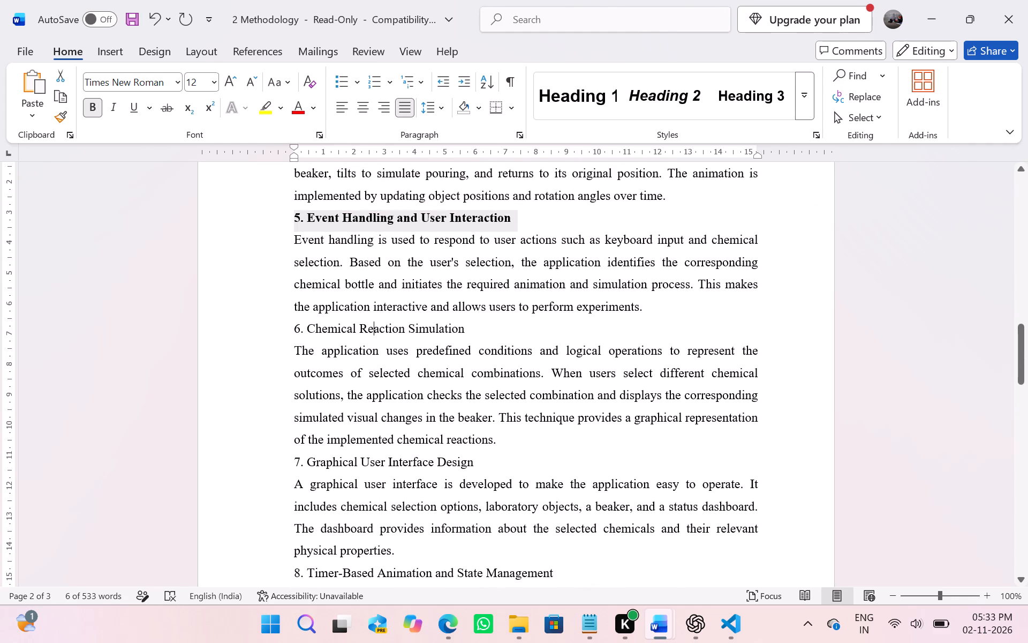
pyautogui.hotkey('ctrl', 'b')
pyautogui.scroll(-2, 457, 393)
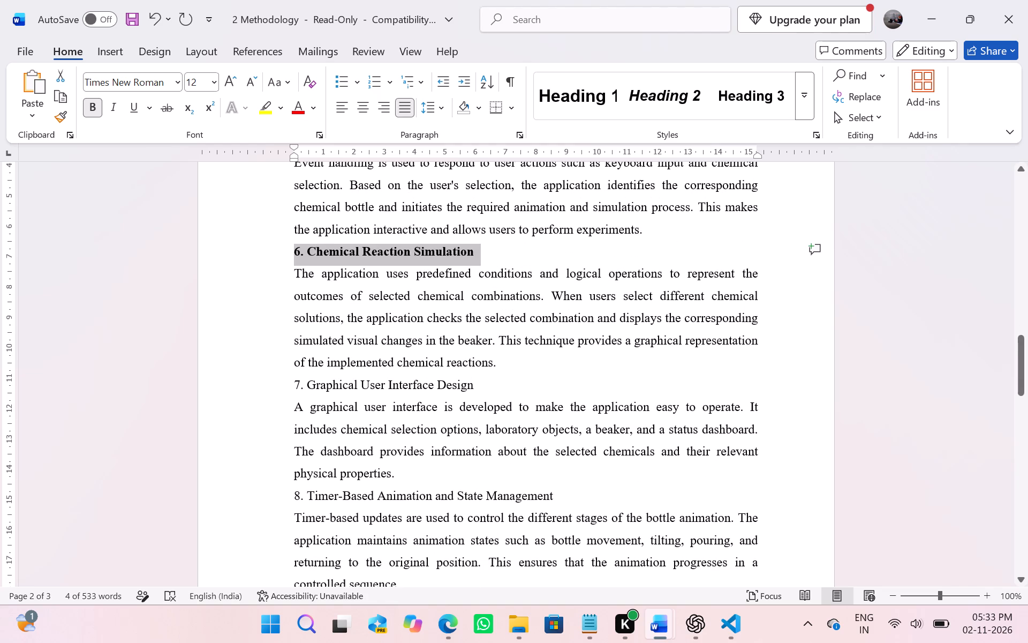
pyautogui.tripleClick(341, 392)
pyautogui.hotkey('ctrl', 'b')
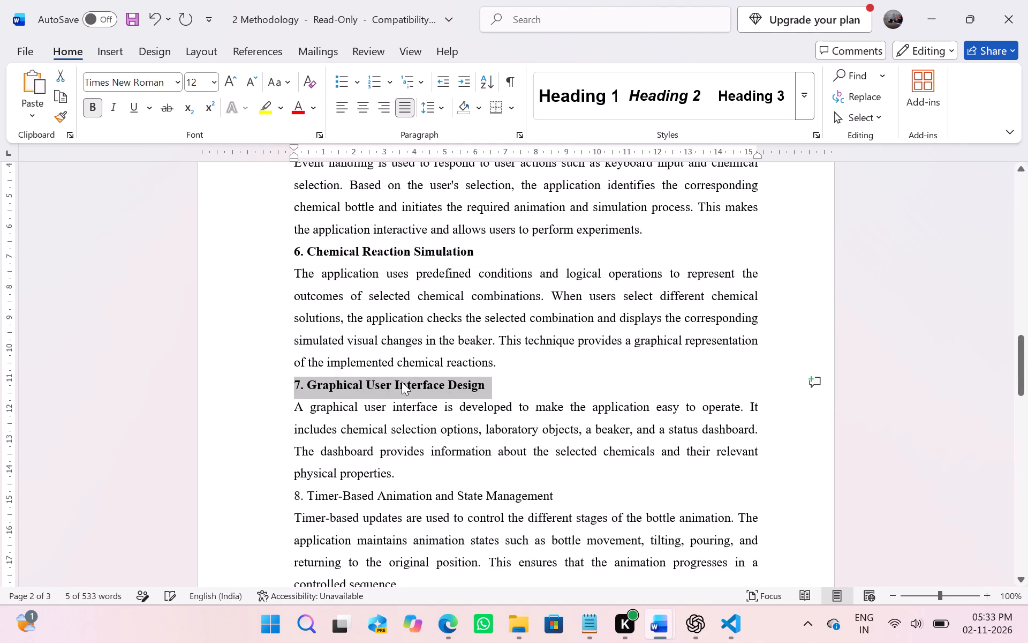
pyautogui.scroll(-3, 500, 389)
pyautogui.tripleClick(422, 379)
pyautogui.hotkey('ctrl', 'b')
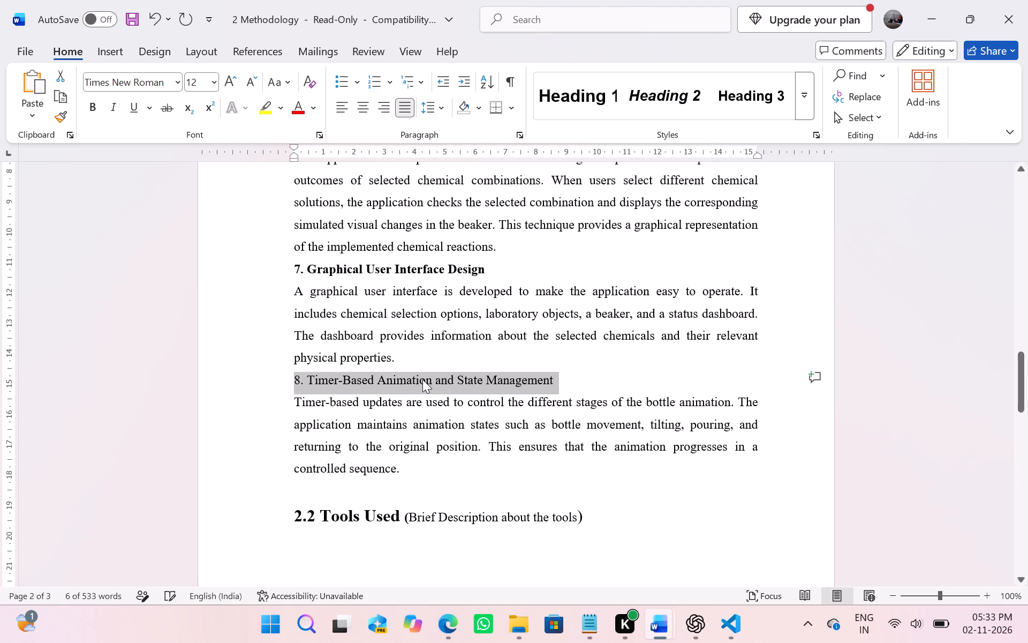
# Review the layout of the whole Methodology chapter, including headings, paragraphs, and page headers and footers.
pyautogui.scroll(-5, 465, 412)
pyautogui.scroll(16, 472, 410)
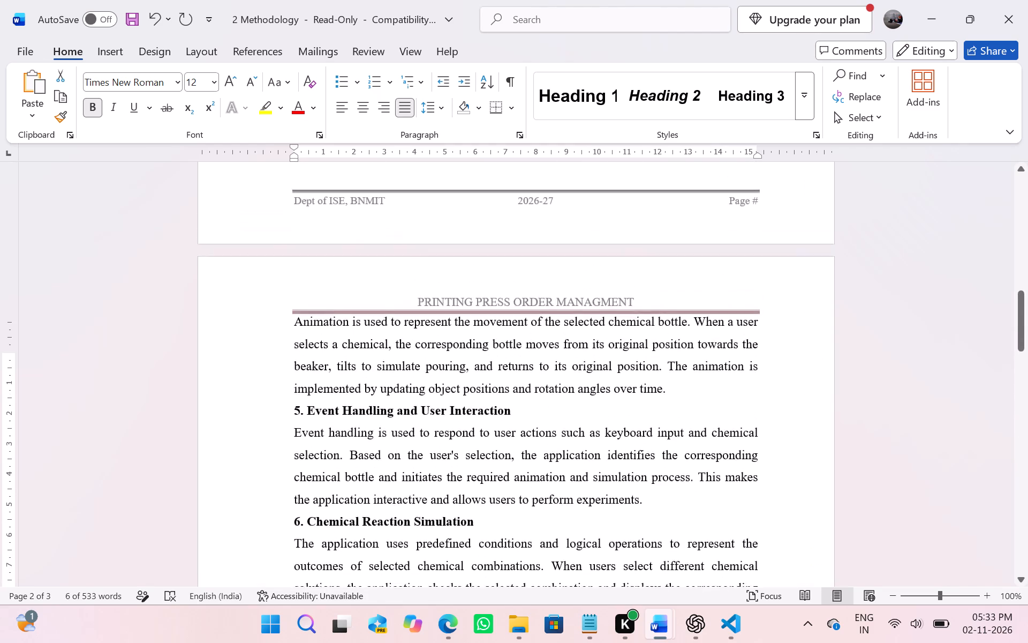
pyautogui.scroll(2, 486, 401)
pyautogui.click(407, 486)
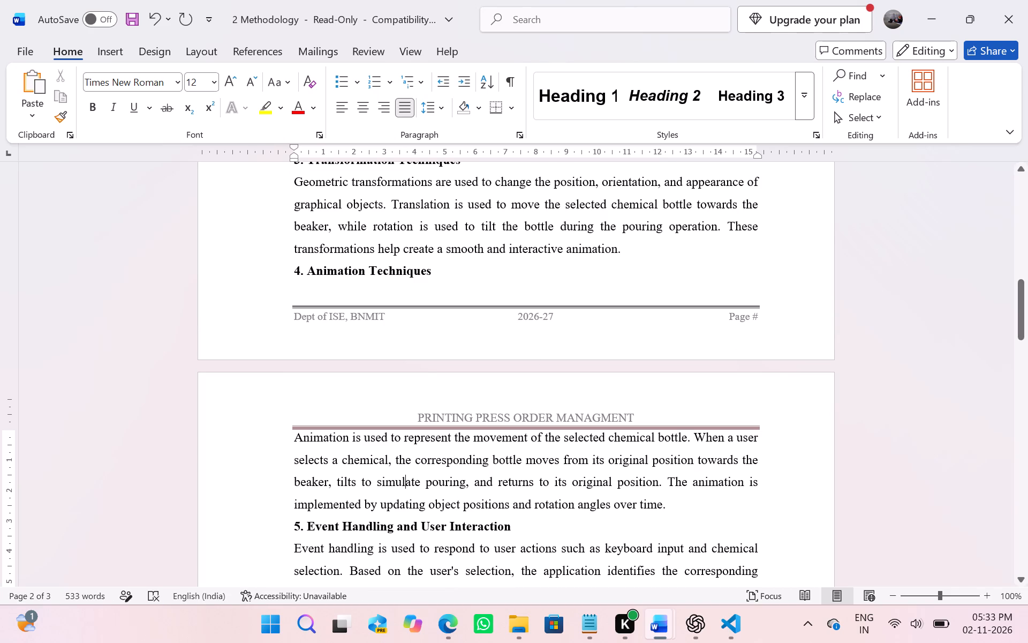
pyautogui.scroll(-5, 521, 494)
pyautogui.scroll(20, 521, 494)
pyautogui.scroll(7, 521, 494)
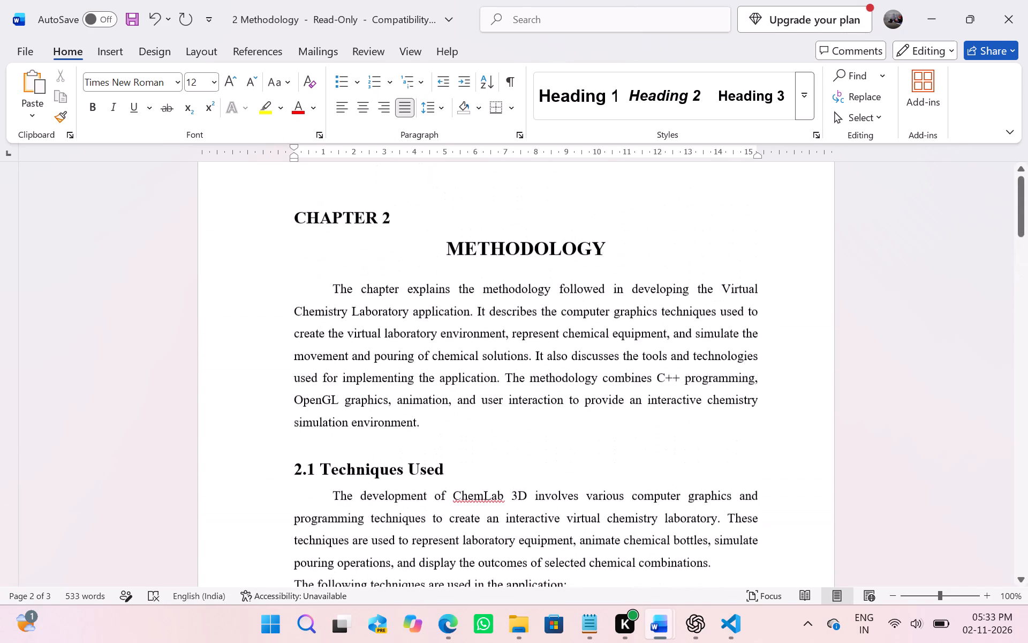
pyautogui.scroll(-18, 530, 480)
pyautogui.scroll(-8, 546, 485)
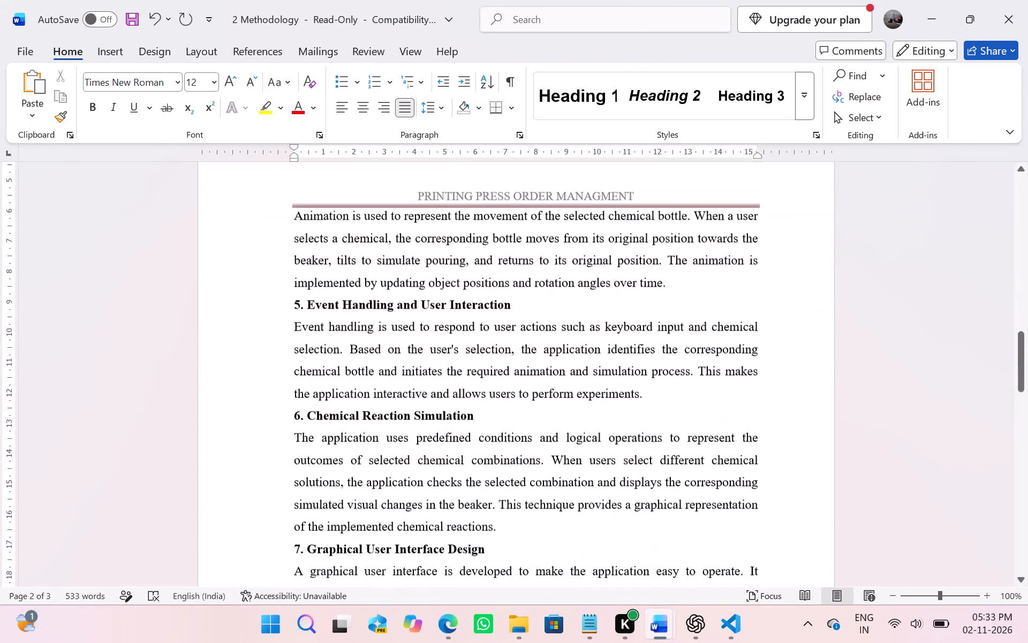
pyautogui.scroll(-17, 546, 485)
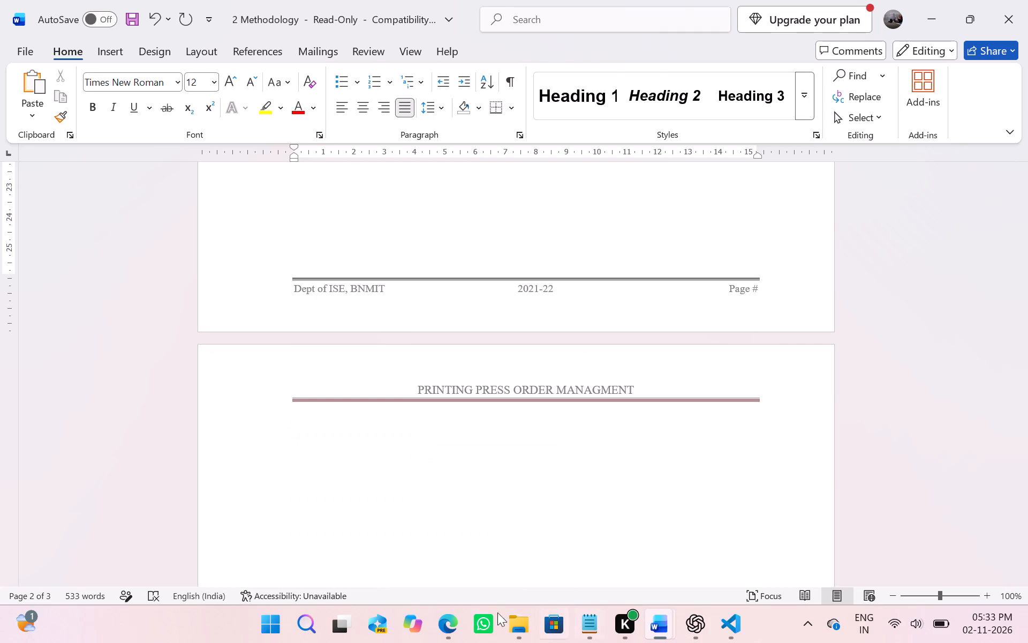
# In Edge, open the college's 2 Methodology document from the PBL report format folder and examine its formatting requirements.
pyautogui.click(450, 628)
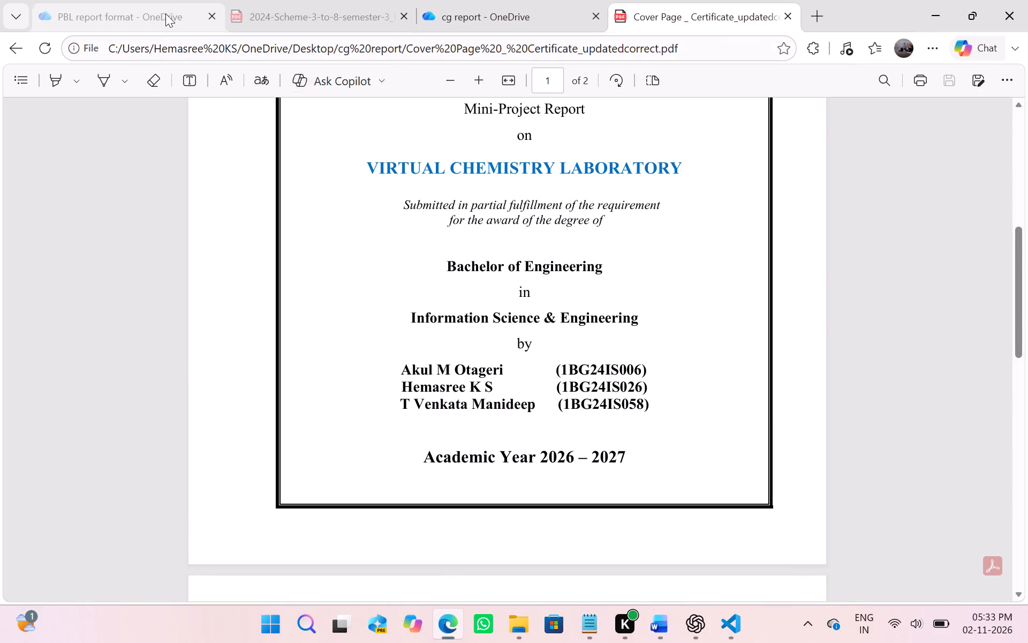
pyautogui.click(164, 5)
pyautogui.click(148, 286)
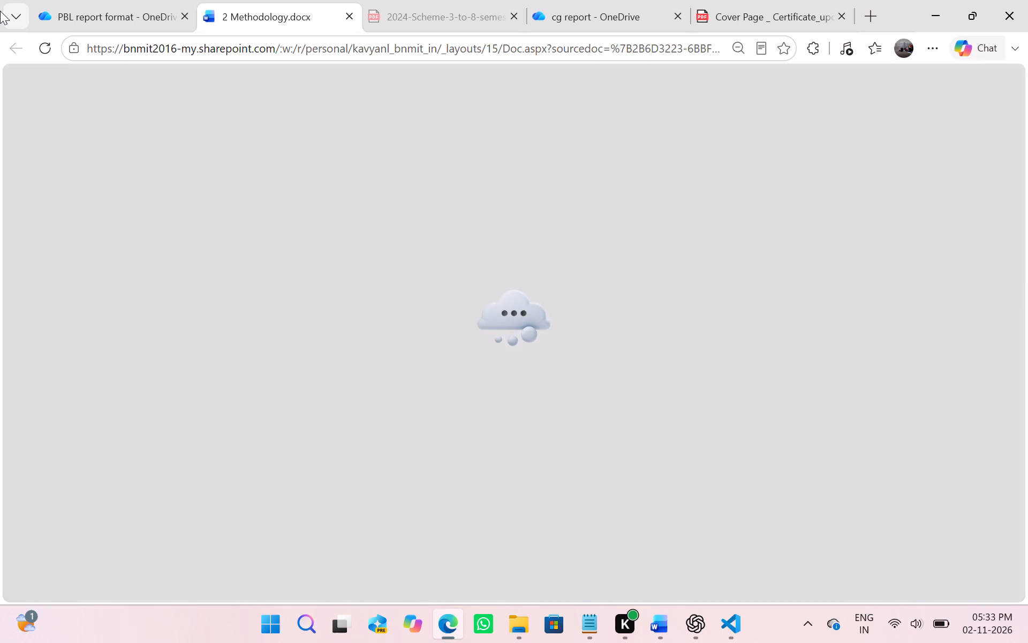
pyautogui.click(43, 44)
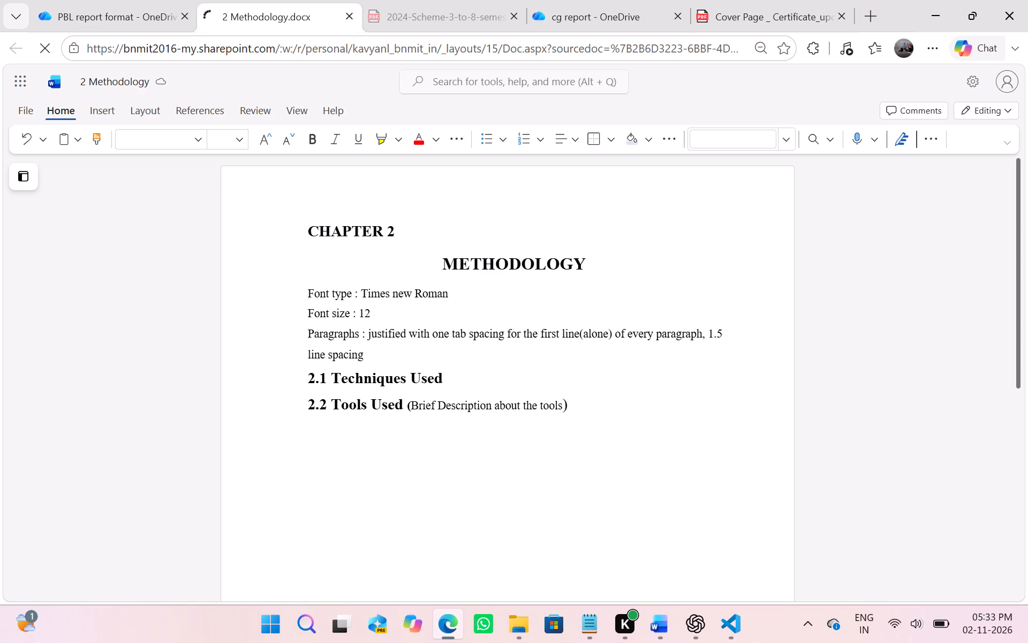
pyautogui.scroll(-16, 570, 490)
pyautogui.scroll(5, 572, 487)
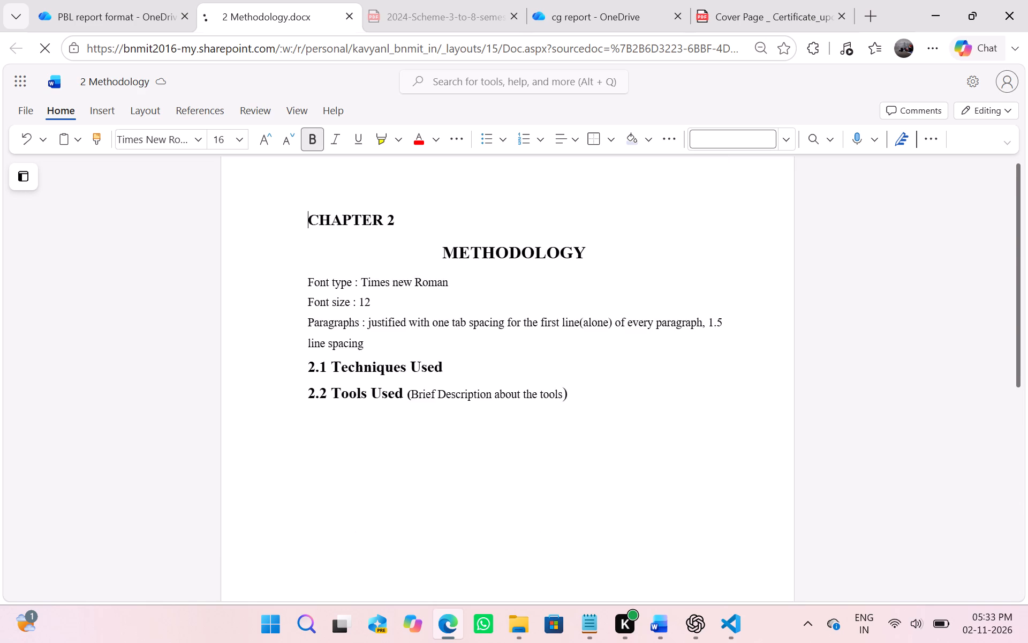
# Add blank lines below the online Methodology template's headings to check its footer and next-page header, close the template, and return to Word.
pyautogui.scroll(-4, 572, 487)
pyautogui.click(572, 487)
pyautogui.press('Return')
pyautogui.press('Return')
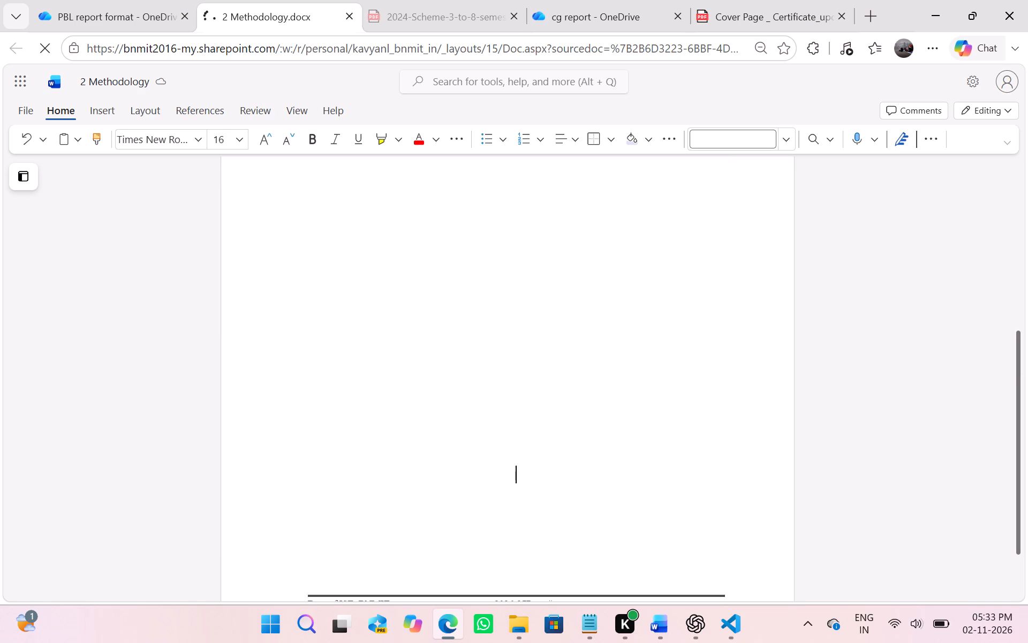
pyautogui.press('Return')
pyautogui.press('Return')
pyautogui.press('Return')
pyautogui.press('Return')
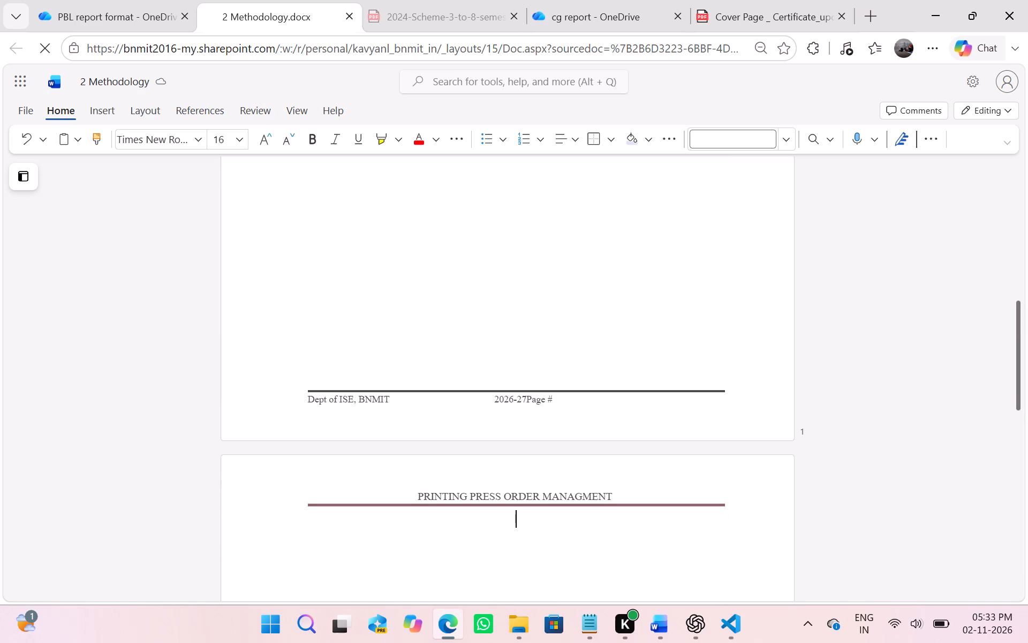
pyautogui.click(347, 17)
pyautogui.click(935, 5)
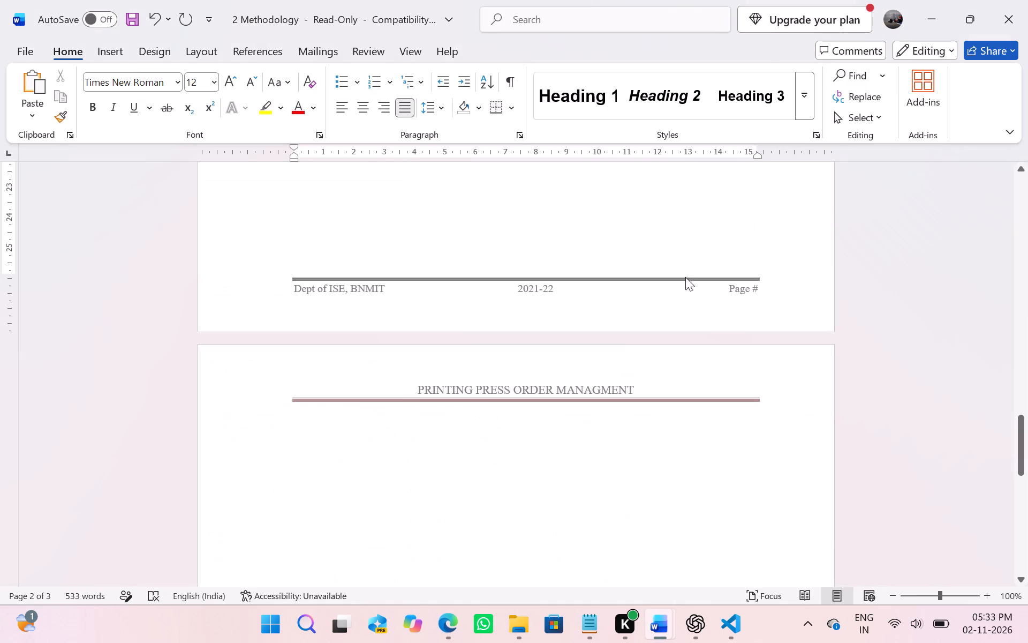
pyautogui.scroll(8, 457, 384)
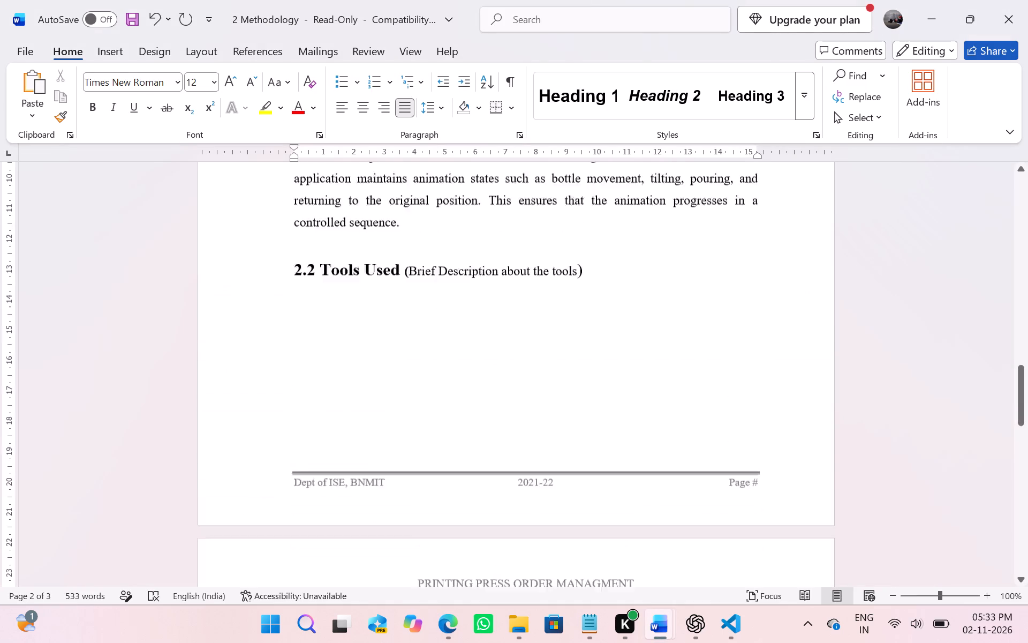
pyautogui.scroll(19, 457, 384)
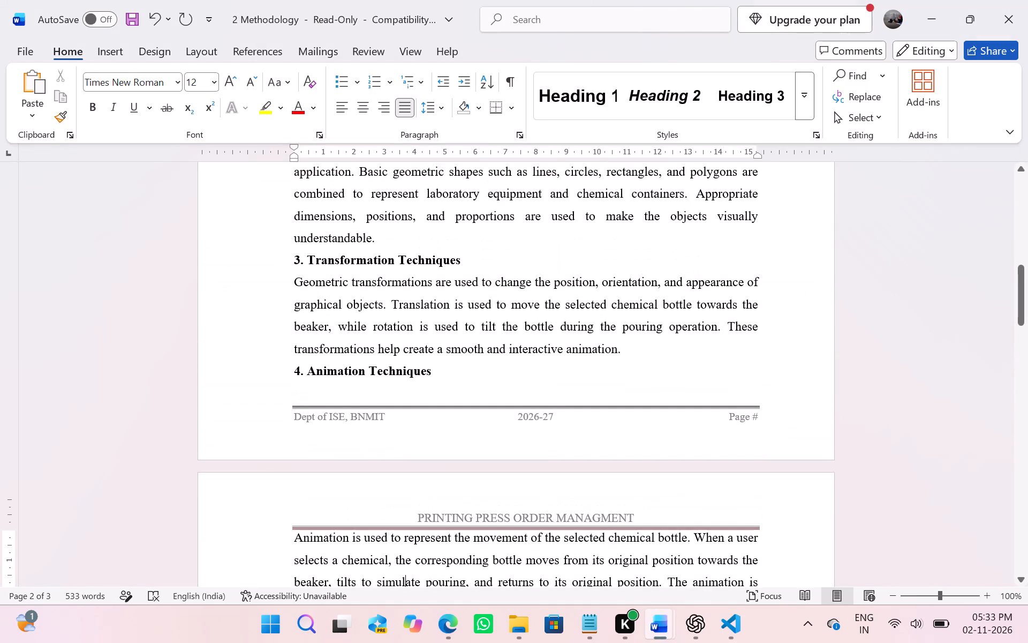
pyautogui.click(435, 265)
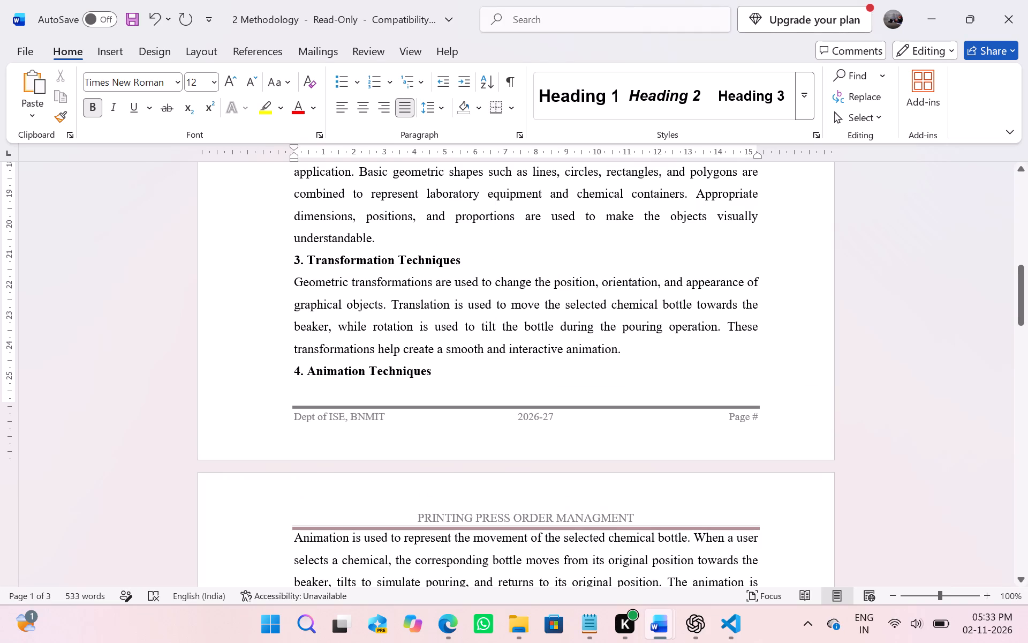
pyautogui.click(410, 337)
pyautogui.scroll(9, 517, 366)
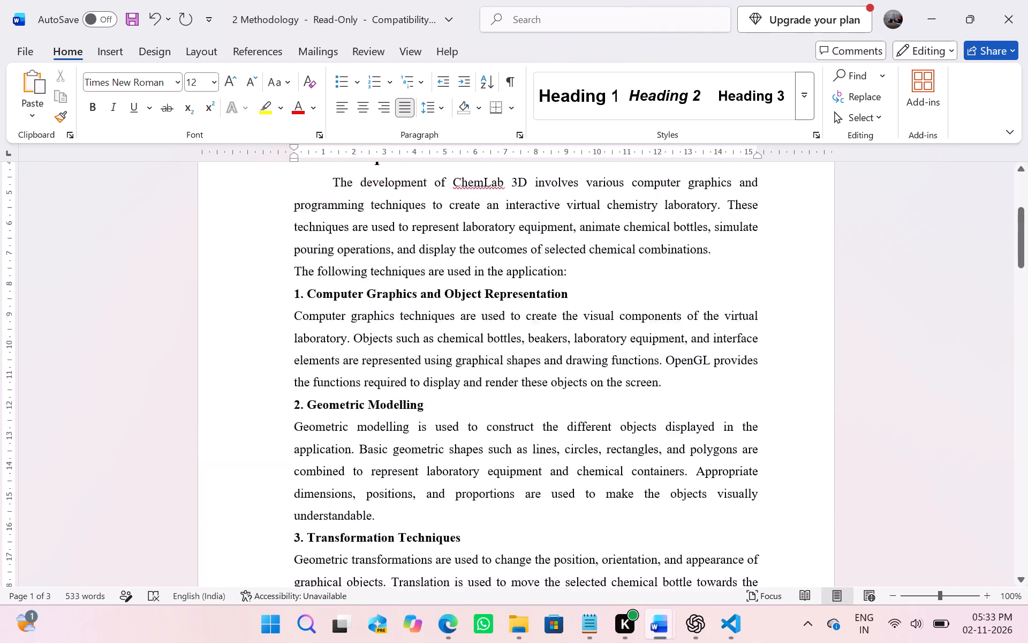
pyautogui.scroll(7, 517, 366)
pyautogui.scroll(-11, 517, 366)
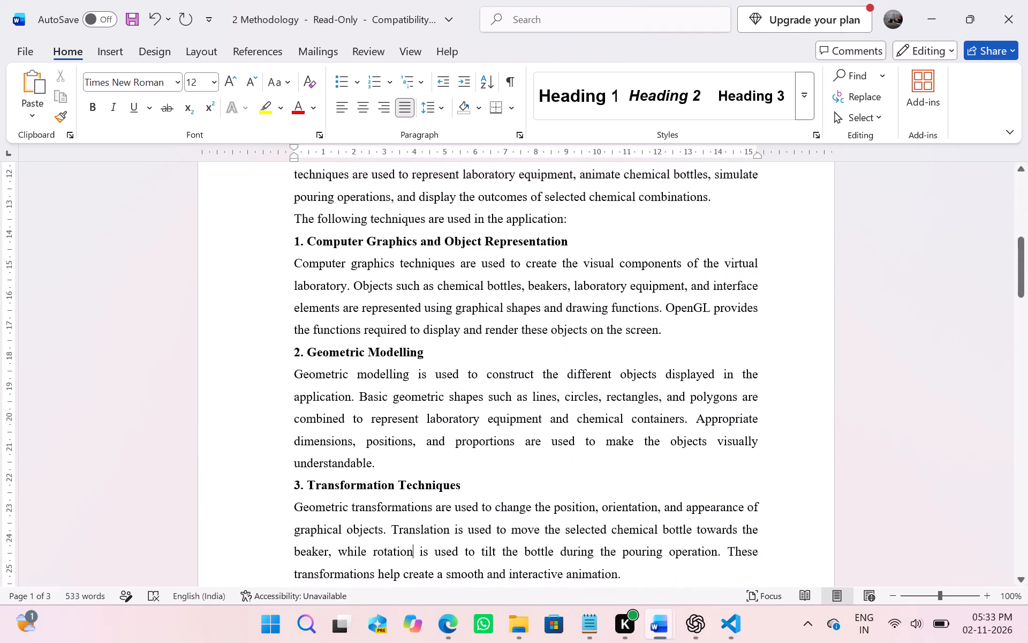
pyautogui.scroll(-17, 517, 366)
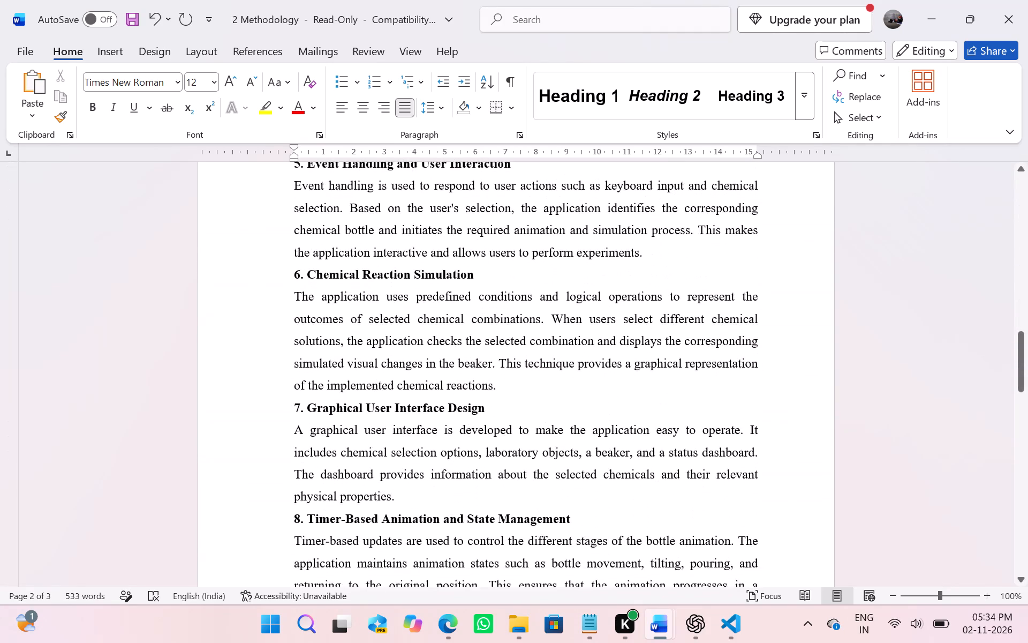
pyautogui.scroll(-10, 517, 366)
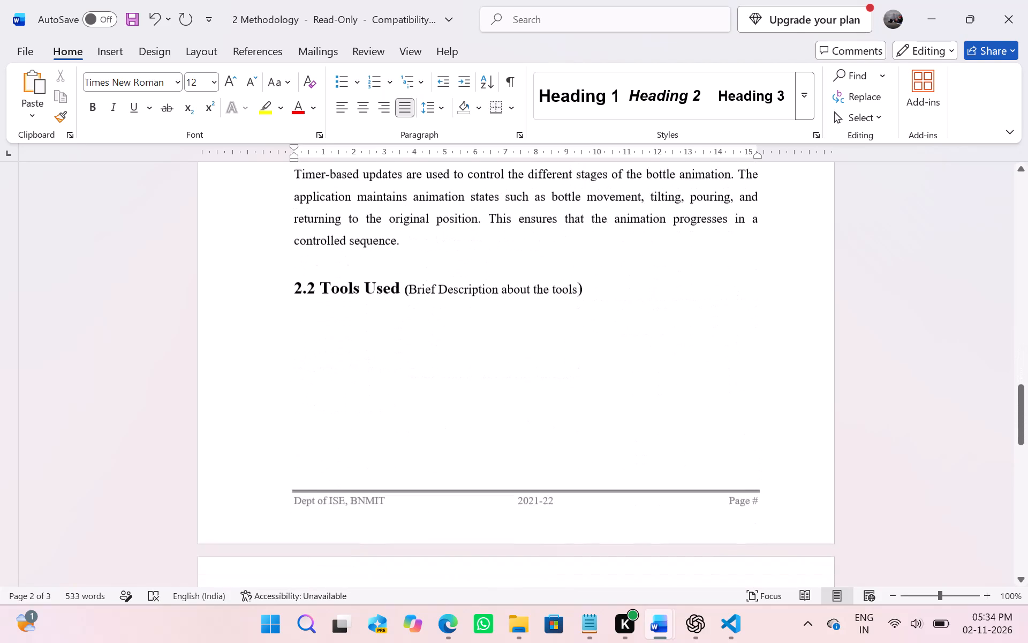
pyautogui.scroll(-4, 487, 375)
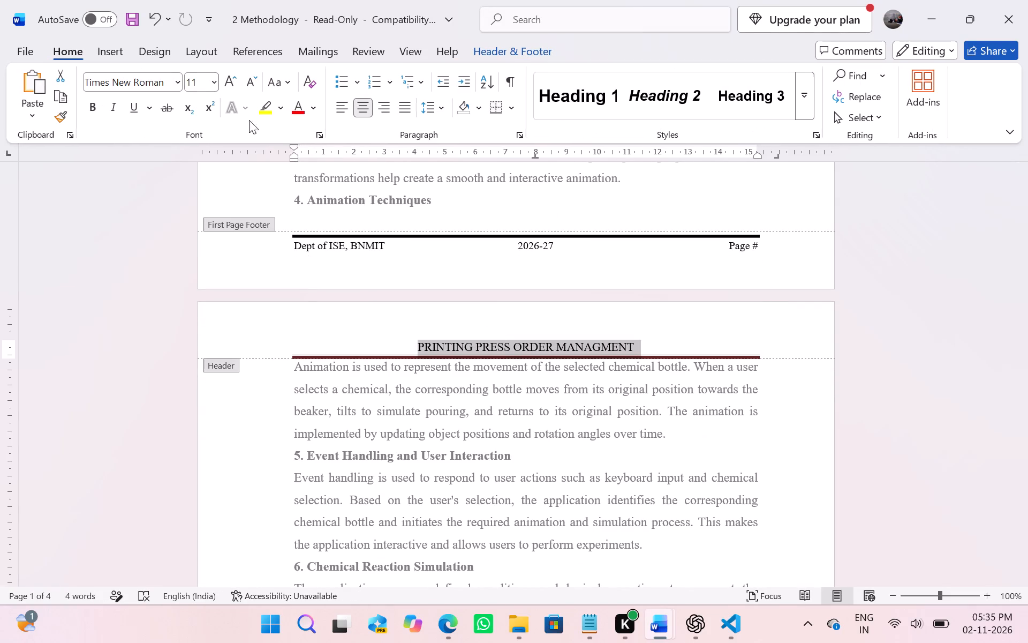
pyautogui.click(342, 106)
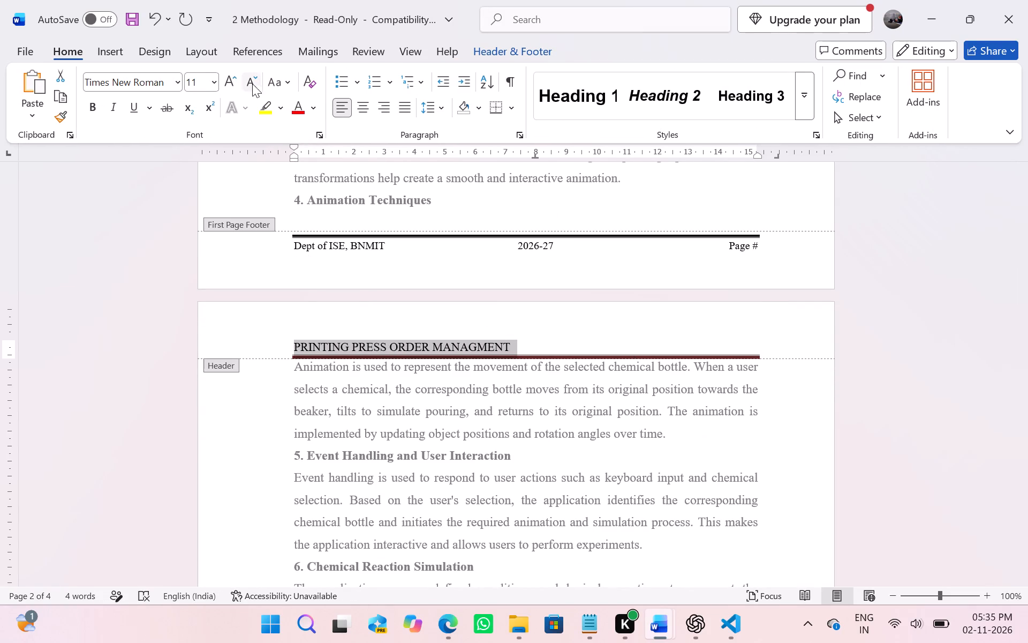
# Replace the page header title with "Virtual Chemistry Laboratory".
pyautogui.click(488, 345)
pyautogui.moveTo(510, 348); pyautogui.dragTo(439, 347)
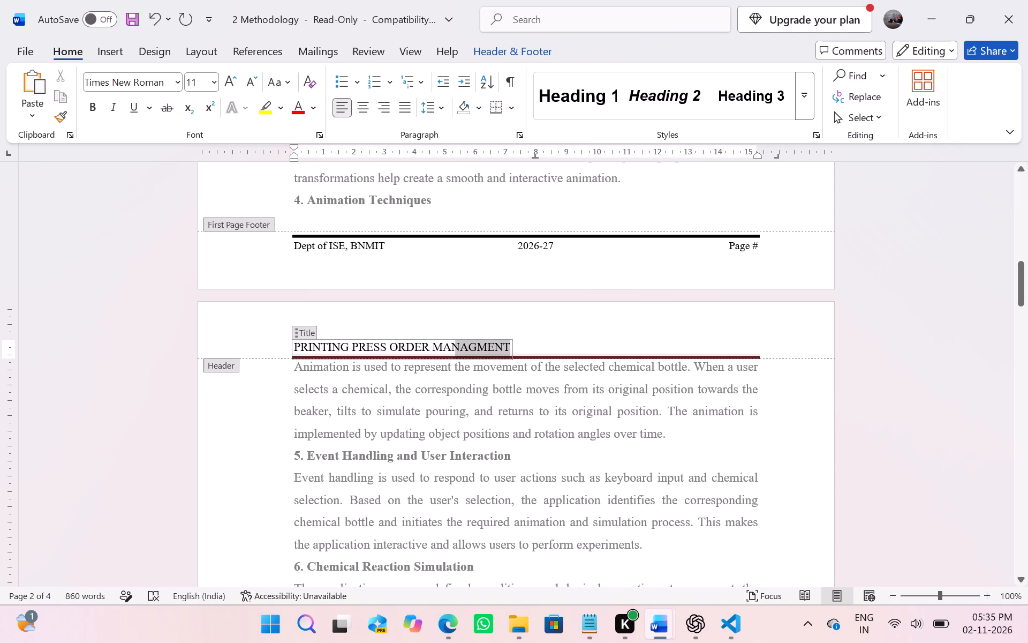
pyautogui.moveTo(439, 347); pyautogui.dragTo(303, 346)
pyautogui.press('BackSpace')
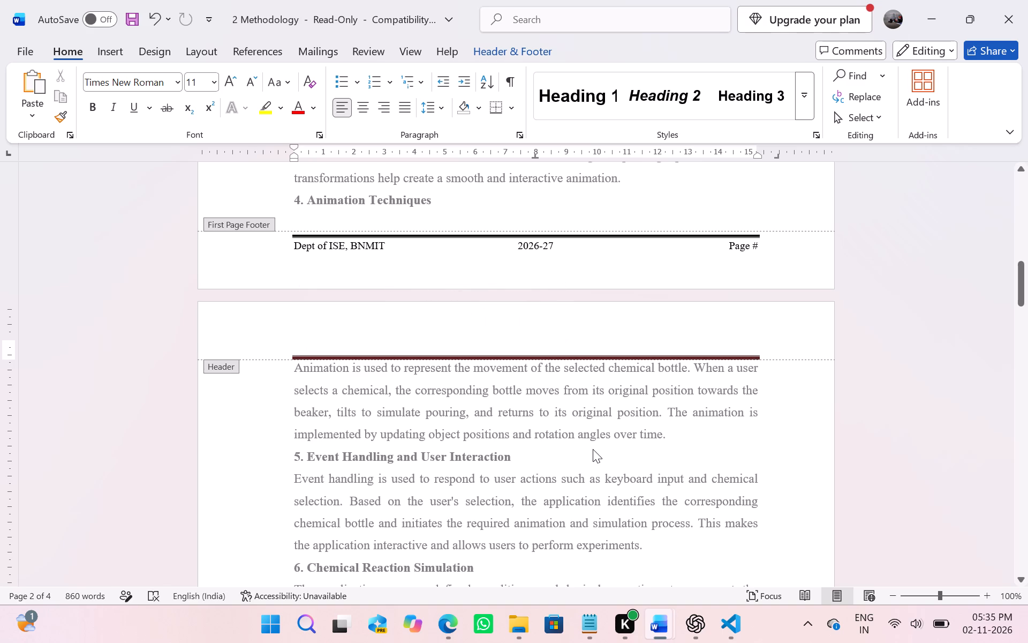
pyautogui.press('v')
pyautogui.press('BackSpace')
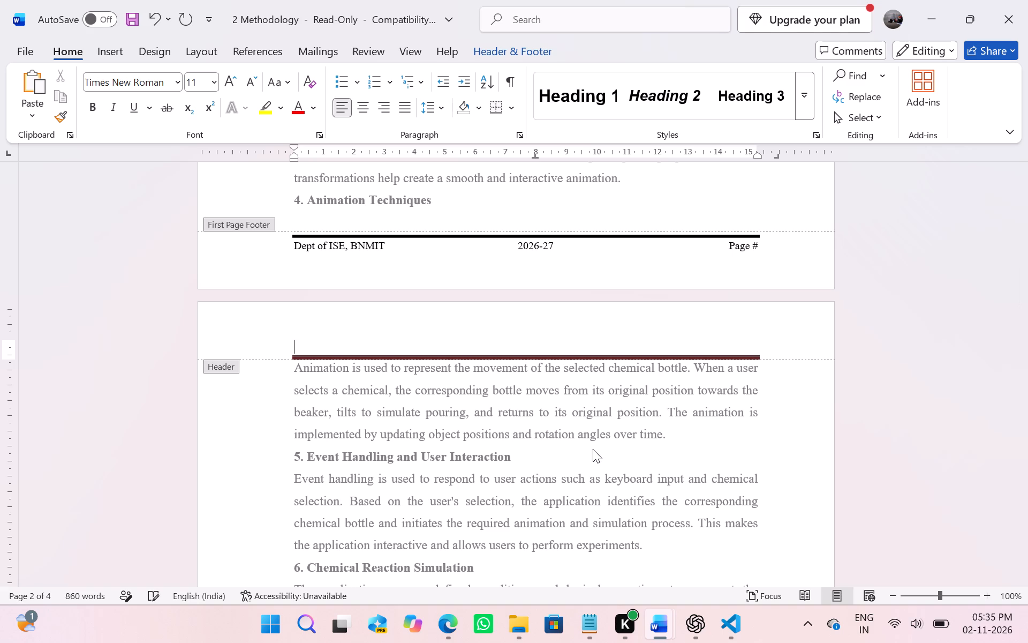
pyautogui.write('Virtual')
pyautogui.press('space')
pyautogui.press('Return')
pyautogui.write('chemistry Laboratory')
pyautogui.click(545, 338)
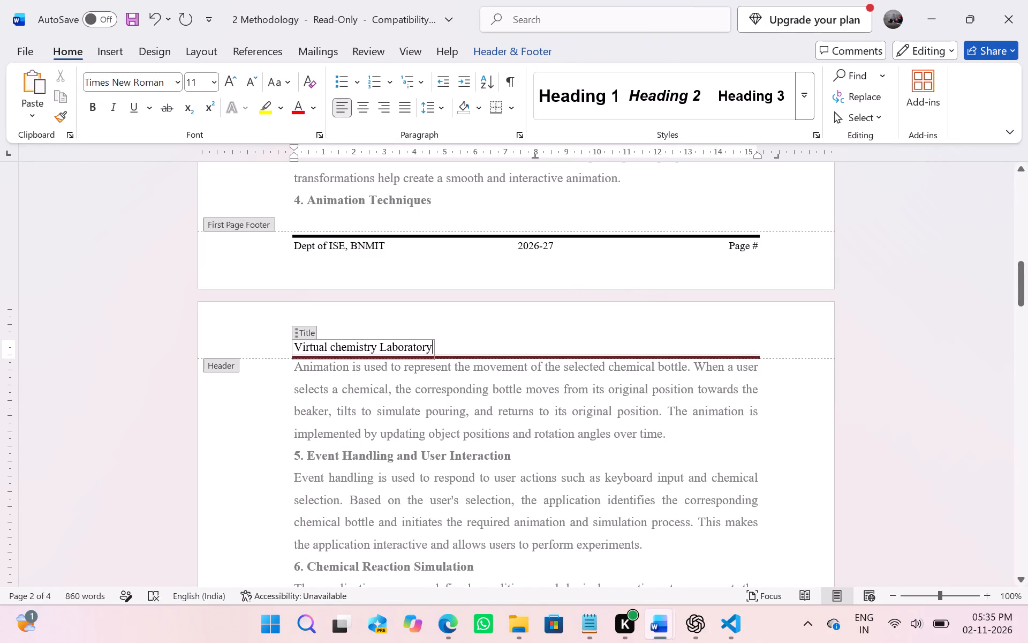
pyautogui.click(336, 352)
pyautogui.press('BackSpace')
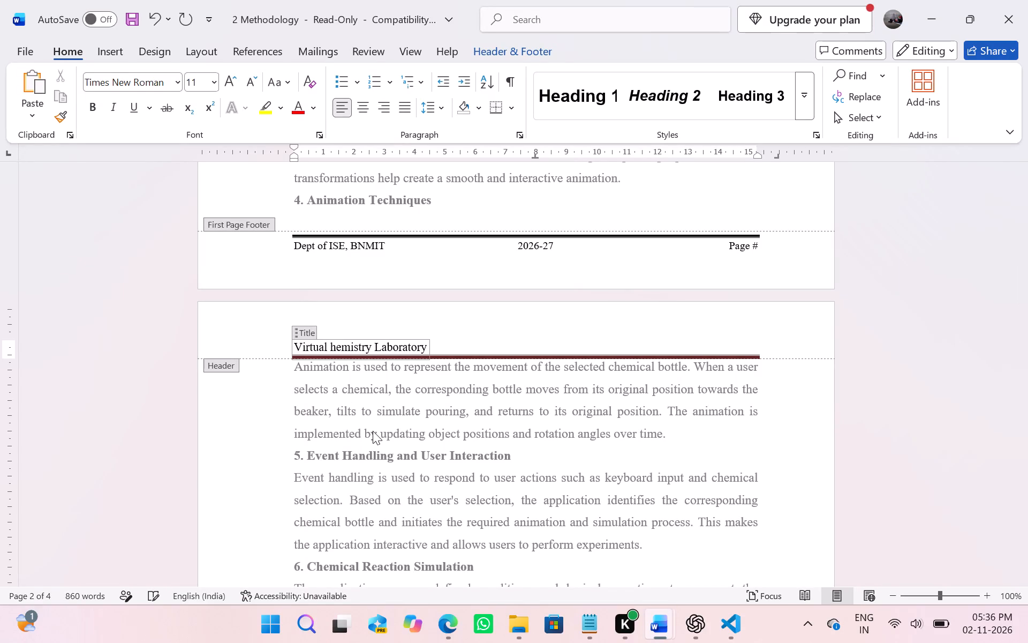
pyautogui.hotkey('shift', 'c')
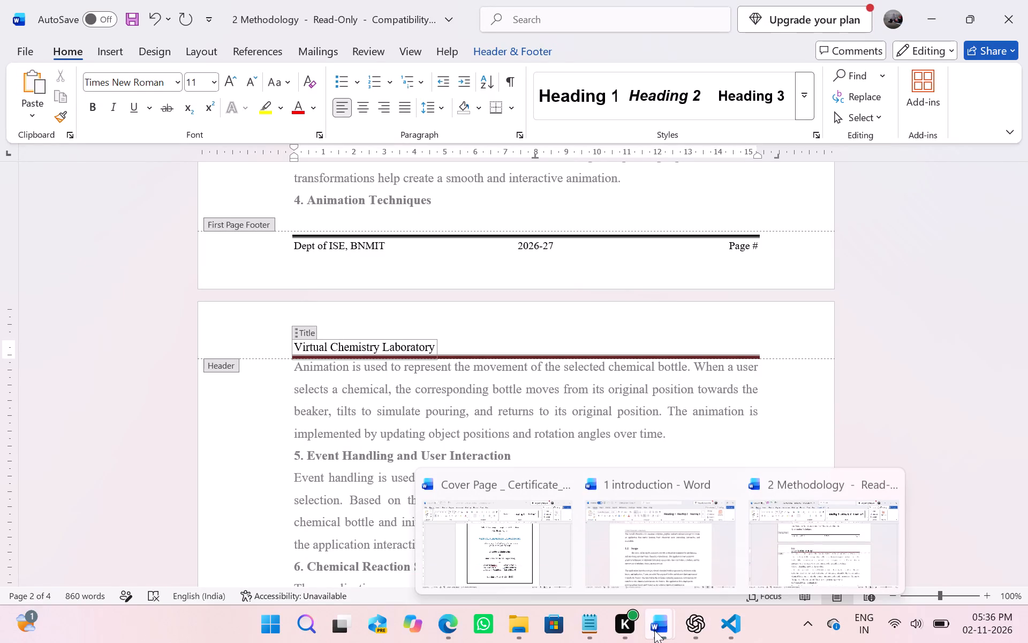
# Check the page header in the 1 introduction document and compare it with the headers and footers throughout 2 Methodology.
pyautogui.click(673, 533)
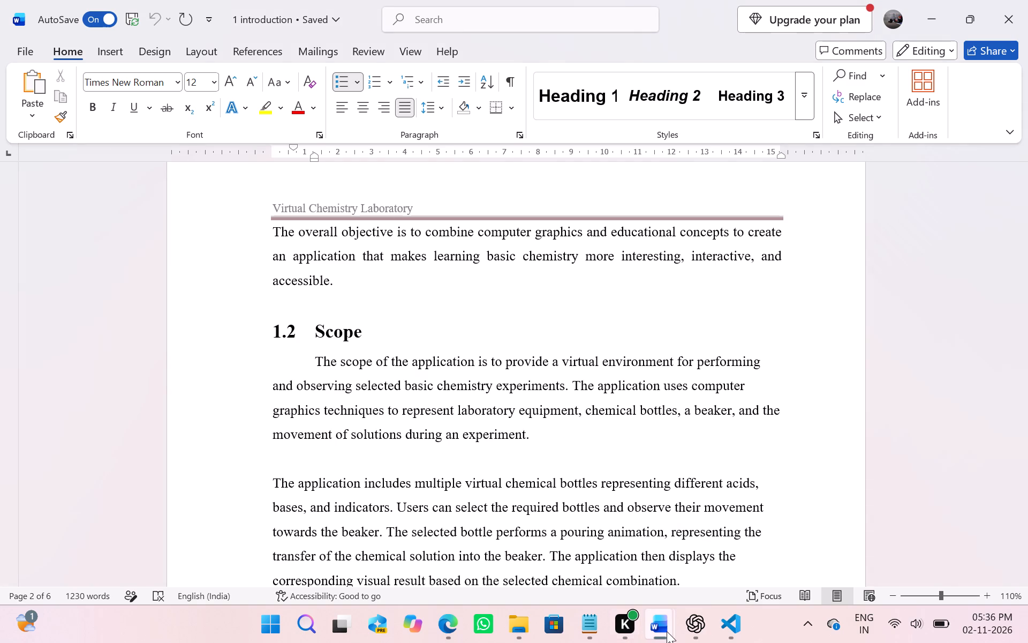
pyautogui.click(742, 578)
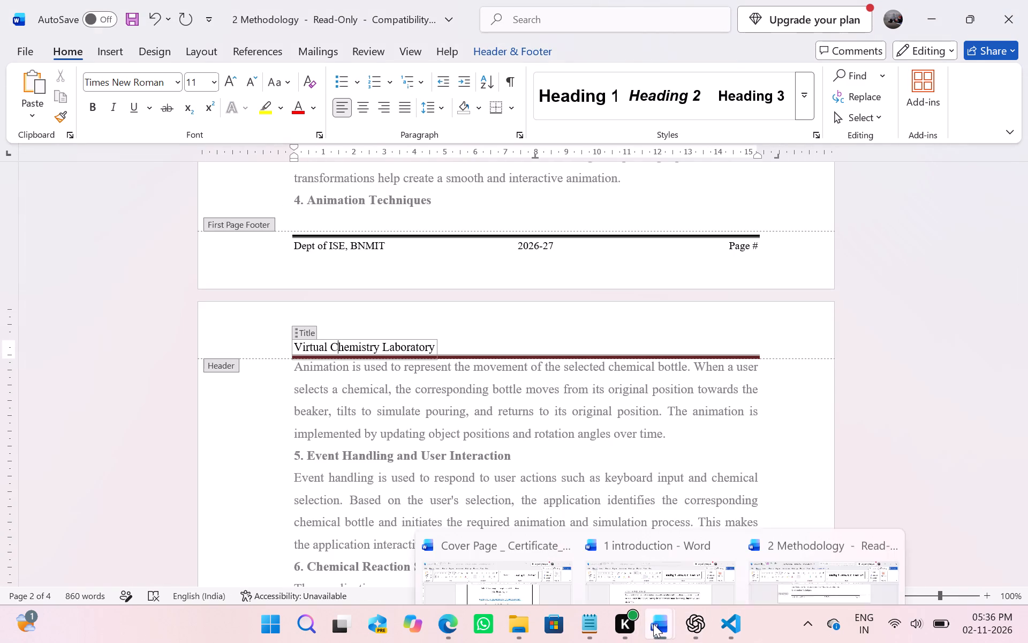
pyautogui.click(790, 564)
pyautogui.scroll(9, 601, 530)
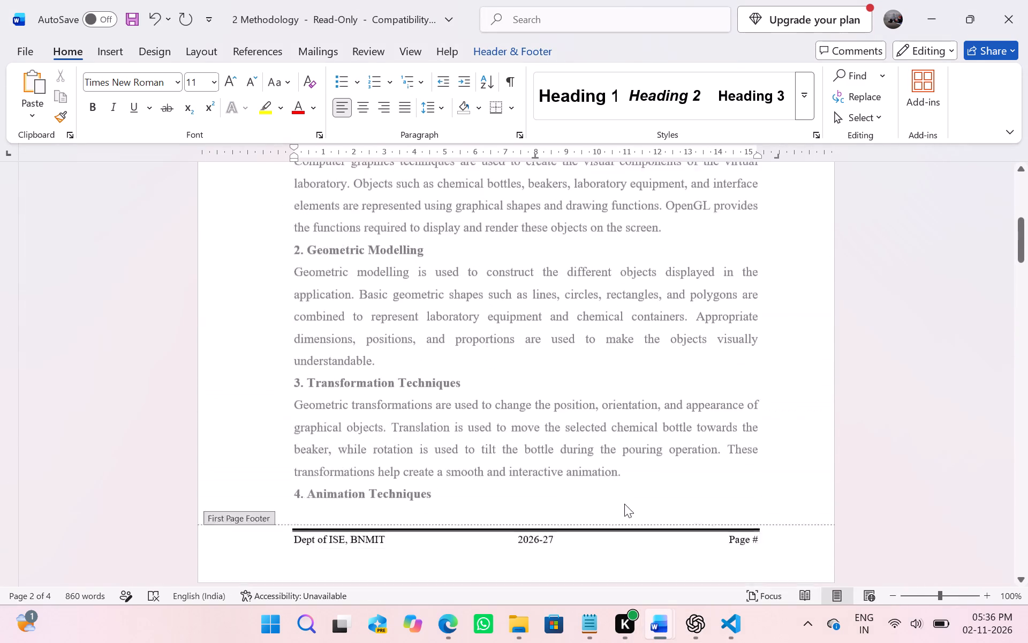
pyautogui.scroll(11, 624, 504)
pyautogui.scroll(-10, 670, 448)
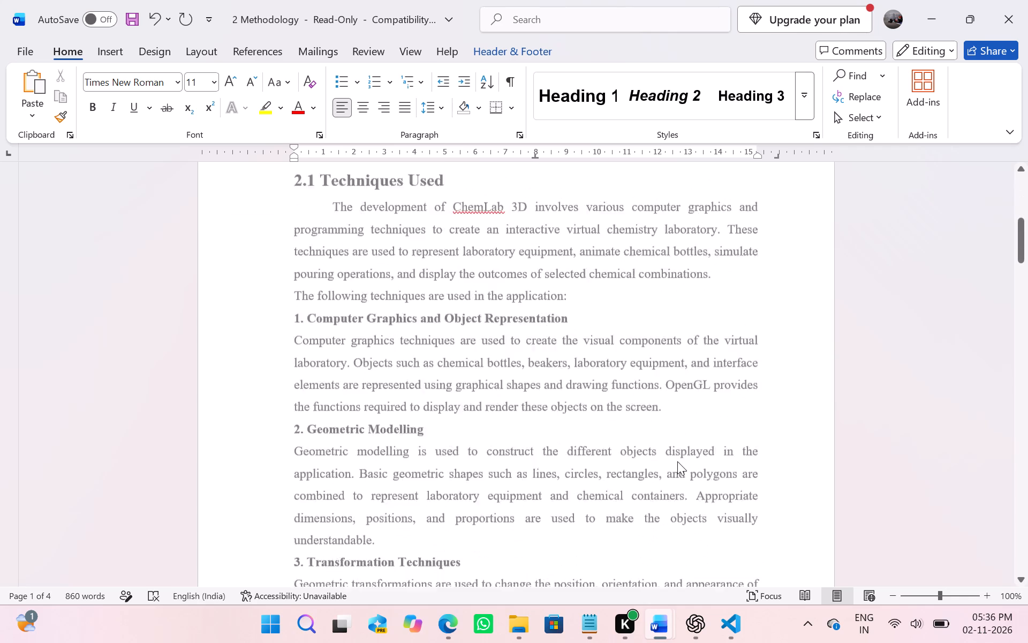
pyautogui.scroll(-11, 677, 461)
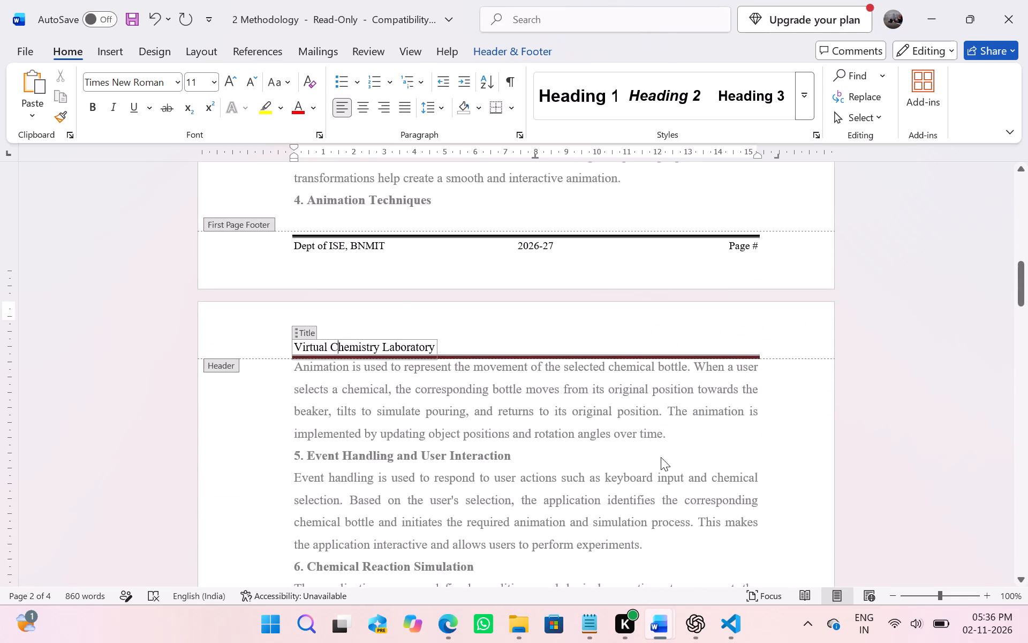
pyautogui.scroll(-1, 661, 457)
pyautogui.scroll(-2, 563, 406)
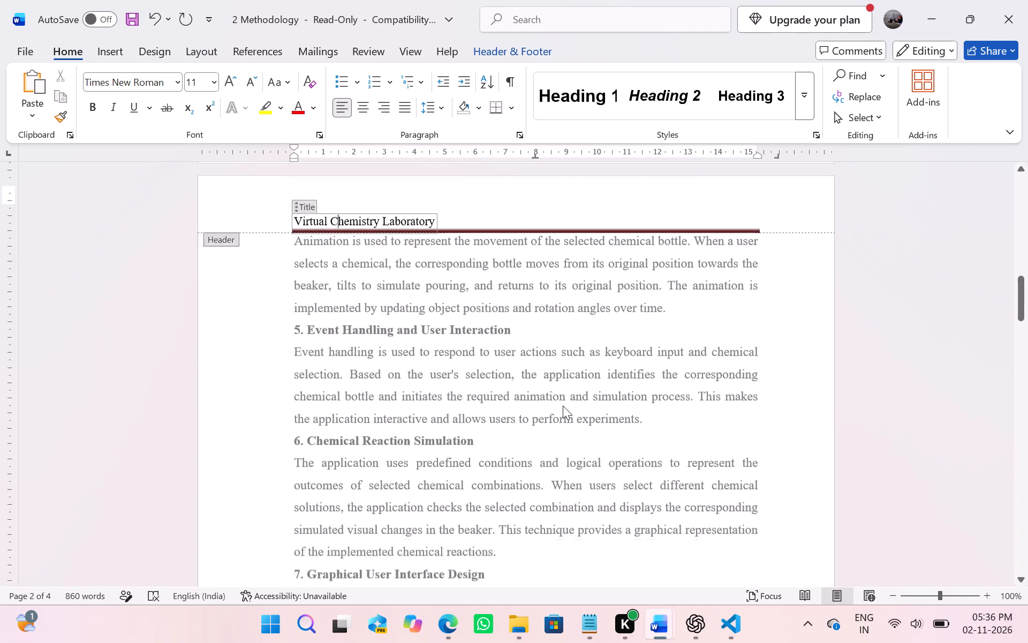
pyautogui.scroll(-2, 563, 406)
pyautogui.scroll(5, 563, 406)
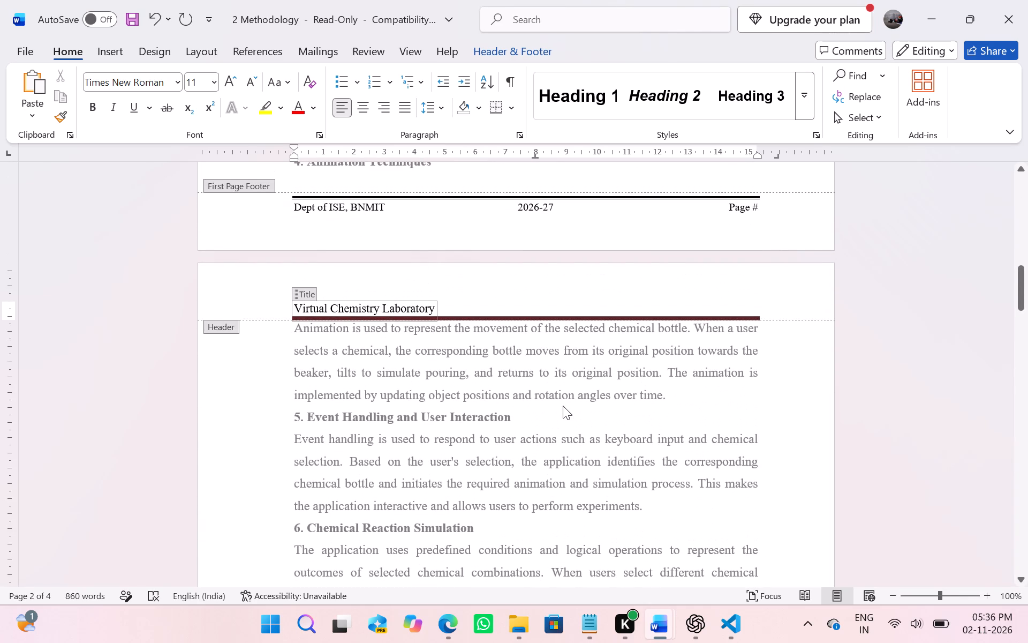
# Check the last page number in the 1 introduction document and replace the # in 2 Methodology's first-page footer with 6.
pyautogui.scroll(-1, 563, 406)
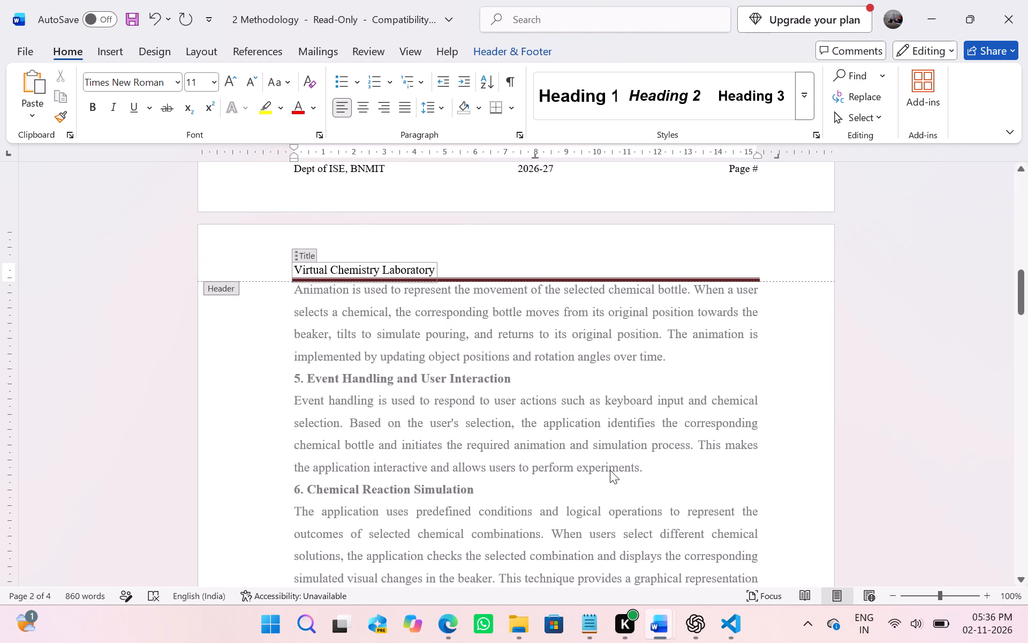
pyautogui.scroll(20, 645, 446)
pyautogui.scroll(7, 645, 446)
pyautogui.scroll(-7, 666, 406)
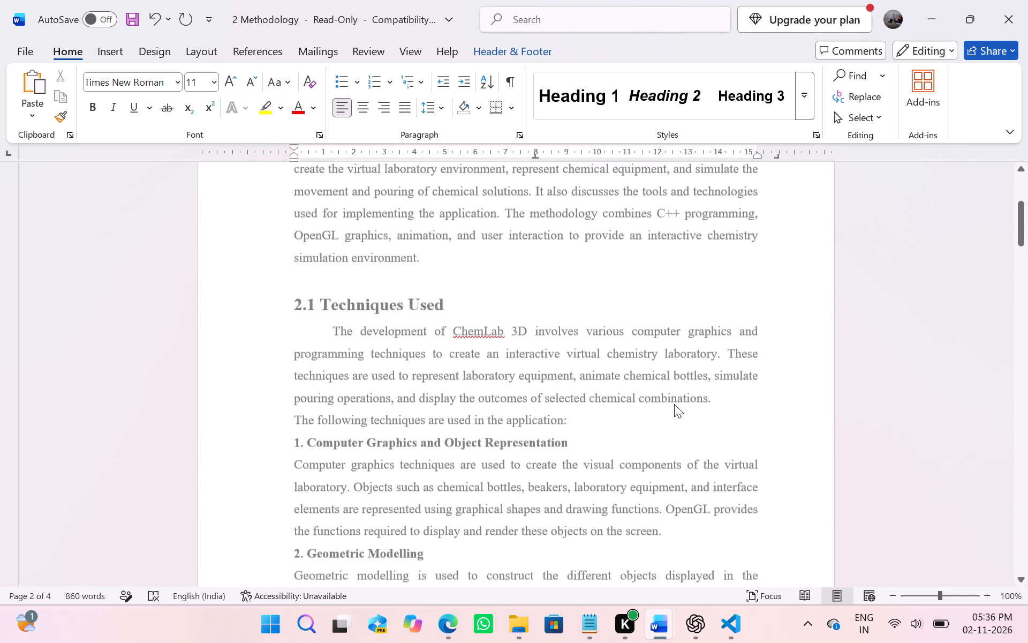
pyautogui.scroll(-15, 674, 404)
pyautogui.click(767, 184)
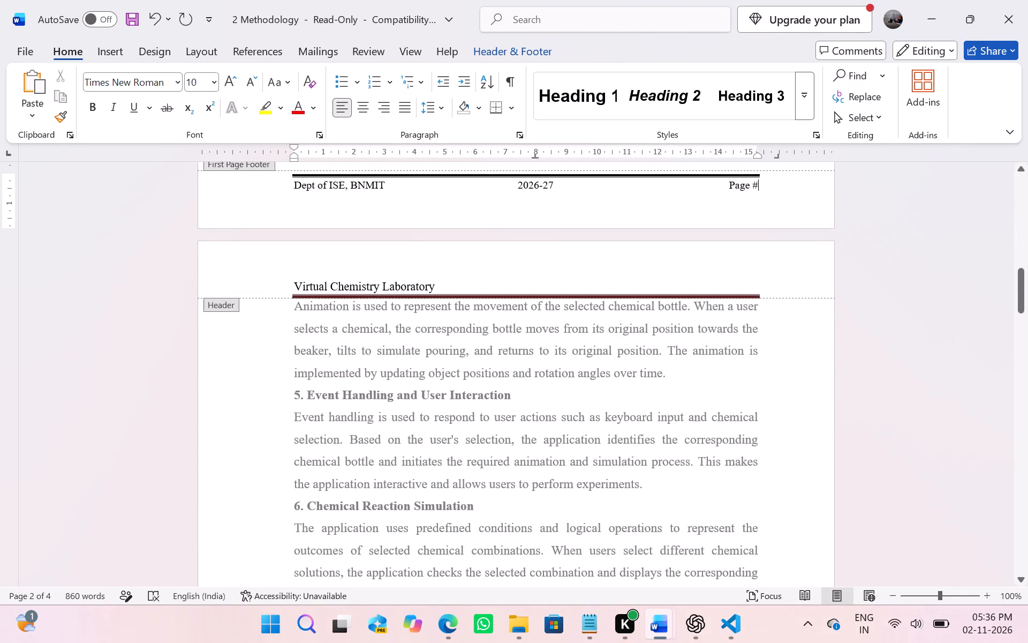
pyautogui.press('BackSpace')
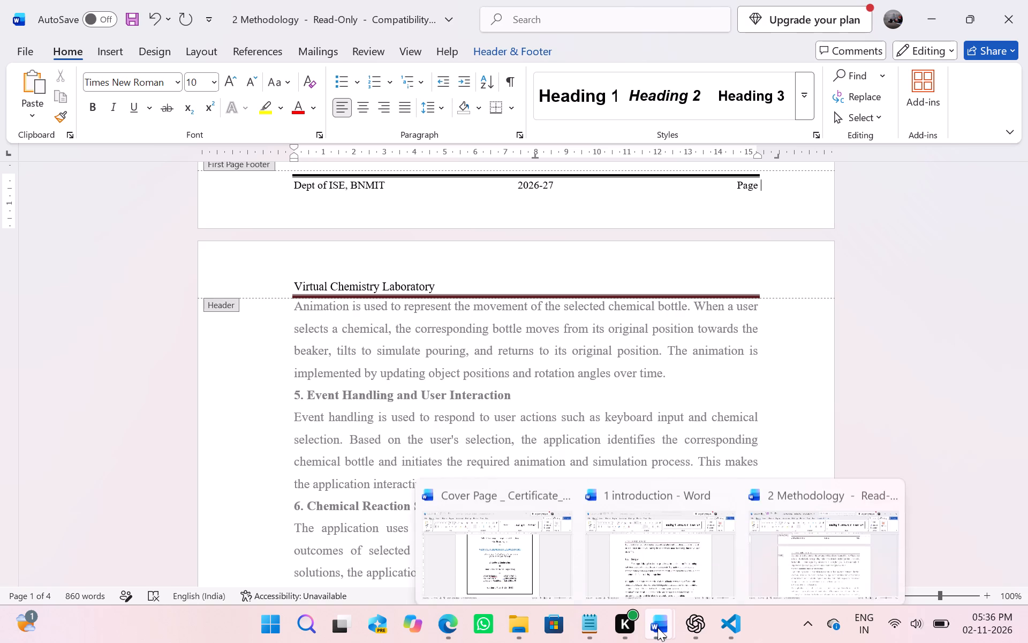
pyautogui.click(669, 563)
pyautogui.scroll(-20, 625, 416)
pyautogui.scroll(-2, 625, 416)
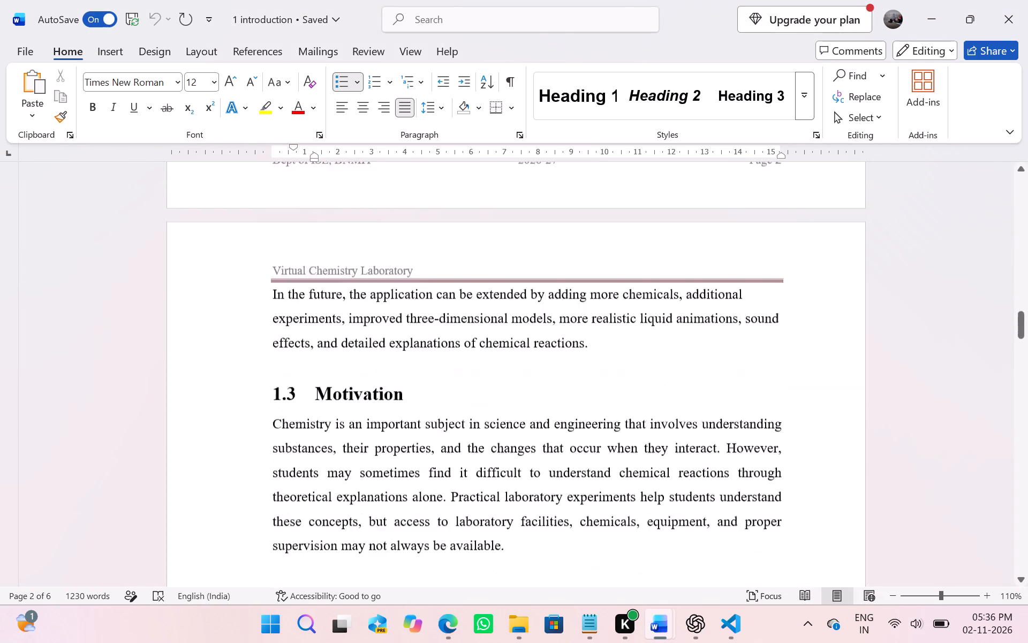
pyautogui.scroll(-20, 634, 458)
pyautogui.scroll(-18, 634, 458)
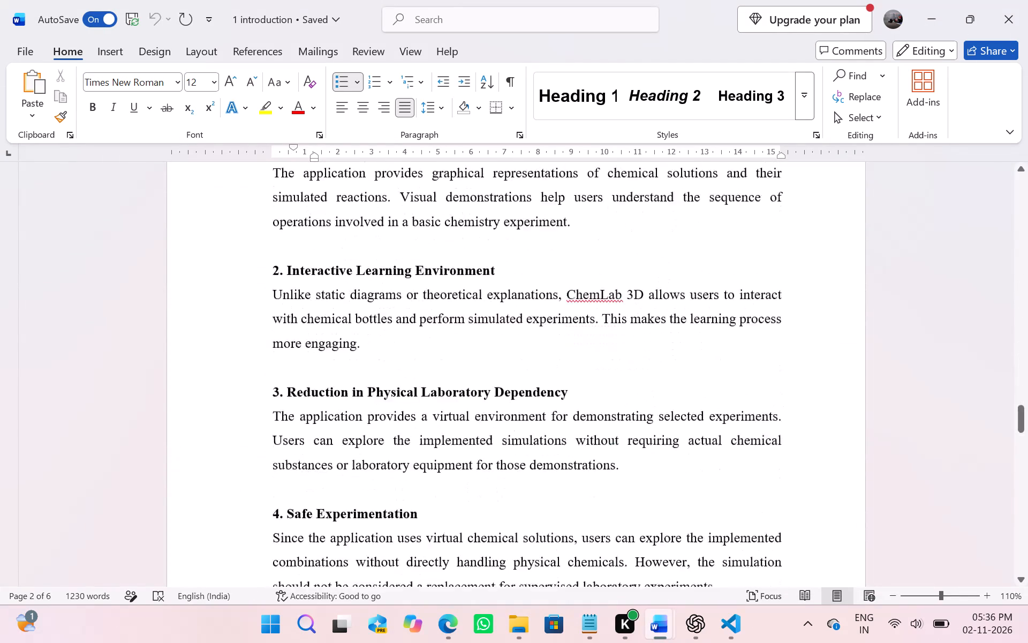
pyautogui.scroll(-8, 635, 451)
pyautogui.scroll(-18, 635, 451)
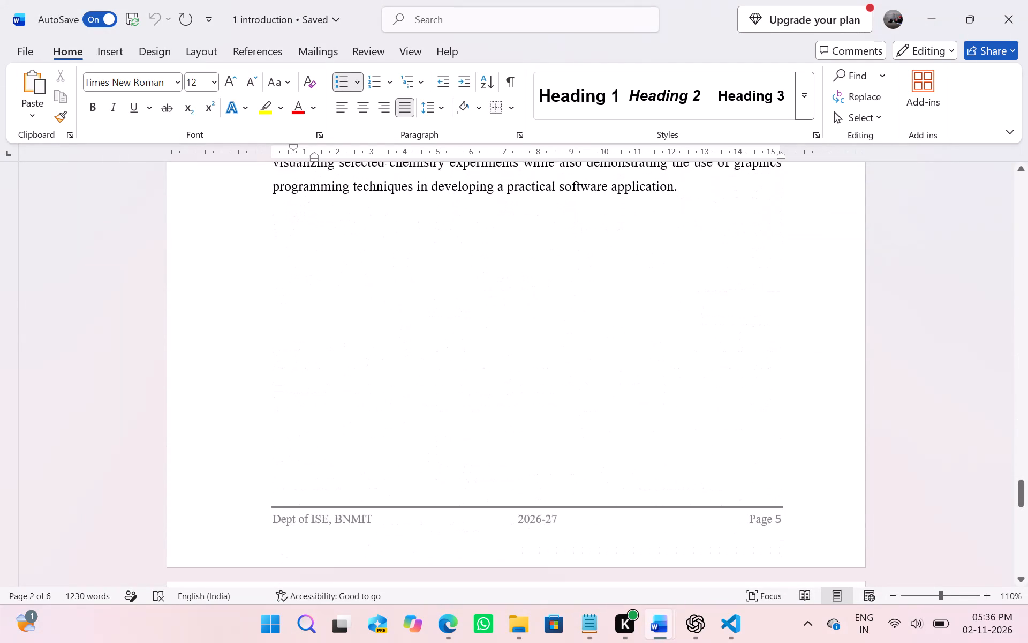
pyautogui.click(921, 11)
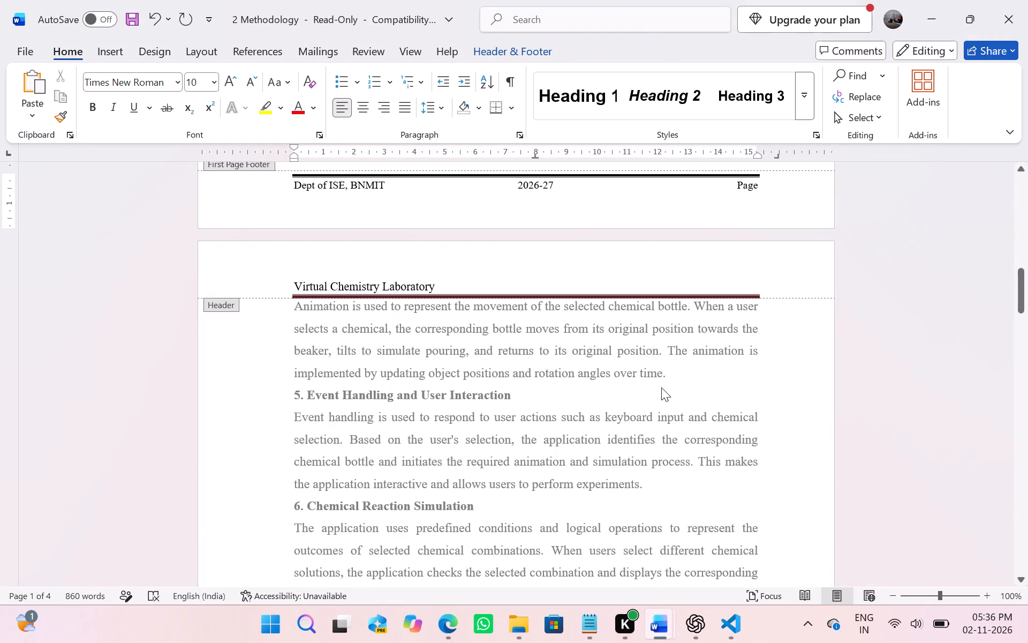
pyautogui.press('6')
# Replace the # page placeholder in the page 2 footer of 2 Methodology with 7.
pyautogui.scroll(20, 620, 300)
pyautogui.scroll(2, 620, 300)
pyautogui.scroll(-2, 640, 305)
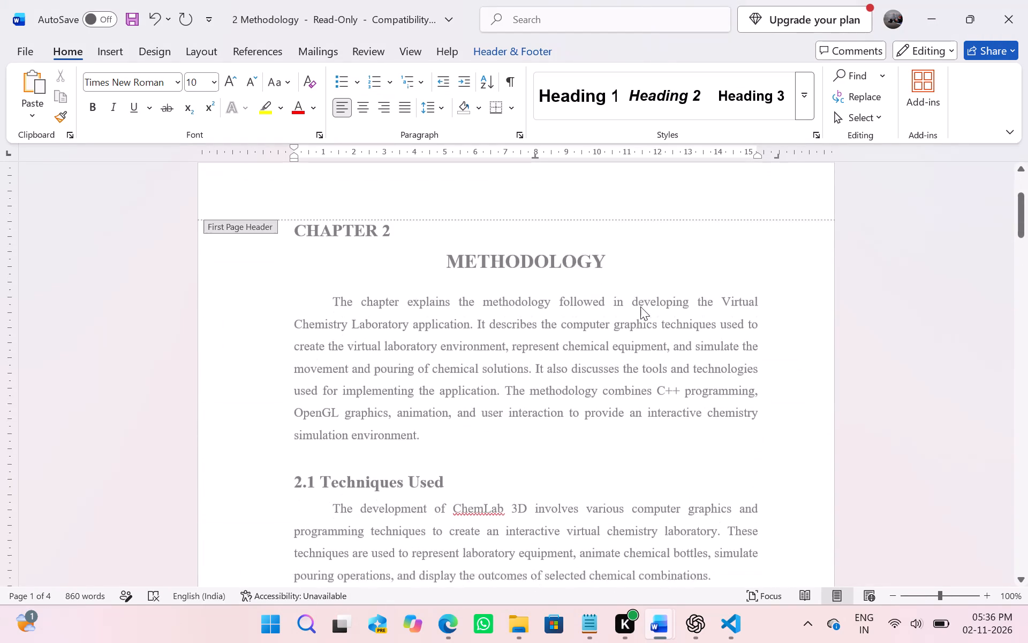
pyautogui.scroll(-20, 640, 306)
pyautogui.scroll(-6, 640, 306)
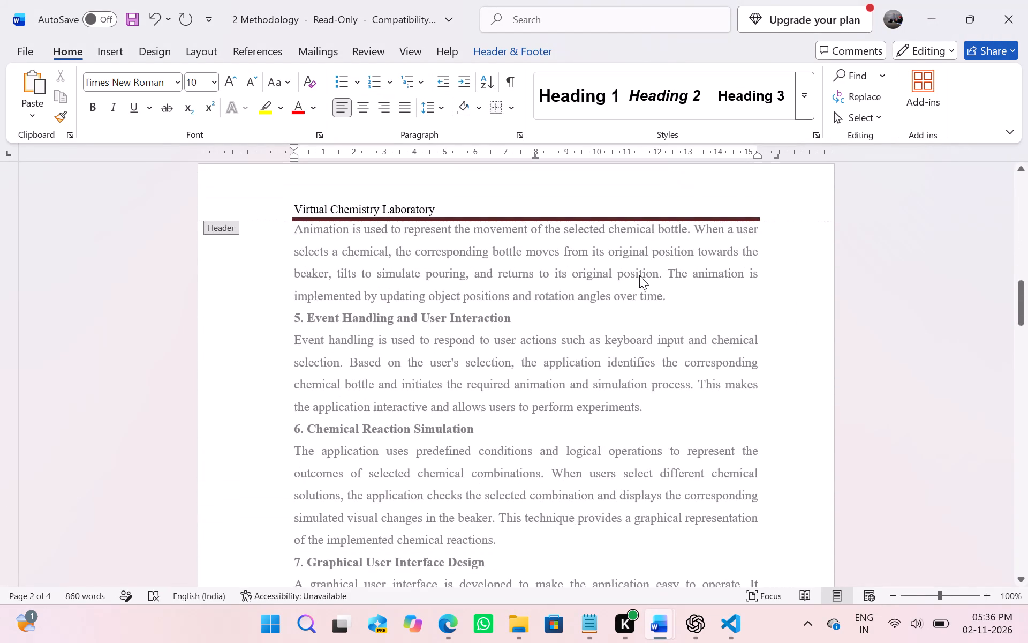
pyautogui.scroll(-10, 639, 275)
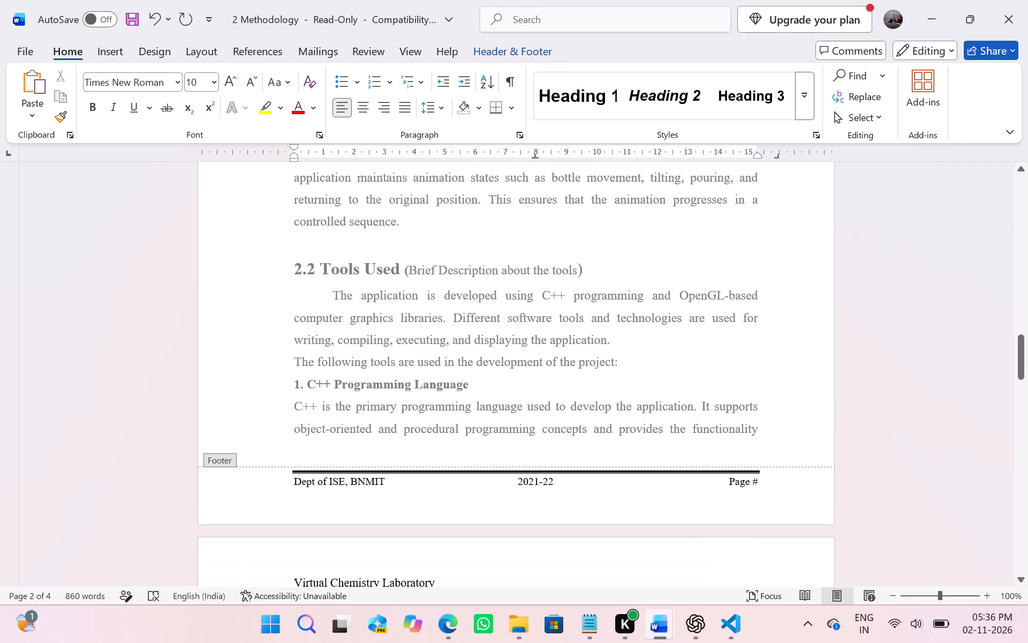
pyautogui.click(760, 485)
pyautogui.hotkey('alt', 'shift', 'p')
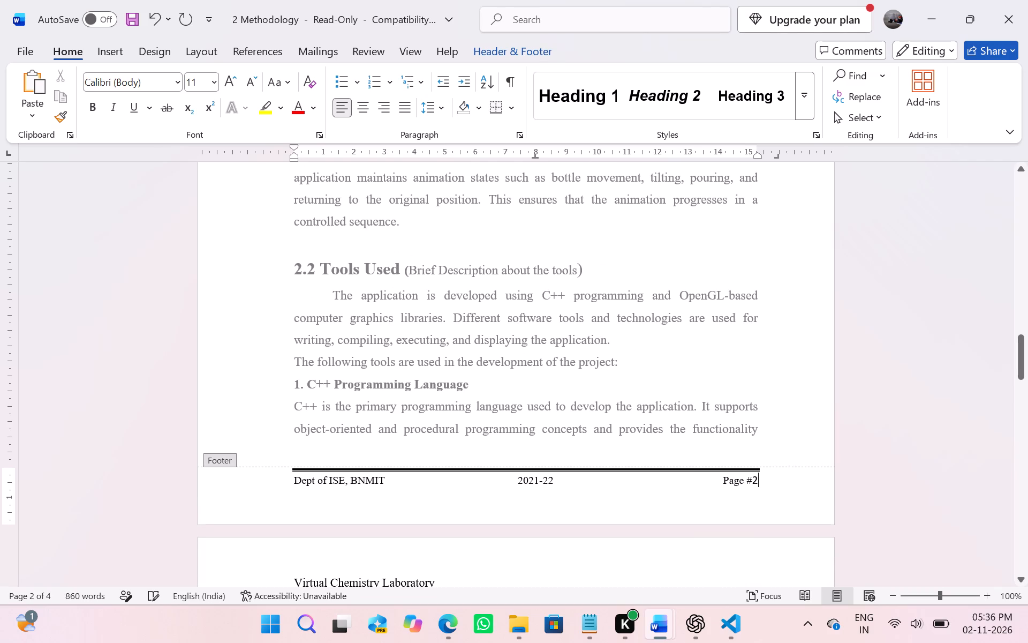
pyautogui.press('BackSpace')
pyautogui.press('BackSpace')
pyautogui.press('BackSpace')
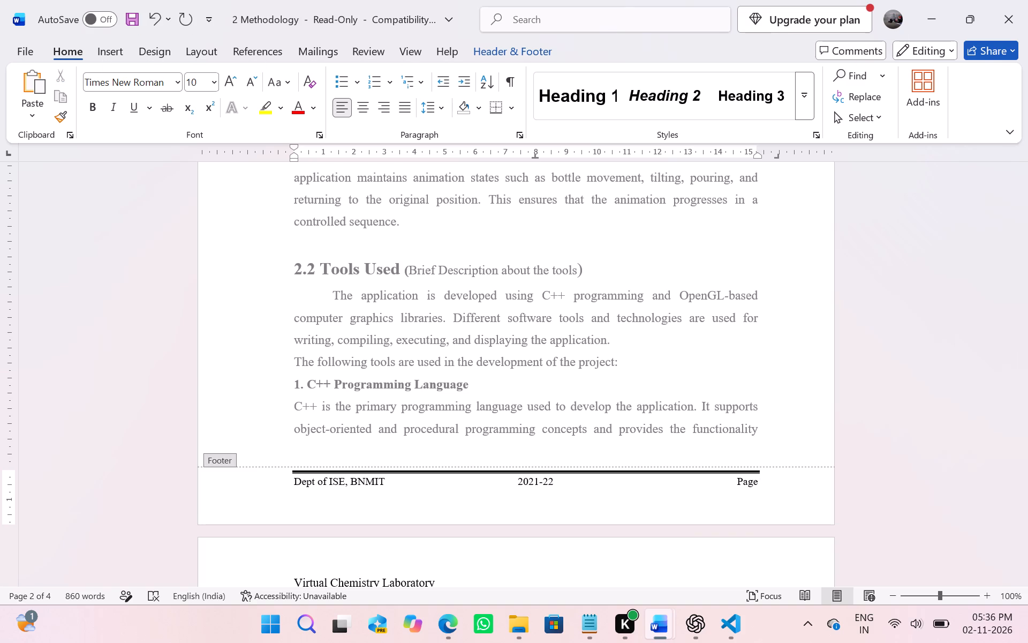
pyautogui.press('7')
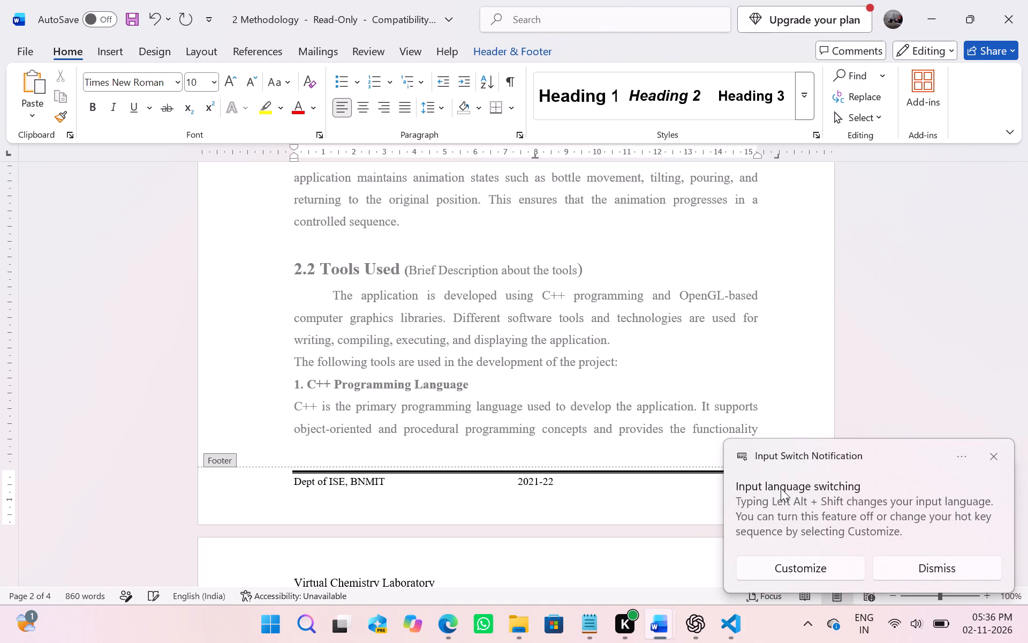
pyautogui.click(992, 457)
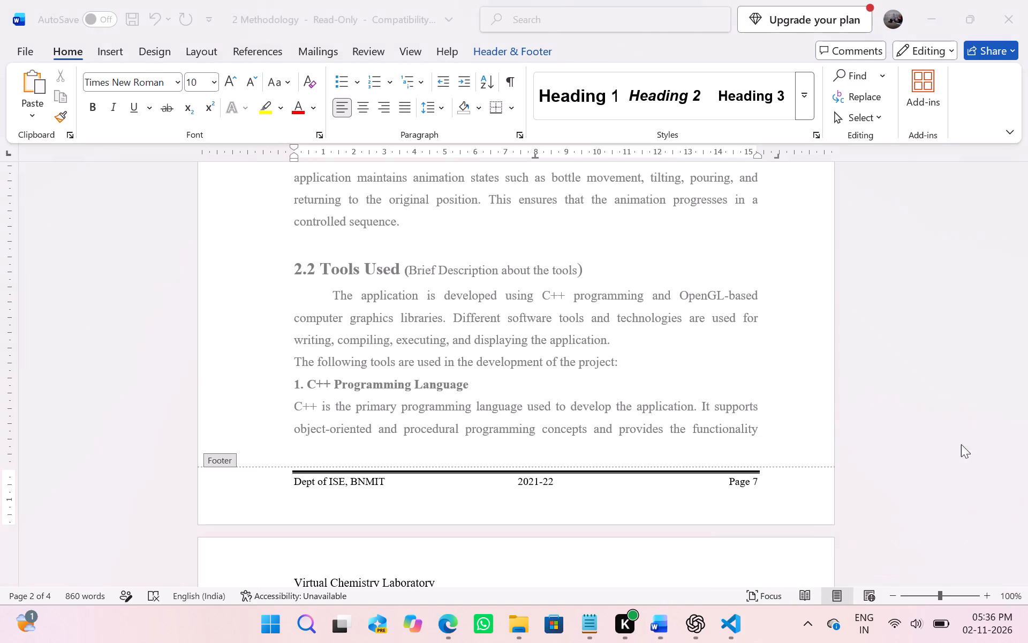
# Replace the page number in the page 3 footer with 8.
pyautogui.scroll(-5, 705, 477)
pyautogui.scroll(20, 705, 477)
pyautogui.scroll(2, 705, 477)
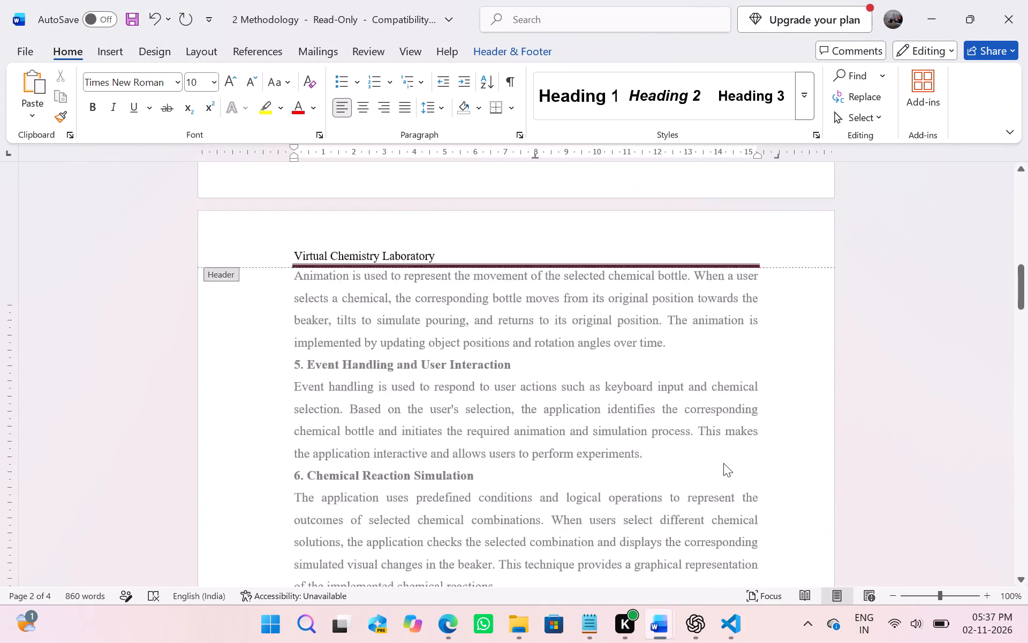
pyautogui.scroll(4, 723, 463)
pyautogui.scroll(-20, 723, 463)
pyautogui.scroll(-7, 723, 463)
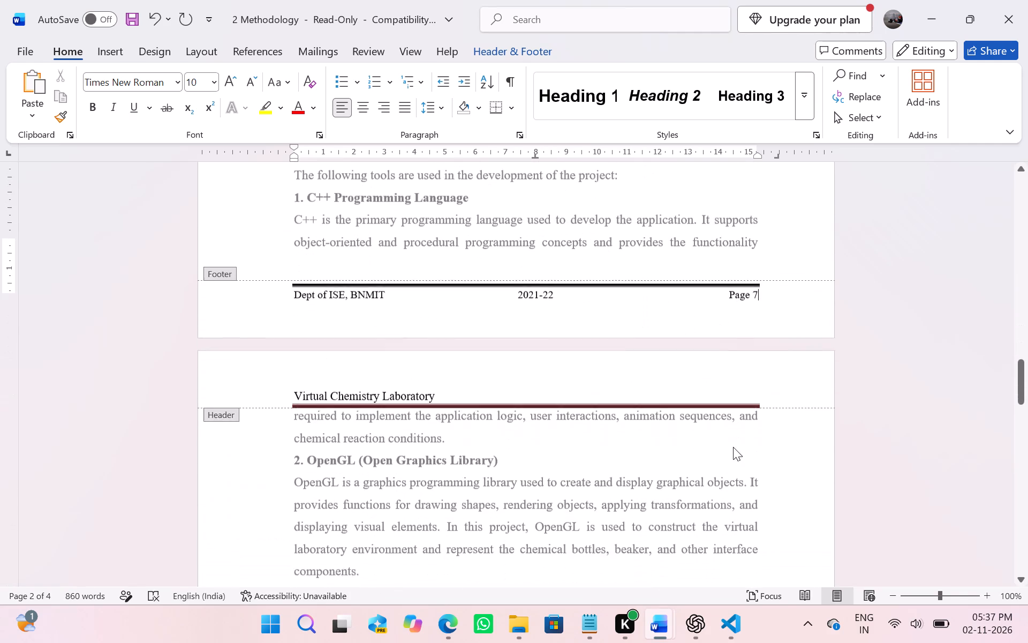
pyautogui.scroll(-16, 740, 438)
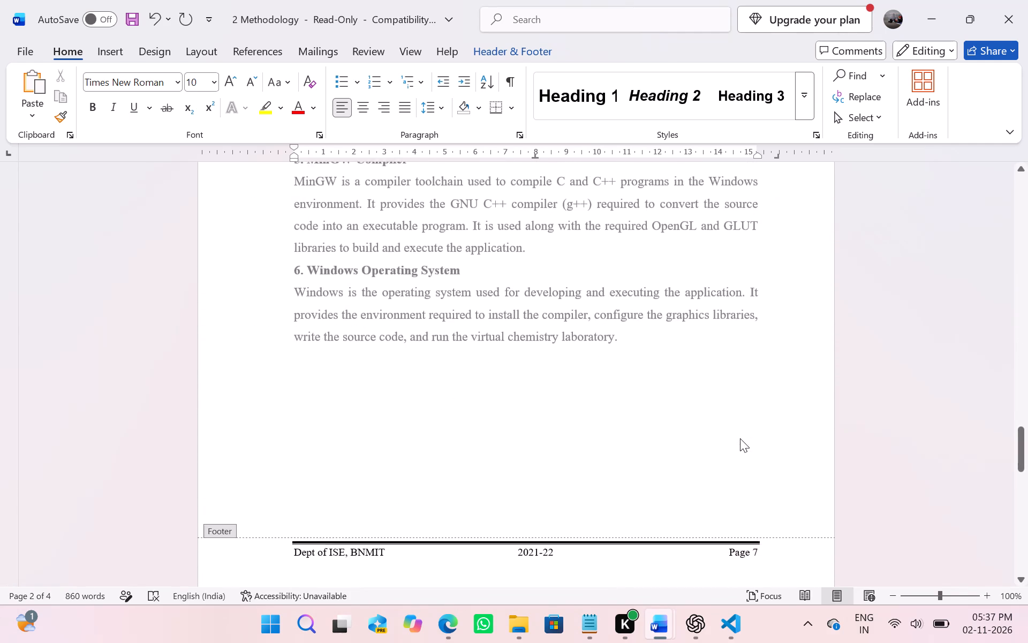
pyautogui.scroll(-10, 730, 479)
pyautogui.scroll(3, 752, 316)
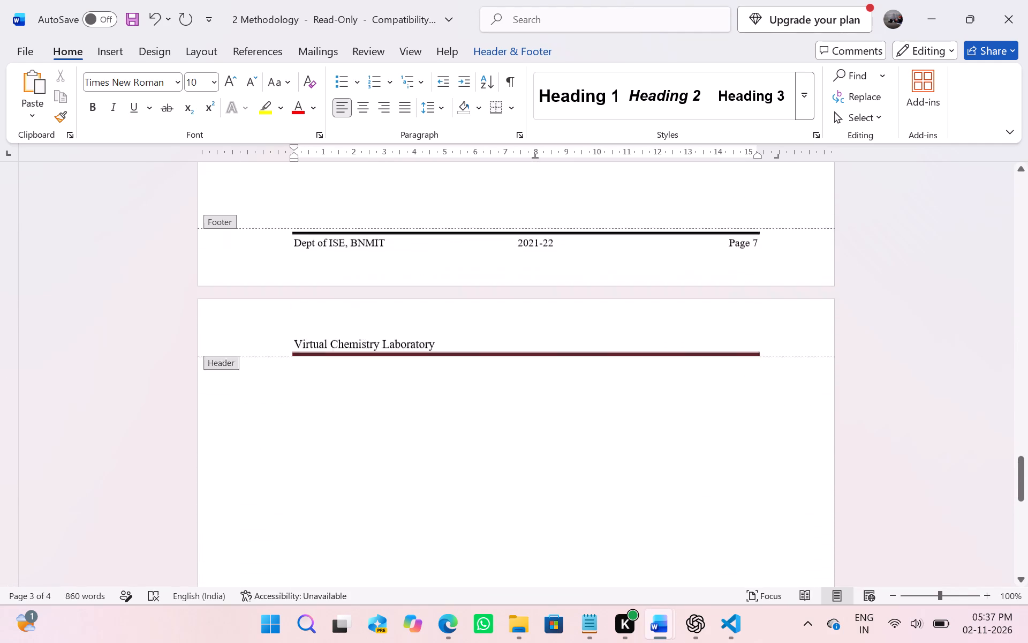
pyautogui.click(775, 284)
pyautogui.press('BackSpace')
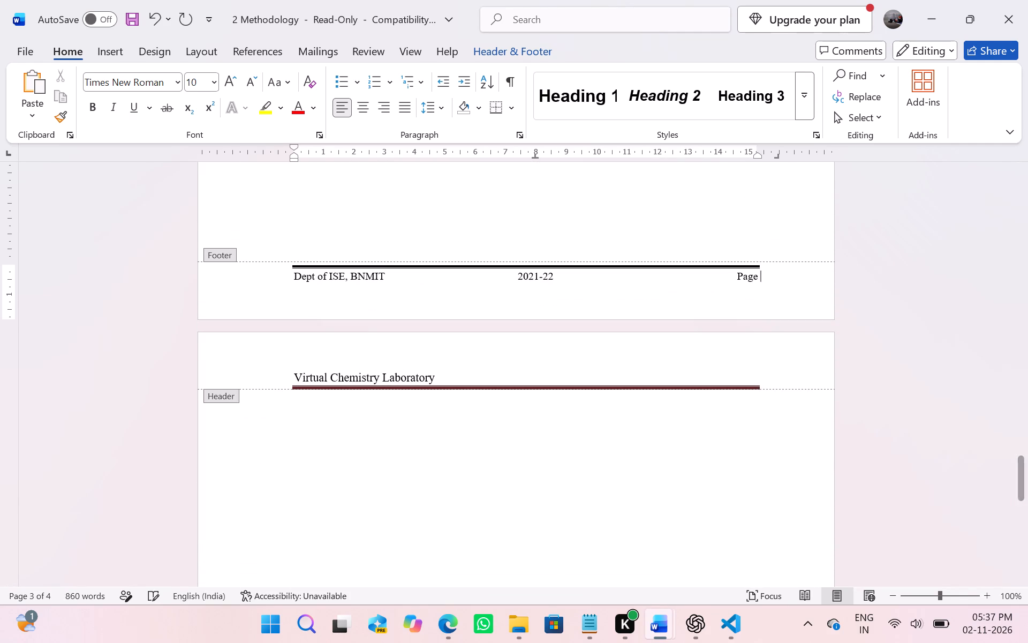
pyautogui.hotkey('alt', 'shift', 'p')
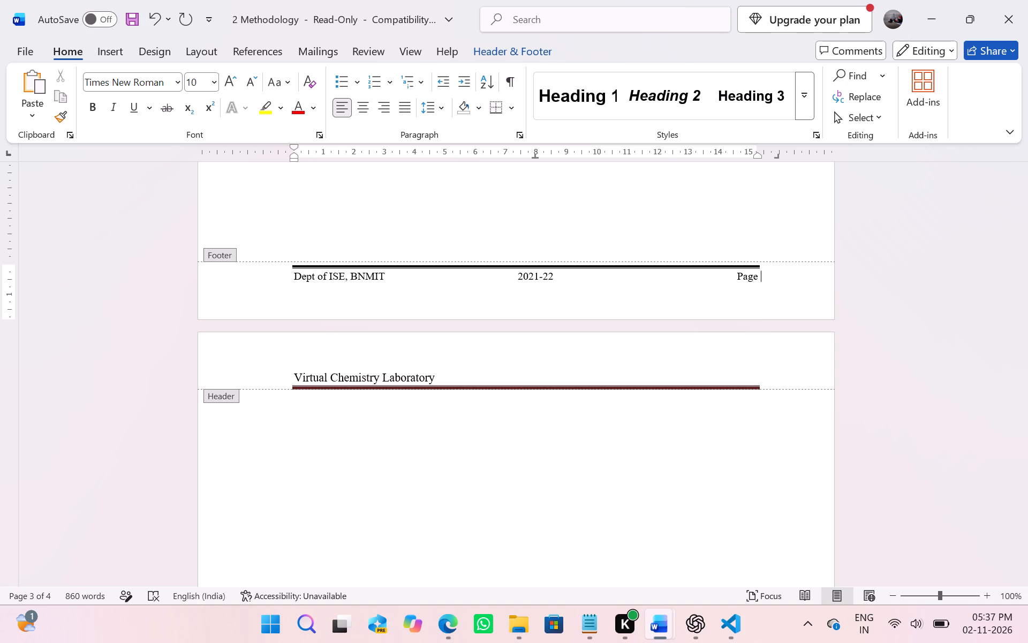
pyautogui.press('BackSpace')
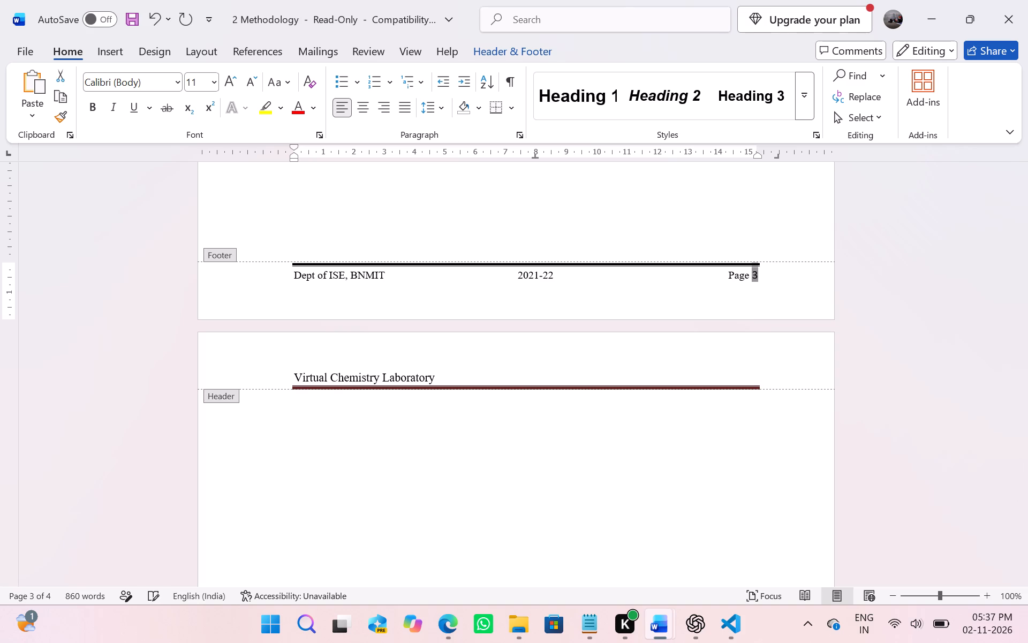
pyautogui.press('8')
# Compare the footers with the first page's and change the academic year in the page 2 footer to 2026-27.
pyautogui.scroll(3, 775, 284)
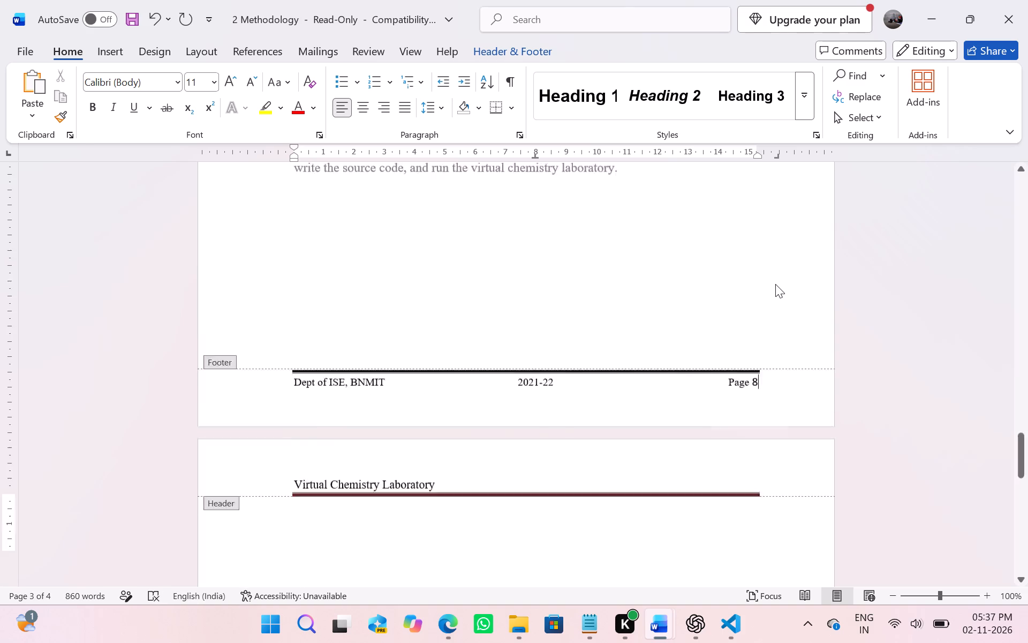
pyautogui.scroll(19, 775, 284)
pyautogui.scroll(2, 775, 284)
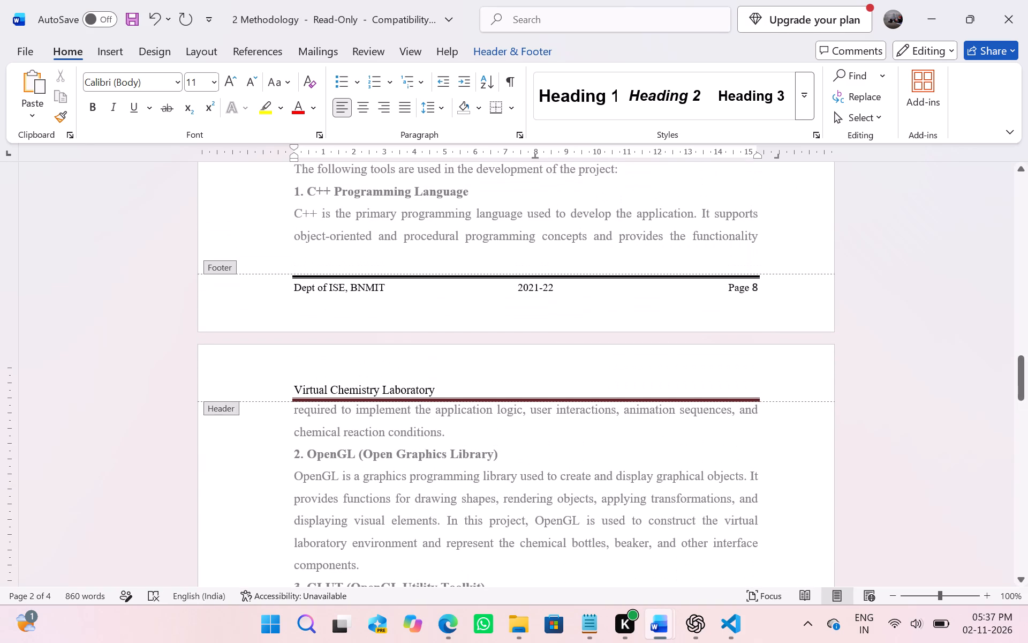
pyautogui.scroll(6, 630, 290)
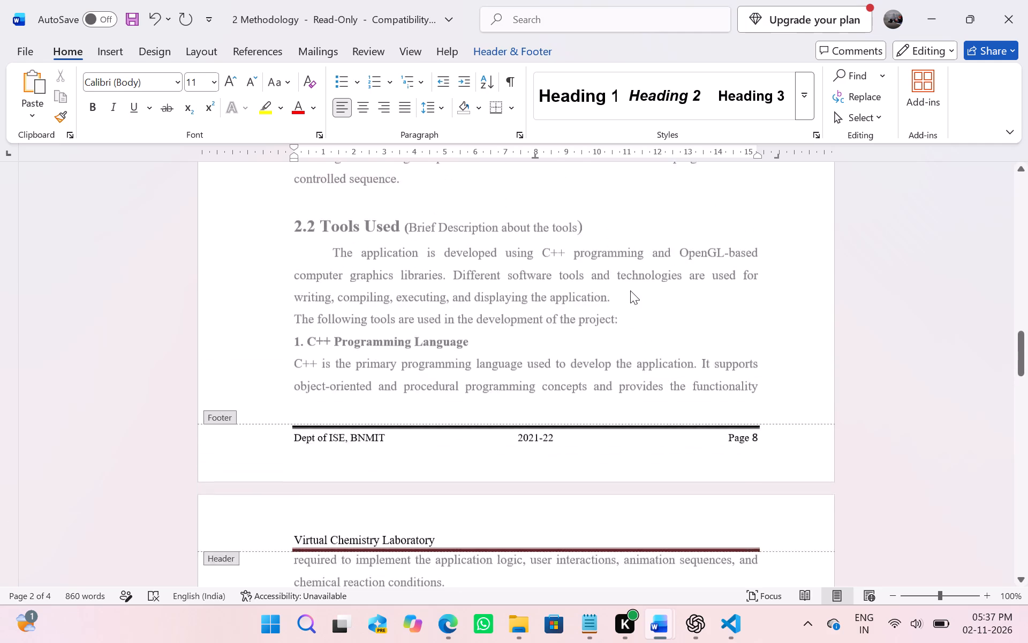
pyautogui.scroll(17, 630, 290)
pyautogui.scroll(6, 626, 280)
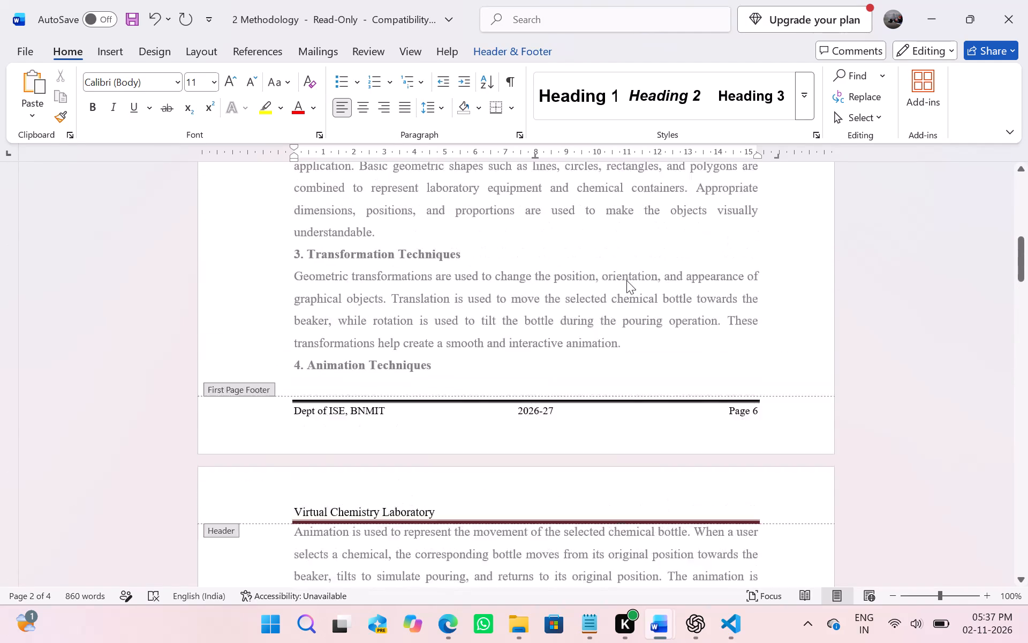
pyautogui.scroll(-20, 626, 280)
pyautogui.scroll(-14, 626, 280)
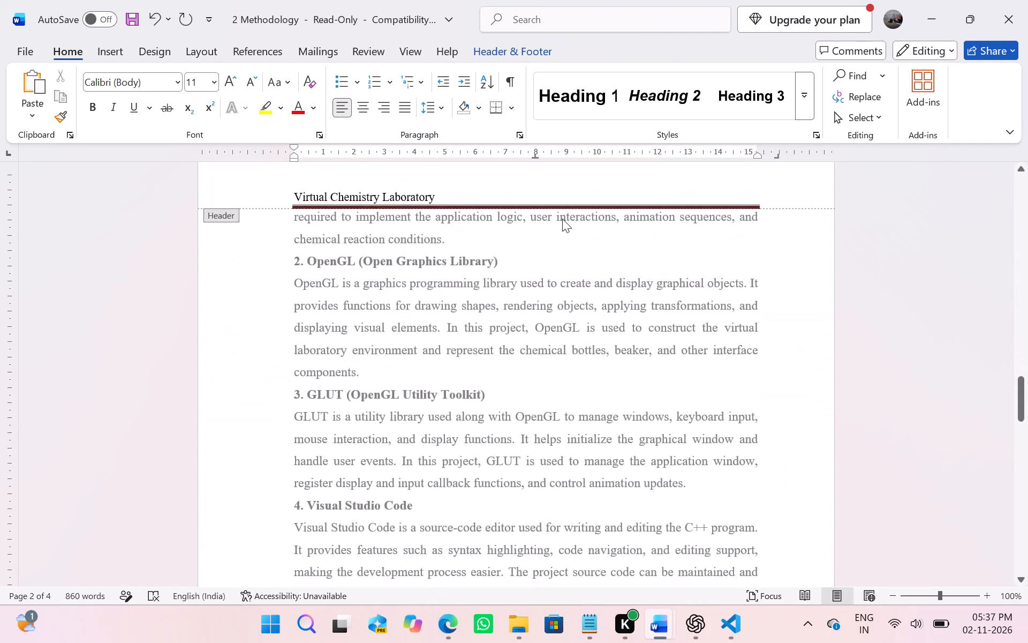
pyautogui.scroll(5, 554, 220)
pyautogui.click(539, 286)
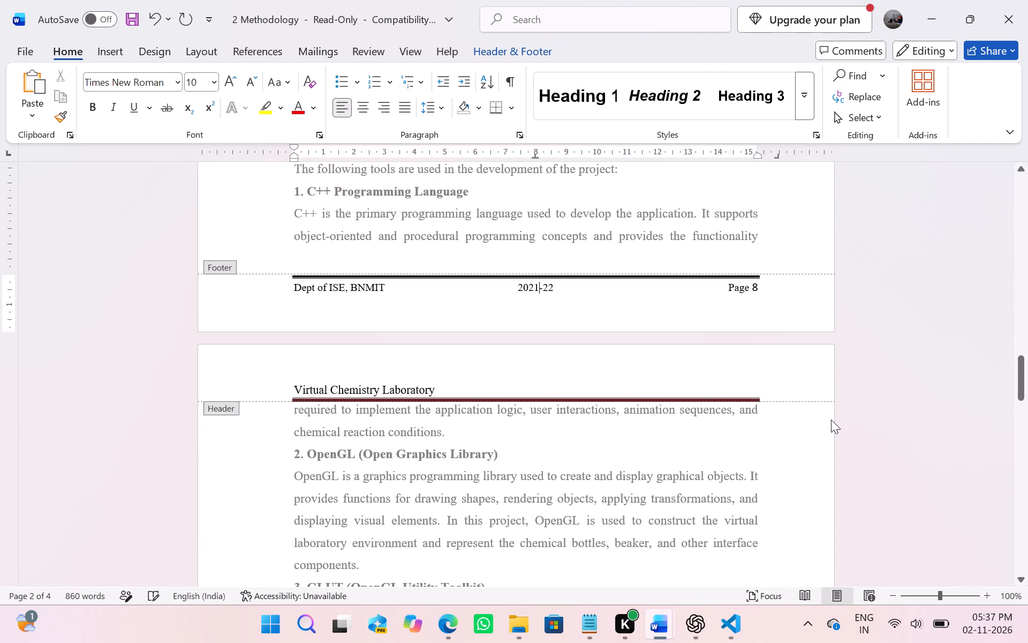
pyautogui.press('BackSpace')
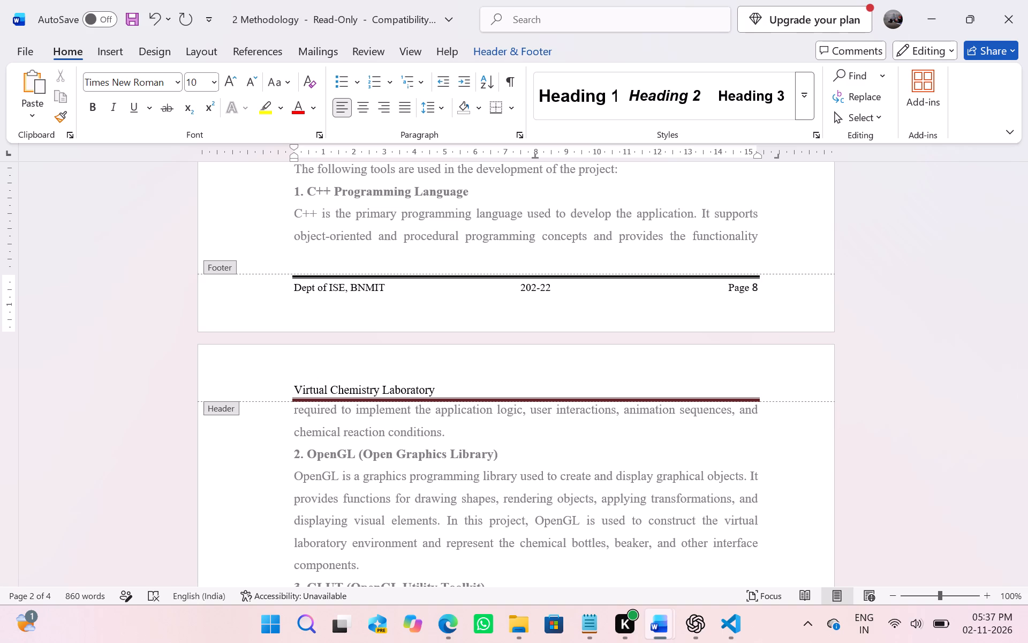
pyautogui.press('6')
pyautogui.press('Right')
pyautogui.press('Right')
pyautogui.press('Right')
pyautogui.press('BackSpace')
pyautogui.press('7')
# Review the headers, footers and page numbers across all pages of the Methodology chapter.
pyautogui.scroll(-4, 505, 398)
pyautogui.scroll(-1, 520, 354)
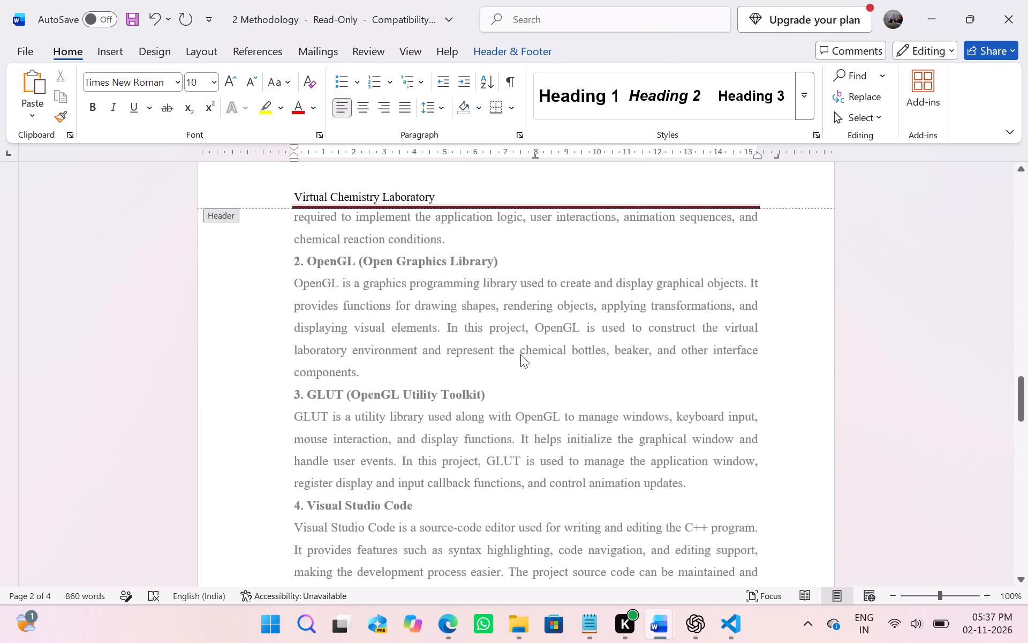
pyautogui.scroll(-19, 520, 354)
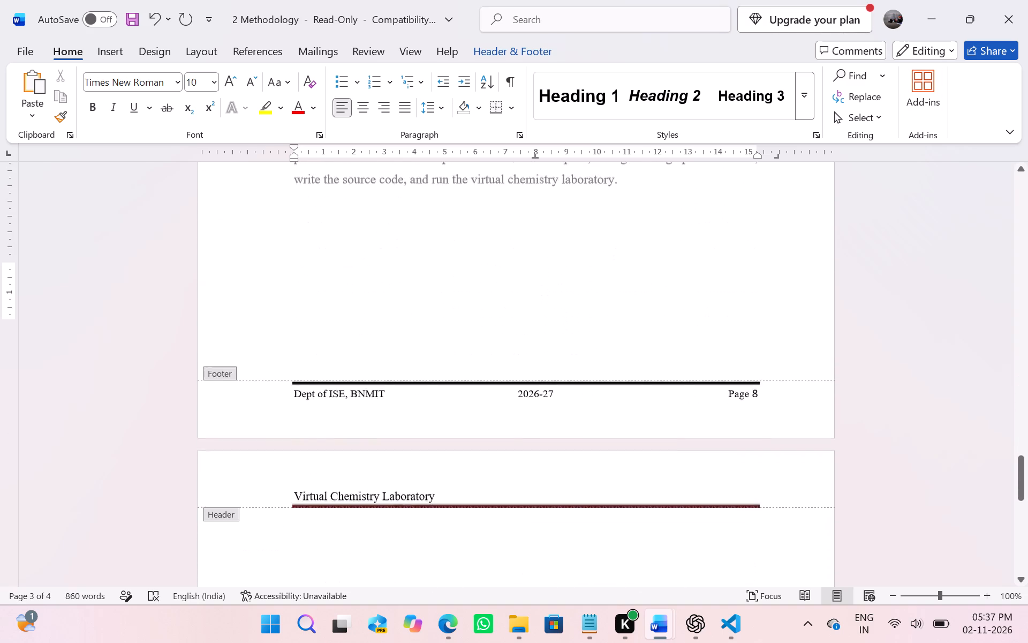
pyautogui.scroll(-6, 606, 312)
pyautogui.scroll(20, 609, 313)
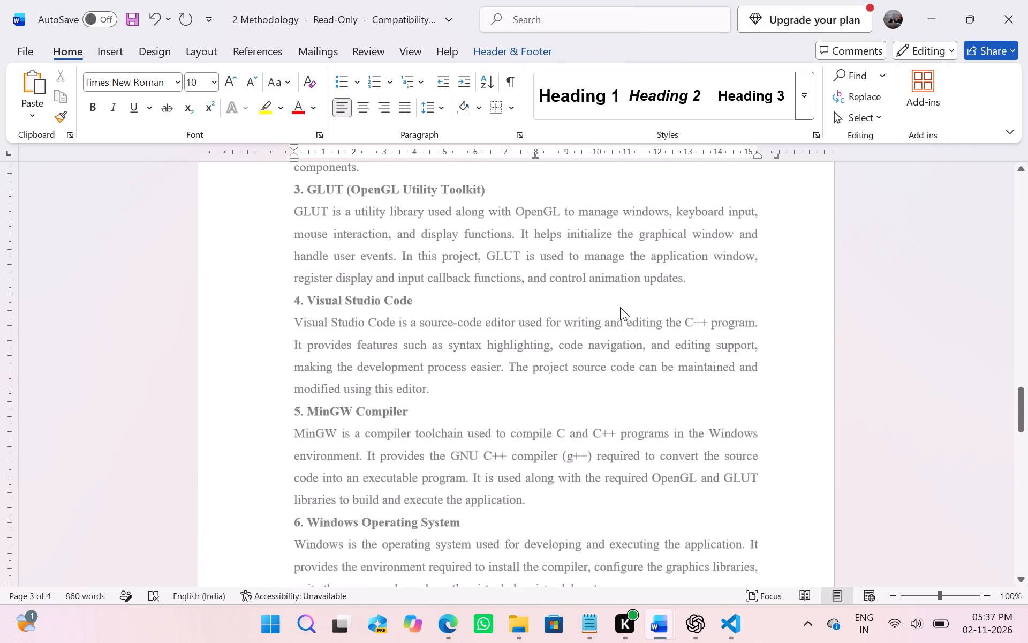
pyautogui.scroll(10, 620, 307)
pyautogui.scroll(20, 620, 306)
pyautogui.scroll(5, 620, 306)
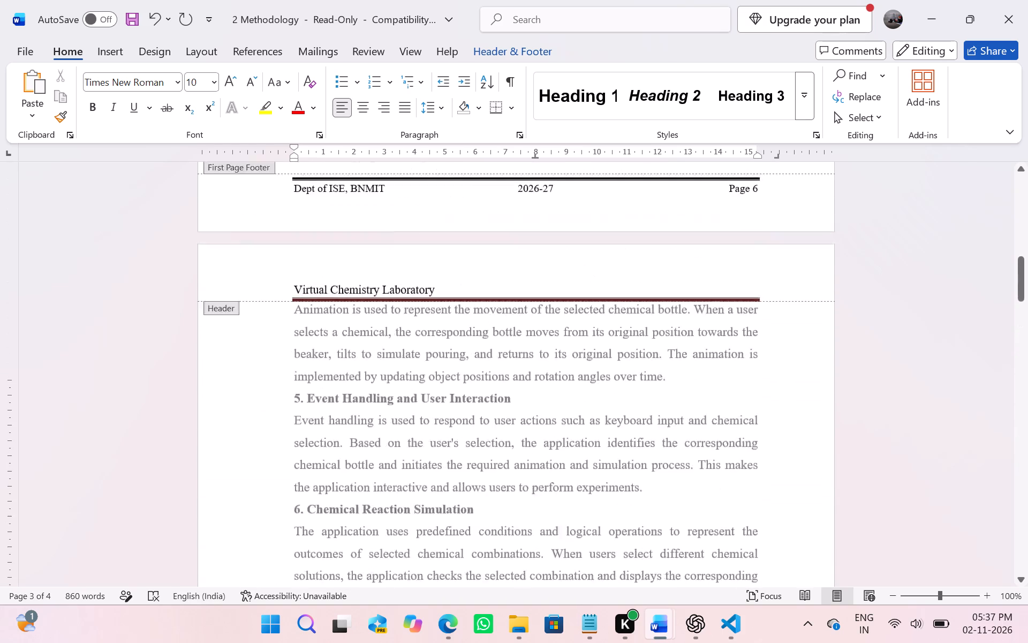
pyautogui.scroll(6, 622, 300)
pyautogui.scroll(18, 622, 300)
pyautogui.scroll(-5, 622, 298)
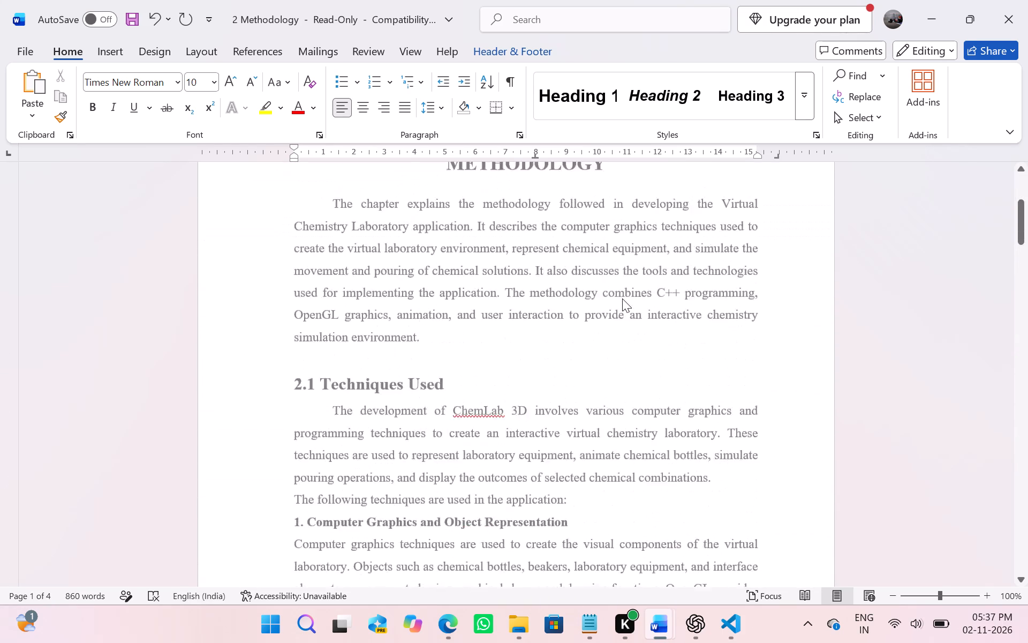
pyautogui.scroll(-7, 622, 298)
pyautogui.scroll(-5, 616, 207)
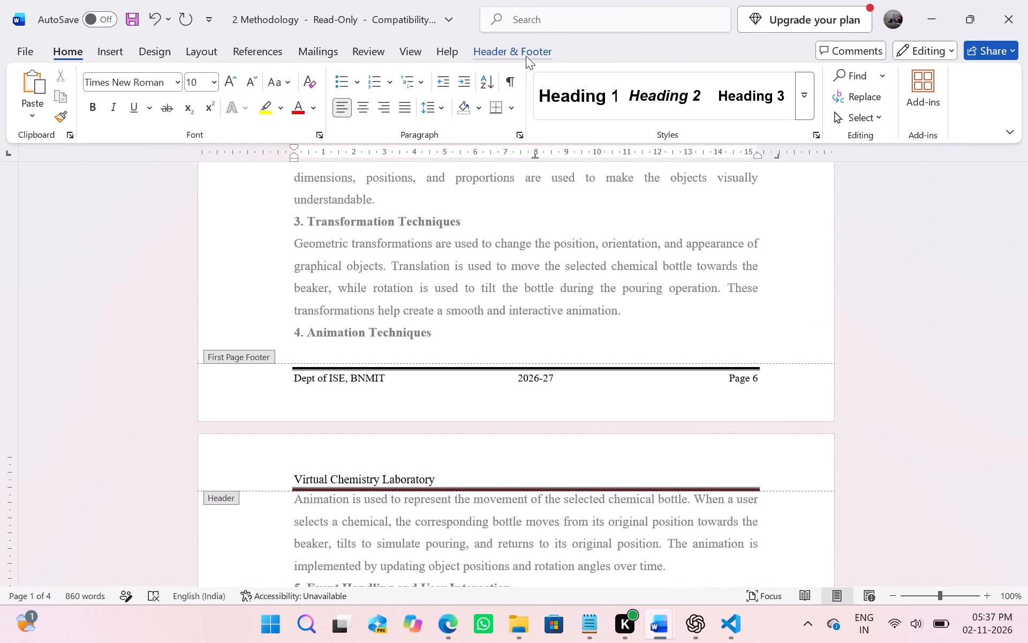
# Set the page number format to 1, 2, 3 with numbering starting at 5.
pyautogui.click(526, 56)
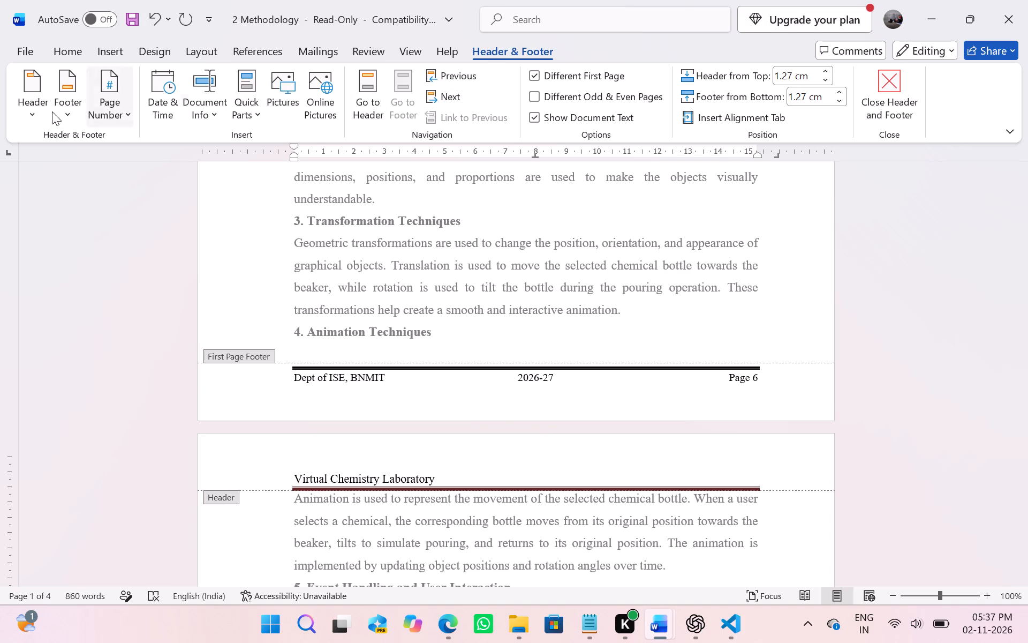
pyautogui.click(110, 109)
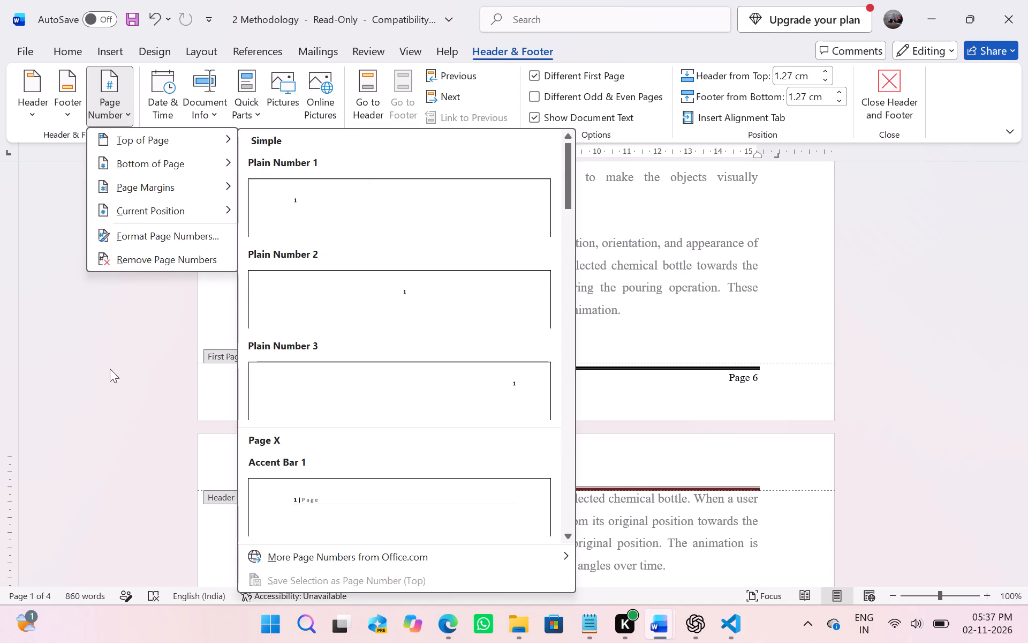
pyautogui.click(158, 241)
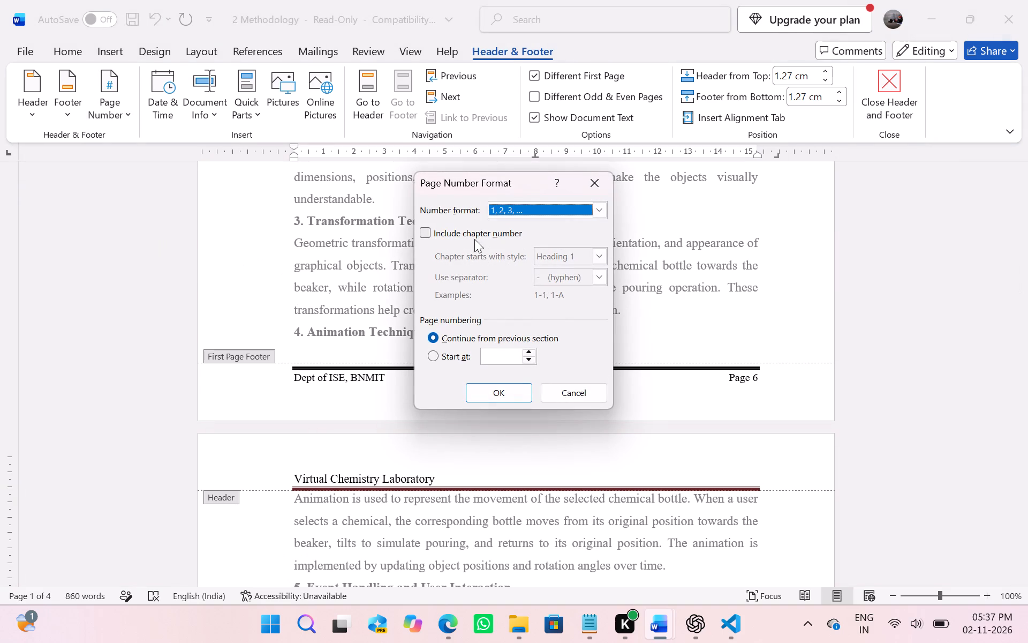
pyautogui.click(597, 209)
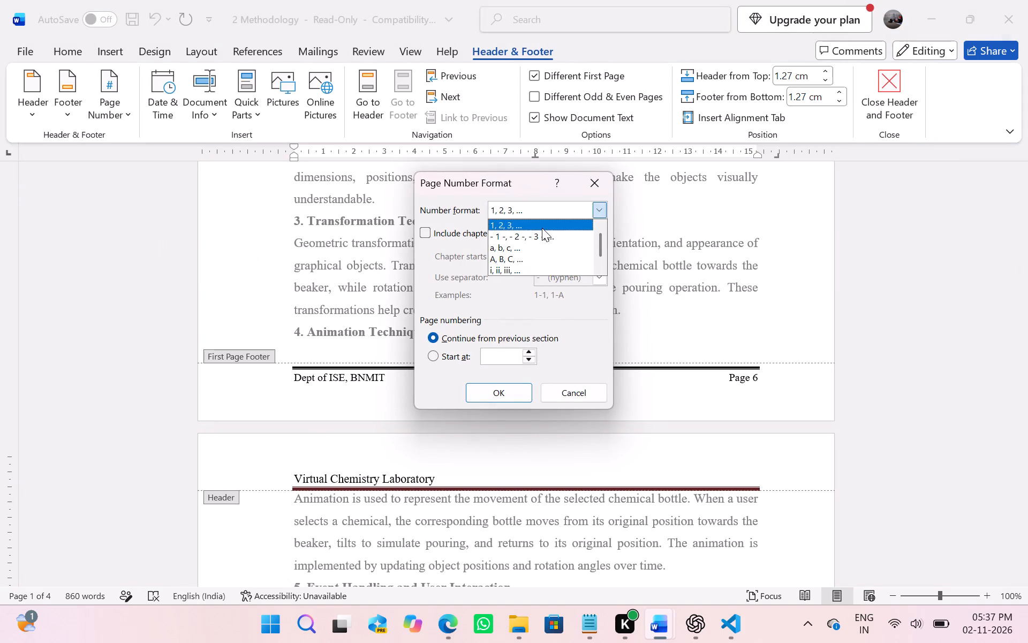
pyautogui.click(542, 228)
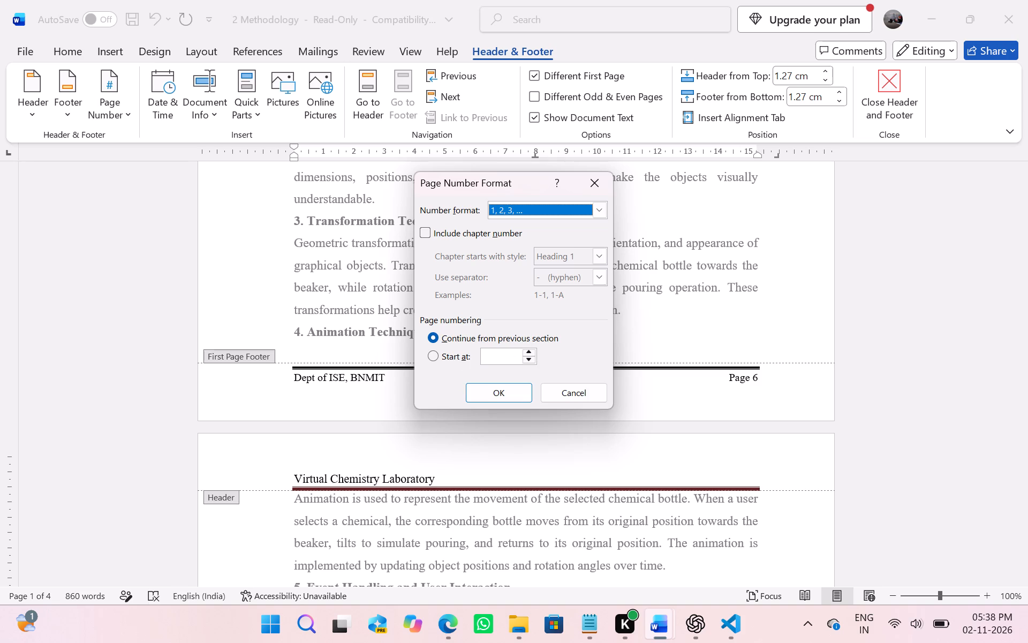
pyautogui.moveTo(436, 354); pyautogui.dragTo(432, 359)
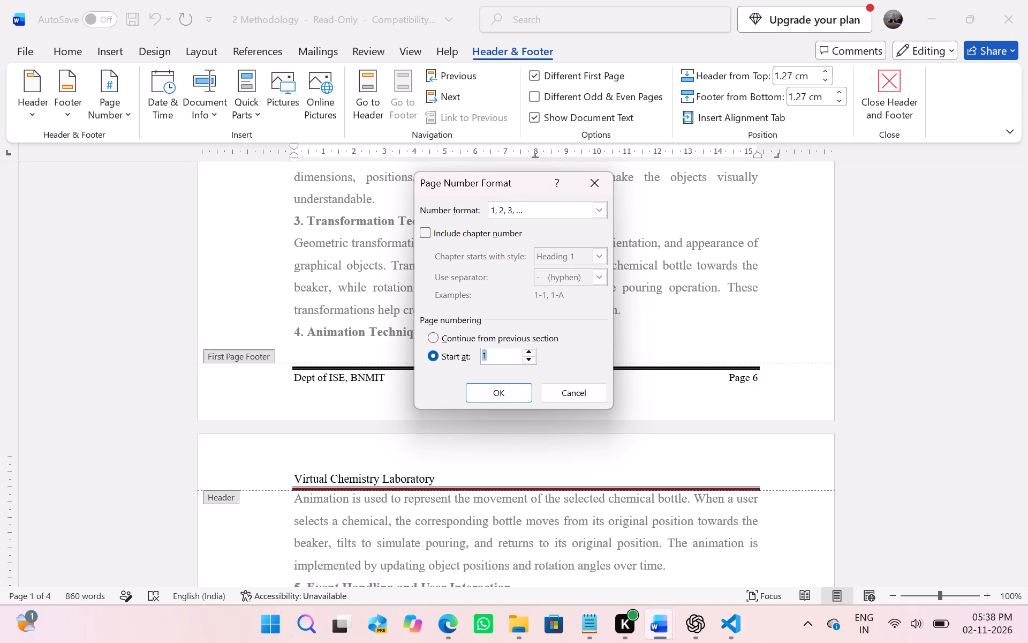
pyautogui.press('5')
pyautogui.click(520, 395)
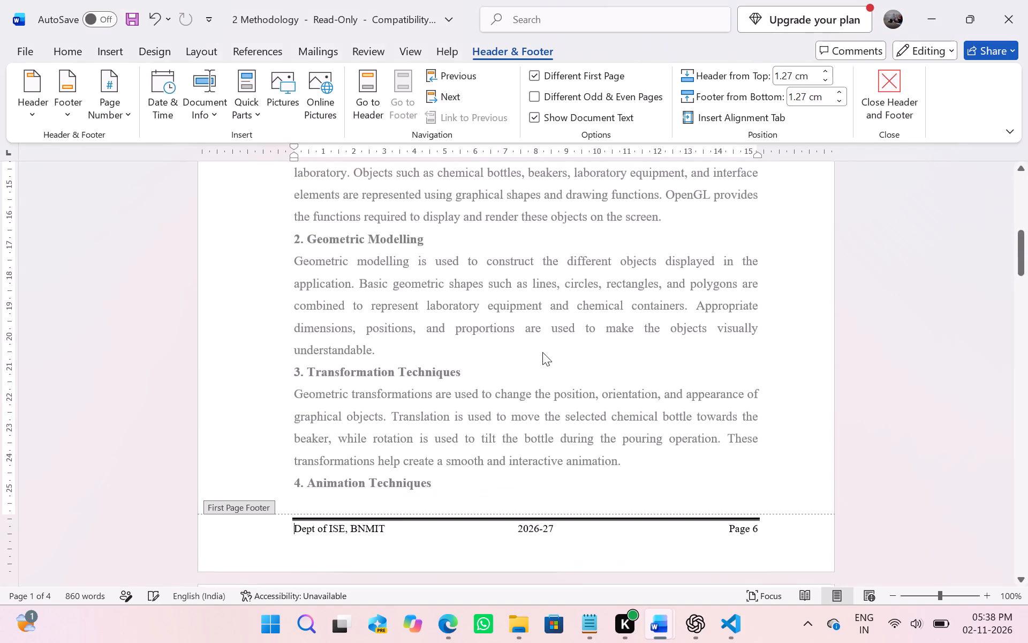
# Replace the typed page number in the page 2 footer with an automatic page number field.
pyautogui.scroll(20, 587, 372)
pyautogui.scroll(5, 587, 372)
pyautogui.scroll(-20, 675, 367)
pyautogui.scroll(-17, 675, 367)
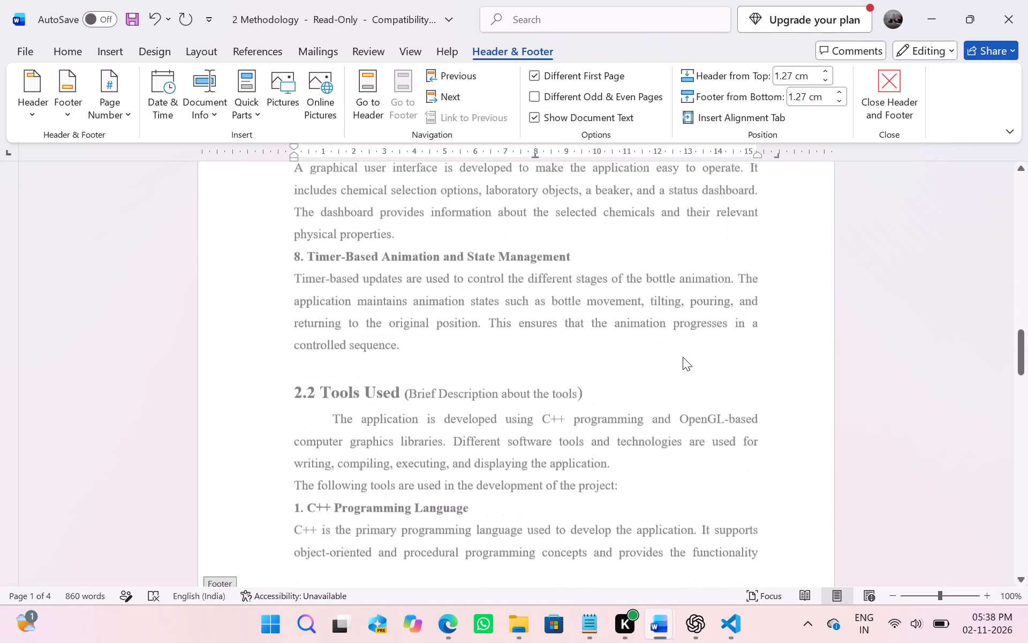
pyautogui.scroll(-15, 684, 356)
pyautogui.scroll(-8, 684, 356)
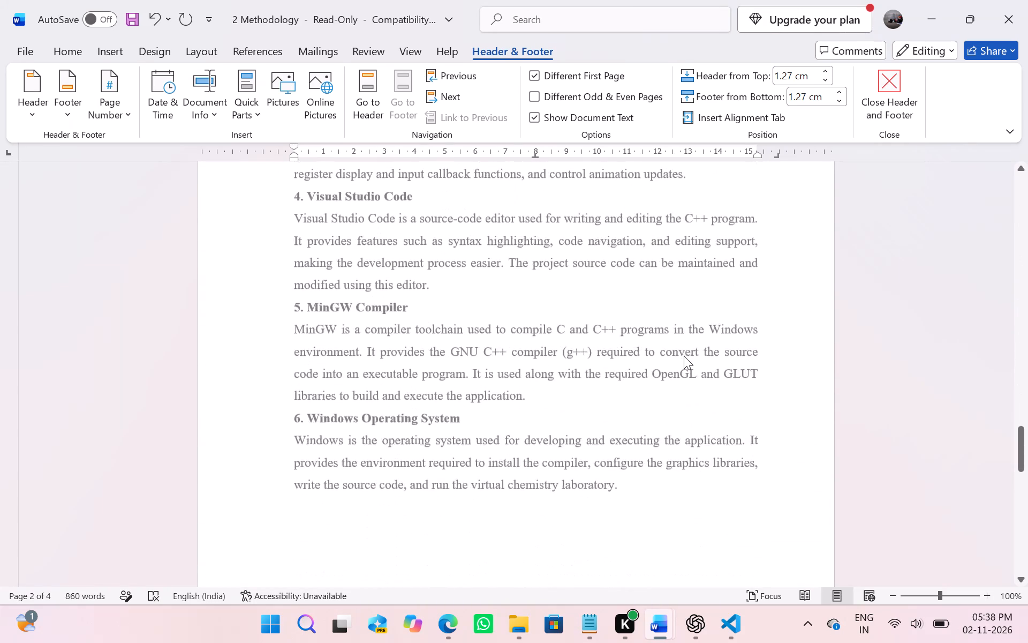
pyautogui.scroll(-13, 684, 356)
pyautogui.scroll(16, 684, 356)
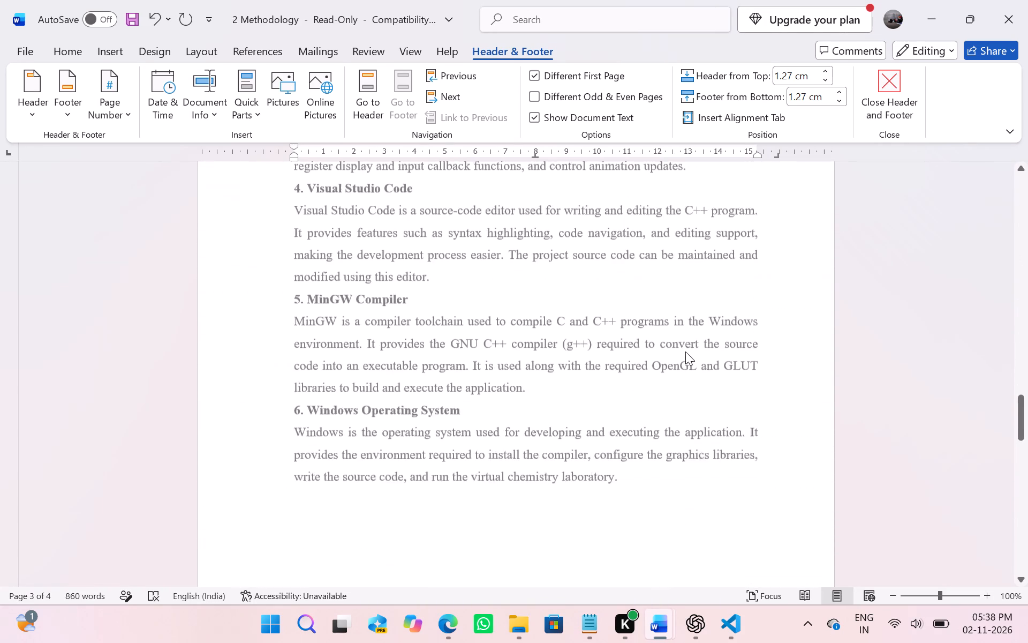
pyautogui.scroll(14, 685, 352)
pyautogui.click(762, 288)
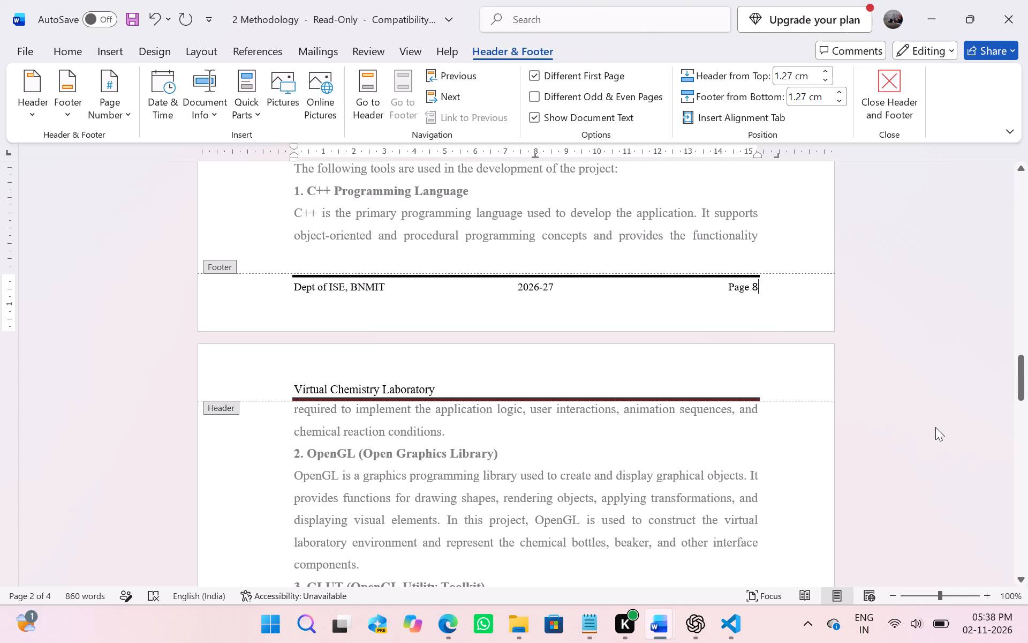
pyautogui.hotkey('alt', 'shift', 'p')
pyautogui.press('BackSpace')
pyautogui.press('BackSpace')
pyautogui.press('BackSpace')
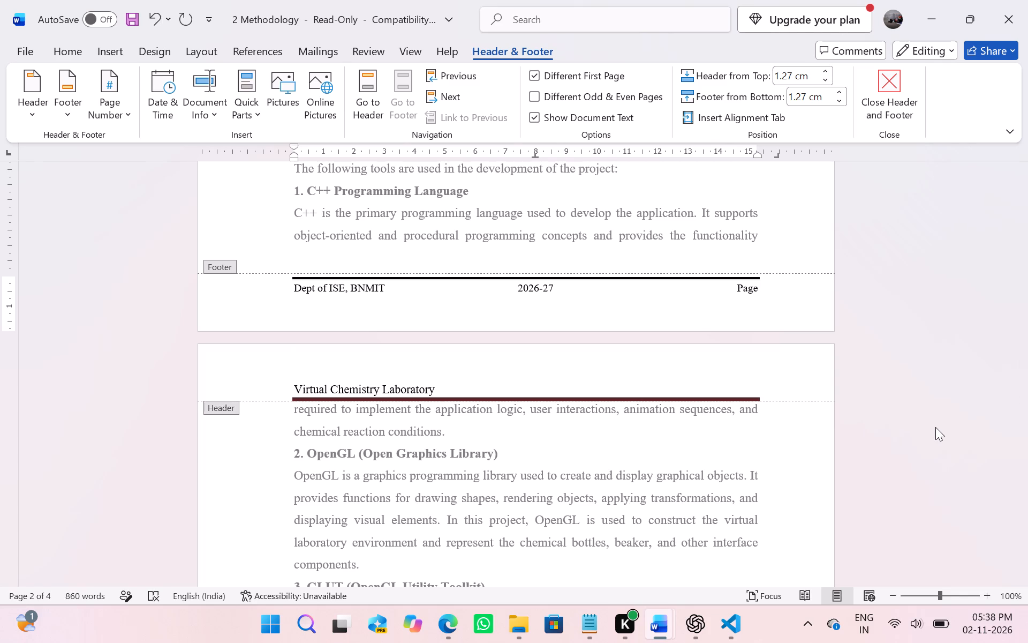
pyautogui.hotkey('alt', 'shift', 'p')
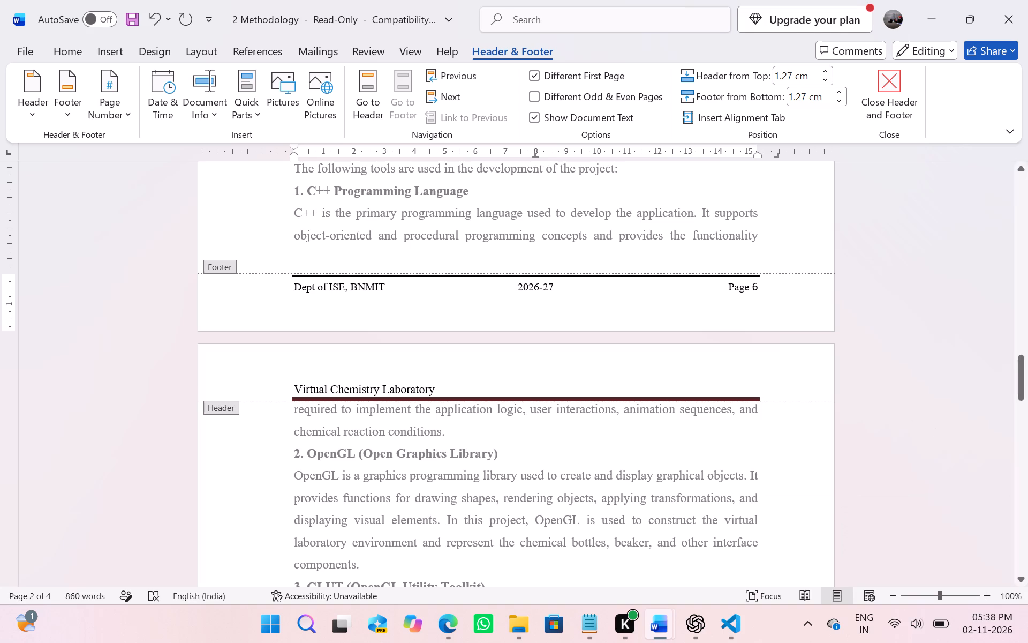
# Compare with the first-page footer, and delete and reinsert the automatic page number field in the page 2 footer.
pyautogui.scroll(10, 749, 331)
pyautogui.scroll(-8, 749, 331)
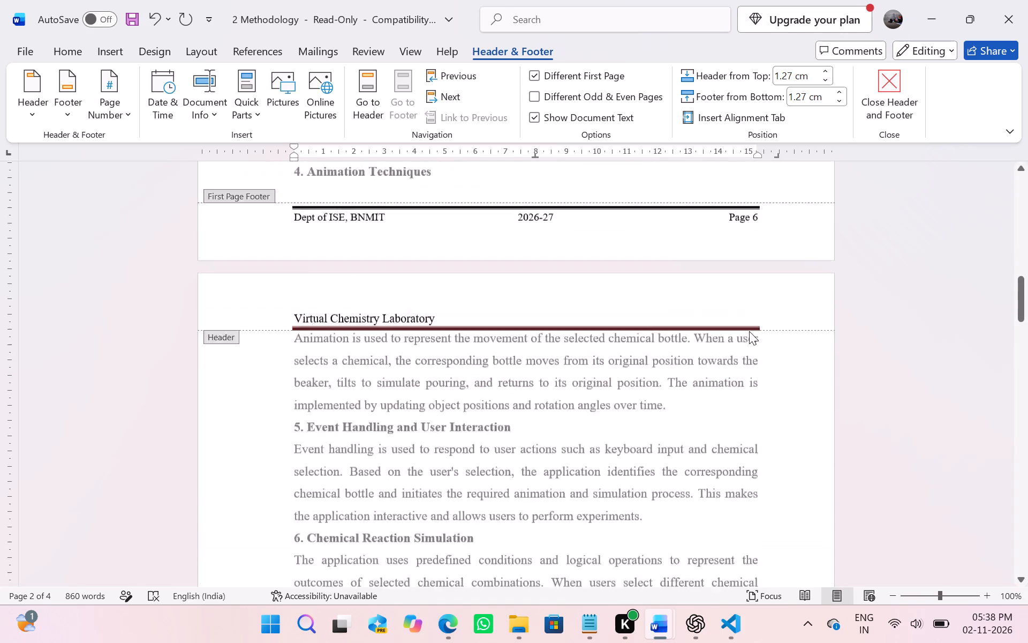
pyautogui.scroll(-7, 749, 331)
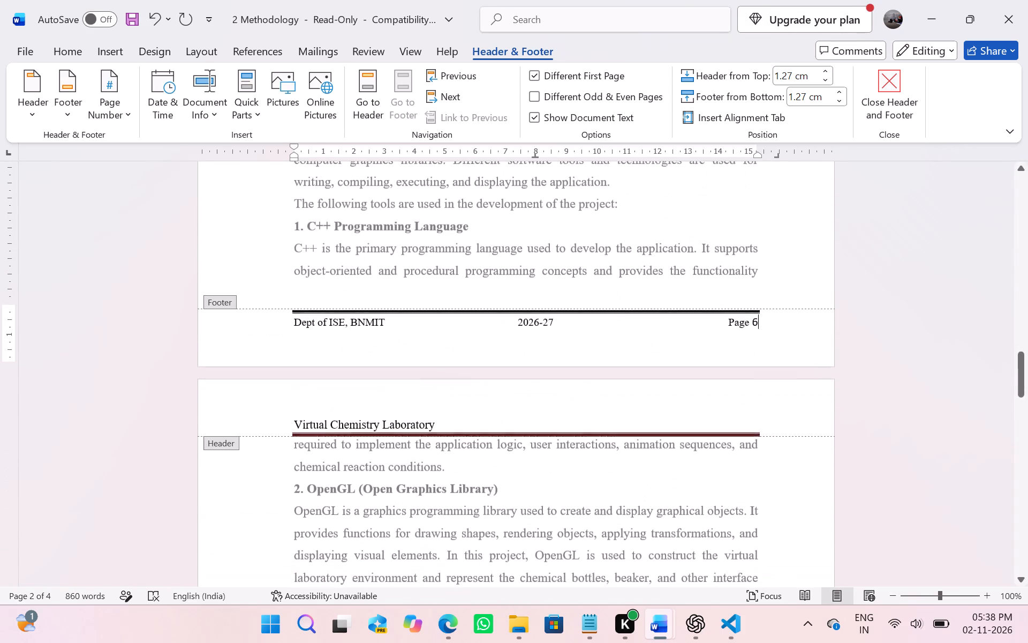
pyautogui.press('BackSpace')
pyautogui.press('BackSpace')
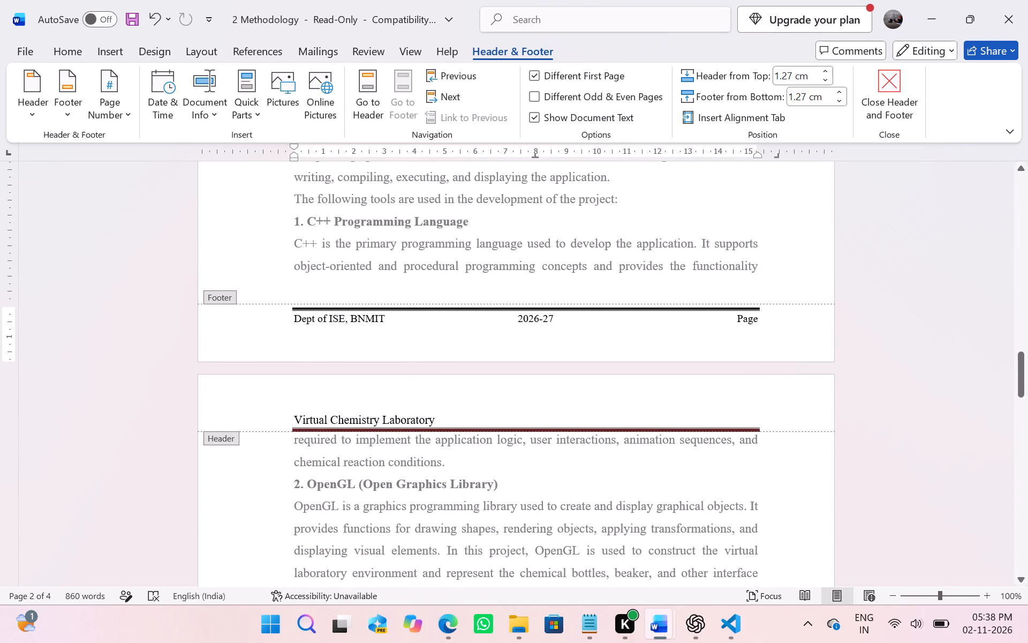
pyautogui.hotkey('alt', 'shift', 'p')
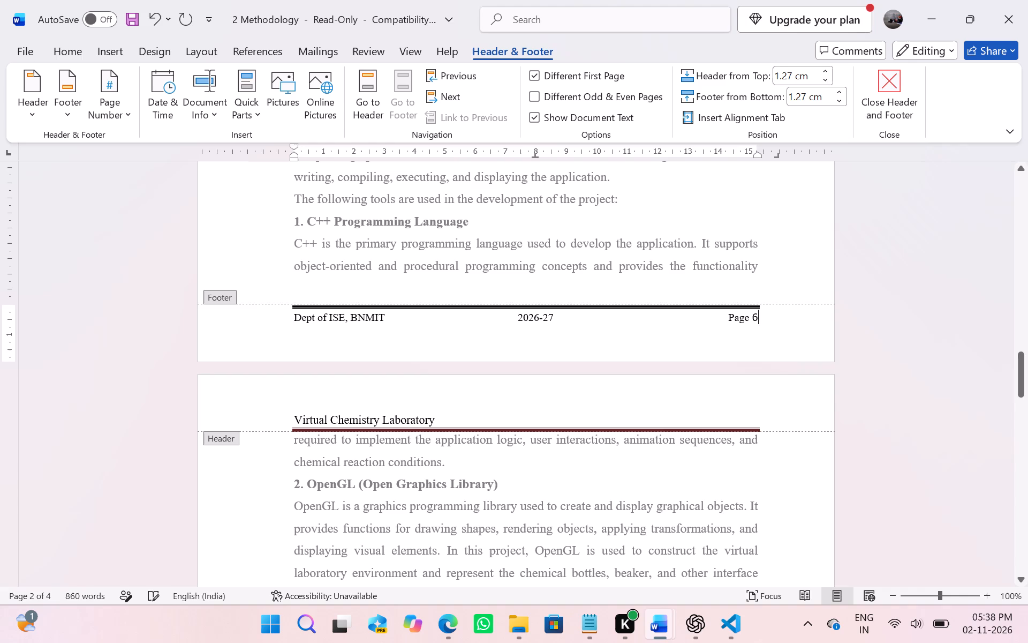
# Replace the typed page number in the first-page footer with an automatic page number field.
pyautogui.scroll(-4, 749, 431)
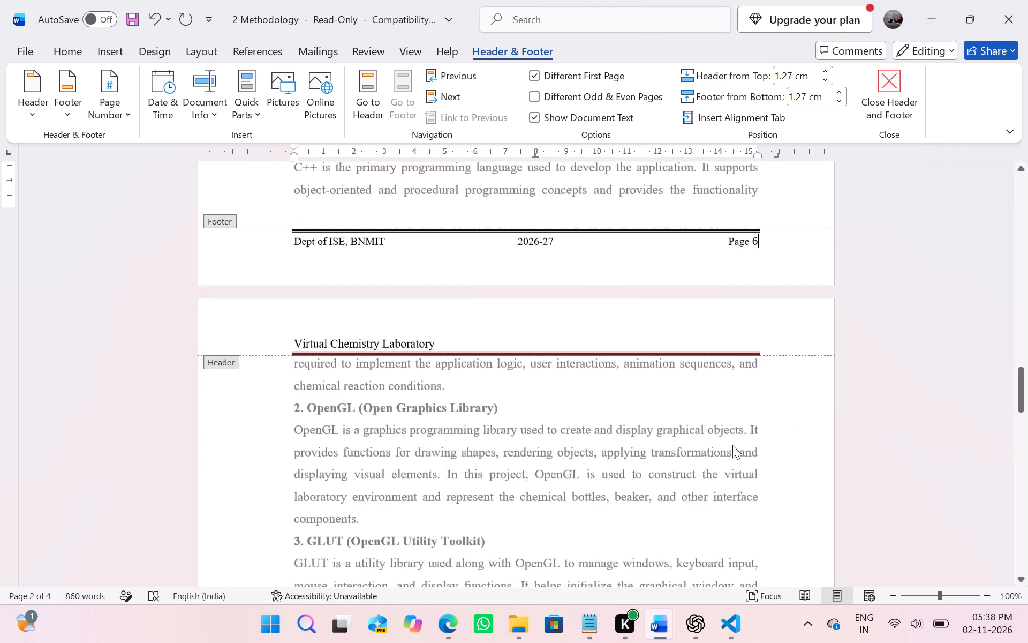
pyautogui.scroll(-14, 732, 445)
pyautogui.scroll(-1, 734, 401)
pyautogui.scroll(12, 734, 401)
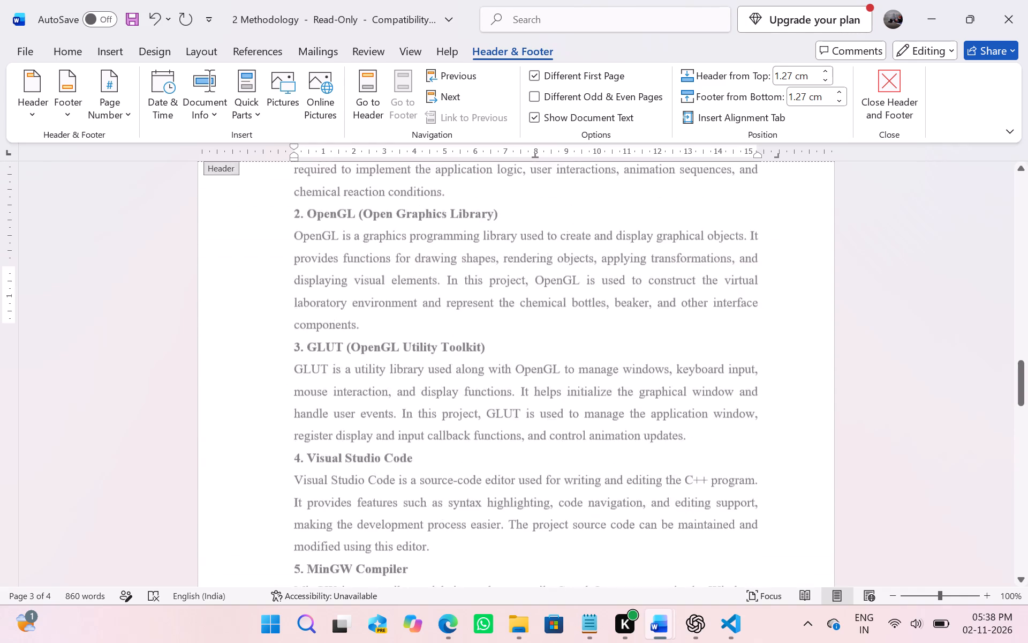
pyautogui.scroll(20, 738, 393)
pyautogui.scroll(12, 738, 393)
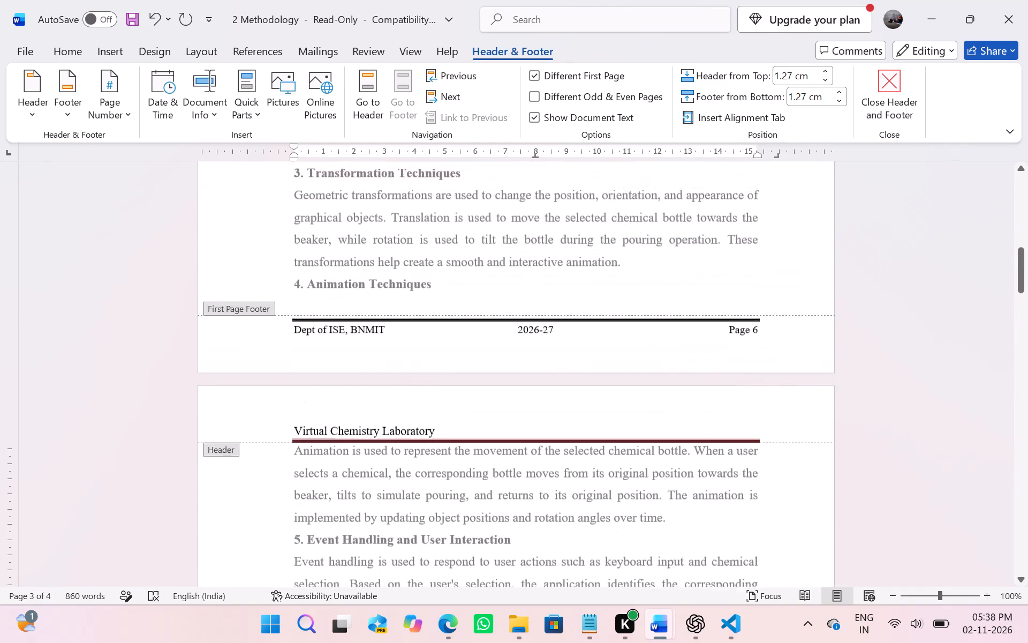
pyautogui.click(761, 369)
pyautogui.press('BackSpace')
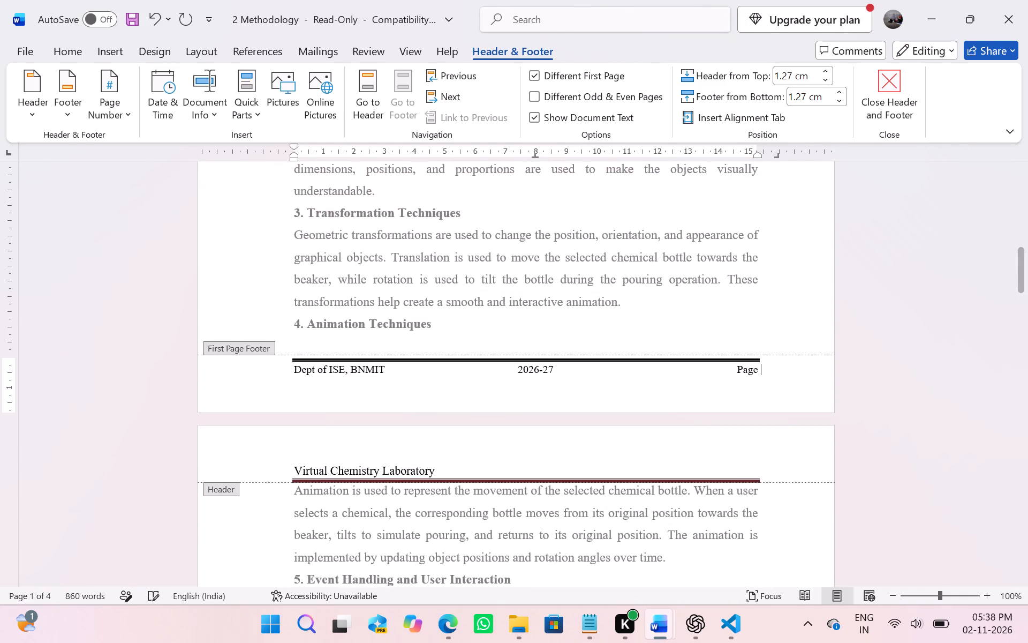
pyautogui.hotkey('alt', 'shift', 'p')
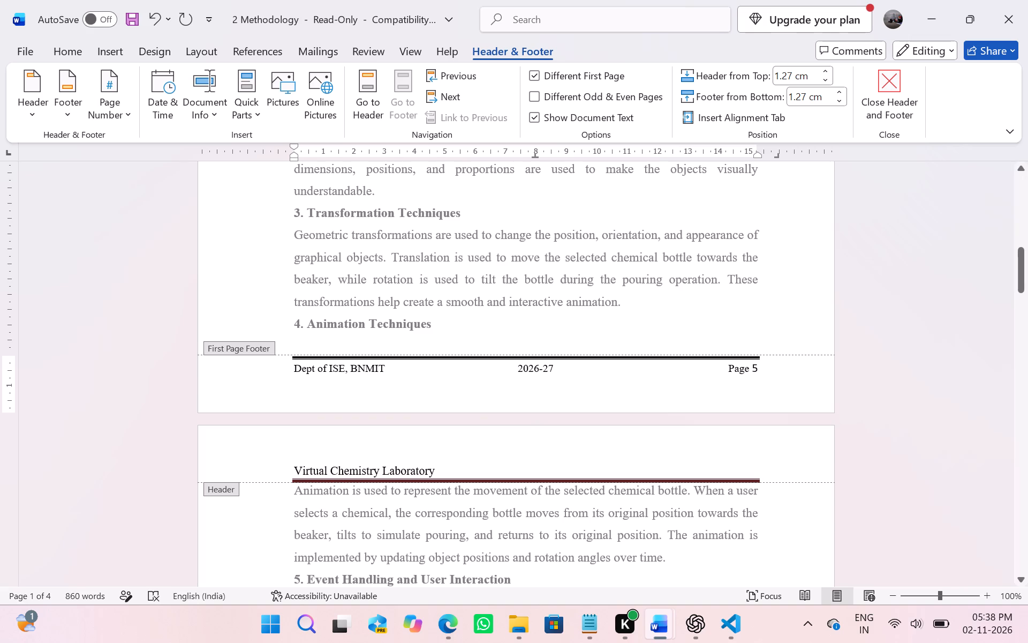
# Replace the page number field in the first-page footer with a typed 6.
pyautogui.press('BackSpace')
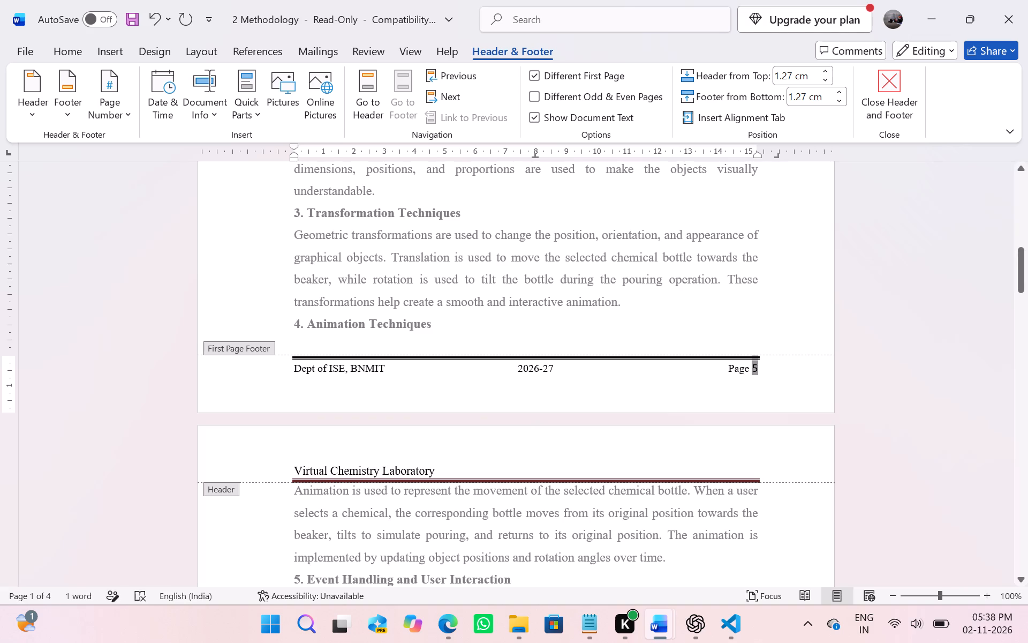
pyautogui.press('6')
# Delete the page number in the page 2 footer and insert an automatic page number field in its place.
pyautogui.scroll(-19, 843, 297)
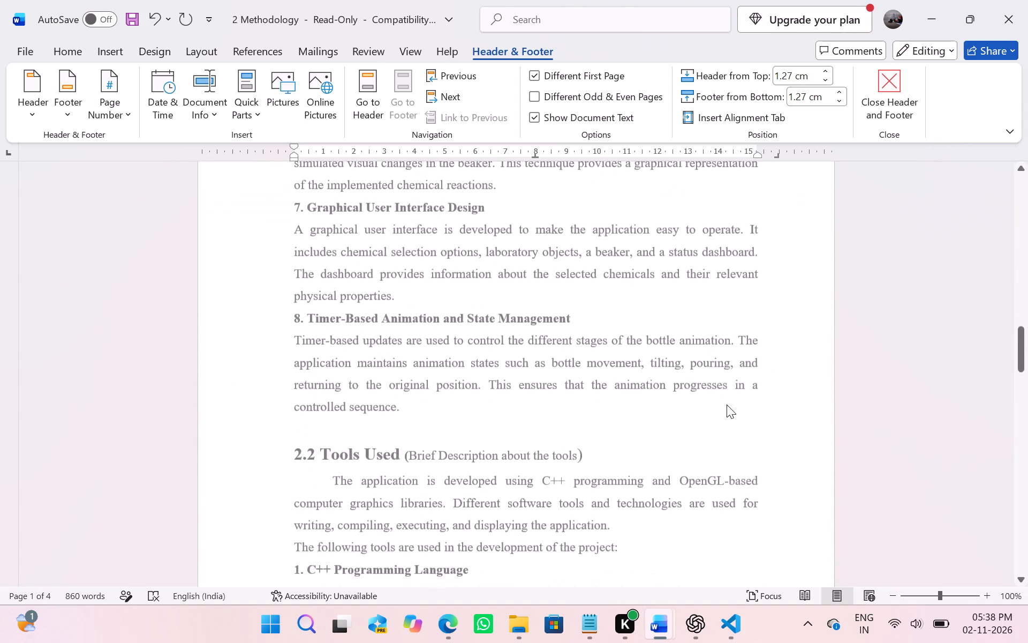
pyautogui.scroll(-6, 727, 405)
pyautogui.click(765, 320)
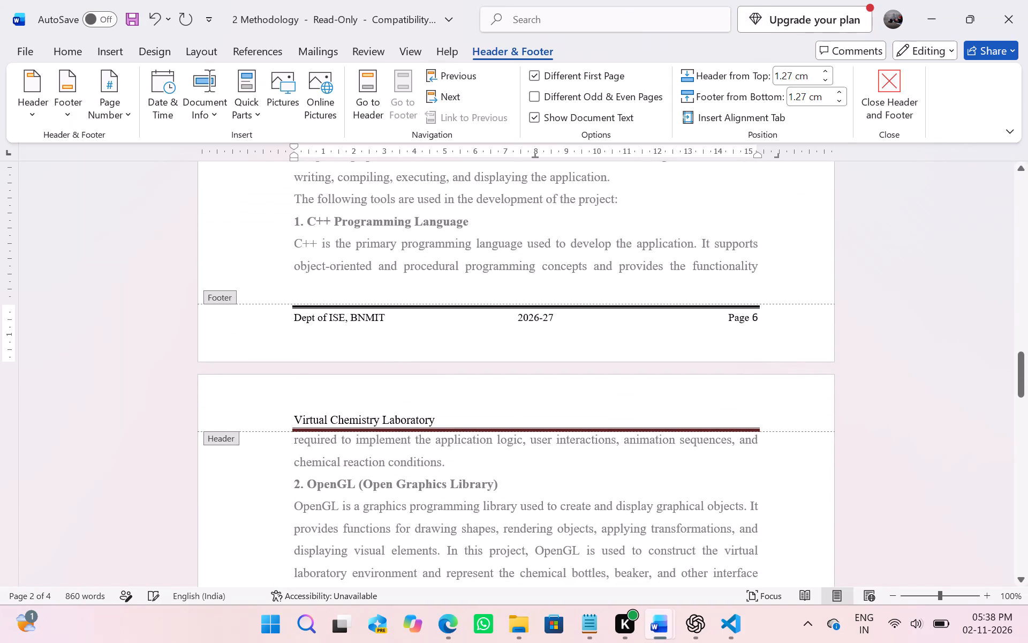
pyautogui.press('BackSpace')
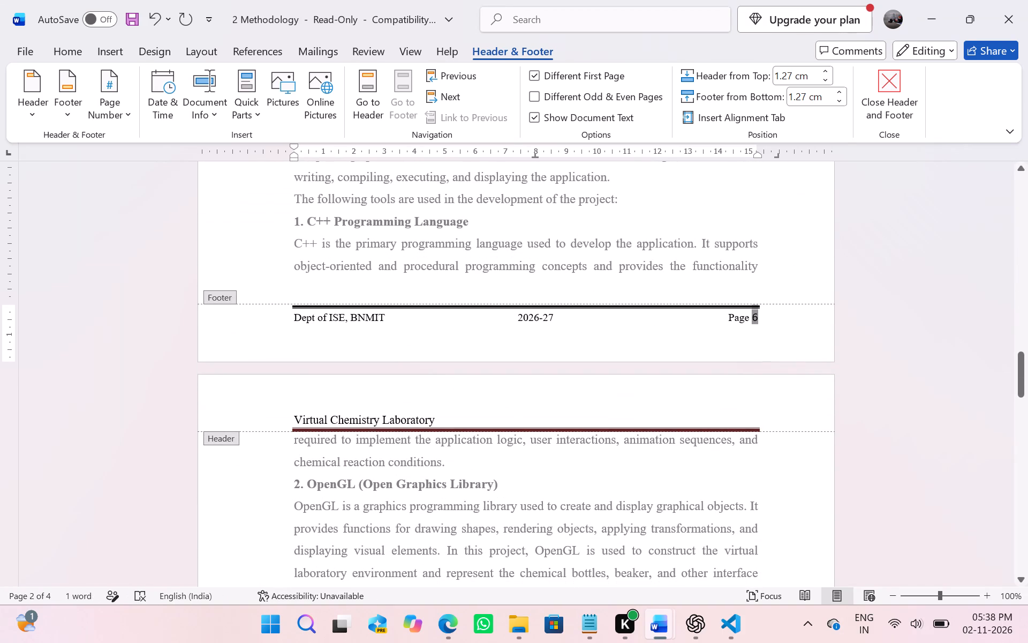
pyautogui.hotkey('alt', 'shift', 'p')
pyautogui.press('BackSpace')
pyautogui.press('BackSpace')
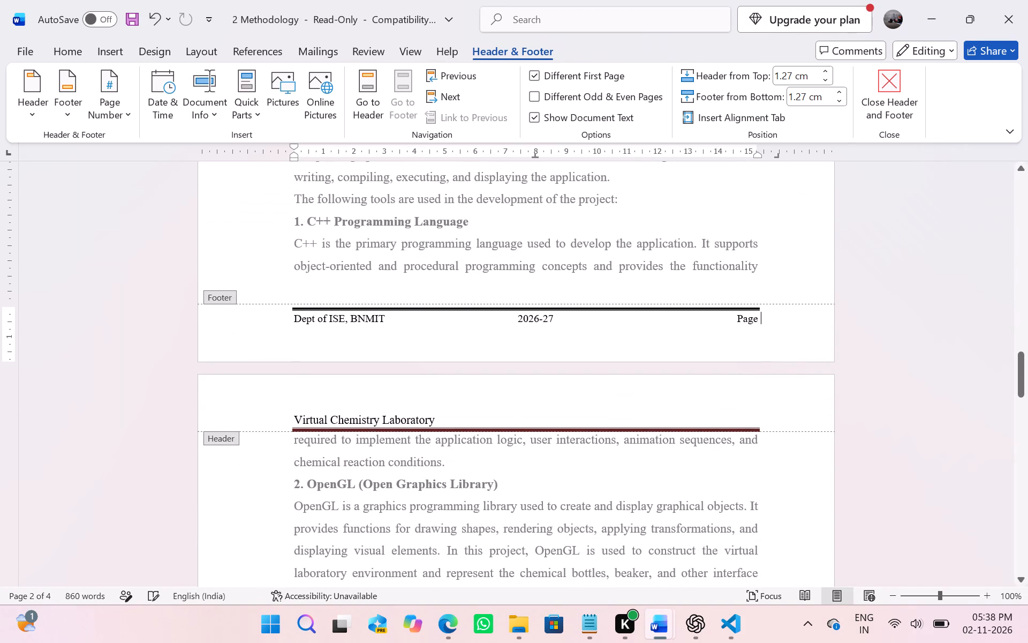
pyautogui.hotkey('alt', 'shift', 'p')
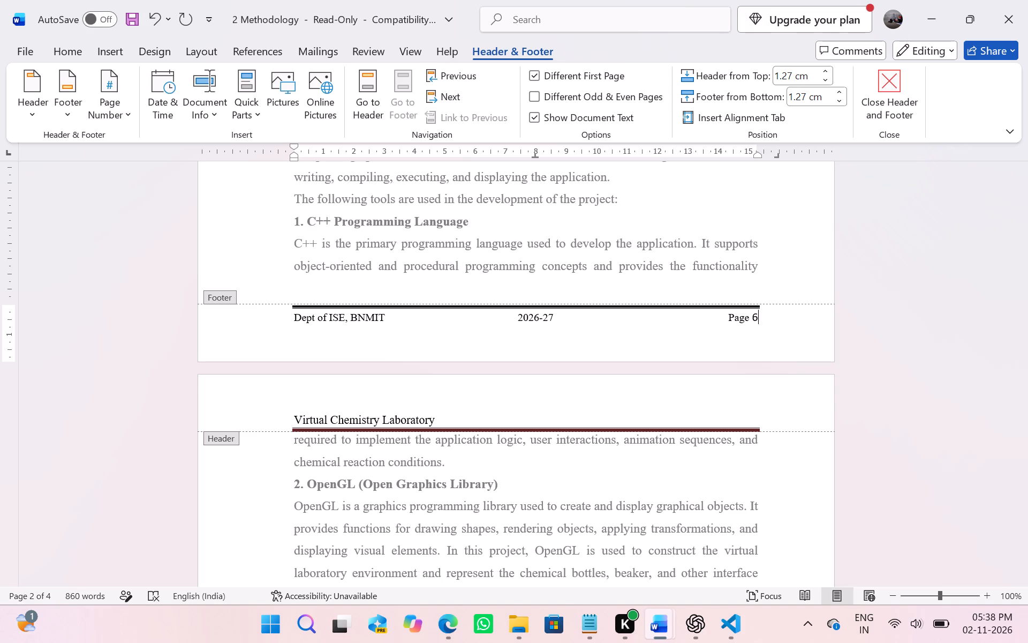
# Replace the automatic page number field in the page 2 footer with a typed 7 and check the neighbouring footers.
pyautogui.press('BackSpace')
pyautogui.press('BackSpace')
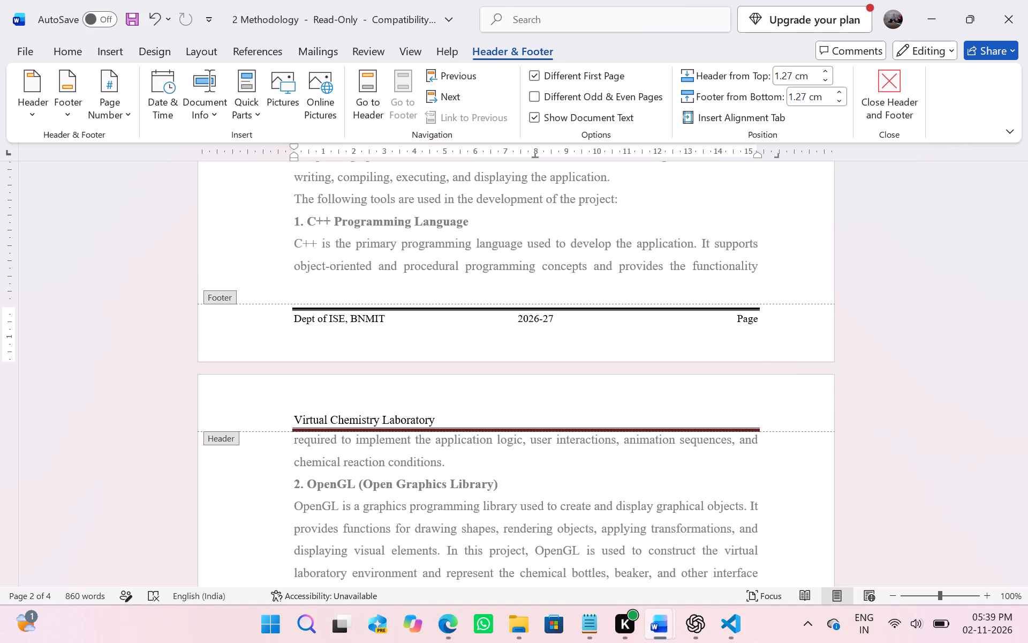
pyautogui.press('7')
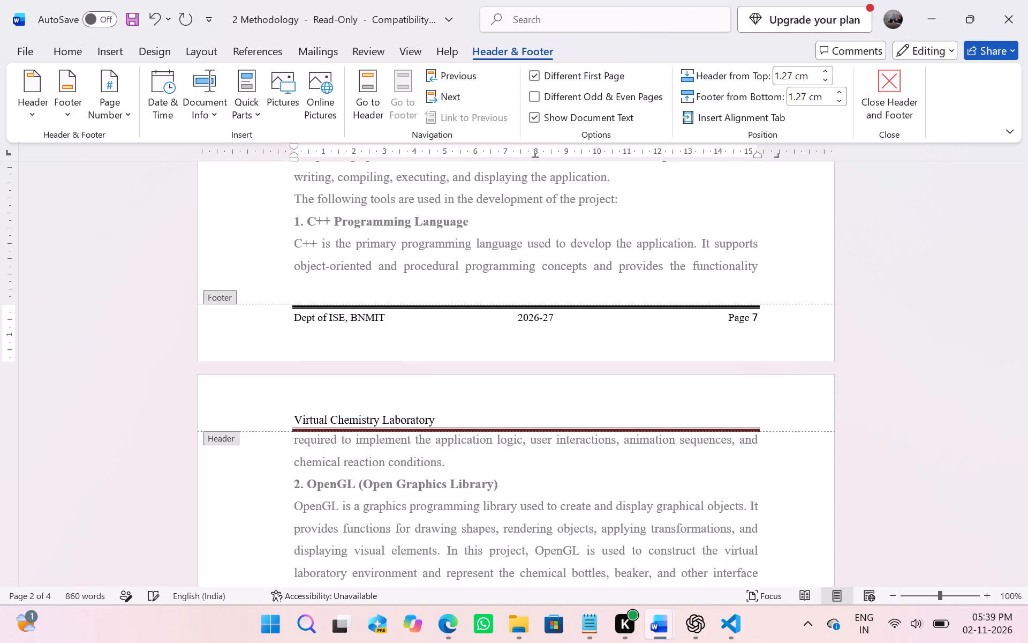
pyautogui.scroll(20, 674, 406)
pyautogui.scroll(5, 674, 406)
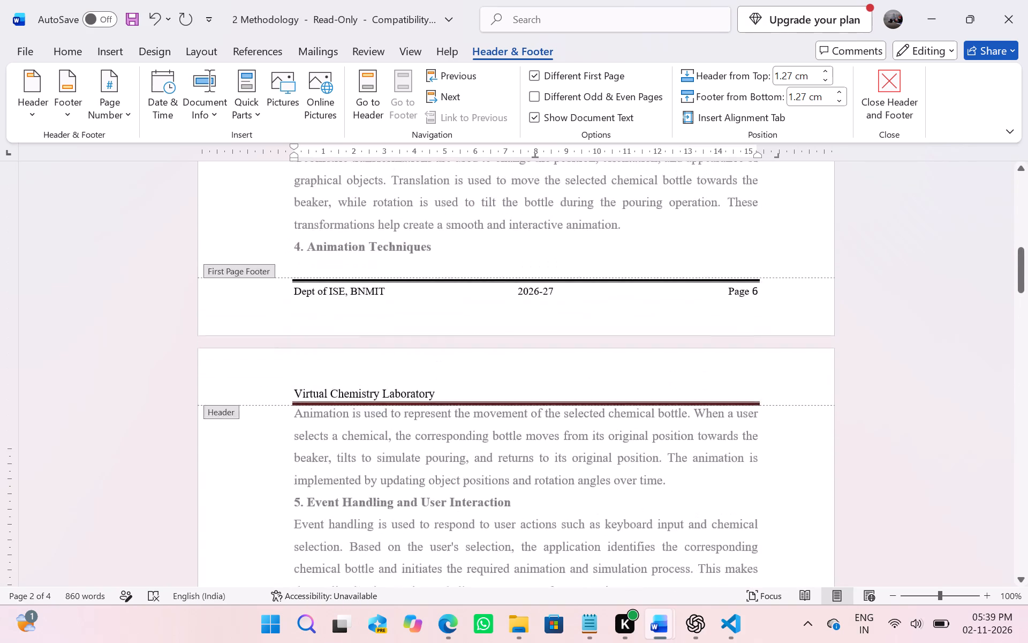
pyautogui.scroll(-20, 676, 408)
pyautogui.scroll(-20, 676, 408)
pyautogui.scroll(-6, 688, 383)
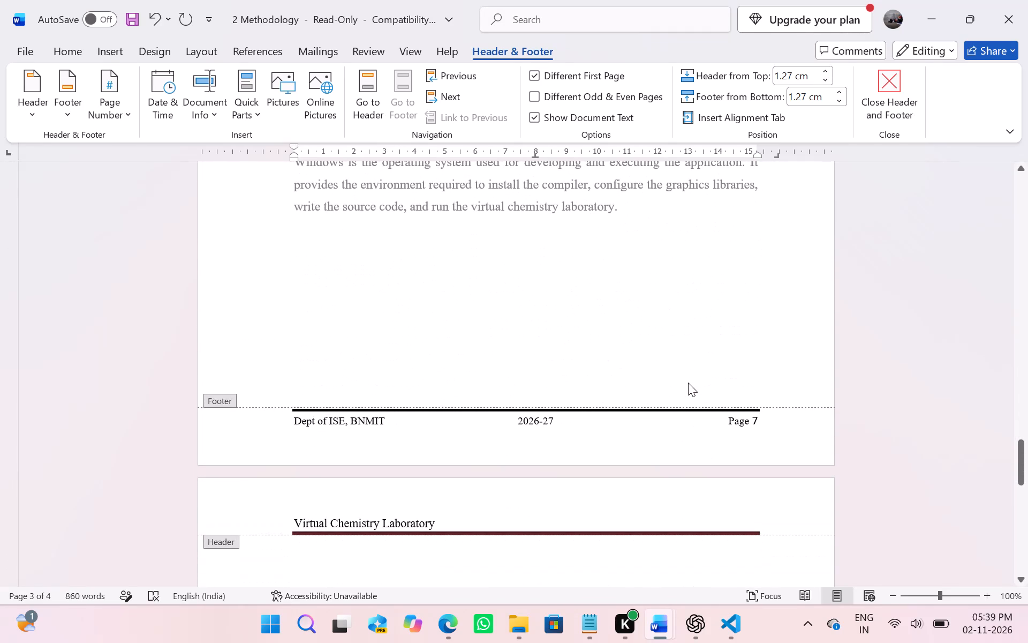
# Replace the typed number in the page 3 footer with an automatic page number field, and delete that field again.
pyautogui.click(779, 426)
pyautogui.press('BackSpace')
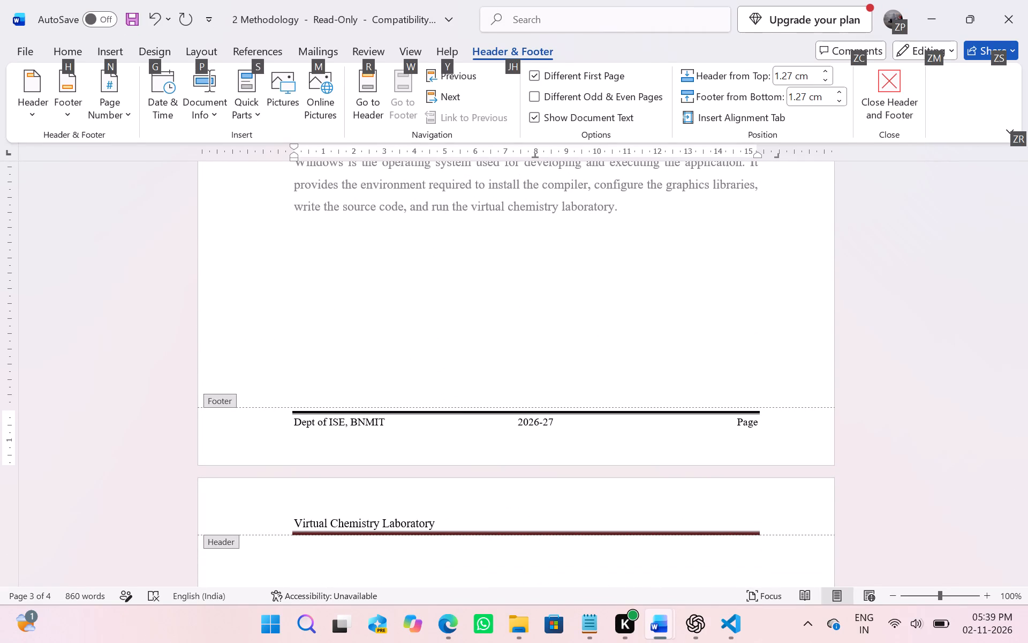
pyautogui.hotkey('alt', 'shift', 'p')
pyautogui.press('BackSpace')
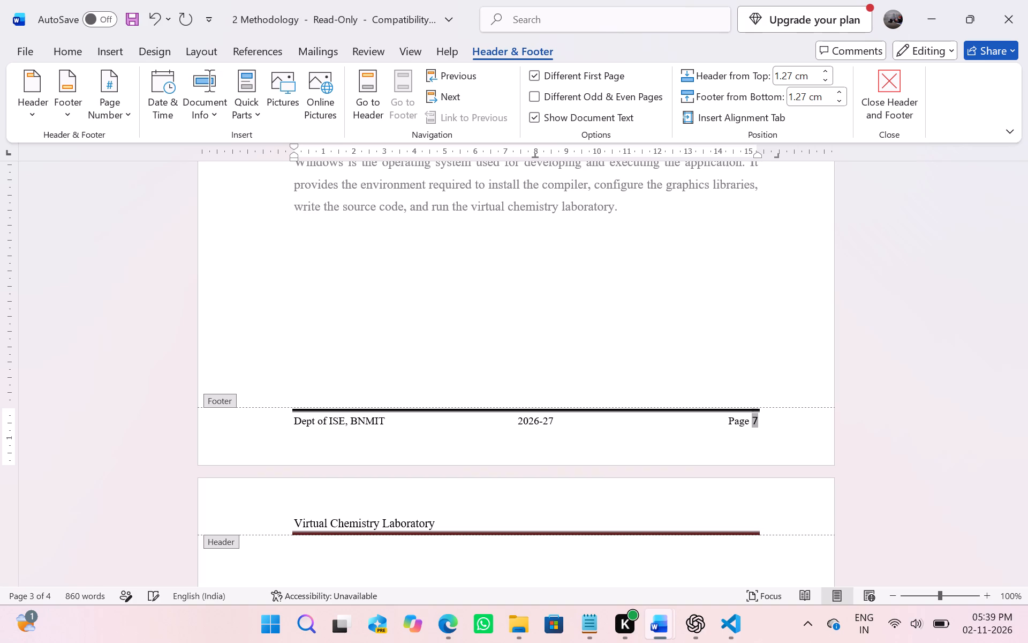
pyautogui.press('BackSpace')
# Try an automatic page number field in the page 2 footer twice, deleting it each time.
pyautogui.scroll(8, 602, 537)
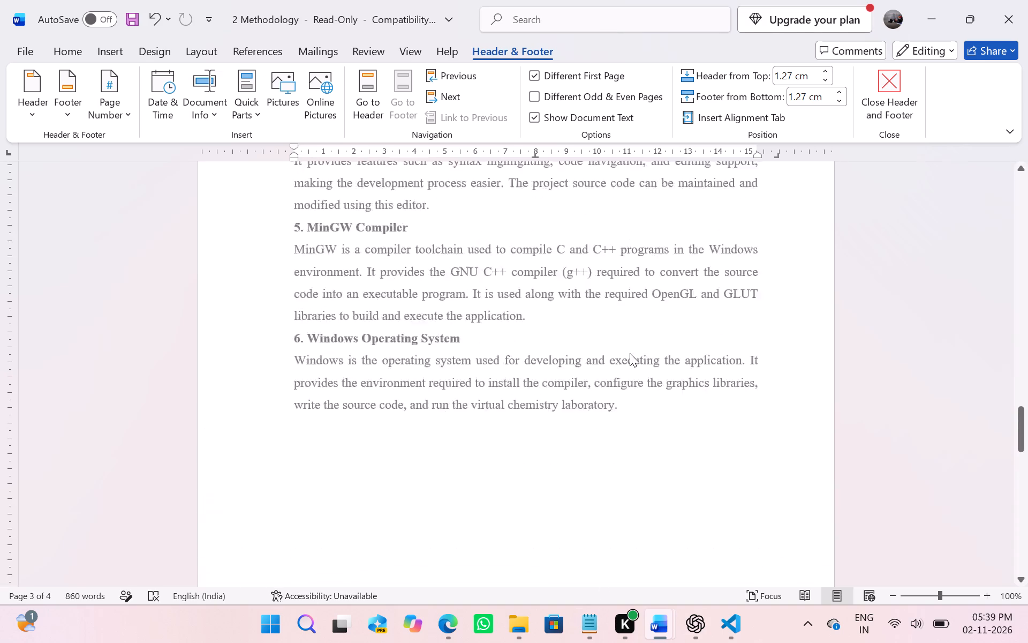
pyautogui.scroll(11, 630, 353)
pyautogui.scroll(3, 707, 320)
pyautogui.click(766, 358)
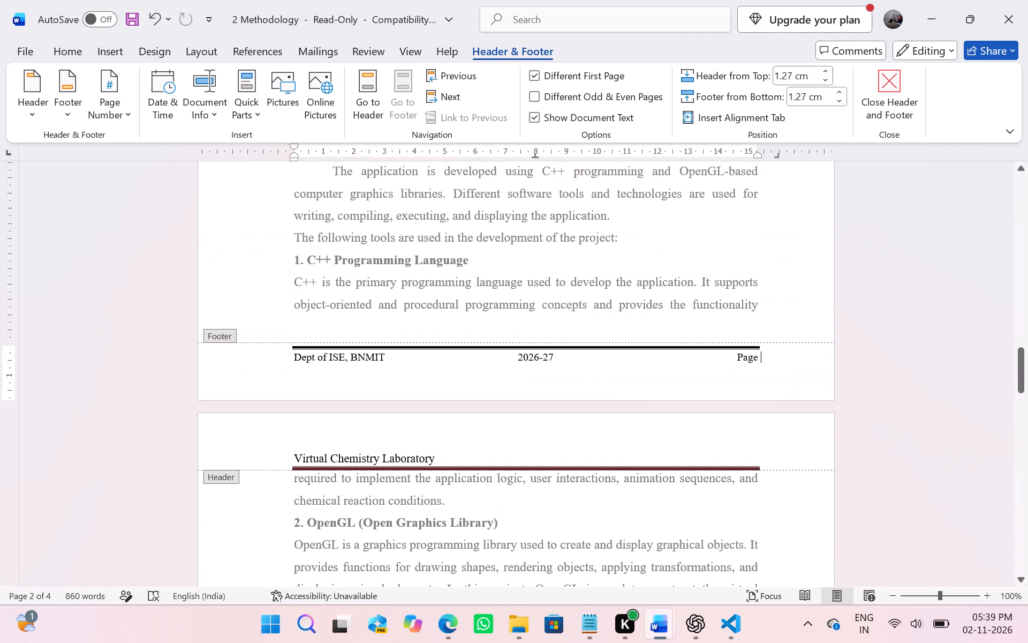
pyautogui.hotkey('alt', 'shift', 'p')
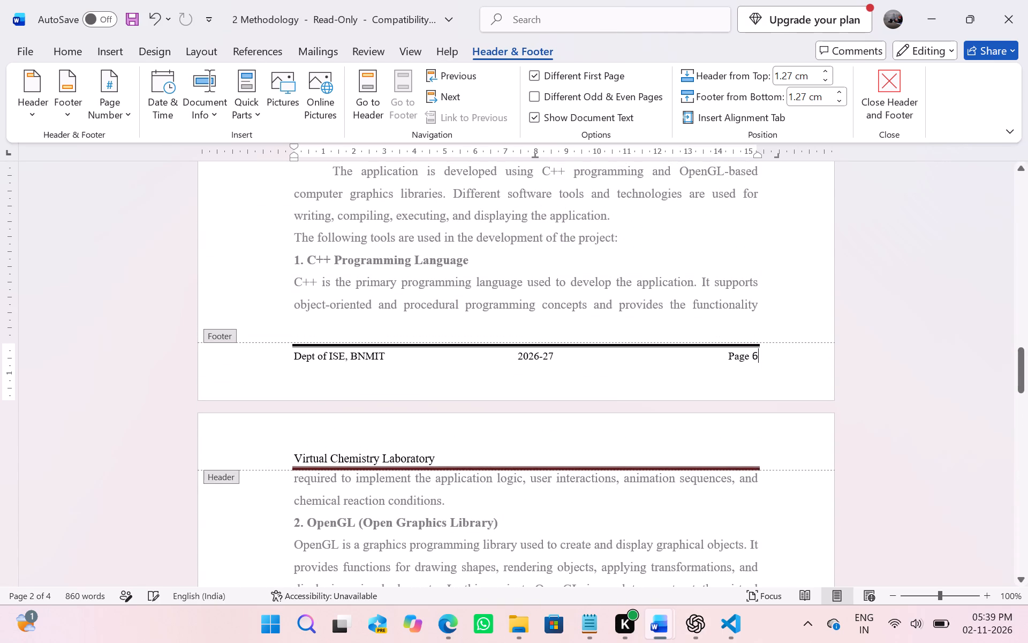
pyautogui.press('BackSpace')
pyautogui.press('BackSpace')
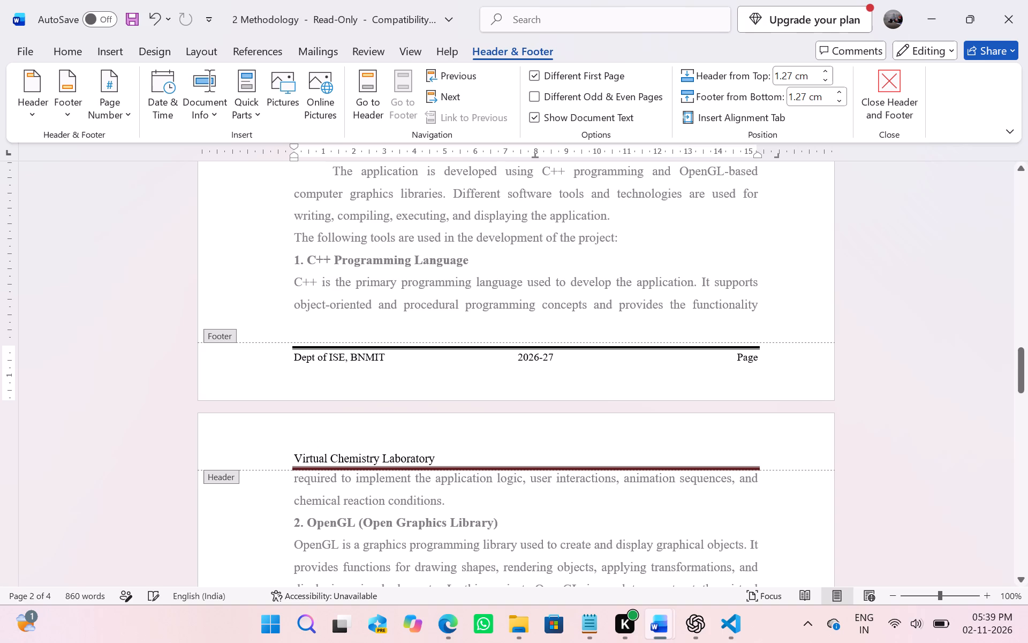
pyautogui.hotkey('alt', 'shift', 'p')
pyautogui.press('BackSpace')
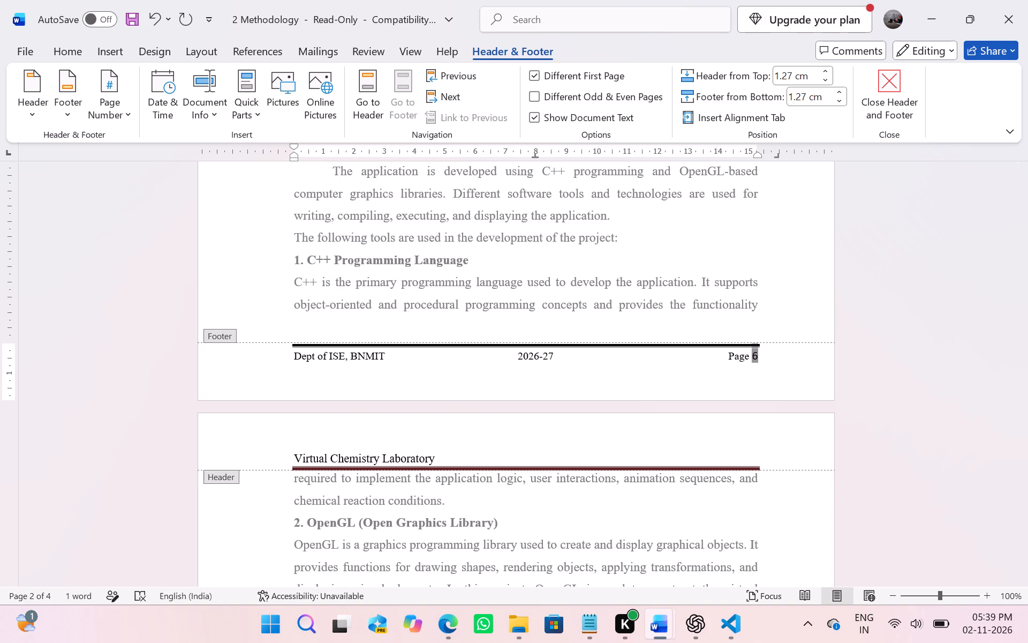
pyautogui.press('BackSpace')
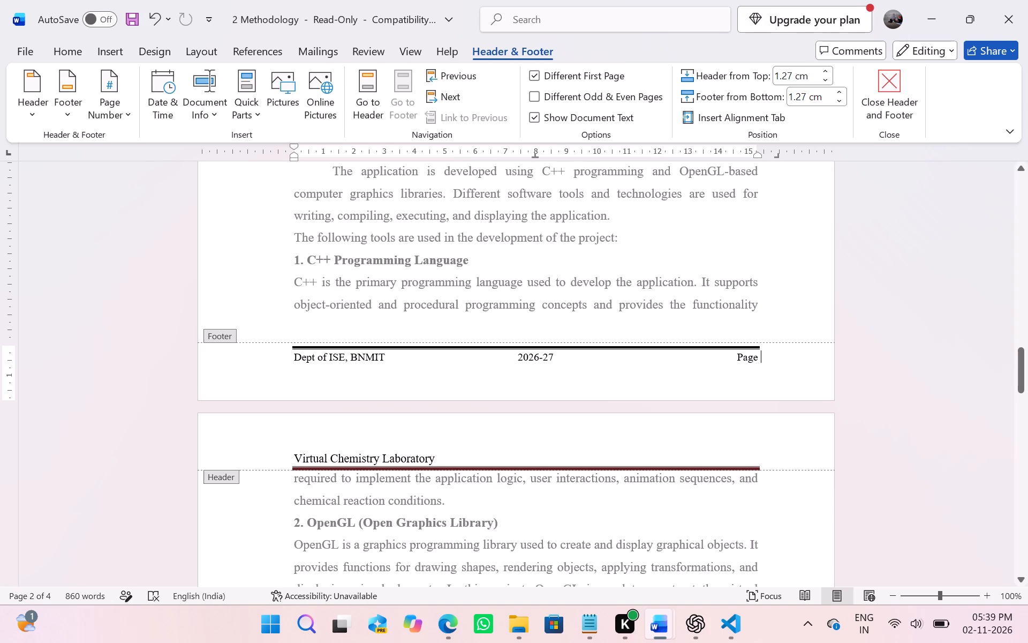
# Enter 7 as the page number in the page 2 footer and compare it with the footers of pages 1 and 3.
pyautogui.press('7')
pyautogui.scroll(20, 711, 408)
pyautogui.scroll(4, 711, 408)
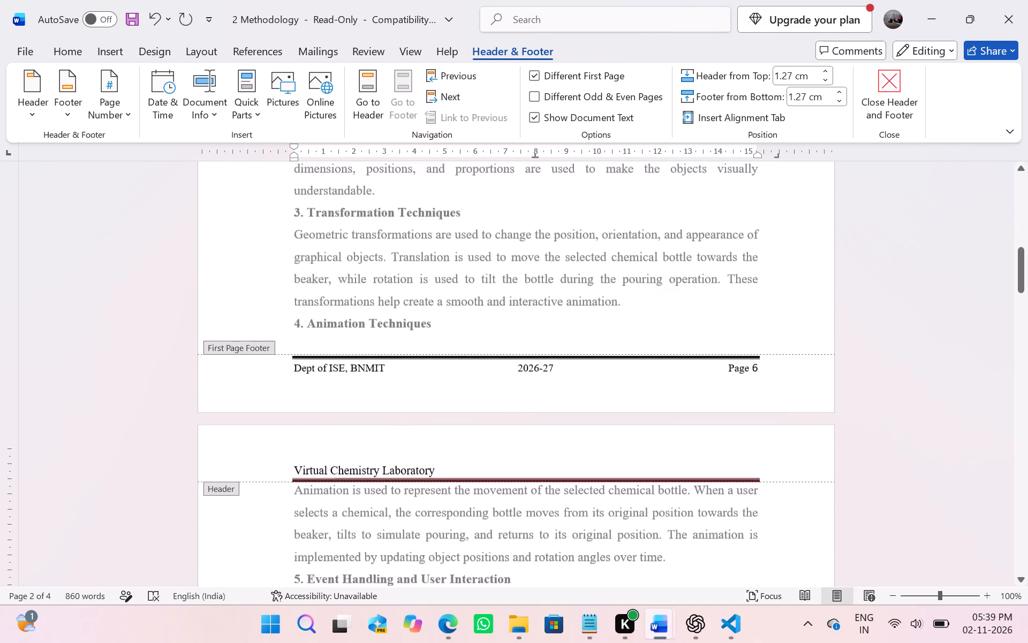
pyautogui.scroll(-20, 697, 418)
pyautogui.scroll(-13, 697, 418)
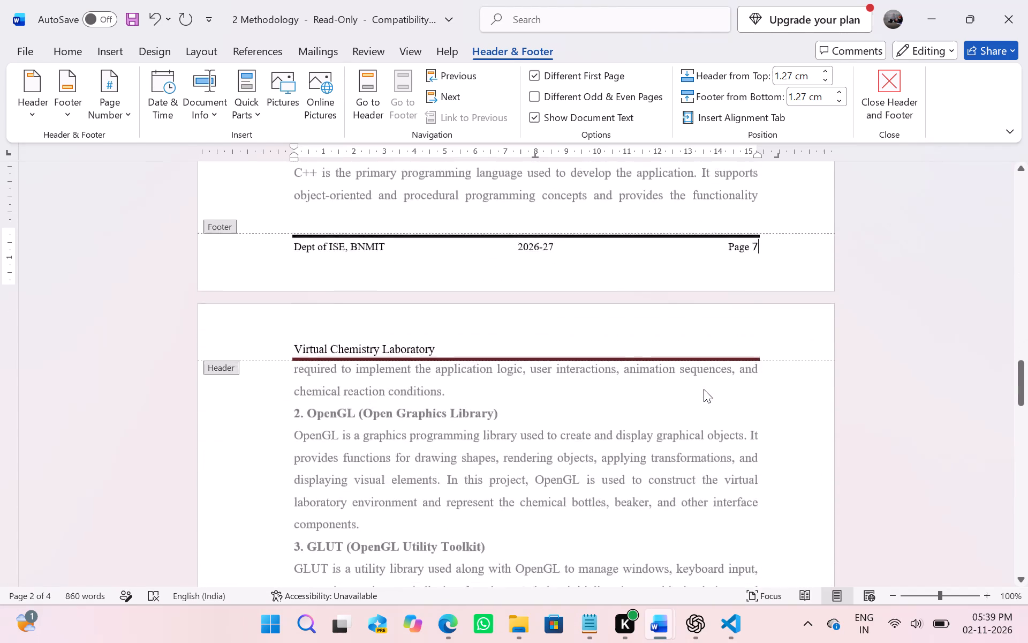
pyautogui.scroll(-14, 704, 389)
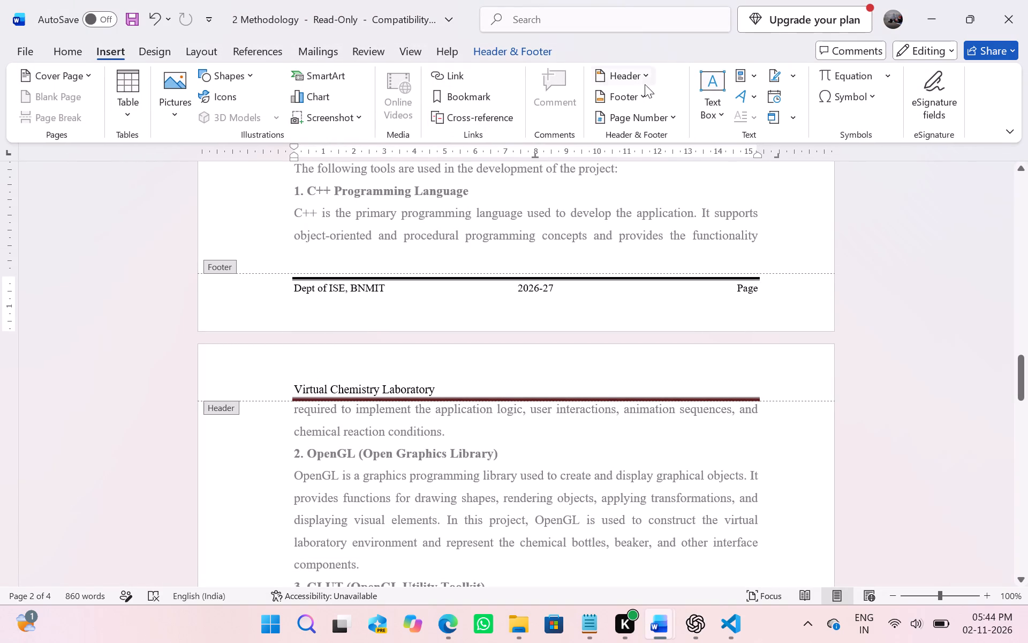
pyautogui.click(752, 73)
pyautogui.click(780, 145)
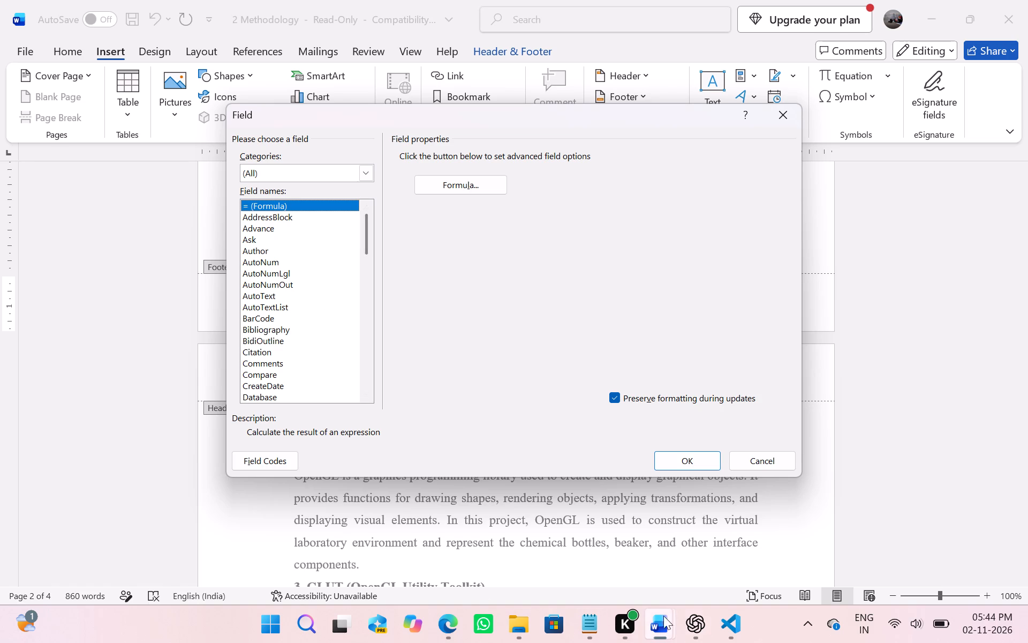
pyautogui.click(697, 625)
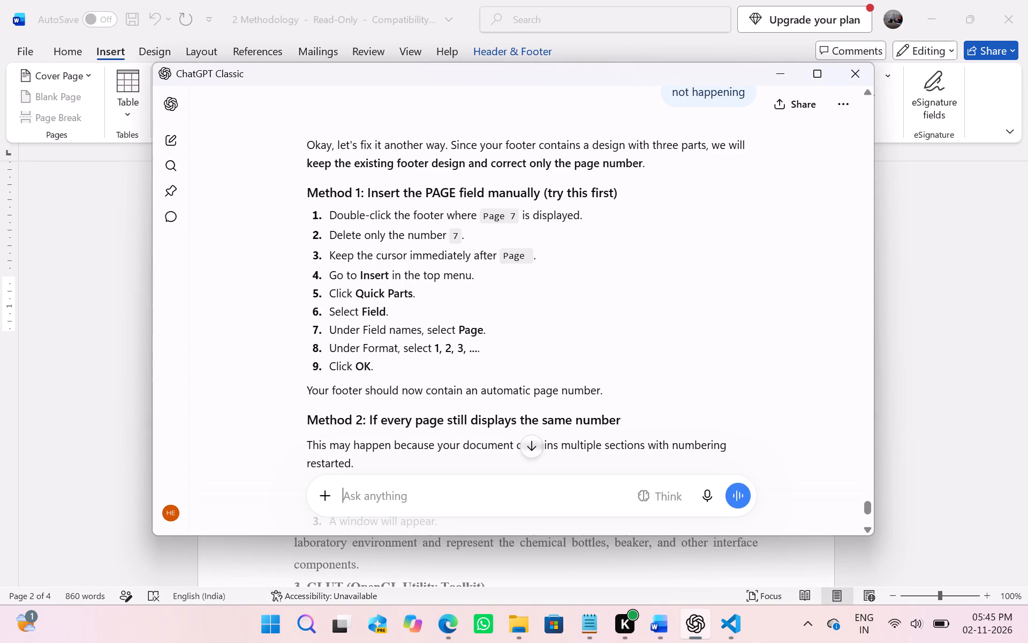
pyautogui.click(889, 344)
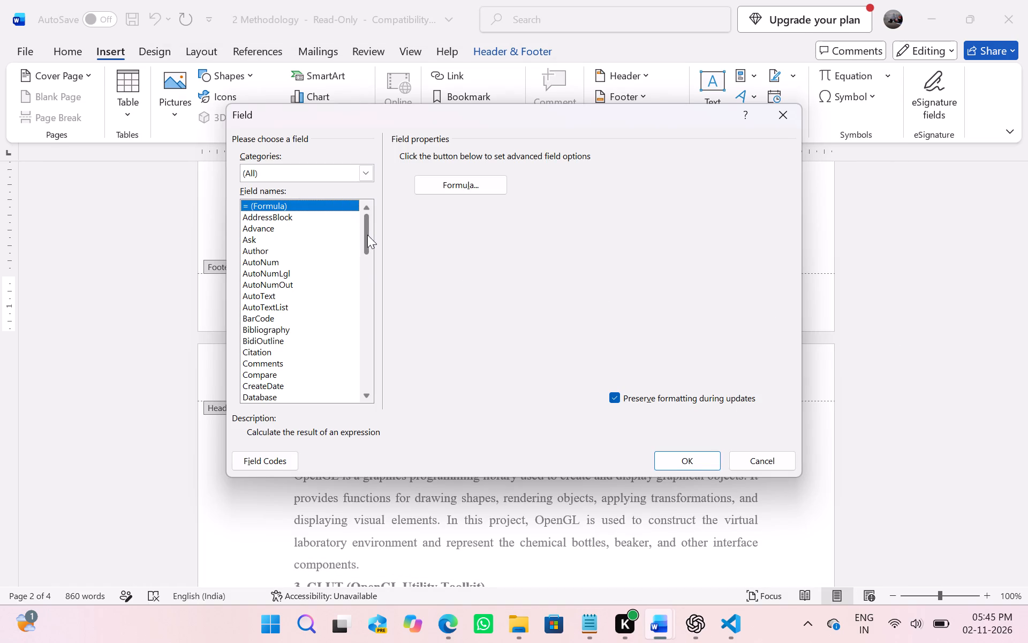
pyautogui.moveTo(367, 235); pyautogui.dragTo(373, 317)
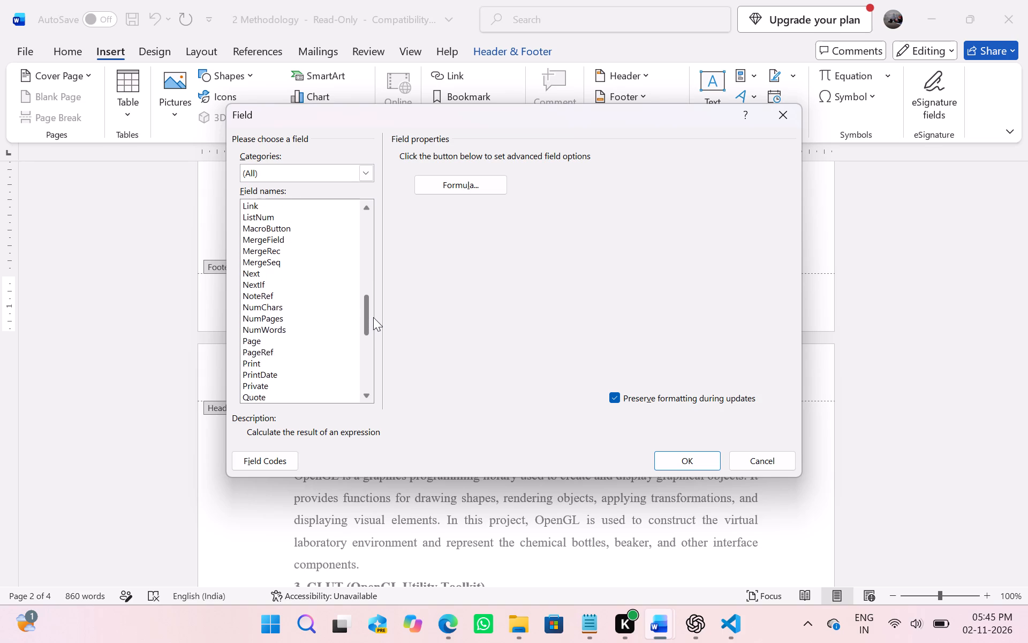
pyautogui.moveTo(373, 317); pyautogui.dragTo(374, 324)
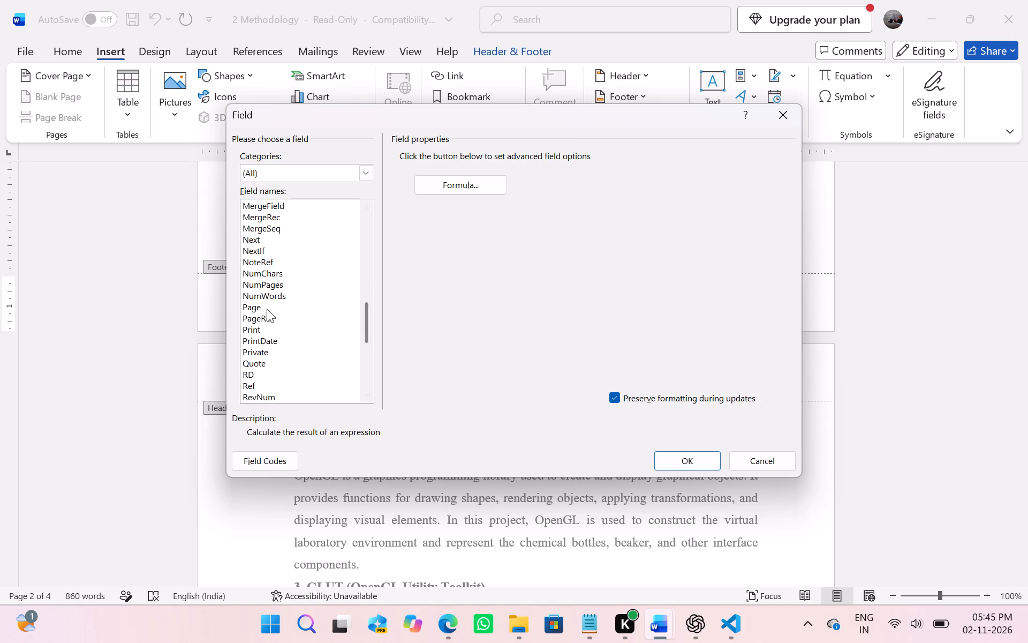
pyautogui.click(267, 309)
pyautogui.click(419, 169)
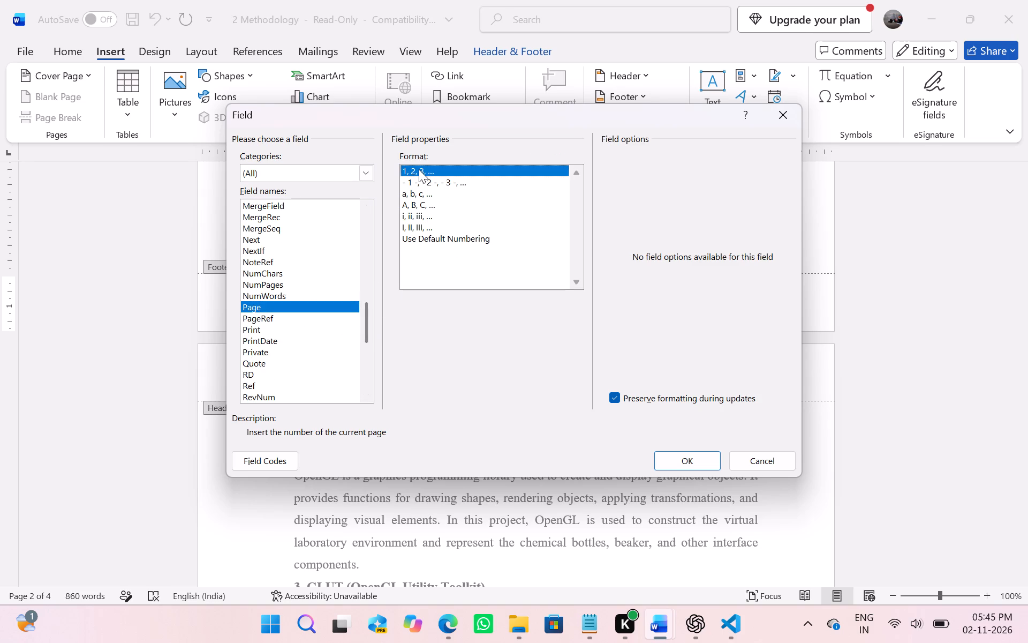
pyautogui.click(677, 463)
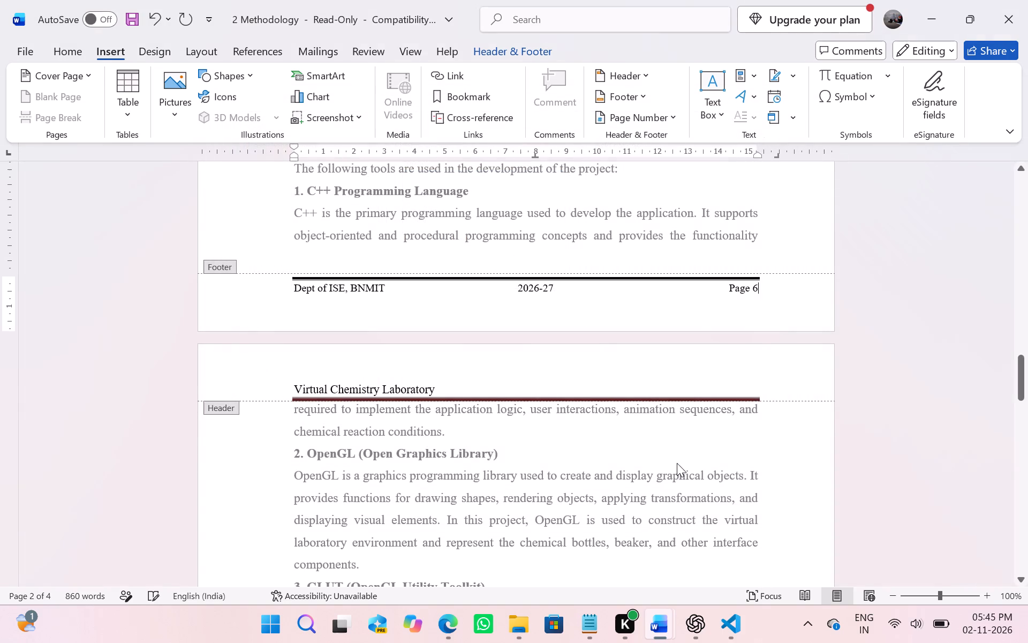
# Examine the page numbers in the footers across all pages of the Methodology chapter.
pyautogui.scroll(-17, 632, 423)
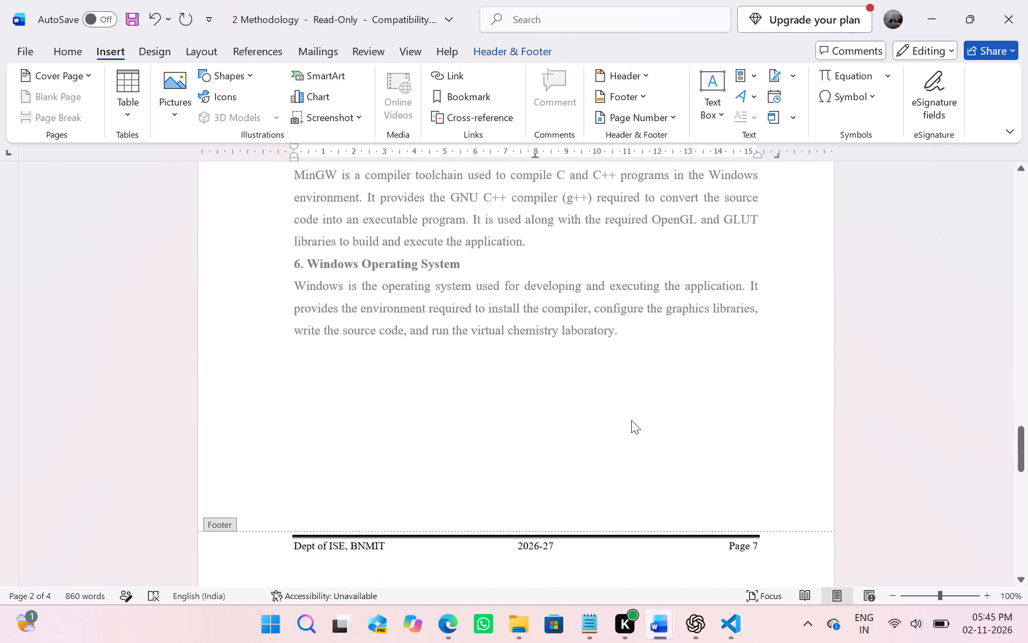
pyautogui.scroll(-12, 631, 420)
pyautogui.scroll(-12, 631, 420)
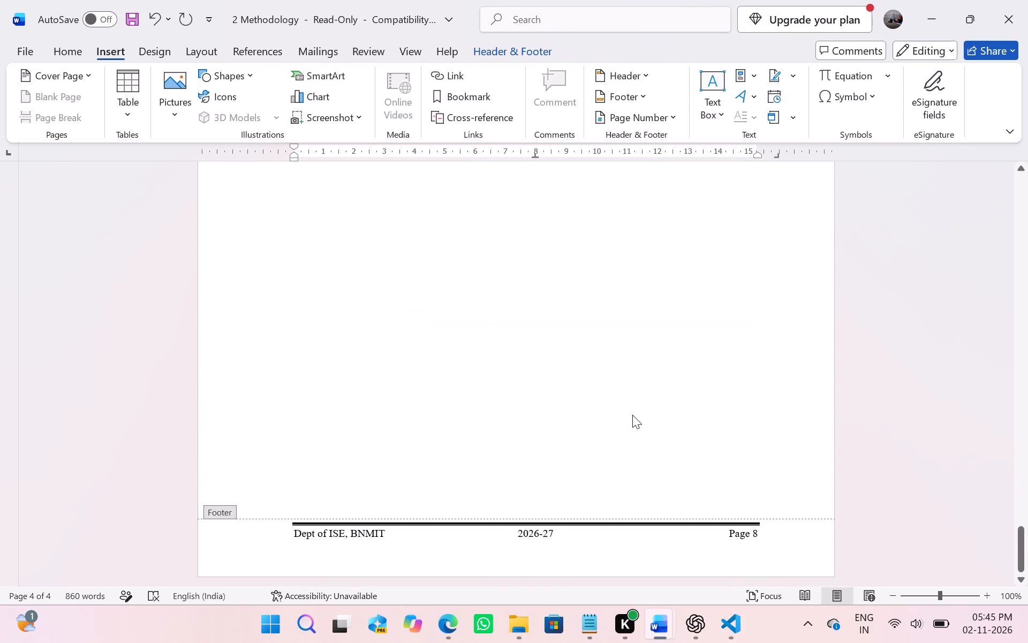
pyautogui.scroll(-6, 632, 415)
pyautogui.scroll(20, 637, 404)
pyautogui.scroll(10, 637, 404)
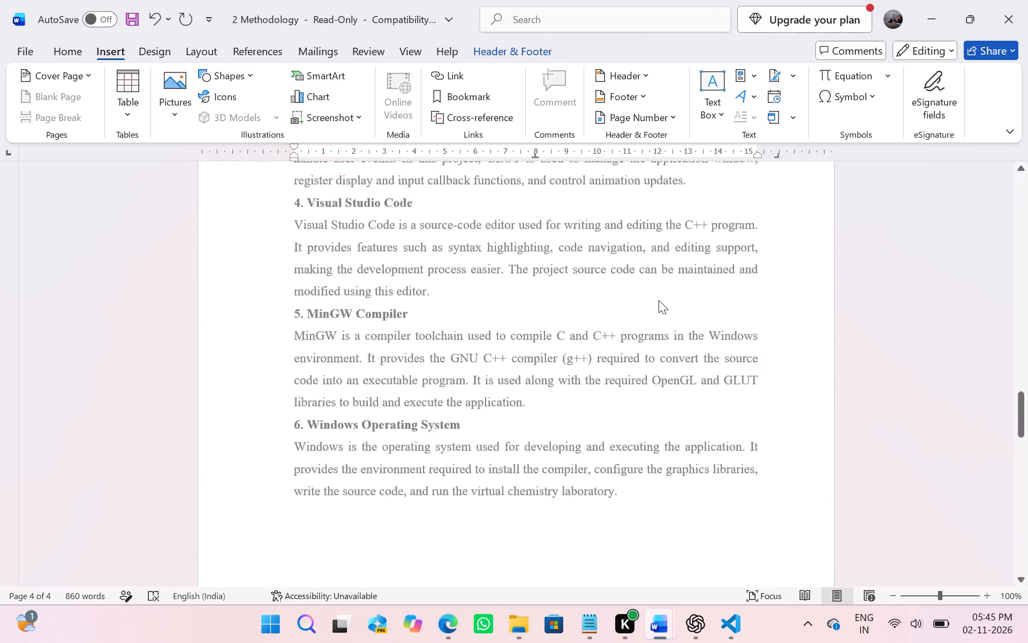
pyautogui.scroll(20, 659, 300)
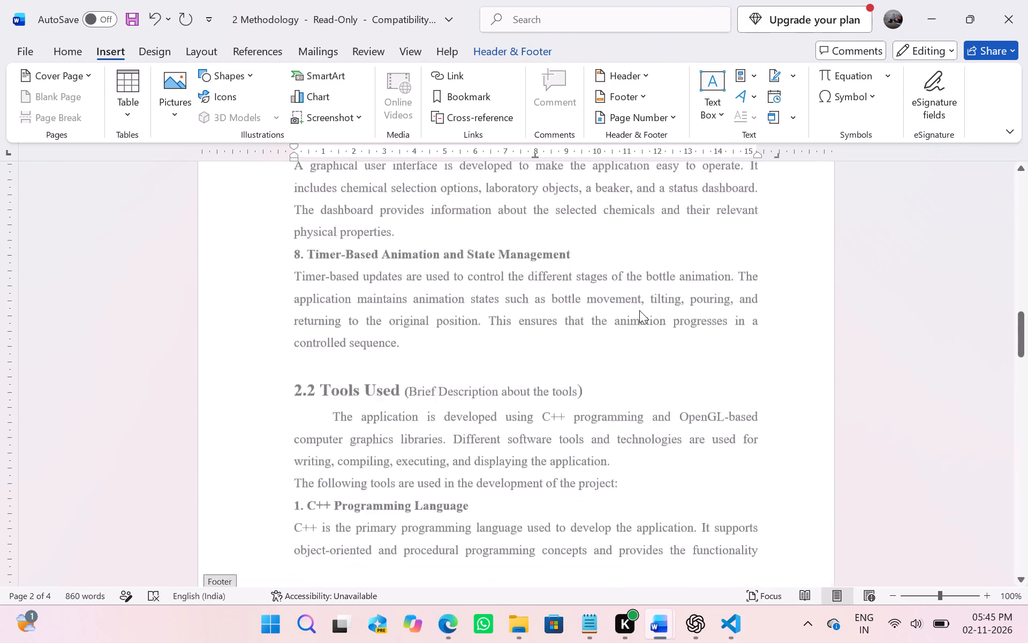
pyautogui.scroll(20, 639, 310)
pyautogui.scroll(7, 639, 310)
pyautogui.scroll(19, 650, 407)
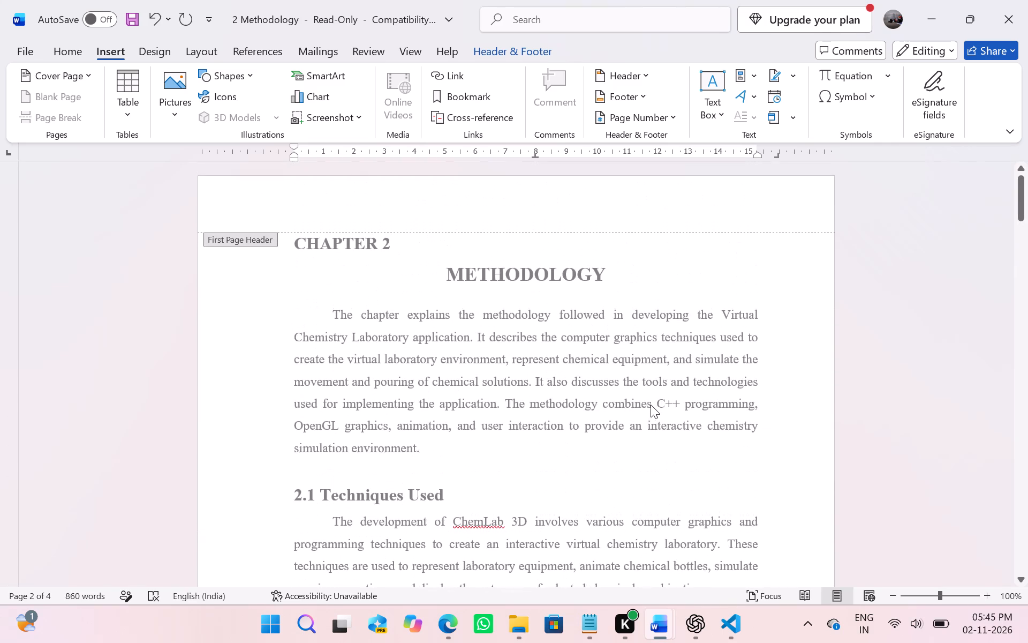
pyautogui.scroll(2, 651, 405)
pyautogui.scroll(-20, 653, 401)
pyautogui.scroll(-3, 655, 395)
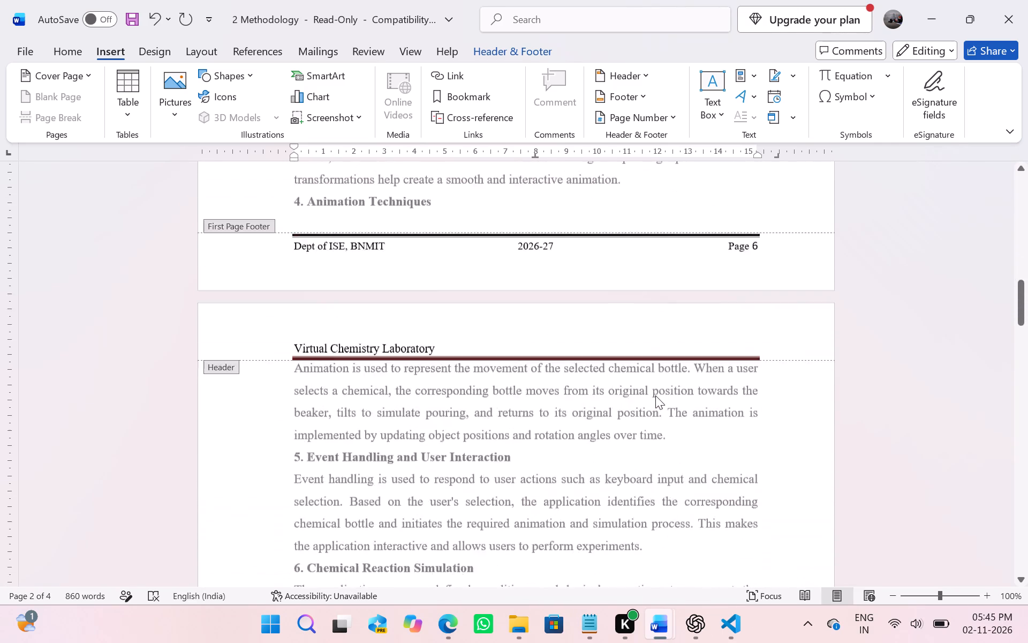
pyautogui.scroll(-18, 655, 395)
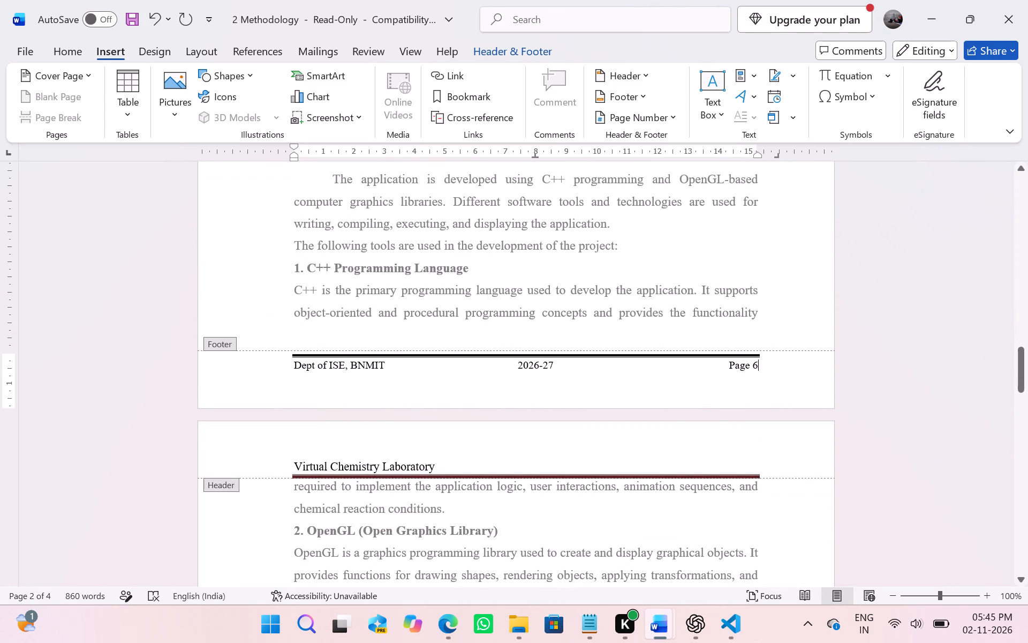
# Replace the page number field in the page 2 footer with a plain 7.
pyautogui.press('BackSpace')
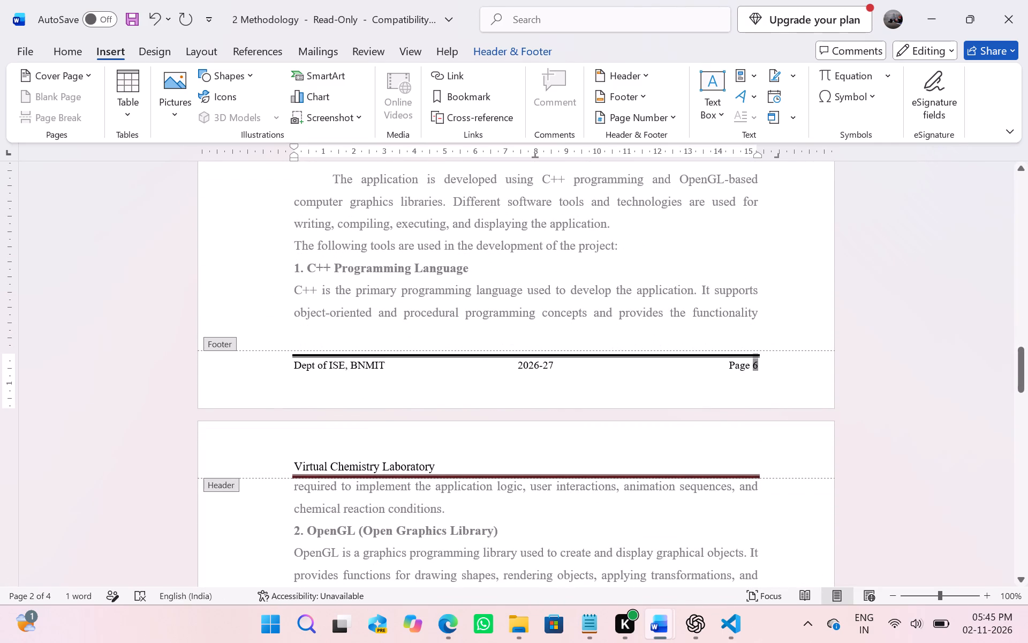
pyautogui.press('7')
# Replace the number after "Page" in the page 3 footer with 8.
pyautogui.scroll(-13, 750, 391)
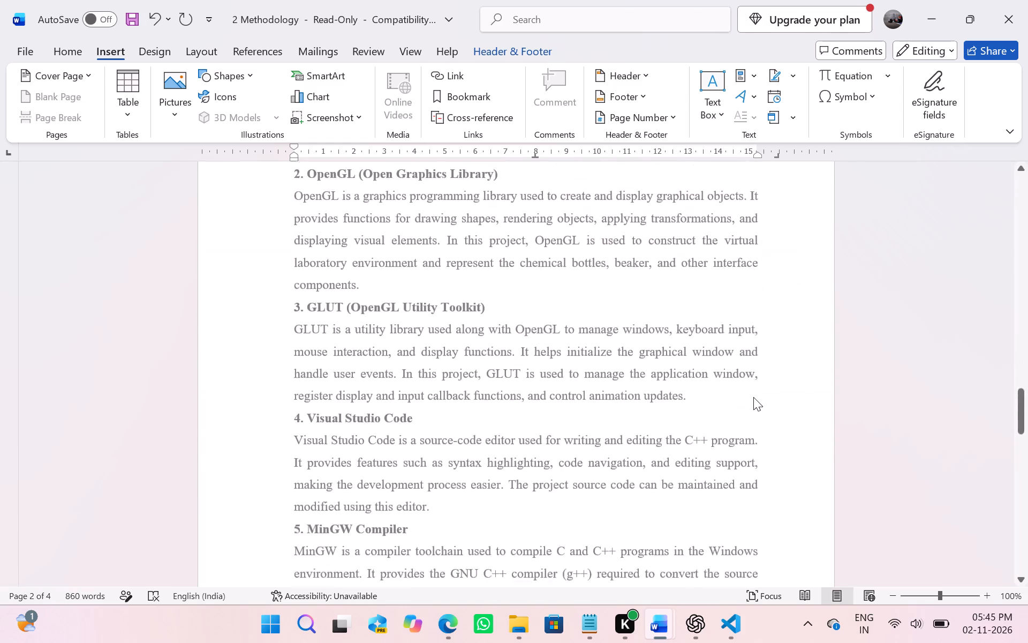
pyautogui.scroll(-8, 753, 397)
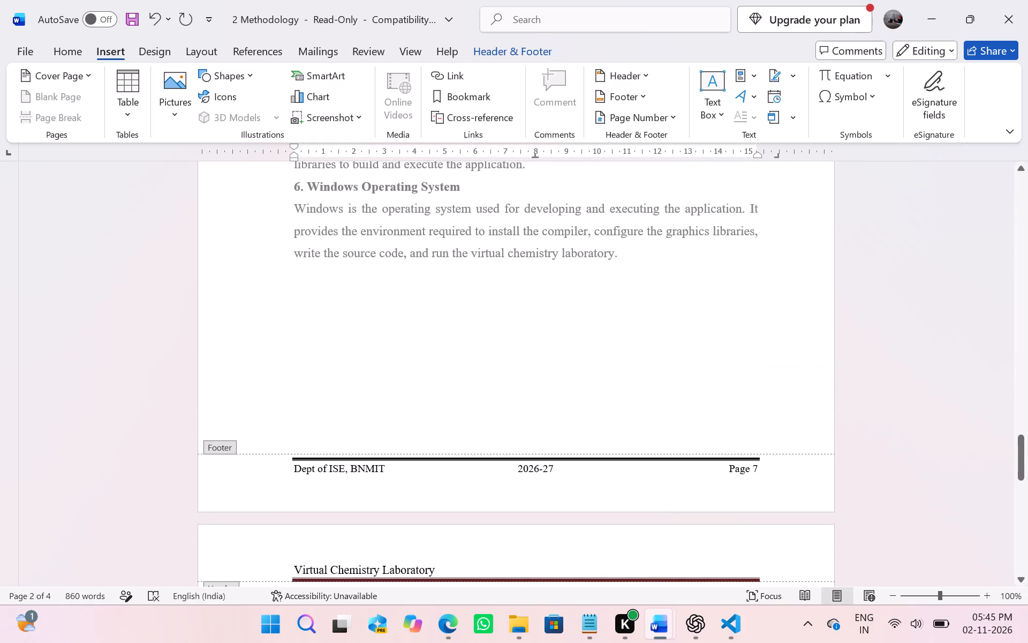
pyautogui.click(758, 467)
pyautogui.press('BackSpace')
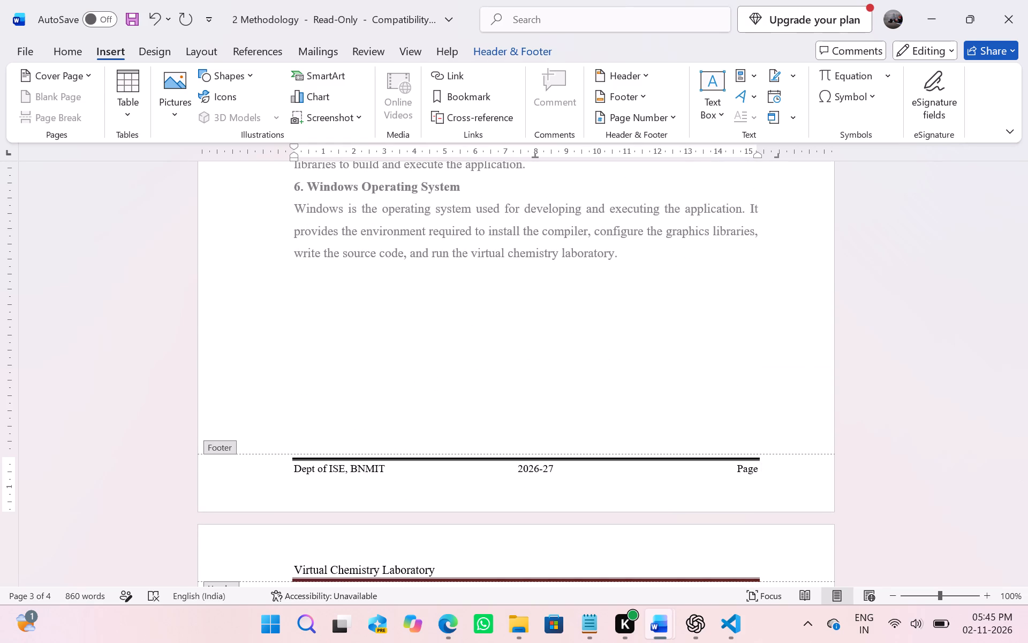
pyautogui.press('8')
# Delete the page number after "Page" in the first page footer.
pyautogui.scroll(-20, 746, 466)
pyautogui.scroll(-3, 746, 466)
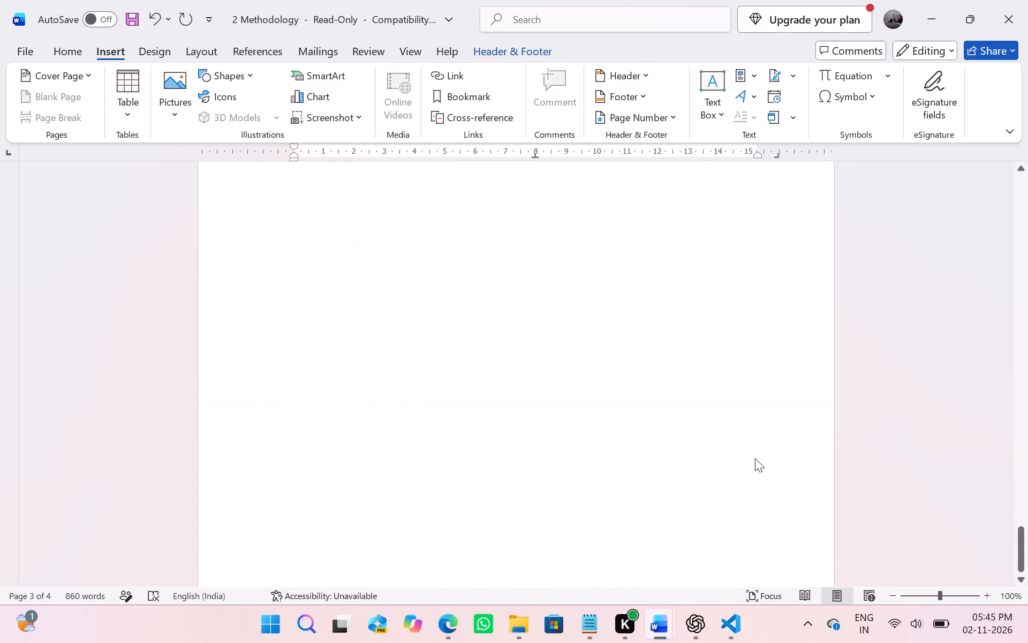
pyautogui.scroll(10, 755, 458)
pyautogui.scroll(18, 760, 453)
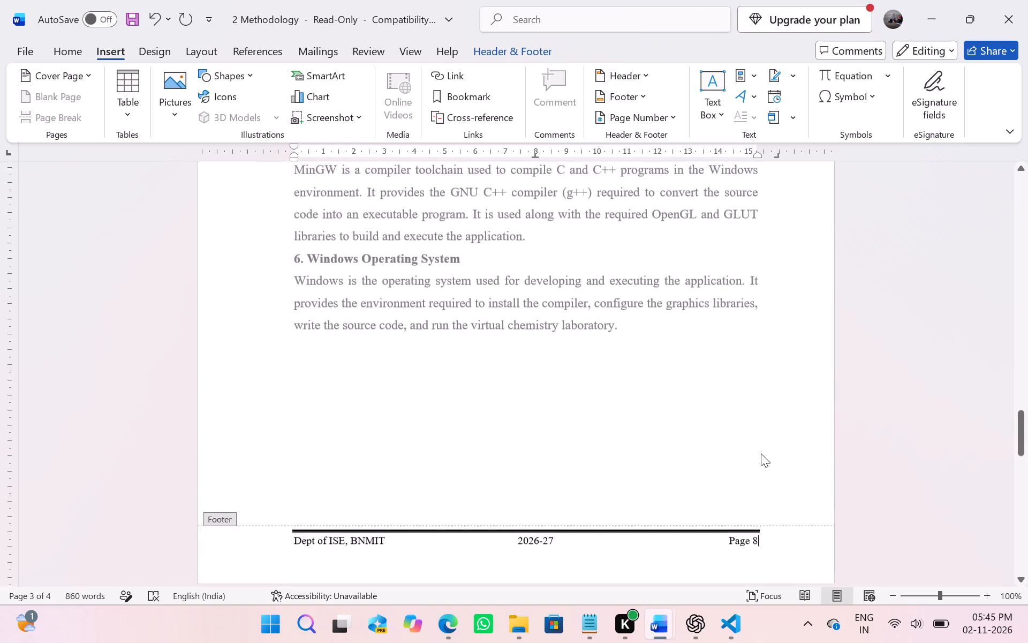
pyautogui.scroll(14, 761, 453)
pyautogui.scroll(20, 761, 453)
pyautogui.scroll(2, 761, 453)
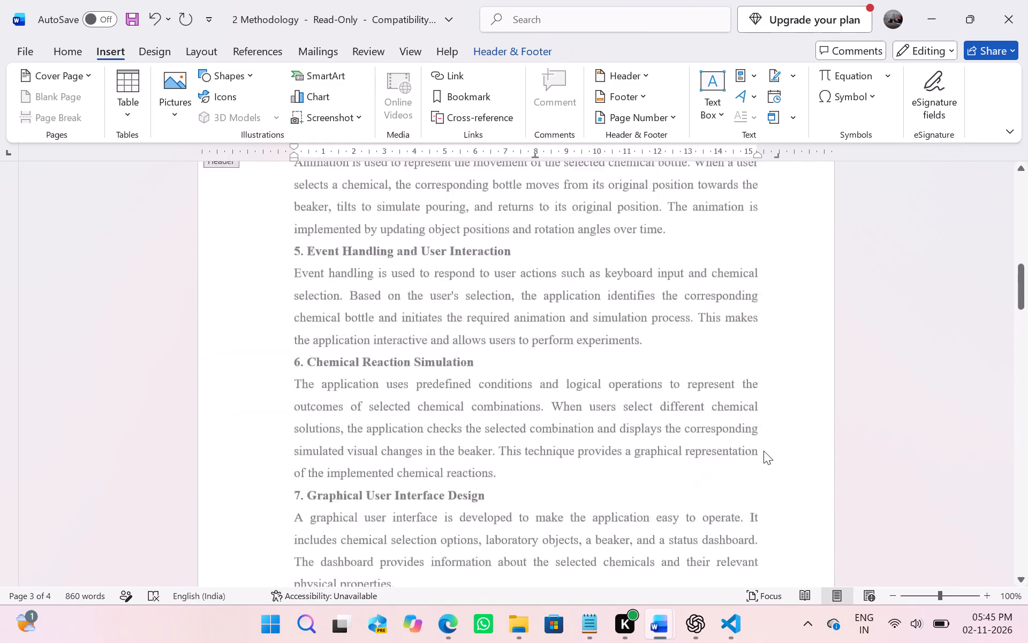
pyautogui.scroll(20, 764, 451)
pyautogui.scroll(8, 764, 451)
pyautogui.scroll(-14, 765, 450)
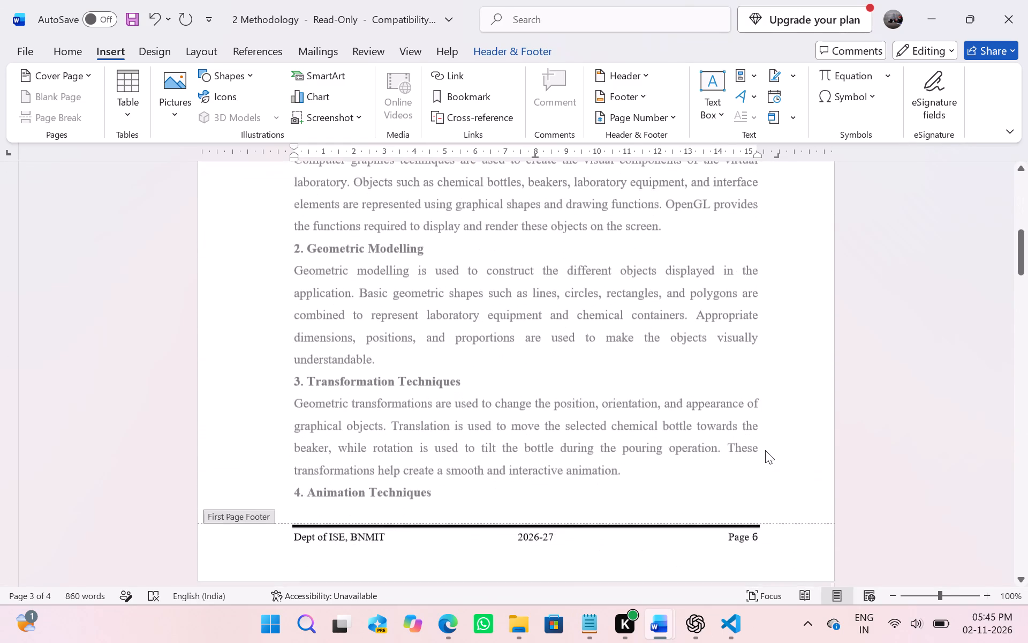
pyautogui.scroll(-2, 765, 450)
pyautogui.click(765, 419)
pyautogui.press('BackSpace')
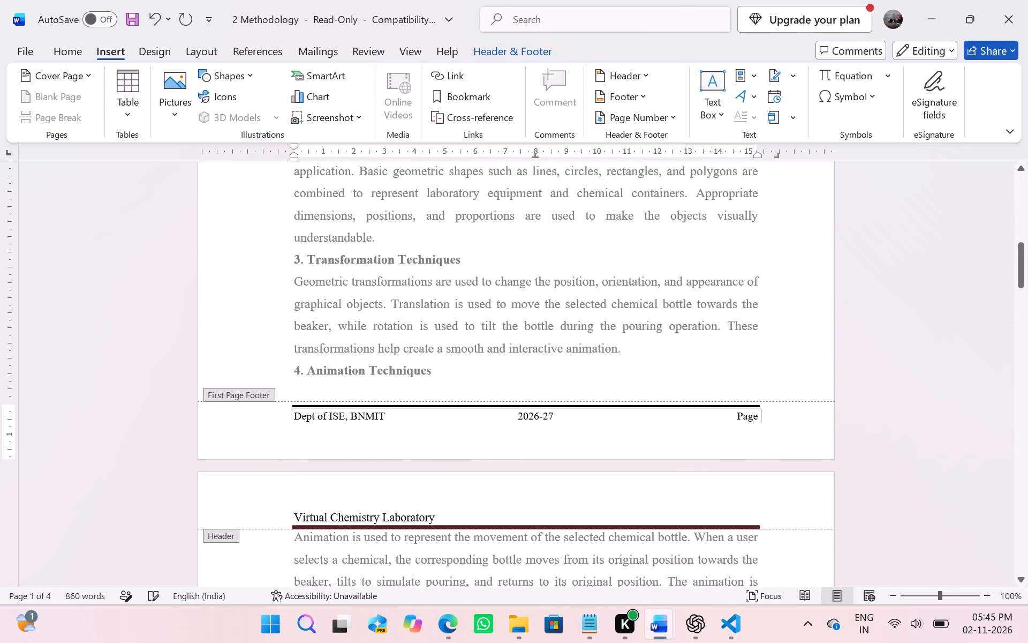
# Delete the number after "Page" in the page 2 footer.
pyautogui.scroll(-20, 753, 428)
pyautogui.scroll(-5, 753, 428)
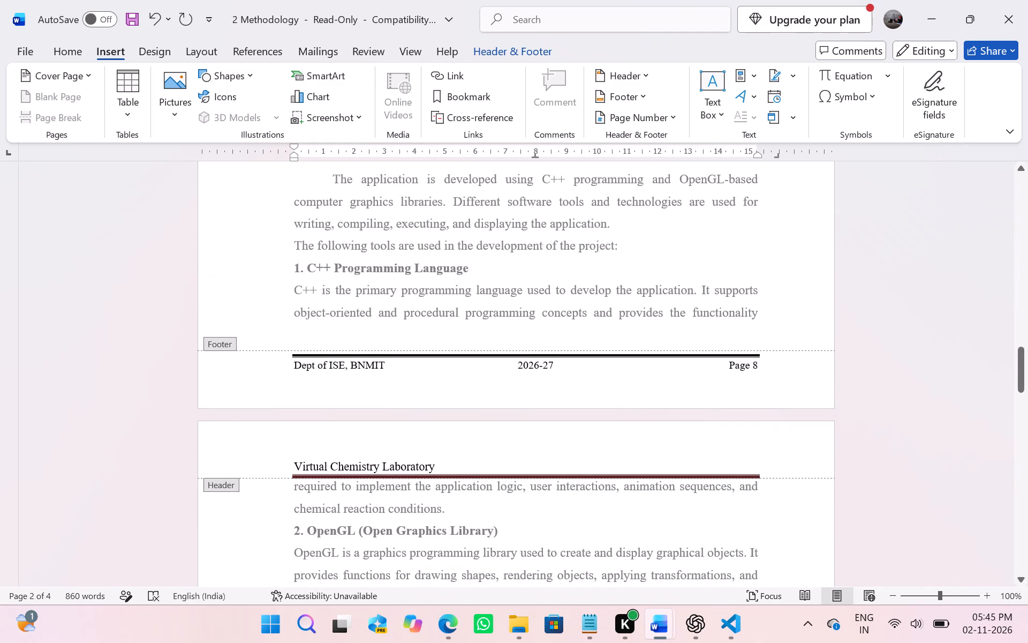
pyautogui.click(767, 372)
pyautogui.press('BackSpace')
# Enter 6 as plain text after "Page" in the first page footer.
pyautogui.scroll(-20, 767, 383)
pyautogui.scroll(-3, 767, 383)
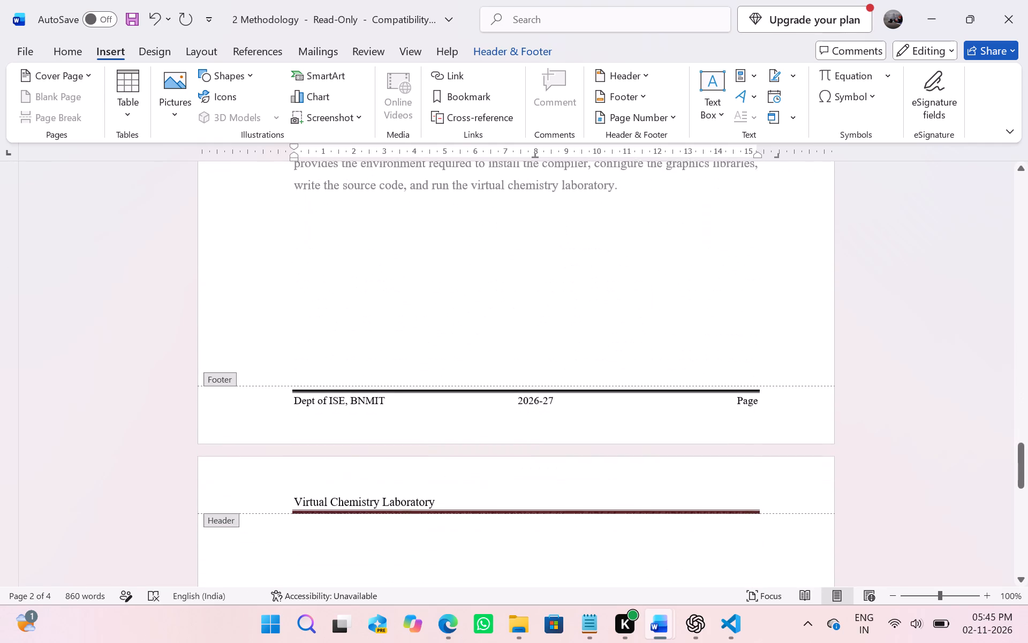
pyautogui.scroll(-6, 769, 398)
pyautogui.scroll(6, 769, 411)
pyautogui.scroll(-17, 769, 414)
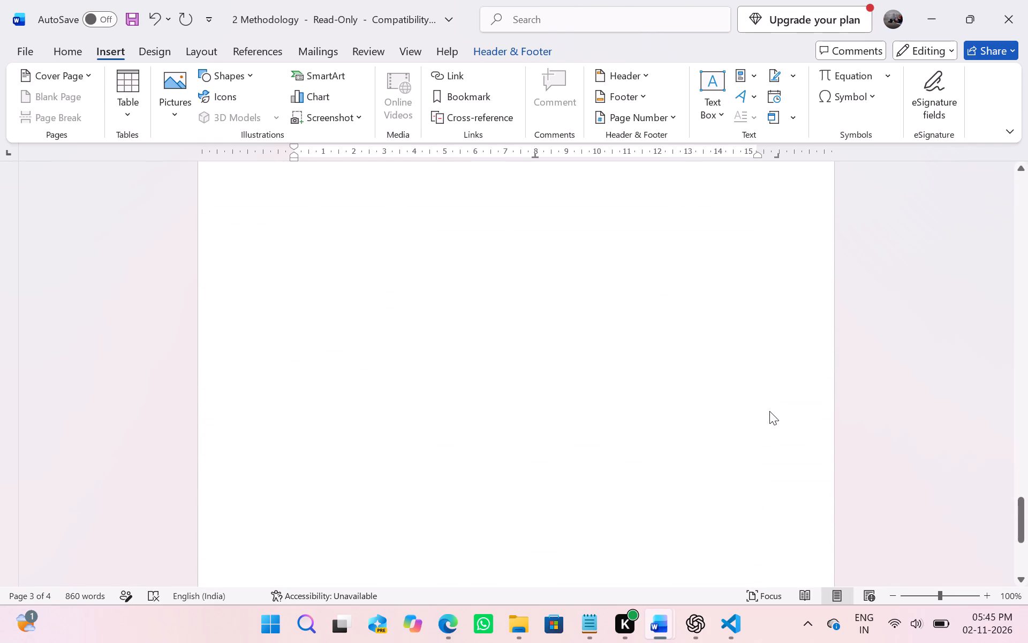
pyautogui.scroll(-3, 769, 411)
pyautogui.scroll(20, 769, 411)
pyautogui.scroll(20, 769, 411)
pyautogui.scroll(5, 769, 411)
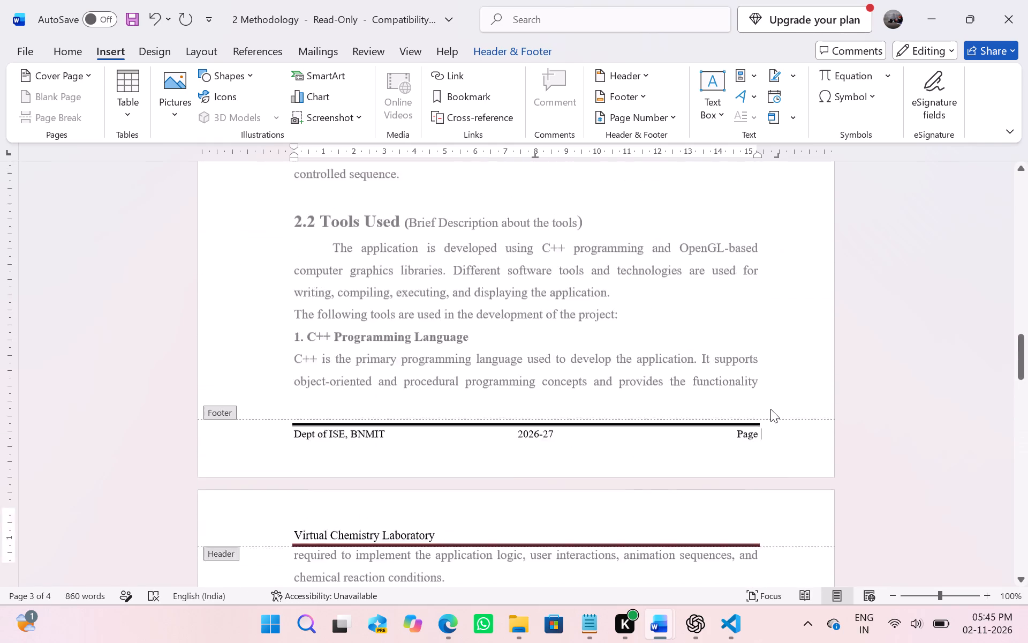
pyautogui.scroll(20, 770, 409)
pyautogui.scroll(20, 770, 409)
pyautogui.scroll(8, 770, 409)
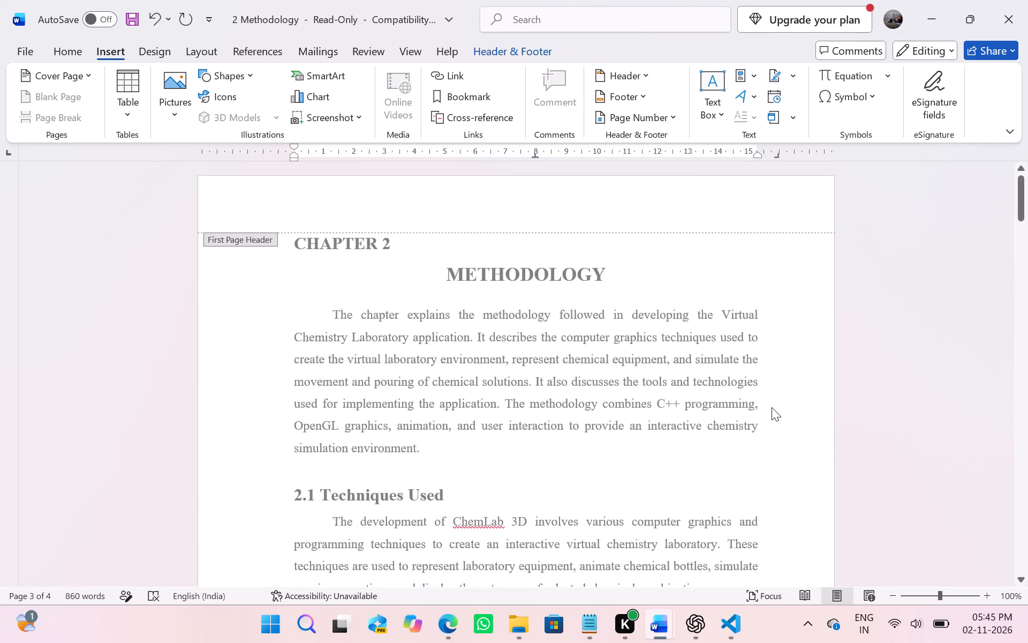
pyautogui.scroll(-18, 772, 407)
pyautogui.click(768, 343)
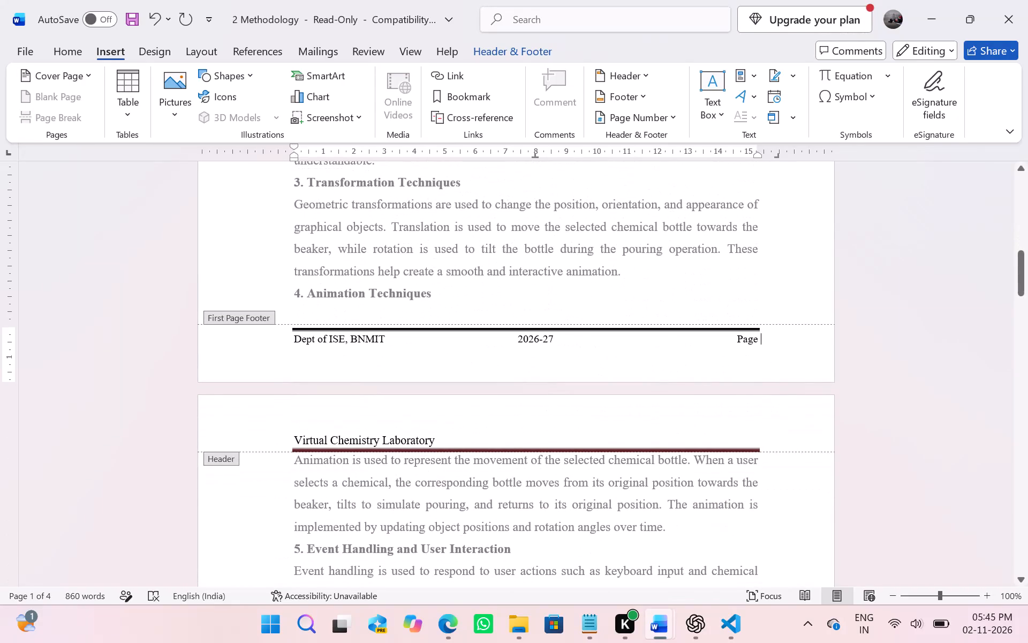
pyautogui.press('6')
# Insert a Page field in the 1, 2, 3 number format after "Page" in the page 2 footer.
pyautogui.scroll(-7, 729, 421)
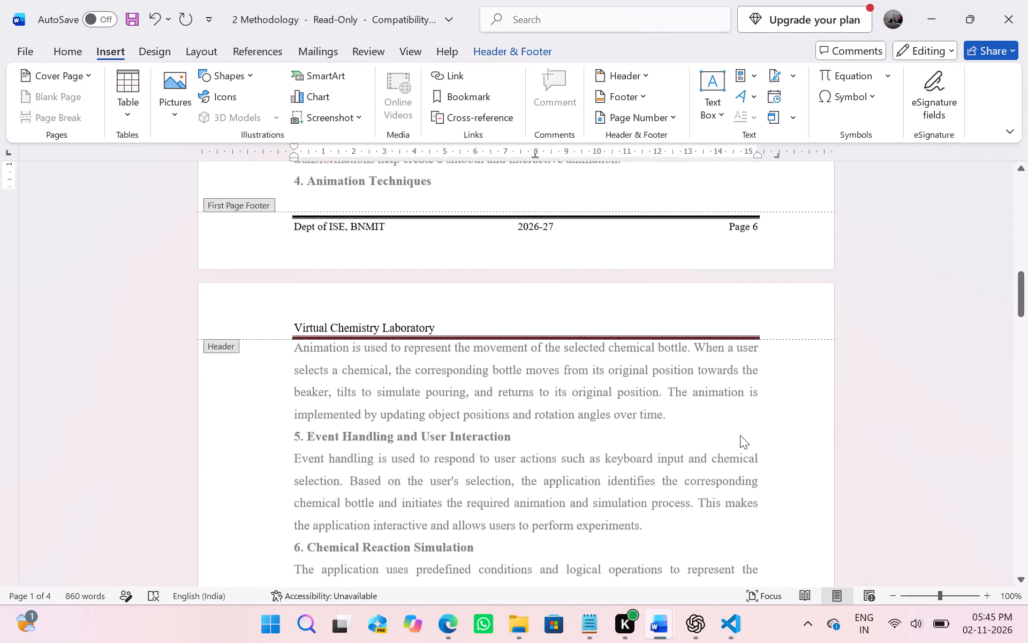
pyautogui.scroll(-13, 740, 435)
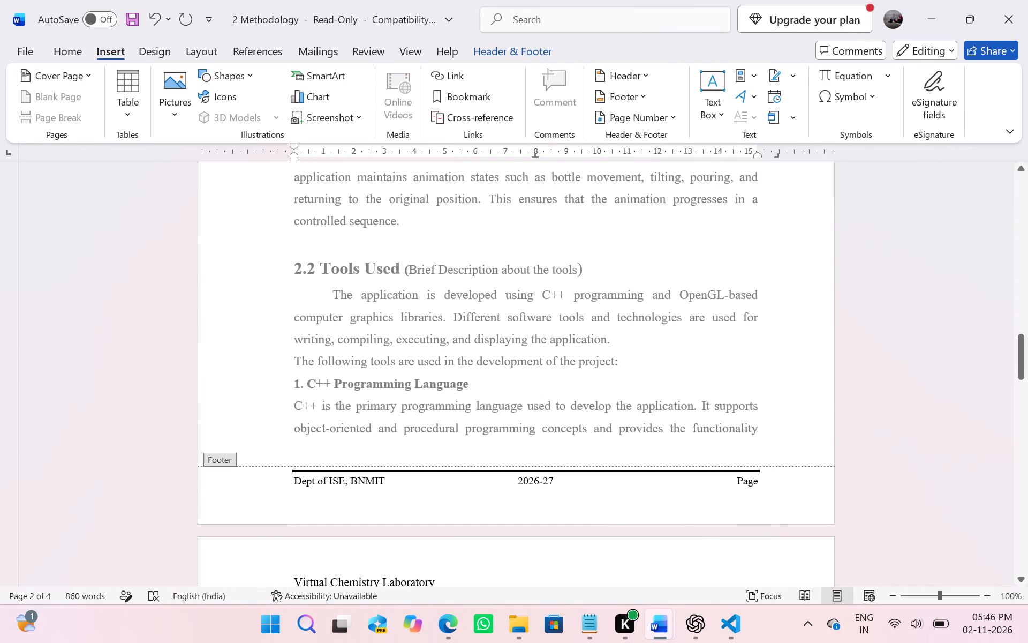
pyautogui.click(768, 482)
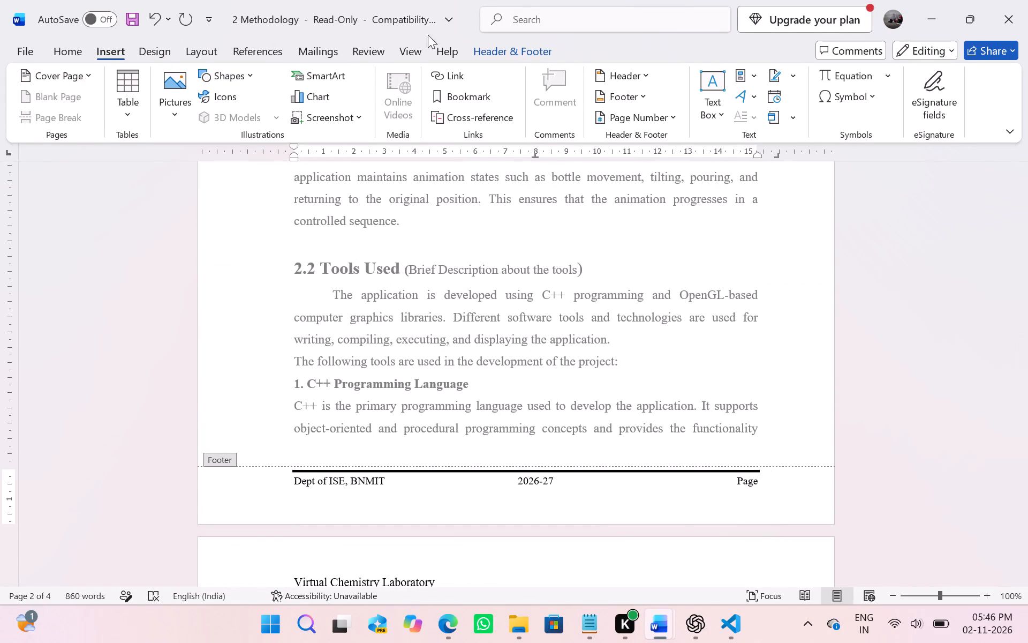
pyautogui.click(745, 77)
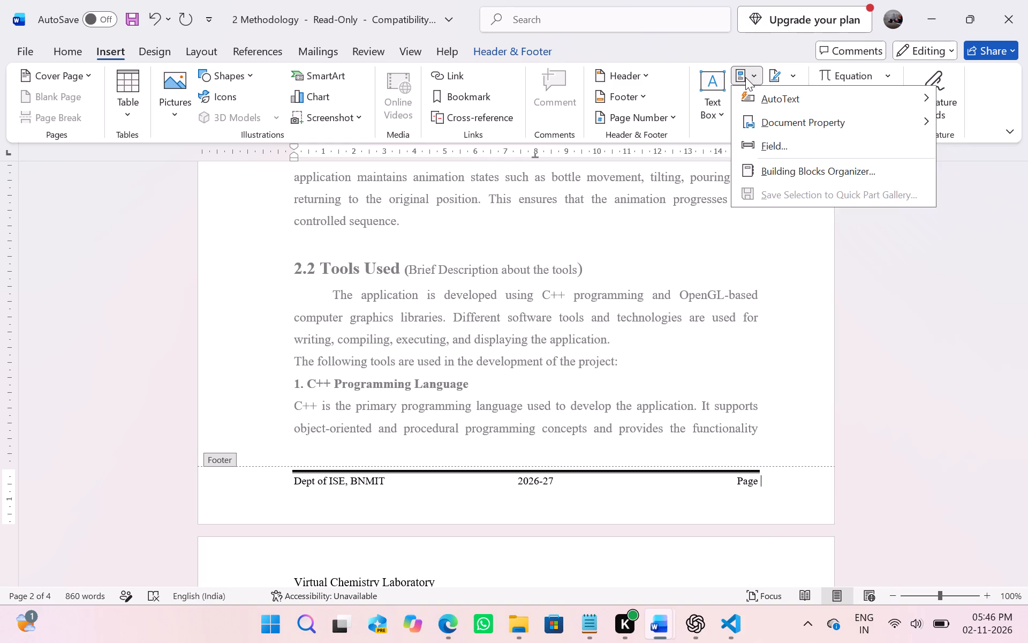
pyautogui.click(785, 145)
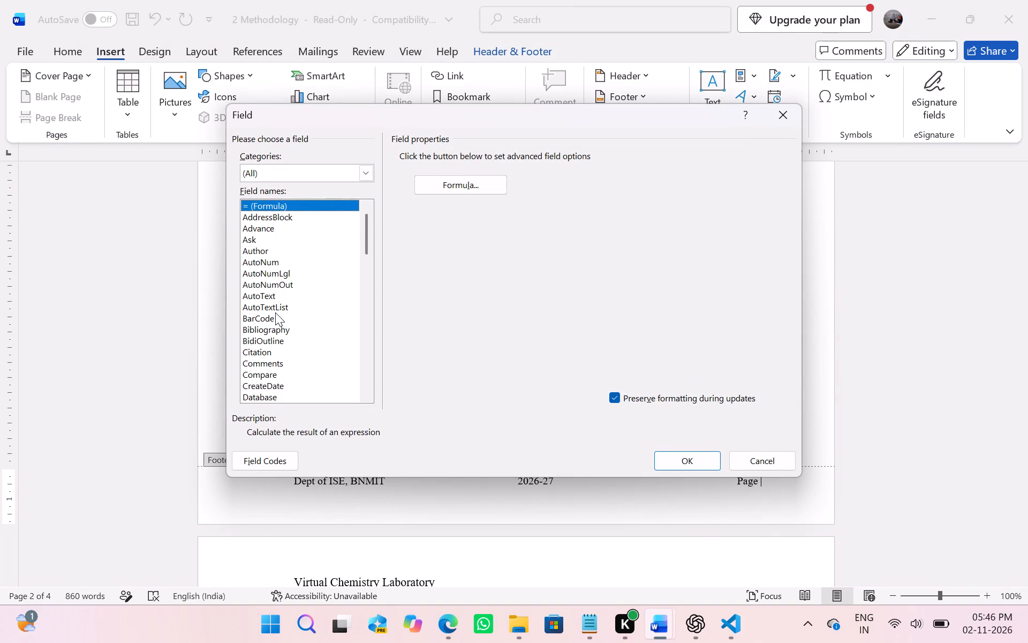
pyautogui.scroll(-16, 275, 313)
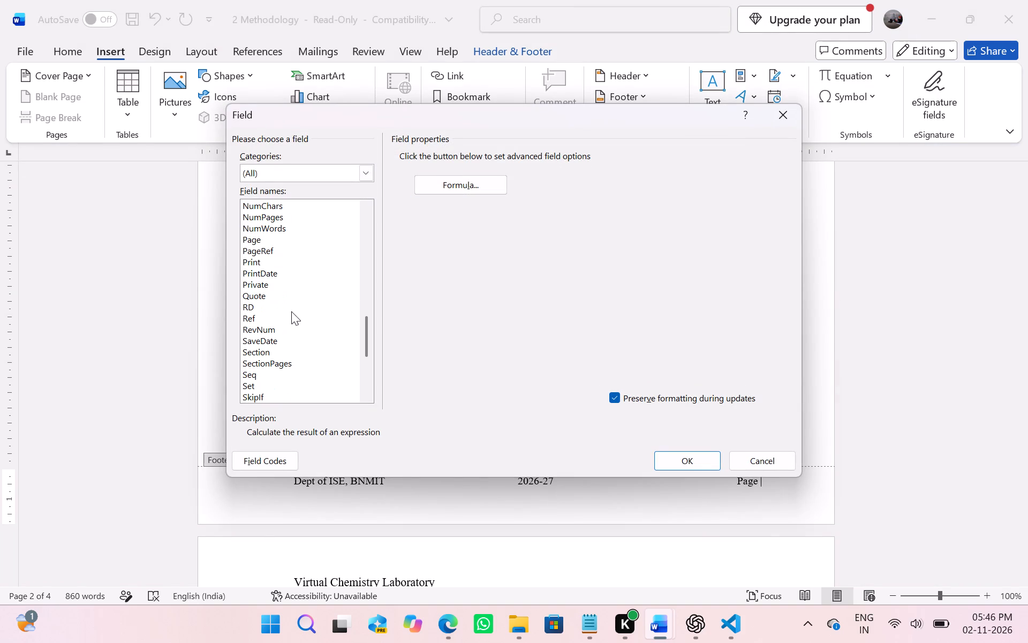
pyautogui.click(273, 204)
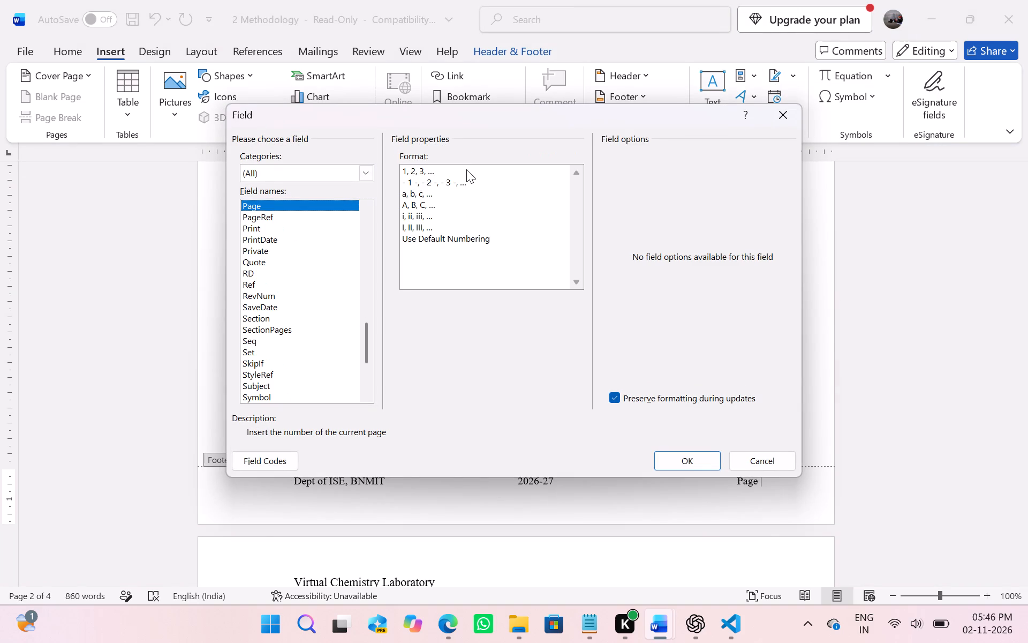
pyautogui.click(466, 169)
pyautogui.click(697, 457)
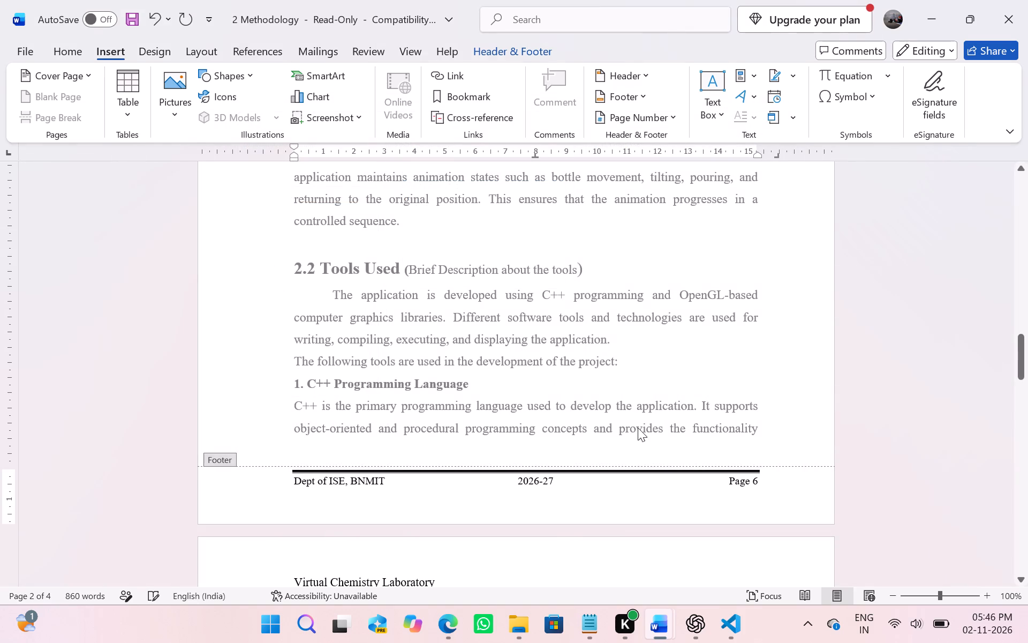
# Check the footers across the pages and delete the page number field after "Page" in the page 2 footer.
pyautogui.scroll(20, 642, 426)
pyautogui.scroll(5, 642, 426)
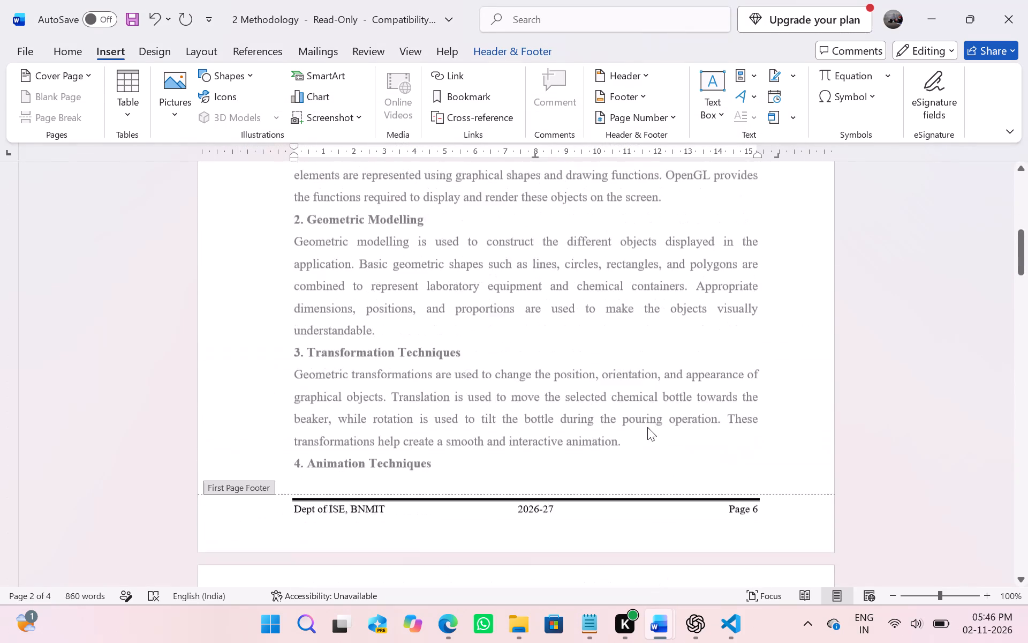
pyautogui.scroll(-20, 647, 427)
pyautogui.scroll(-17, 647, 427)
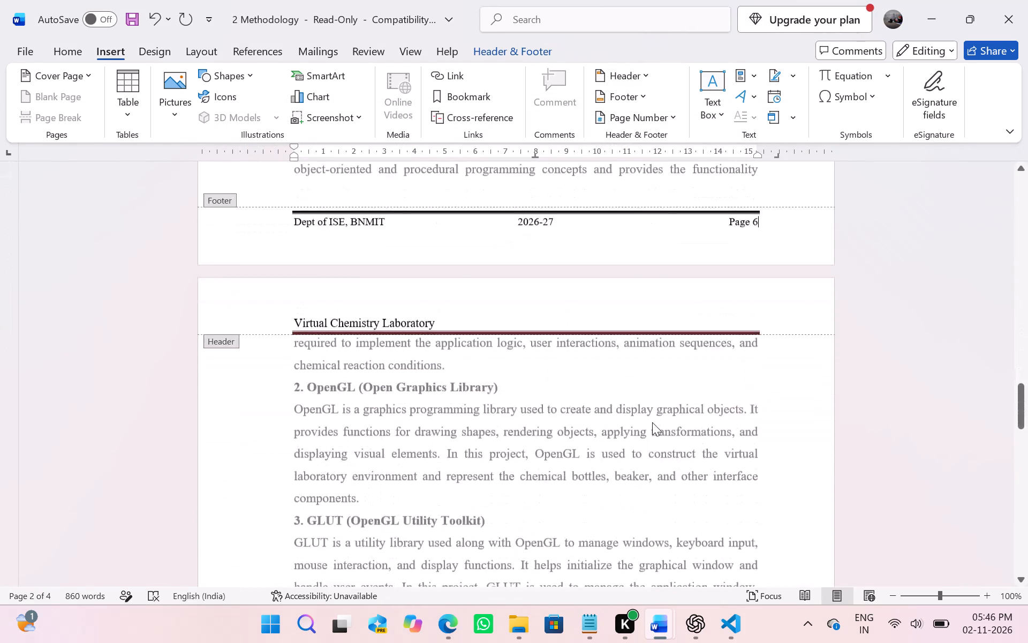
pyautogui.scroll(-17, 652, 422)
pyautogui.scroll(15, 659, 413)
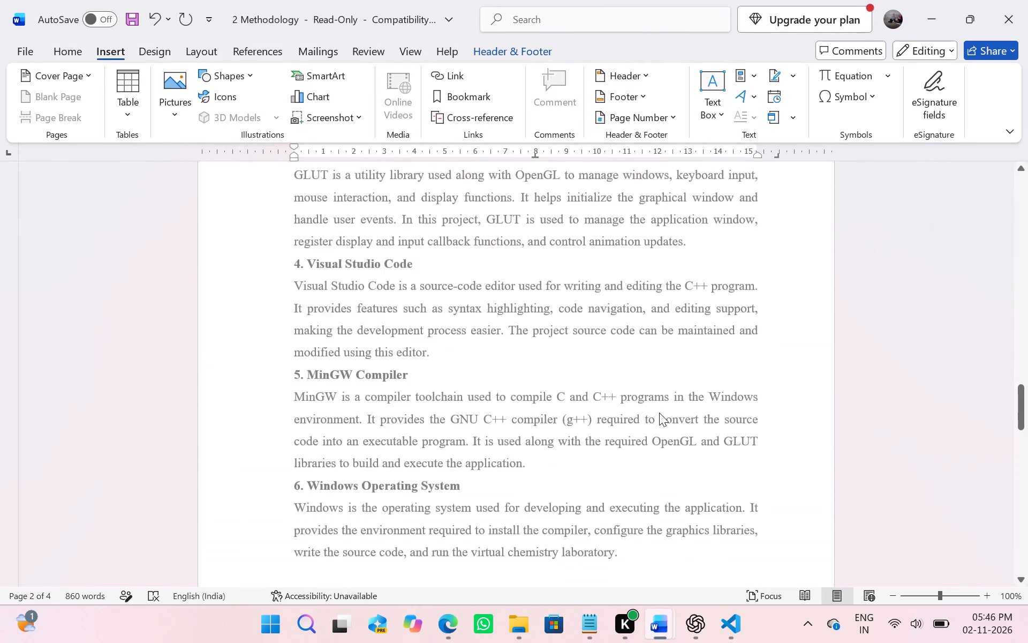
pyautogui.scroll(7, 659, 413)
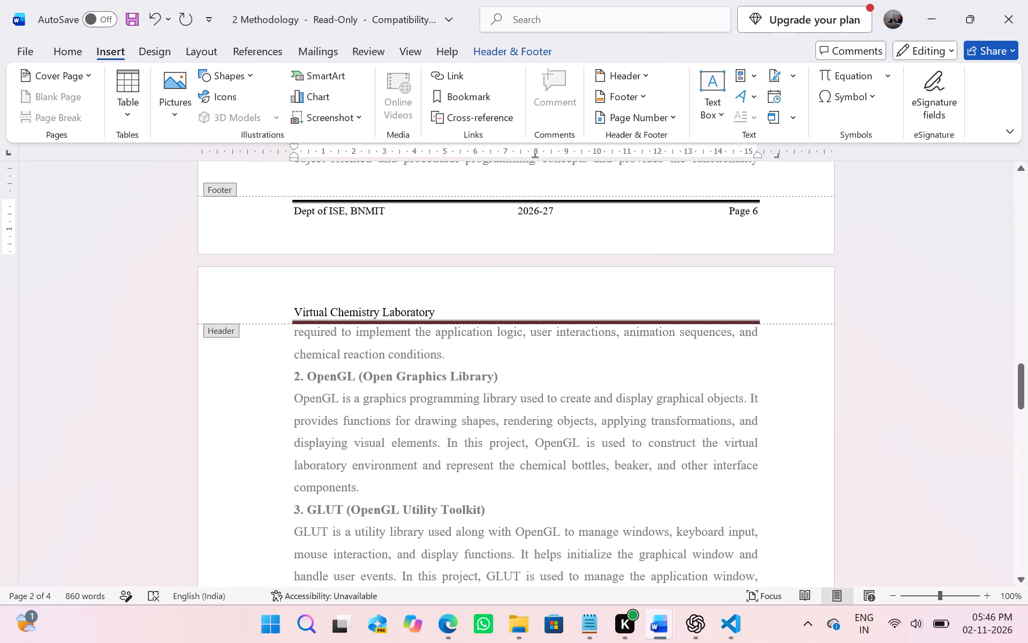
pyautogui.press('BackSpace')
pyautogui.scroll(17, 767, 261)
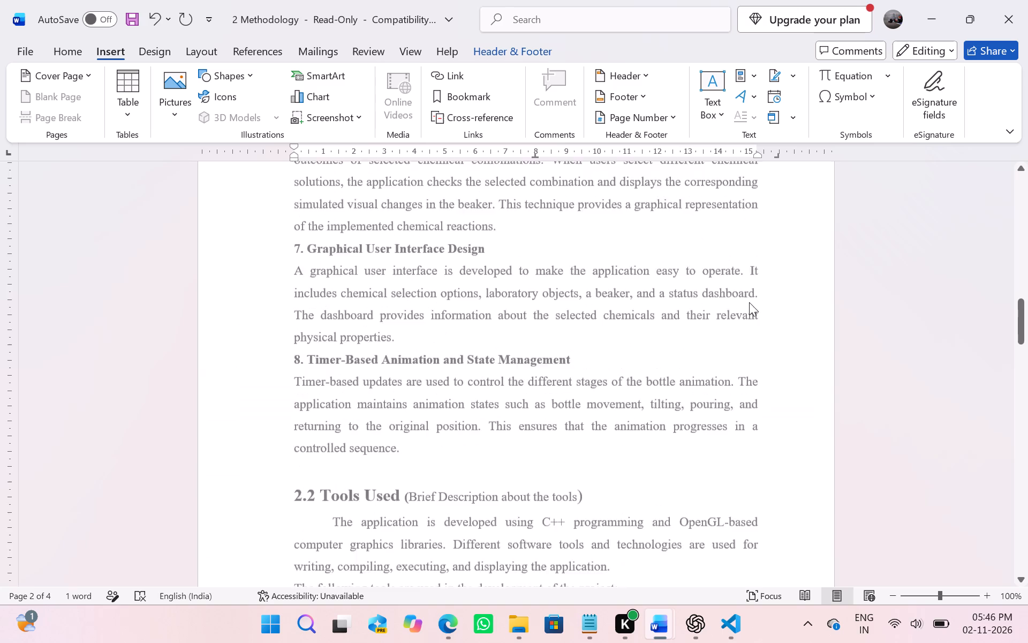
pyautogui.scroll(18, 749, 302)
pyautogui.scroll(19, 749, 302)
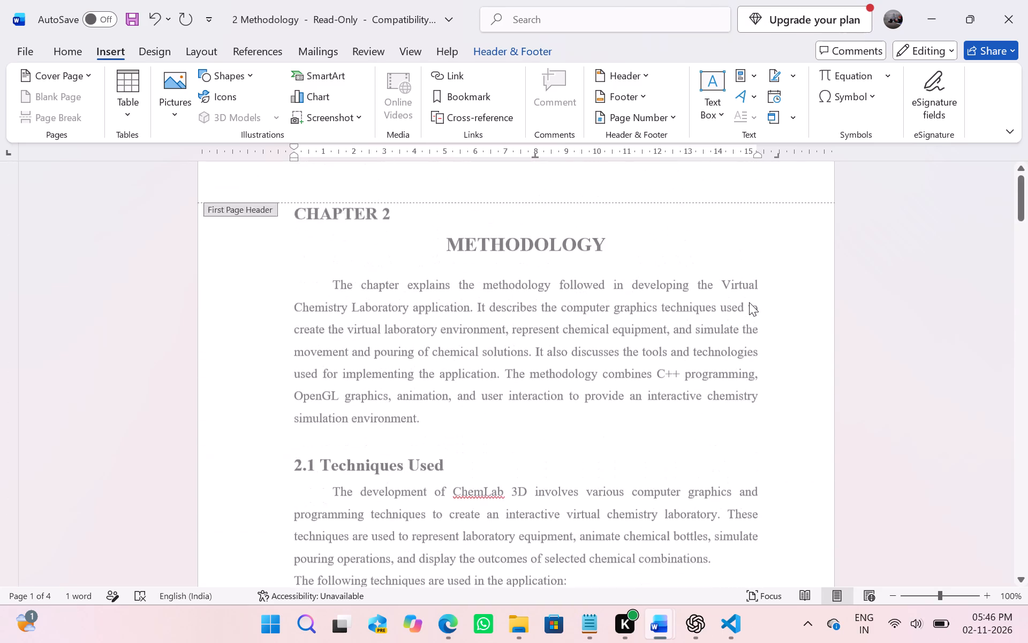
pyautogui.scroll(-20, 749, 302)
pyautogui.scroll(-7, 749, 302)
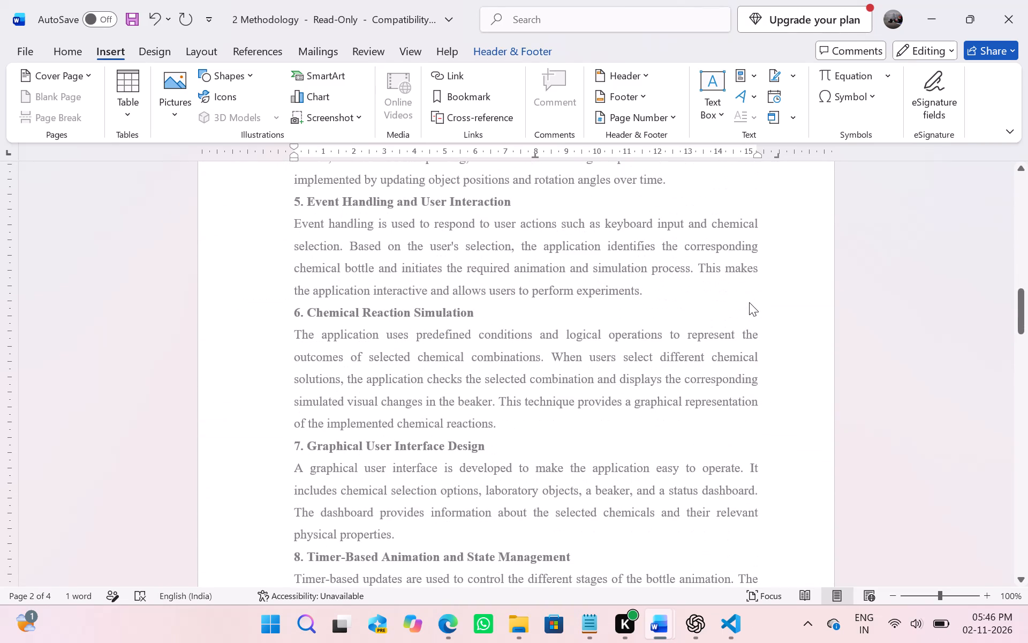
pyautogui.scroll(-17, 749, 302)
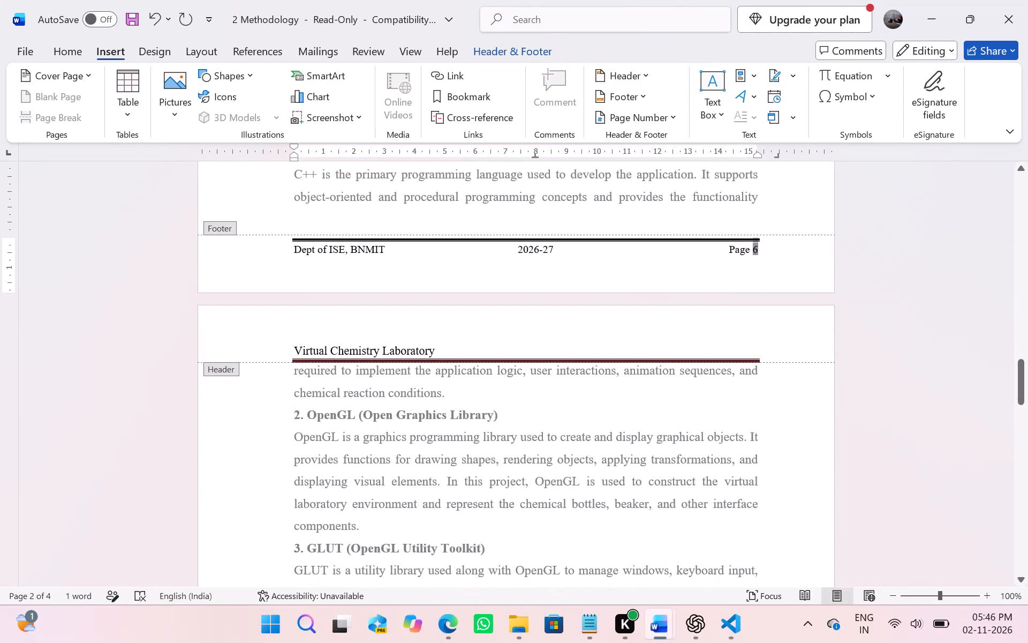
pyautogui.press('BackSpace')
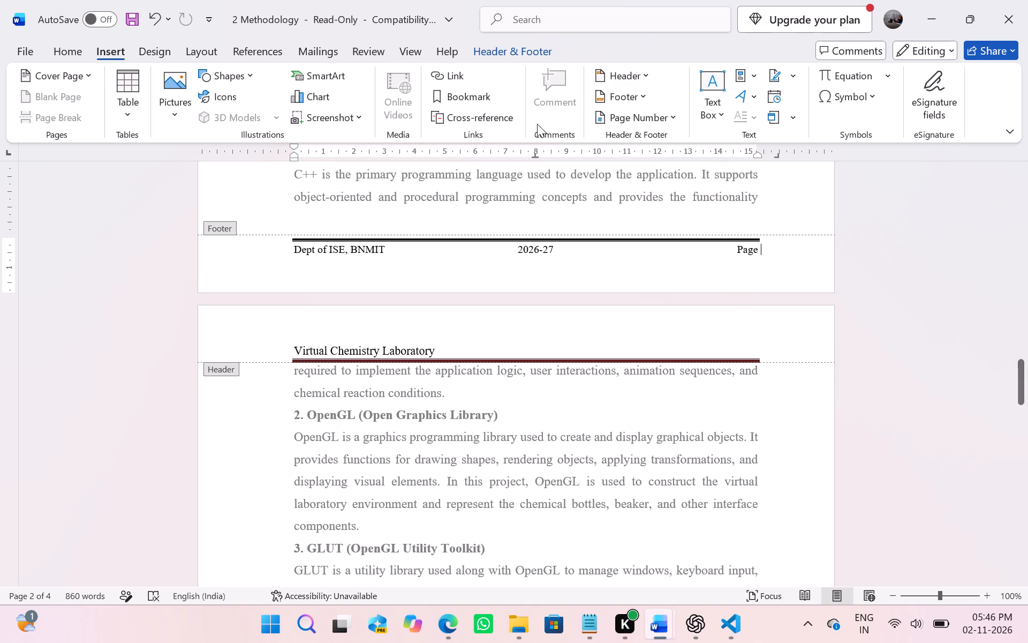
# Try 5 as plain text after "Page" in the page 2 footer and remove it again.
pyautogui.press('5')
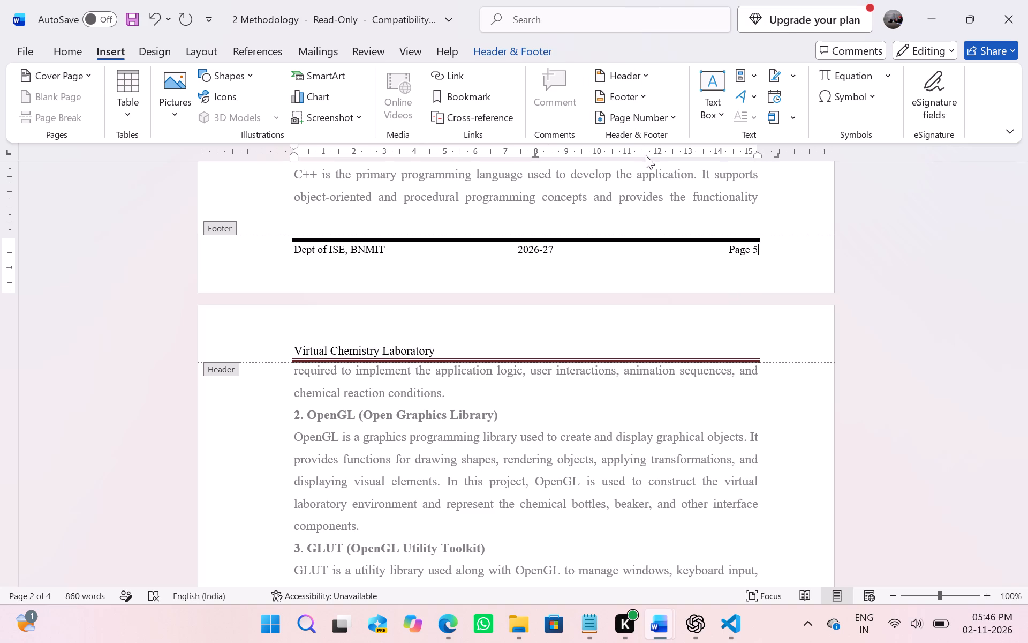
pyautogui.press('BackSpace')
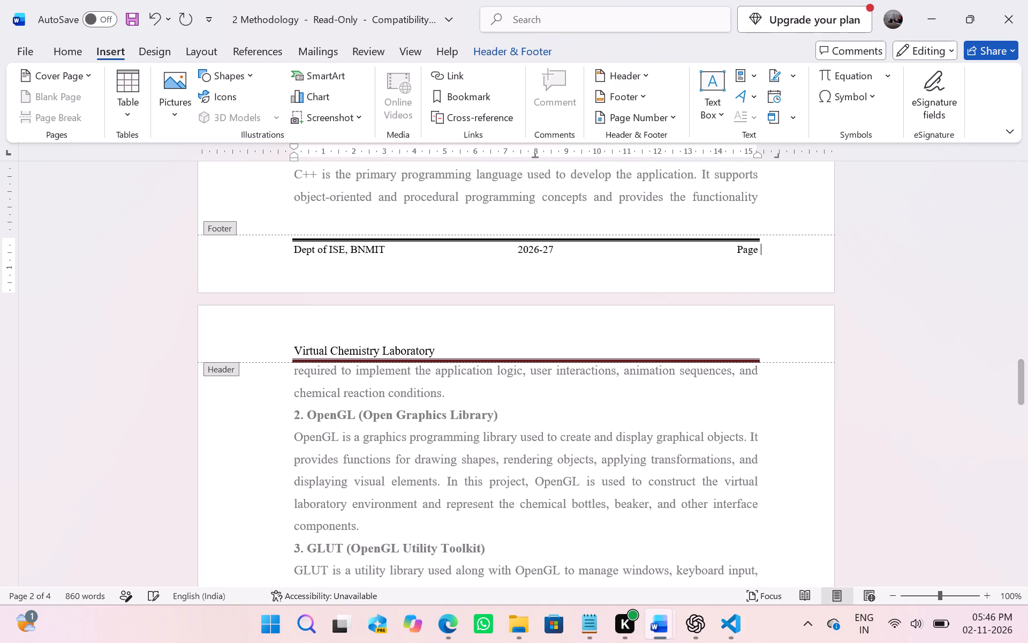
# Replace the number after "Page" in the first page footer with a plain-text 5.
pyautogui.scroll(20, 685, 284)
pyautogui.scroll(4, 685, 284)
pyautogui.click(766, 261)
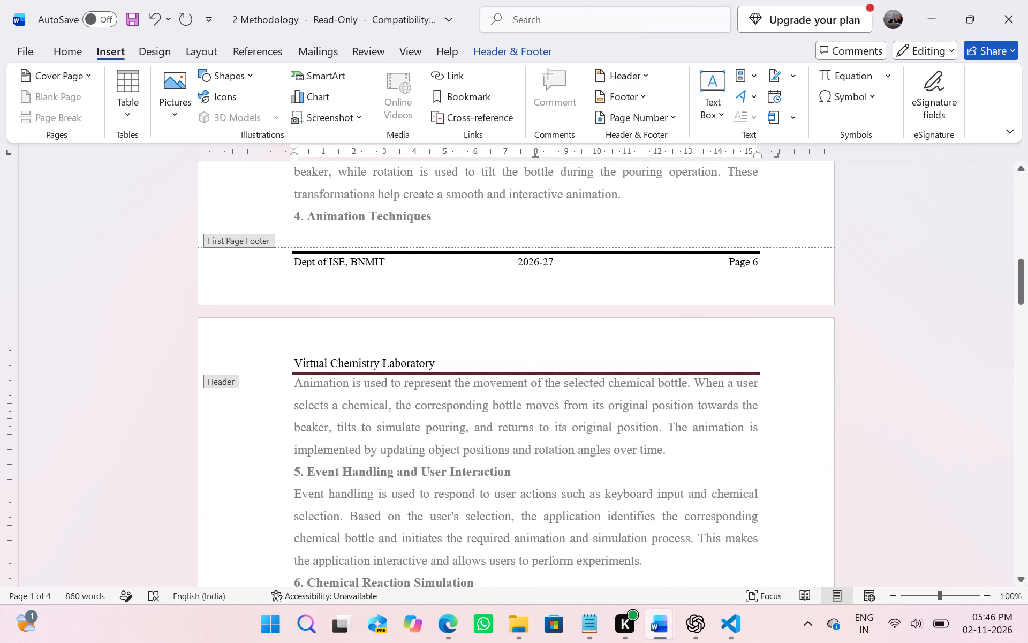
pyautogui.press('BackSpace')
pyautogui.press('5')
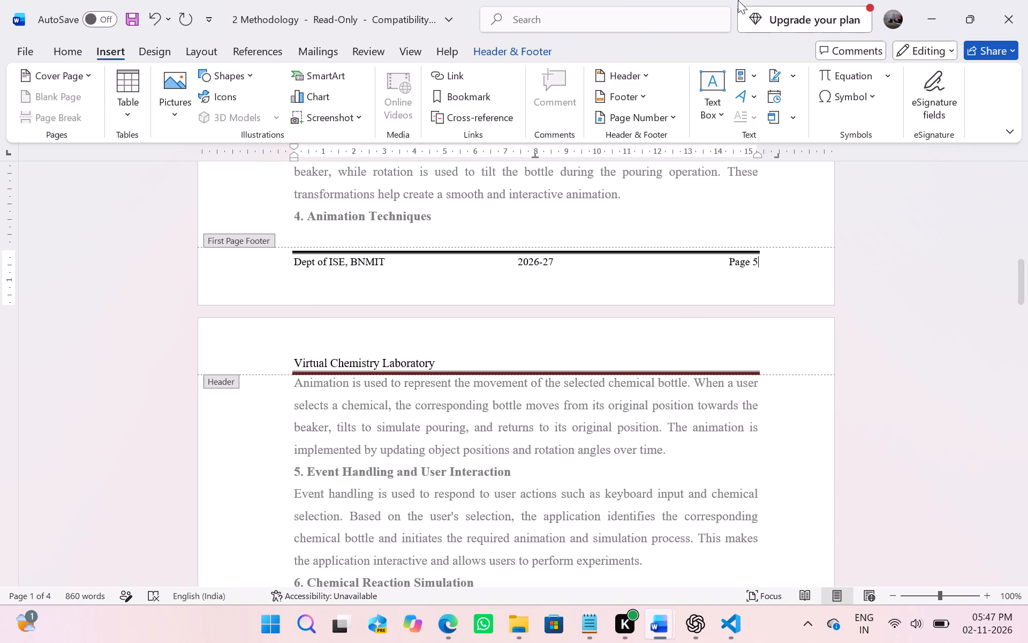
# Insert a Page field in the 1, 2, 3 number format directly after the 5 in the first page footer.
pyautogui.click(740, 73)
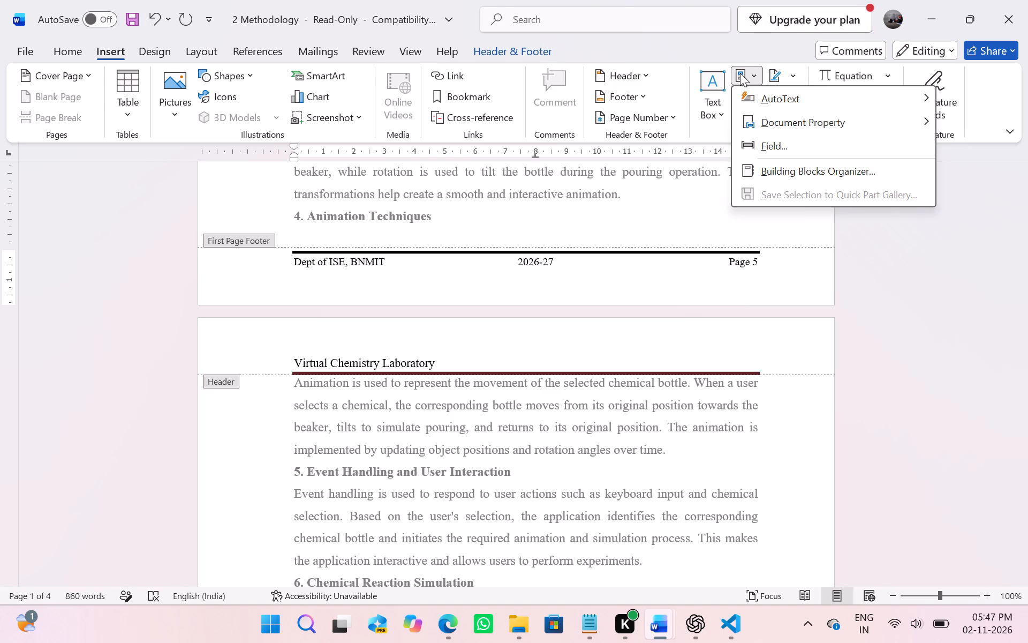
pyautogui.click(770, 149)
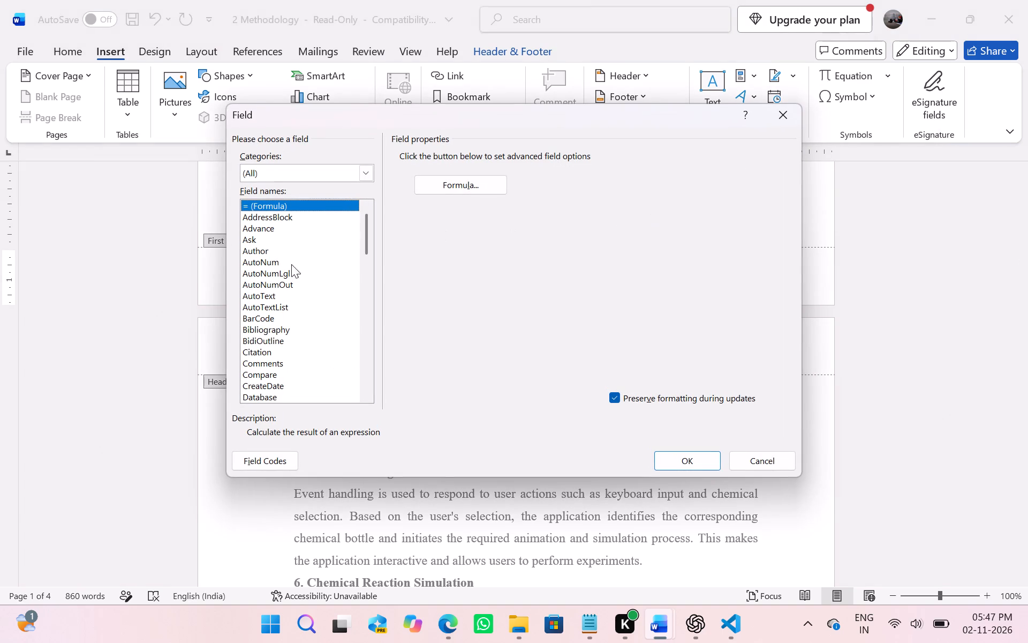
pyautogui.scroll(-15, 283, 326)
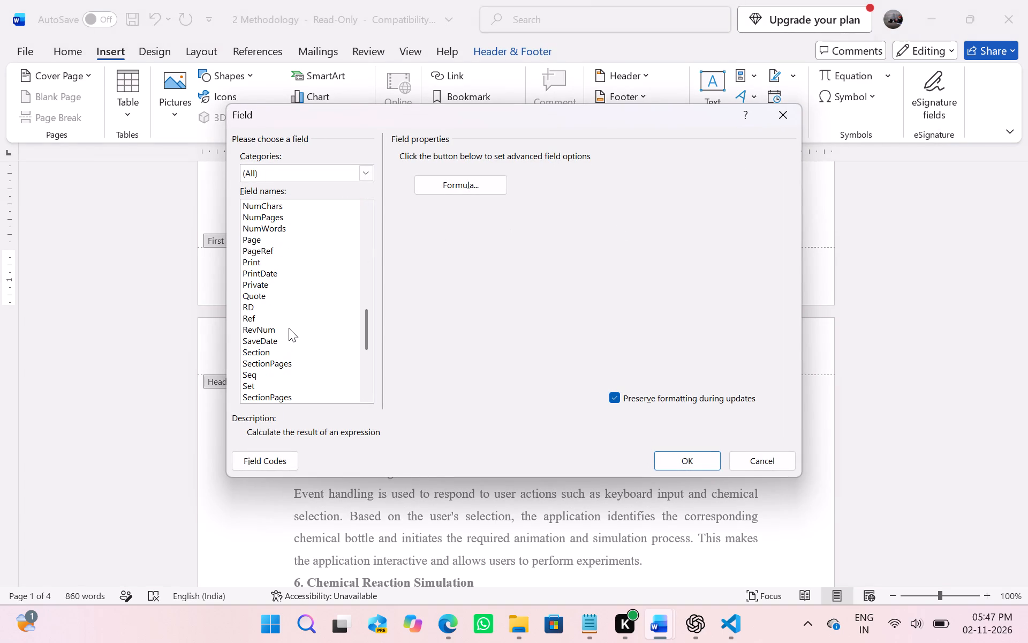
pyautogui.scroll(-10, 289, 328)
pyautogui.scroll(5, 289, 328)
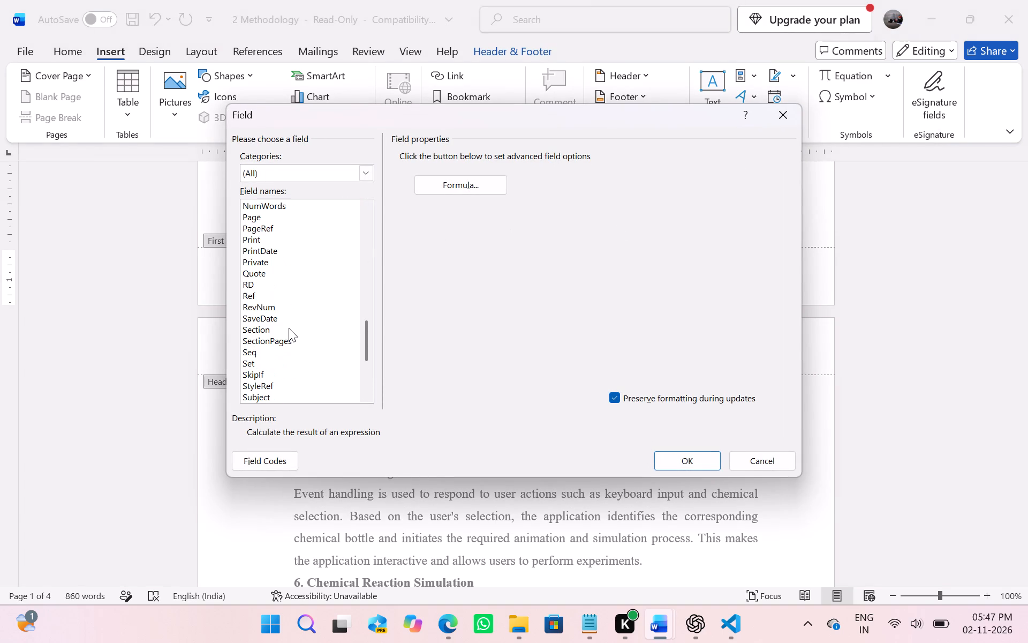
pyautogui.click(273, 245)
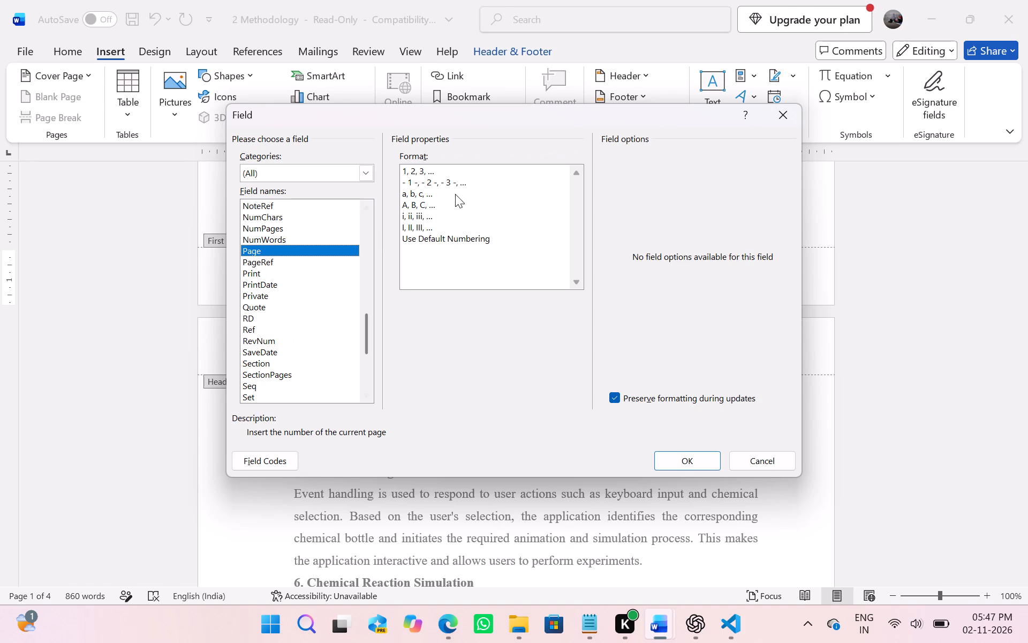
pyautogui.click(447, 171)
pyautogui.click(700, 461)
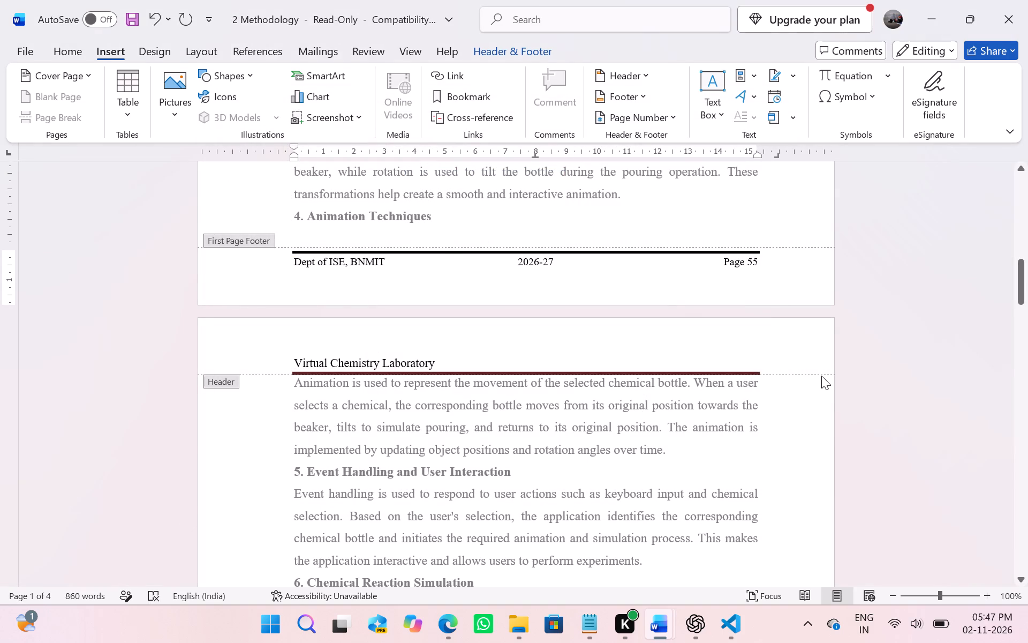
# Replace both the page field and the plain digit after "Page" in the first page footer with a plain-text 6.
pyautogui.click(821, 376)
pyautogui.press('BackSpace')
pyautogui.scroll(-18, 791, 363)
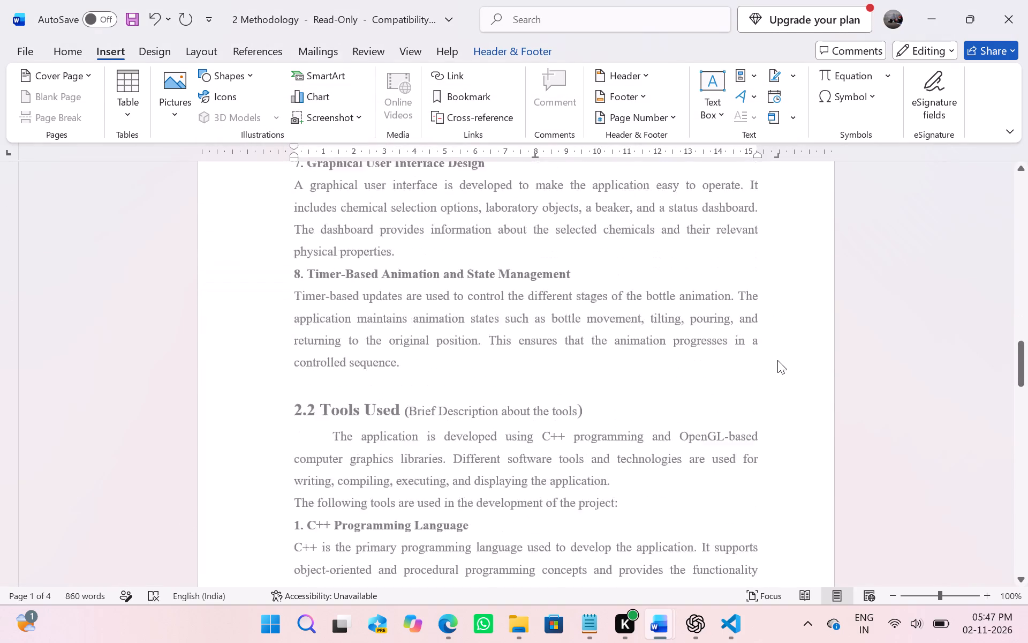
pyautogui.scroll(-7, 777, 360)
pyautogui.scroll(20, 777, 360)
pyautogui.scroll(3, 777, 360)
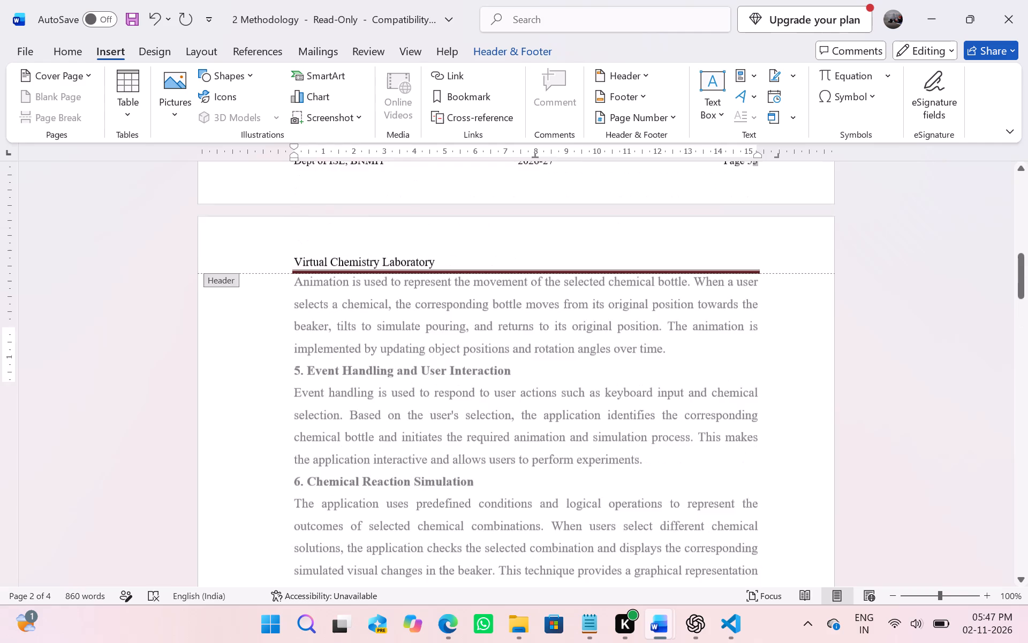
pyautogui.scroll(20, 777, 360)
pyautogui.scroll(11, 777, 360)
pyautogui.scroll(-11, 777, 360)
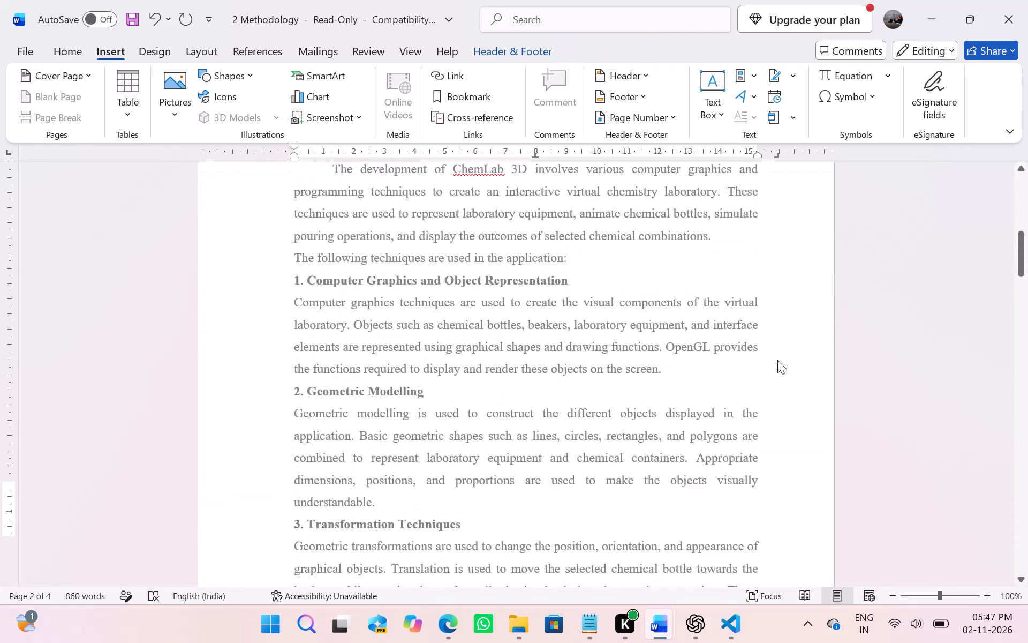
pyautogui.scroll(-9, 777, 360)
pyautogui.click(766, 269)
pyautogui.press('BackSpace')
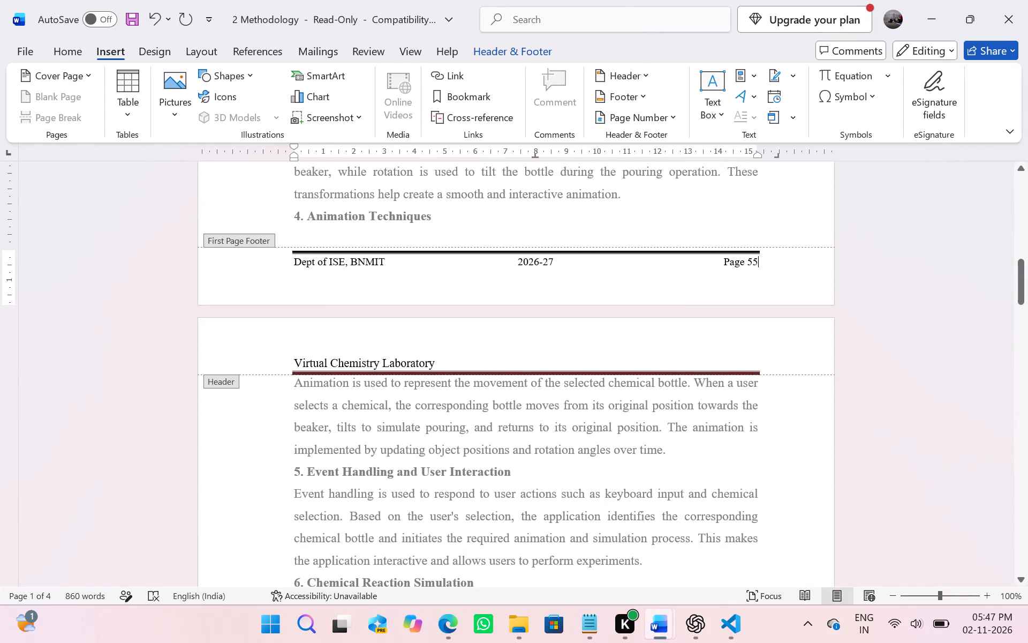
pyautogui.press('BackSpace')
pyautogui.press('BackSpace')
pyautogui.press('6')
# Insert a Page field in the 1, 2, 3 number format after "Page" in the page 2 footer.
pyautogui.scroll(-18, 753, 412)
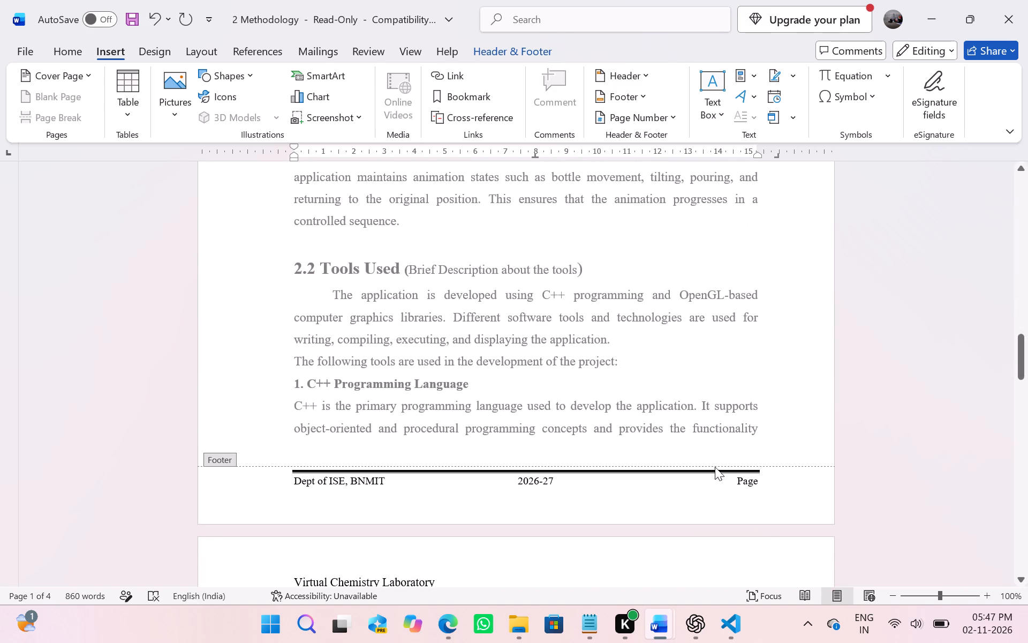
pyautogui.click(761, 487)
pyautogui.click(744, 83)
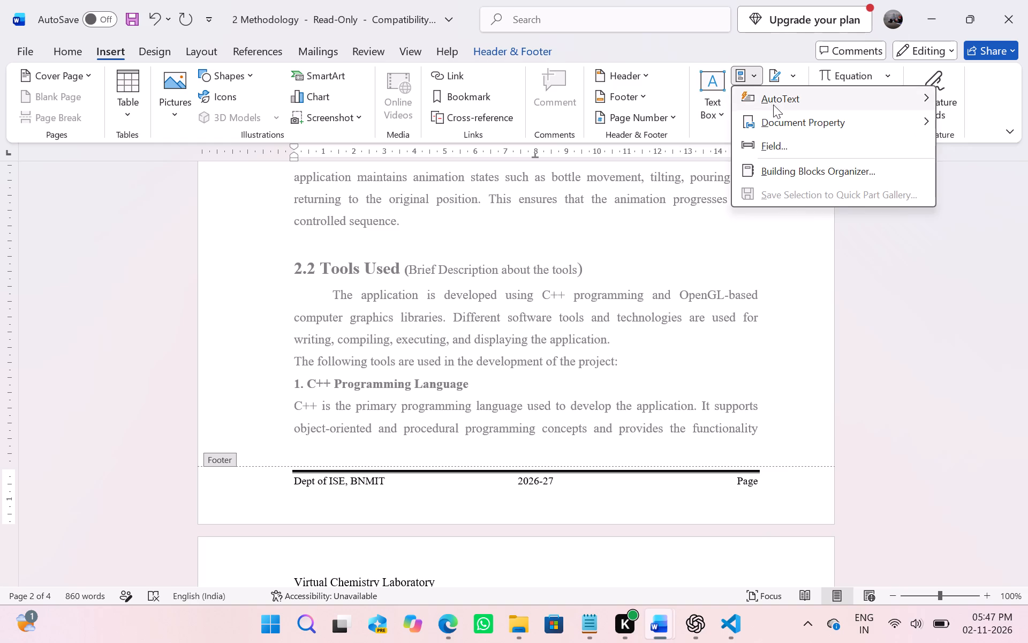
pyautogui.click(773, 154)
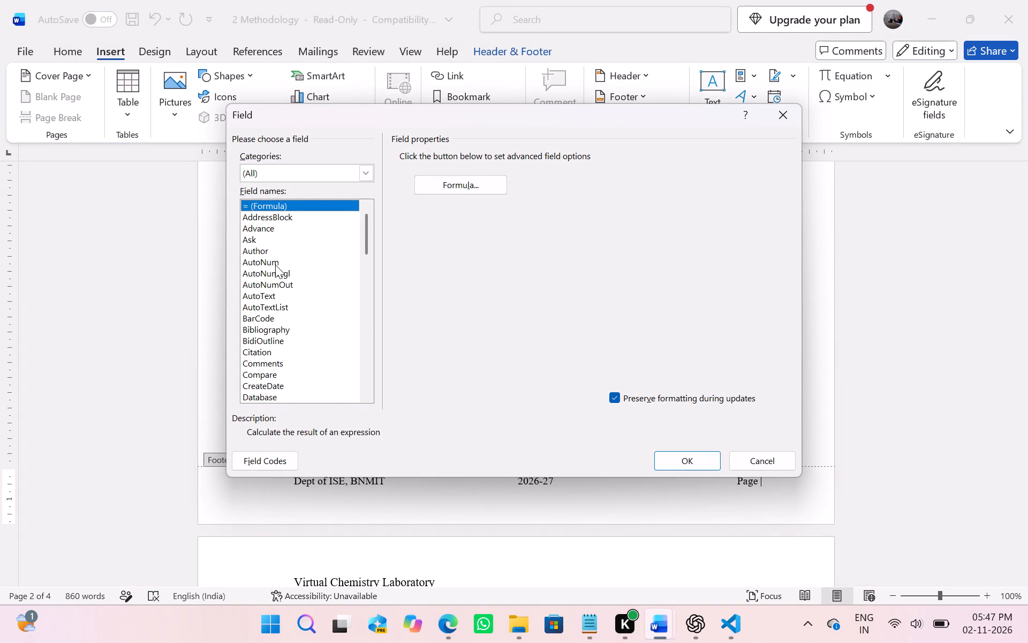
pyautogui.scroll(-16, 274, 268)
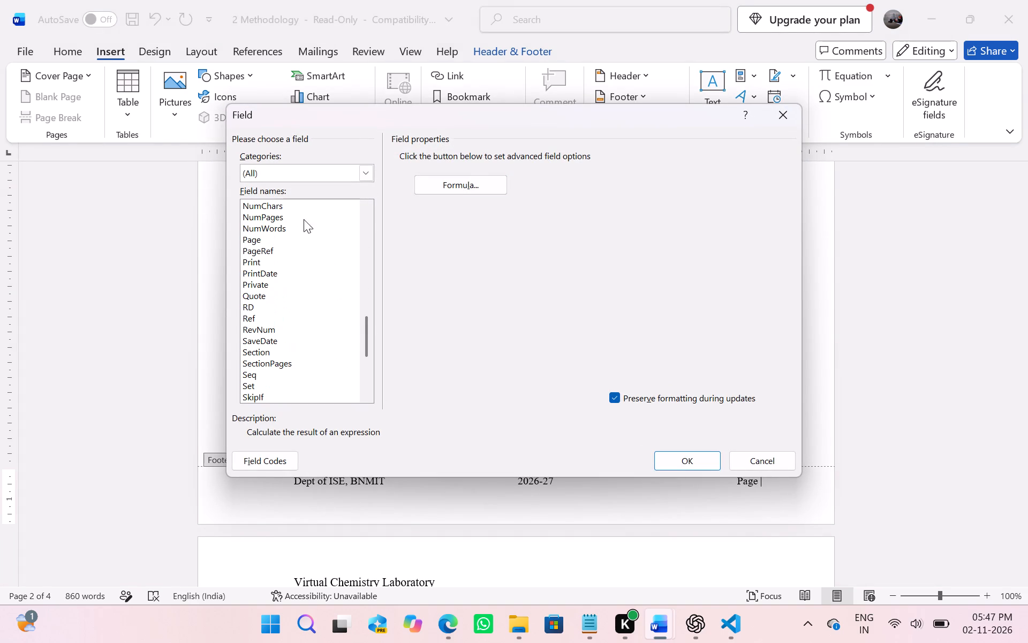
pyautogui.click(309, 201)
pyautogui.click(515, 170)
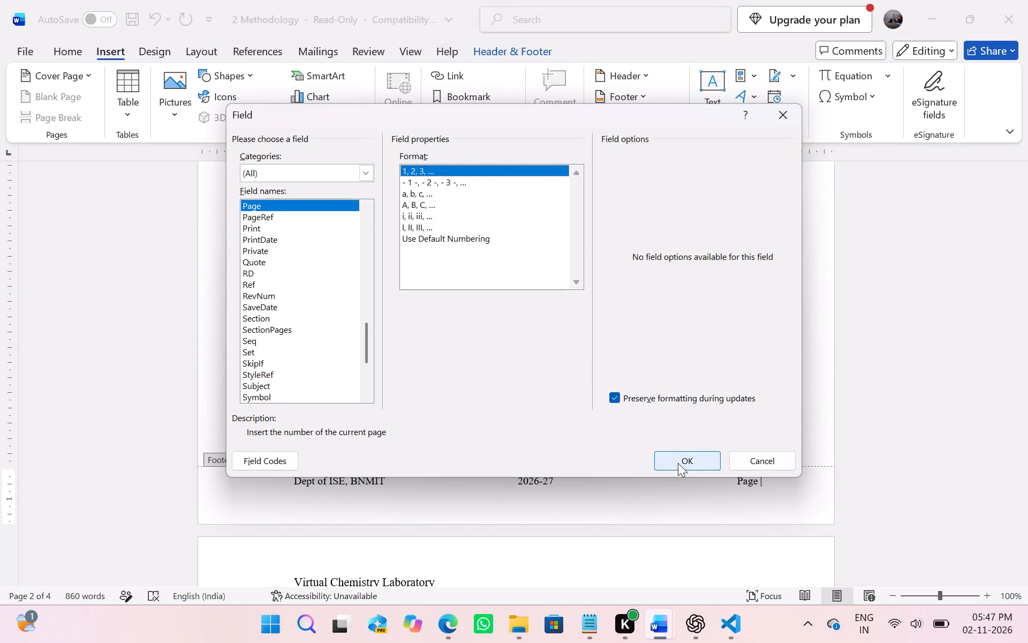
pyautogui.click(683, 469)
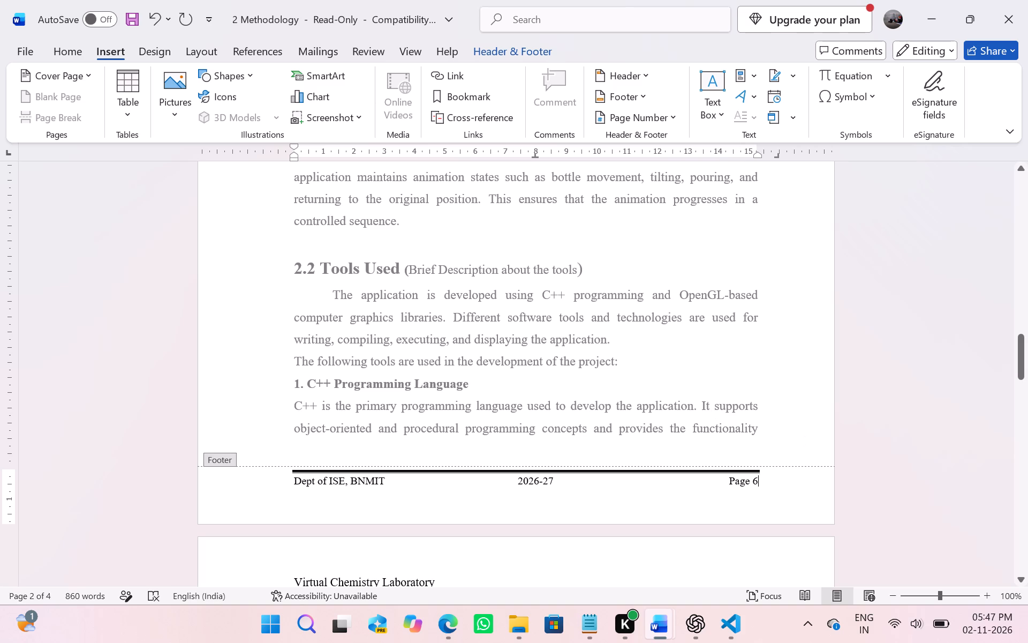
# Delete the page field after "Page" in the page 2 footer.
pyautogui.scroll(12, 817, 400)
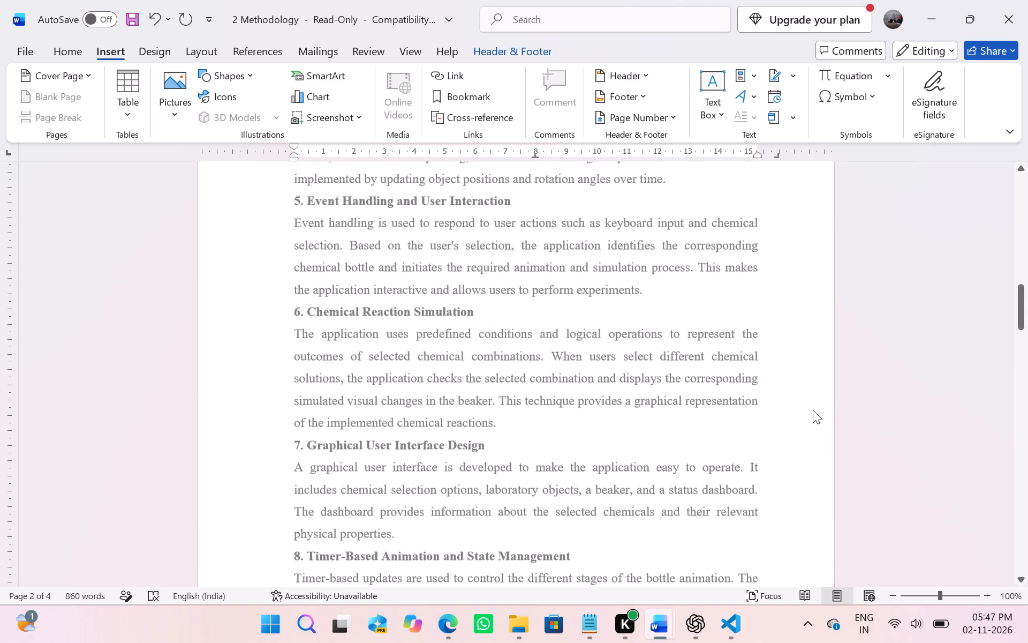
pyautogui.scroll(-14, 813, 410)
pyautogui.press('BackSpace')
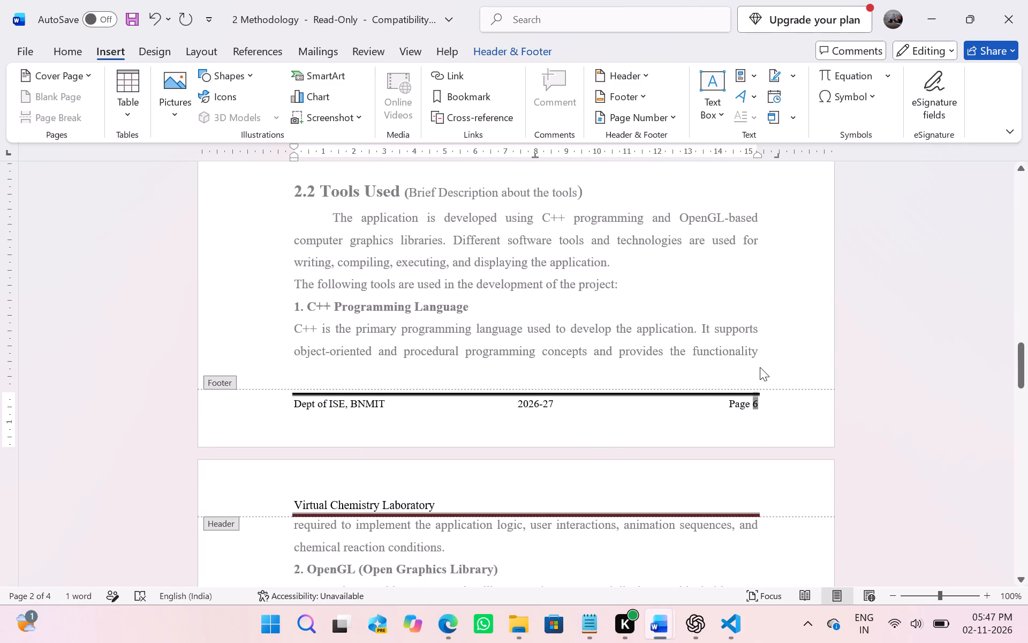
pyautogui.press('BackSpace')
# Replace the number after "Page" in the first page footer with a plain-text 5.
pyautogui.scroll(20, 692, 388)
pyautogui.scroll(12, 692, 388)
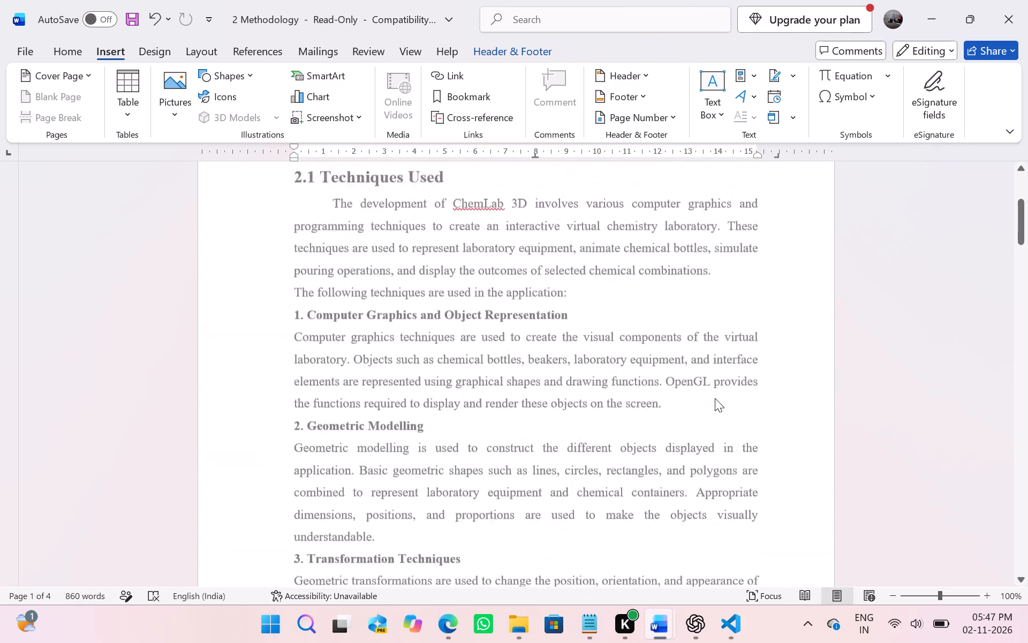
pyautogui.scroll(16, 715, 398)
pyautogui.scroll(-20, 716, 399)
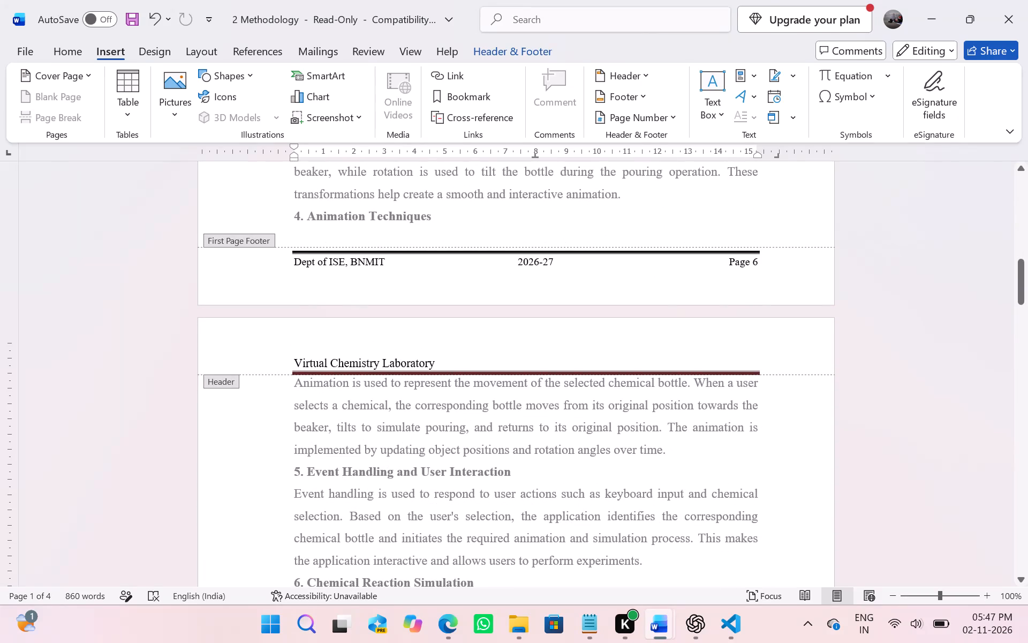
pyautogui.click(773, 265)
pyautogui.press('BackSpace')
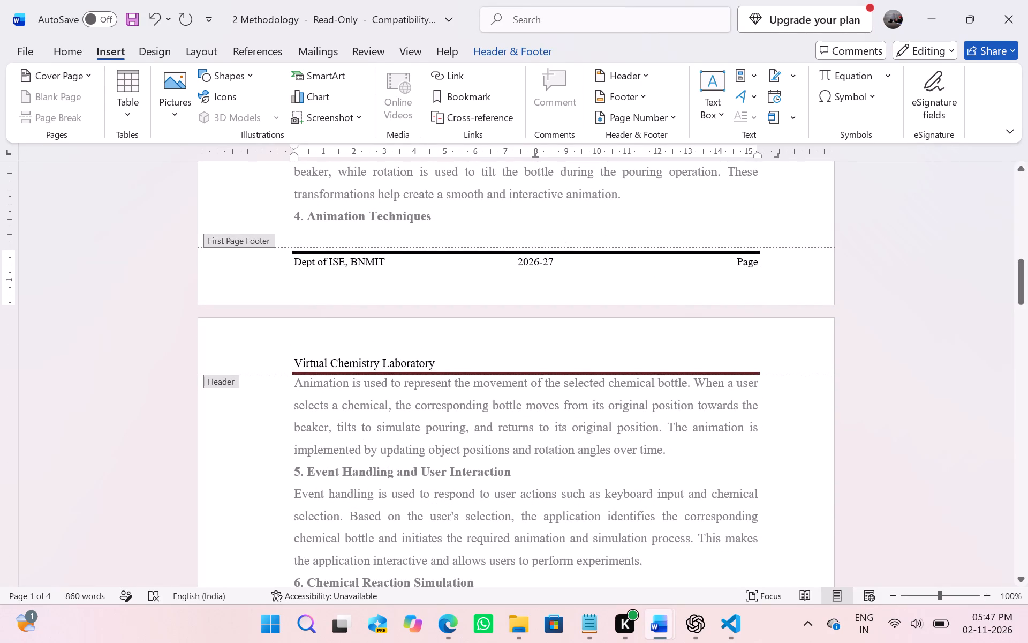
pyautogui.press('5')
# Insert a Page field in the 1, 2, 3 number format directly after the 5 in the first page footer.
pyautogui.click(744, 77)
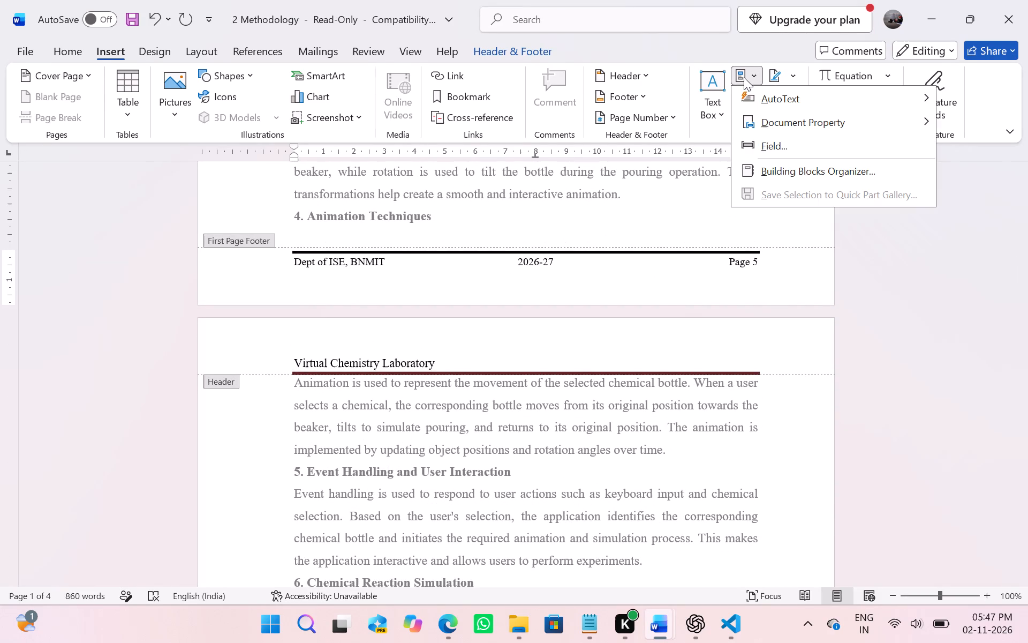
pyautogui.click(761, 144)
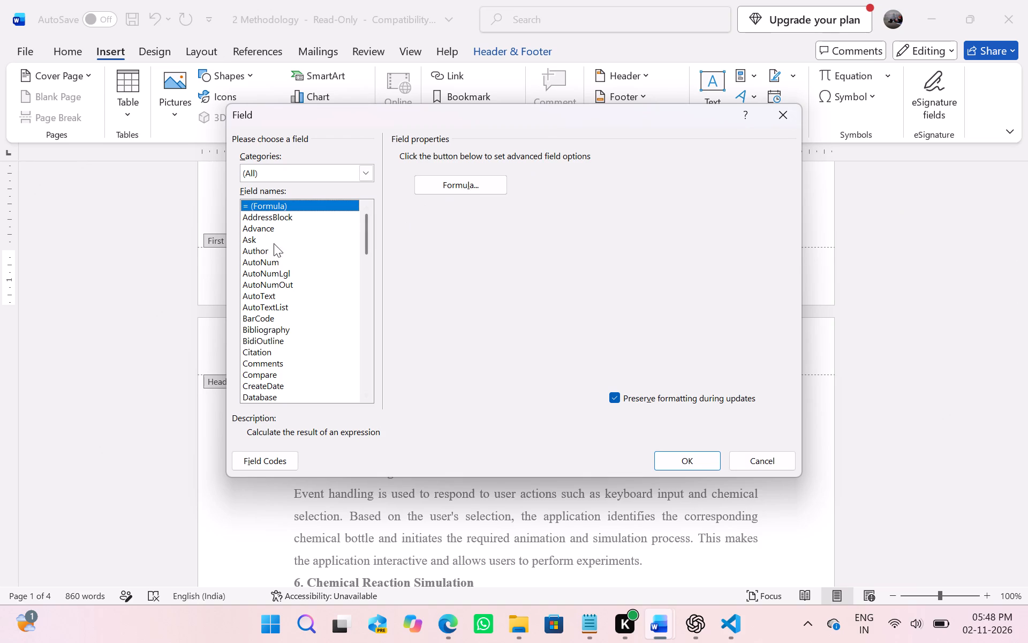
pyautogui.scroll(-16, 269, 279)
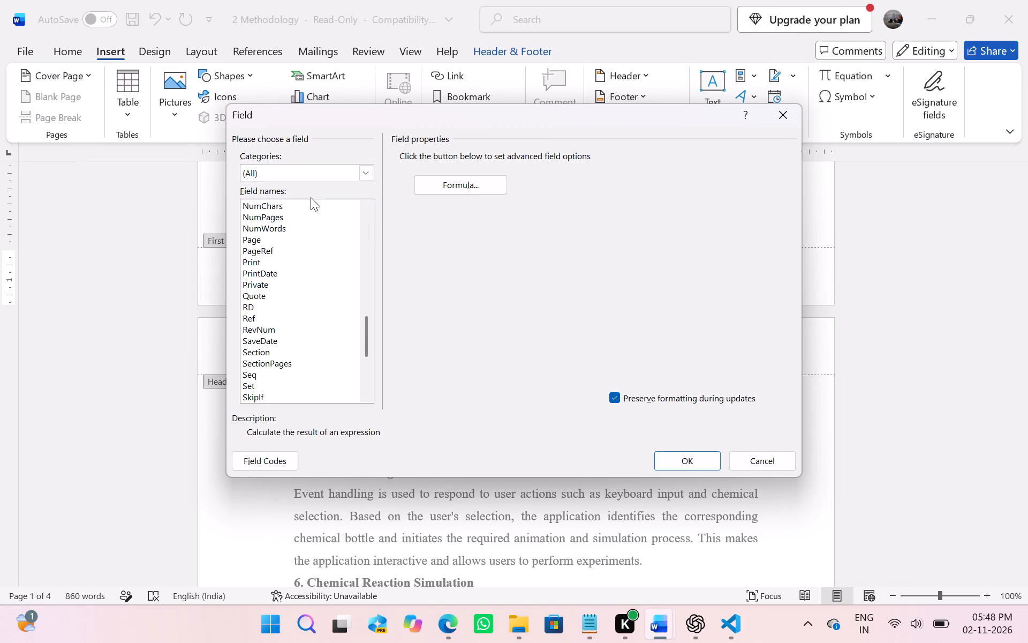
pyautogui.click(301, 205)
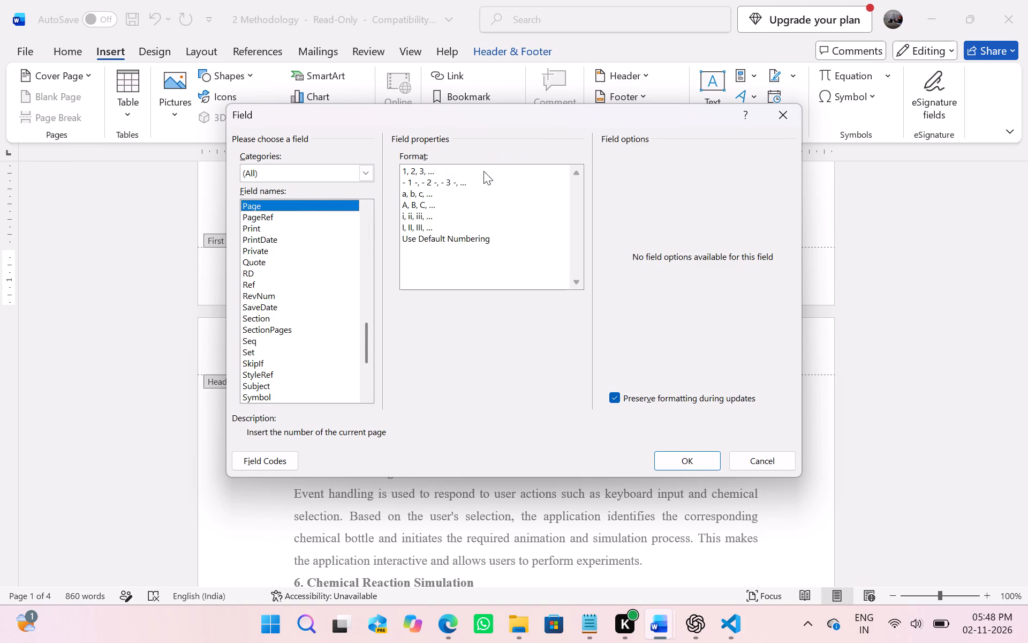
pyautogui.click(483, 171)
pyautogui.click(701, 458)
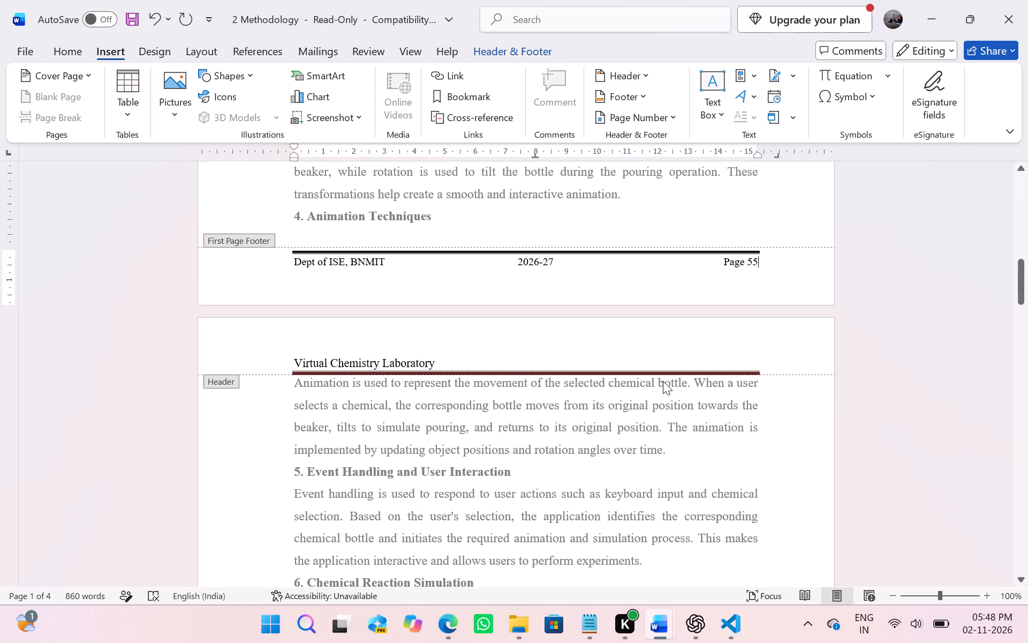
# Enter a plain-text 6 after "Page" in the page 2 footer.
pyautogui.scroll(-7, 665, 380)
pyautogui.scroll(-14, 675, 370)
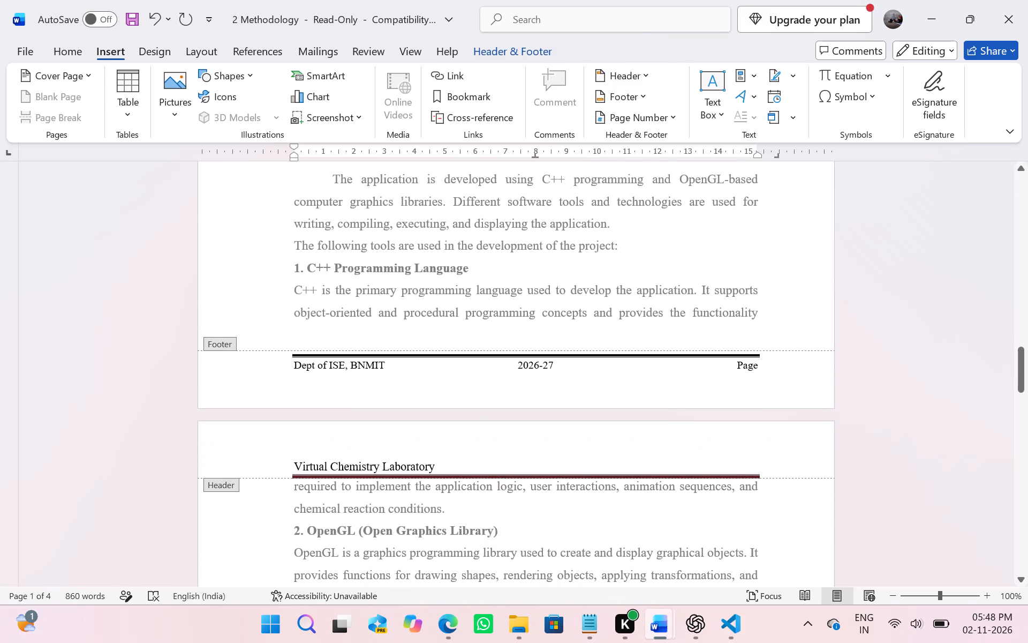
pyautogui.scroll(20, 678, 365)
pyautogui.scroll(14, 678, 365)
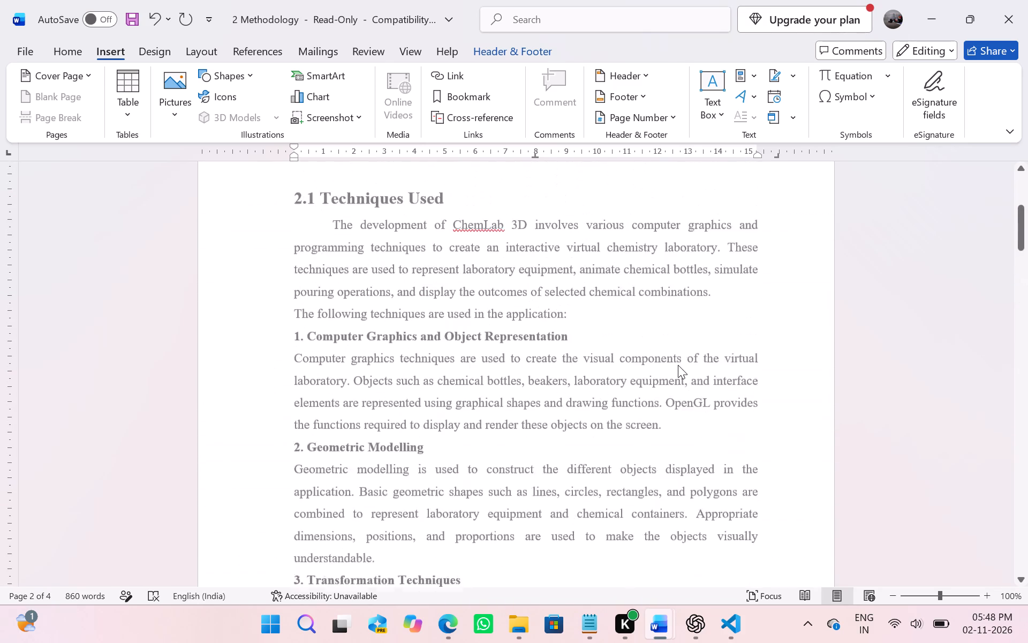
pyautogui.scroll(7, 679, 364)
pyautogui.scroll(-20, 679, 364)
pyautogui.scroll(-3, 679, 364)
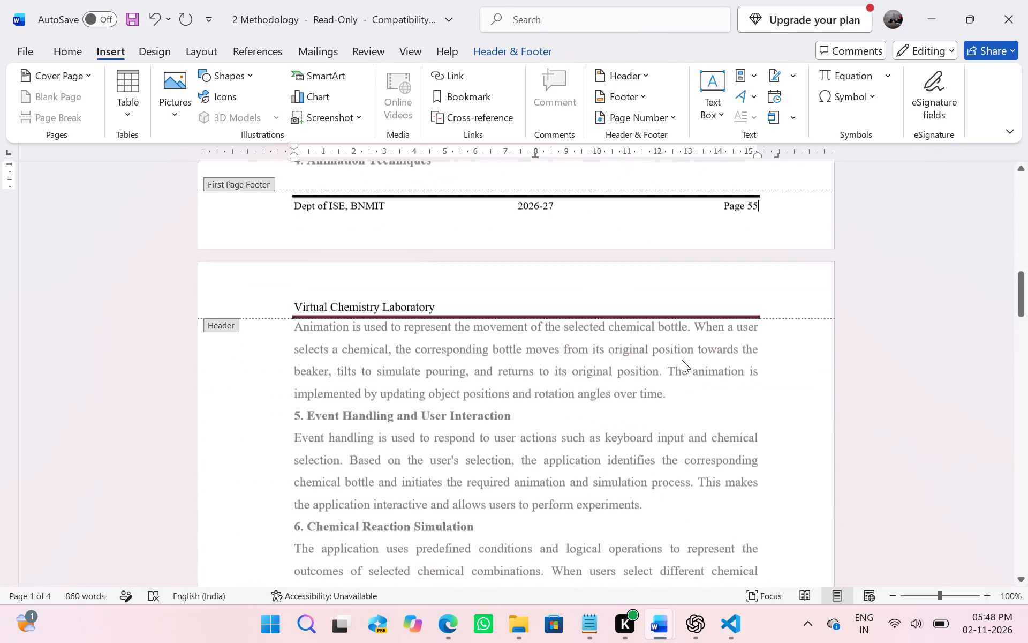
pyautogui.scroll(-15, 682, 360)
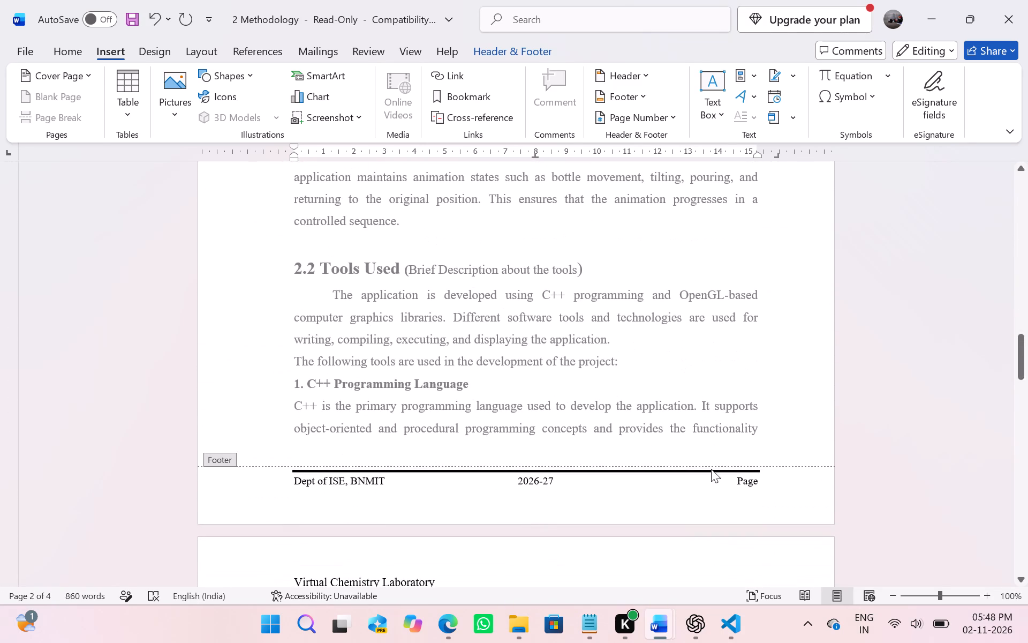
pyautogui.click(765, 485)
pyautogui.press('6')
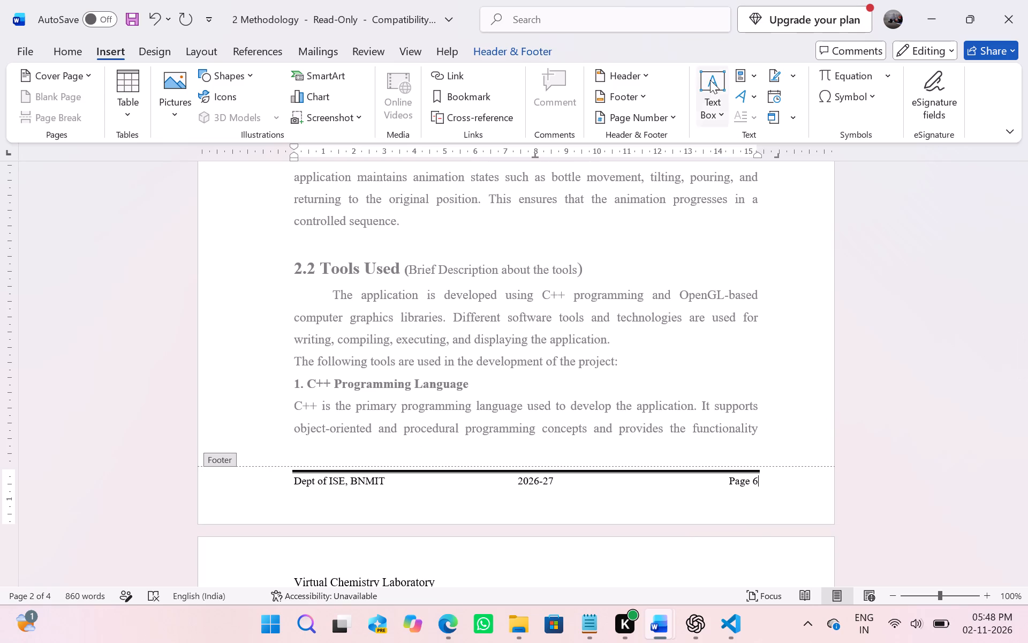
# Insert a Page field in the 1, 2, 3 number format at the end of the page 2 footer.
pyautogui.click(737, 78)
pyautogui.click(774, 144)
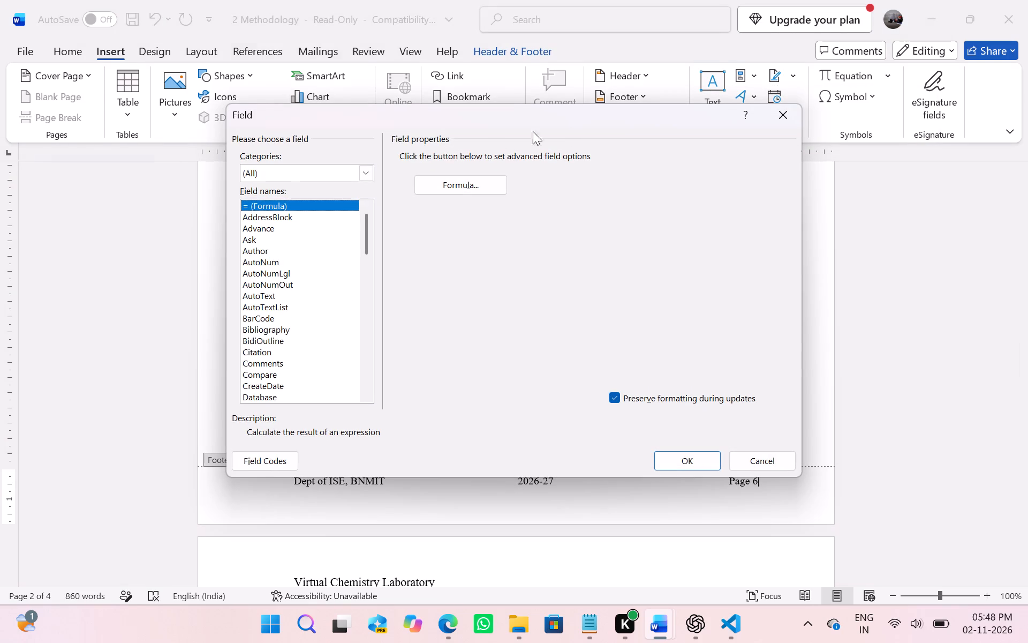
pyautogui.scroll(-16, 255, 284)
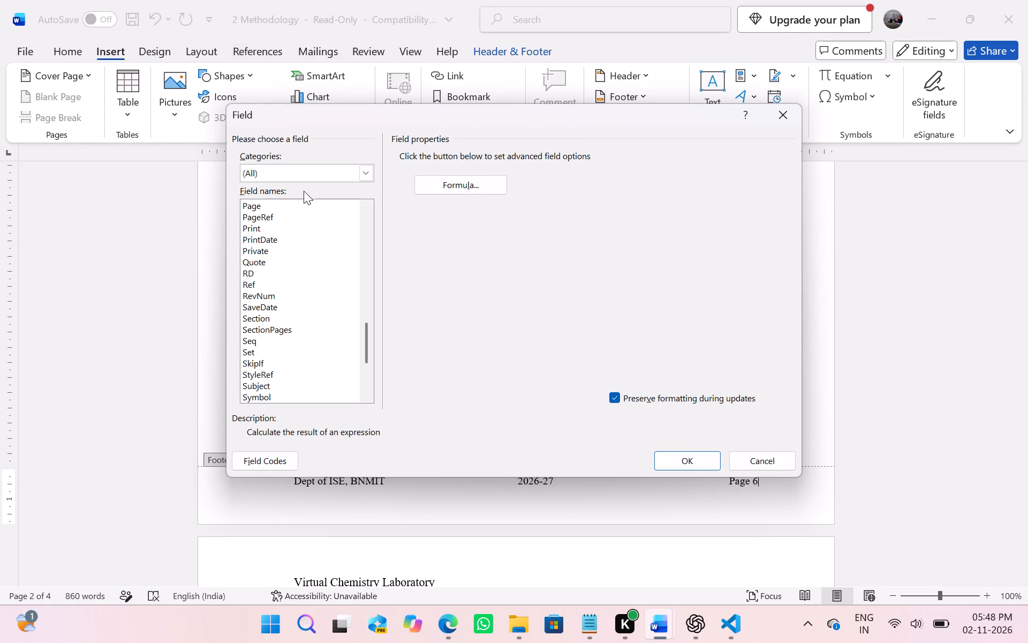
pyautogui.click(296, 203)
pyautogui.click(489, 169)
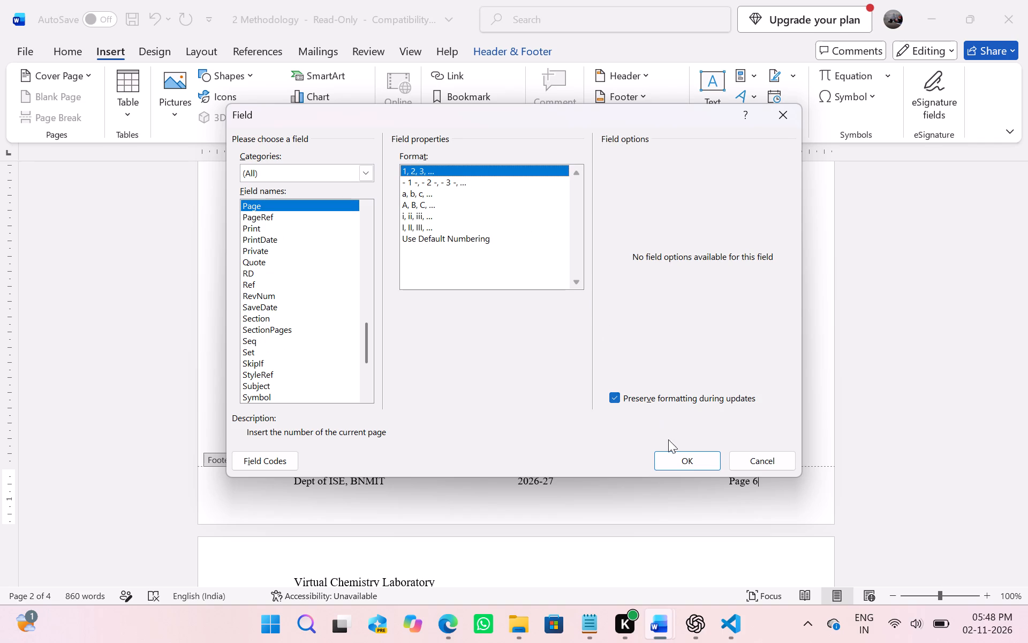
pyautogui.click(679, 458)
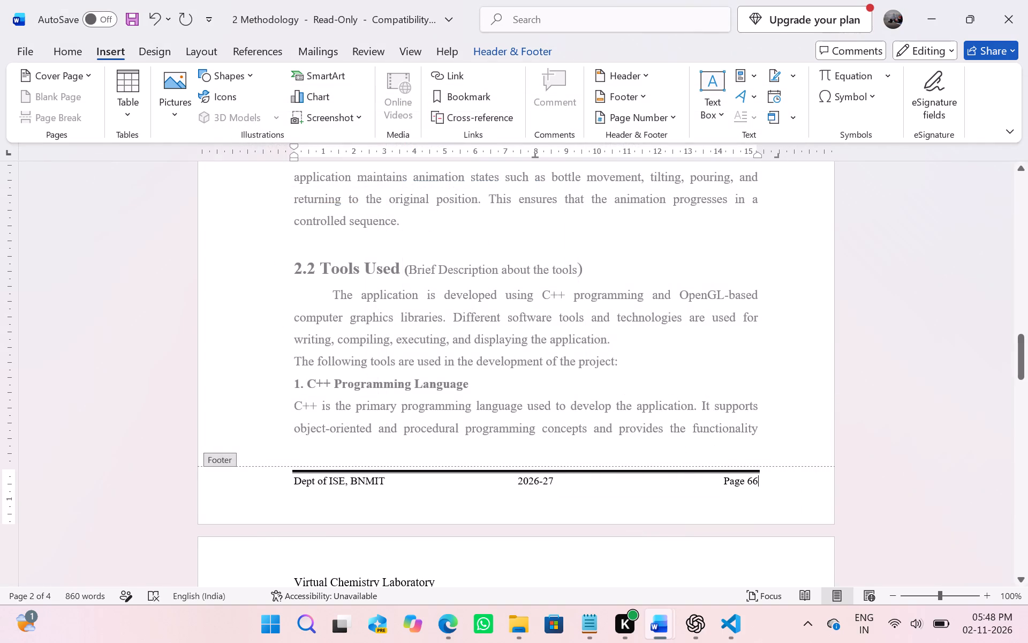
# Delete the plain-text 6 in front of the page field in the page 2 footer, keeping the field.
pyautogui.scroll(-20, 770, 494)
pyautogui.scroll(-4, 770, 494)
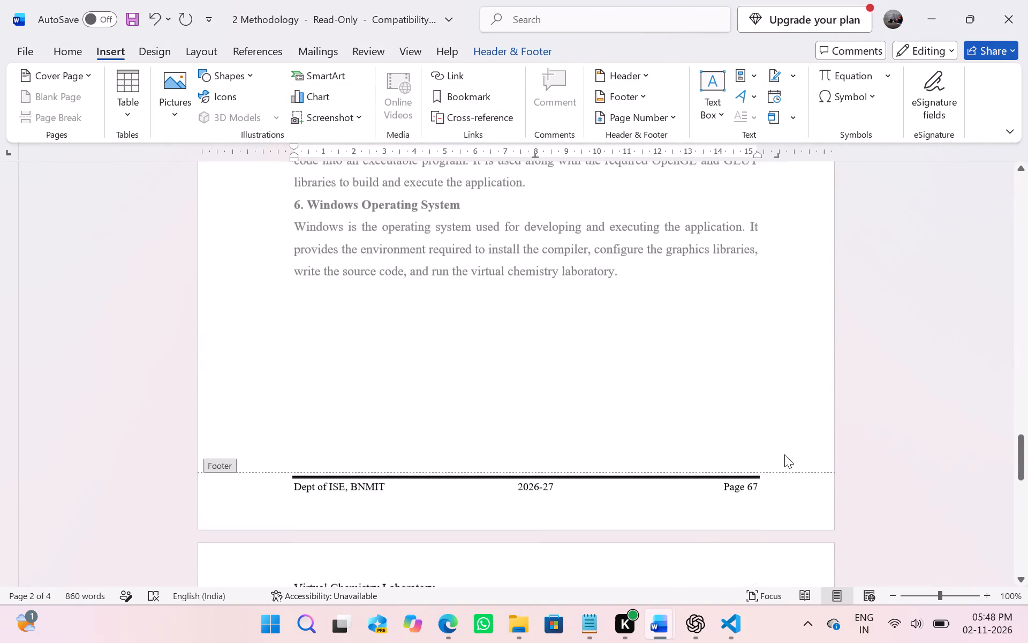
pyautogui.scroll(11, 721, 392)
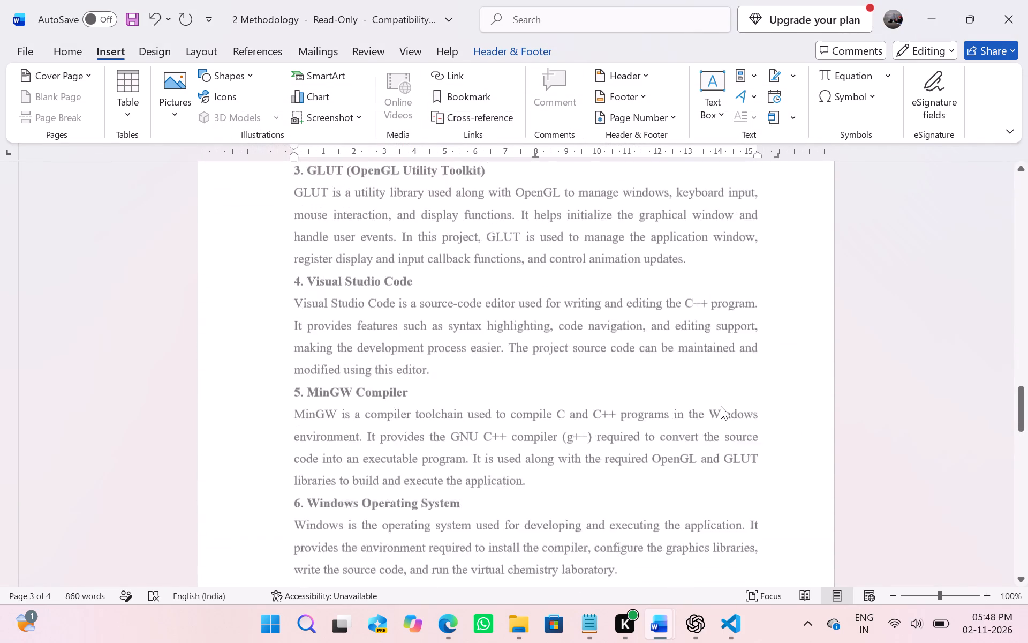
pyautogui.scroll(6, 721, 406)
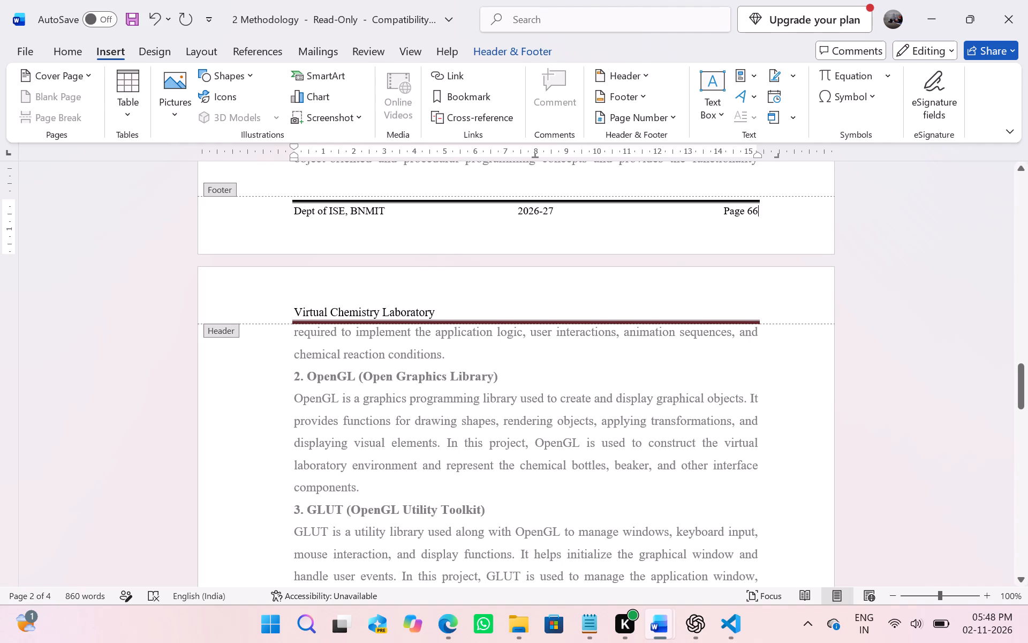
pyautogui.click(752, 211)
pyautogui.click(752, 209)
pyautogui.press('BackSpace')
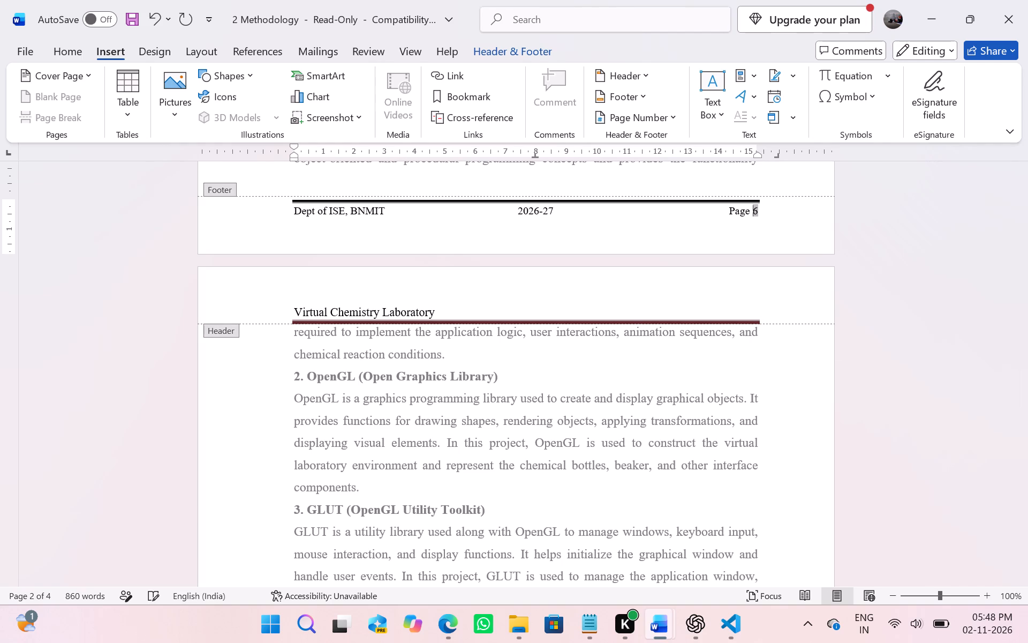
# Check the page numbers in the footers of the following pages and of the first page.
pyautogui.scroll(-19, 683, 400)
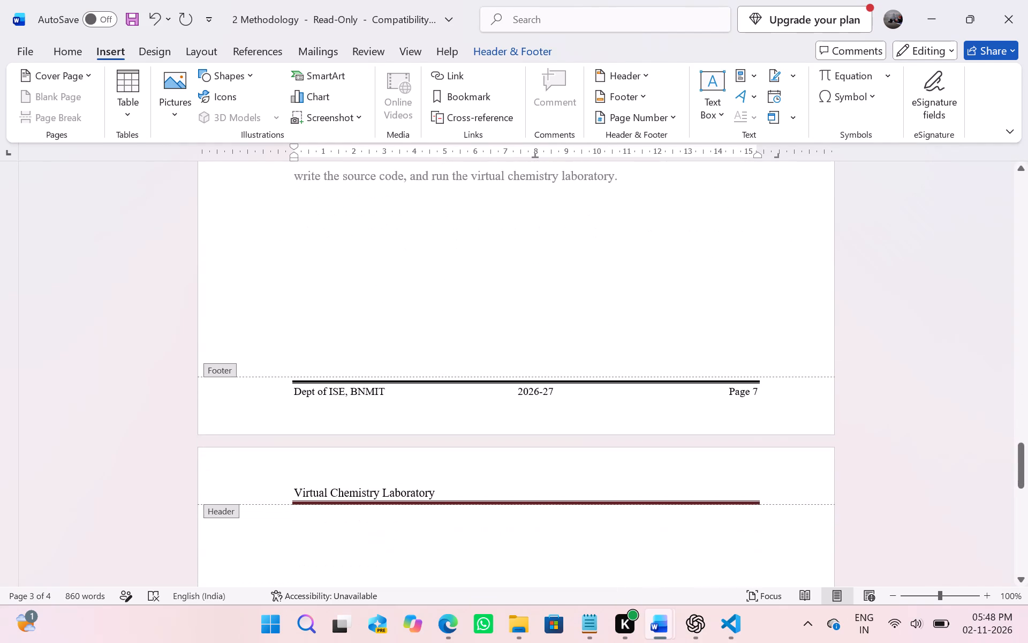
pyautogui.scroll(-20, 683, 395)
pyautogui.scroll(-1, 683, 395)
pyautogui.scroll(17, 684, 393)
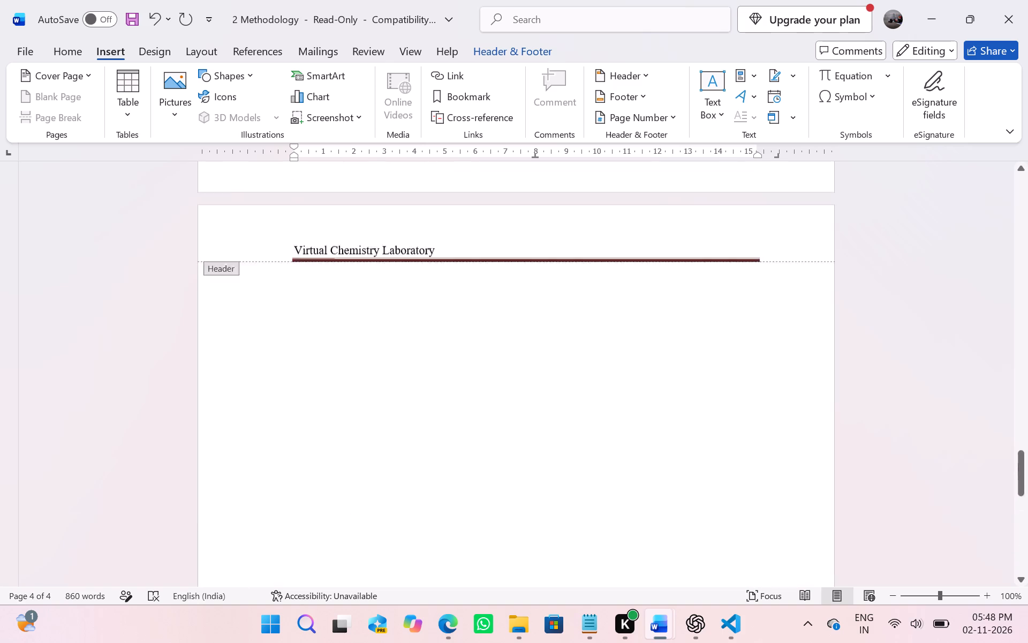
pyautogui.scroll(20, 684, 393)
pyautogui.scroll(20, 684, 393)
pyautogui.scroll(9, 684, 393)
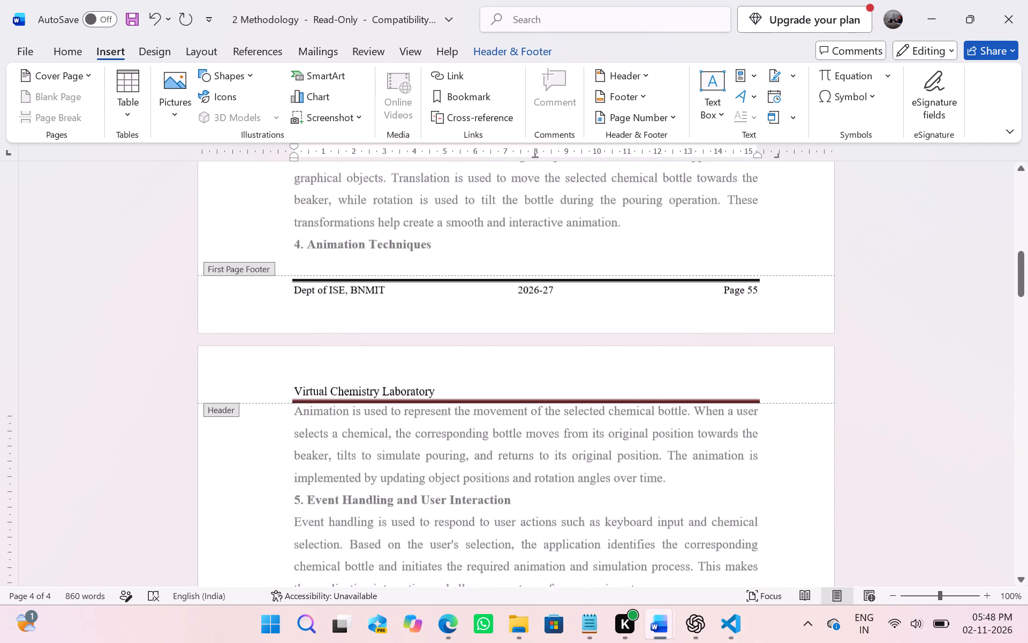
# Replace the number after "Page" in the first-page footer with a plain-text 6.
pyautogui.scroll(13, 690, 391)
pyautogui.scroll(12, 690, 391)
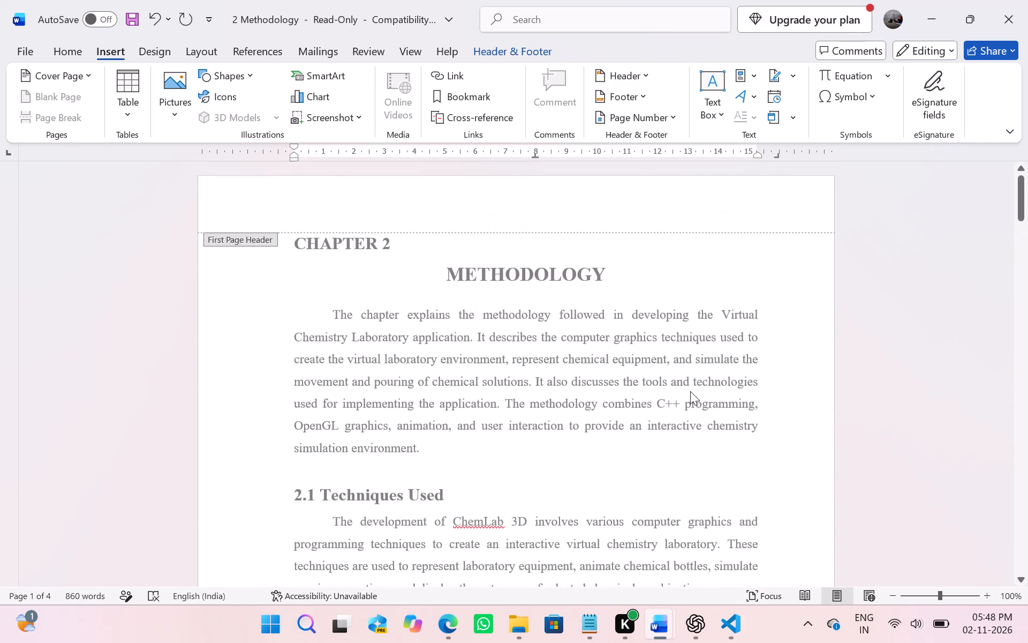
pyautogui.scroll(-18, 690, 391)
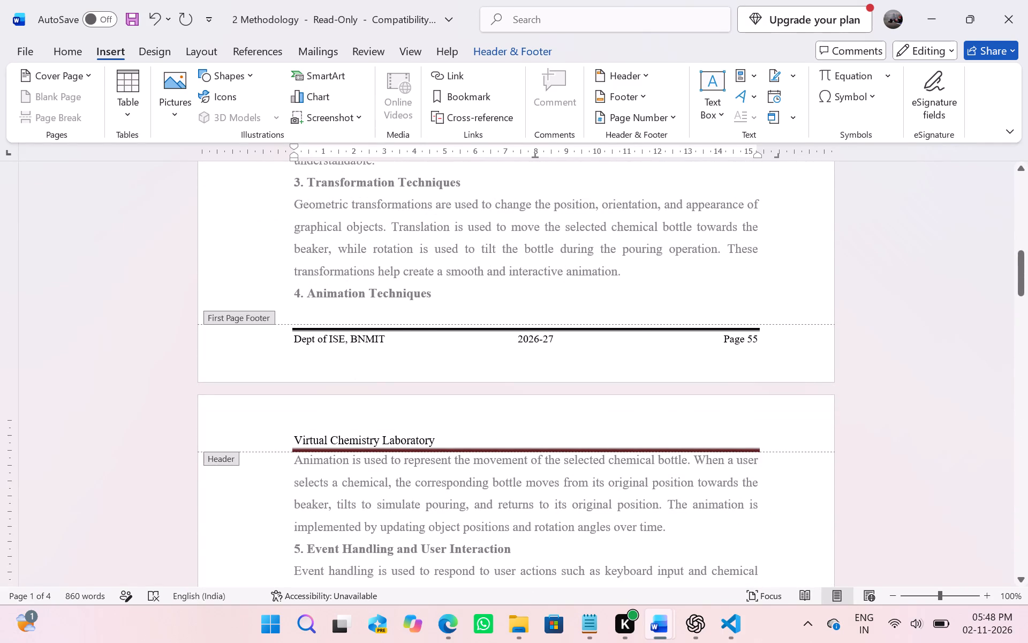
pyautogui.click(764, 345)
pyautogui.press('BackSpace')
pyautogui.press('BackSpace')
pyautogui.press('BackSpace')
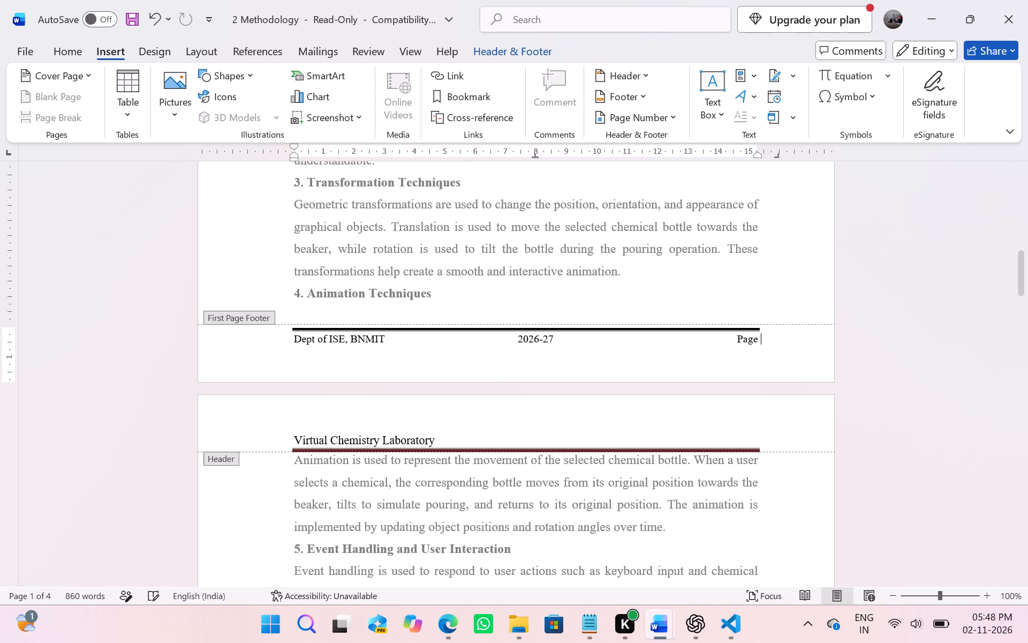
pyautogui.press('6')
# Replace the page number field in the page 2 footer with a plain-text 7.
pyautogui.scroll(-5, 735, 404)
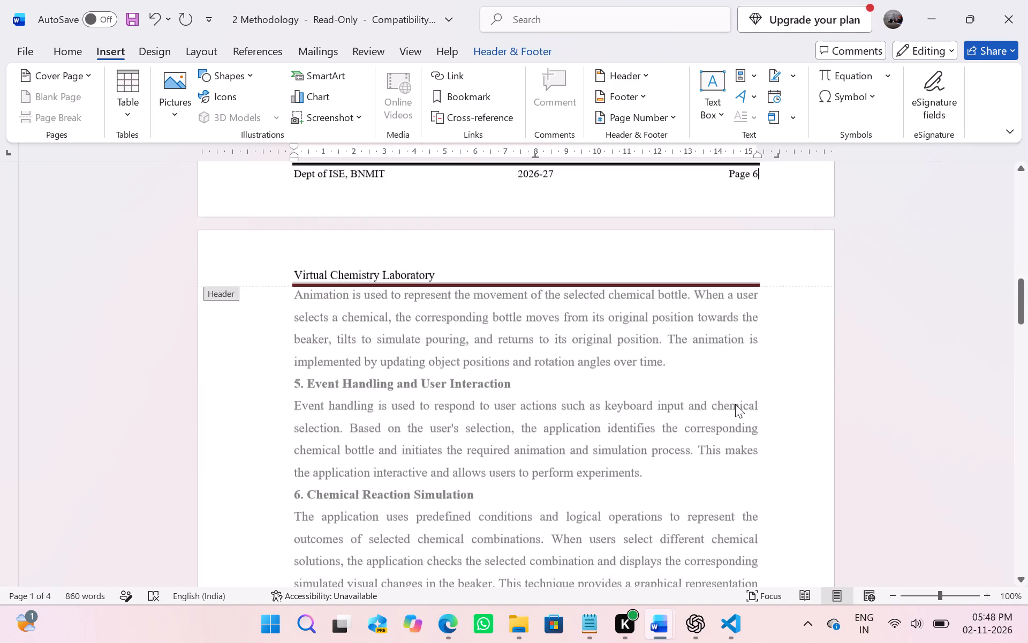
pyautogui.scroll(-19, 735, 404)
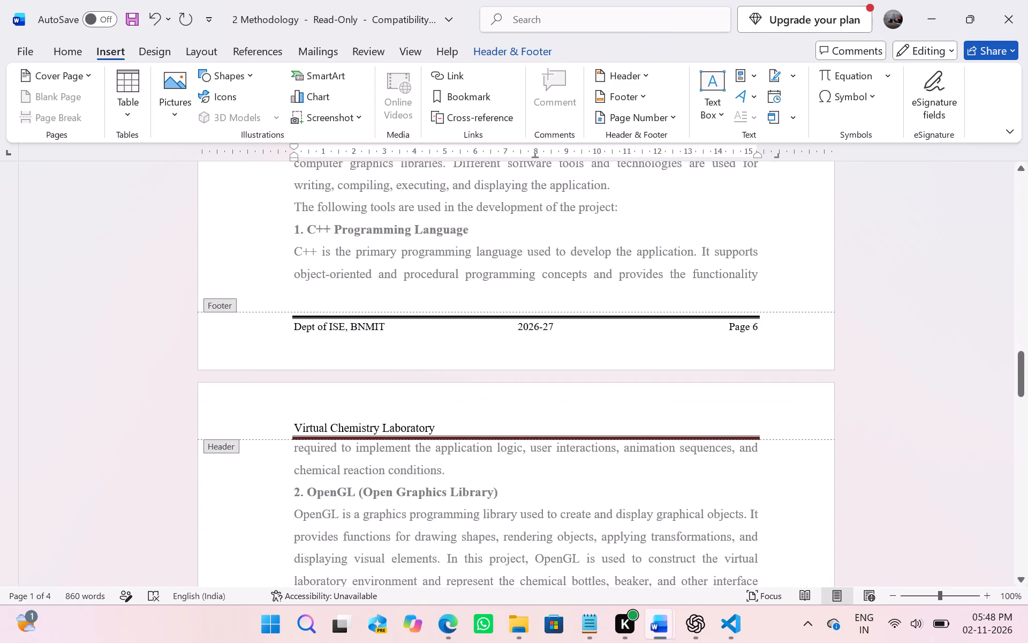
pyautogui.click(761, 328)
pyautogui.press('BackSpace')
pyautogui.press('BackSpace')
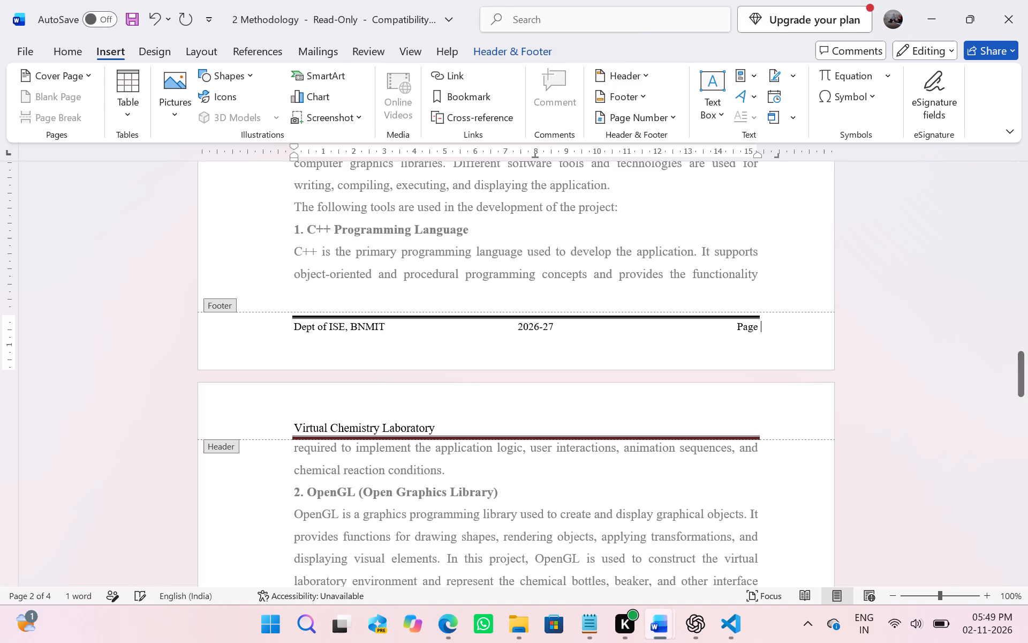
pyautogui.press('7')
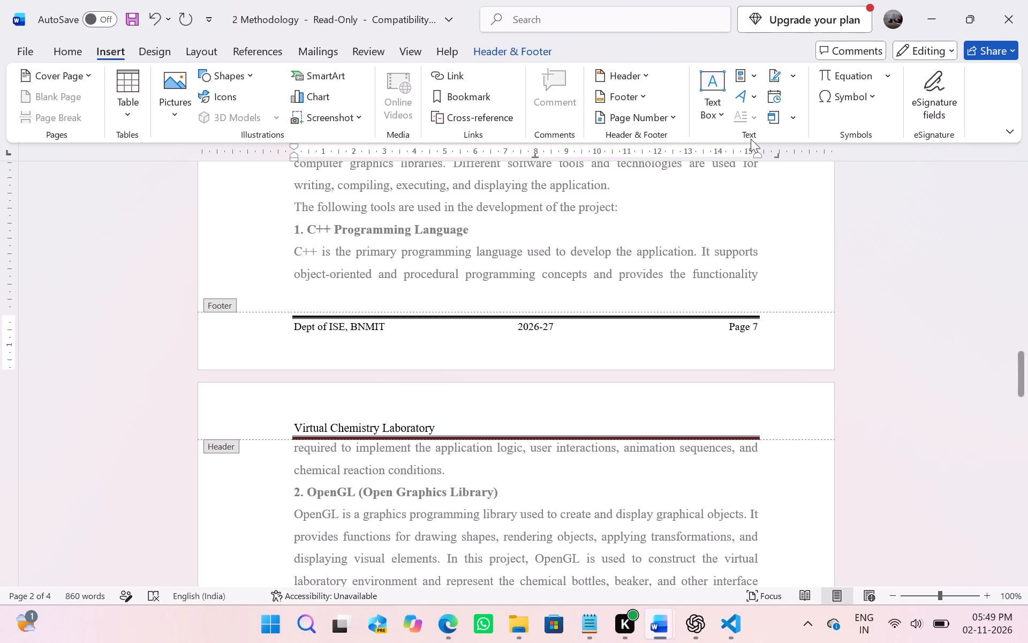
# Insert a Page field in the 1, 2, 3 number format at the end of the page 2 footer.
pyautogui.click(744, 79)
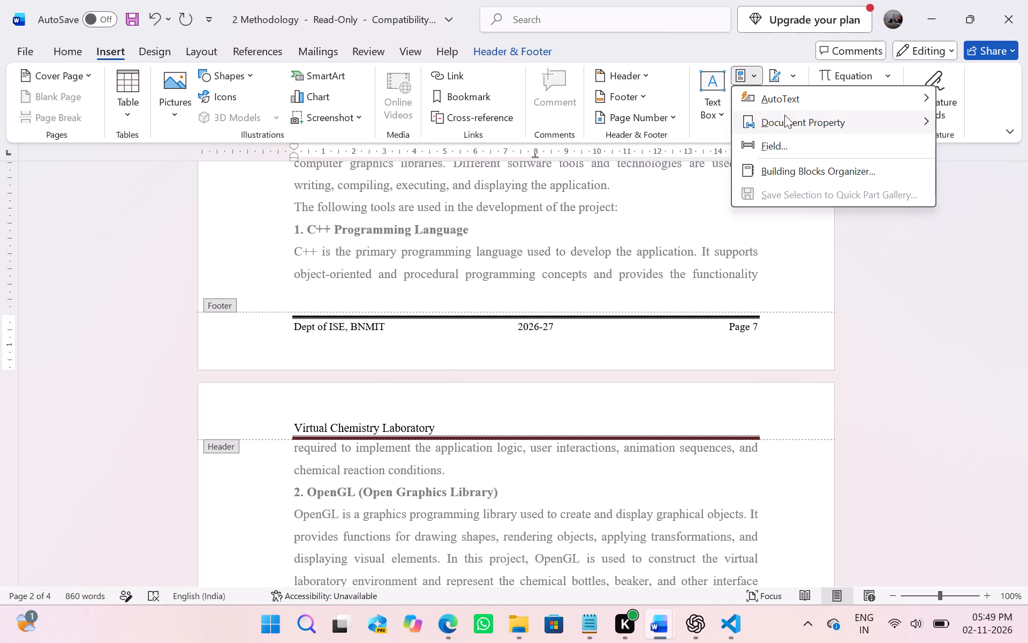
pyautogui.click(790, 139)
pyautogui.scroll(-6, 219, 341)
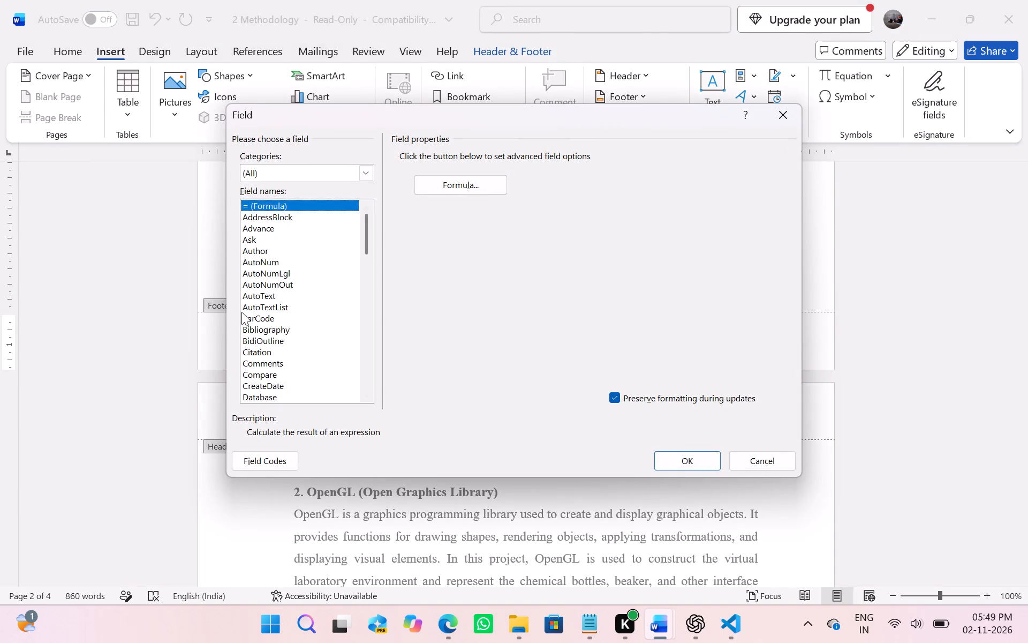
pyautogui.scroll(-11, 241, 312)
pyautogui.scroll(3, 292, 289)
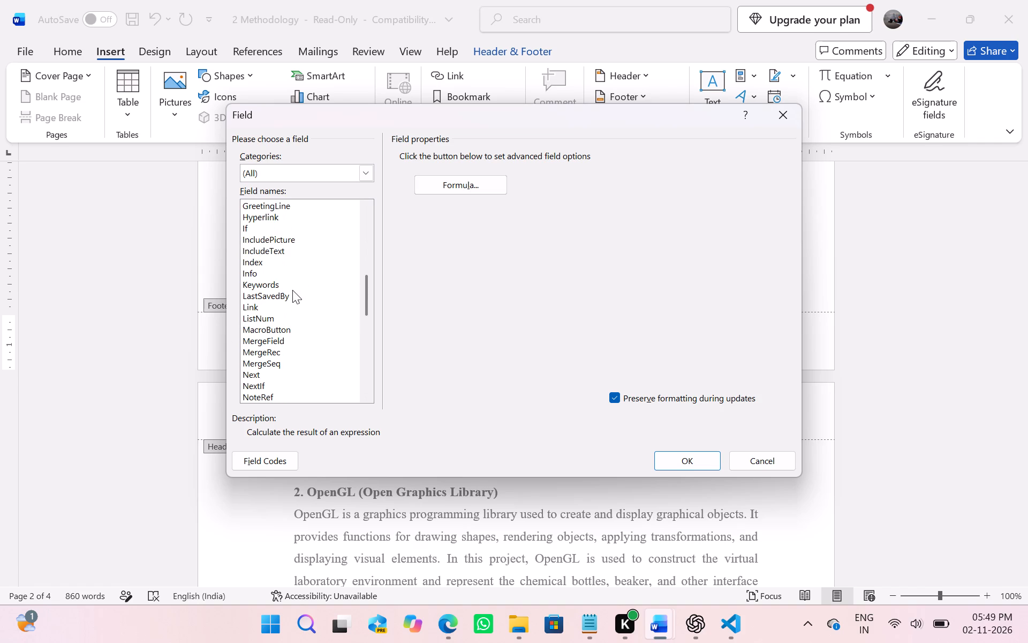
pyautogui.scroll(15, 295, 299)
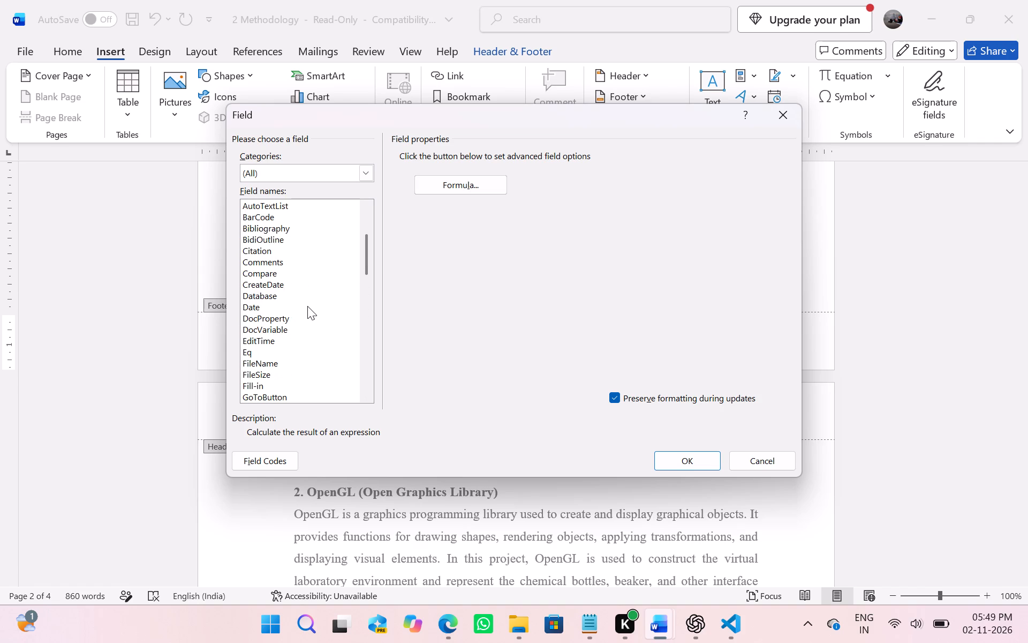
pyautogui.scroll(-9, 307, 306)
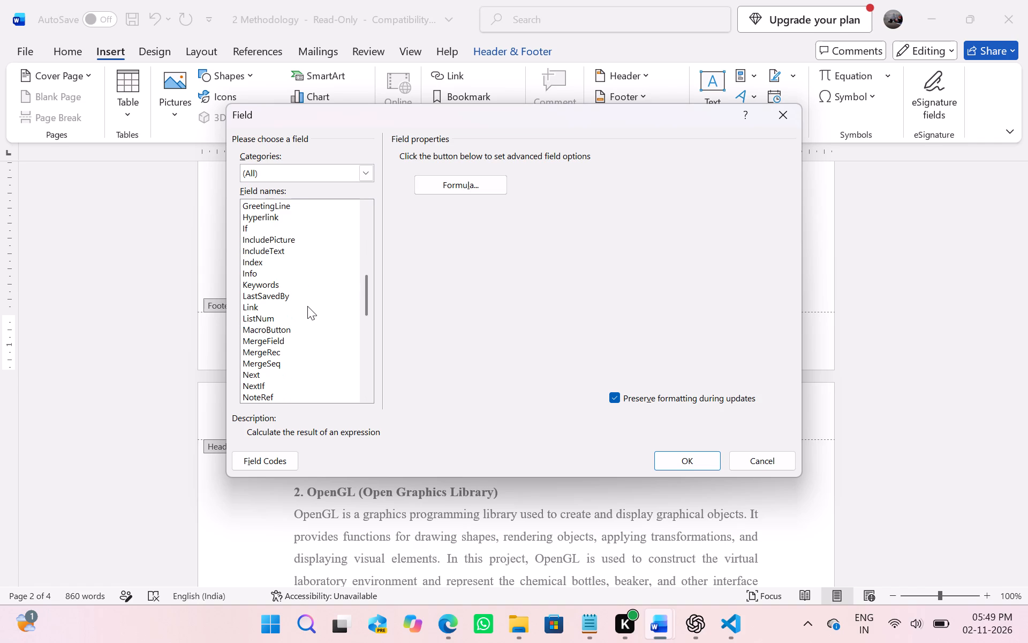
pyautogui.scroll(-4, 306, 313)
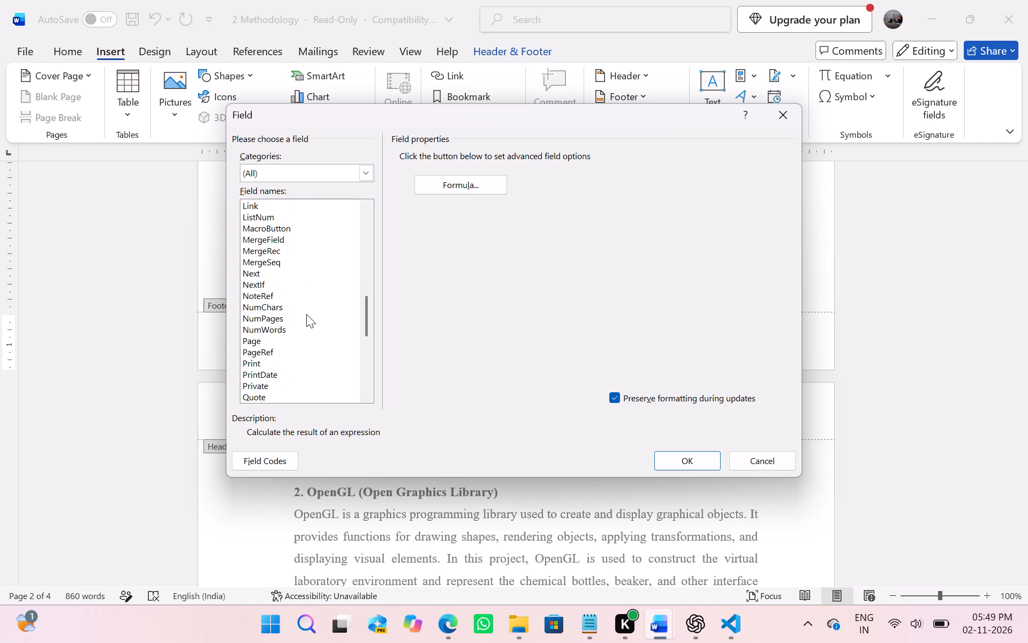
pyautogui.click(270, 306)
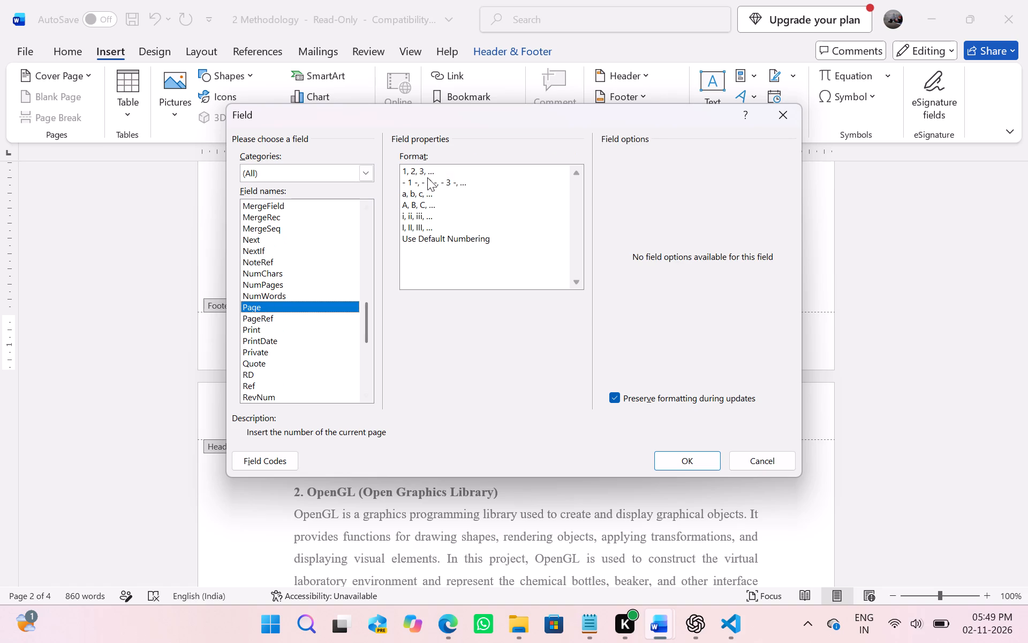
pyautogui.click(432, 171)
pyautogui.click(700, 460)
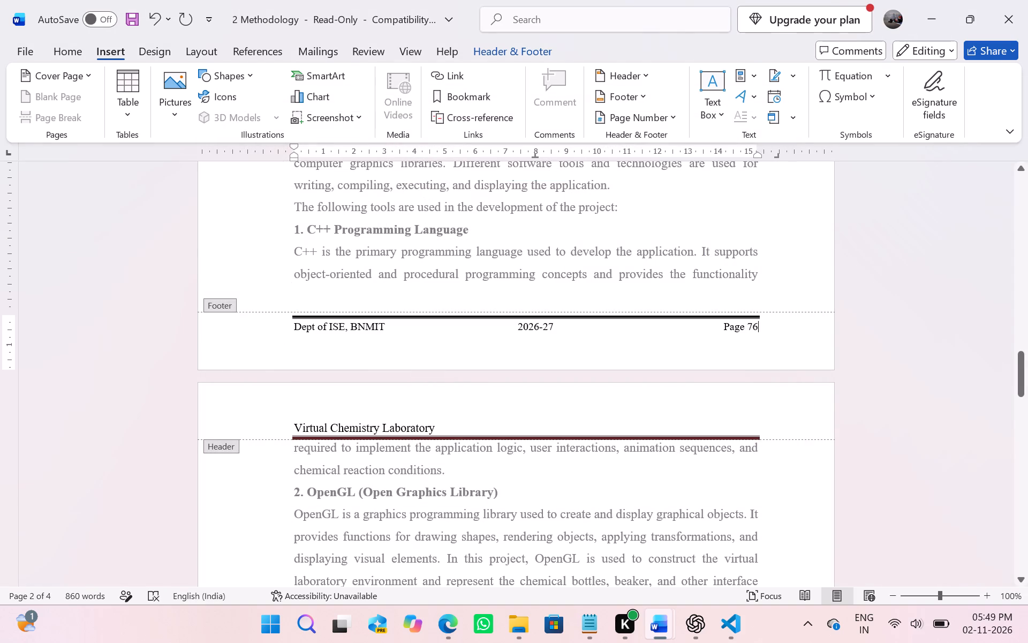
# Check the page numbers in the footers of page 3, page 2 and the first page.
pyautogui.scroll(-20, 745, 377)
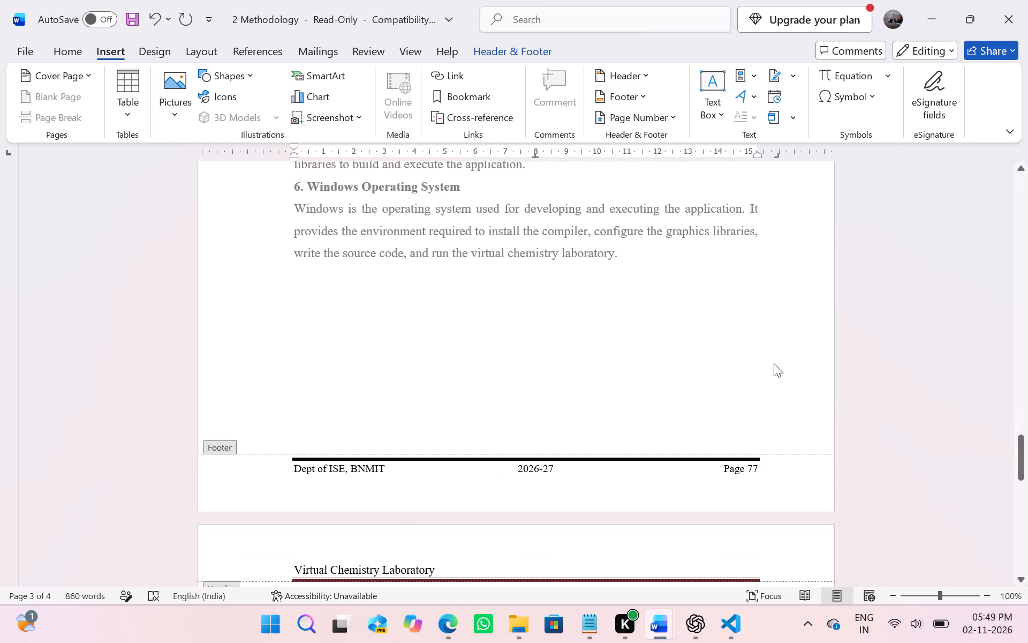
pyautogui.scroll(16, 726, 383)
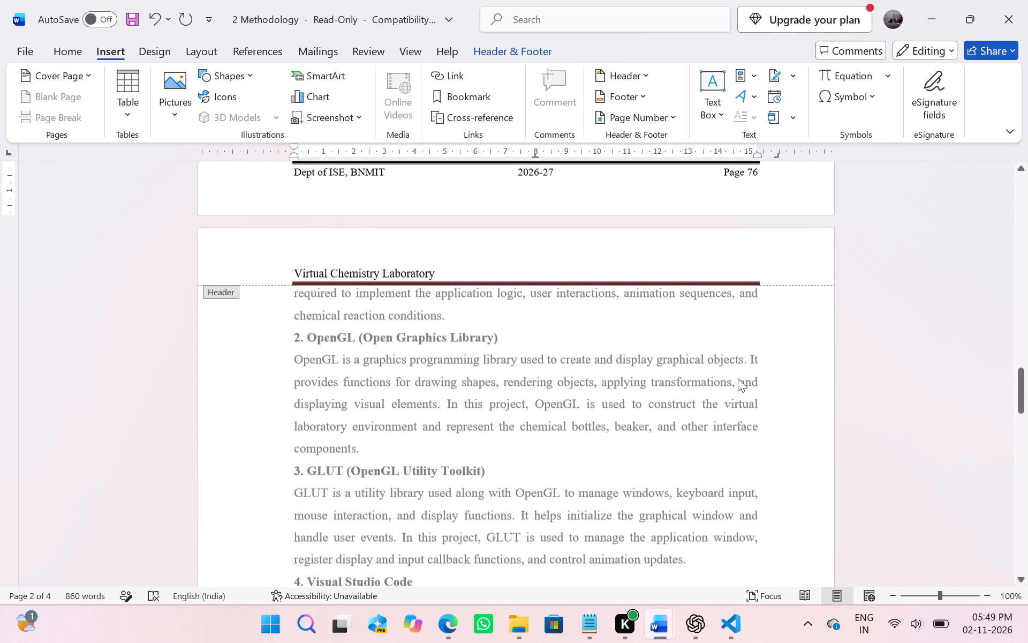
pyautogui.scroll(7, 738, 378)
pyautogui.scroll(20, 738, 378)
pyautogui.scroll(4, 738, 378)
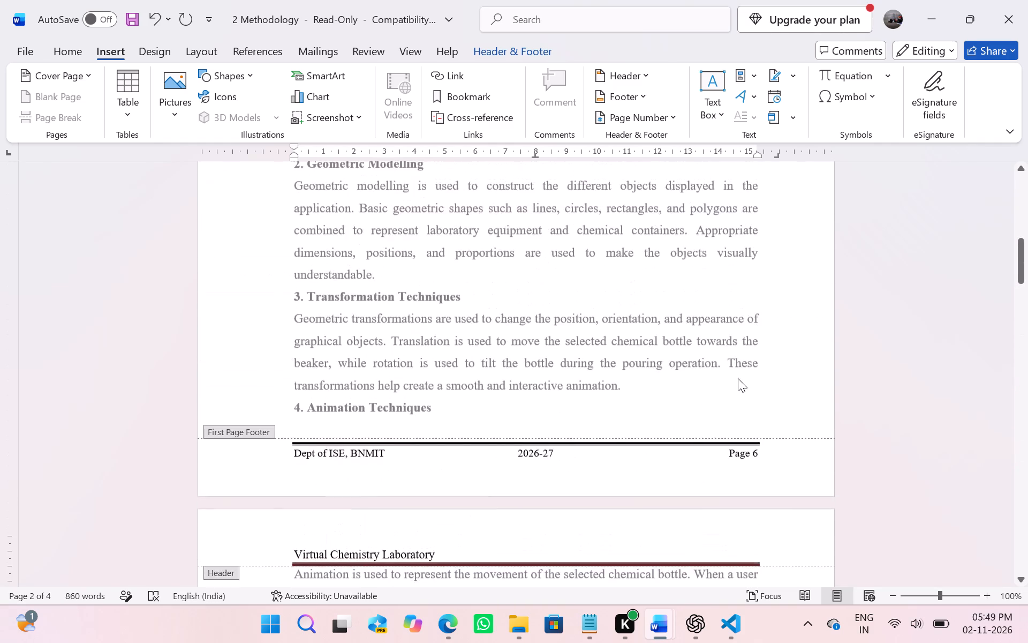
pyautogui.scroll(5, 738, 378)
pyautogui.scroll(-20, 738, 378)
pyautogui.scroll(-6, 738, 378)
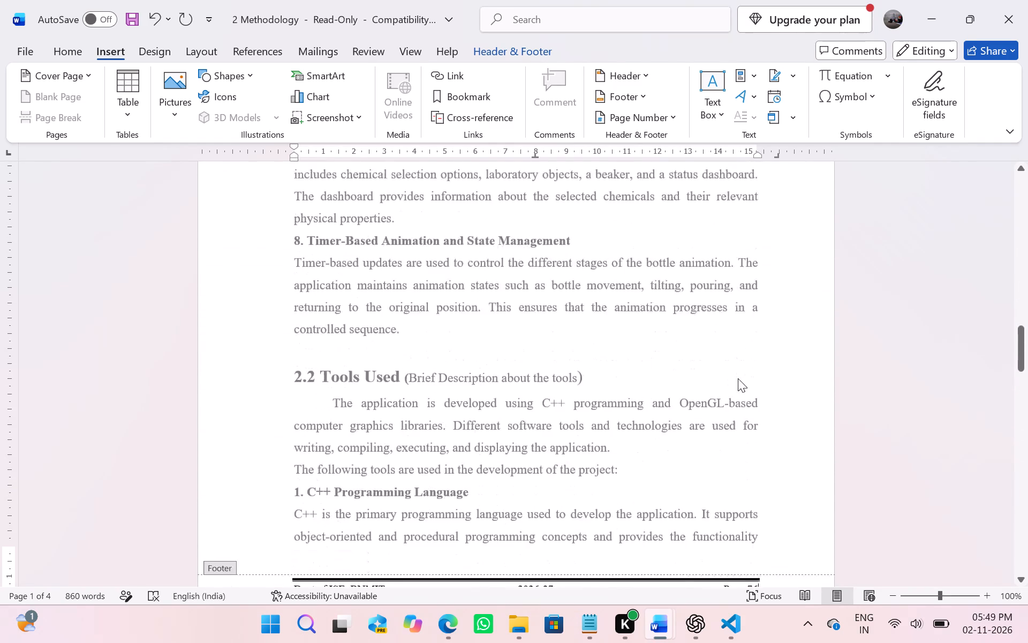
pyautogui.scroll(-7, 738, 378)
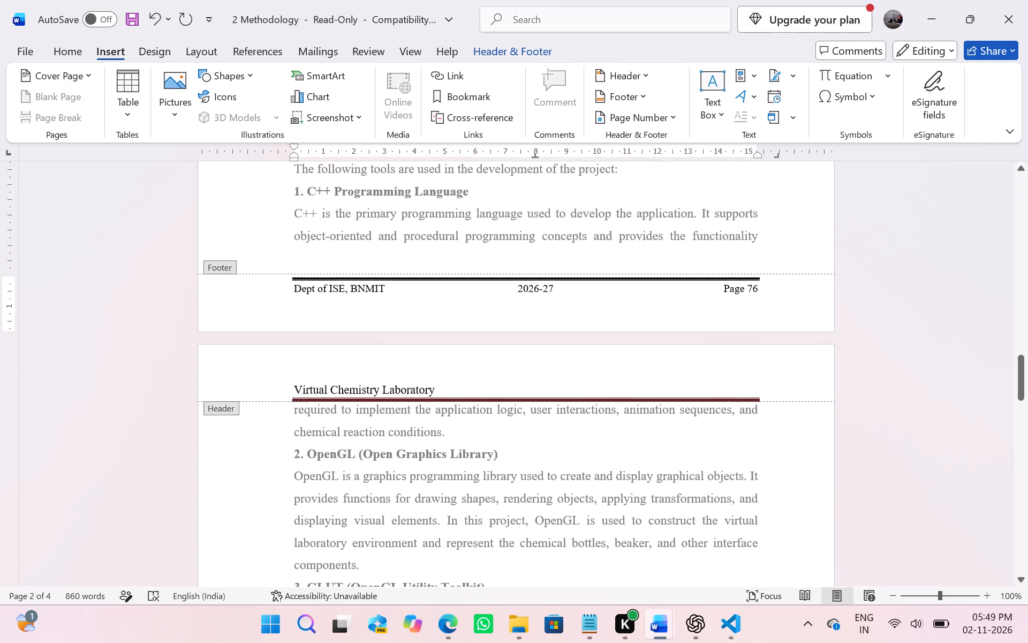
# Delete the whole number after "Page" in the page 2 footer and return to the body text.
pyautogui.click(761, 287)
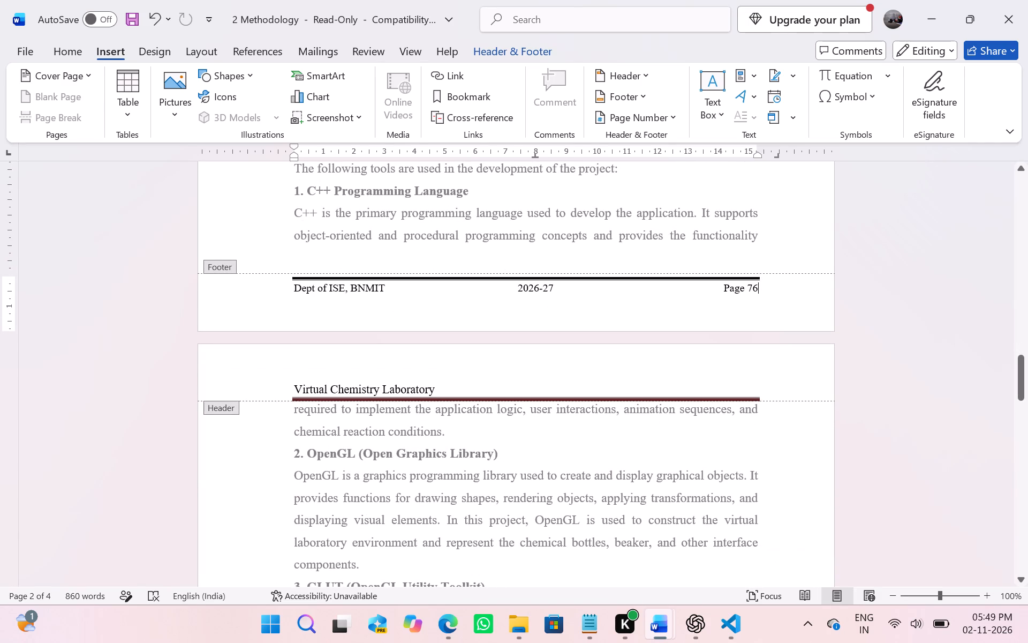
pyautogui.press('BackSpace')
pyautogui.press('BackSpace')
pyautogui.press('BackSpace')
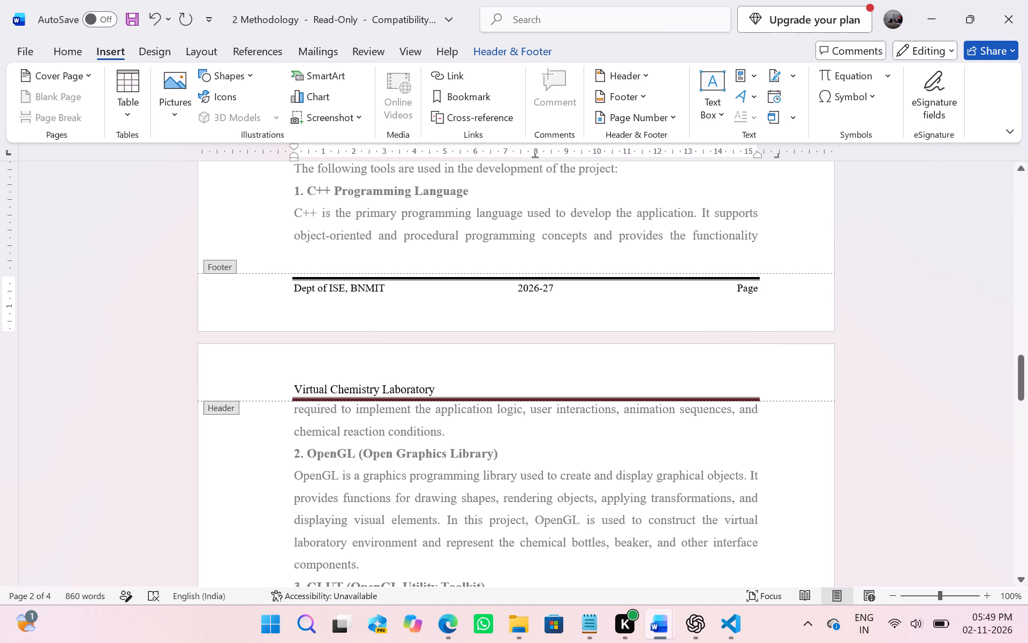
pyautogui.click(769, 322)
pyautogui.doubleClick(786, 248)
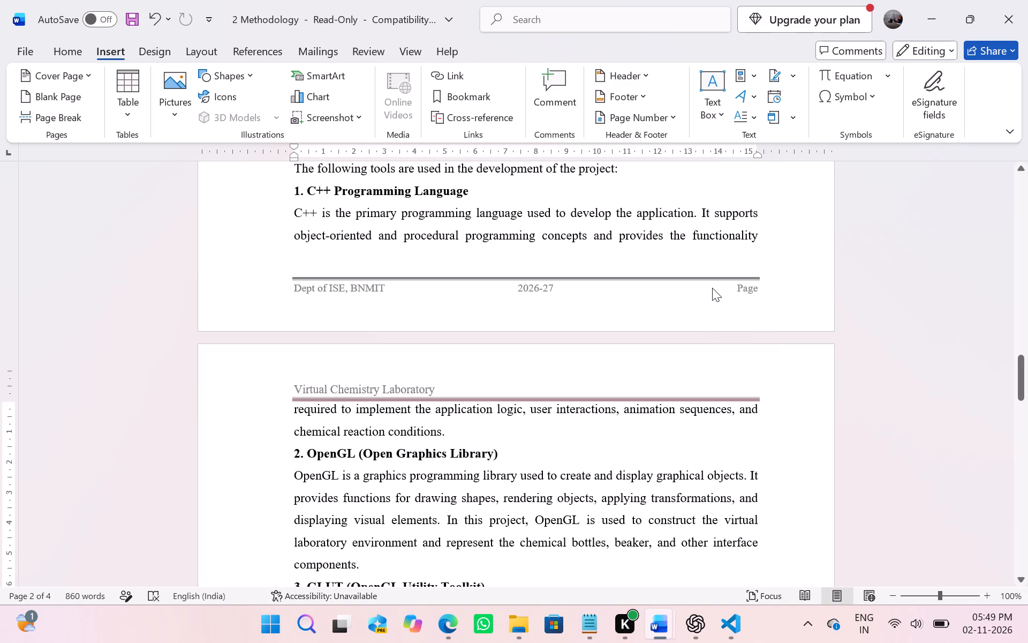
# Review the chapter from the first page to the last, including its headers and footers.
pyautogui.scroll(13, 708, 334)
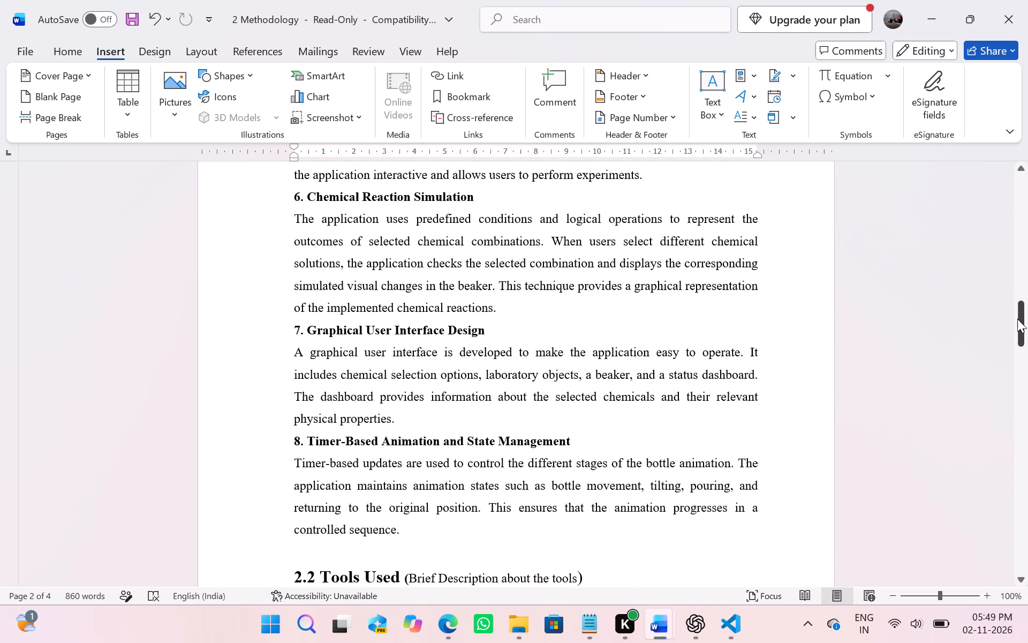
pyautogui.moveTo(1021, 319); pyautogui.dragTo(1027, 151)
pyautogui.scroll(-9, 568, 370)
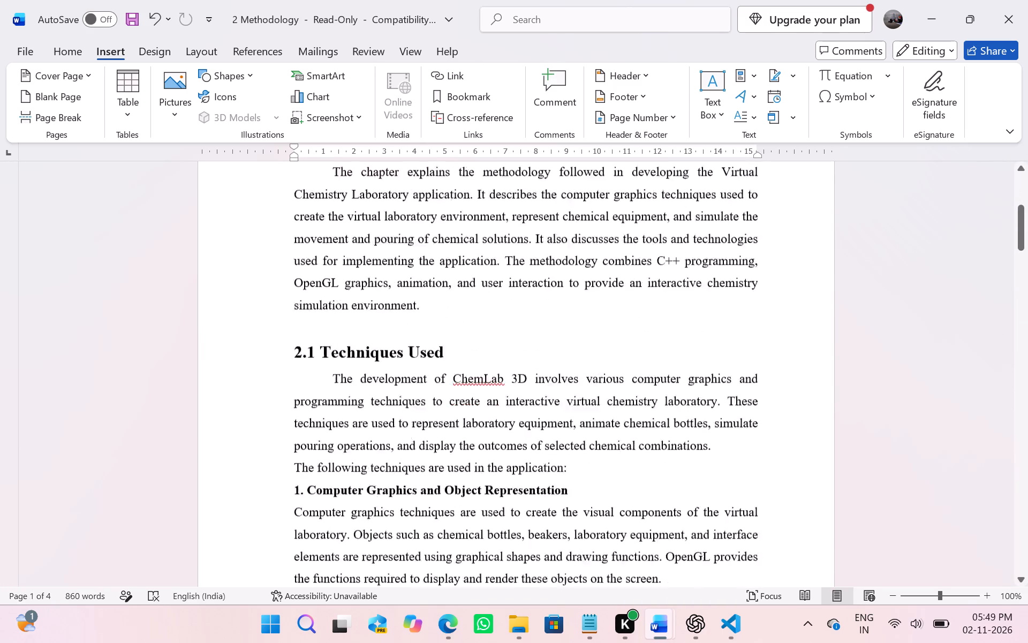
pyautogui.scroll(-20, 575, 365)
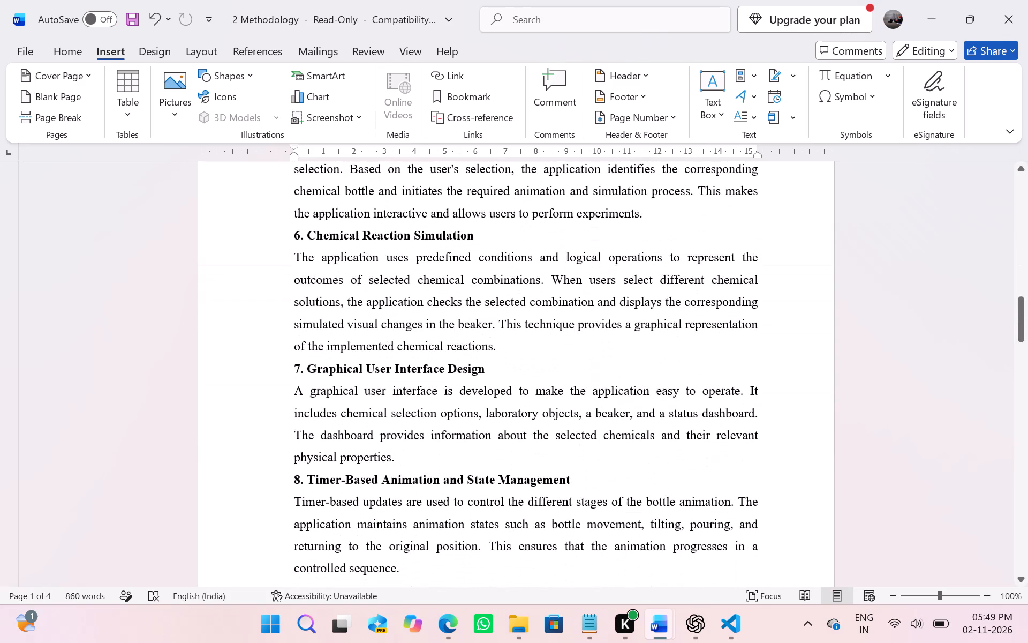
pyautogui.scroll(-15, 578, 362)
pyautogui.scroll(-6, 578, 362)
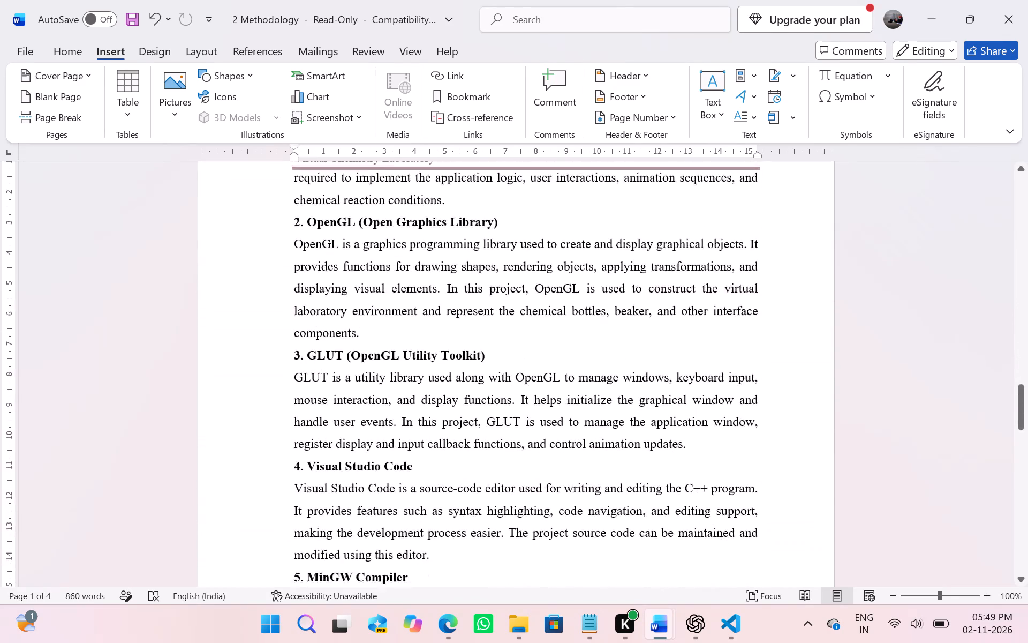
pyautogui.scroll(-17, 578, 362)
pyautogui.scroll(-7, 578, 360)
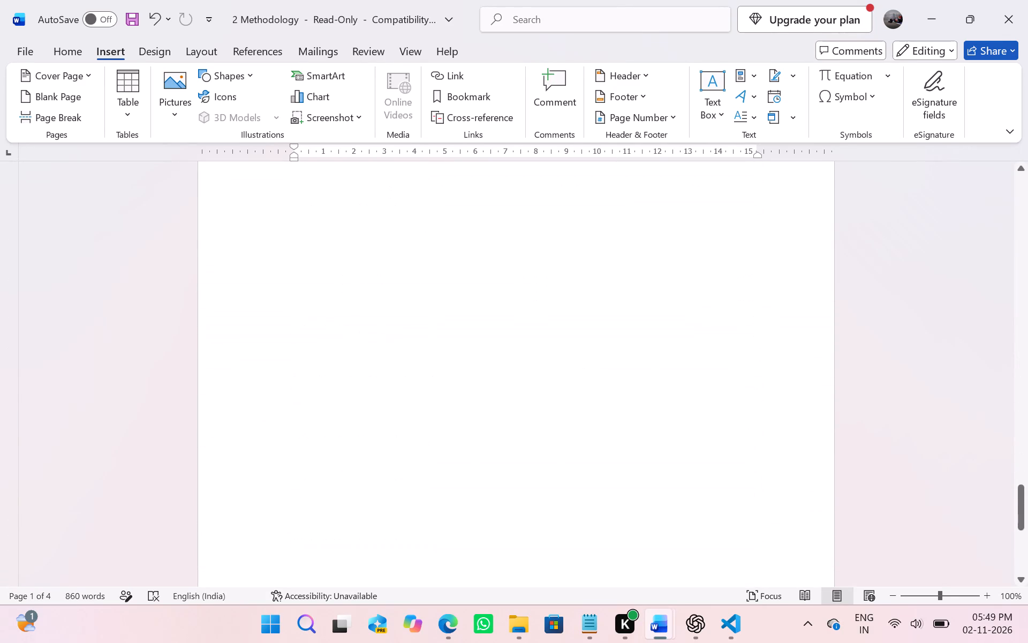
pyautogui.scroll(-14, 583, 371)
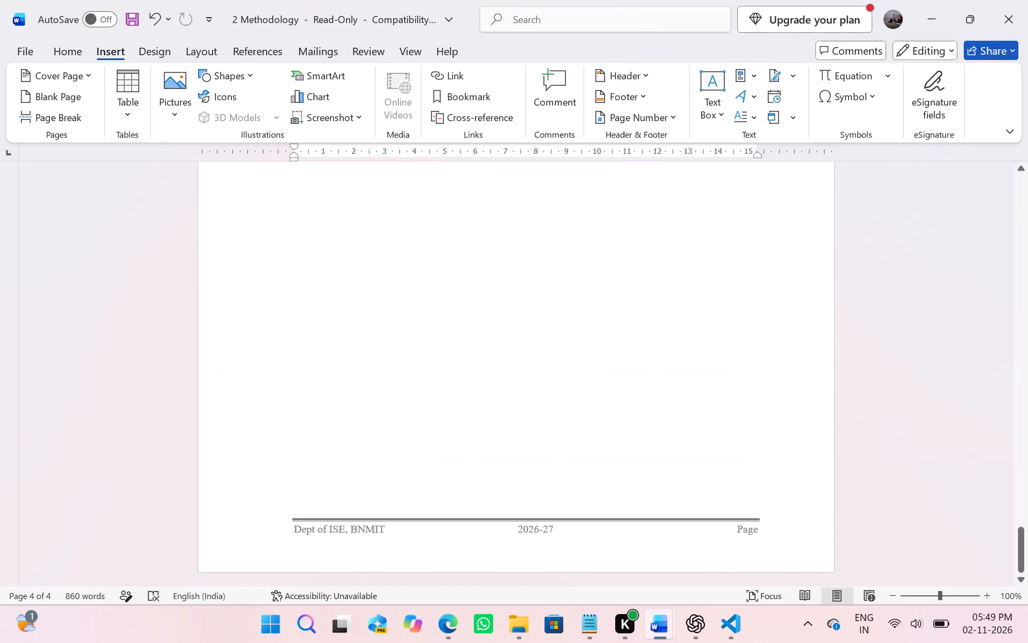
# Save the chapter as the Word document "2 Methodology" in the desktop's cg report folder, accepting the upgrade to the newest file format.
pyautogui.hotkey('ctrl', 's')
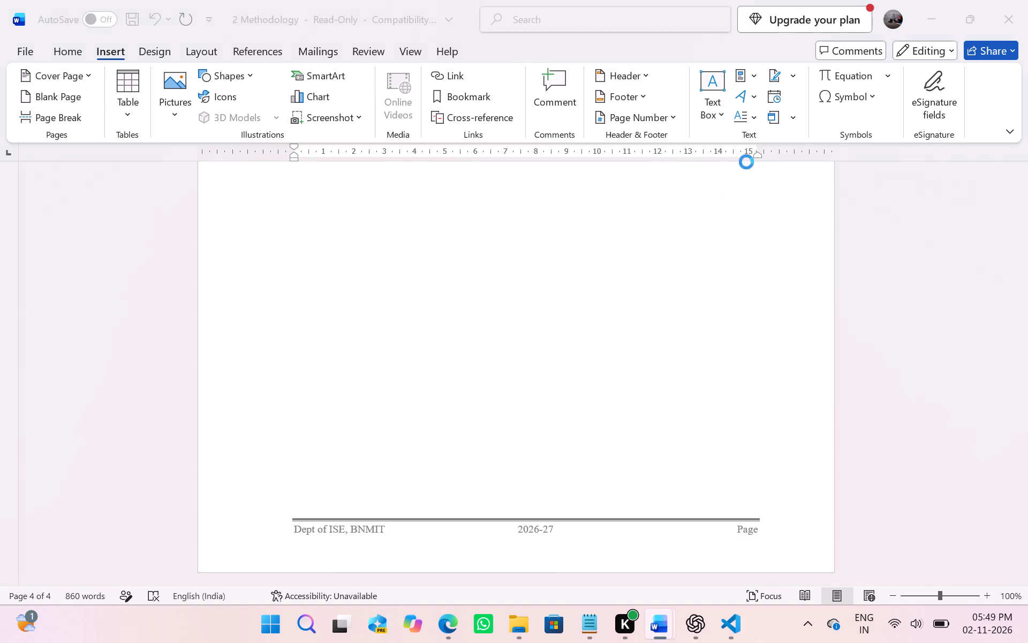
pyautogui.scroll(5, 95, 153)
pyautogui.scroll(-2, 95, 163)
pyautogui.scroll(4, 99, 180)
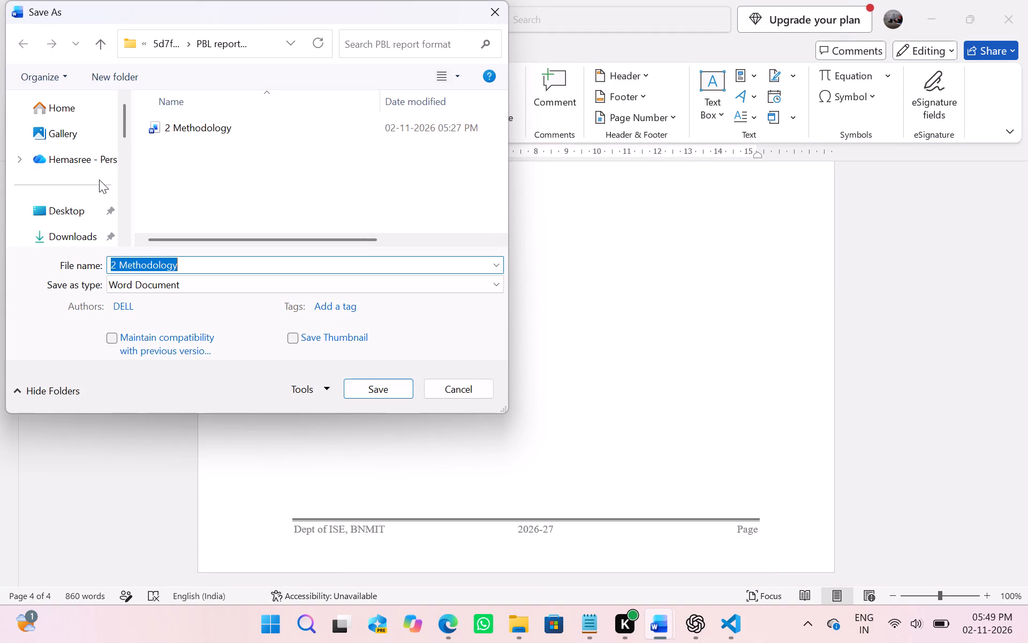
pyautogui.scroll(4, 99, 180)
pyautogui.click(69, 214)
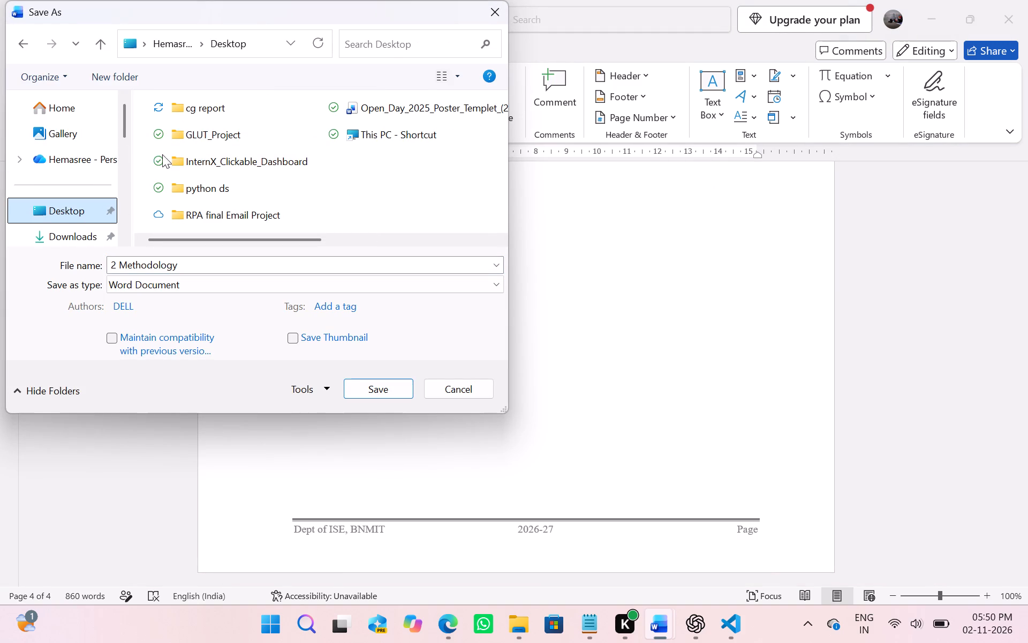
pyautogui.doubleClick(244, 116)
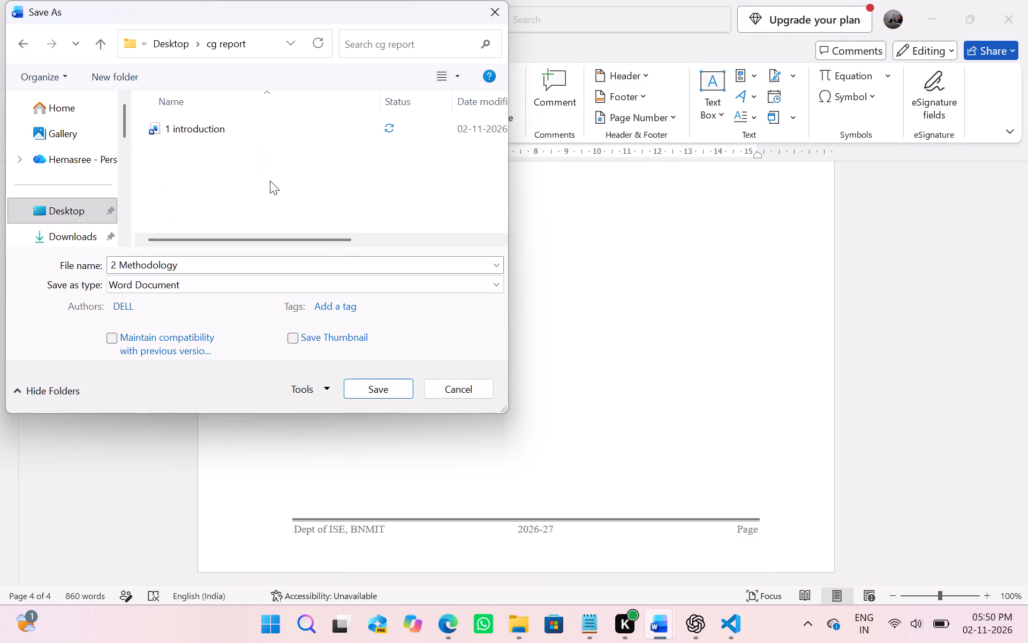
pyautogui.click(276, 181)
pyautogui.click(388, 384)
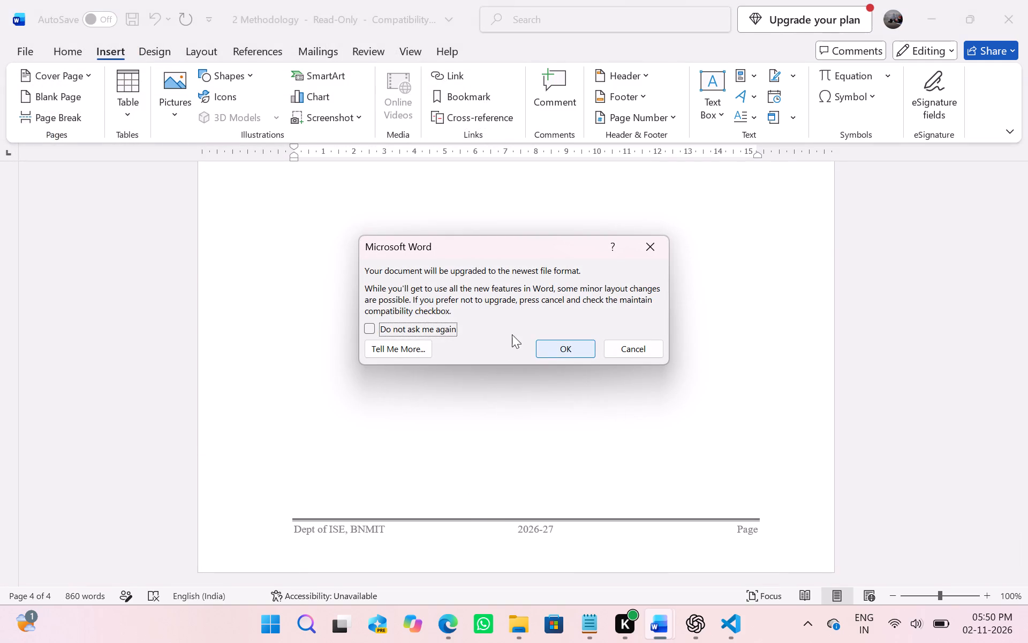
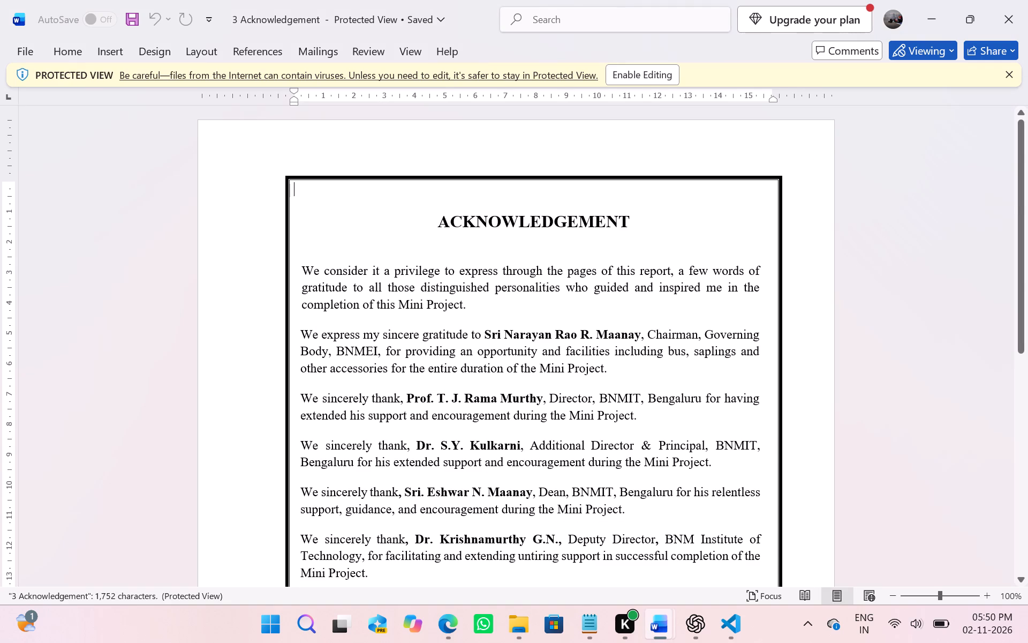
# Unlock the Acknowledgement document for editing, leaving Protected View and overriding its read-only state.
pyautogui.scroll(-18, 504, 406)
pyautogui.scroll(11, 546, 450)
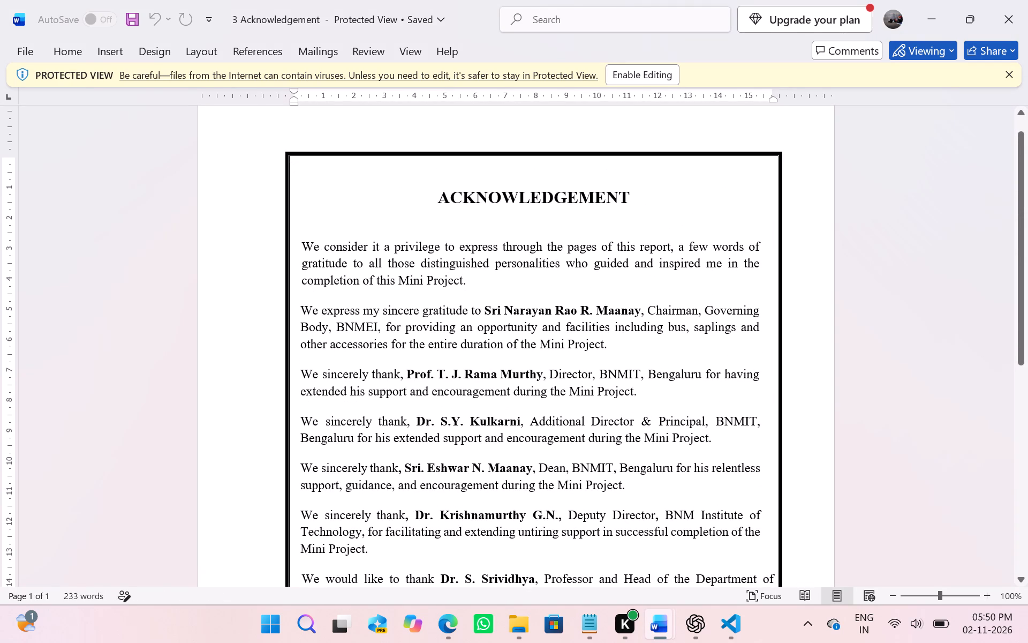
pyautogui.scroll(-4, 556, 373)
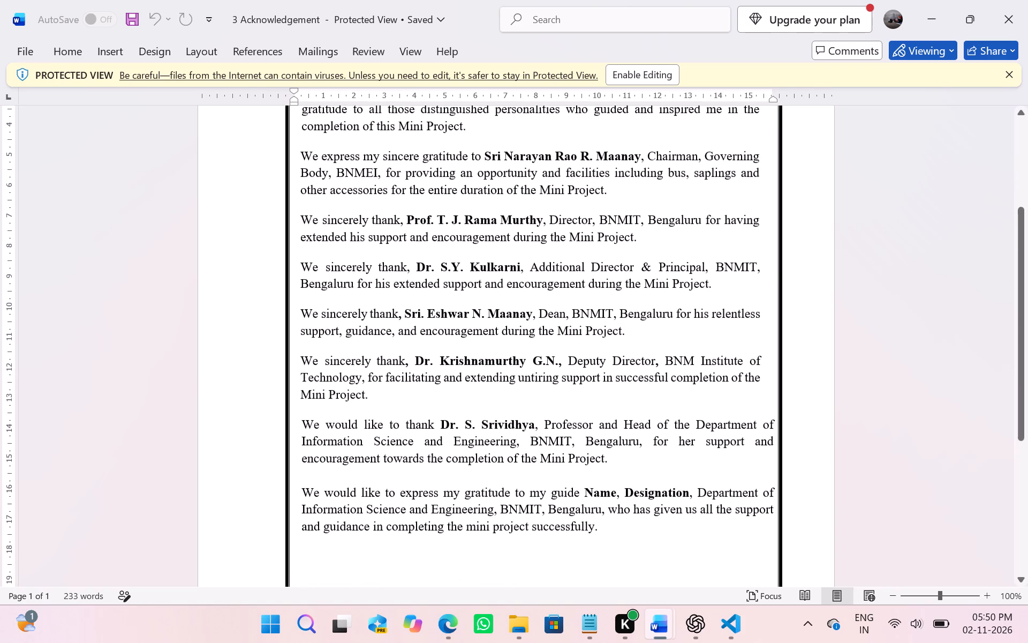
pyautogui.scroll(-2, 399, 482)
pyautogui.click(616, 417)
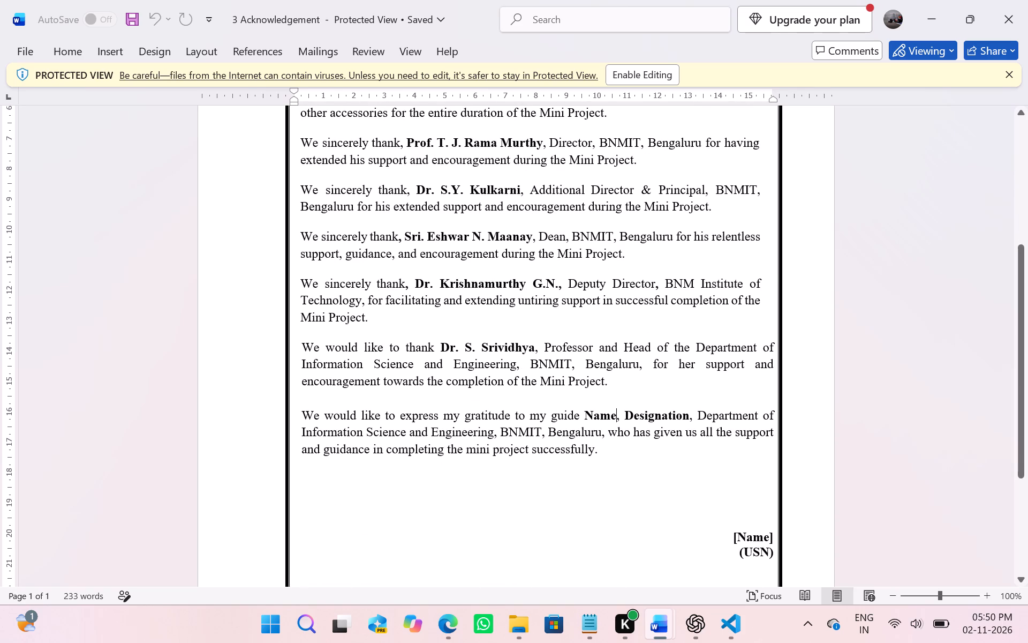
pyautogui.press('BackSpace')
pyautogui.press('BackSpace')
pyautogui.press('BackSpace')
pyautogui.press('BackSpace')
pyautogui.press('BackSpace')
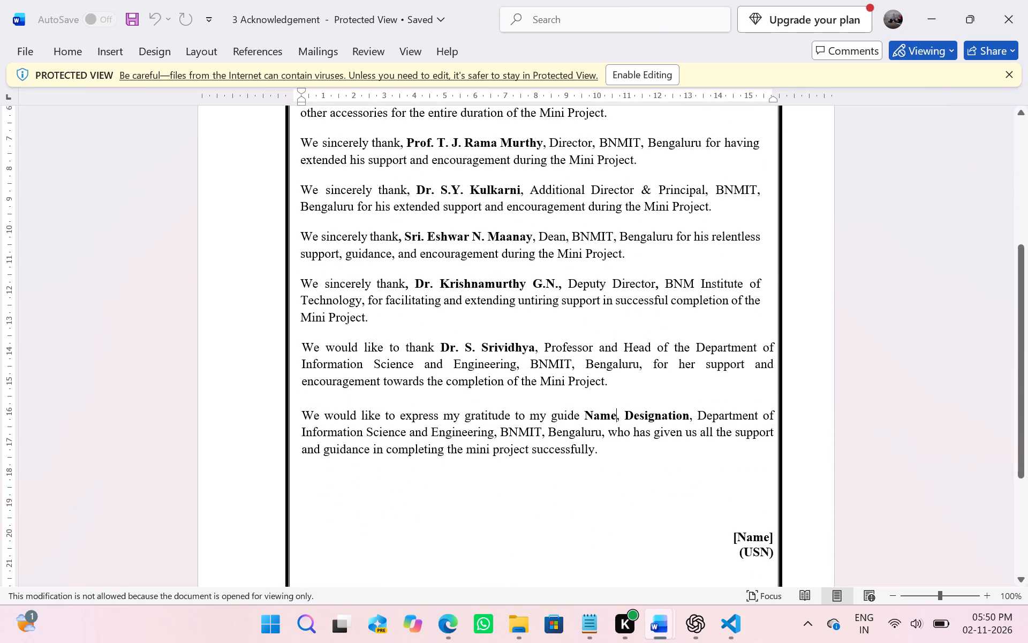
pyautogui.click(655, 84)
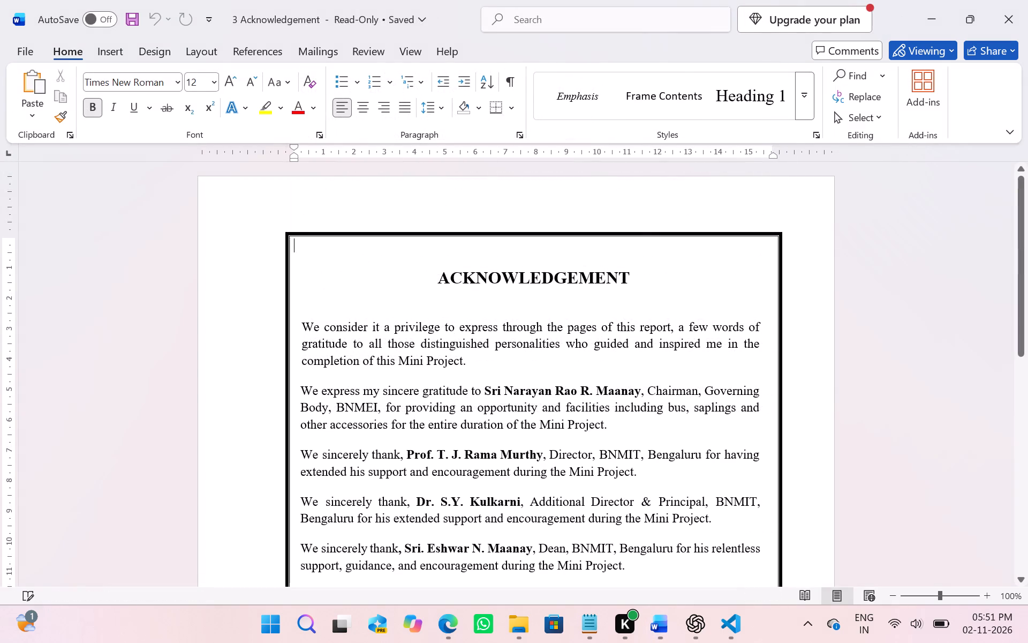
pyautogui.click(646, 457)
pyautogui.scroll(-11, 646, 457)
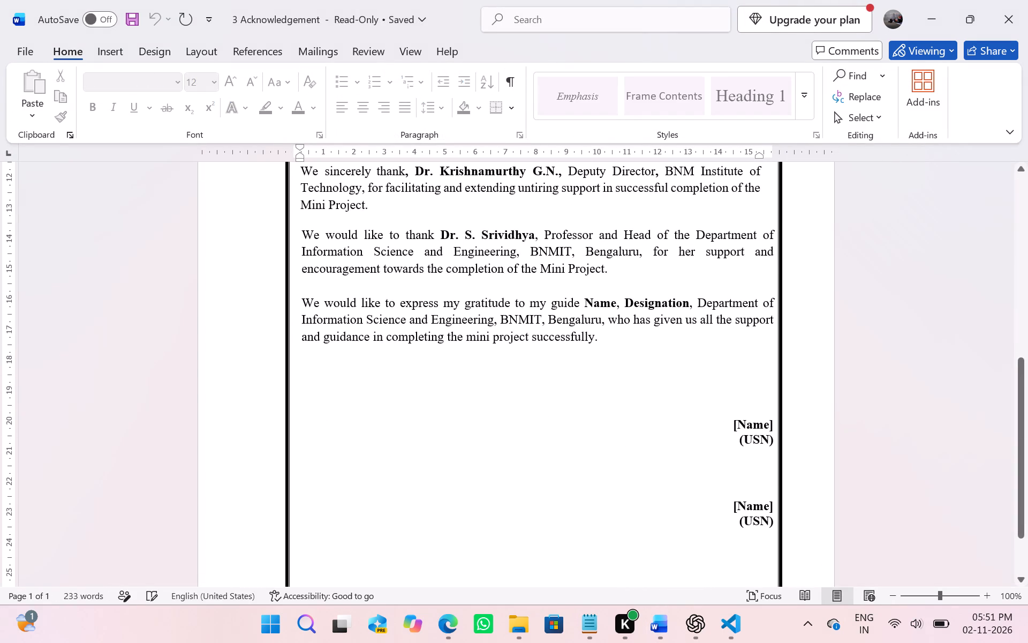
pyautogui.click(617, 304)
pyautogui.press('BackSpace')
pyautogui.press('BackSpace')
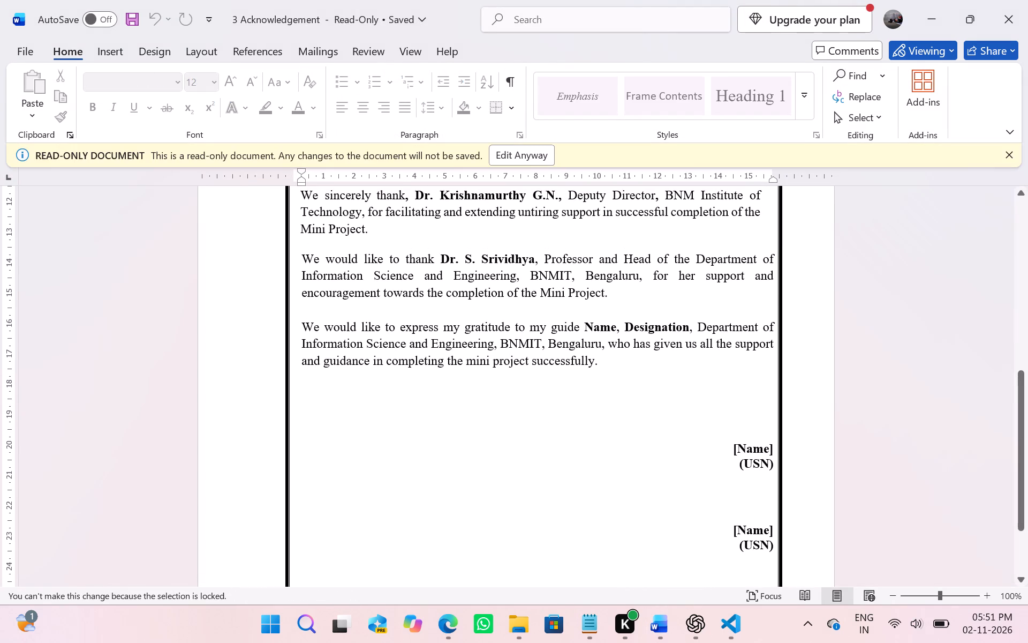
pyautogui.click(513, 160)
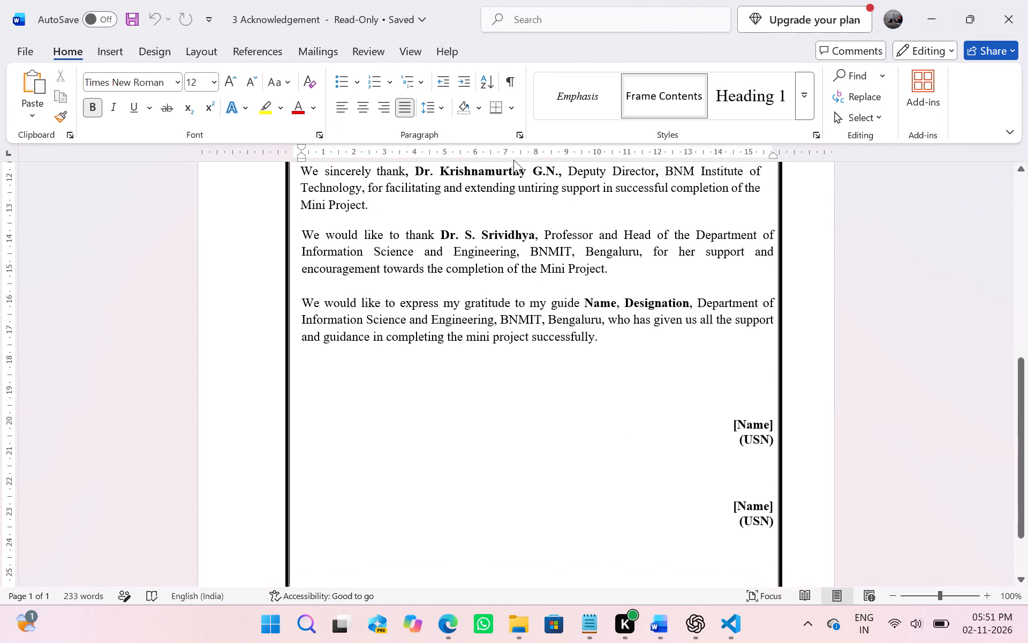
# Replace the bold "Name" placeholder in the last gratitude paragraph with the project guide's name, preceded by "Mrs".
pyautogui.press('BackSpace')
pyautogui.press('BackSpace')
pyautogui.press('BackSpace')
pyautogui.press('BackSpace')
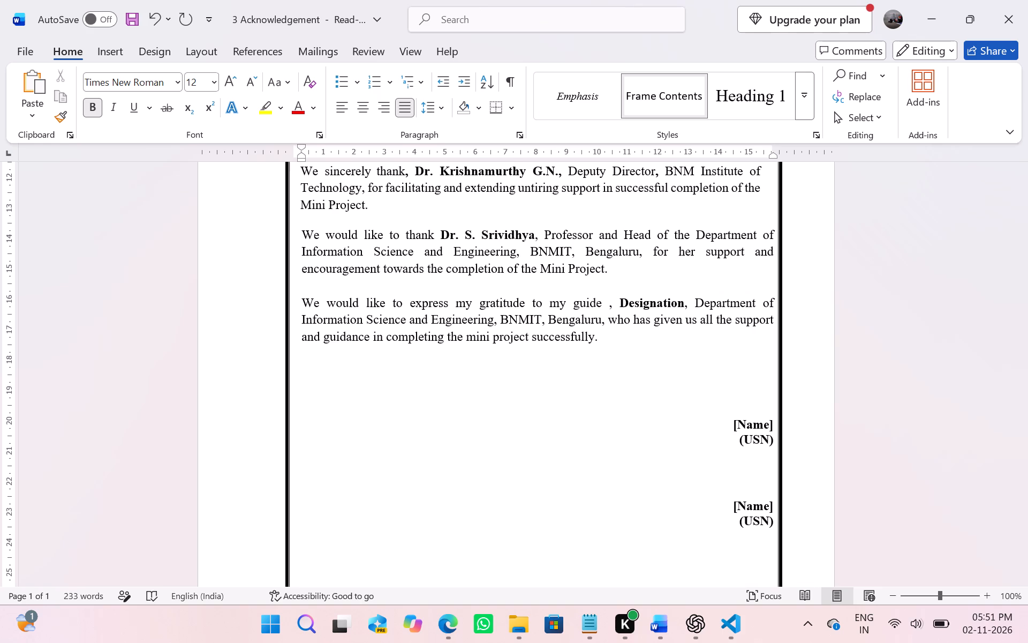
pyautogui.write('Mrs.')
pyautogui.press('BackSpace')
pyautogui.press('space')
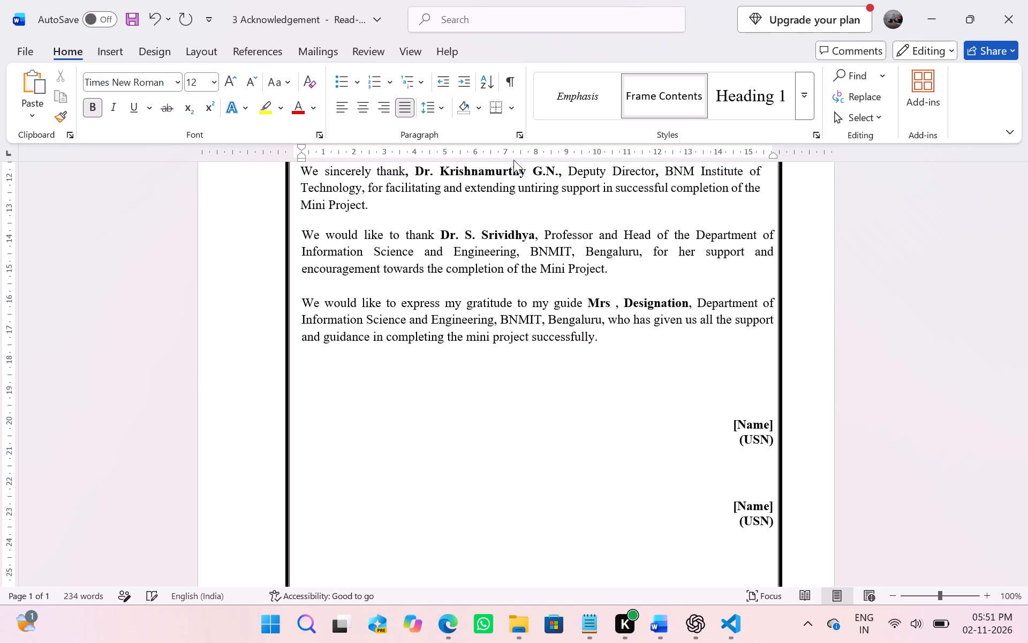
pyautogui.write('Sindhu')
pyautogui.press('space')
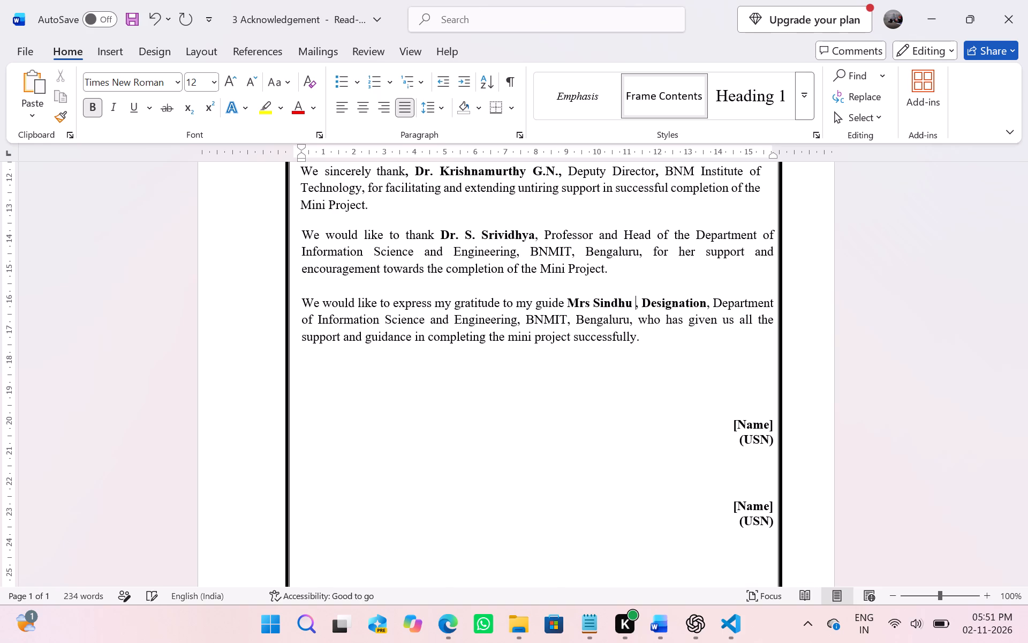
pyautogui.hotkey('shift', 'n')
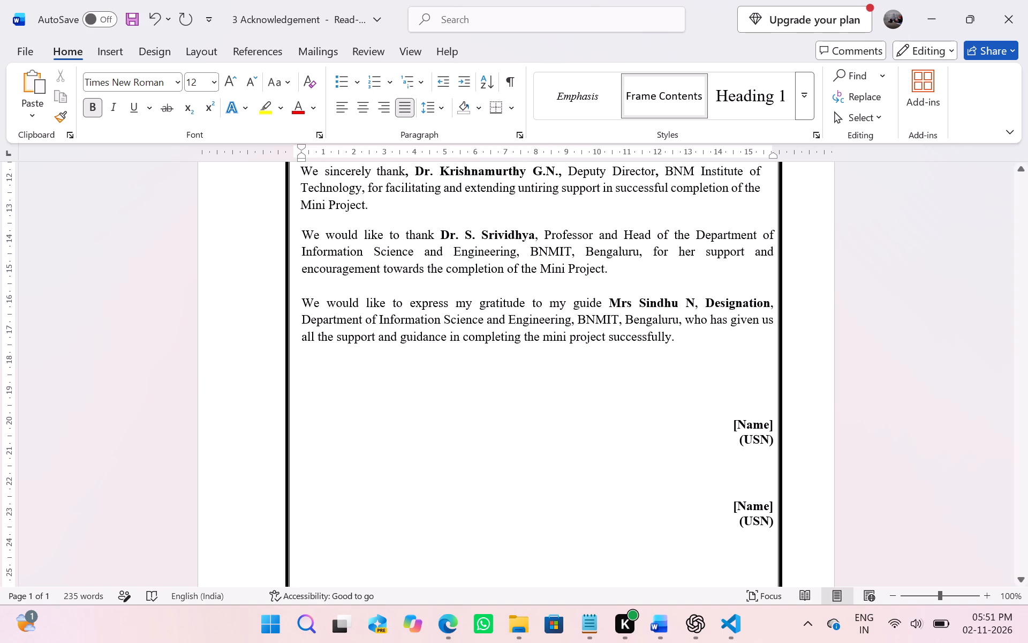
# Replace the guide's bold "Designation" placeholder with "Assistant Professor".
pyautogui.click(769, 304)
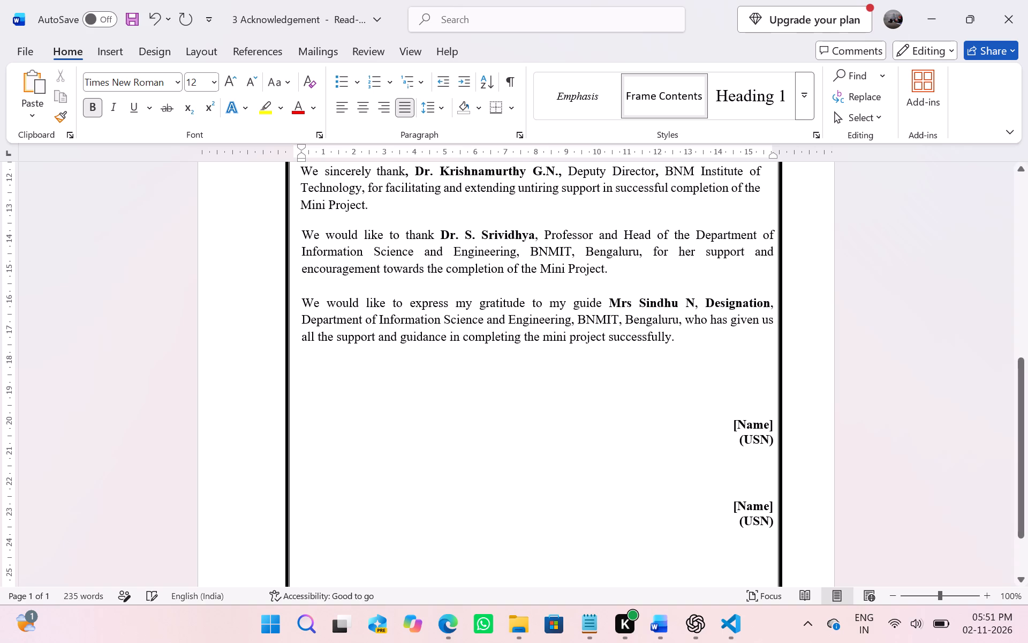
pyautogui.press('BackSpace')
pyautogui.press('BackSpace')
pyautogui.press('BackSpace')
pyautogui.press('BackSpace')
pyautogui.press('BackSpace')
pyautogui.press('BackSpace')
pyautogui.press('BackSpace')
pyautogui.press('BackSpace')
pyautogui.press('BackSpace')
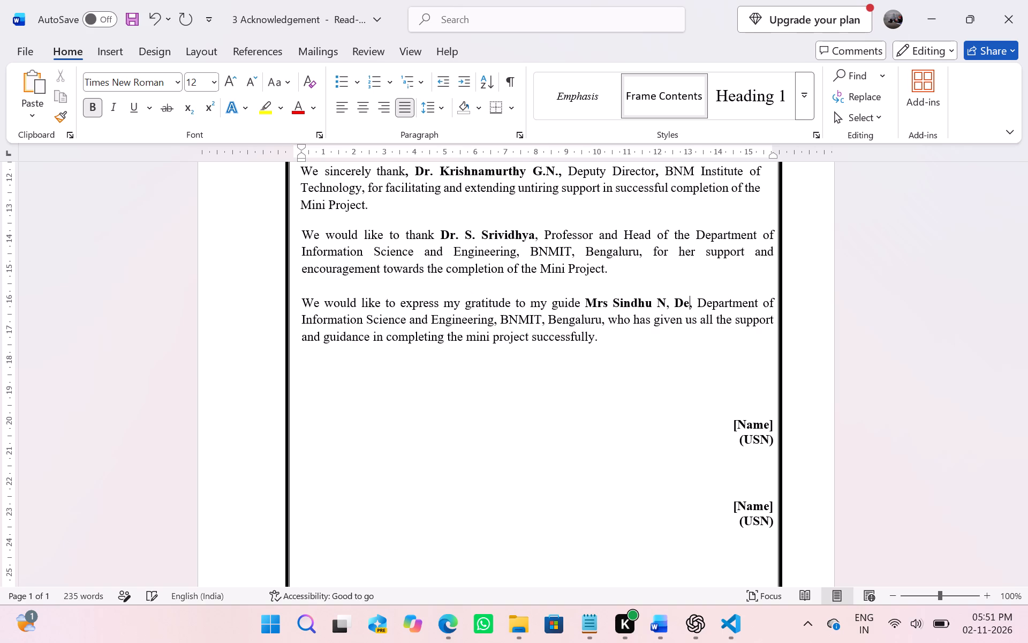
pyautogui.press('BackSpace')
pyautogui.press('BackSpace')
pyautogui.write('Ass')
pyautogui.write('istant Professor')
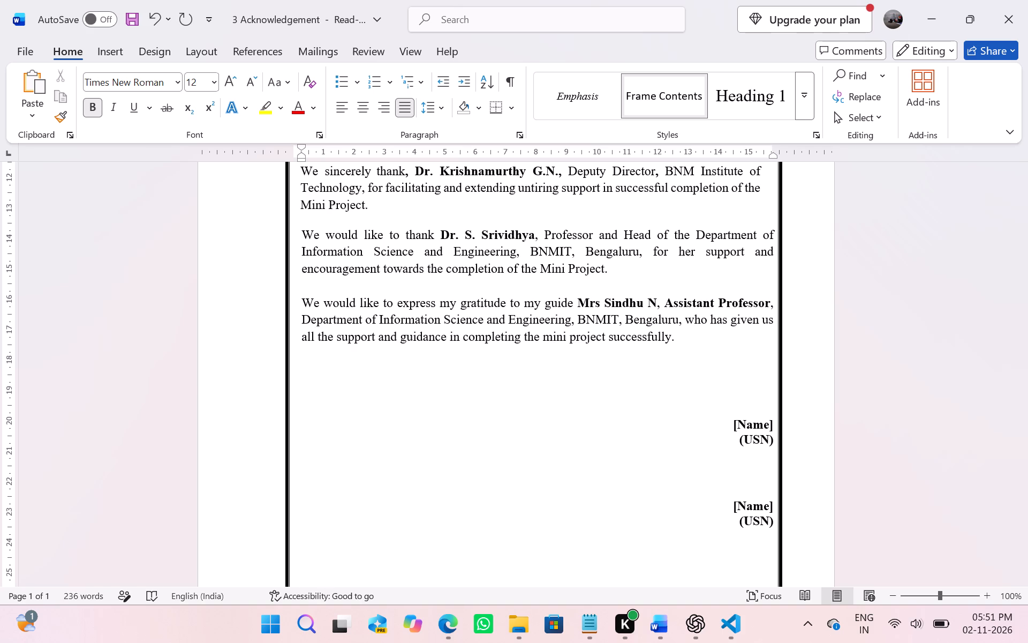
# Replace the text inside the first bracketed [Name] signature placeholder with the first student's USN, keeping the brackets.
pyautogui.scroll(12, 586, 389)
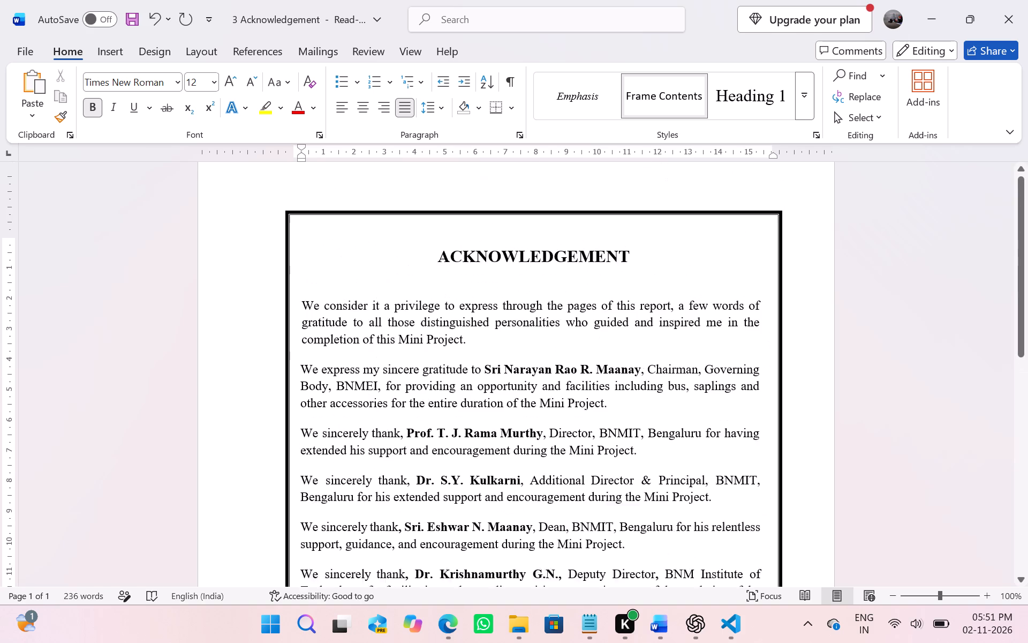
pyautogui.scroll(-9, 587, 391)
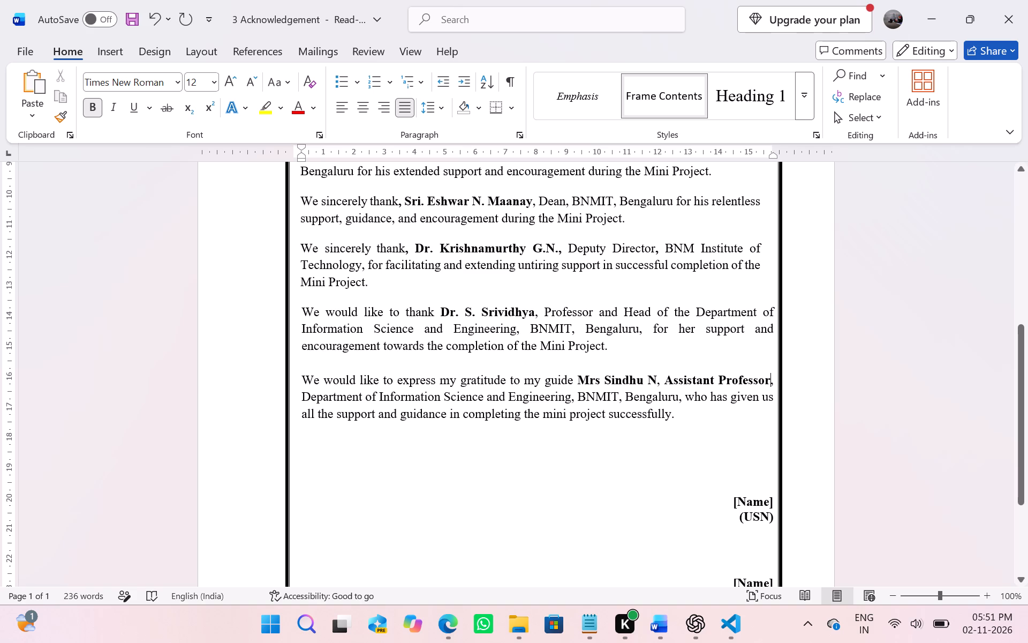
pyautogui.scroll(-3, 661, 439)
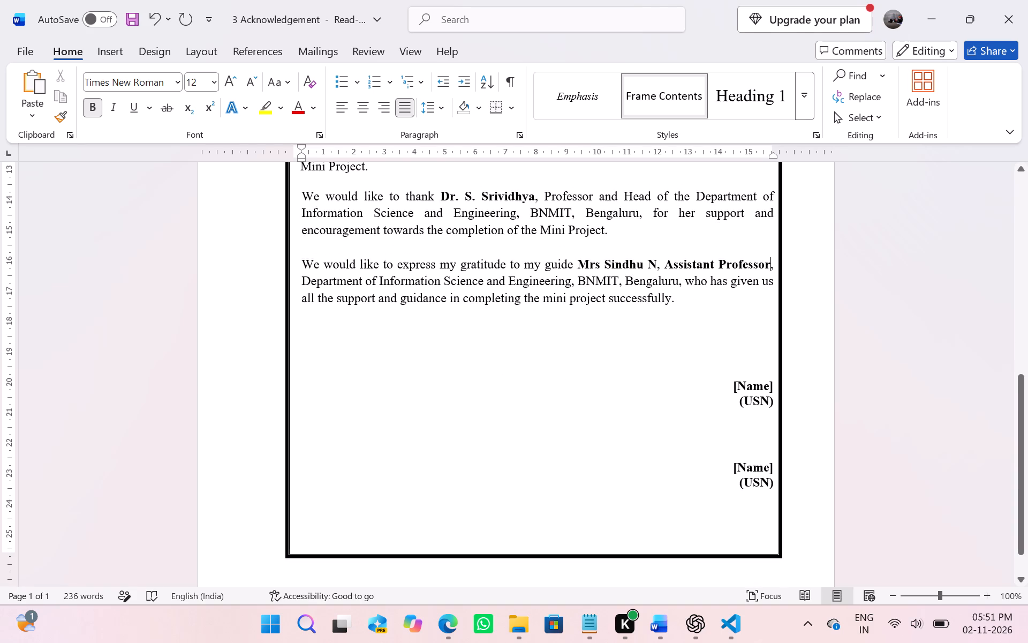
pyautogui.click(773, 387)
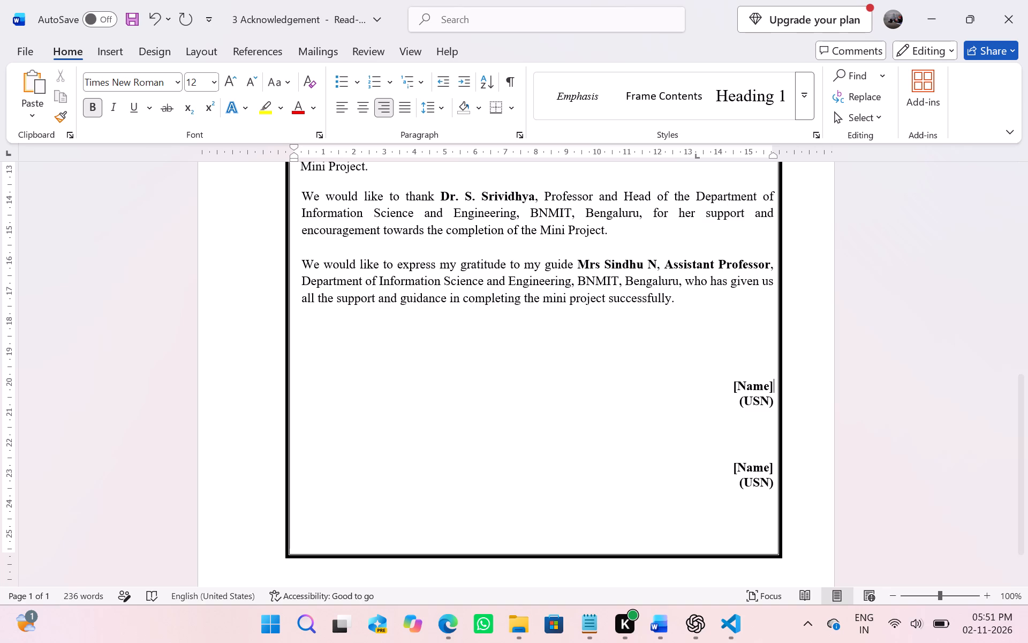
pyautogui.click(769, 387)
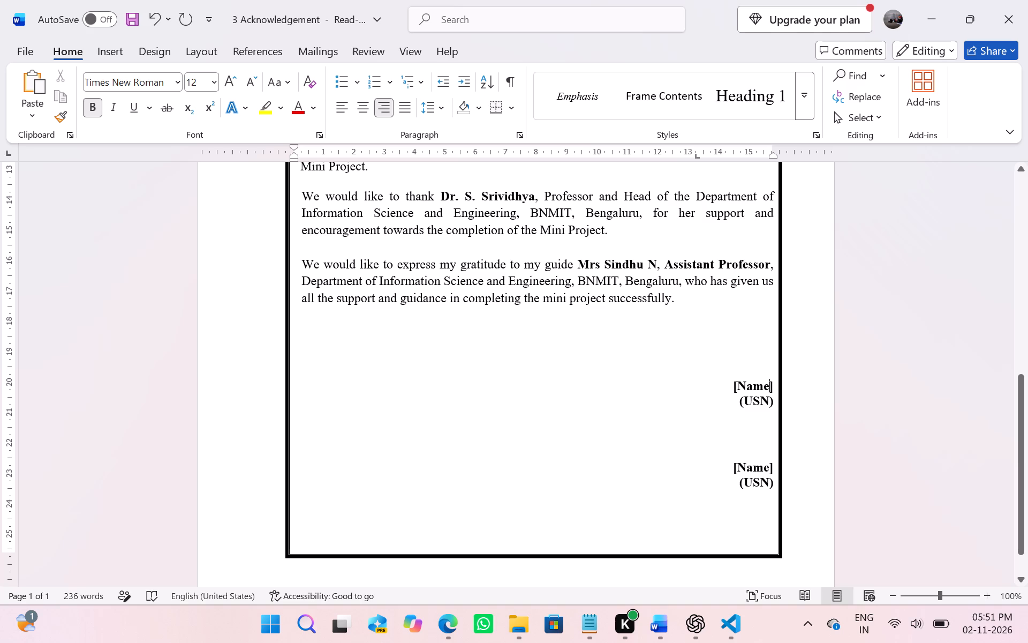
pyautogui.press('BackSpace')
pyautogui.press('BackSpace')
pyautogui.press('BackSpace')
pyautogui.press('BackSpace')
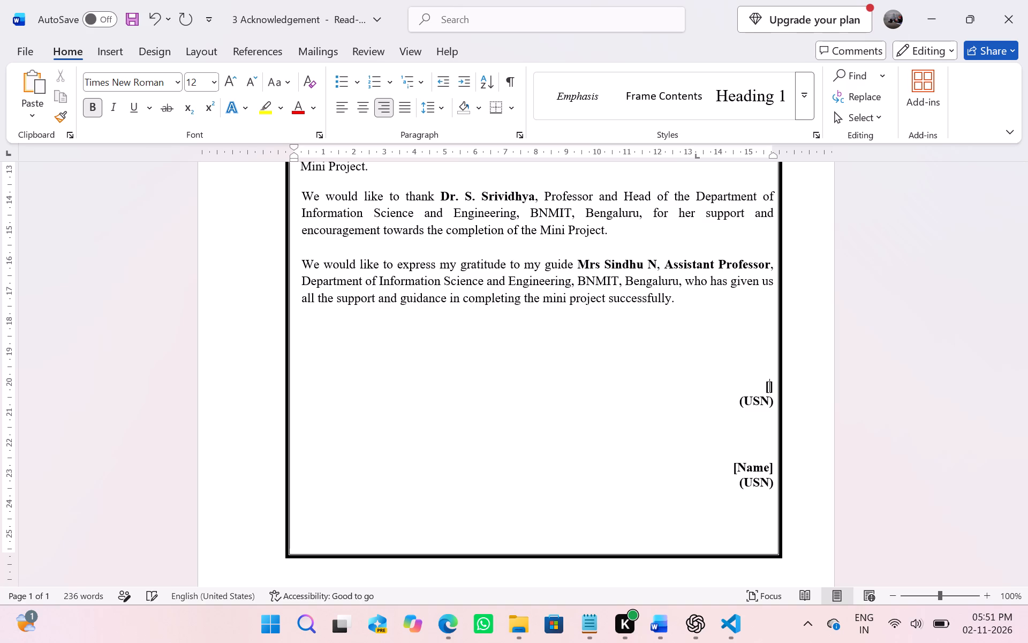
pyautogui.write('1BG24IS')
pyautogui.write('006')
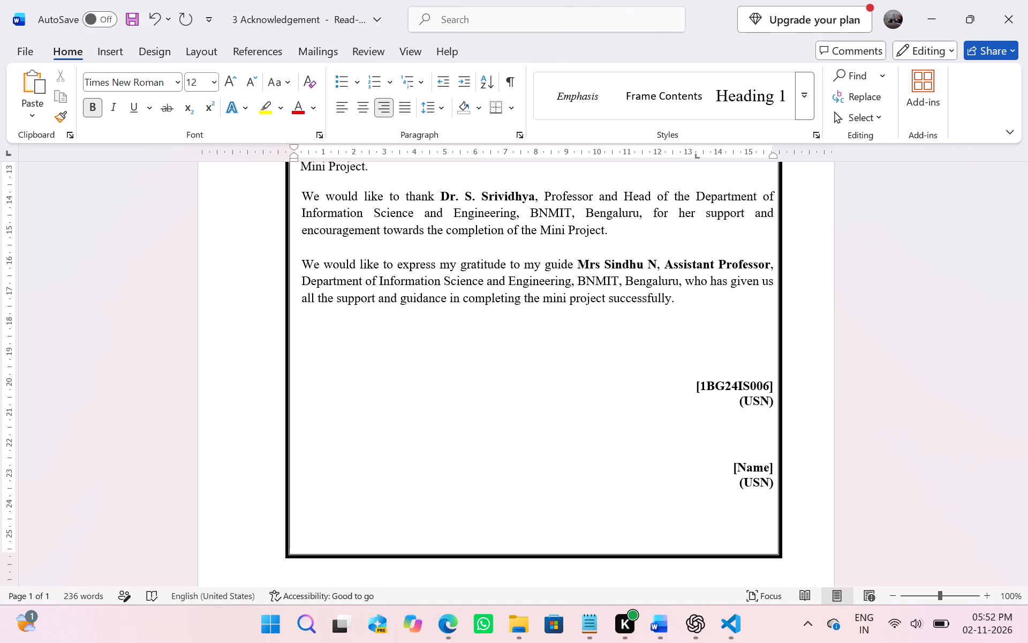
# Delete the "(USN)" placeholder beneath the first signature entry.
pyautogui.click(772, 406)
pyautogui.press('BackSpace')
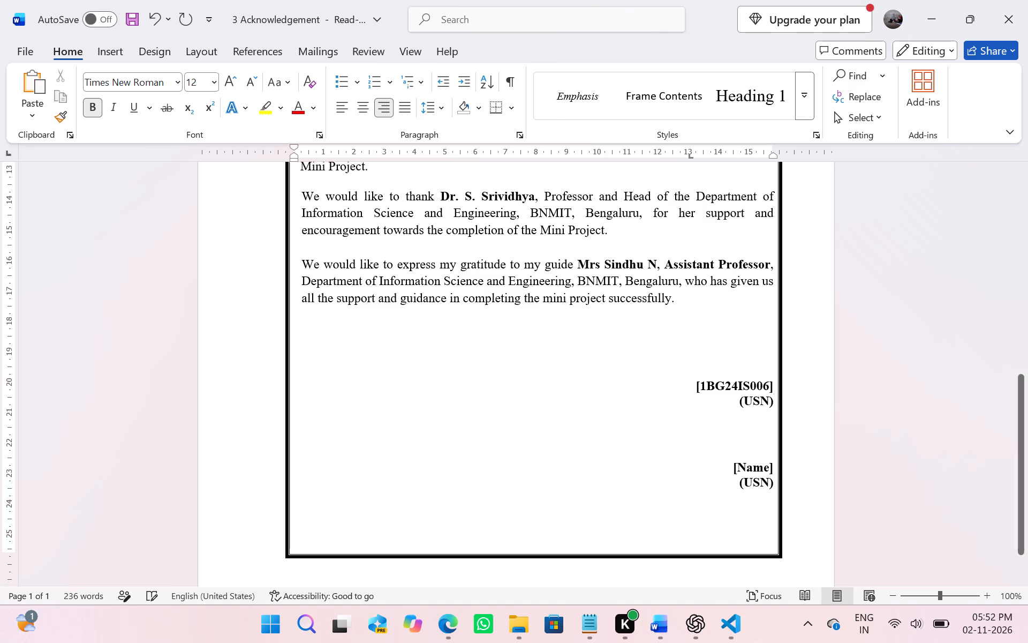
pyautogui.press('BackSpace')
pyautogui.press('BackSpace')
pyautogui.press('BackSpace')
pyautogui.press('BackSpace')
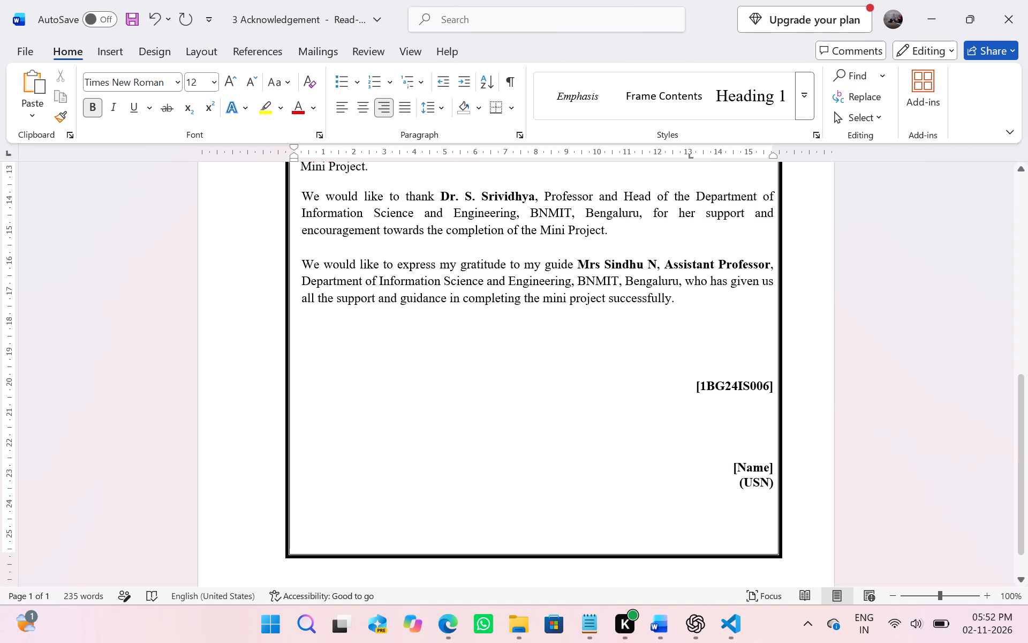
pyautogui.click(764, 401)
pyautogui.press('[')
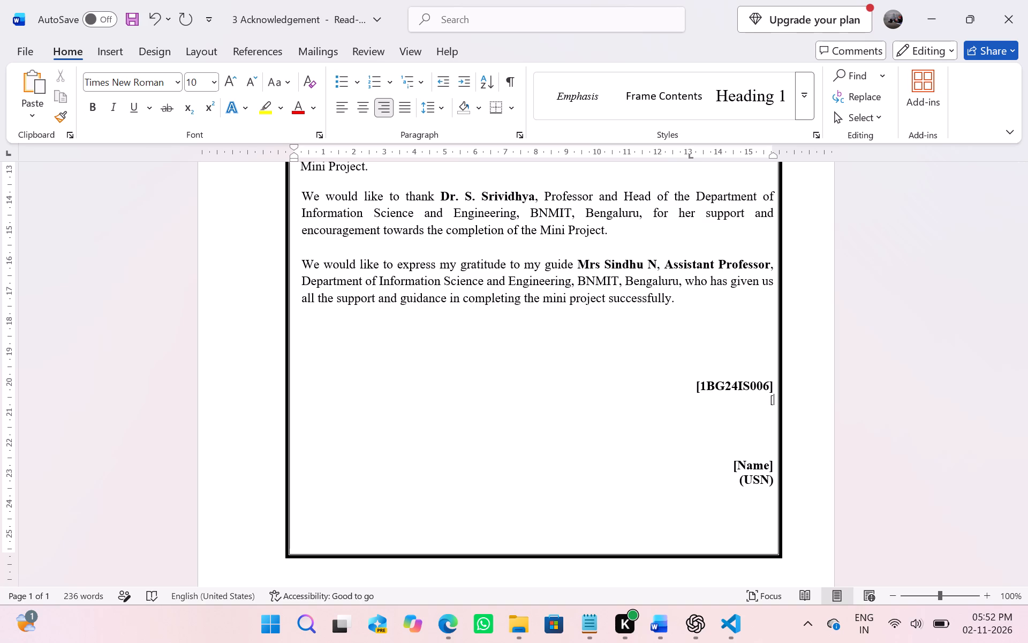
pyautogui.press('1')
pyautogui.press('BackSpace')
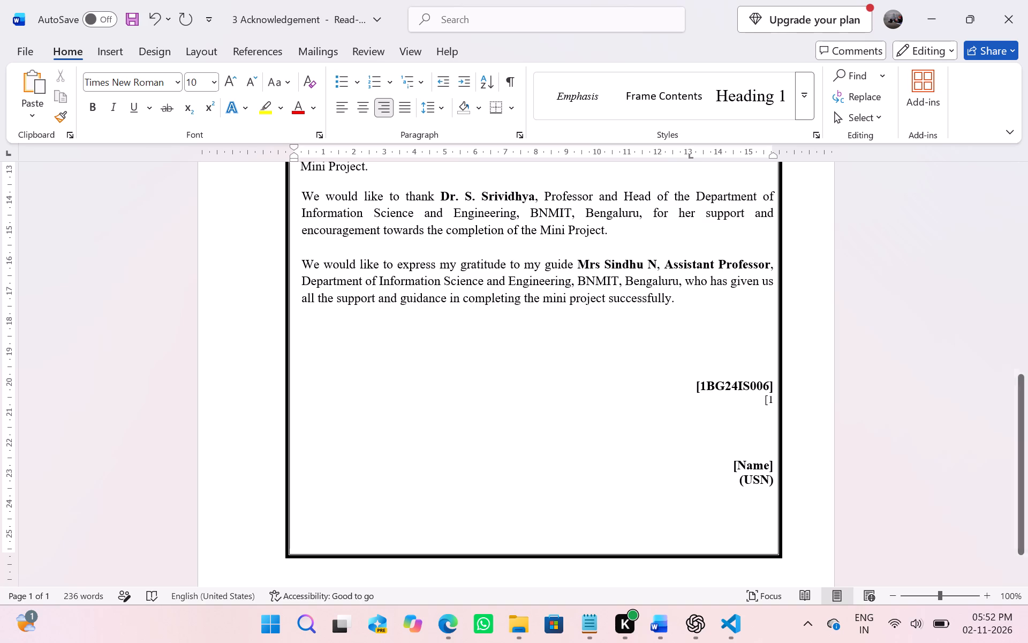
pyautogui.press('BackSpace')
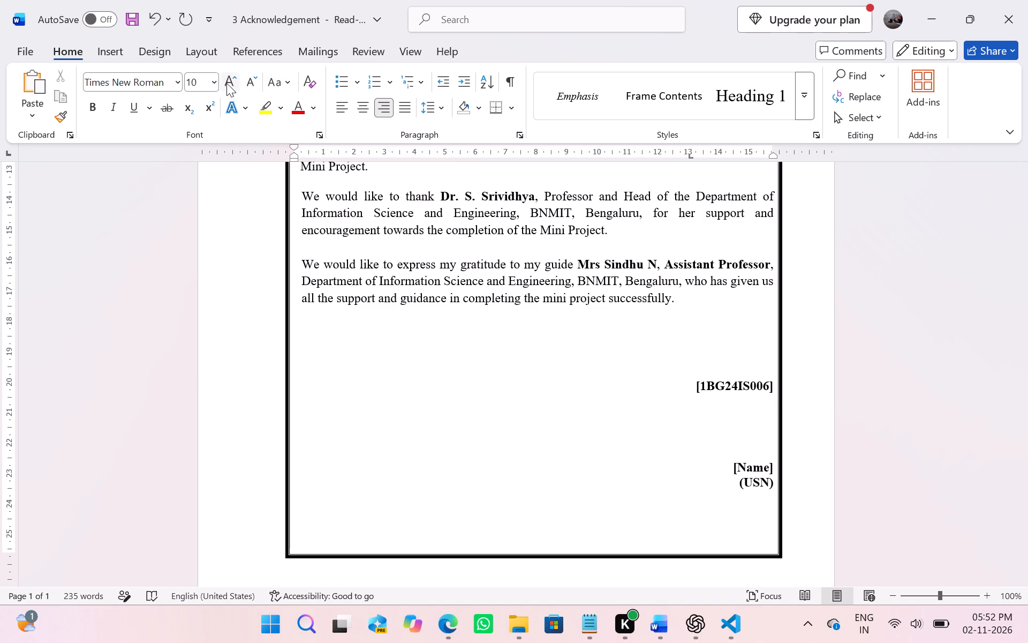
# Enter the second and third students' USNs in square brackets on separate lines beneath the first USN, at font size 12.
pyautogui.doubleClick(226, 83)
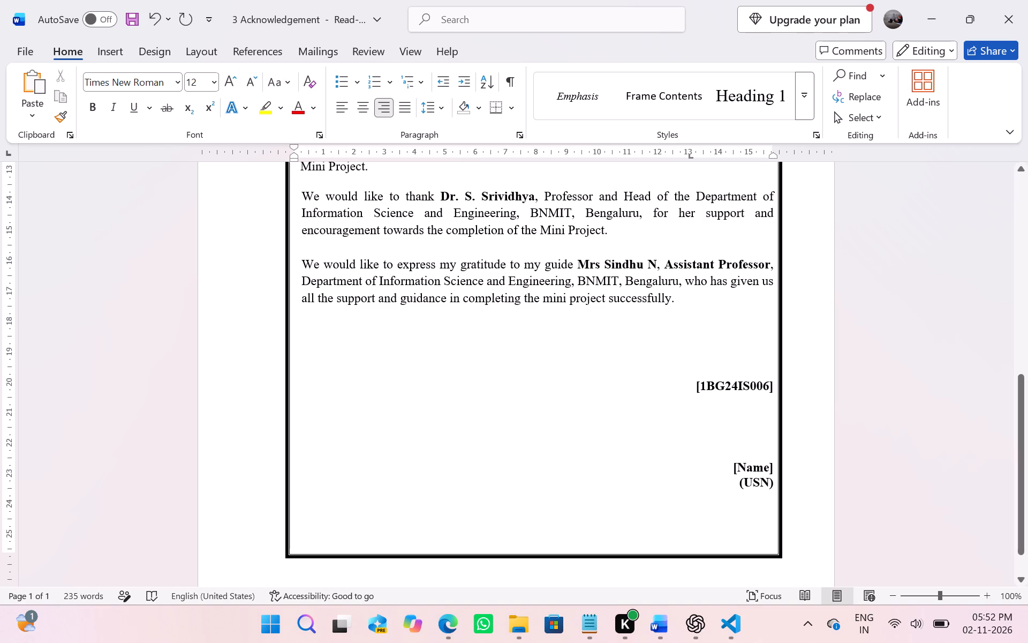
pyautogui.press('[')
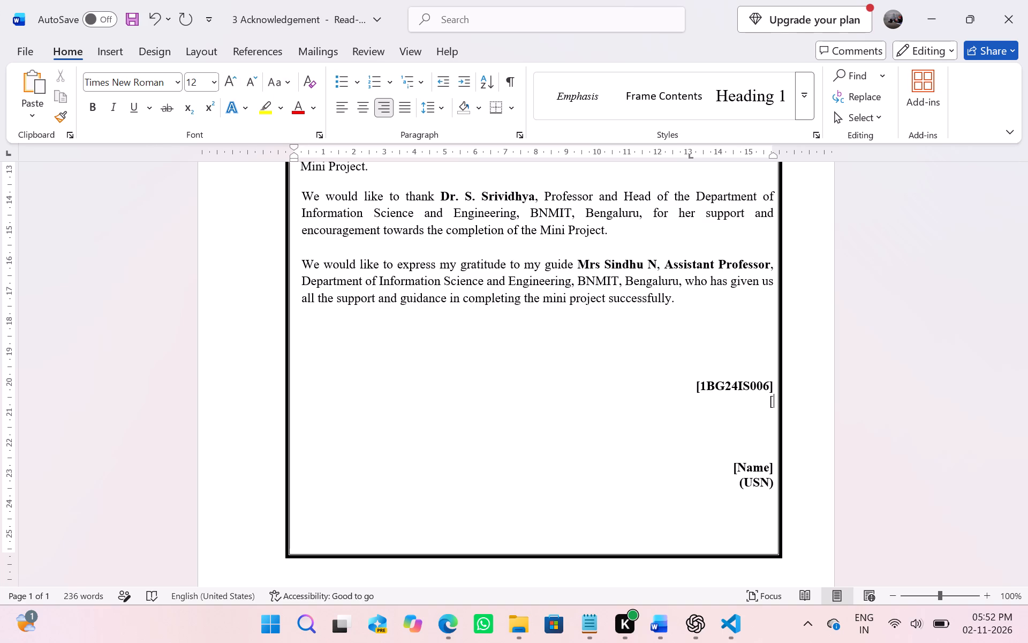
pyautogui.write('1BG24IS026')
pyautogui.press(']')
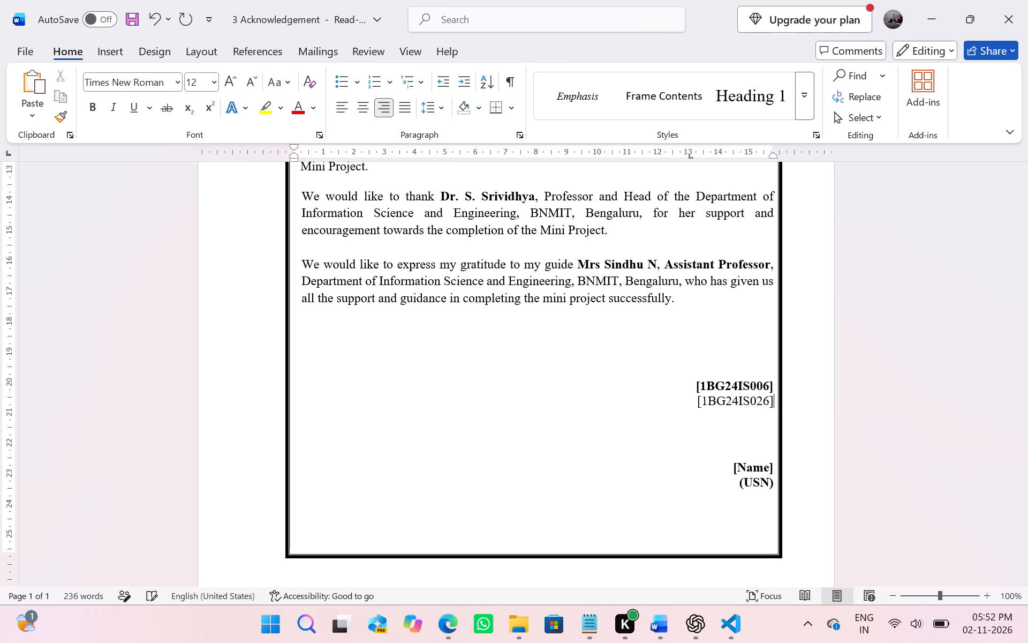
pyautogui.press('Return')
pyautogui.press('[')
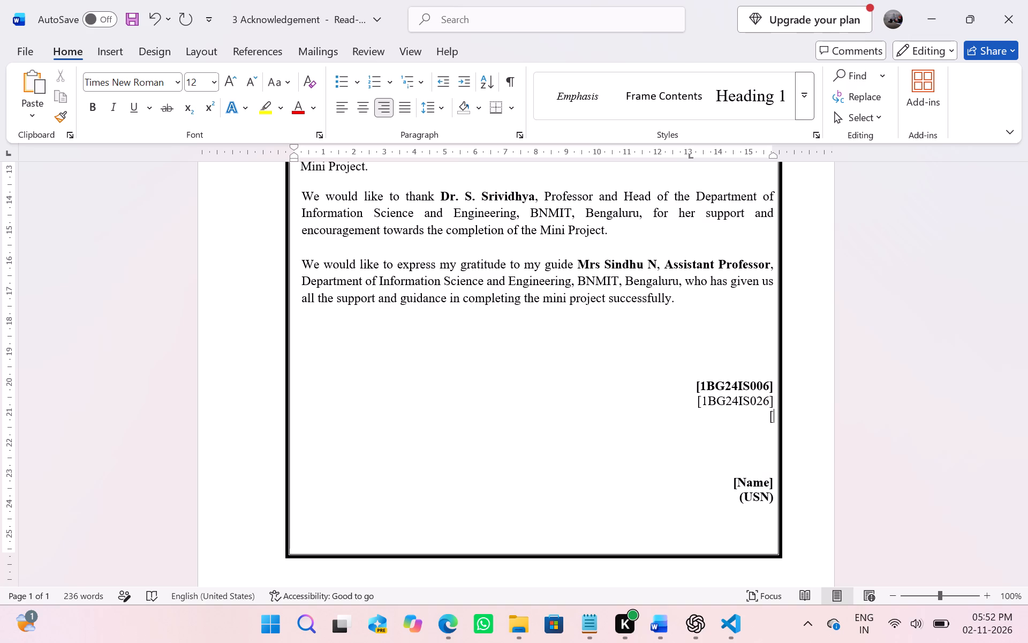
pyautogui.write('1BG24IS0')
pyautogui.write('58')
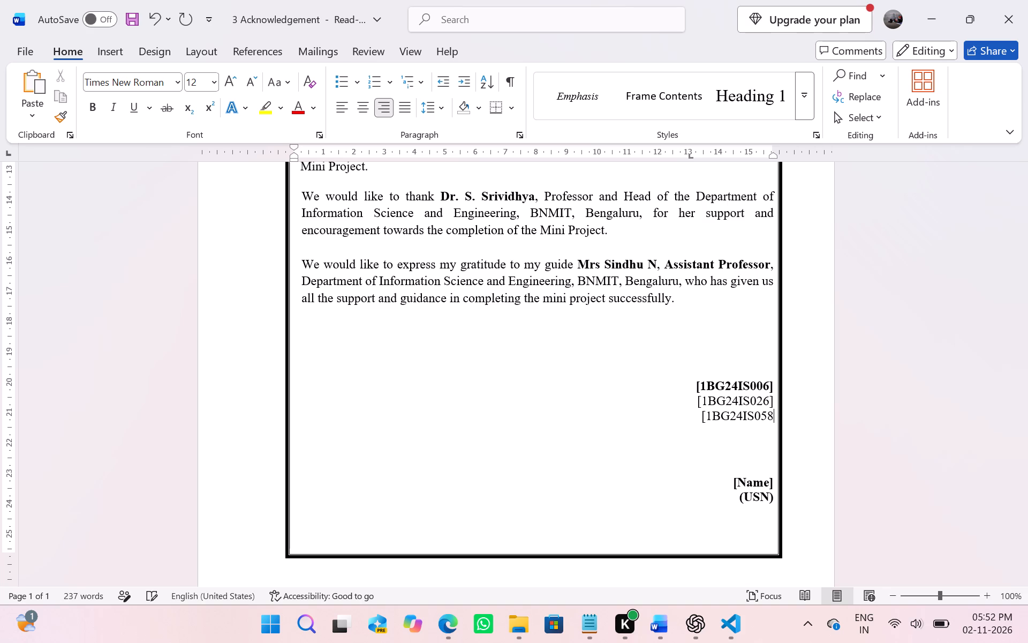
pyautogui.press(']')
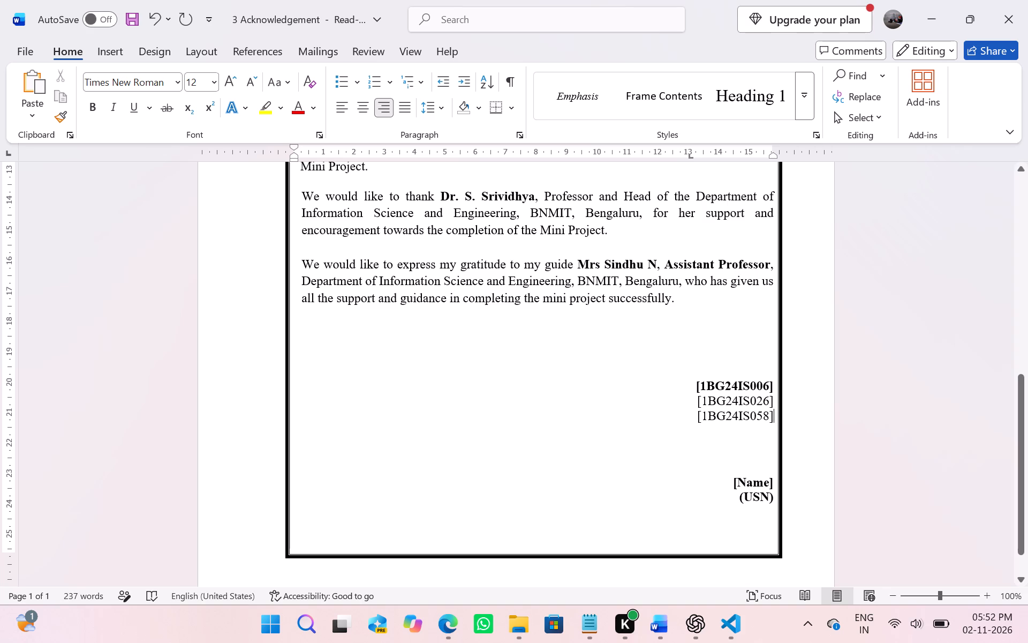
# Make the second and third bracketed USNs bold.
pyautogui.moveTo(775, 415); pyautogui.dragTo(698, 399)
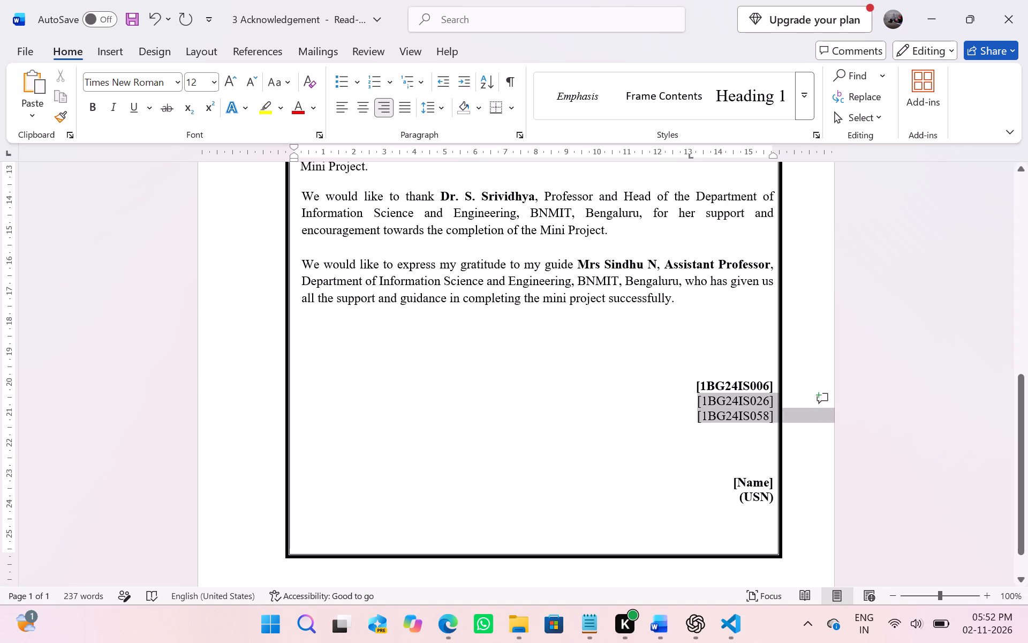
pyautogui.moveTo(698, 399); pyautogui.dragTo(693, 400)
pyautogui.hotkey('ctrl', 'b')
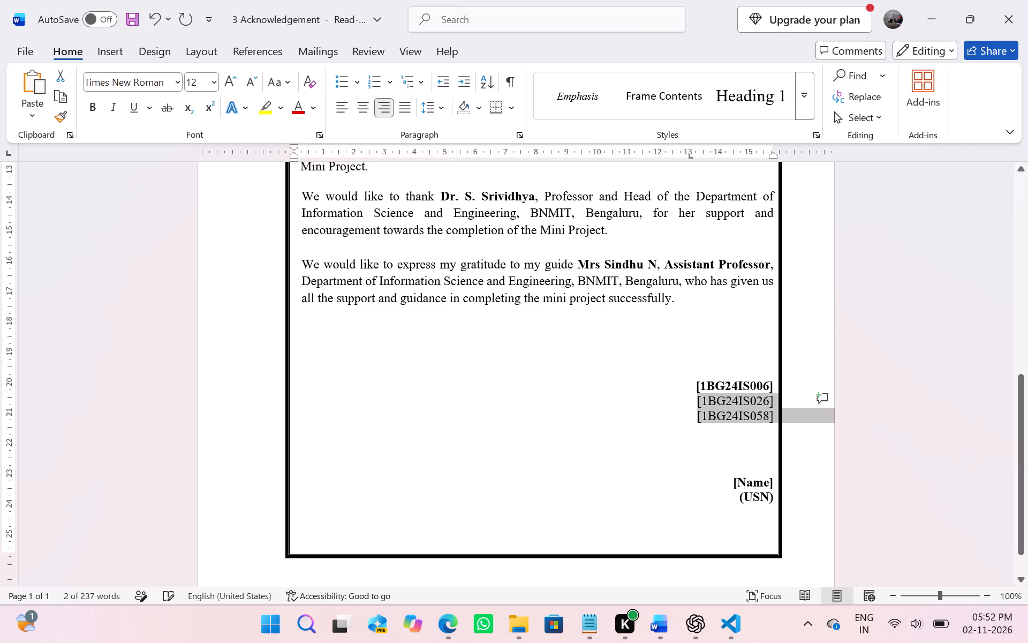
# Delete the remaining "[Name]" and "(USN)" placeholders below the three student USNs.
pyautogui.moveTo(725, 478); pyautogui.dragTo(765, 500)
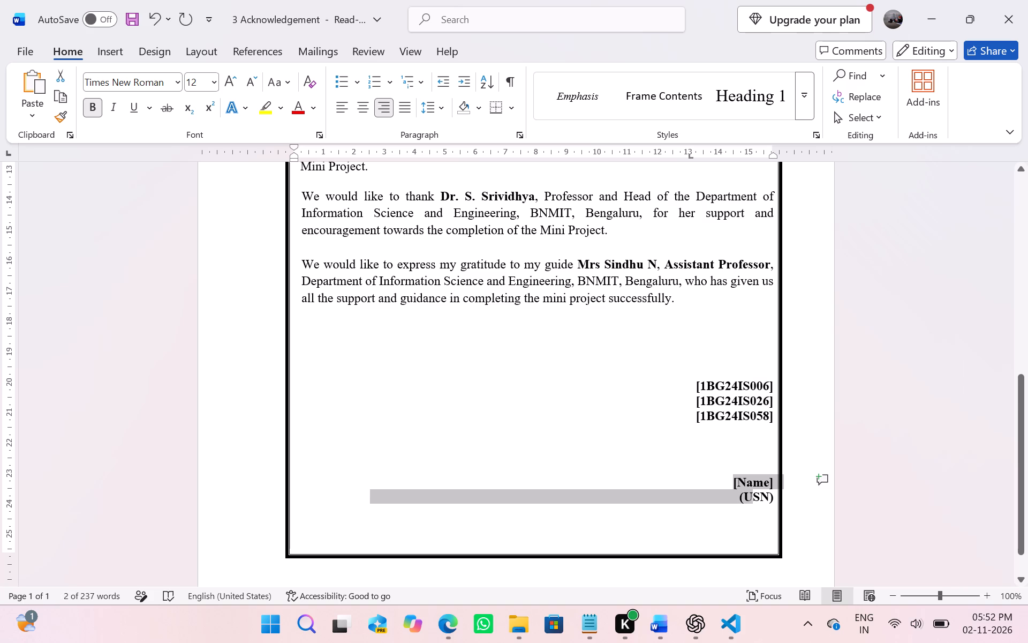
pyautogui.moveTo(765, 500); pyautogui.dragTo(776, 503)
pyautogui.press('BackSpace')
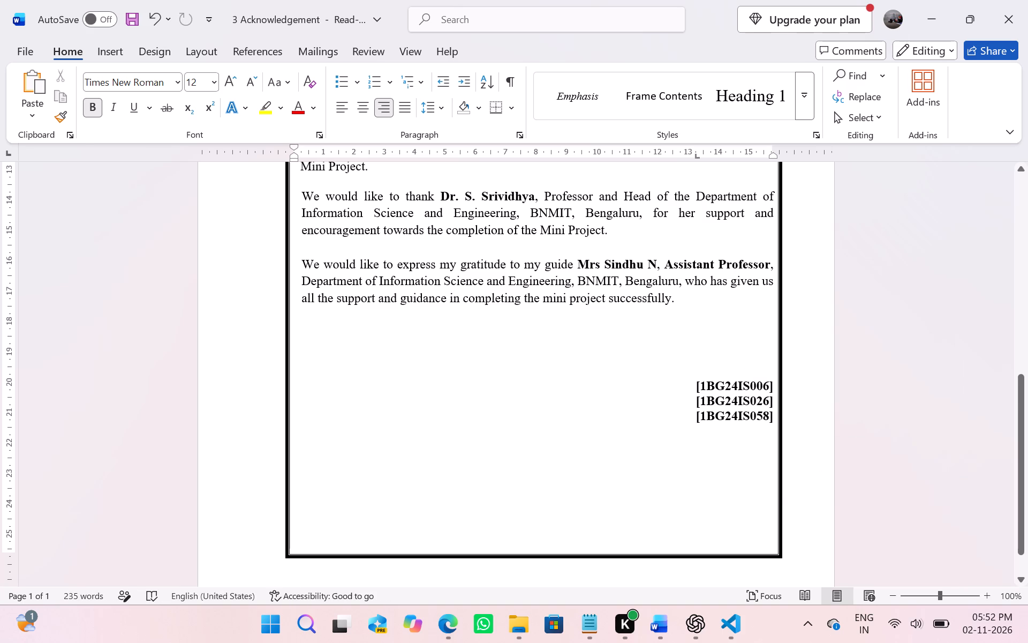
# Insert a blank line after the first and after the second bracketed USN to space out the three entries.
pyautogui.click(775, 387)
pyautogui.press('Return')
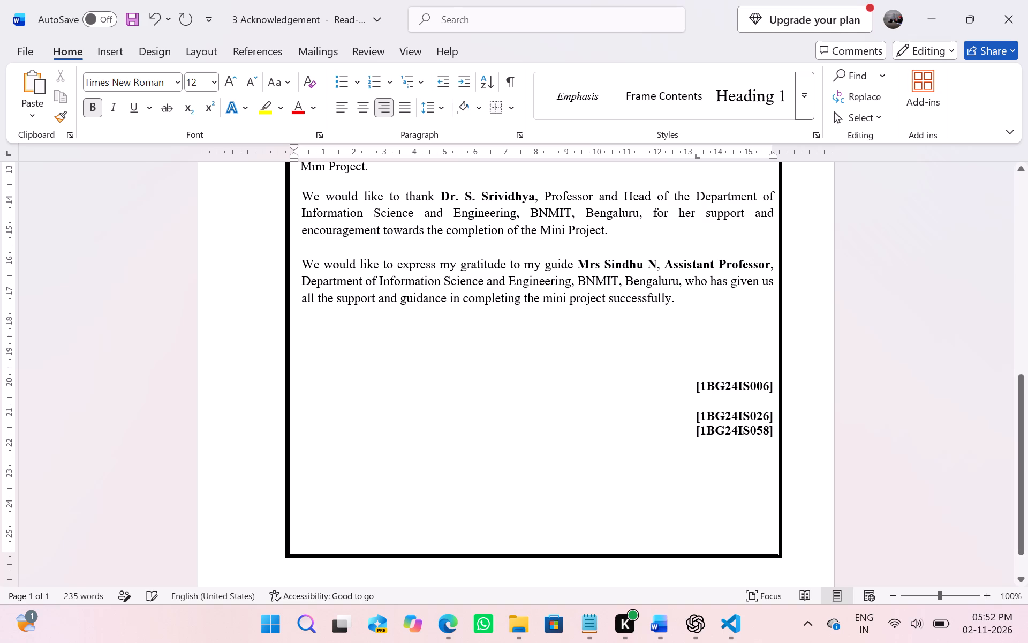
pyautogui.click(774, 416)
pyautogui.press('Return')
# Enter the first student's full name before the first bracketed USN at font size 12.
pyautogui.click(679, 389)
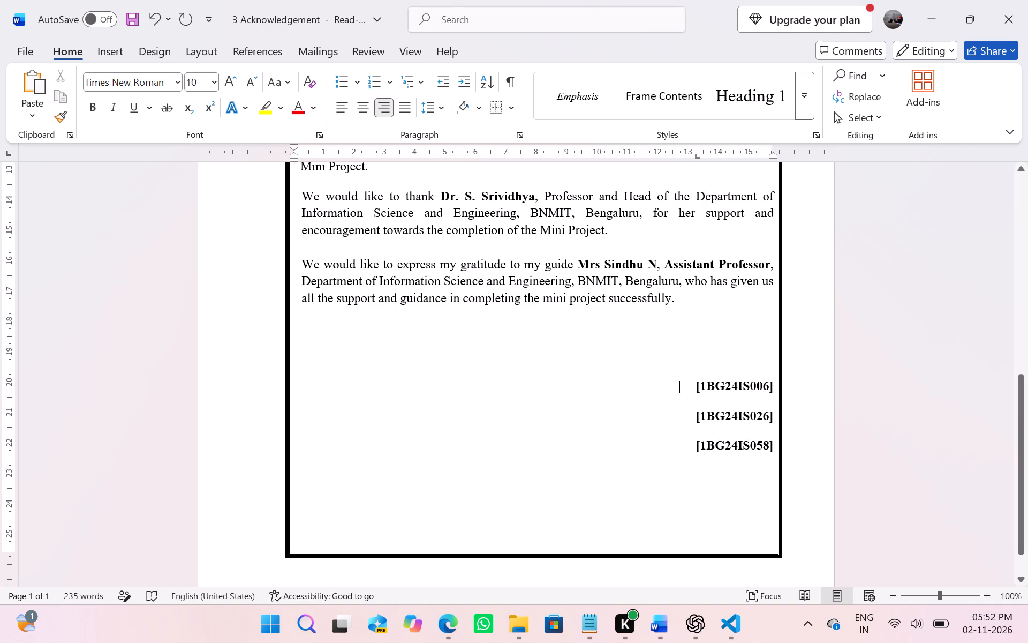
pyautogui.click(692, 386)
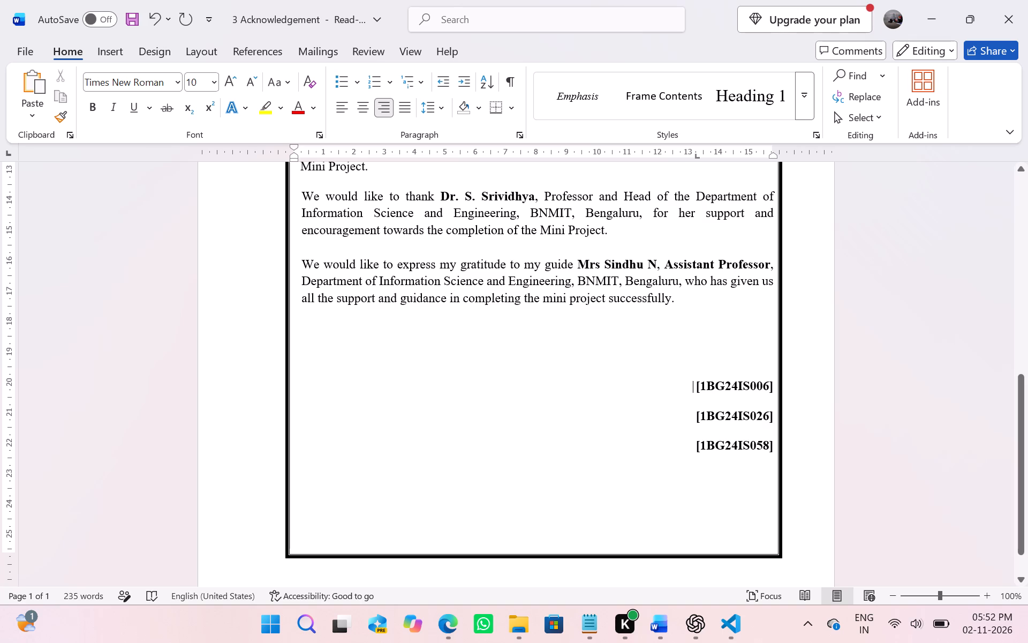
pyautogui.click(694, 388)
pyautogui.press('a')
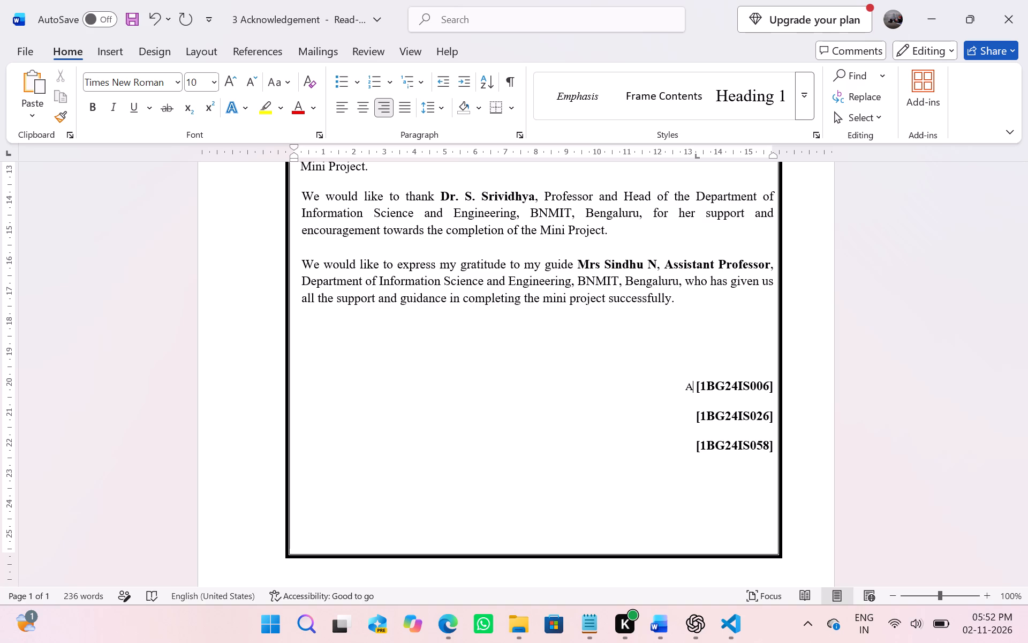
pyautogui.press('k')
pyautogui.press('BackSpace')
pyautogui.press('BackSpace')
pyautogui.click(237, 81)
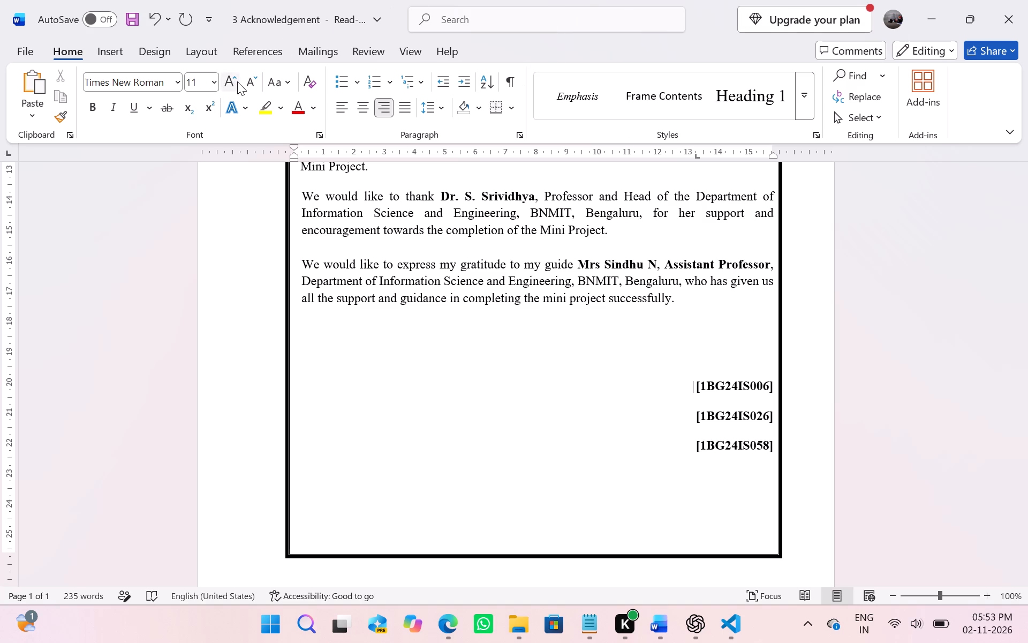
pyautogui.click(237, 81)
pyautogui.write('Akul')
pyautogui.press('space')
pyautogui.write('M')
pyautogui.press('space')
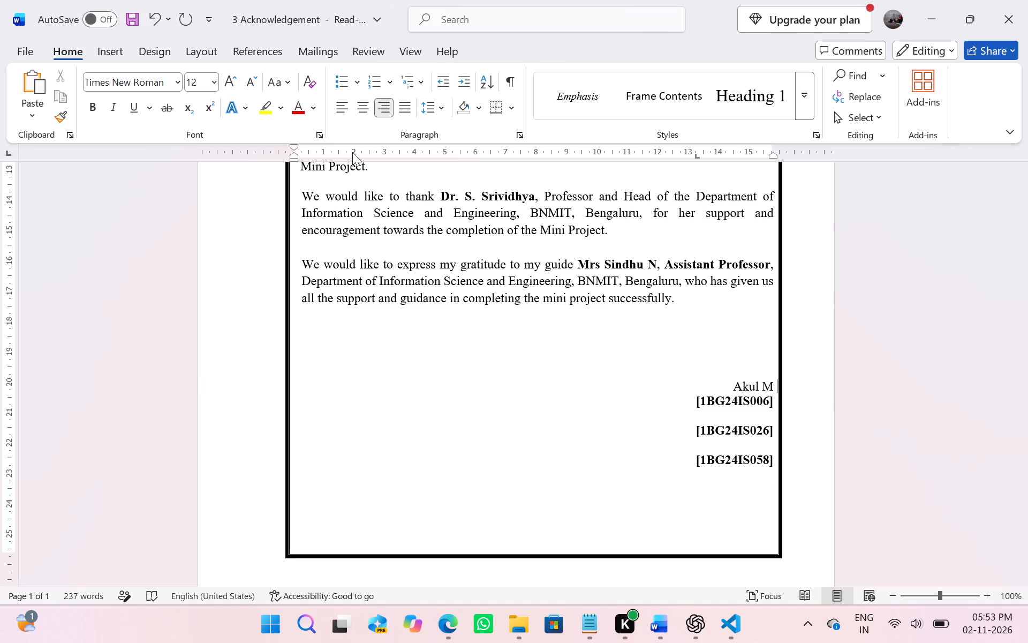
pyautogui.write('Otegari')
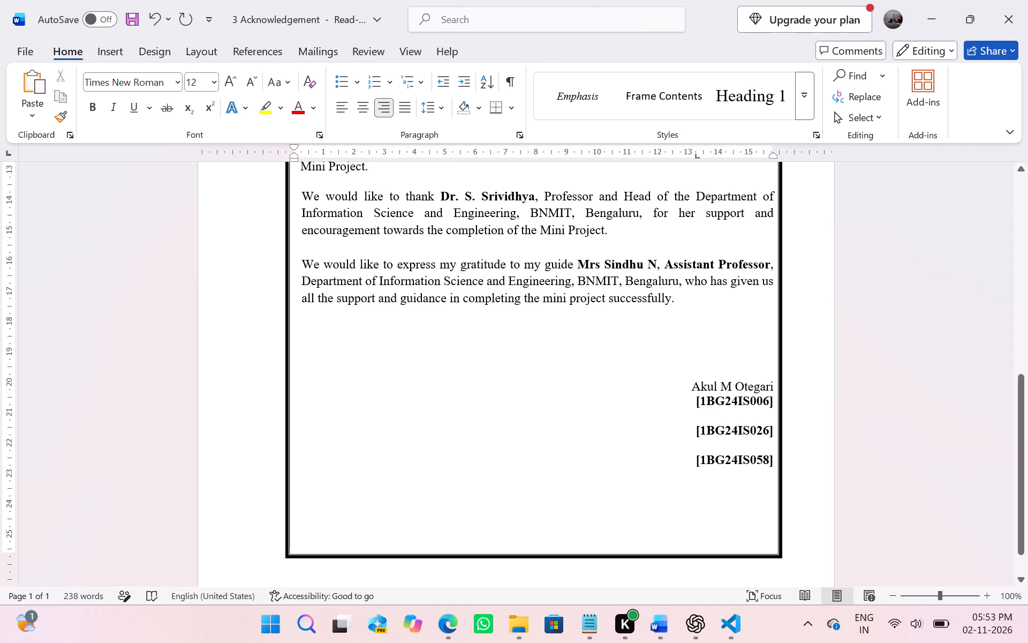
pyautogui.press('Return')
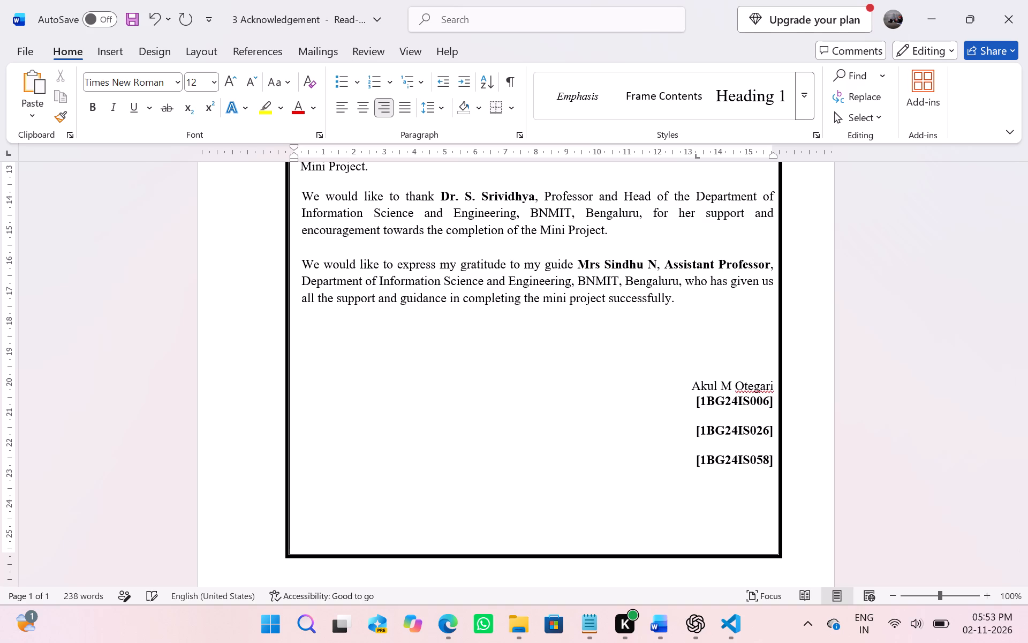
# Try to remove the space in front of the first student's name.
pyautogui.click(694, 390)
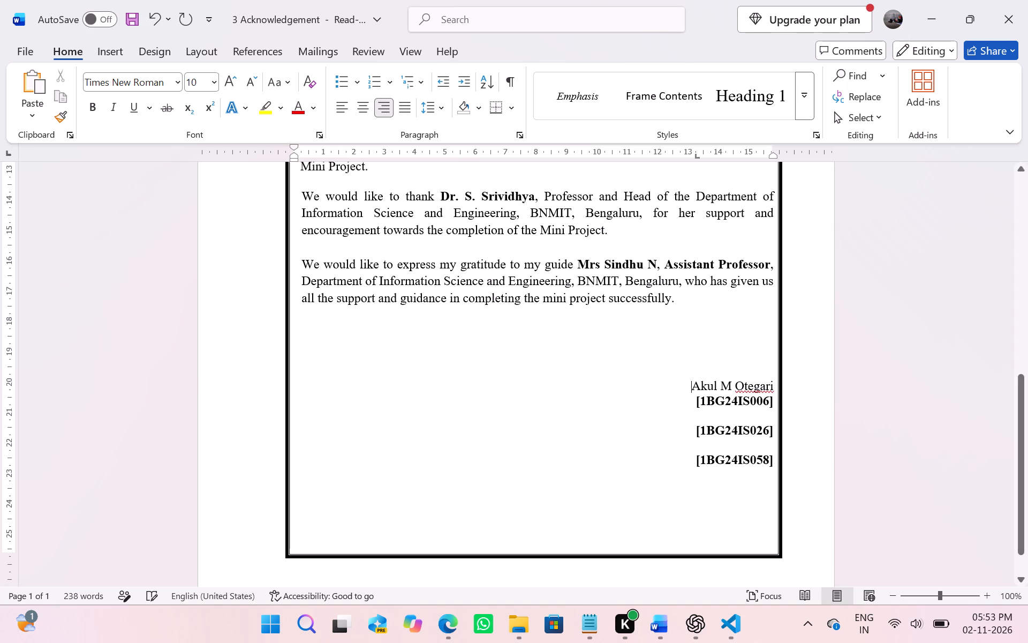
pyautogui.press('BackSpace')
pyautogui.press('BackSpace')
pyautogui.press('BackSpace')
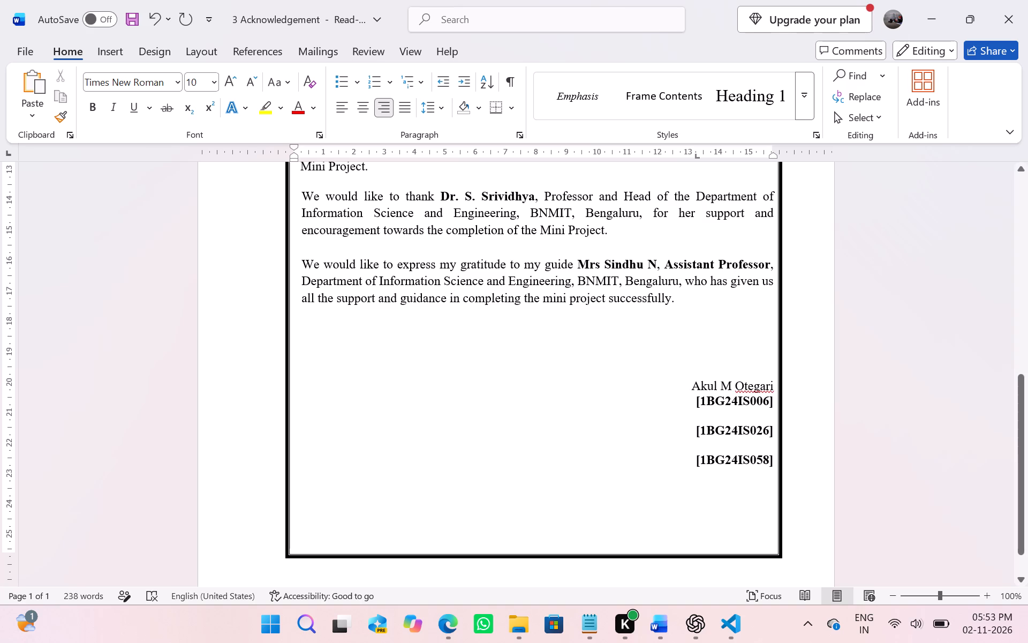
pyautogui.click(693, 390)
# Cut the first student's bracketed USN and paste it in bold after the name, rejoining the leftover closing bracket to it.
pyautogui.moveTo(773, 401); pyautogui.dragTo(693, 403)
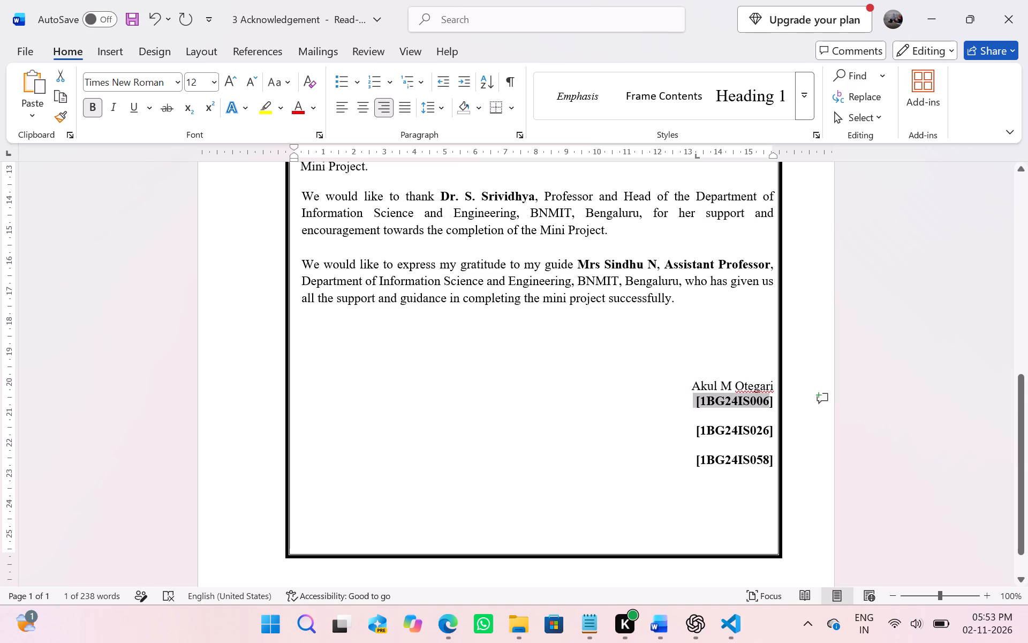
pyautogui.hotkey('ctrl', 'x')
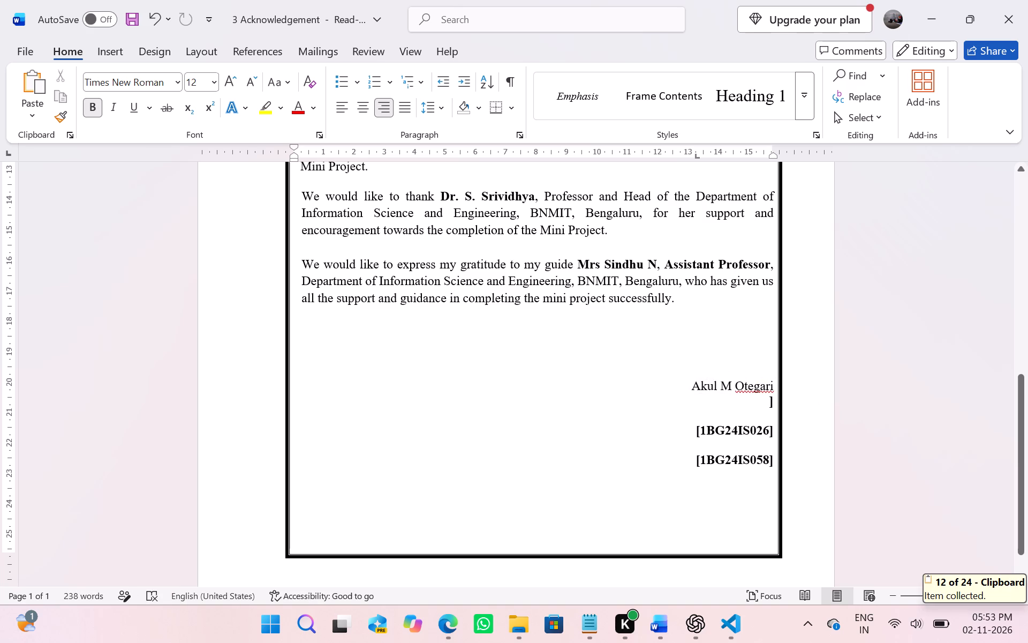
pyautogui.click(772, 388)
pyautogui.press('Right')
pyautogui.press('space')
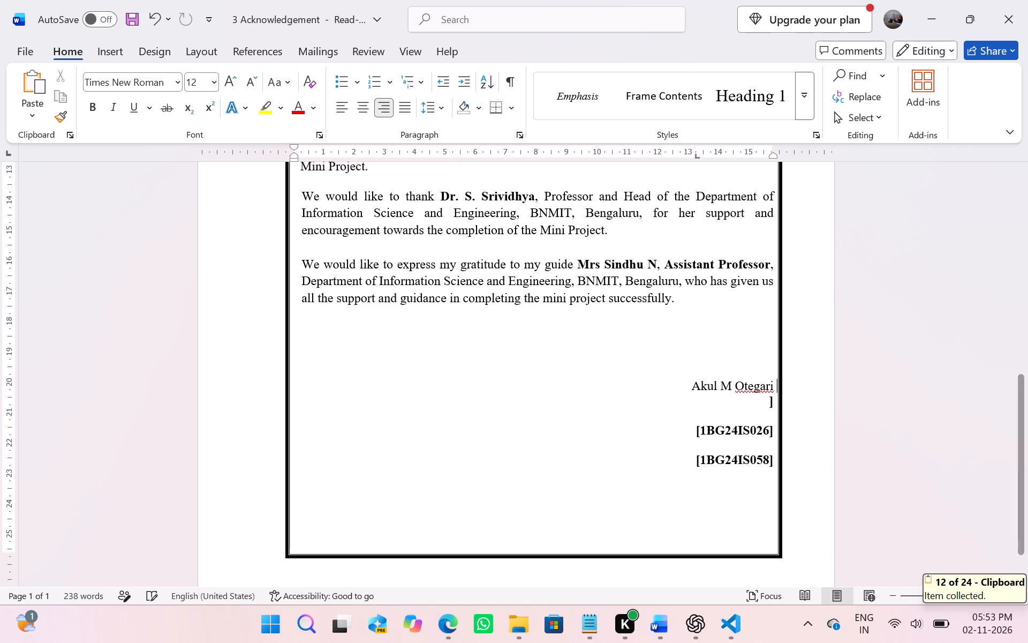
pyautogui.hotkey('ctrl', 'b')
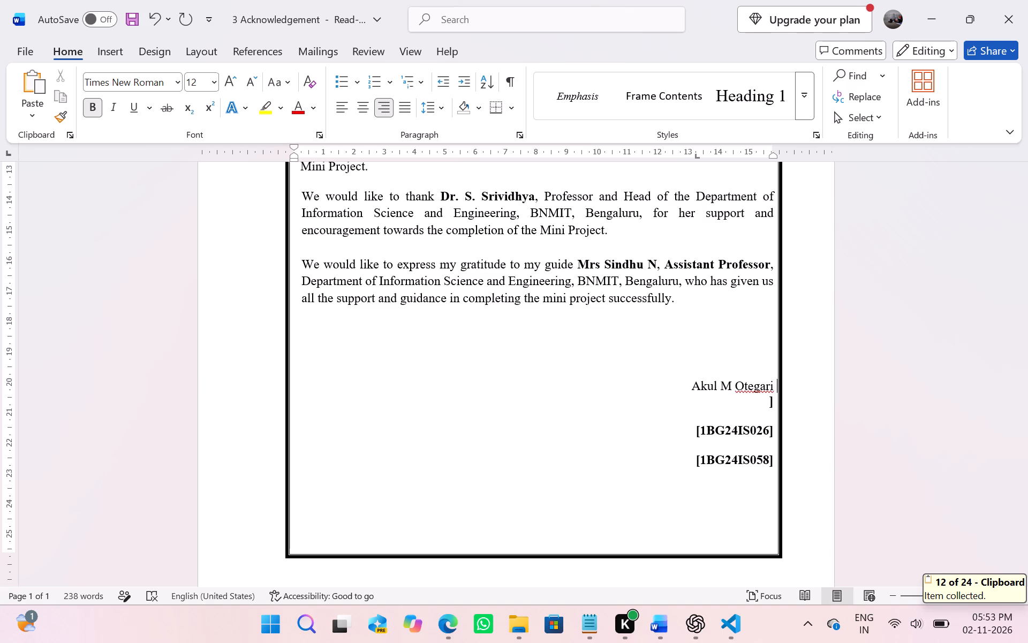
pyautogui.hotkey('ctrl', 'v')
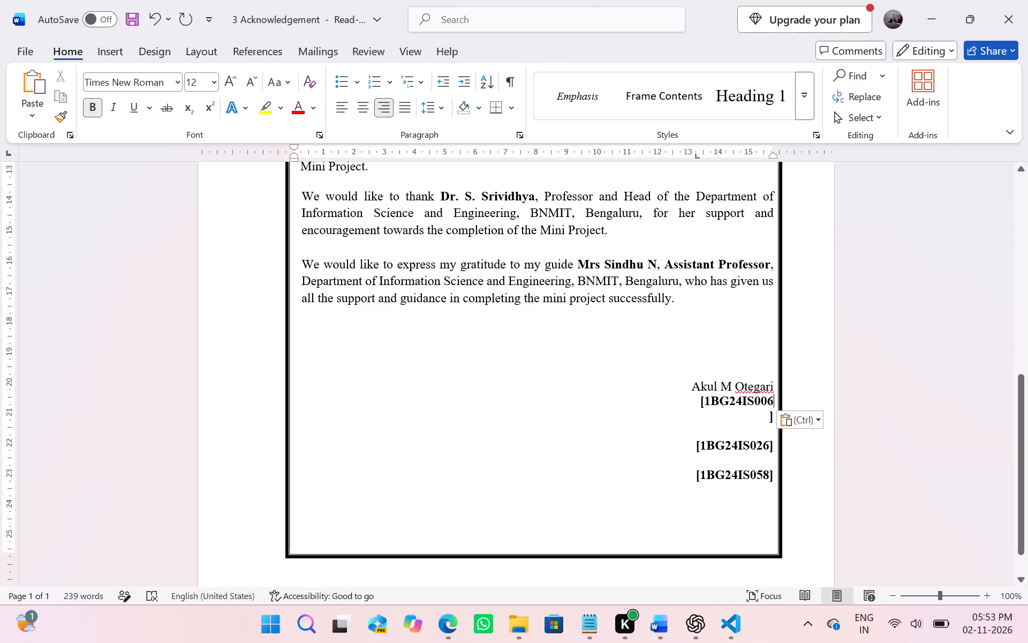
pyautogui.click(769, 419)
pyautogui.press('BackSpace')
pyautogui.press('BackSpace')
pyautogui.press('BackSpace')
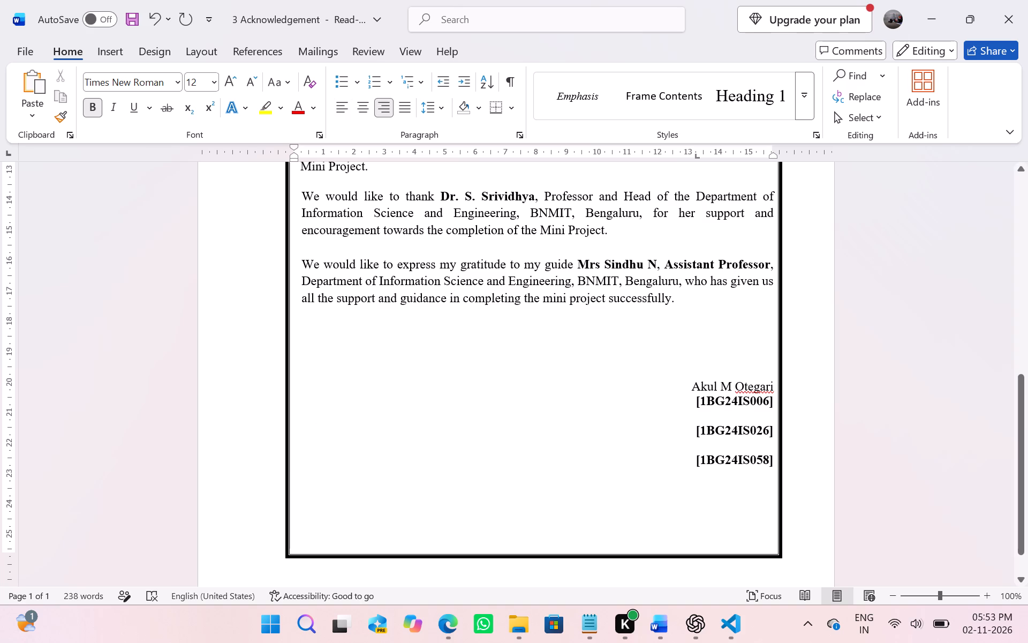
# Centre-align the line holding the first student's name and USN.
pyautogui.click(691, 387)
pyautogui.click(364, 109)
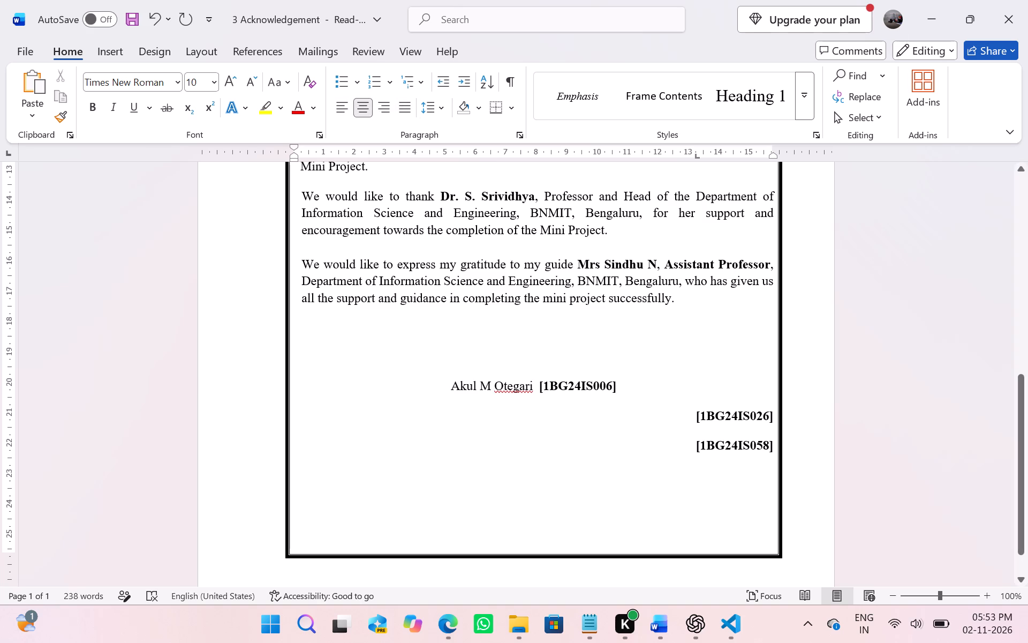
# Pad the front of the first student's line with spaces until its bracketed USN lines up with the USNs below.
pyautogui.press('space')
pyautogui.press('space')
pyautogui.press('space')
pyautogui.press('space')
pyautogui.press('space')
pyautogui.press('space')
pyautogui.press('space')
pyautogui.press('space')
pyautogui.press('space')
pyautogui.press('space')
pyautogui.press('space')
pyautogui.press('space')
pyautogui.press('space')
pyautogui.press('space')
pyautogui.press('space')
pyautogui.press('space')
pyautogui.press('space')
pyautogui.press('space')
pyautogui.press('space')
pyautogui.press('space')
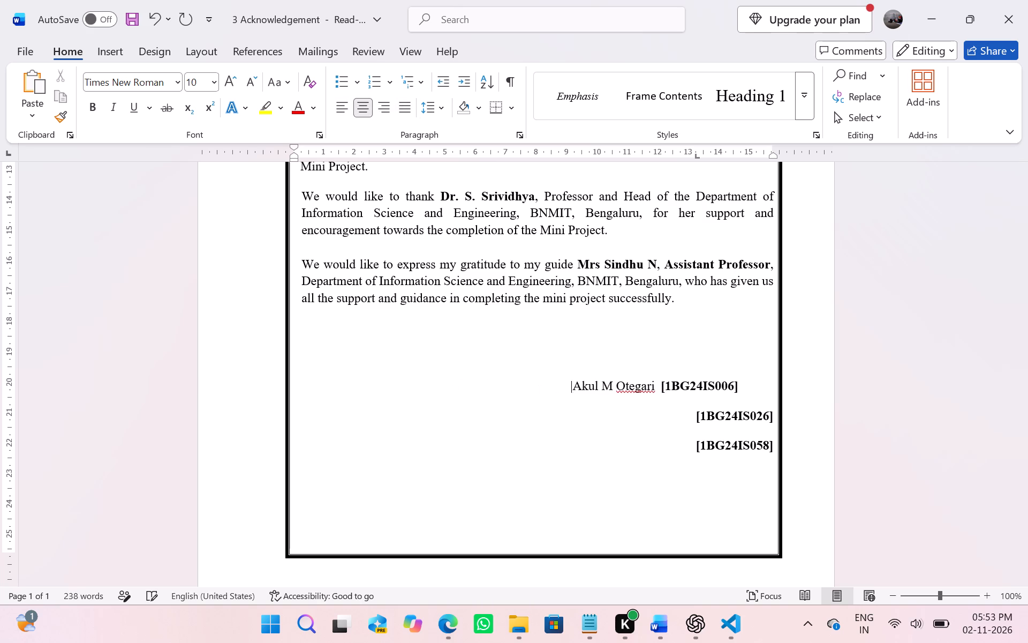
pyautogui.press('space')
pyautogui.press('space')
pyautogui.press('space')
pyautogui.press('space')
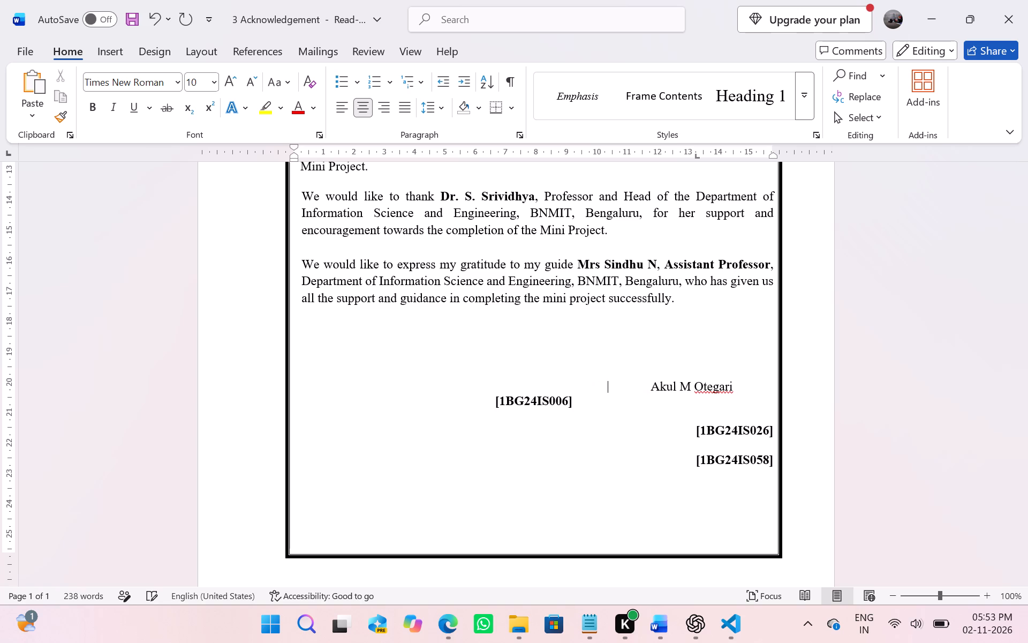
pyautogui.press('BackSpace')
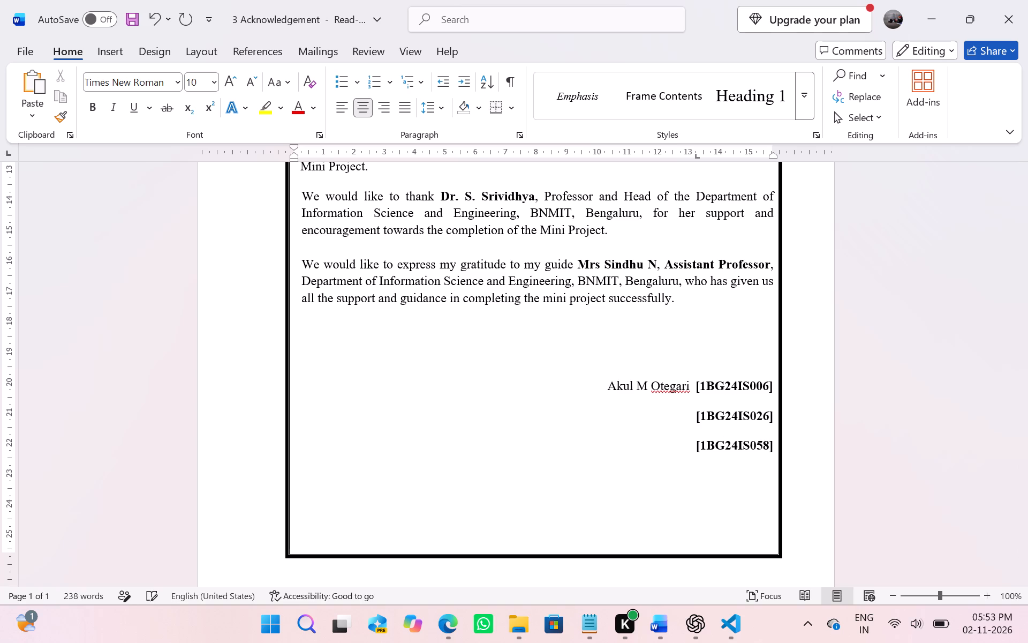
# Enter the second student's name and initials in front of the second bracketed USN.
pyautogui.click(637, 412)
pyautogui.click(676, 417)
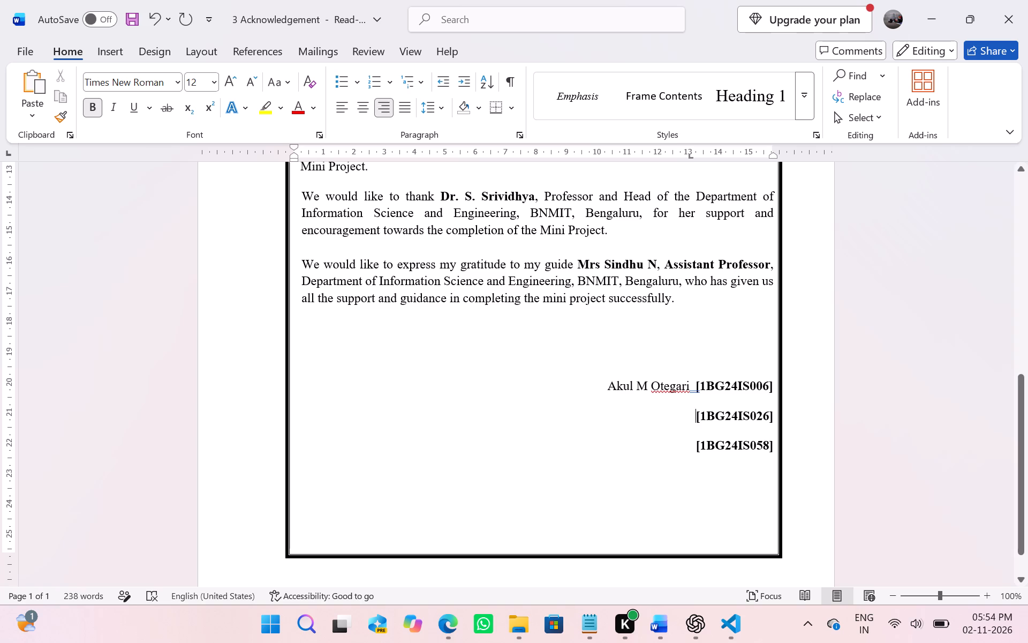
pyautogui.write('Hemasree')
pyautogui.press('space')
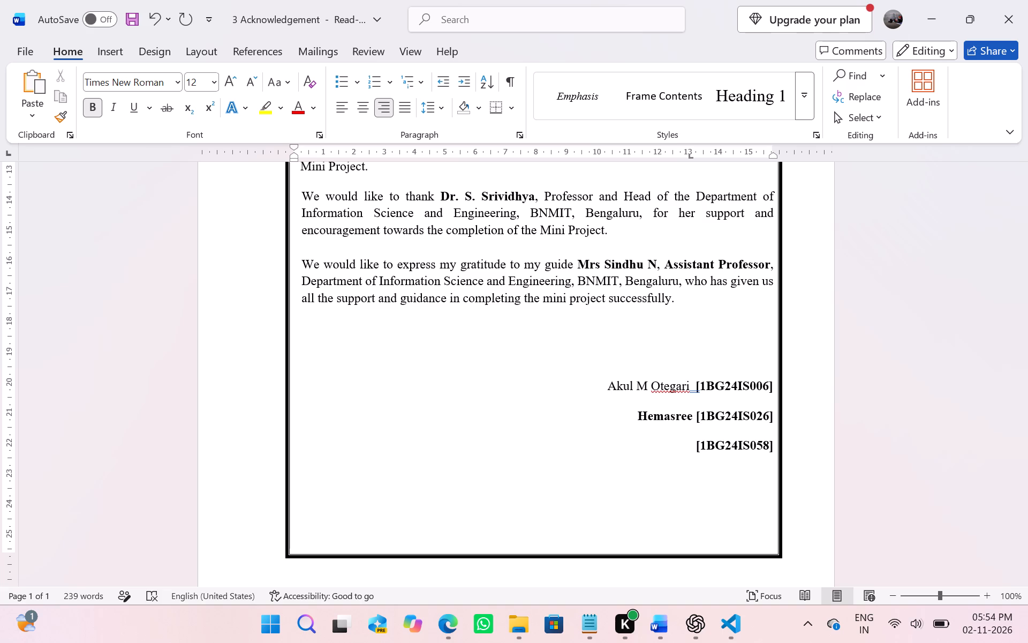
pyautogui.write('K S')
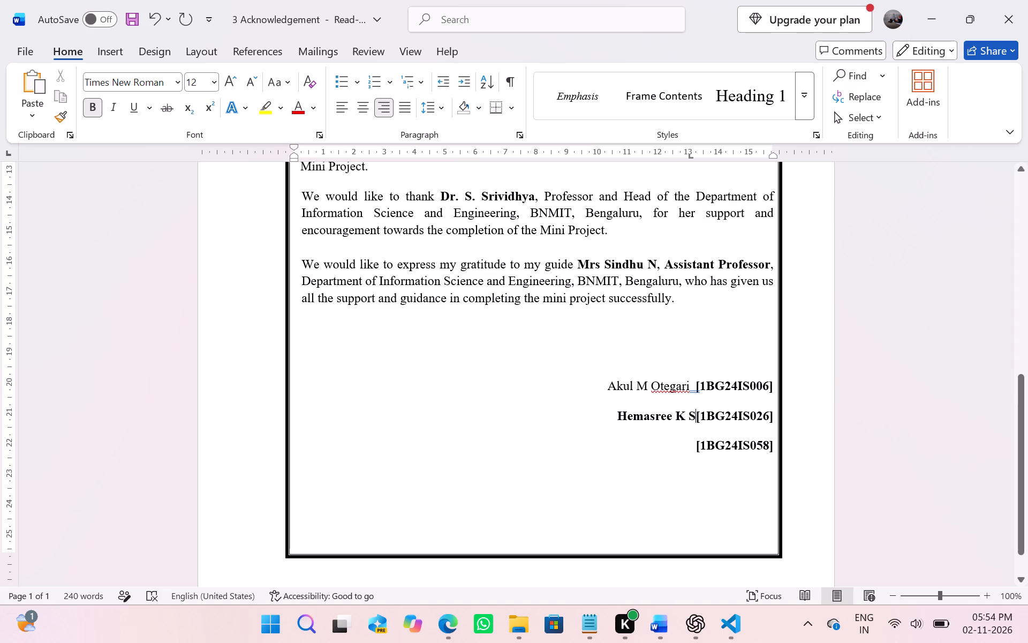
# Enter the third student's full name in front of the third bracketed USN, followed by a space.
pyautogui.click(688, 451)
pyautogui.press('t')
pyautogui.press('BackSpace')
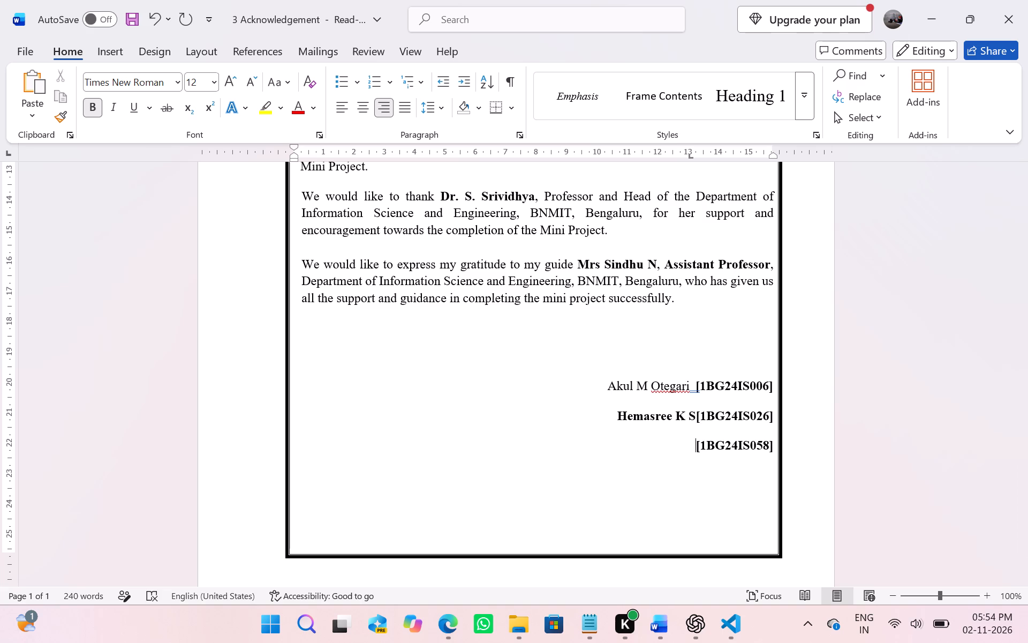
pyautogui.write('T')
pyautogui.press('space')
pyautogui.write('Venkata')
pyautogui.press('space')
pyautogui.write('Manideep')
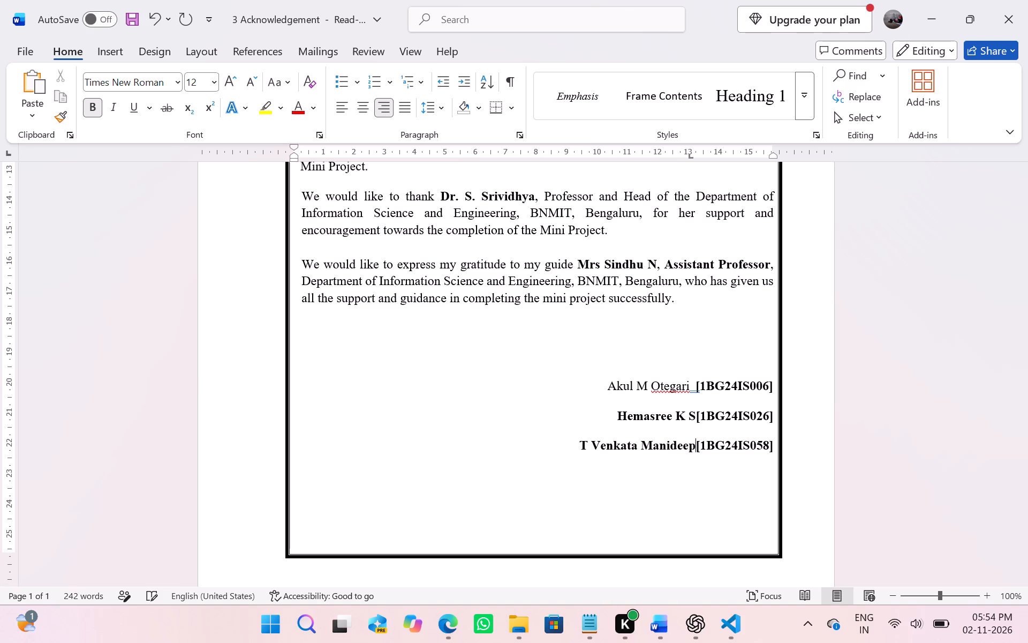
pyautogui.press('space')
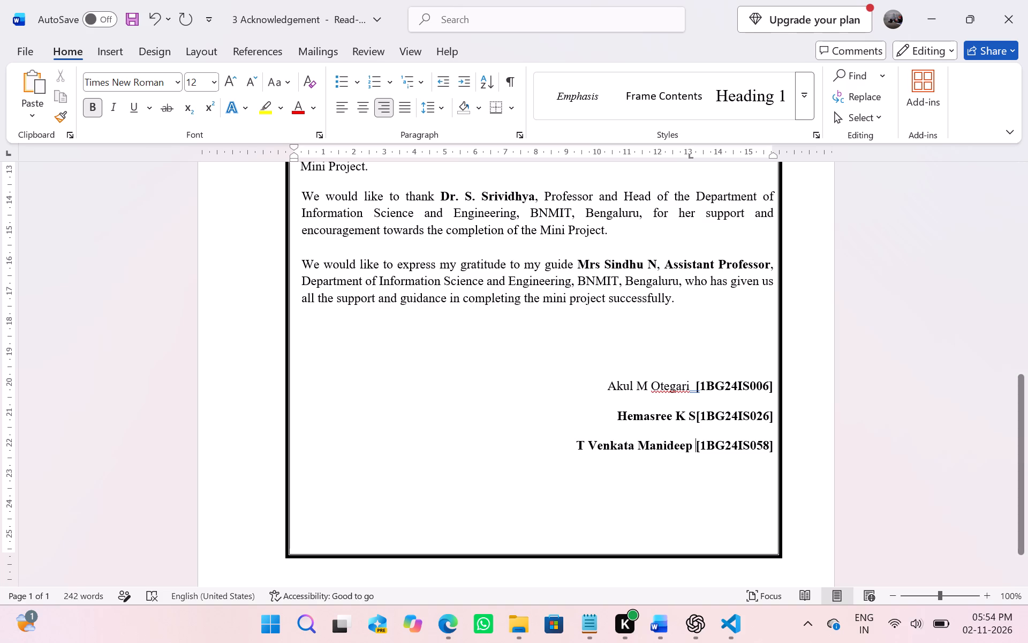
# Even out the gap between name and USN to a single space in the second and first students' lines.
pyautogui.click(693, 418)
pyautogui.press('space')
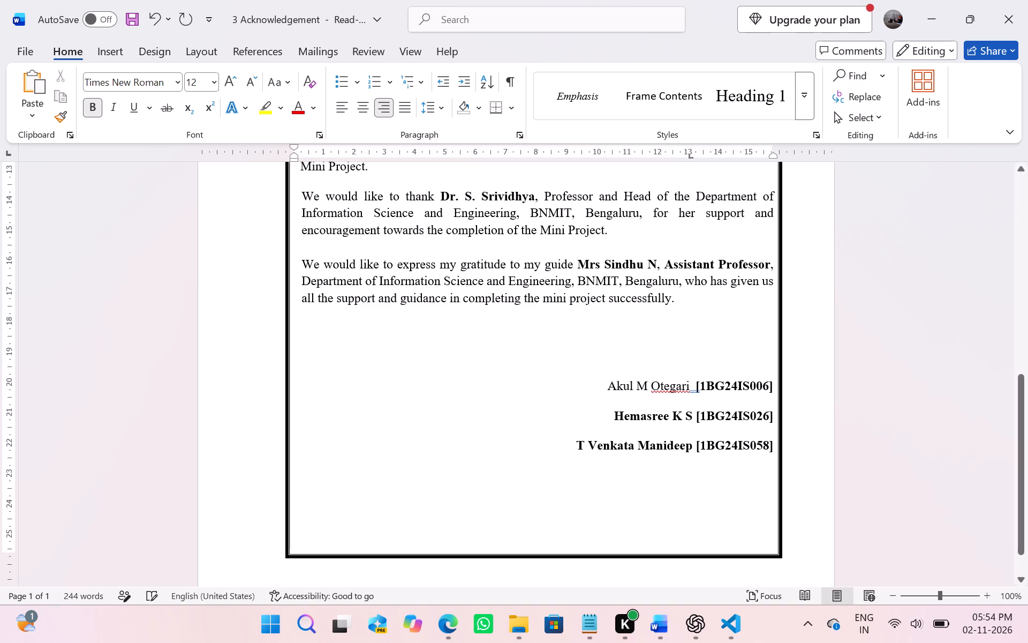
pyautogui.click(696, 388)
pyautogui.press('BackSpace')
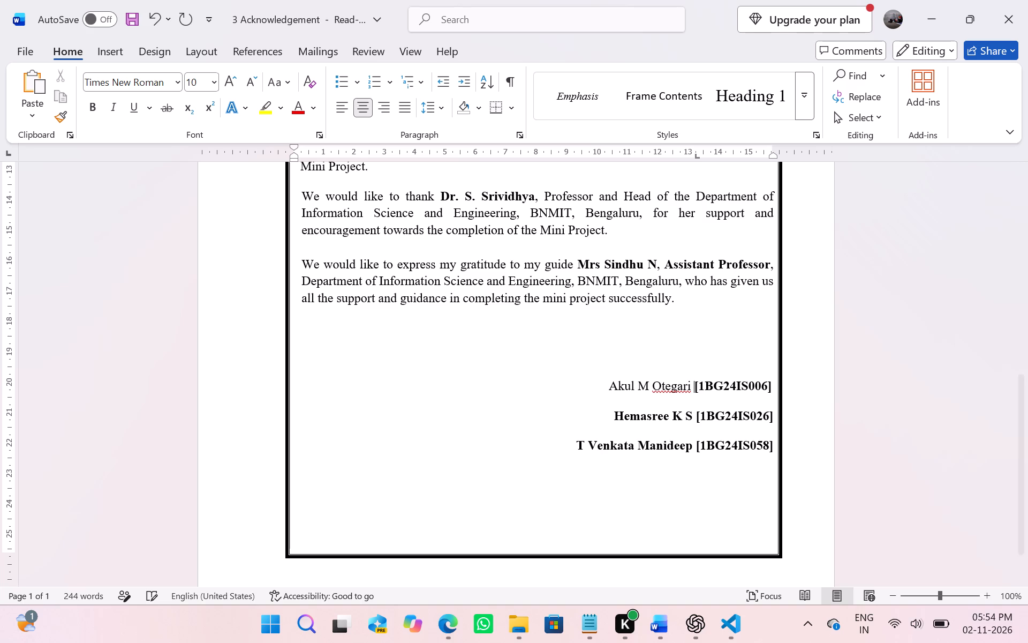
# Make the first student's name bold and remove one leading space so the line realigns with the two below.
pyautogui.moveTo(608, 386); pyautogui.dragTo(629, 383)
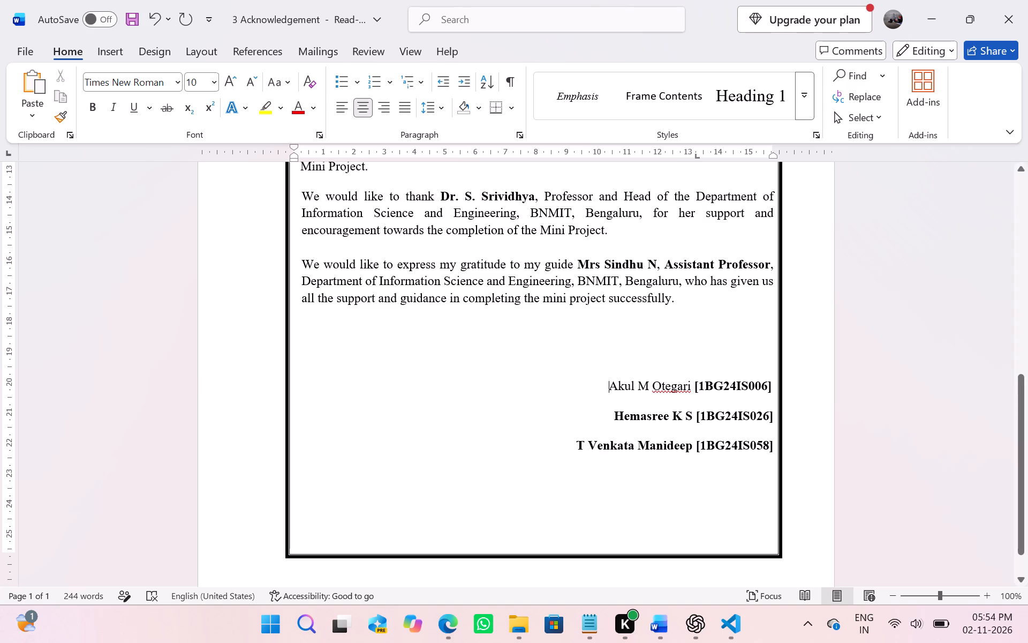
pyautogui.moveTo(629, 383); pyautogui.dragTo(674, 387)
pyautogui.hotkey('ctrl', 'b')
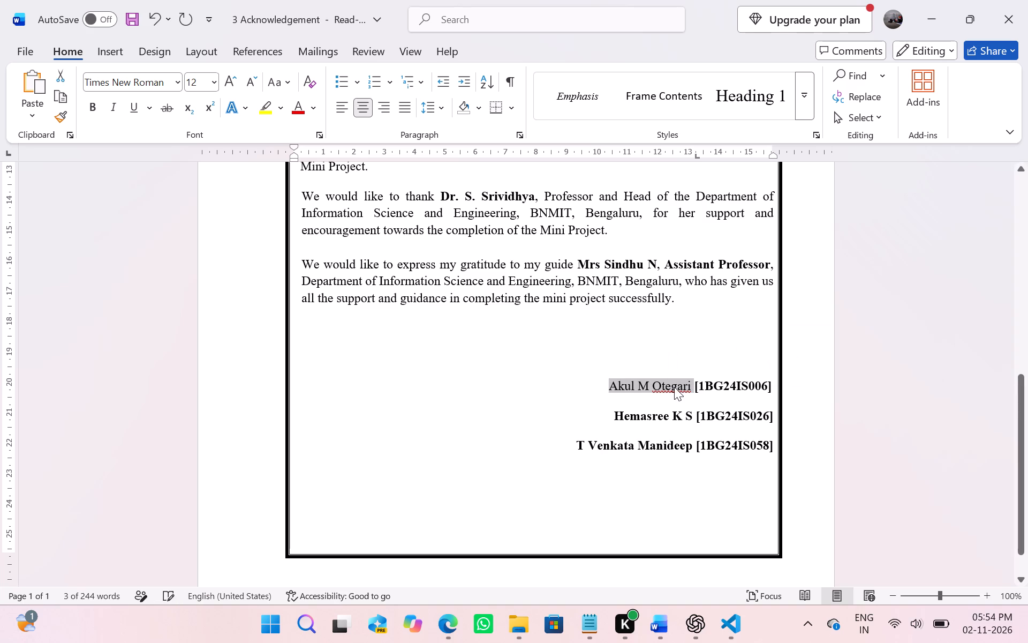
pyautogui.click(646, 386)
pyautogui.press('BackSpace')
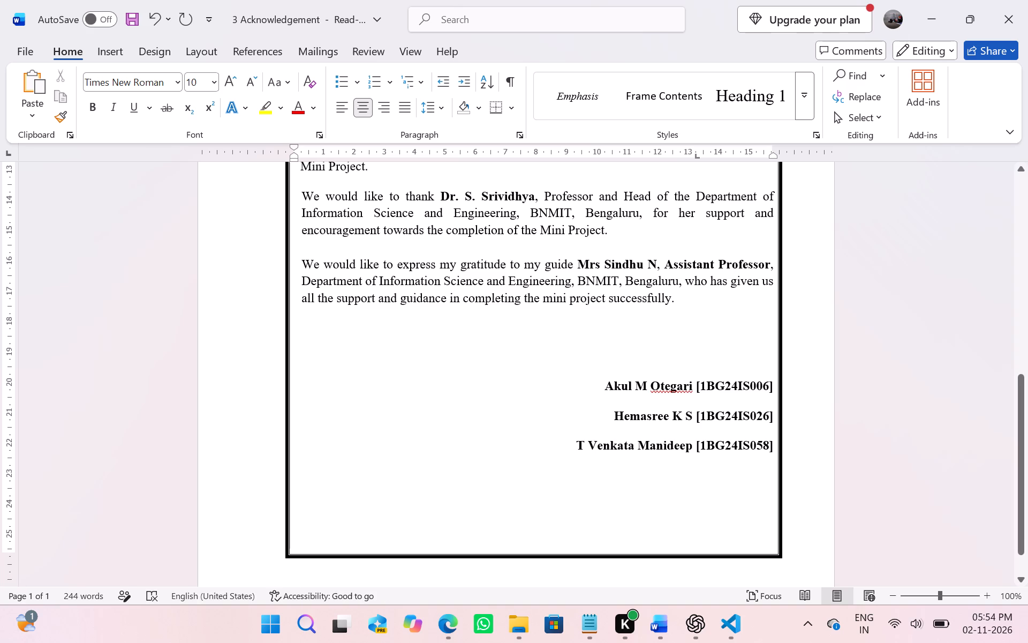
# Review the whole Acknowledgement page, from the heading and thanks paragraphs down to the students' names and USNs.
pyautogui.scroll(18, 488, 352)
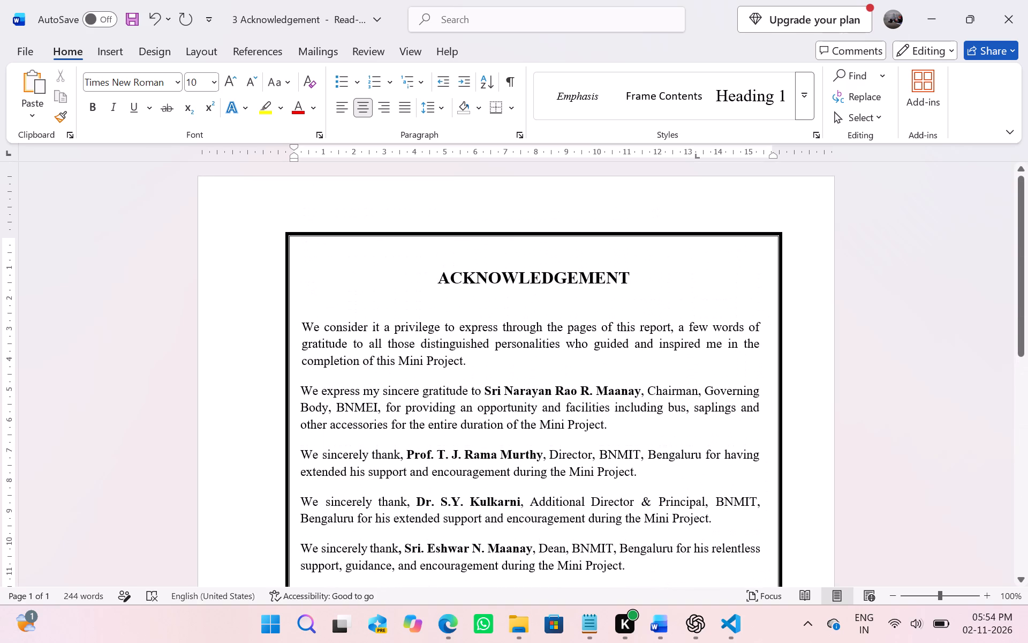
pyautogui.scroll(-1, 488, 347)
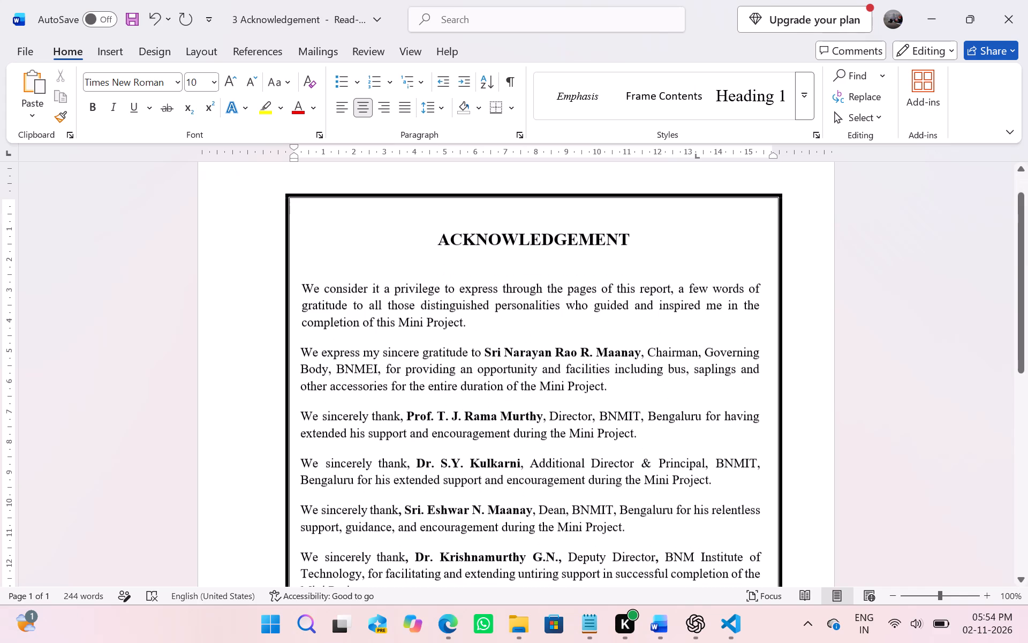
pyautogui.scroll(-8, 489, 347)
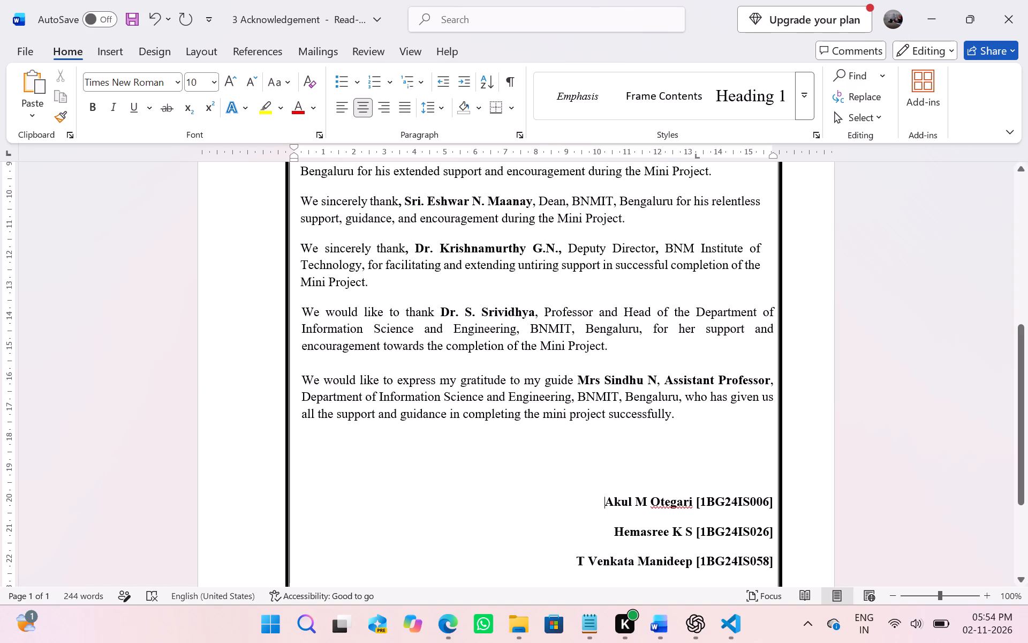
pyautogui.scroll(-6, 521, 326)
pyautogui.scroll(18, 521, 326)
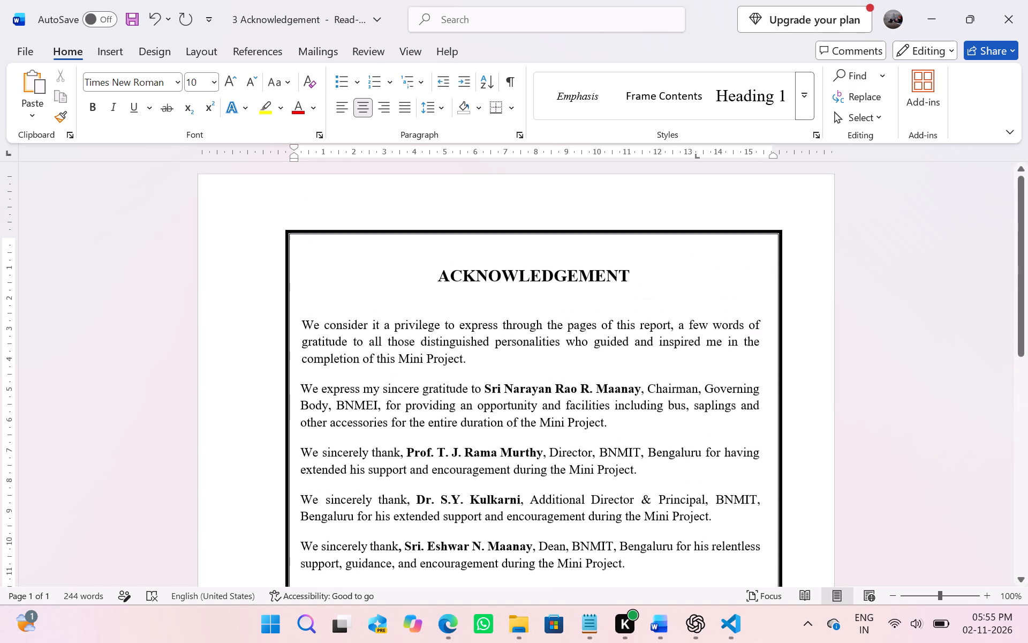
pyautogui.scroll(2, 522, 323)
pyautogui.scroll(-13, 522, 323)
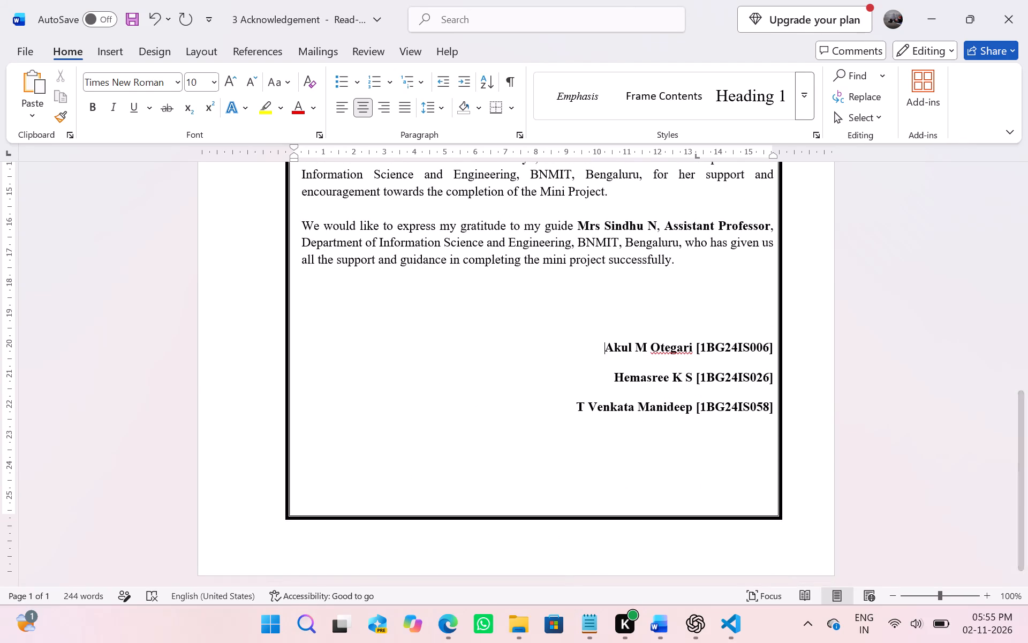
pyautogui.scroll(-2, 524, 319)
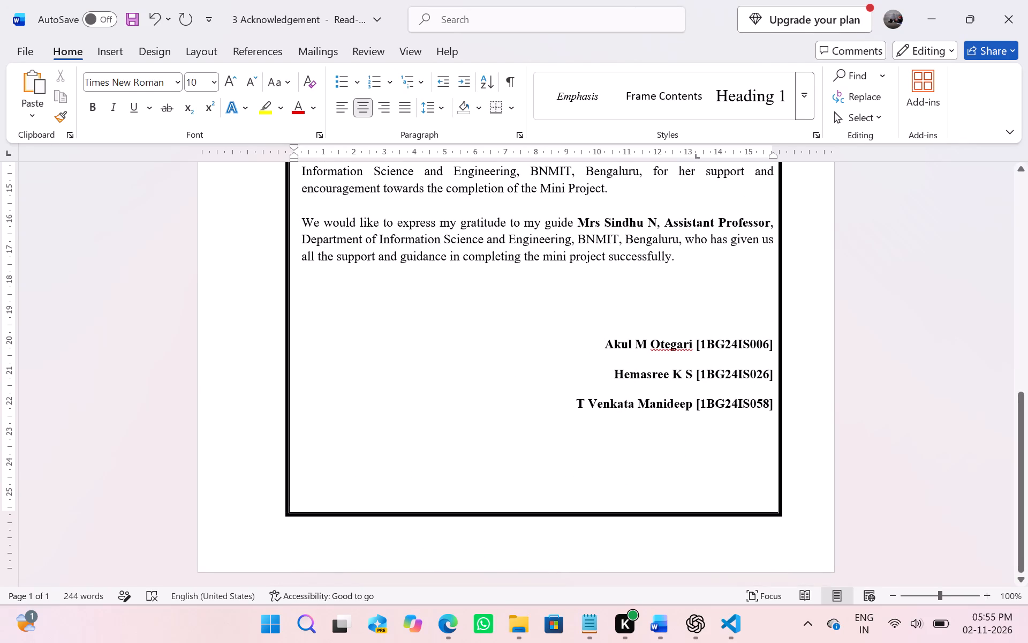
pyautogui.scroll(-2, 524, 319)
pyautogui.scroll(14, 533, 307)
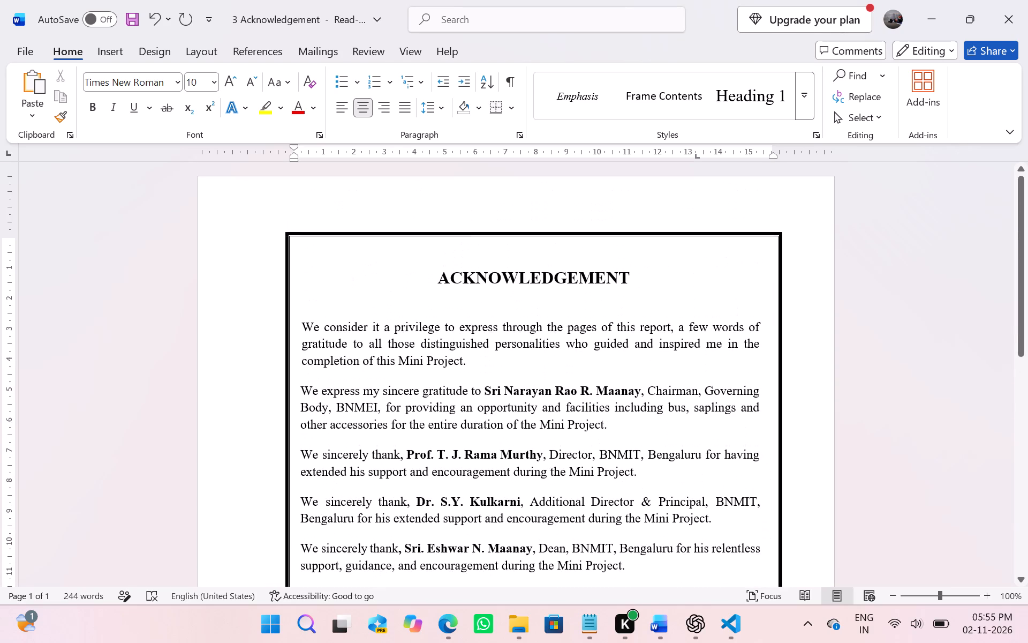
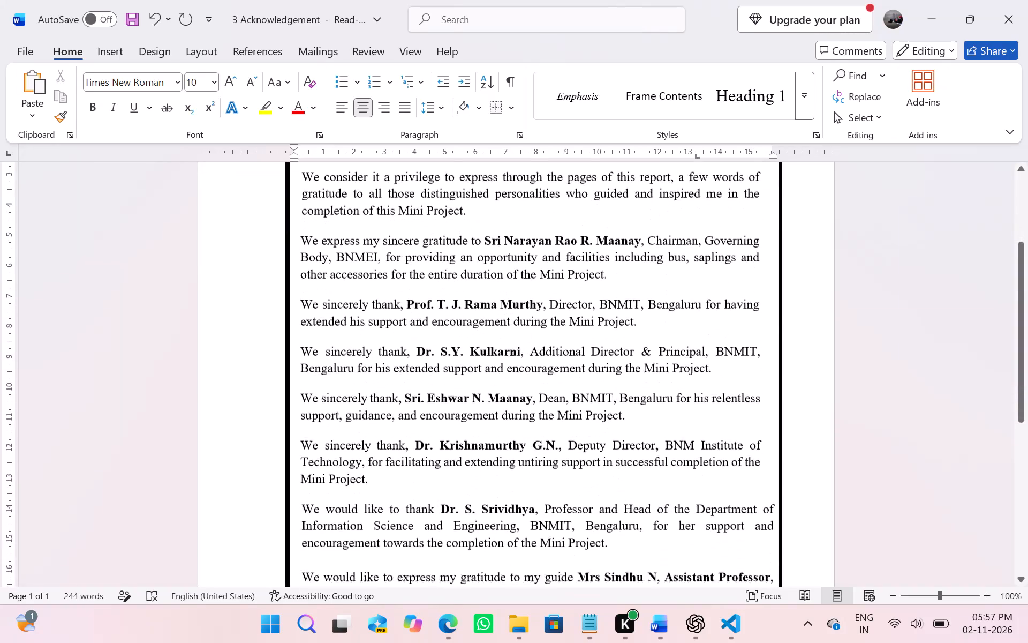
# Correct the first student's surname in the closing names by swapping the "e" and "a" on either side of the "g".
pyautogui.scroll(-3, 542, 319)
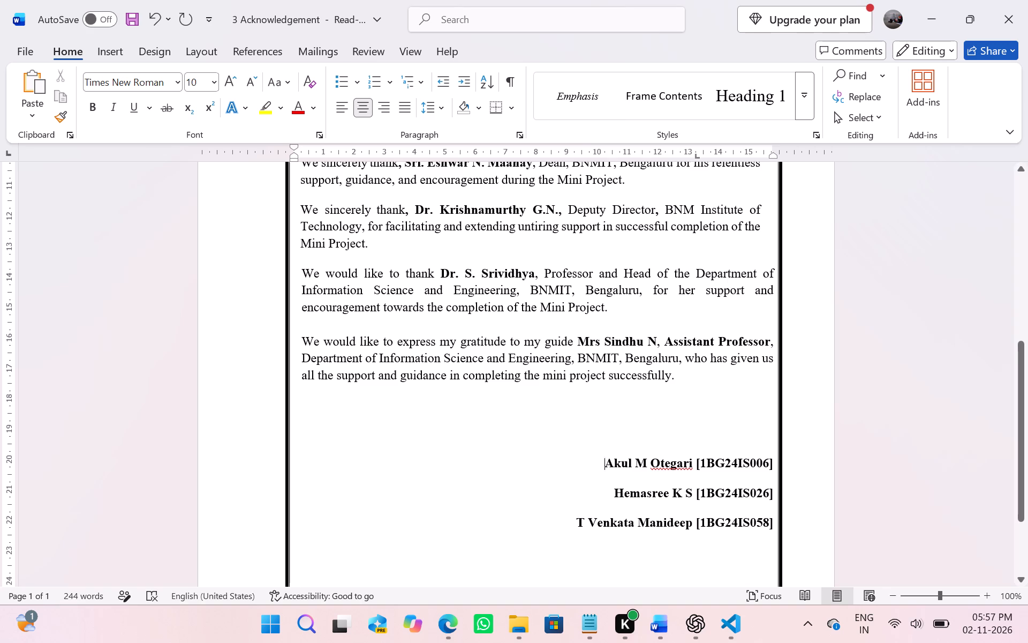
pyautogui.click(670, 469)
pyautogui.press('BackSpace')
pyautogui.press('a')
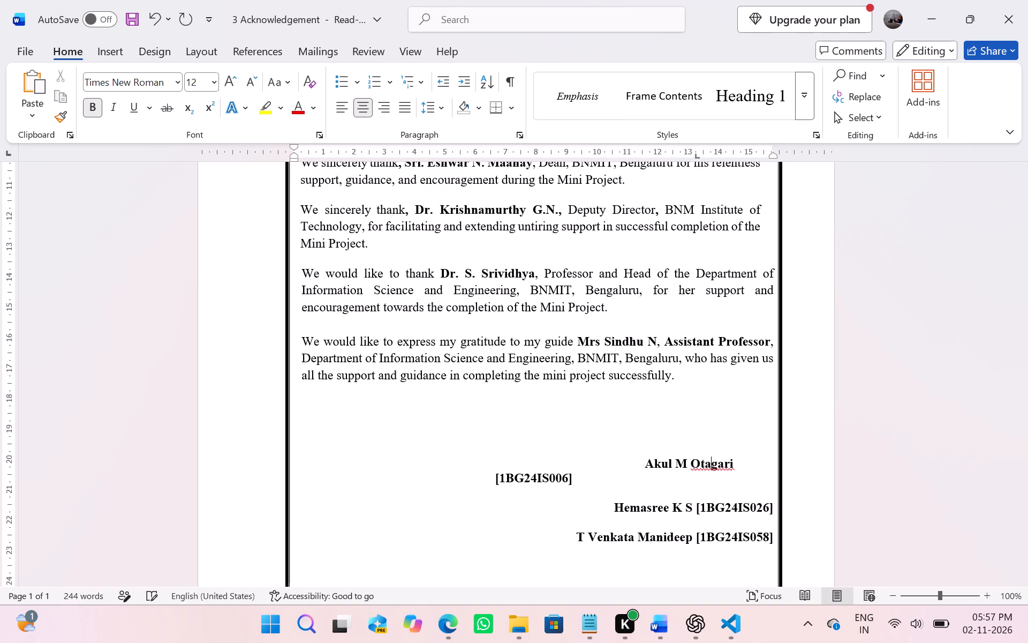
pyautogui.press('Right')
pyautogui.press('Right')
pyautogui.press('BackSpace')
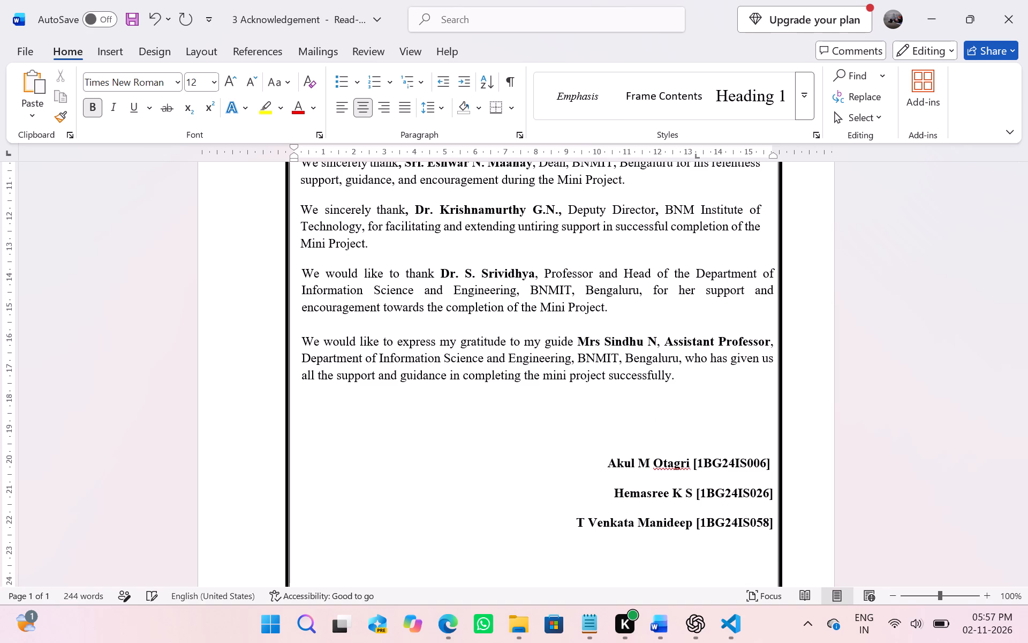
pyautogui.press('e')
# Save the document as a Word Document named 3 Acknowledgement in the Desktop folder cg report.
pyautogui.scroll(-3, 627, 489)
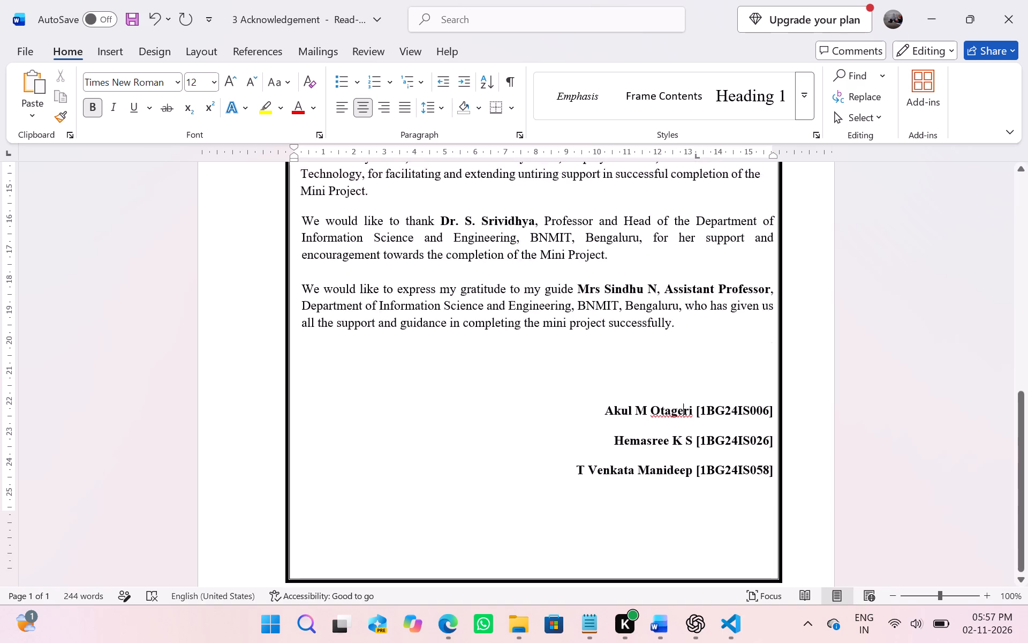
pyautogui.scroll(-6, 611, 418)
pyautogui.scroll(18, 585, 333)
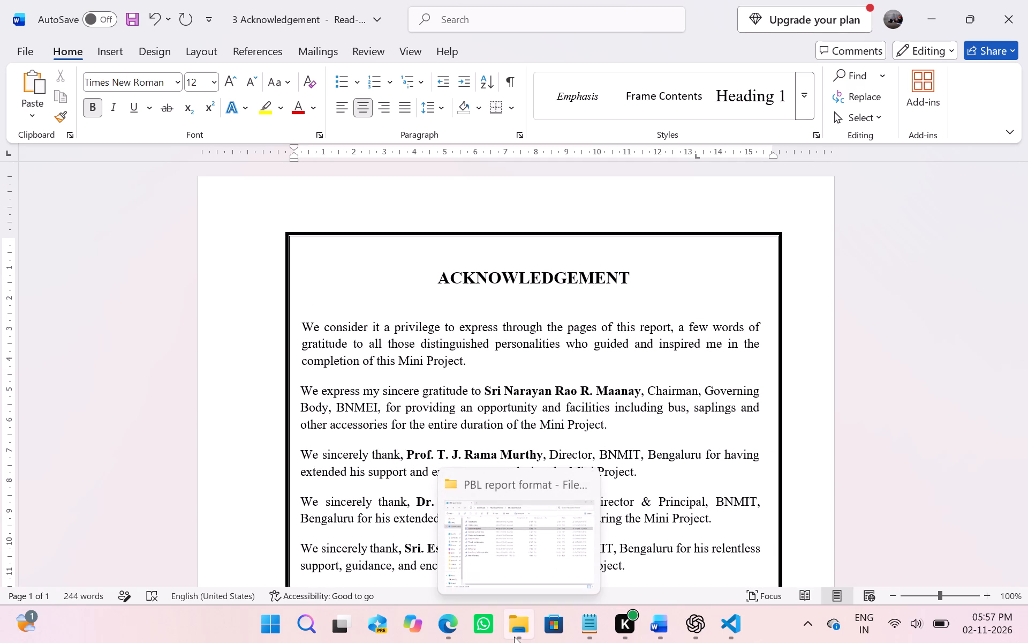
pyautogui.hotkey('ctrl', 's')
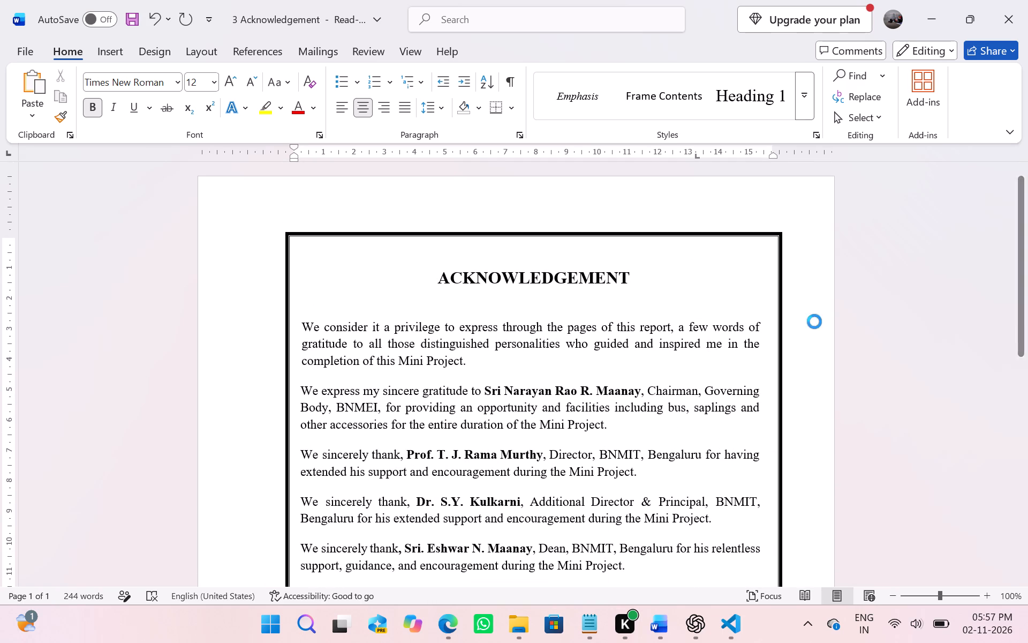
pyautogui.scroll(5, 70, 195)
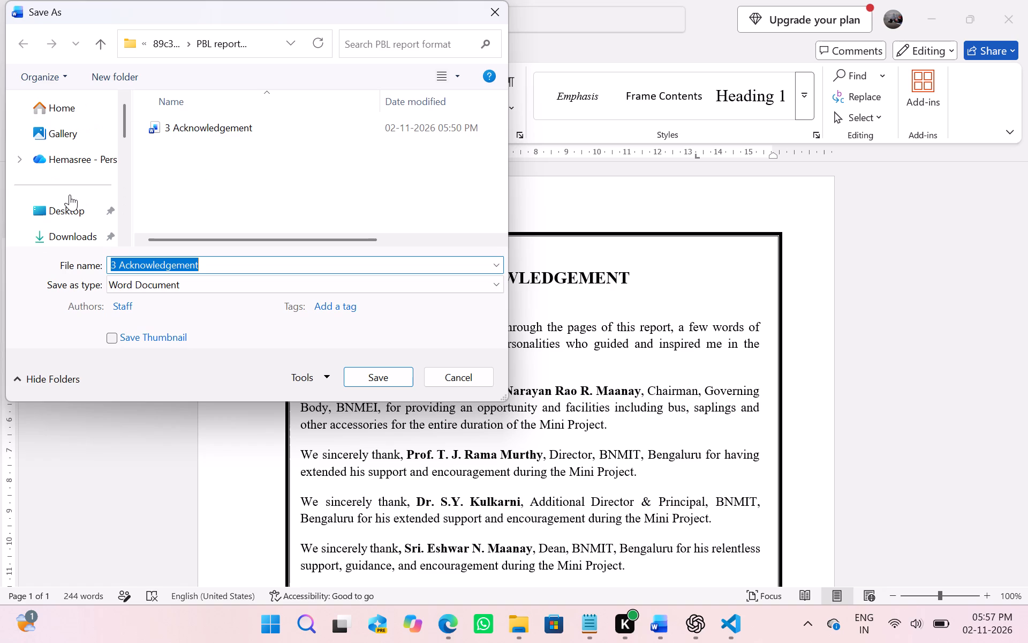
pyautogui.scroll(5, 70, 195)
pyautogui.click(71, 212)
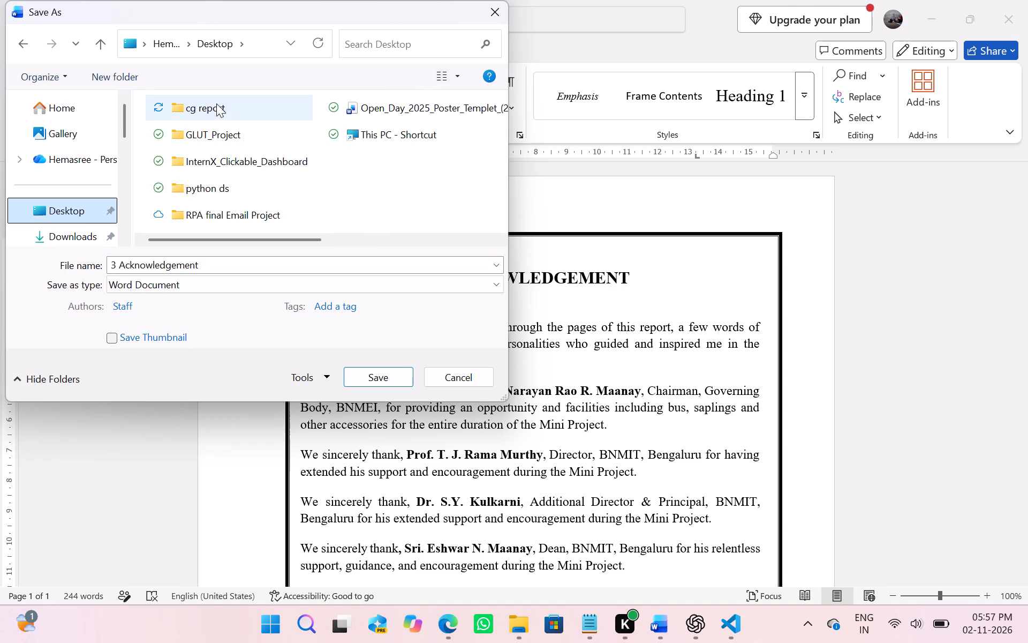
pyautogui.doubleClick(221, 109)
pyautogui.click(256, 186)
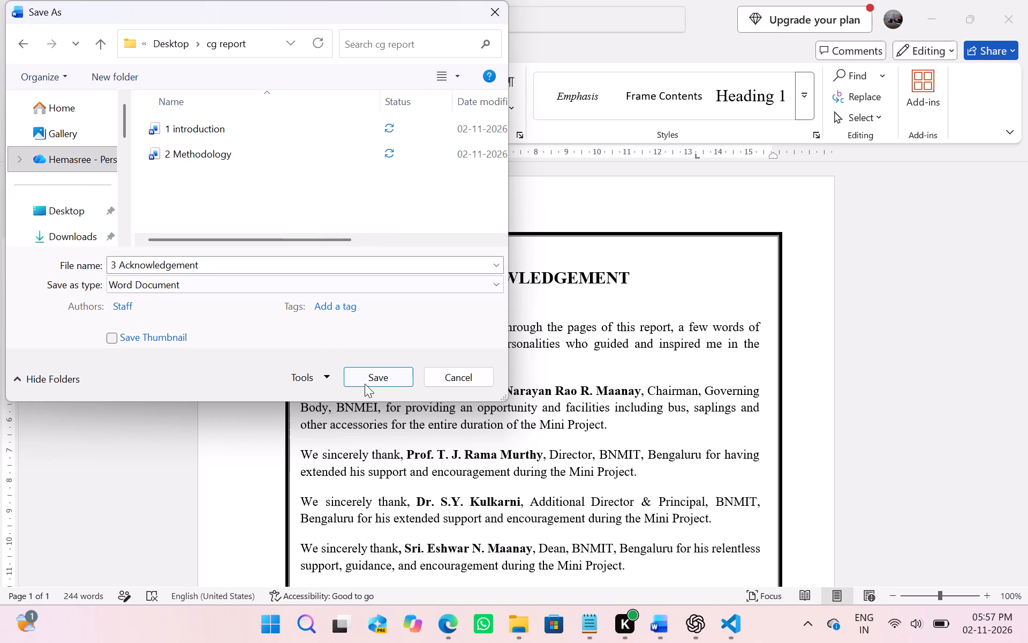
pyautogui.click(376, 384)
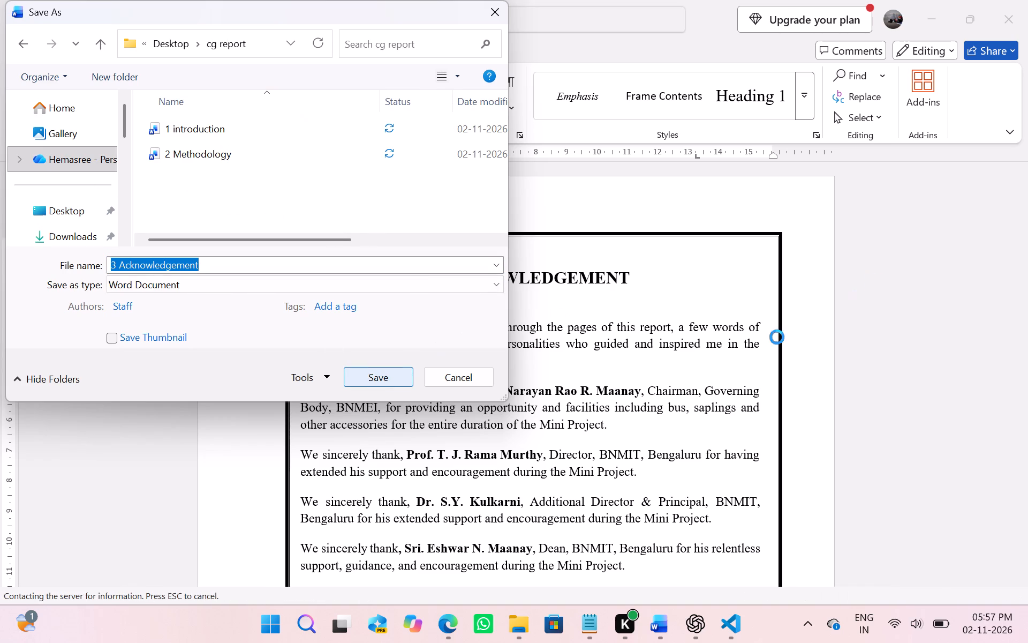
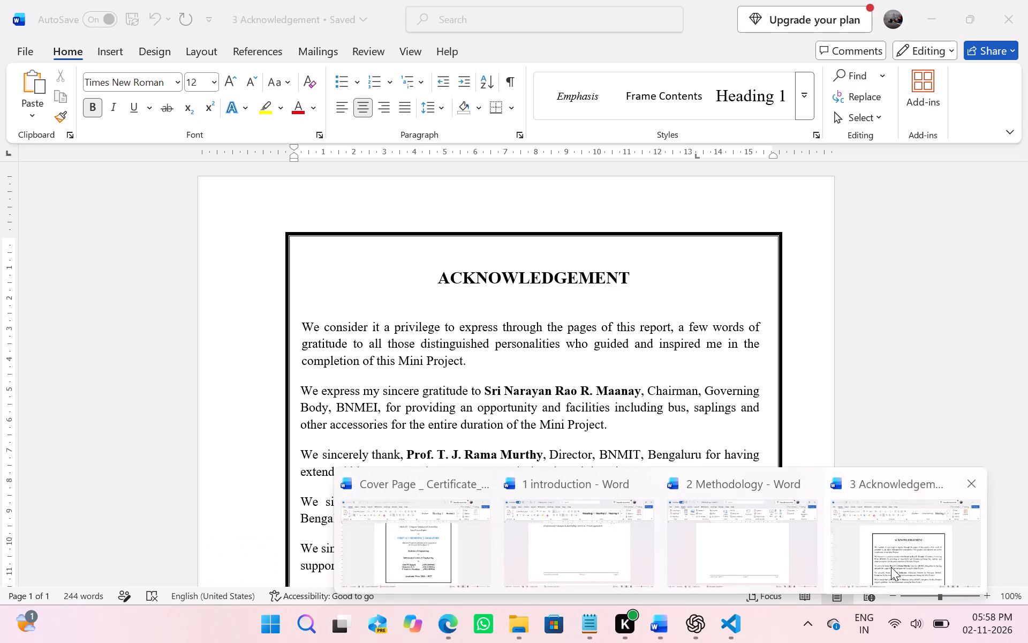
# Open the 4 hardware_software reqs template from the PBL report format folder.
pyautogui.click(891, 567)
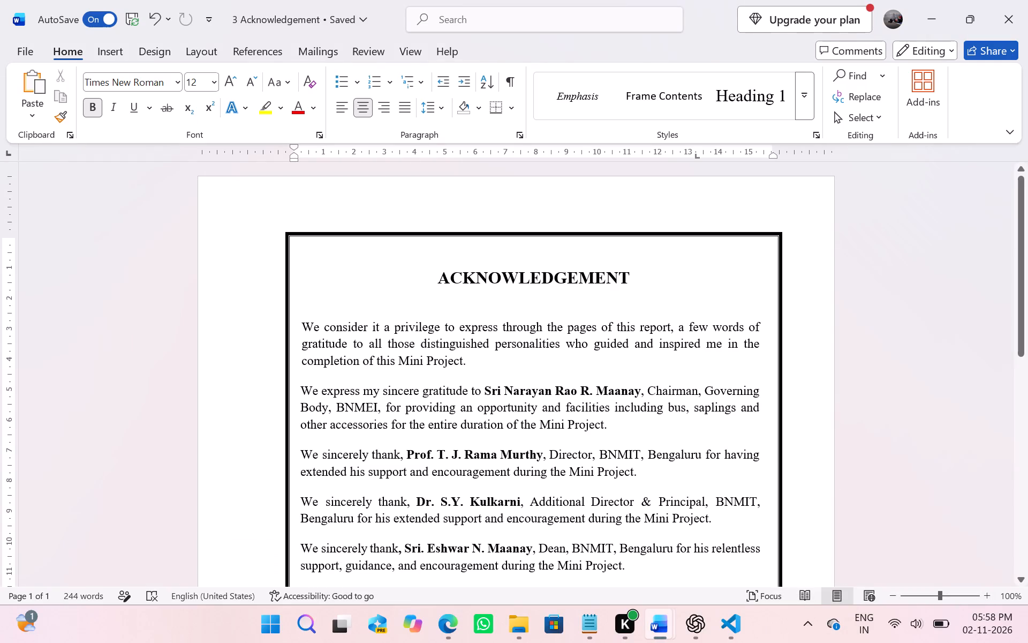
pyautogui.click(516, 634)
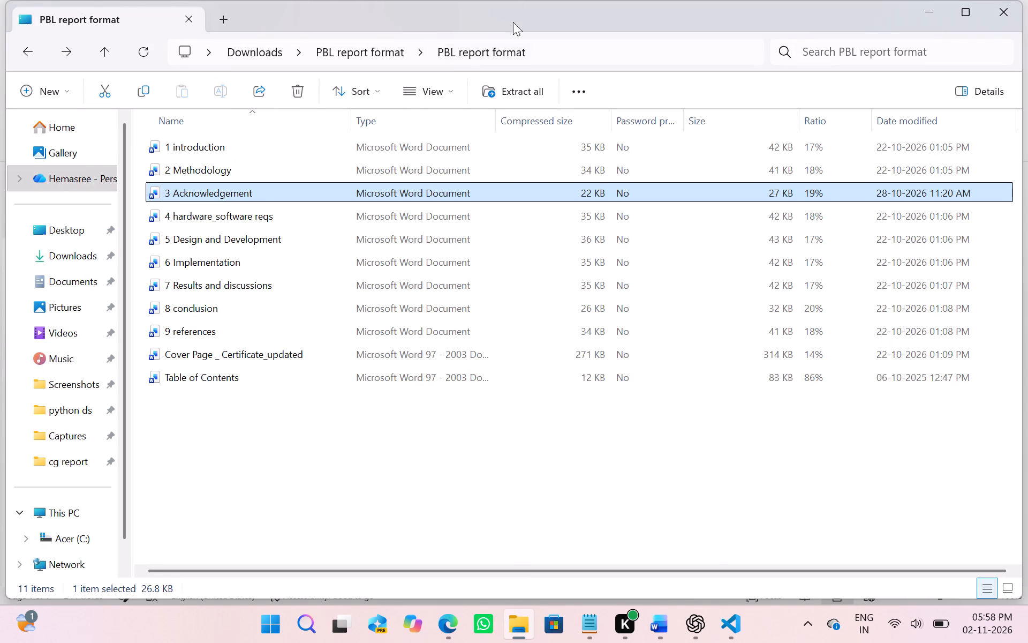
pyautogui.doubleClick(326, 217)
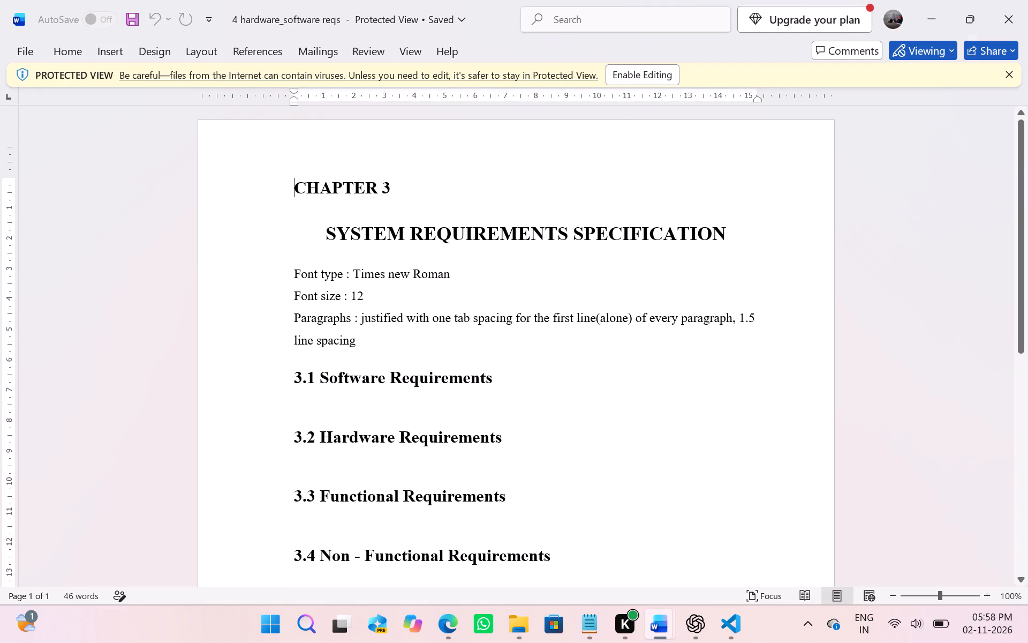
# Rename 3 Acknowledgement in the Desktop folder cg report as Acknowledgement, closing its open Word document so the file is free.
pyautogui.click(523, 630)
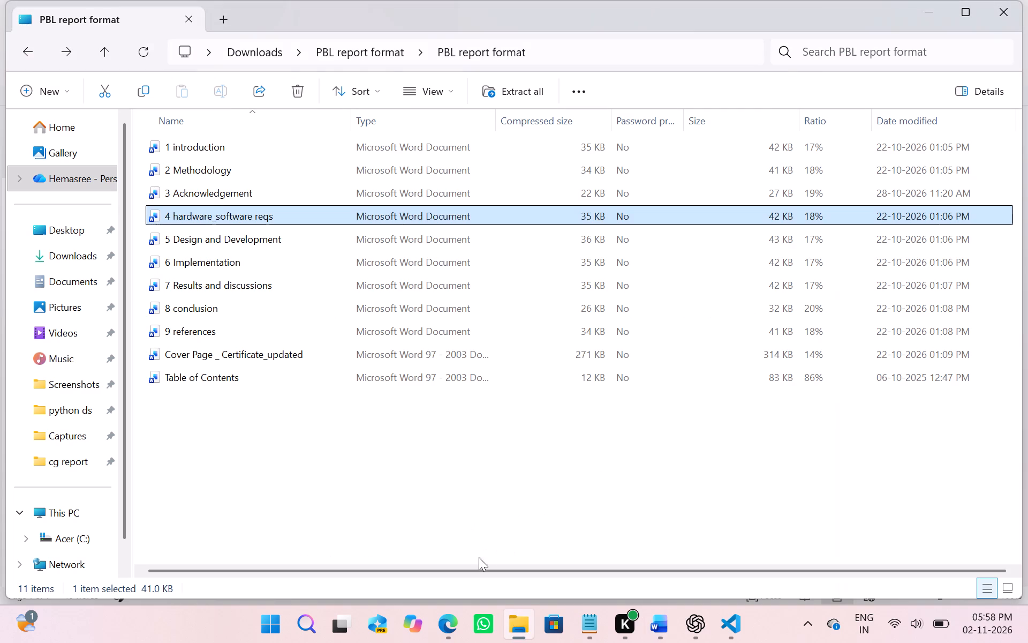
pyautogui.click(47, 228)
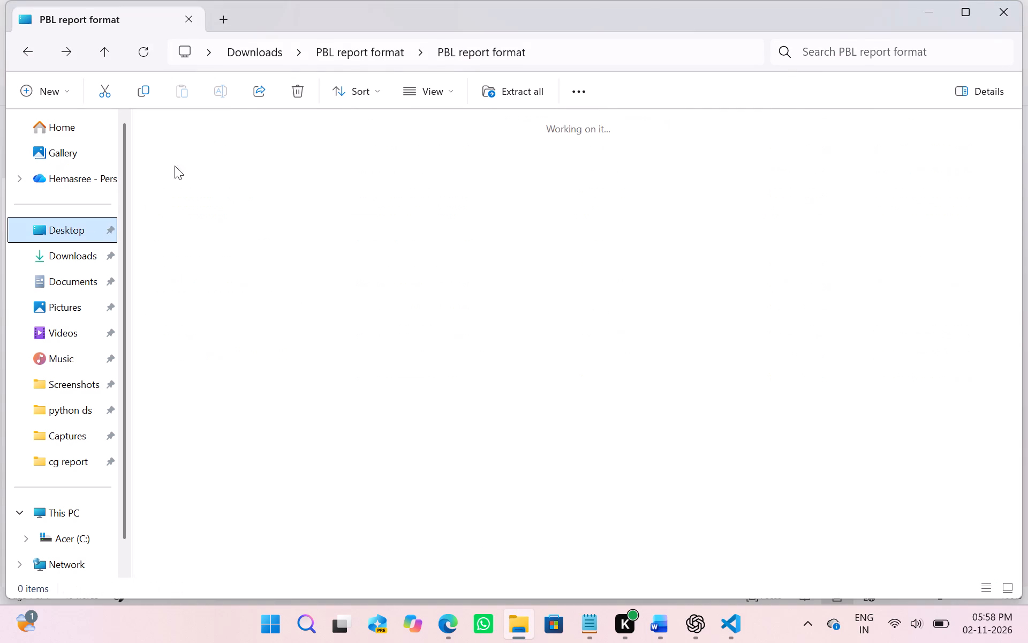
pyautogui.doubleClick(178, 150)
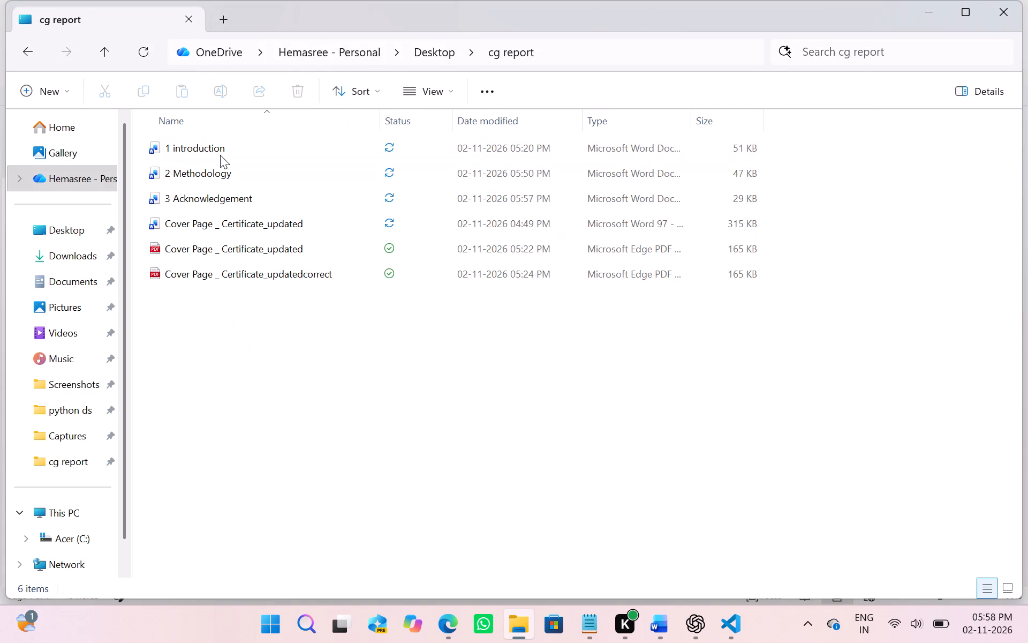
pyautogui.rightClick(226, 196)
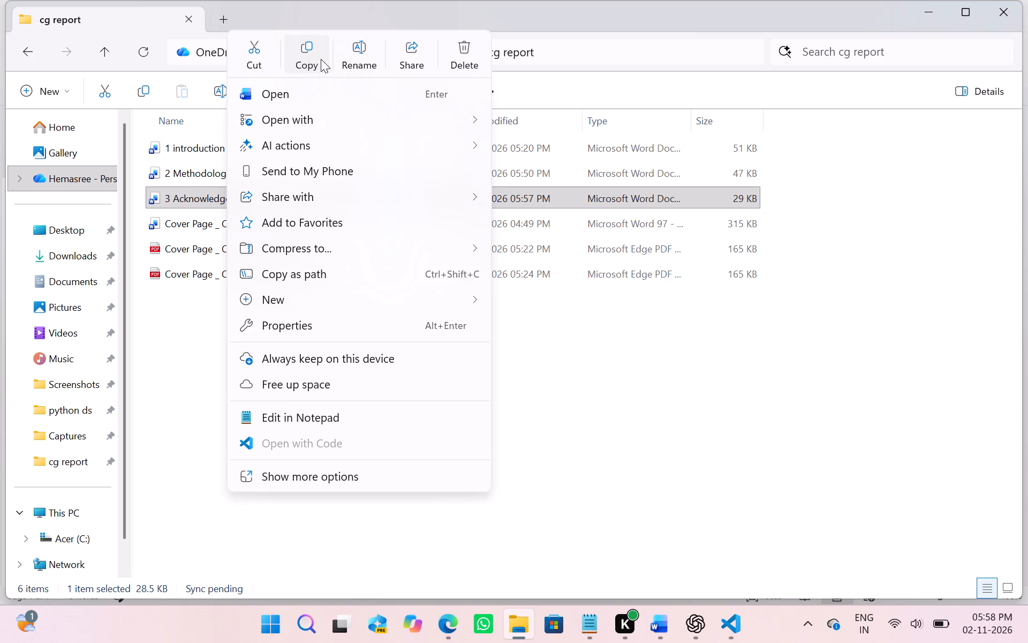
pyautogui.click(354, 57)
pyautogui.click(178, 198)
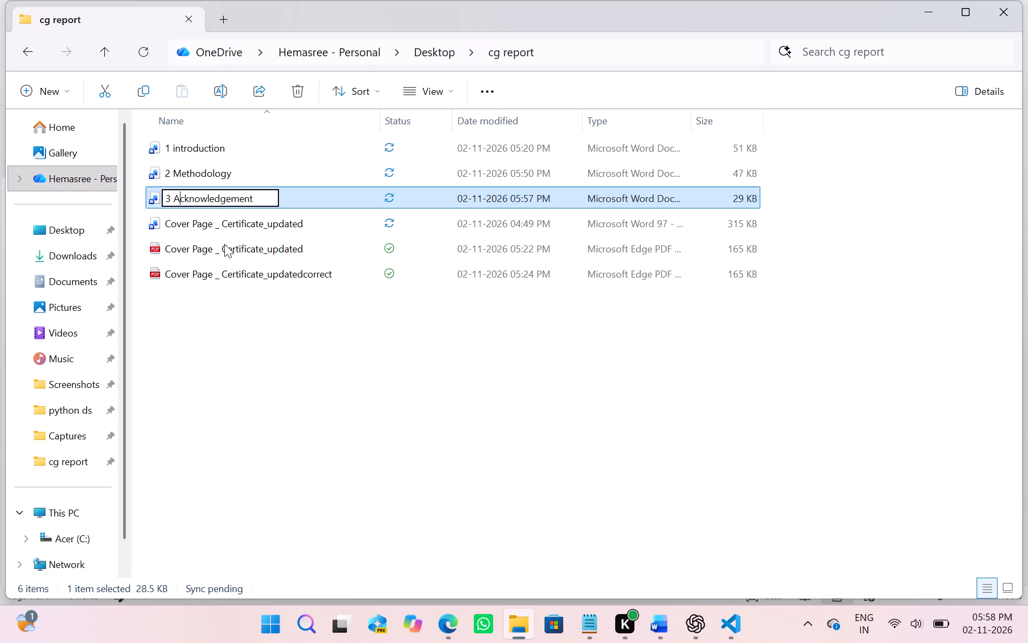
pyautogui.press('Left')
pyautogui.press('BackSpace')
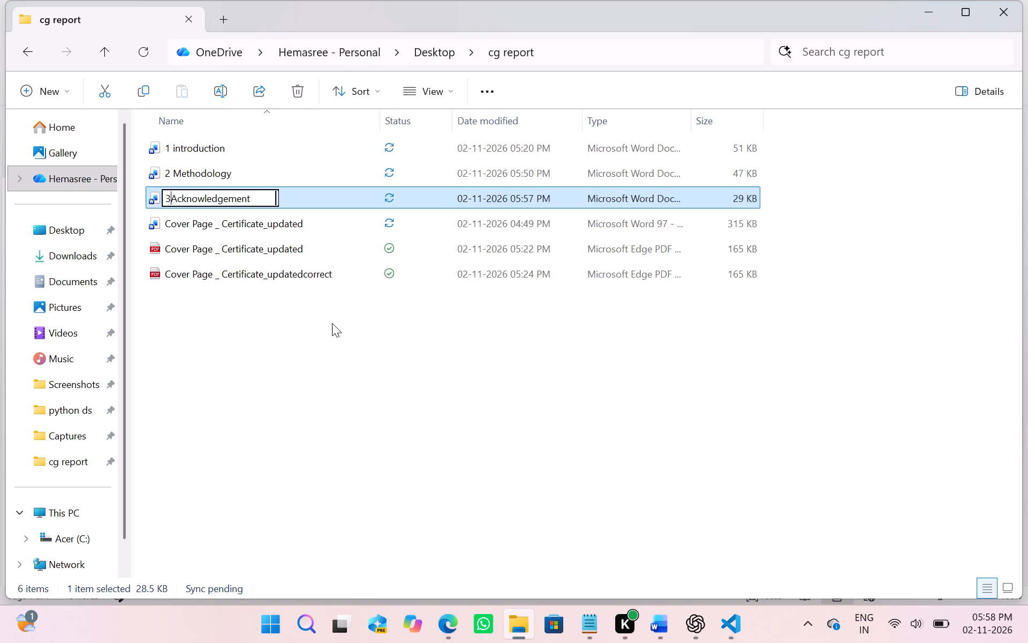
pyautogui.press('BackSpace')
pyautogui.click(286, 382)
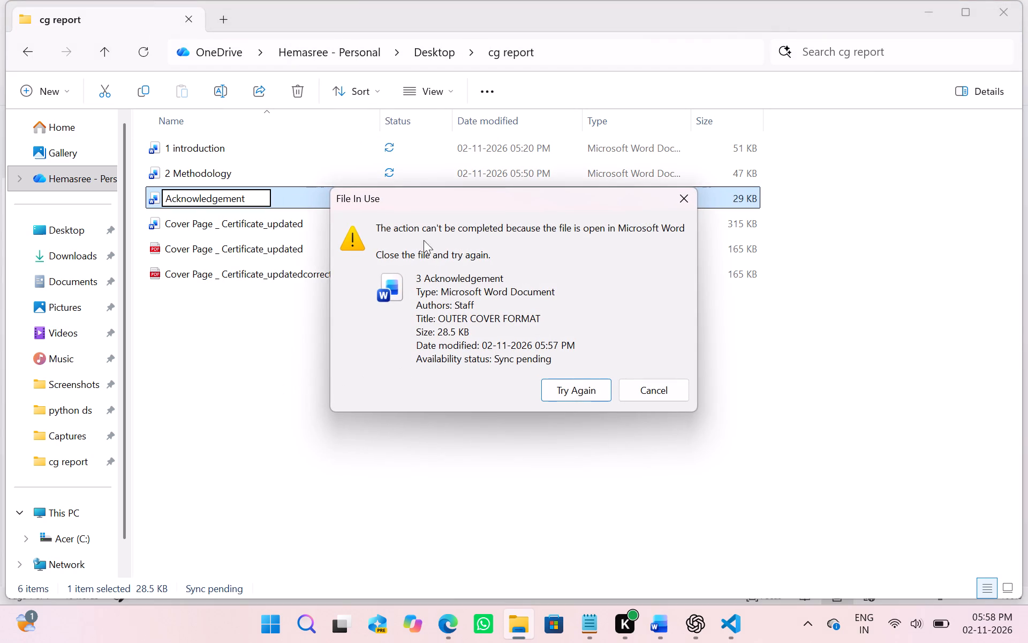
pyautogui.click(577, 394)
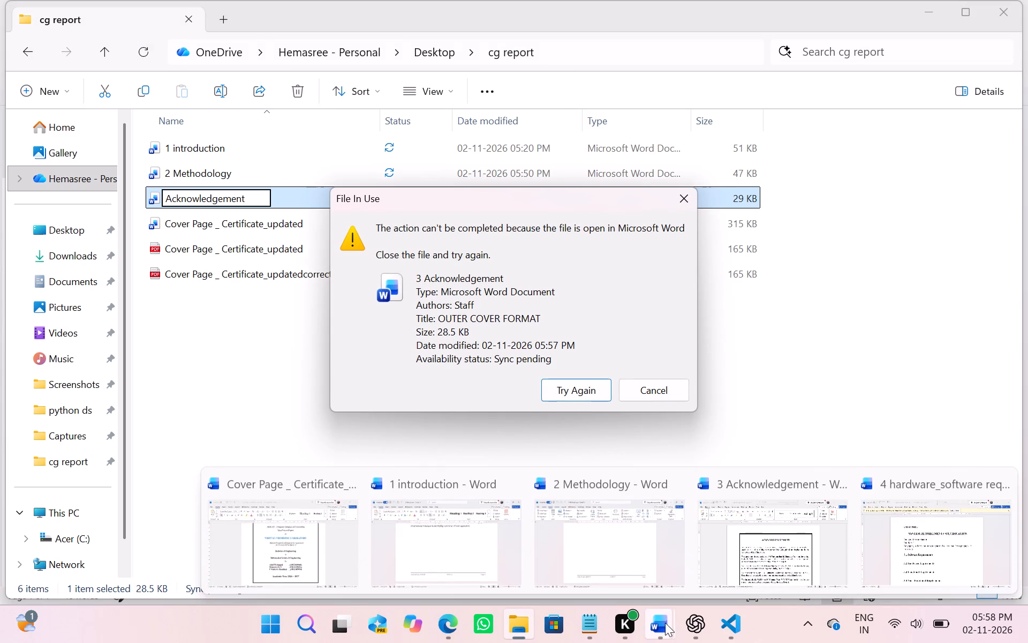
pyautogui.click(835, 488)
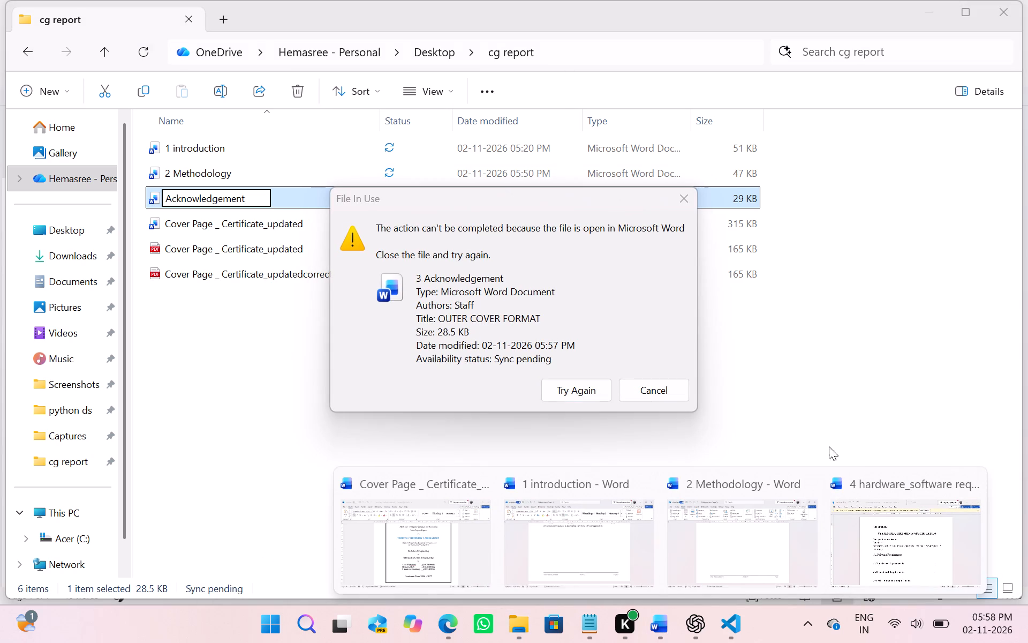
pyautogui.click(813, 382)
pyautogui.click(561, 388)
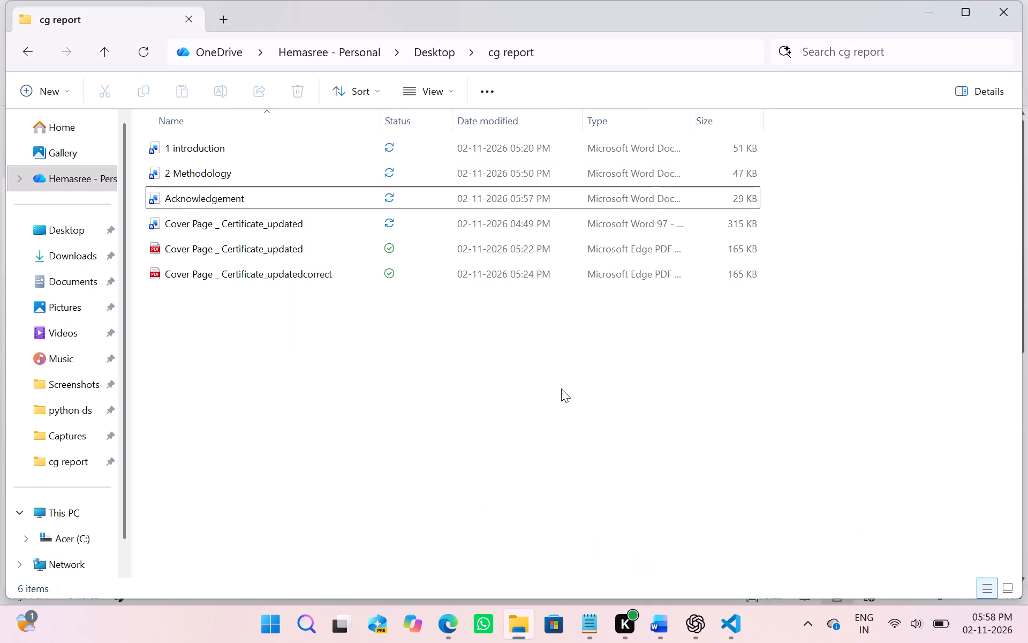
pyautogui.click(231, 395)
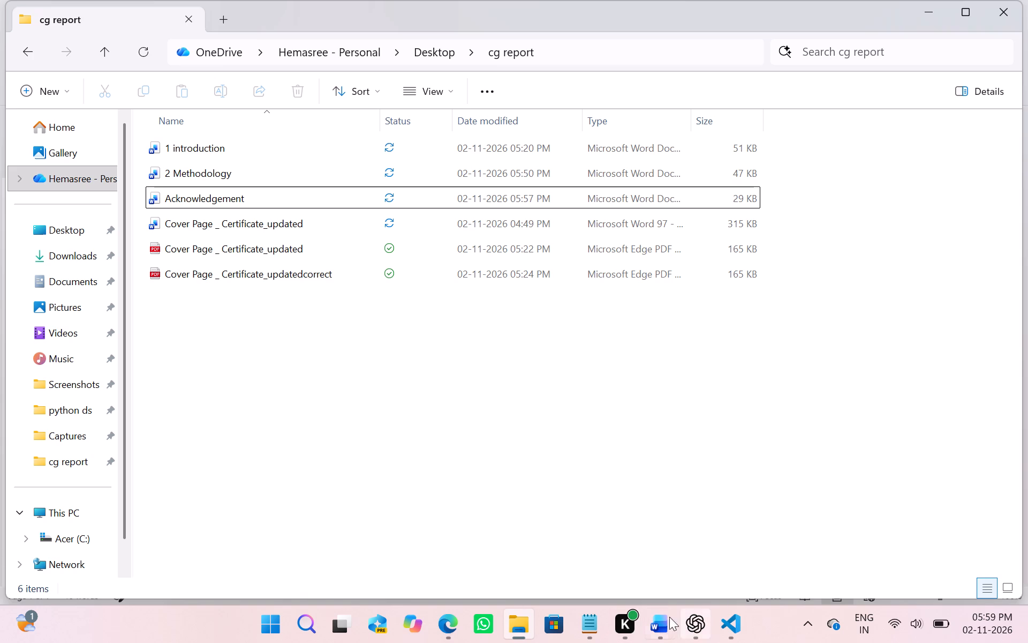
# Capture a screenshot of the 4 hardware_software reqs template covering the Chapter 3 title through heading 3.4 Non - Functional Requirements.
pyautogui.click(934, 577)
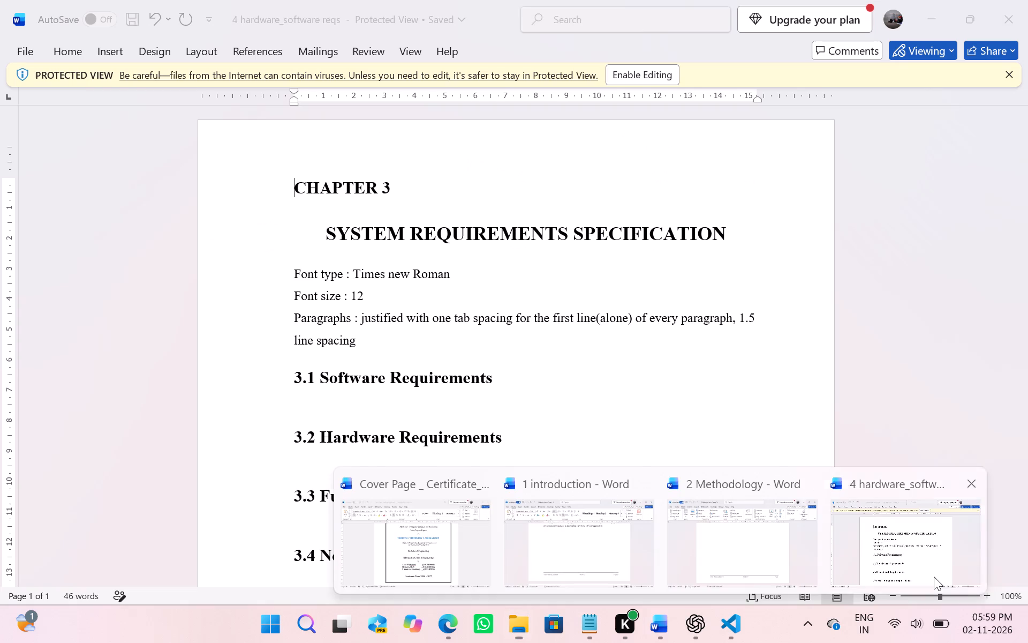
pyautogui.scroll(-5, 430, 360)
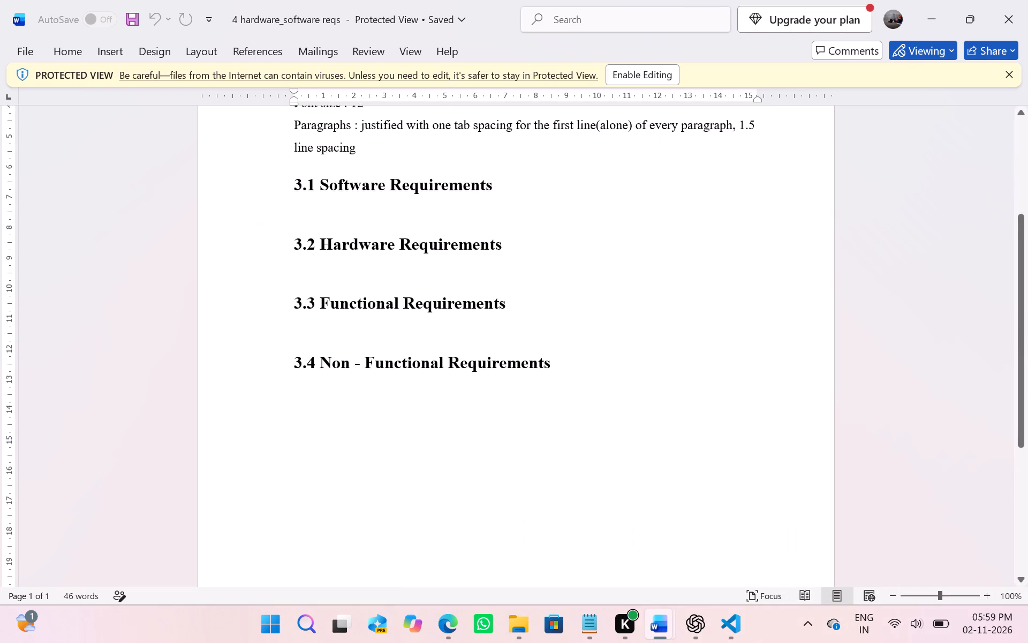
pyautogui.scroll(3, 430, 360)
pyautogui.press('Print')
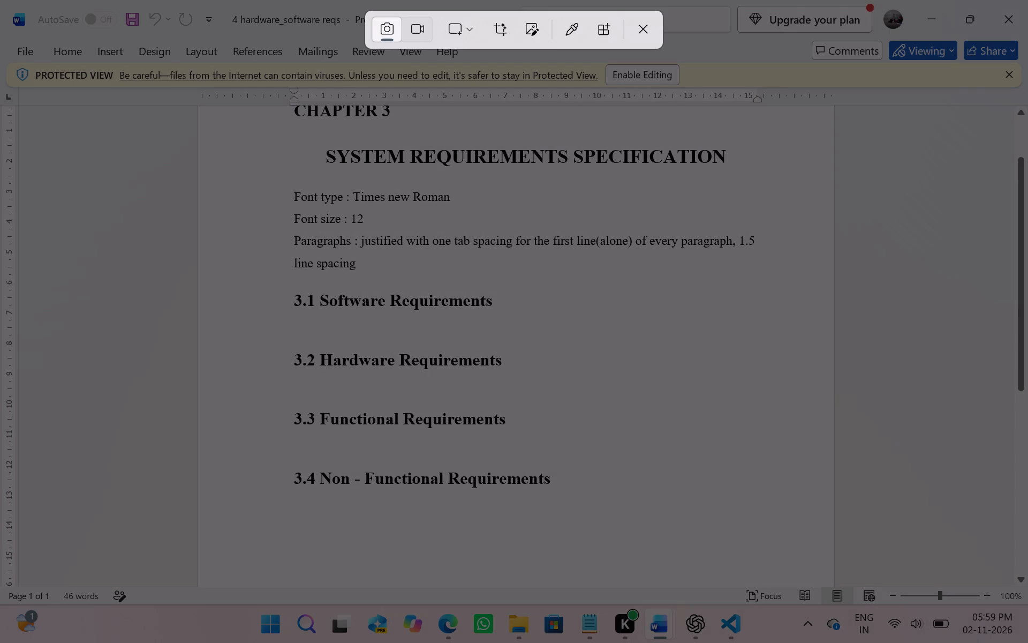
pyautogui.moveTo(274, 103); pyautogui.dragTo(772, 510)
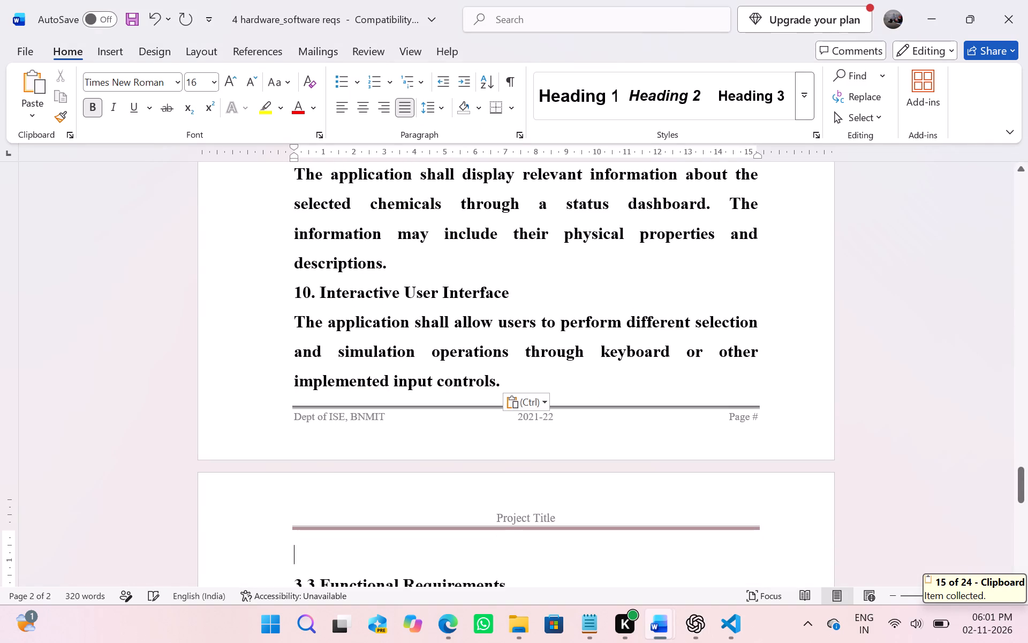
# Format all the pasted hardware and functional requirements text under heading 3.2 as non-bold 12 pt and choose its line spacing.
pyautogui.scroll(4, 468, 385)
pyautogui.scroll(-11, 468, 385)
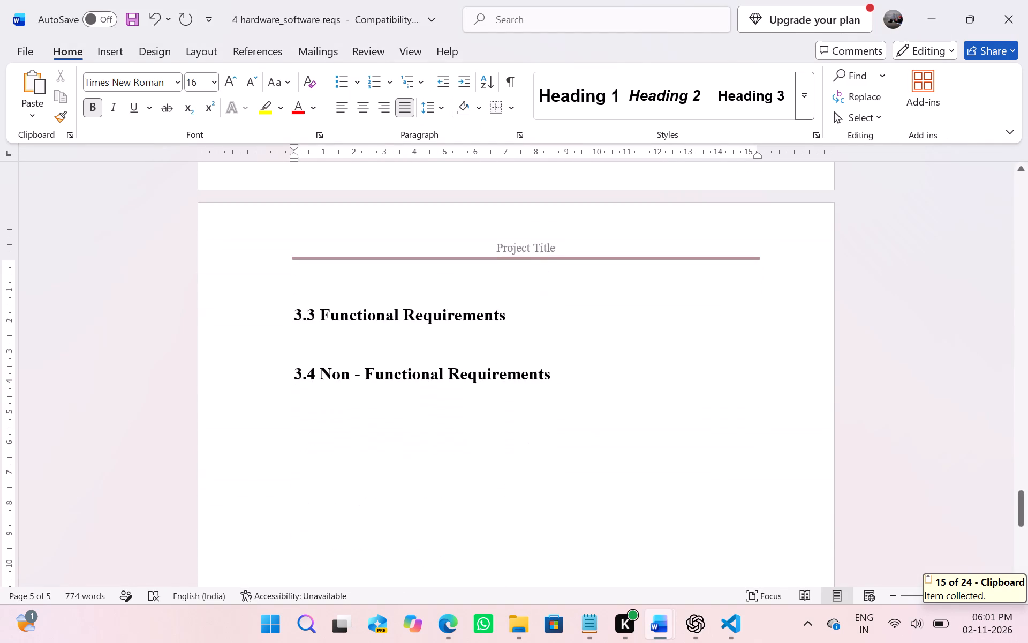
pyautogui.scroll(7, 470, 382)
pyautogui.moveTo(515, 381); pyautogui.dragTo(512, 380)
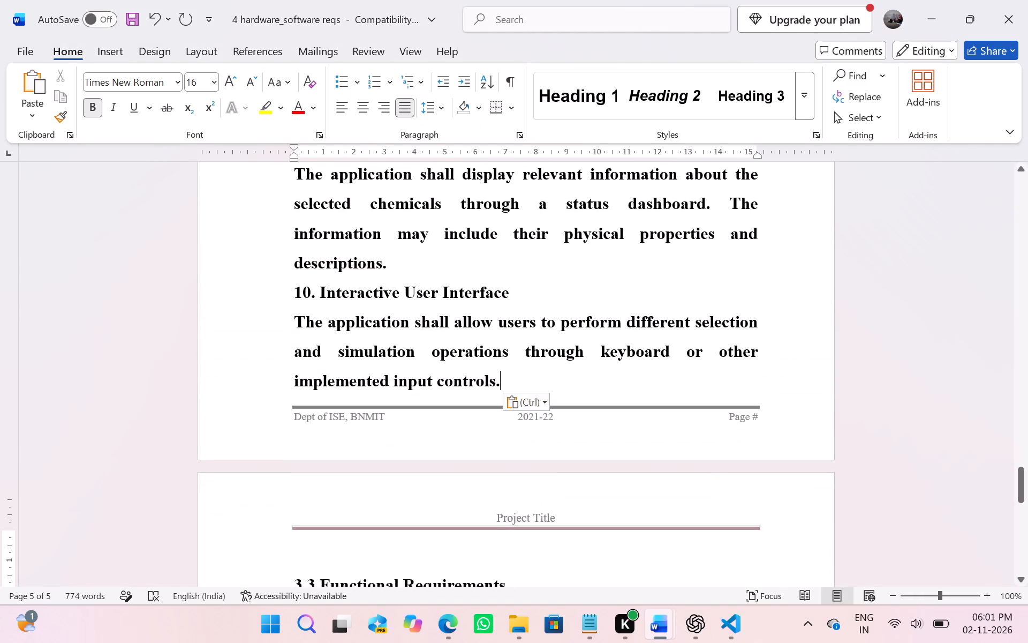
pyautogui.moveTo(512, 380); pyautogui.dragTo(512, 380)
pyautogui.scroll(20, 512, 380)
pyautogui.scroll(11, 512, 380)
pyautogui.scroll(19, 512, 380)
pyautogui.scroll(6, 512, 380)
pyautogui.moveTo(512, 380); pyautogui.dragTo(508, 452)
pyautogui.scroll(13, 512, 380)
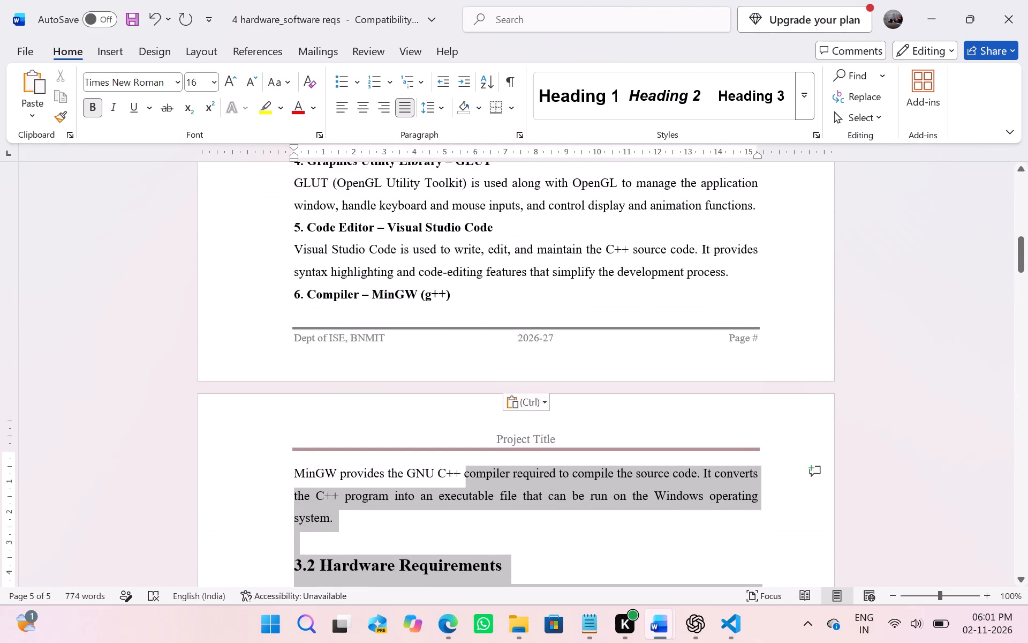
pyautogui.moveTo(508, 452); pyautogui.dragTo(283, 483)
pyautogui.scroll(-3, 505, 452)
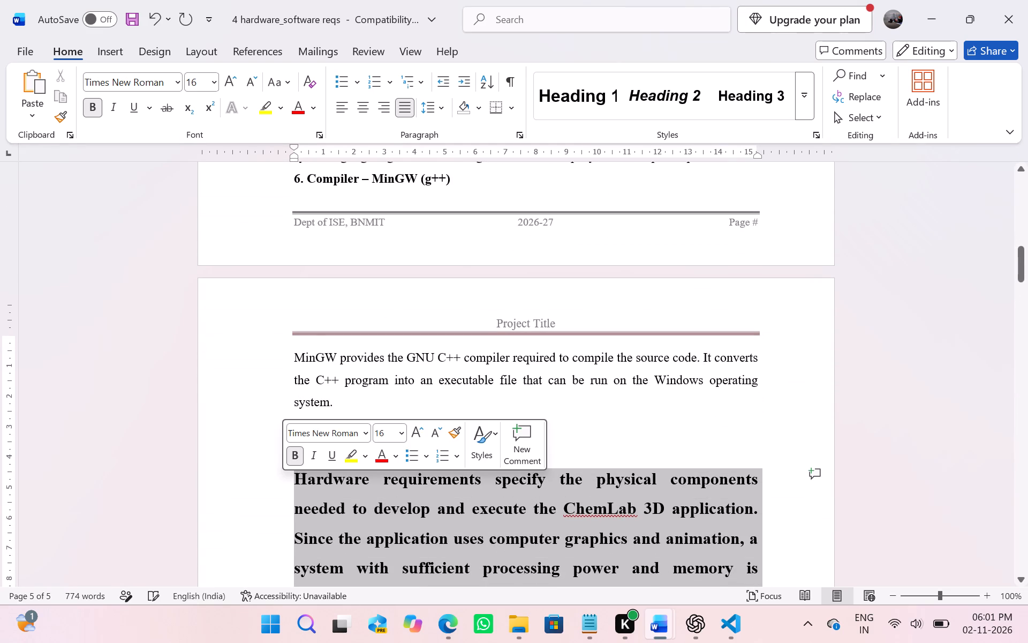
pyautogui.click(90, 108)
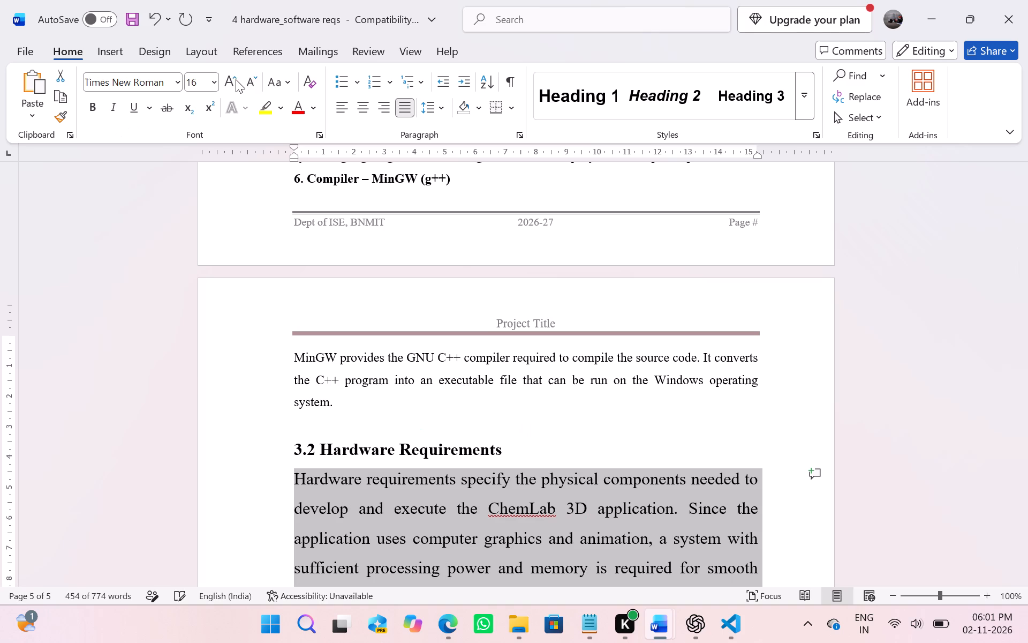
pyautogui.click(250, 79)
pyautogui.click(250, 79)
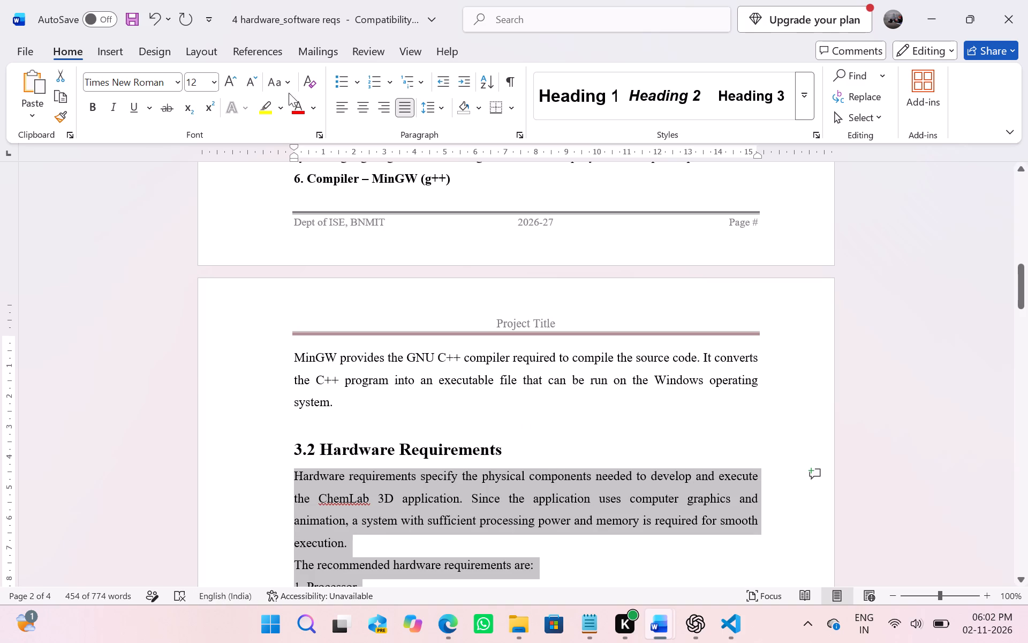
pyautogui.click(440, 104)
pyautogui.click(453, 172)
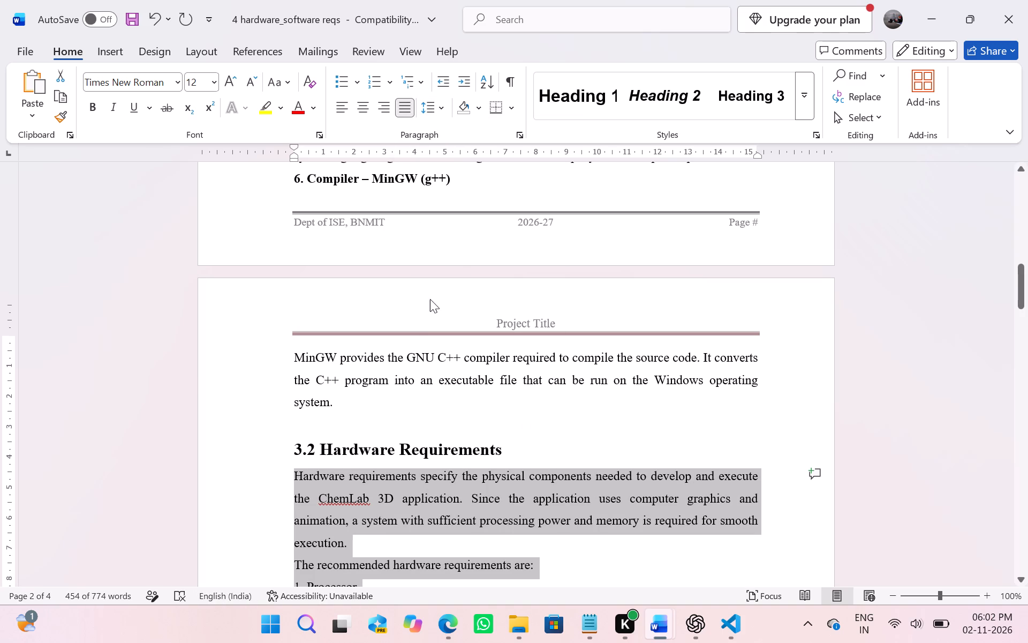
pyautogui.click(430, 300)
# Indent the first line of the opening paragraph under 3.2 Hardware Requirements.
pyautogui.scroll(-3, 432, 369)
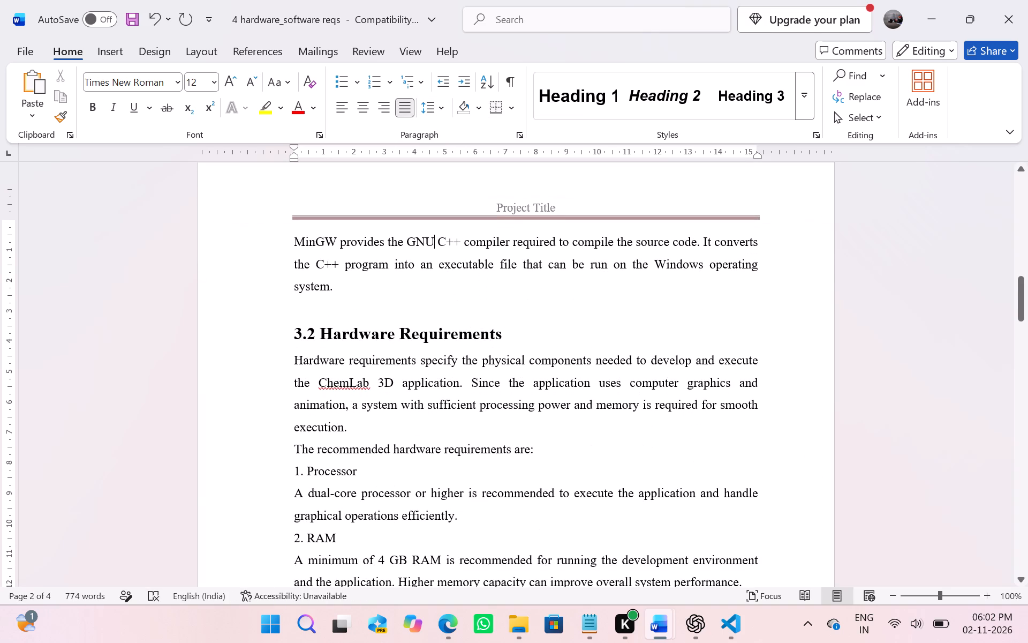
pyautogui.click(292, 360)
pyautogui.press('Tab')
# Indent the first paragraph under 3.1 Software Requirements and insert "The" before "tools, and operating system".
pyautogui.scroll(6, 414, 377)
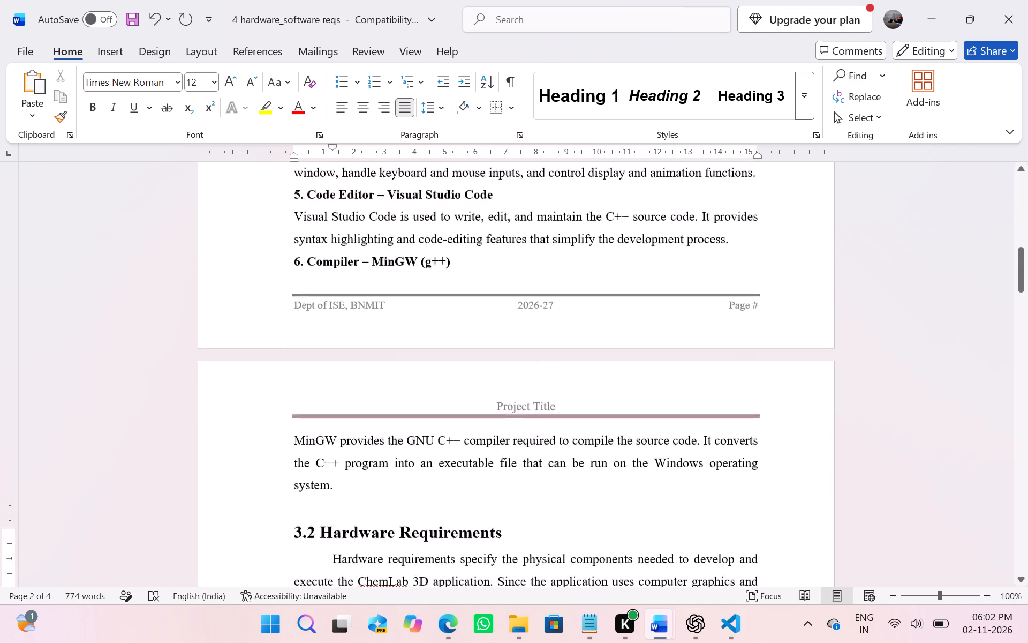
pyautogui.scroll(11, 440, 358)
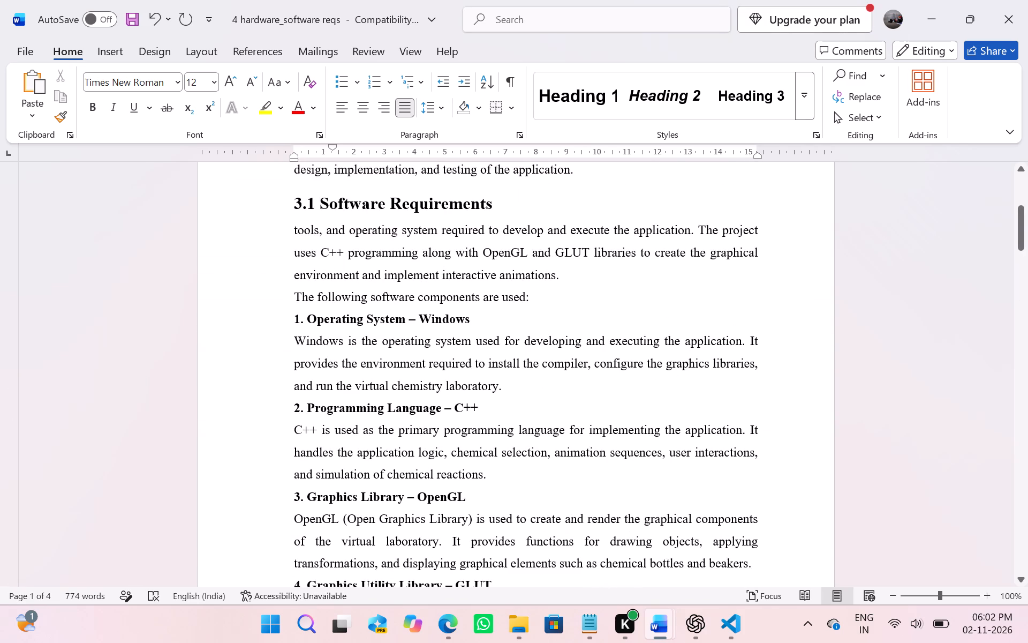
pyautogui.click(291, 229)
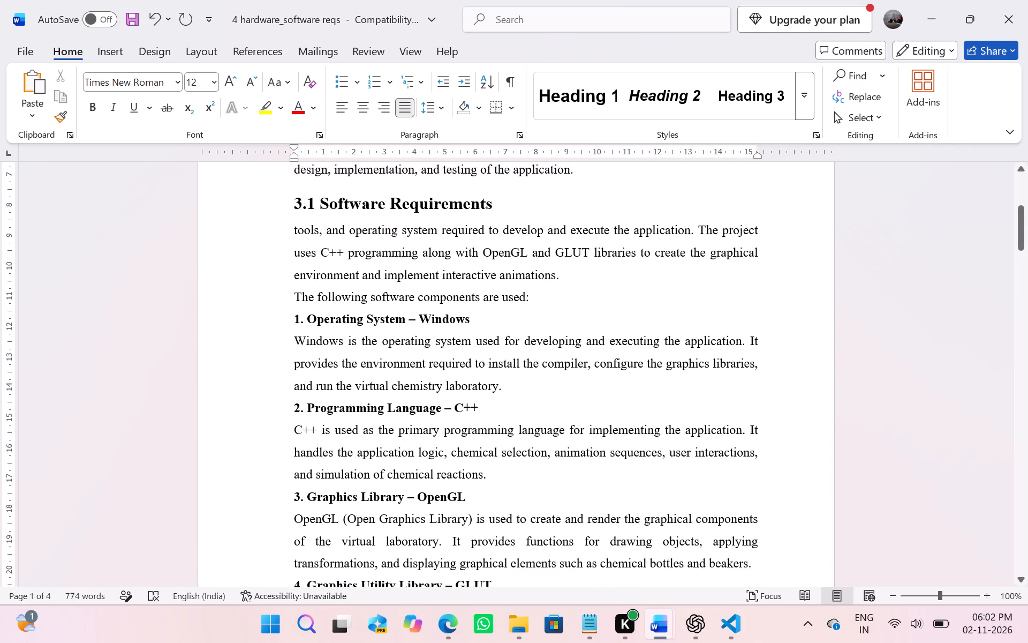
pyautogui.press('Tab')
pyautogui.write('The')
pyautogui.press('space')
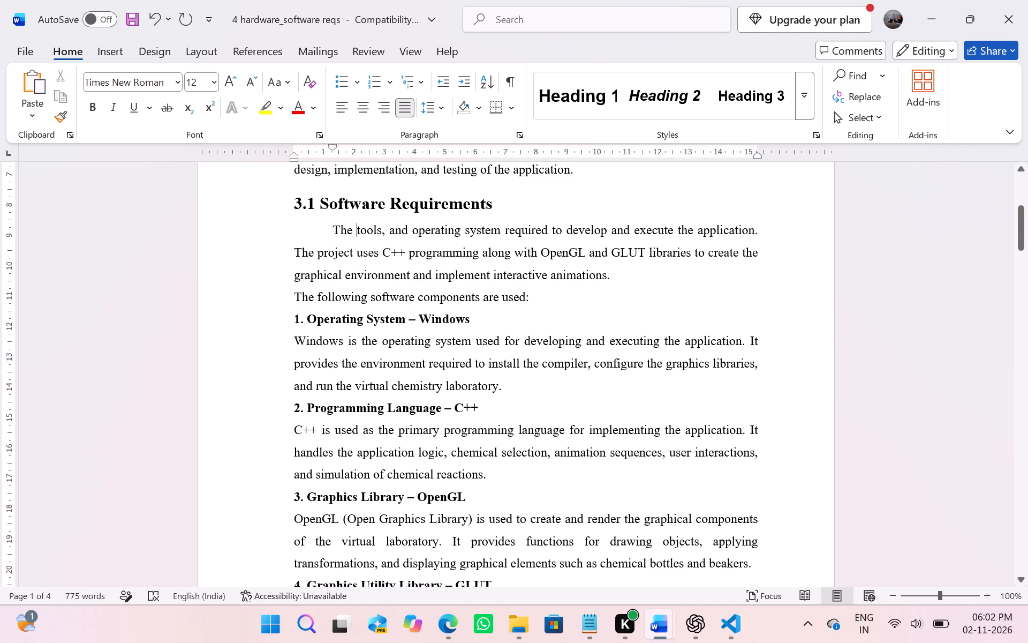
# Join the Processor and RAM headings under 3.2 with their descriptions on the same line, separated by " : ".
pyautogui.scroll(-7, 667, 312)
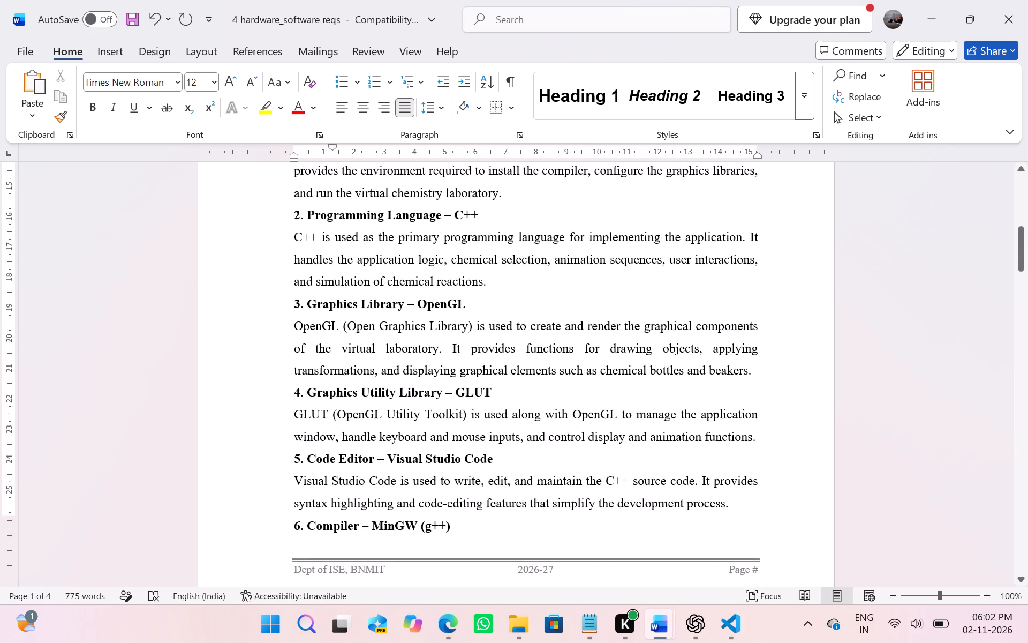
pyautogui.scroll(-16, 667, 312)
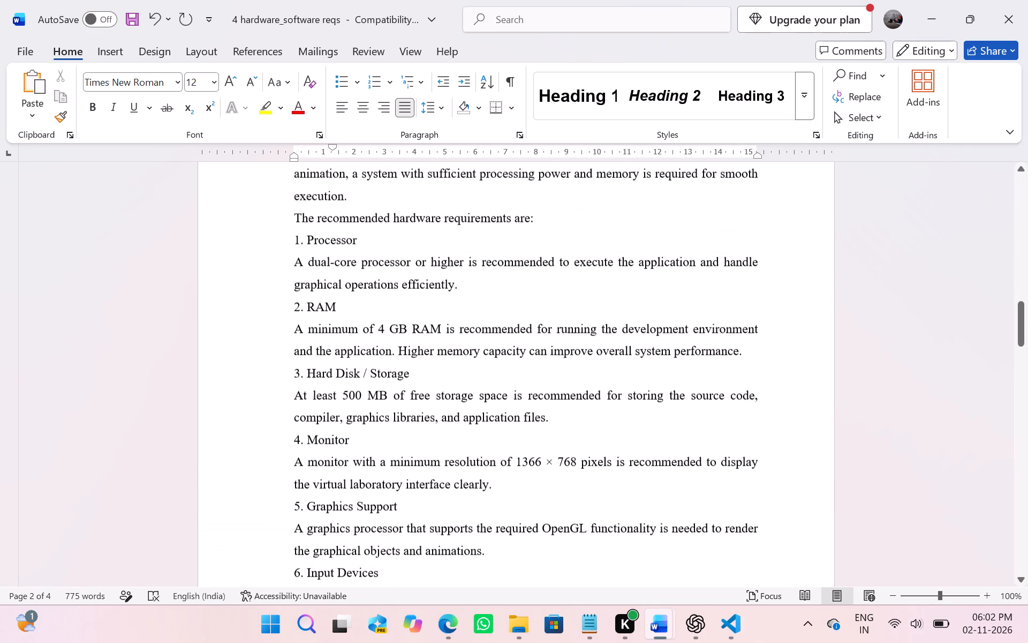
pyautogui.click(293, 259)
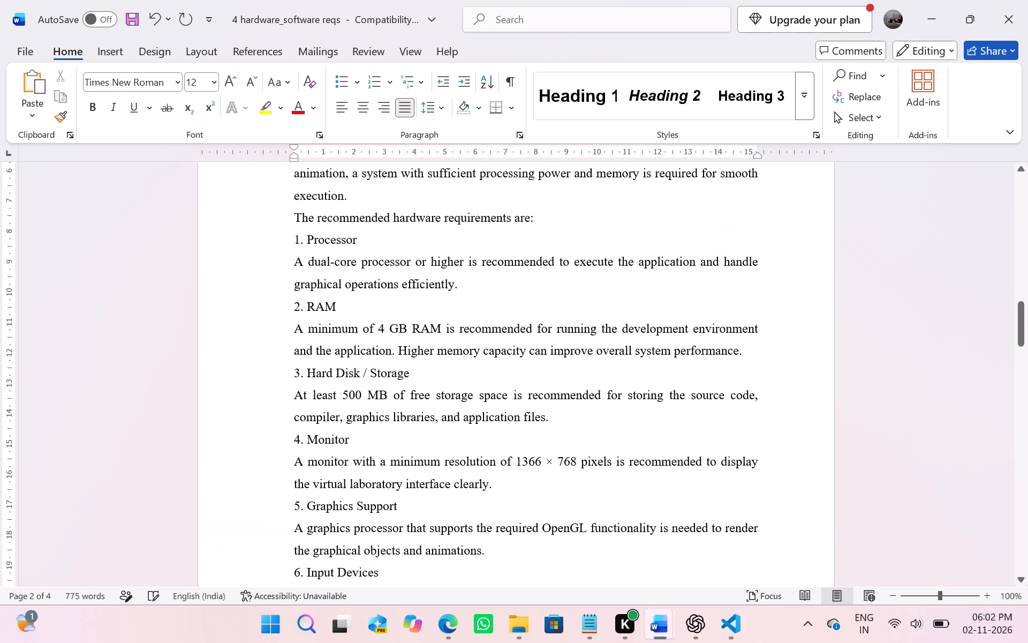
pyautogui.press('BackSpace')
pyautogui.press('space')
pyautogui.write(':')
pyautogui.press('space')
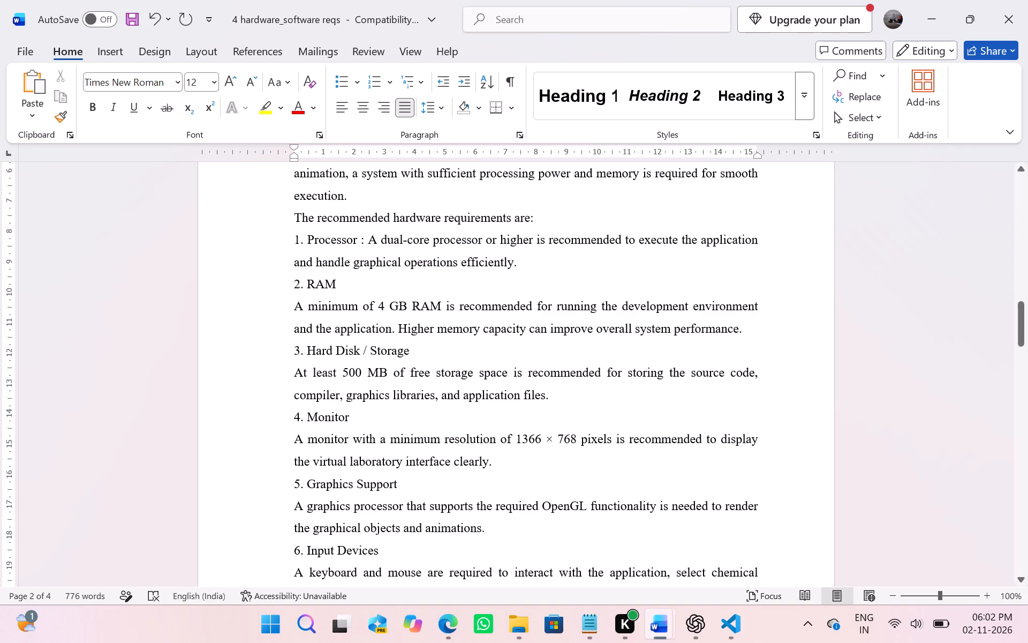
pyautogui.click(296, 305)
pyautogui.press('BackSpace')
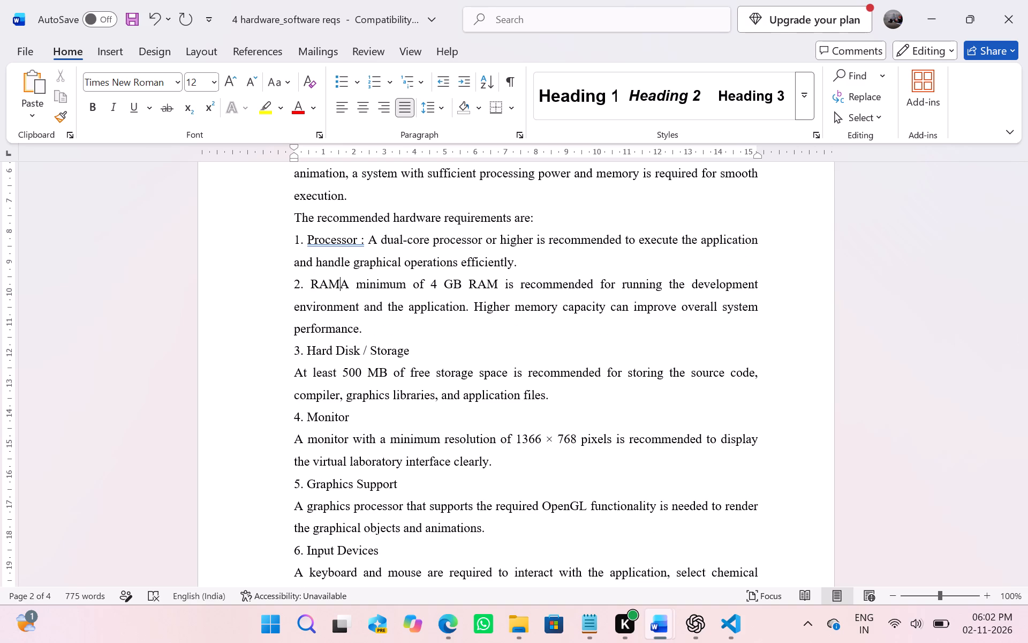
pyautogui.press('space')
pyautogui.write(':')
pyautogui.press('space')
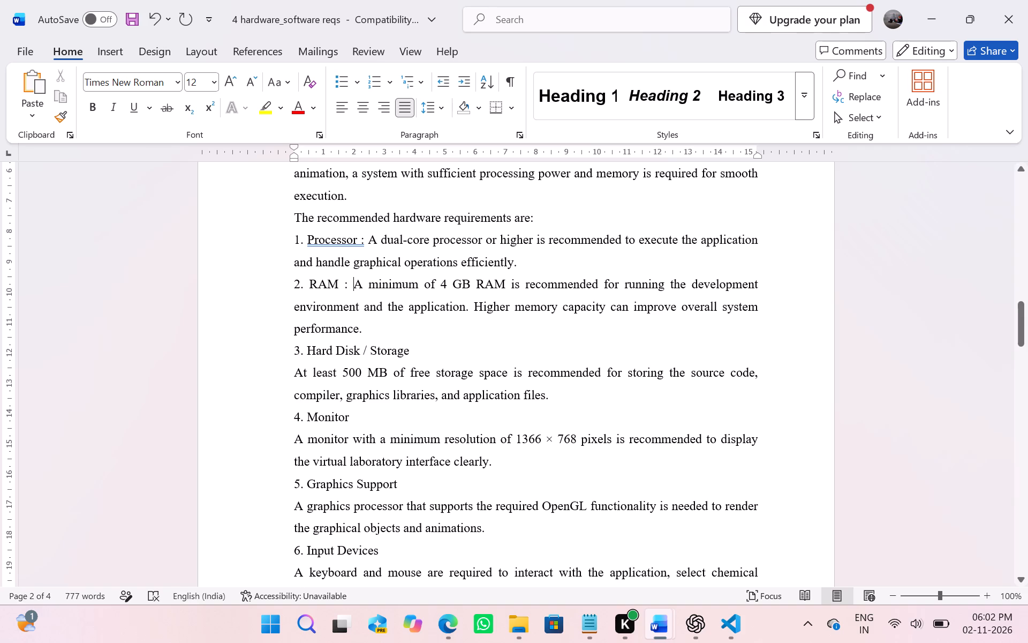
# Join the Hard Disk / Storage and Monitor headings with their descriptions on the same line, separated by " : ".
pyautogui.click(294, 375)
pyautogui.press('BackSpace')
pyautogui.press('space')
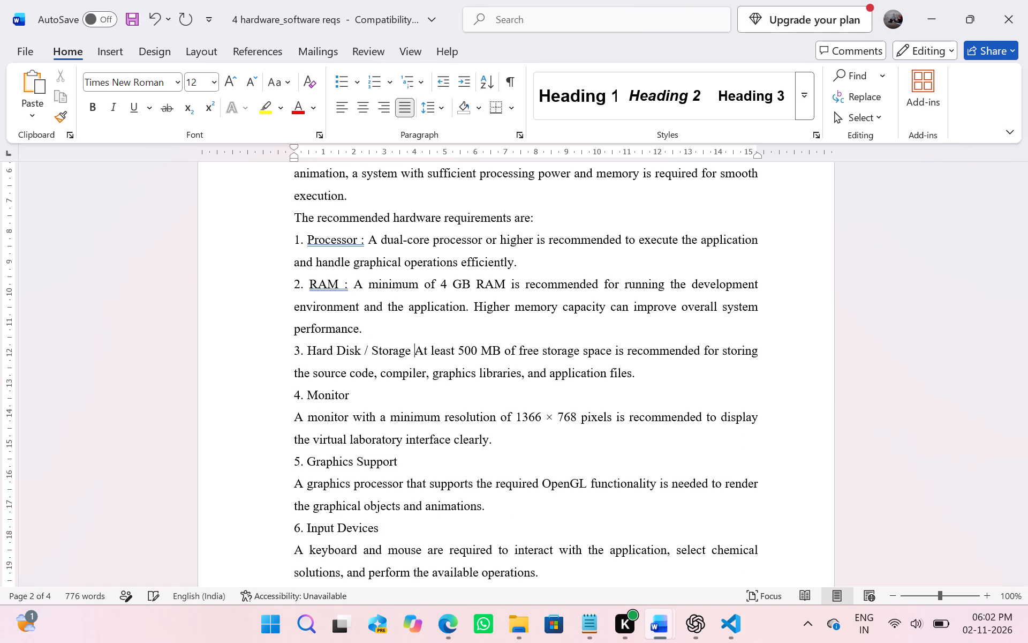
pyautogui.write(':')
pyautogui.press('space')
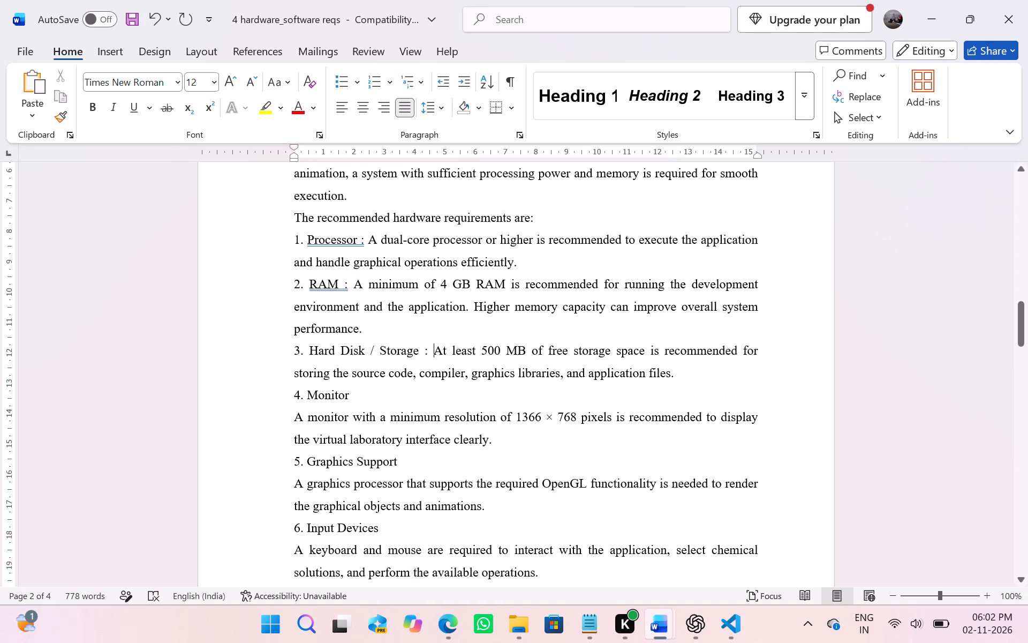
pyautogui.click(293, 418)
pyautogui.press('BackSpace')
pyautogui.press('space')
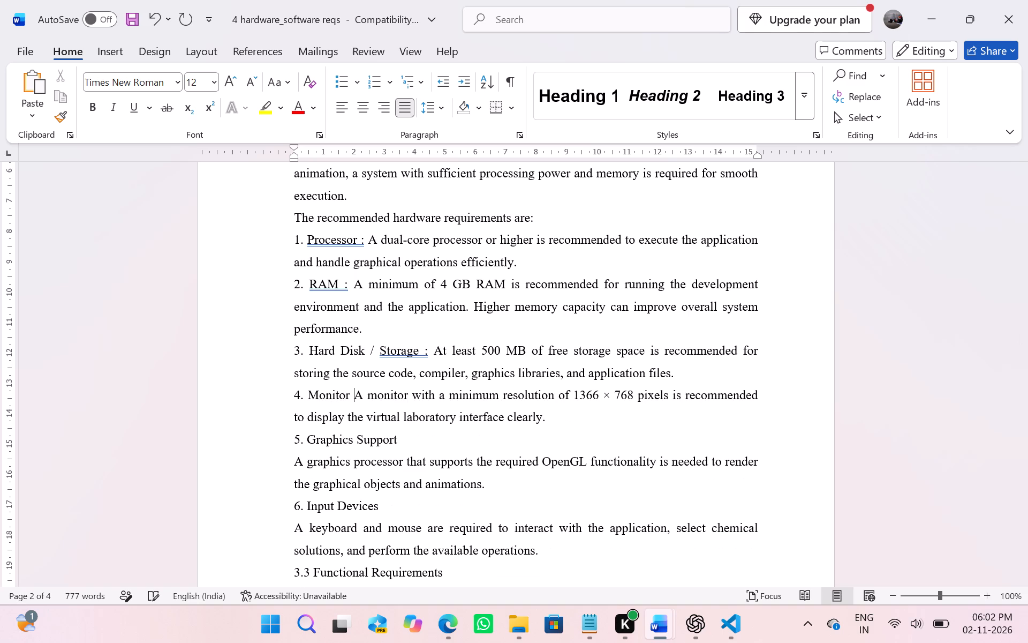
pyautogui.write(':')
pyautogui.press('space')
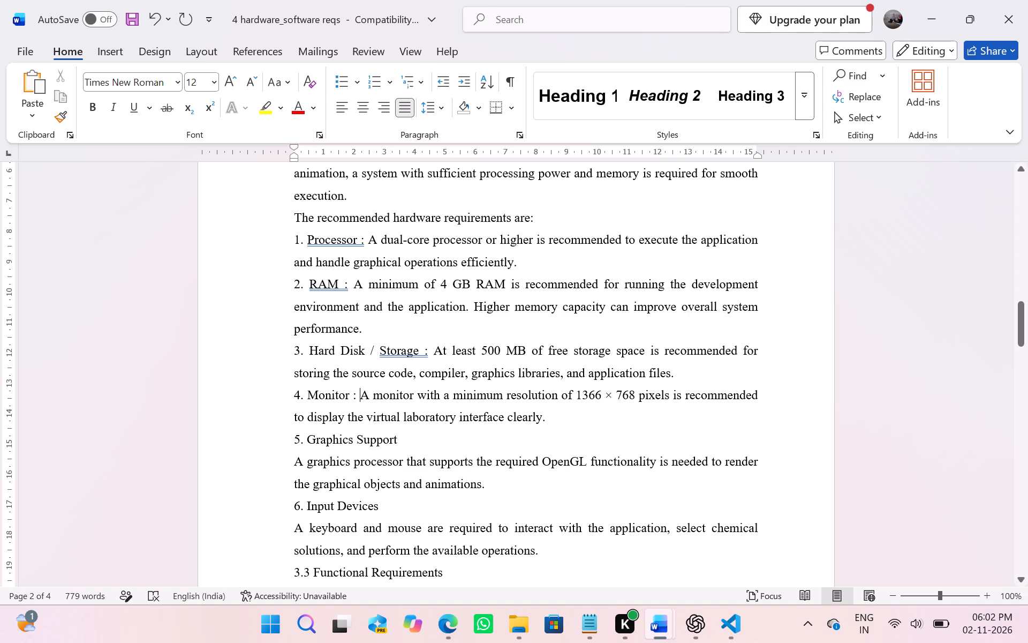
pyautogui.press('BackSpace')
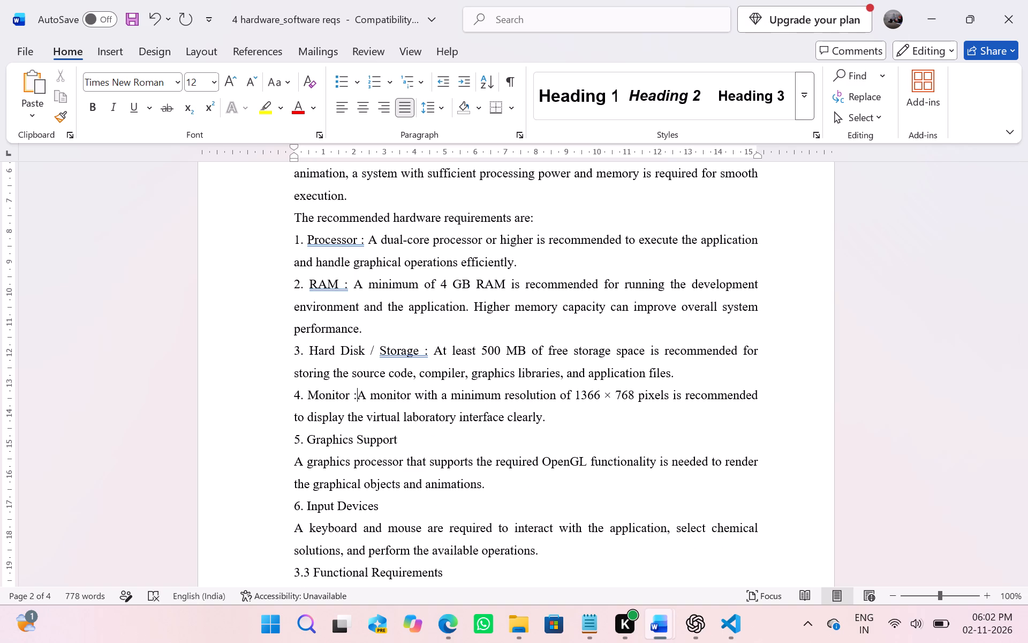
pyautogui.press('space')
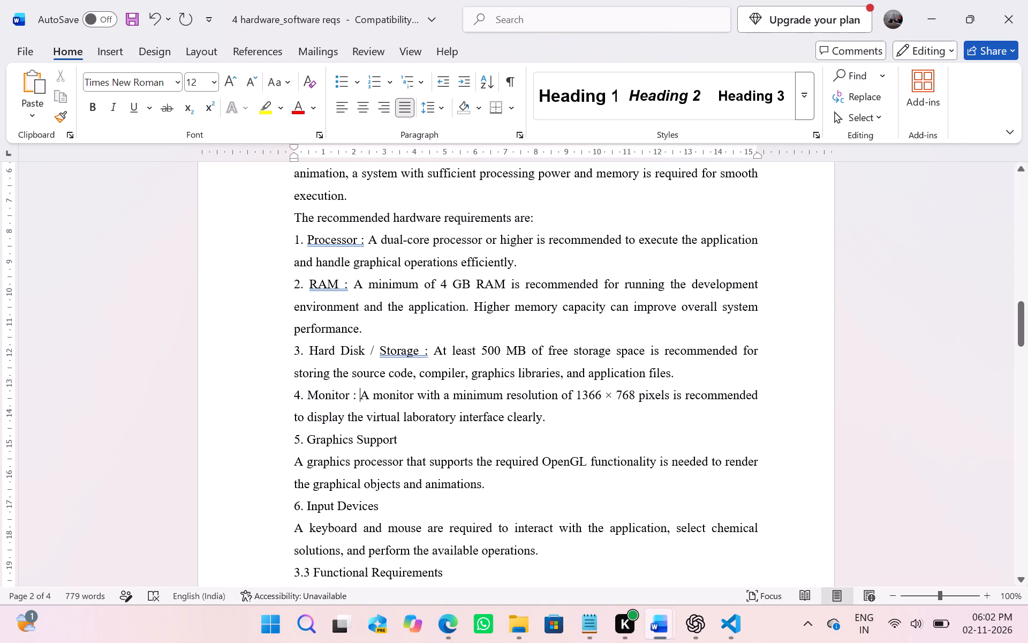
# Join the Graphics Support and Input Devices headings with their descriptions on the same line, separated by " : ".
pyautogui.click(296, 461)
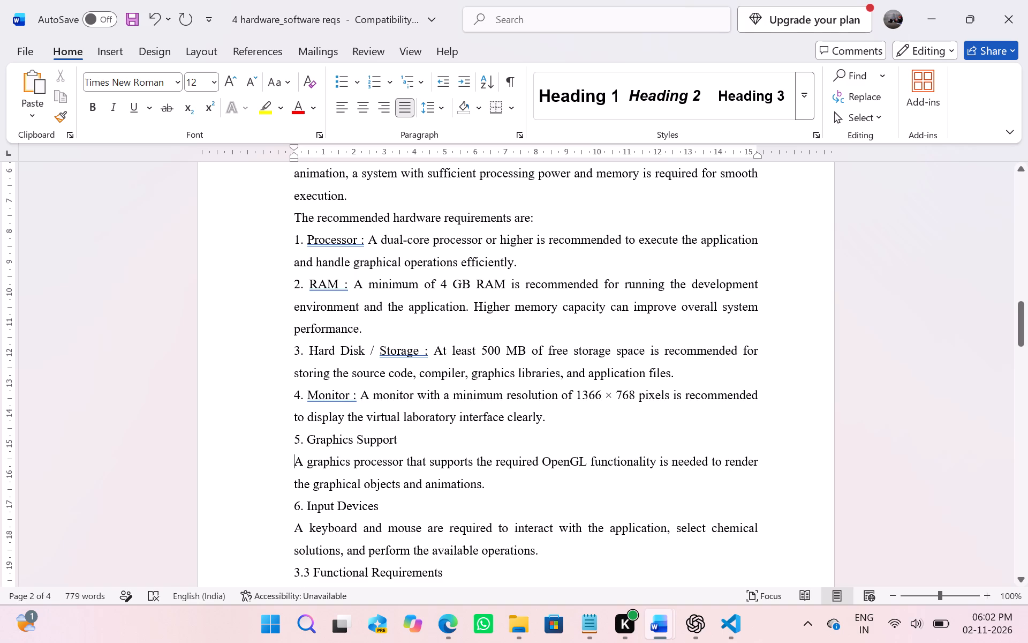
pyautogui.click(296, 461)
pyautogui.press('BackSpace')
pyautogui.press('space')
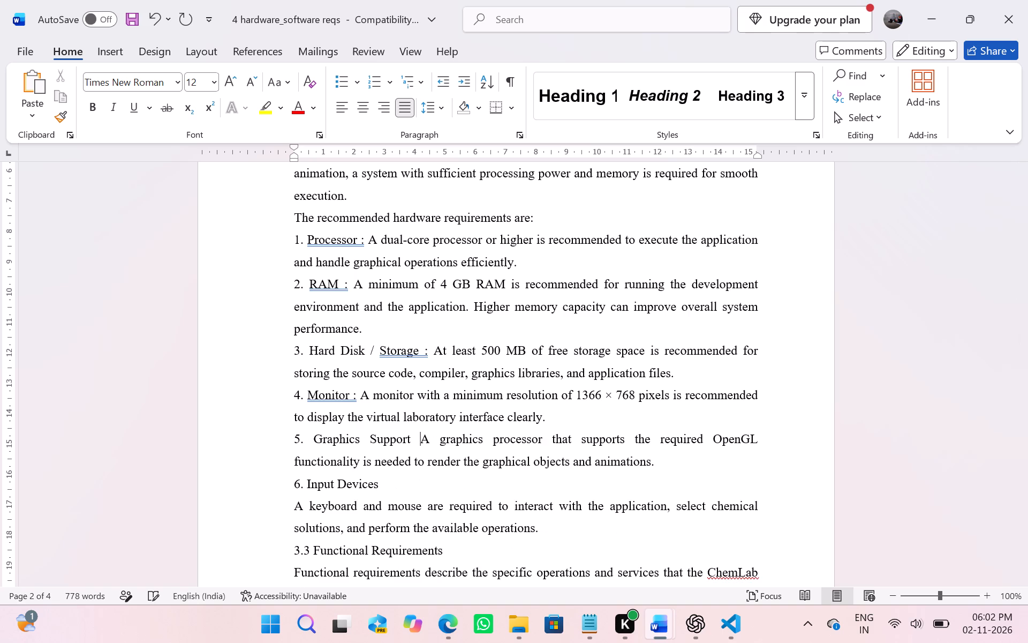
pyautogui.write(':')
pyautogui.press('space')
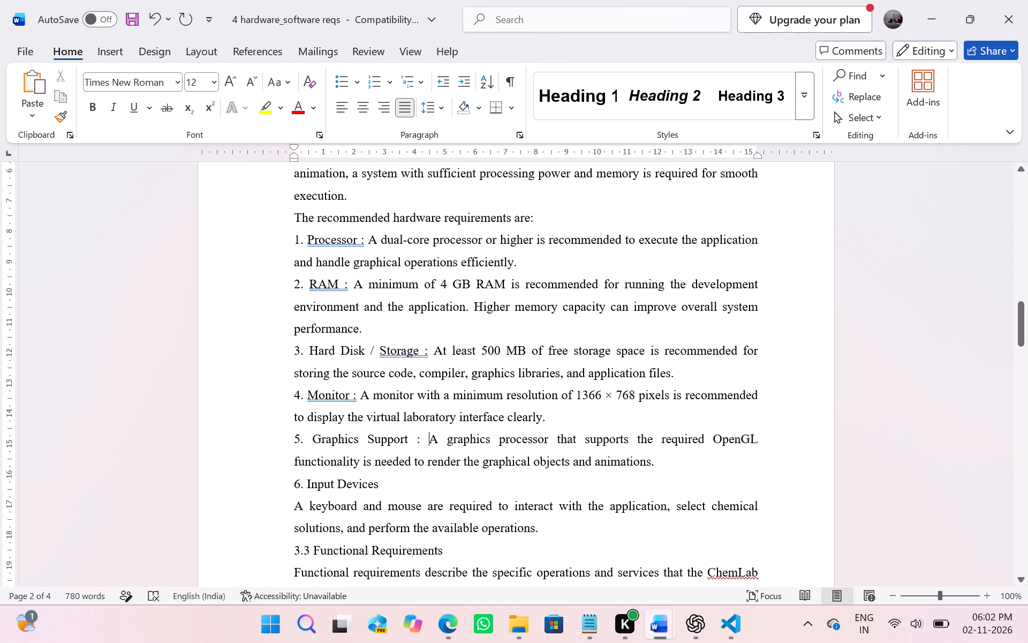
pyautogui.click(296, 510)
pyautogui.press('BackSpace')
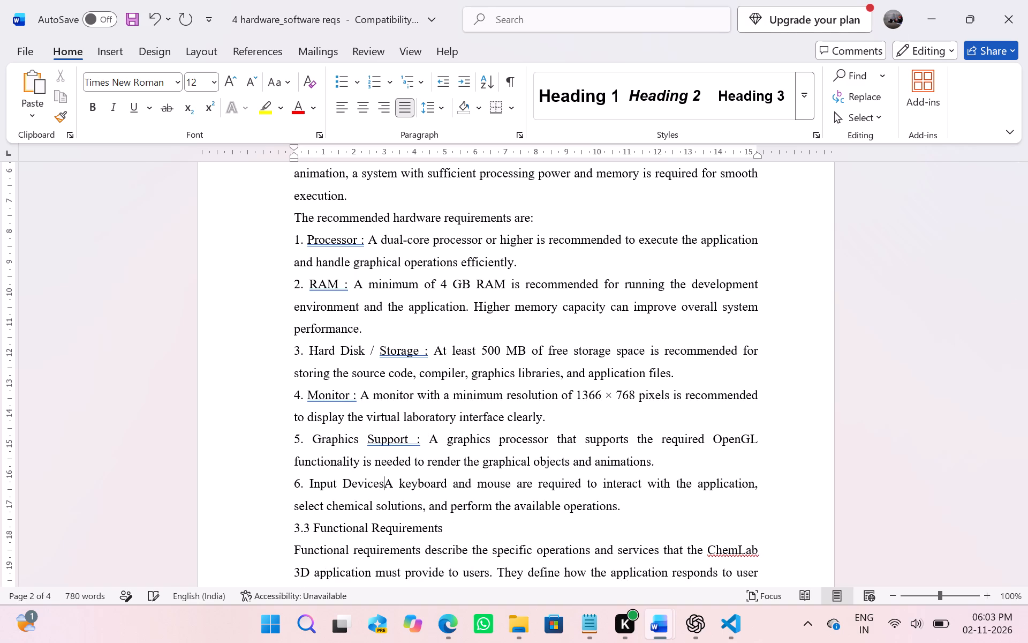
pyautogui.press('space')
pyautogui.write(':')
pyautogui.press('space')
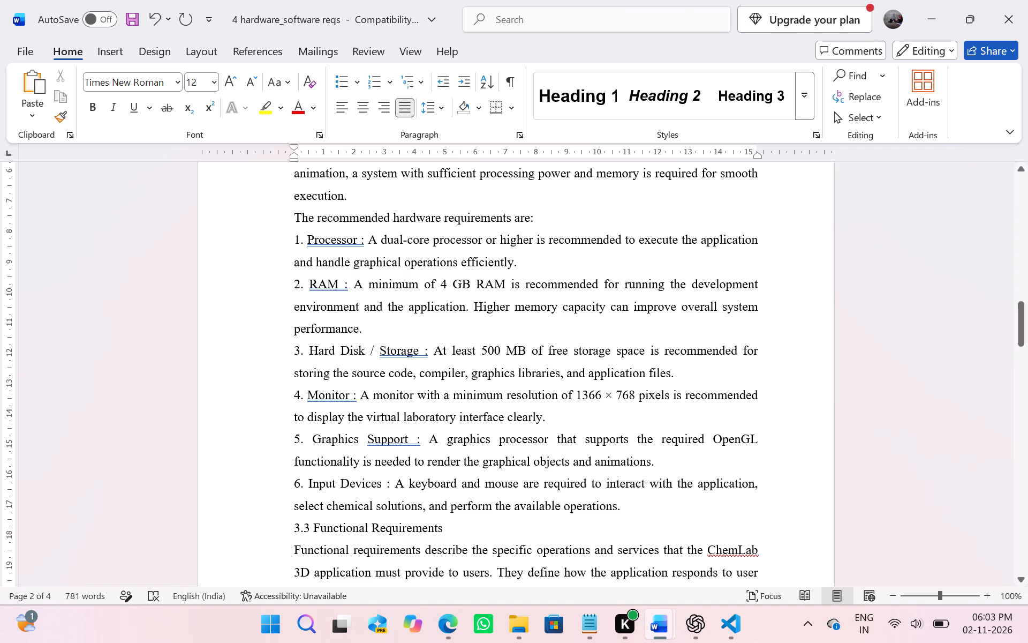
# Delete the pasted plain-text 3.3 Functional Requirements section under 3.2, from its title line through the 10. Interactive User Interface description.
pyautogui.scroll(-2, 359, 523)
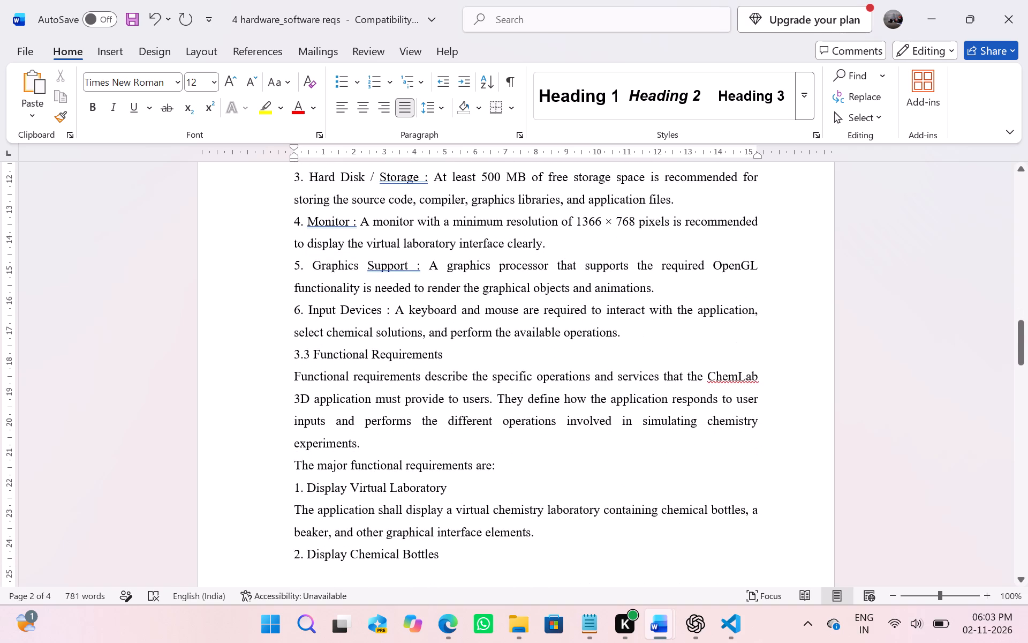
pyautogui.scroll(-10, 509, 462)
pyautogui.scroll(-6, 490, 386)
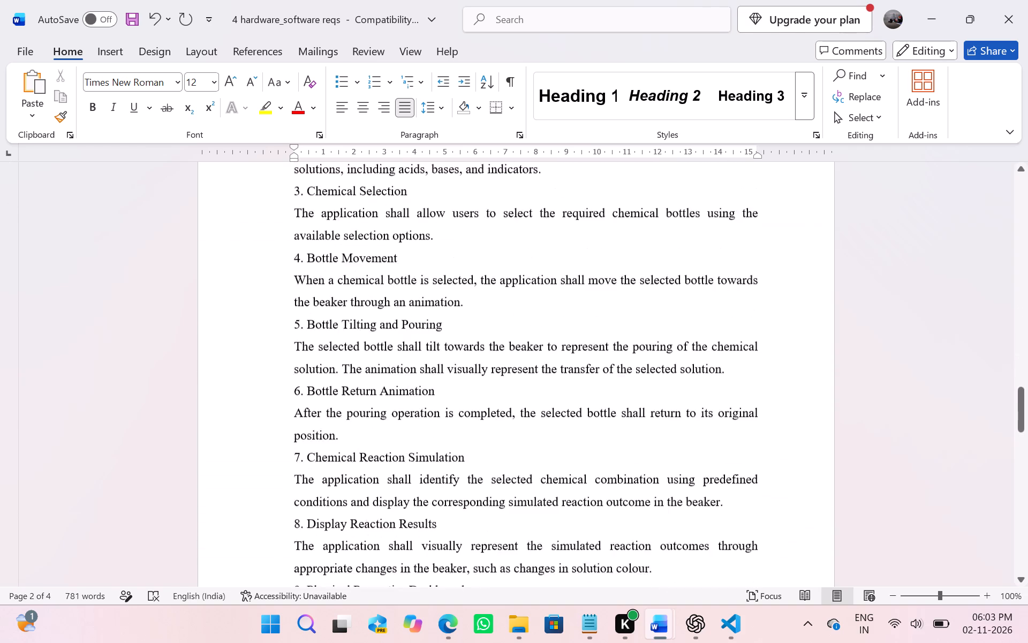
pyautogui.scroll(-13, 490, 386)
pyautogui.scroll(6, 490, 386)
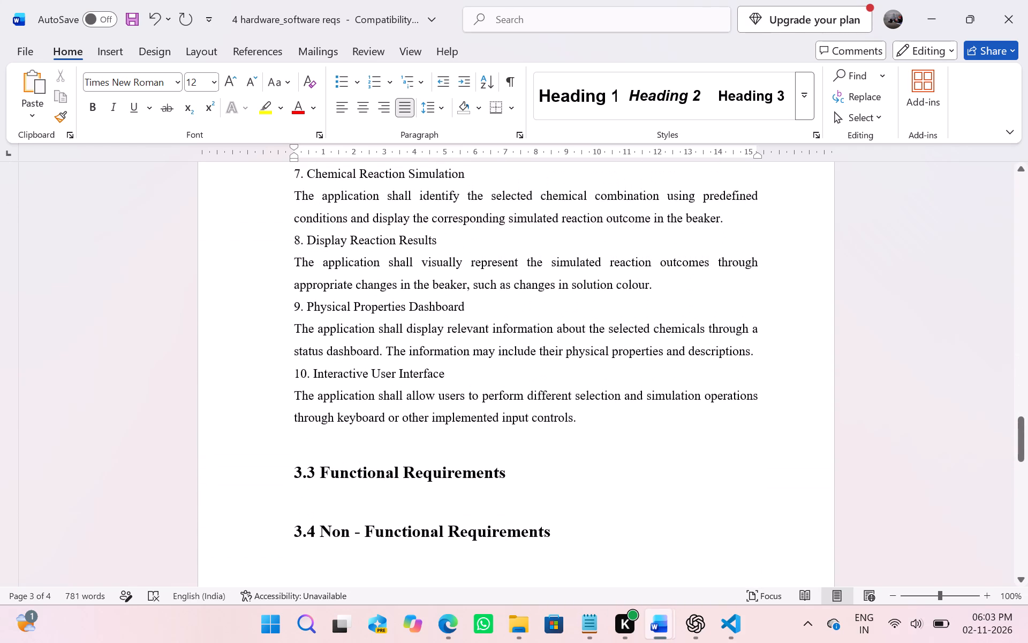
pyautogui.moveTo(589, 427); pyautogui.dragTo(527, 343)
pyautogui.scroll(19, 525, 340)
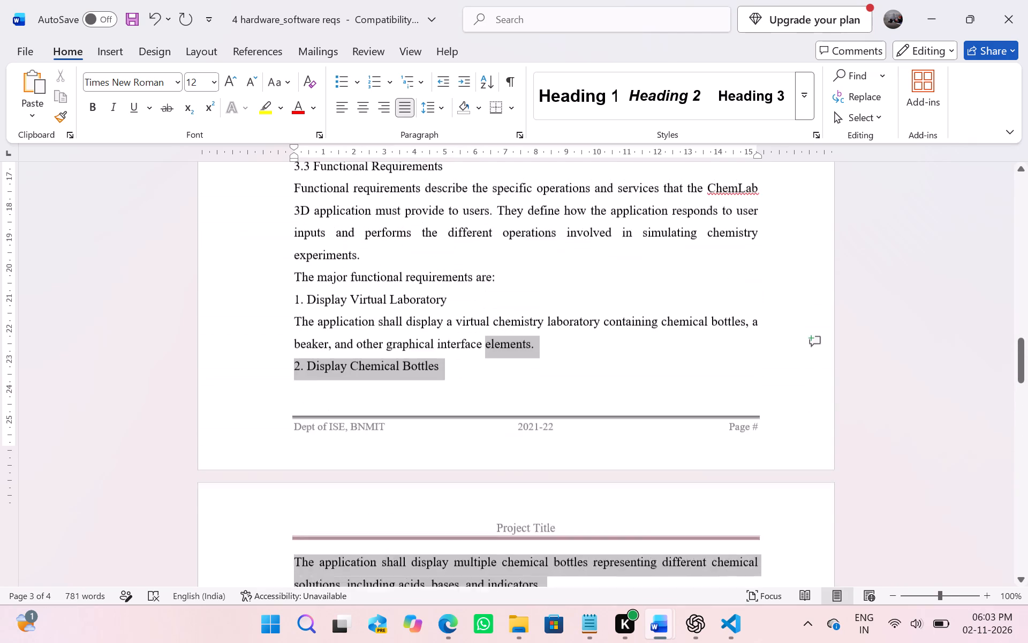
pyautogui.moveTo(527, 343); pyautogui.dragTo(411, 409)
pyautogui.scroll(4, 480, 385)
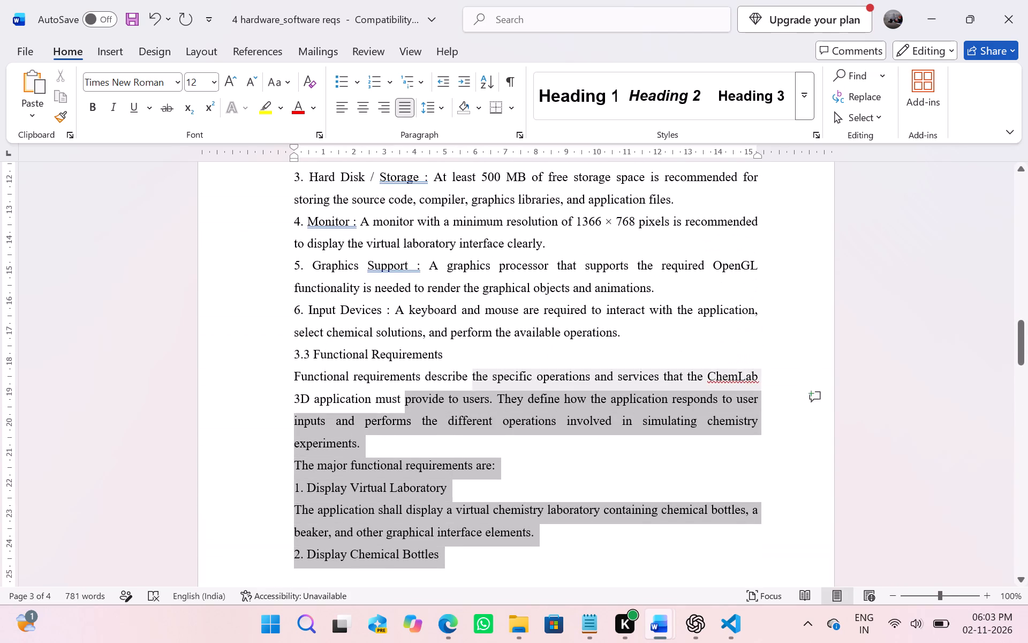
pyautogui.moveTo(411, 409); pyautogui.dragTo(275, 365)
pyautogui.press('BackSpace')
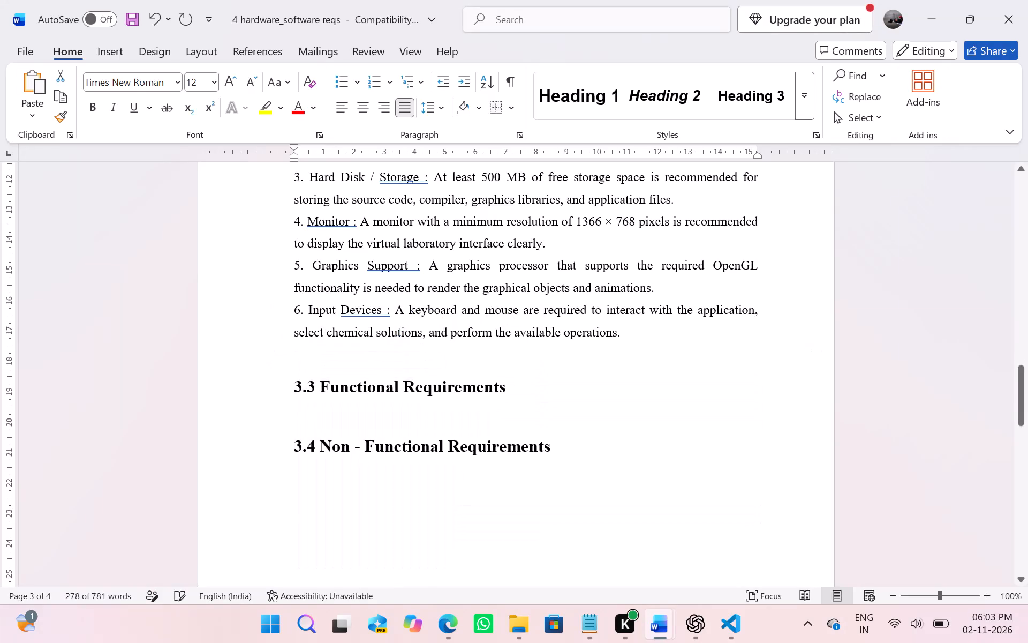
# Convert the six numbered hardware requirements under 3.2, Processor to Input Devices, into a list with solid round bullets.
pyautogui.scroll(-2, 323, 353)
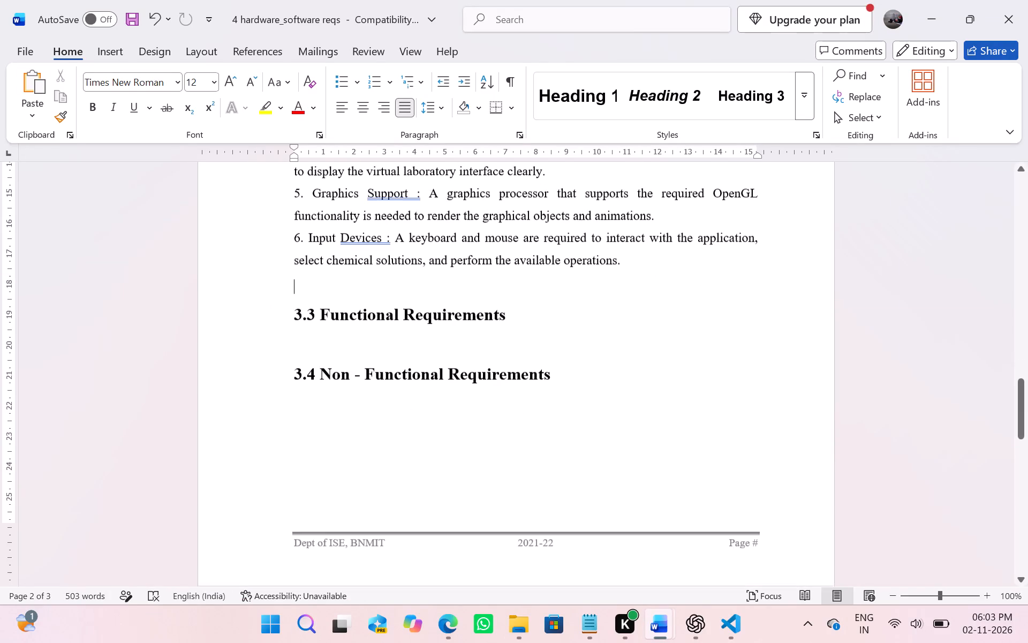
pyautogui.scroll(7, 447, 350)
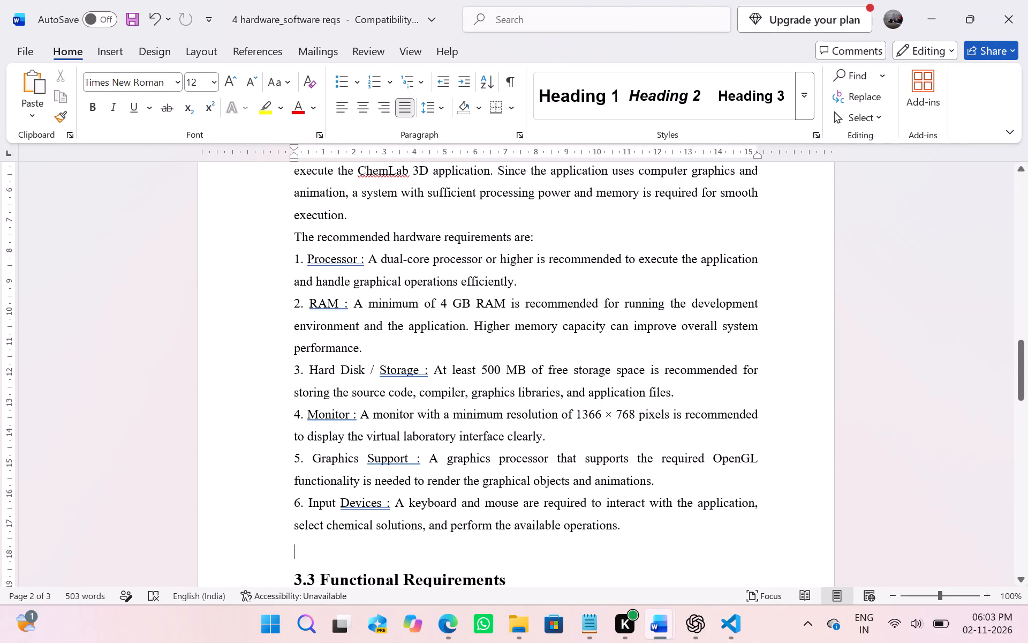
pyautogui.moveTo(284, 253); pyautogui.dragTo(630, 533)
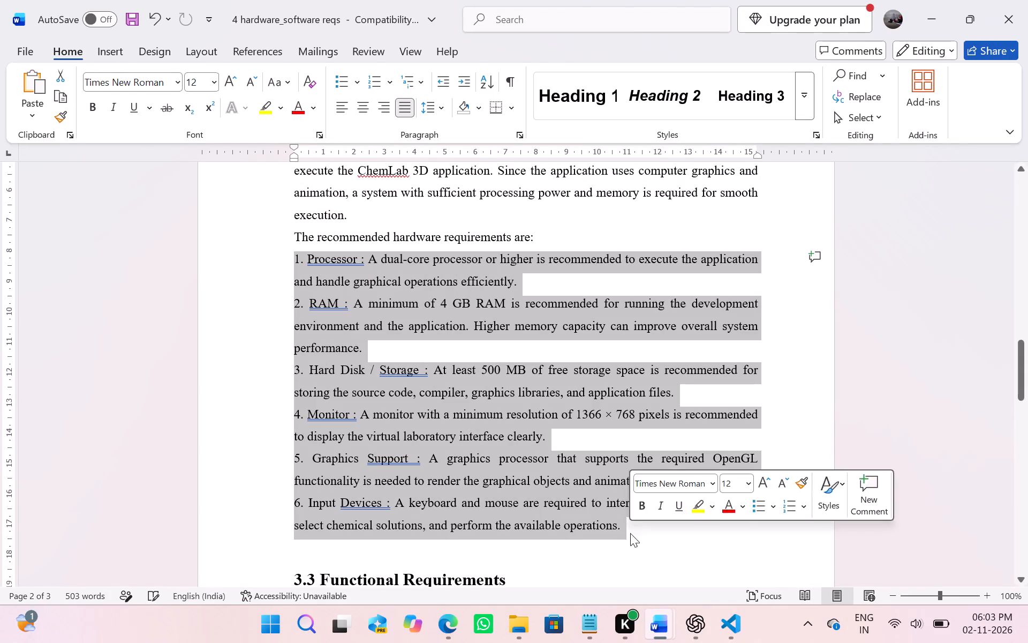
pyautogui.click(357, 86)
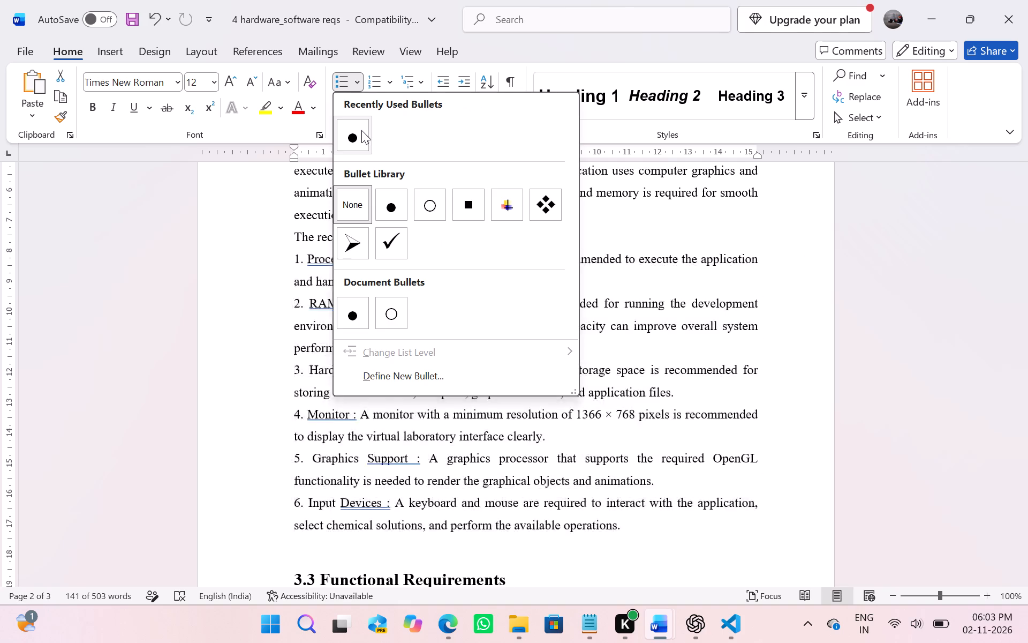
pyautogui.click(361, 130)
# Make the Processor and RAM labels bold in the hardware requirements list.
pyautogui.click(358, 255)
pyautogui.doubleClick(364, 259)
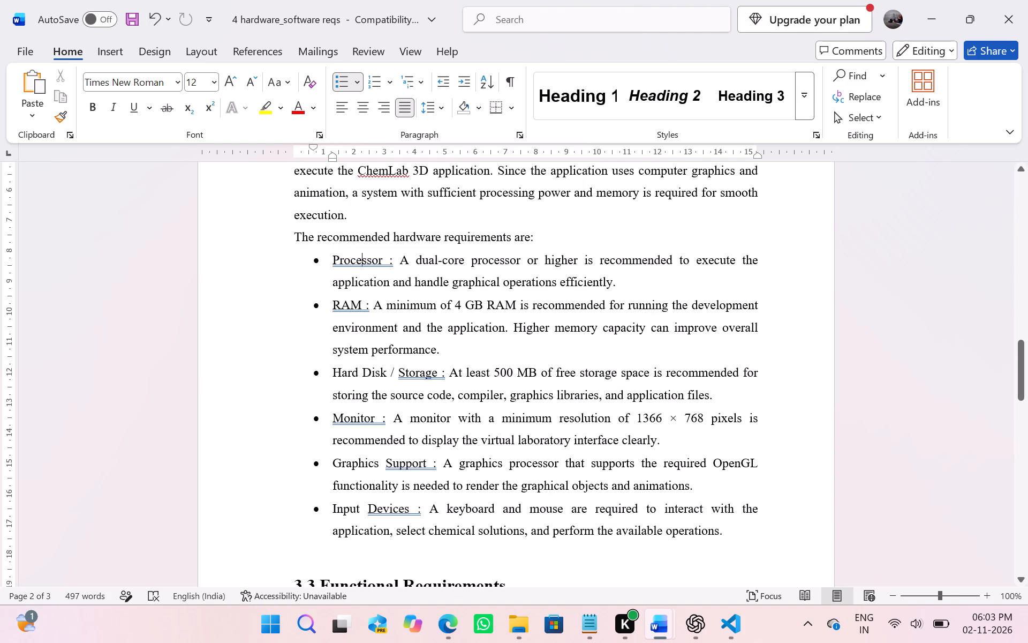
pyautogui.hotkey('ctrl', 'b')
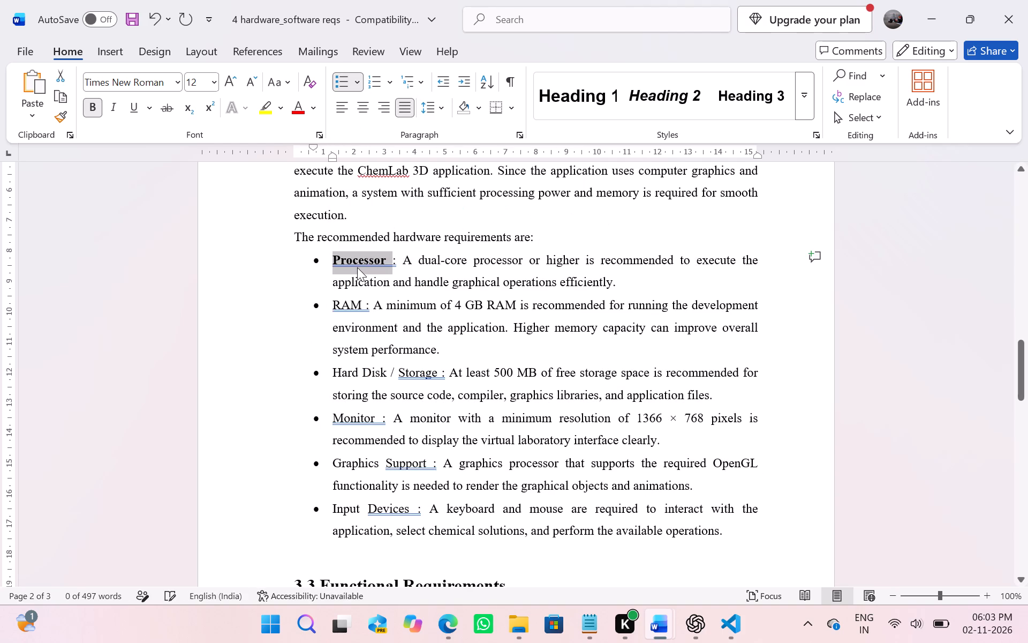
pyautogui.click(347, 304)
pyautogui.click(344, 304)
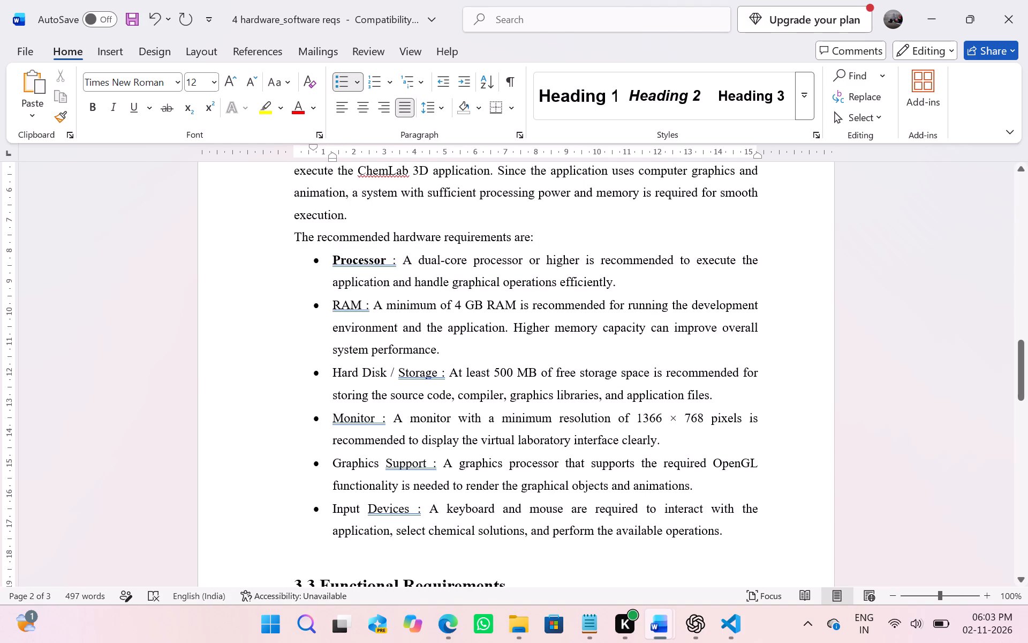
pyautogui.doubleClick(348, 306)
pyautogui.click(85, 108)
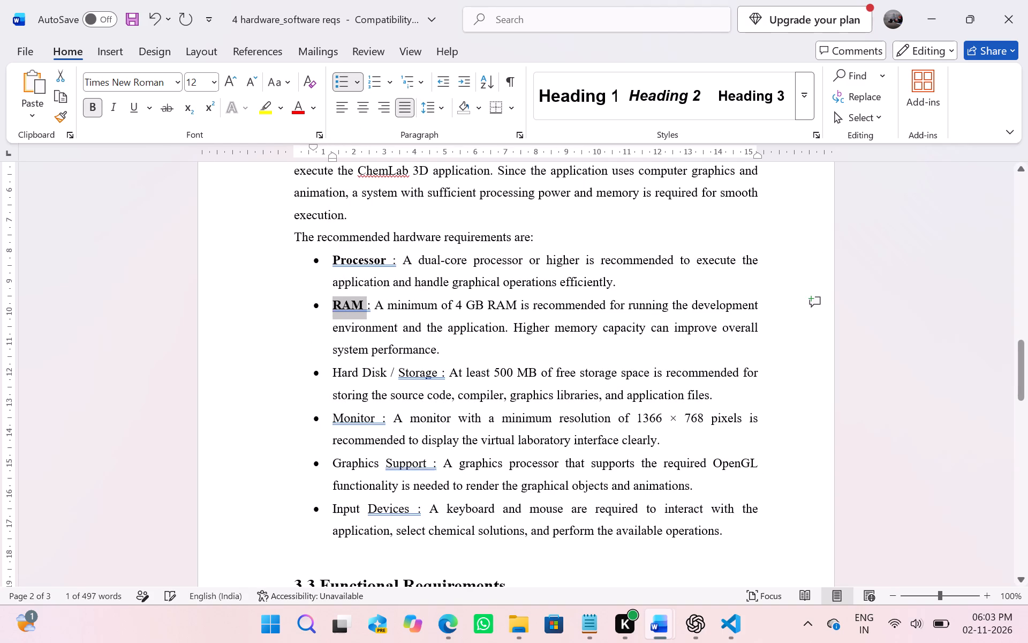
# Make the Hard Disk / Storage and Monitor labels bold in the hardware requirements list.
pyautogui.tripleClick(362, 370)
pyautogui.click(413, 376)
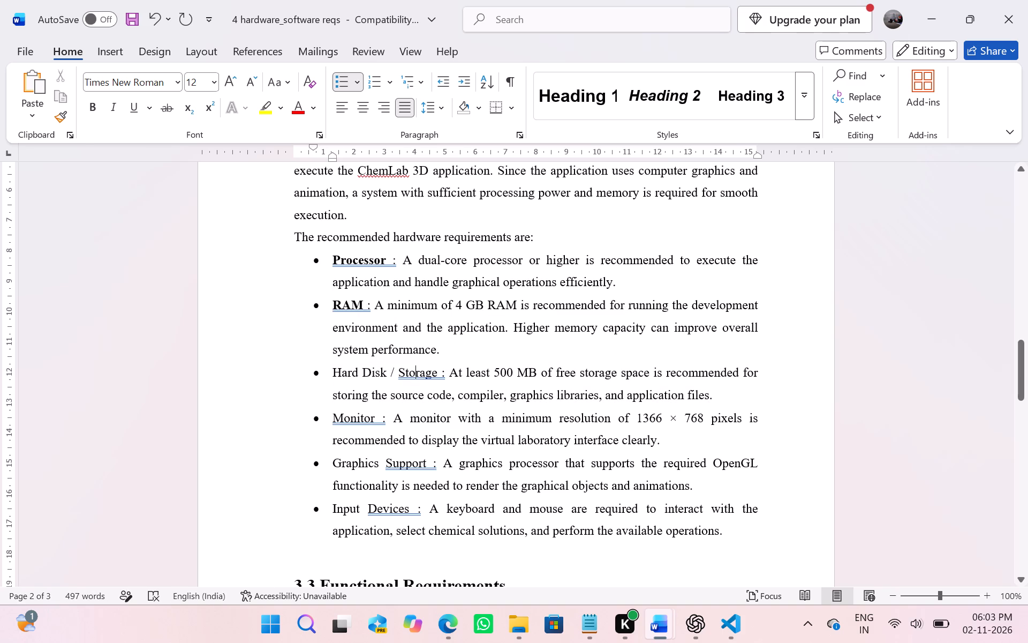
pyautogui.moveTo(439, 374); pyautogui.dragTo(337, 367)
pyautogui.click(93, 108)
pyautogui.scroll(-3, 514, 326)
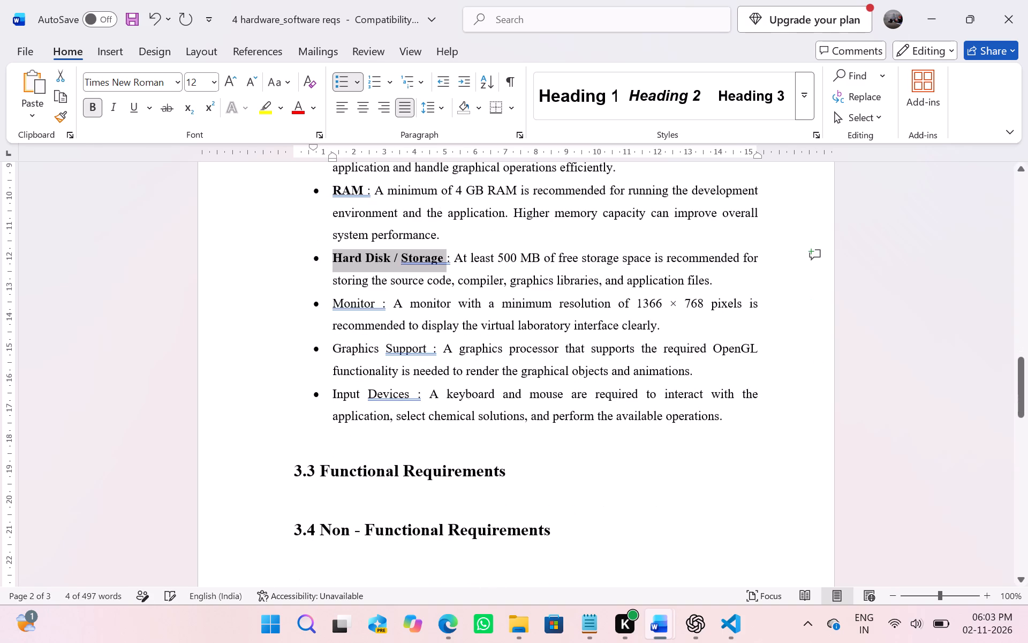
pyautogui.tripleClick(362, 301)
pyautogui.doubleClick(362, 301)
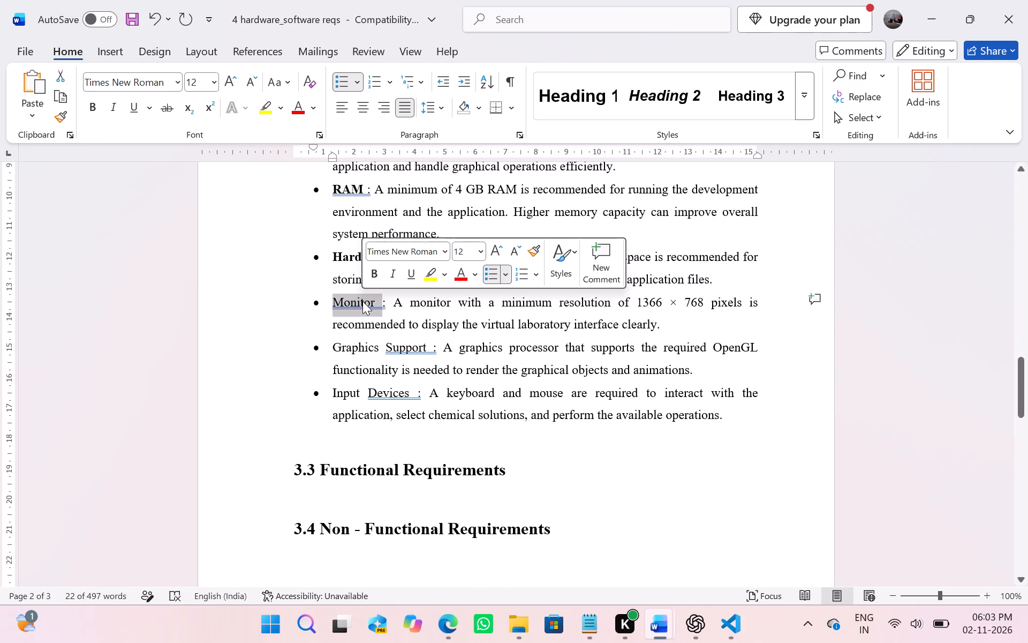
pyautogui.click(98, 108)
# Make the Graphics Support and Input Devices labels bold in the hardware requirements list.
pyautogui.scroll(-2, 443, 314)
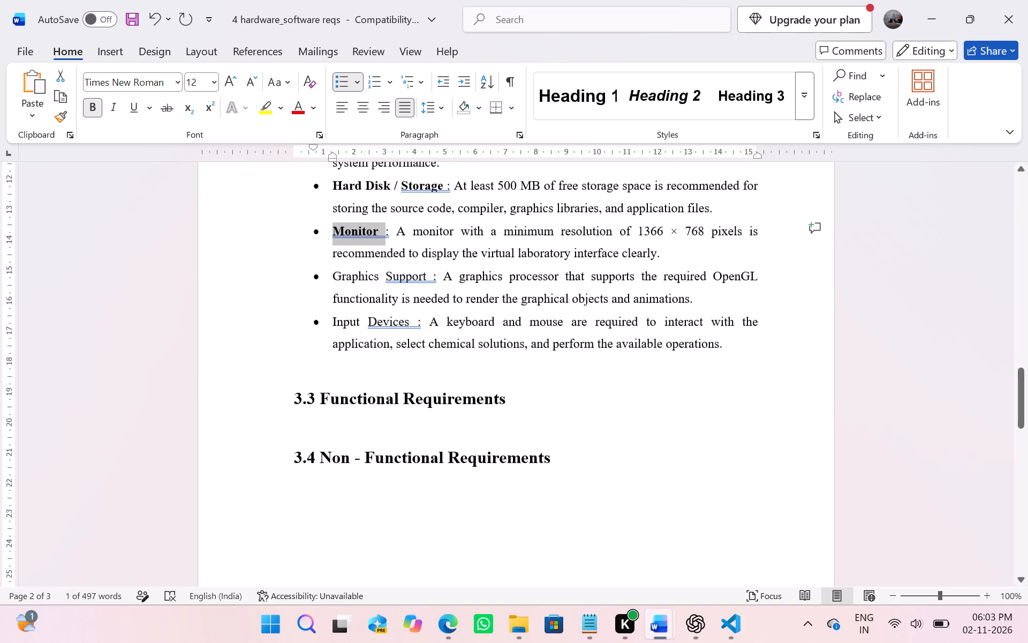
pyautogui.moveTo(336, 268); pyautogui.dragTo(425, 271)
pyautogui.click(87, 103)
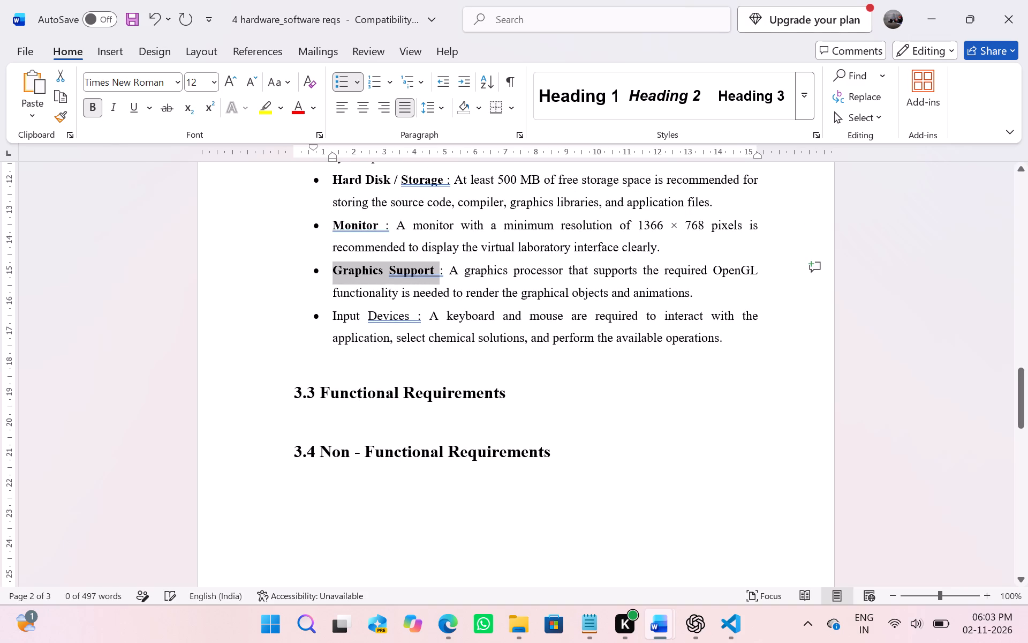
pyautogui.scroll(-1, 463, 278)
pyautogui.moveTo(332, 277); pyautogui.dragTo(403, 280)
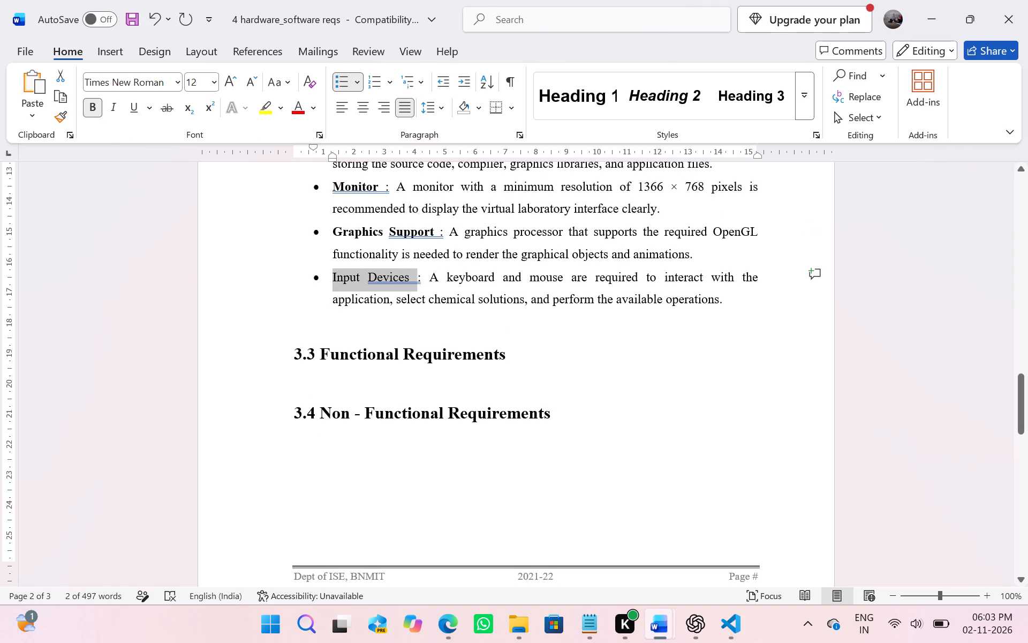
pyautogui.moveTo(403, 280); pyautogui.dragTo(400, 280)
pyautogui.moveTo(400, 280); pyautogui.dragTo(410, 279)
pyautogui.click(412, 277)
pyautogui.moveTo(413, 279); pyautogui.dragTo(331, 276)
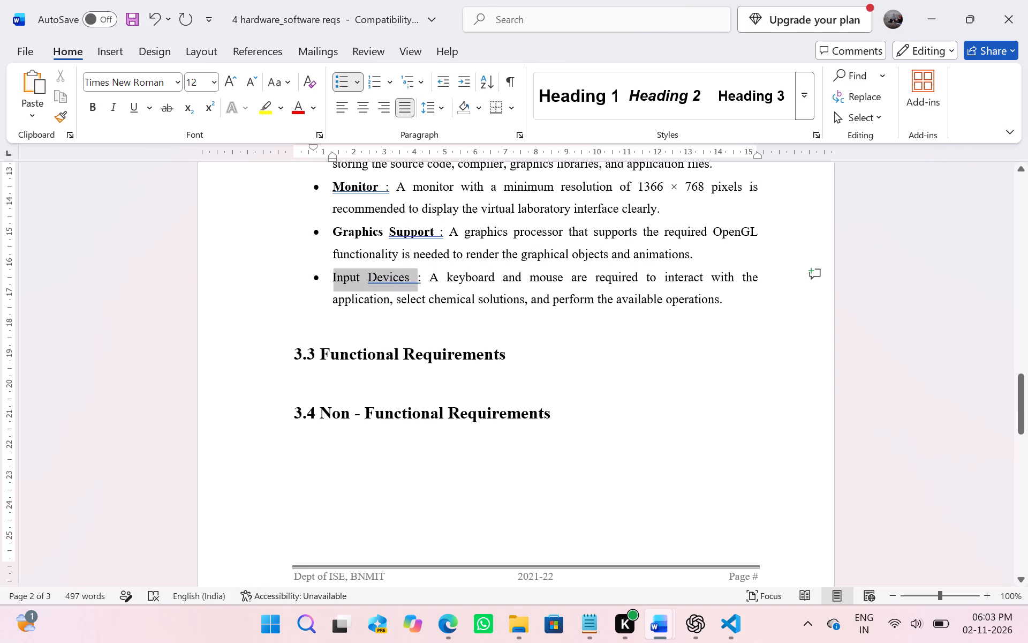
pyautogui.moveTo(331, 276); pyautogui.dragTo(329, 276)
pyautogui.click(85, 104)
pyautogui.click(570, 362)
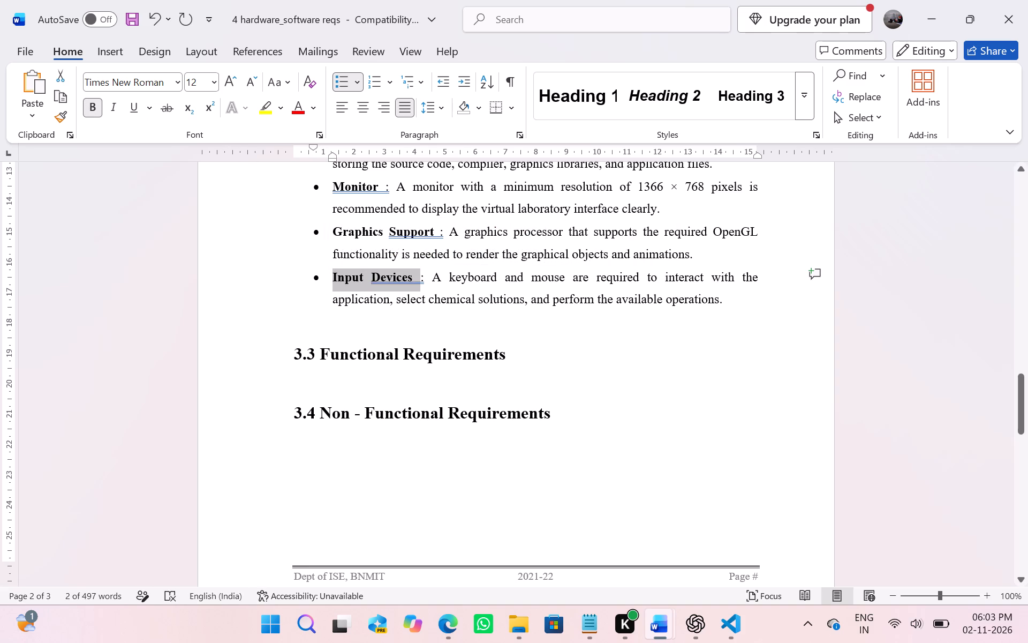
# Replace the blank line between the Input Devices item and the 3.3 Functional Requirements heading with a new blank line without a bullet.
pyautogui.scroll(-2, 634, 385)
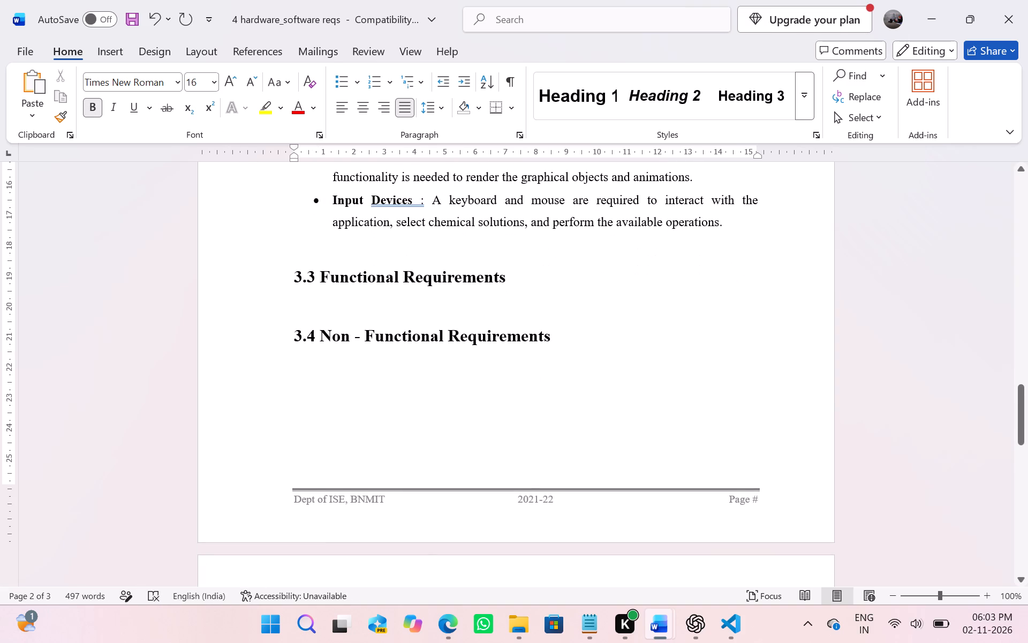
pyautogui.click(377, 317)
pyautogui.click(377, 256)
pyautogui.press('BackSpace')
pyautogui.press('Return')
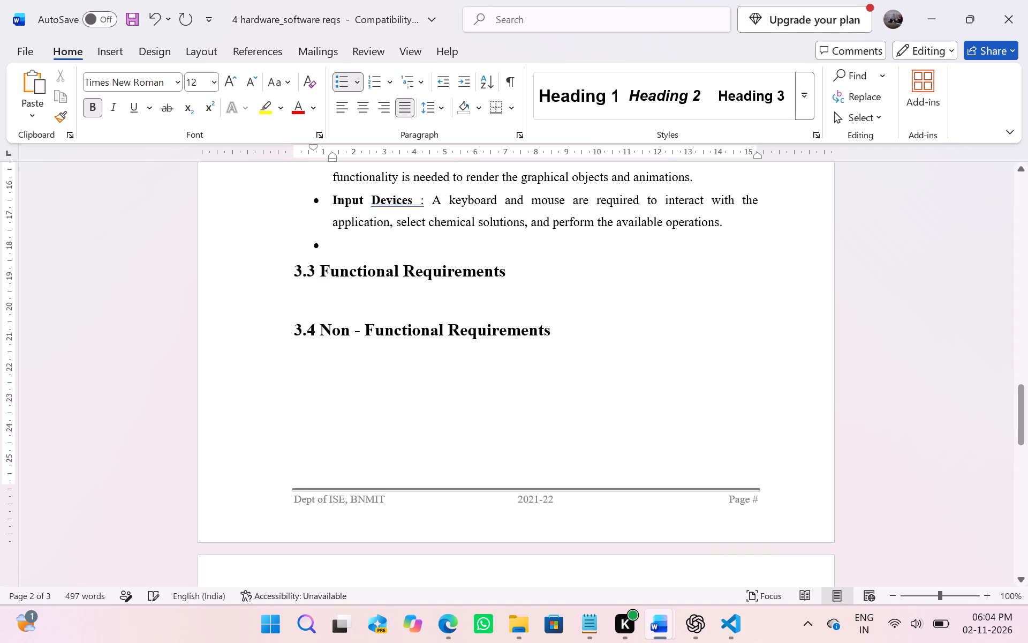
pyautogui.click(312, 244)
pyautogui.click(323, 243)
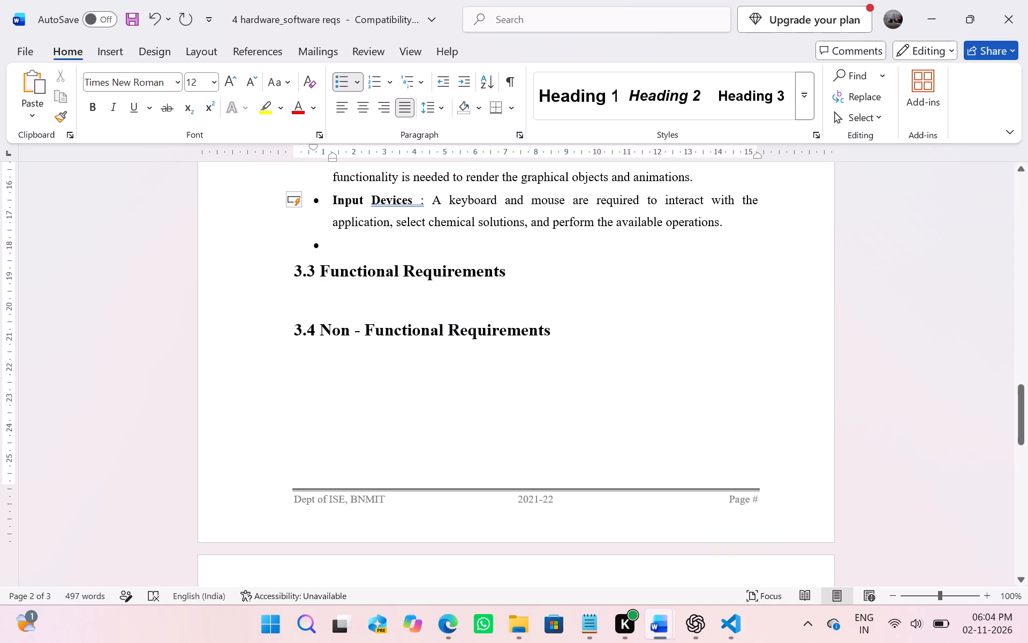
pyautogui.press('BackSpace')
pyautogui.click(397, 300)
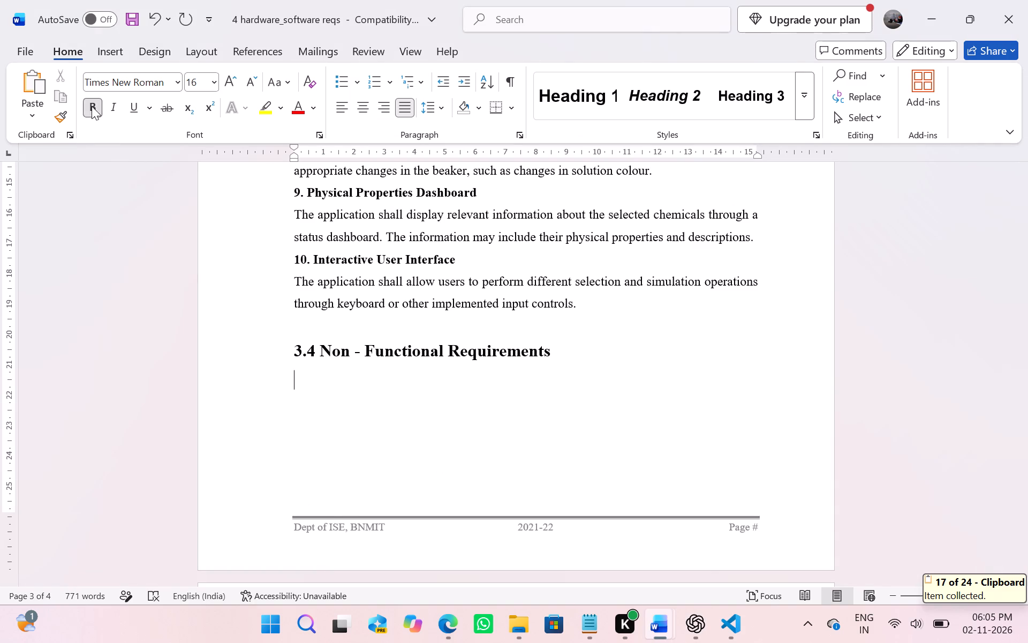
pyautogui.doubleClick(255, 87)
pyautogui.click(437, 109)
pyautogui.click(461, 168)
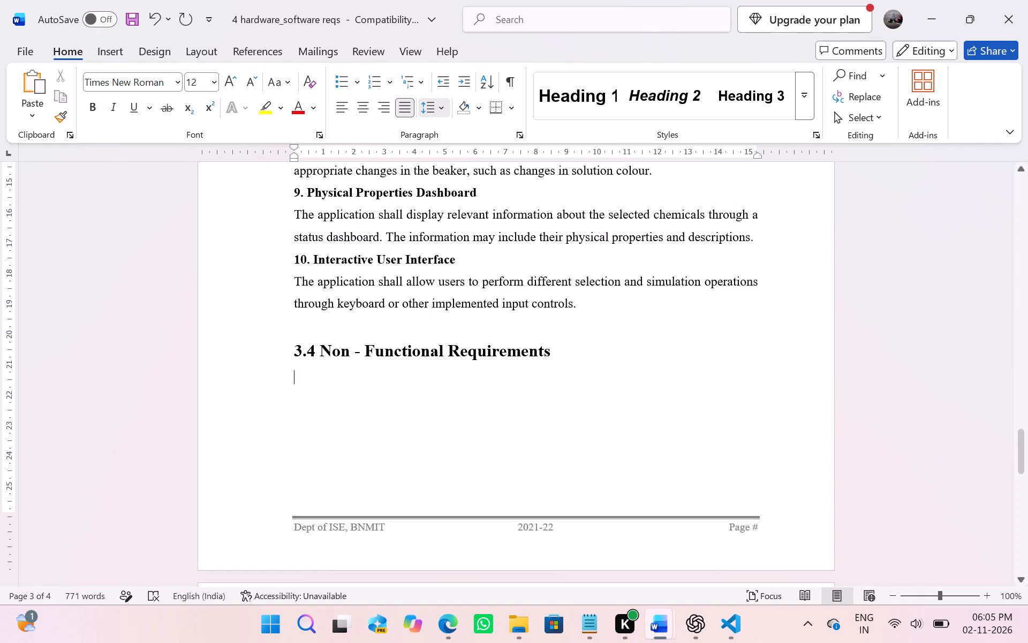
pyautogui.click(330, 378)
pyautogui.hotkey('ctrl', 'v')
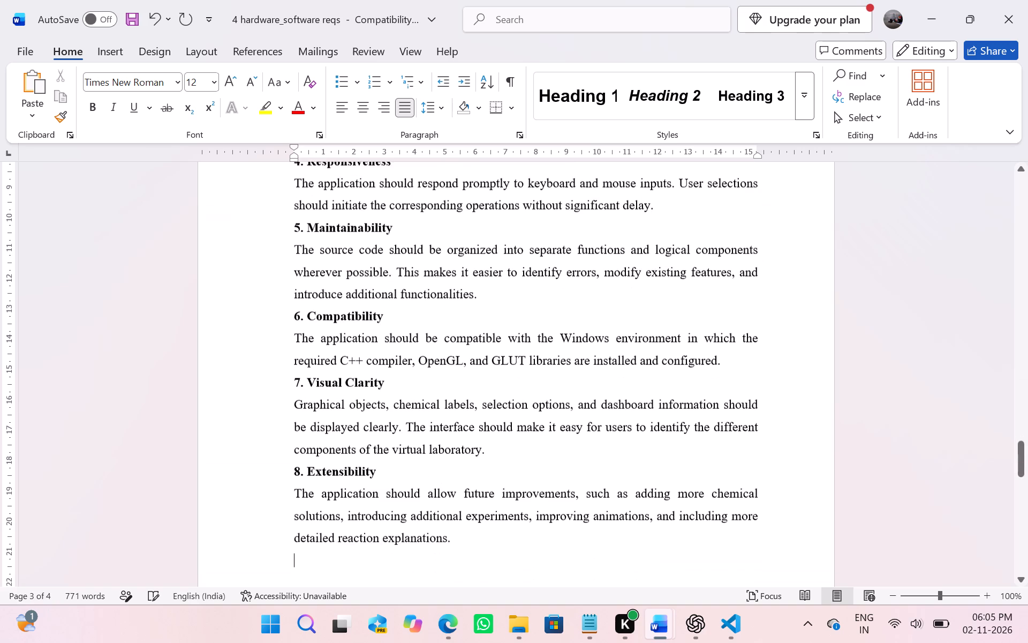
# Indent the first line of the opening paragraph under 3.4 Non - Functional Requirements.
pyautogui.scroll(14, 359, 356)
pyautogui.scroll(3, 322, 279)
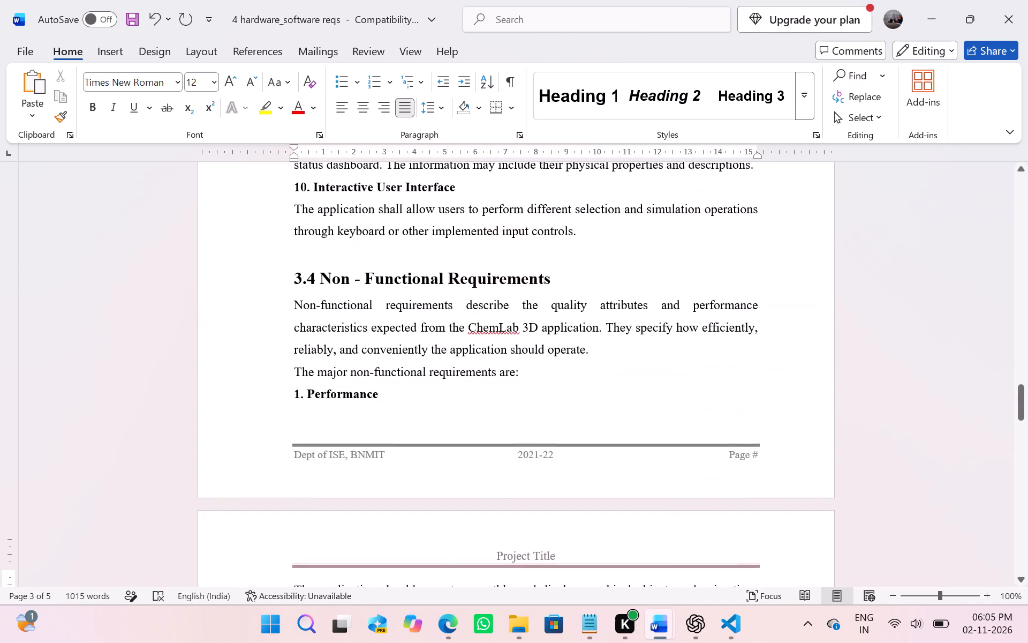
pyautogui.click(291, 304)
pyautogui.press('Tab')
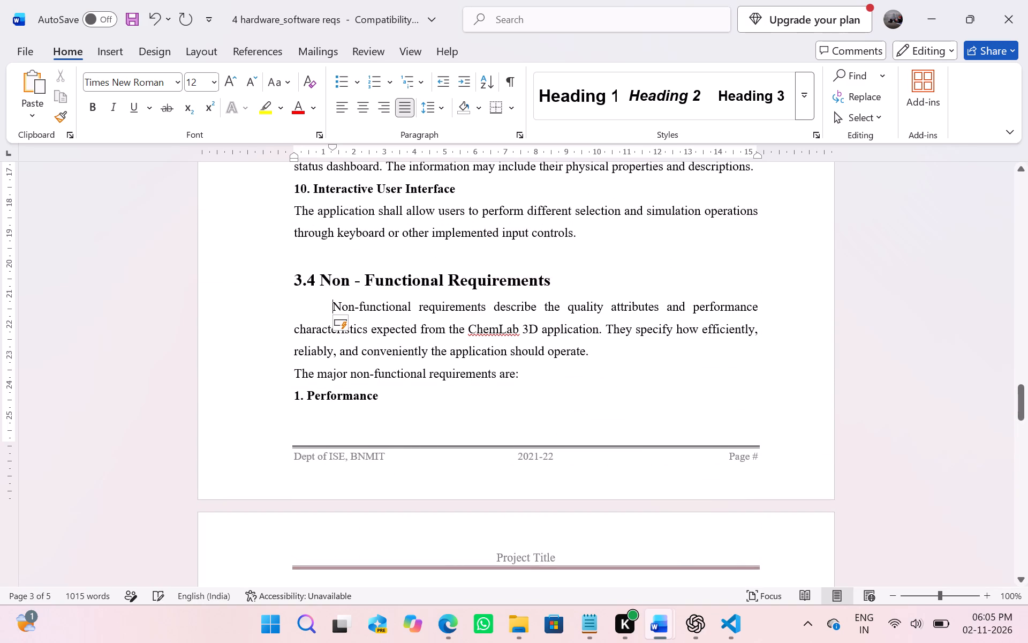
# Delete the word ChemLab before "3D application" in the opening paragraph of section 3.4.
pyautogui.scroll(-4, 430, 362)
pyautogui.scroll(1, 504, 255)
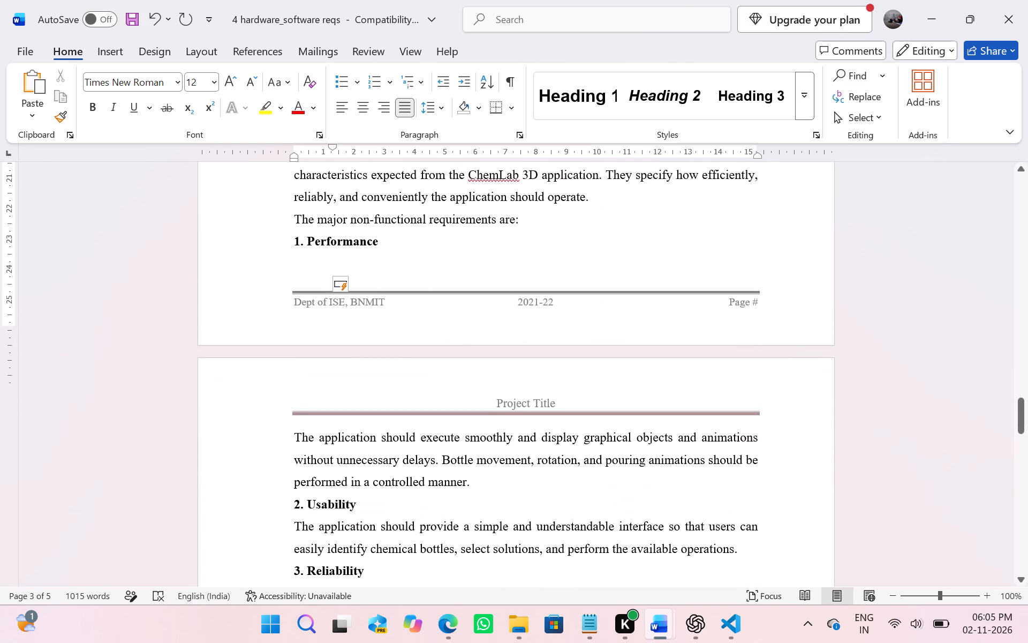
pyautogui.scroll(1, 504, 255)
pyautogui.click(519, 252)
pyautogui.press('BackSpace')
pyautogui.press('BackSpace')
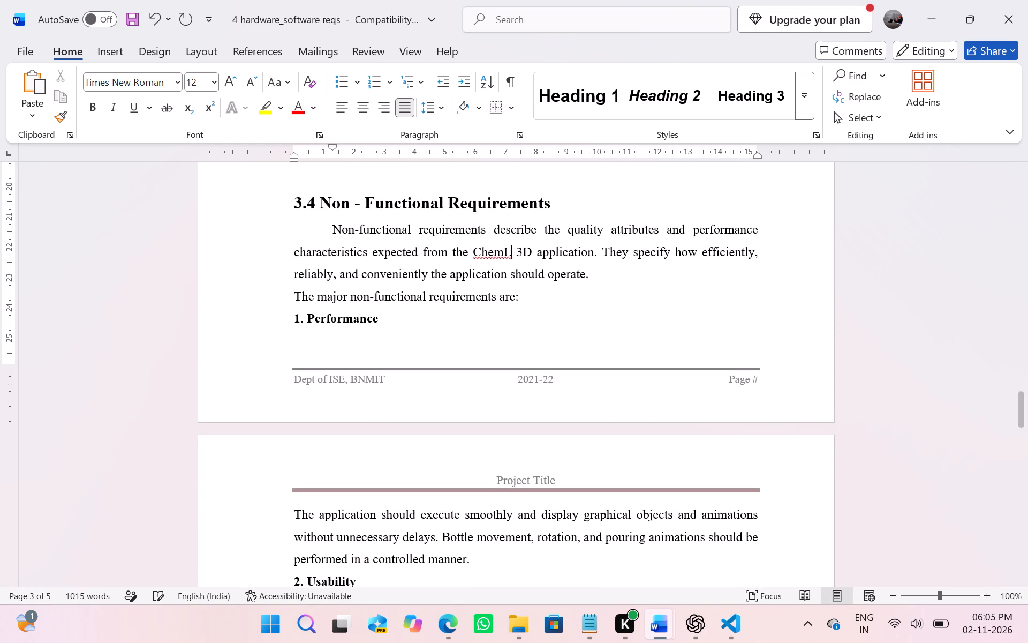
pyautogui.press('BackSpace')
pyautogui.press('BackSpace')
pyautogui.press('BackSpace')
pyautogui.press('BackSpace')
pyautogui.press('BackSpace')
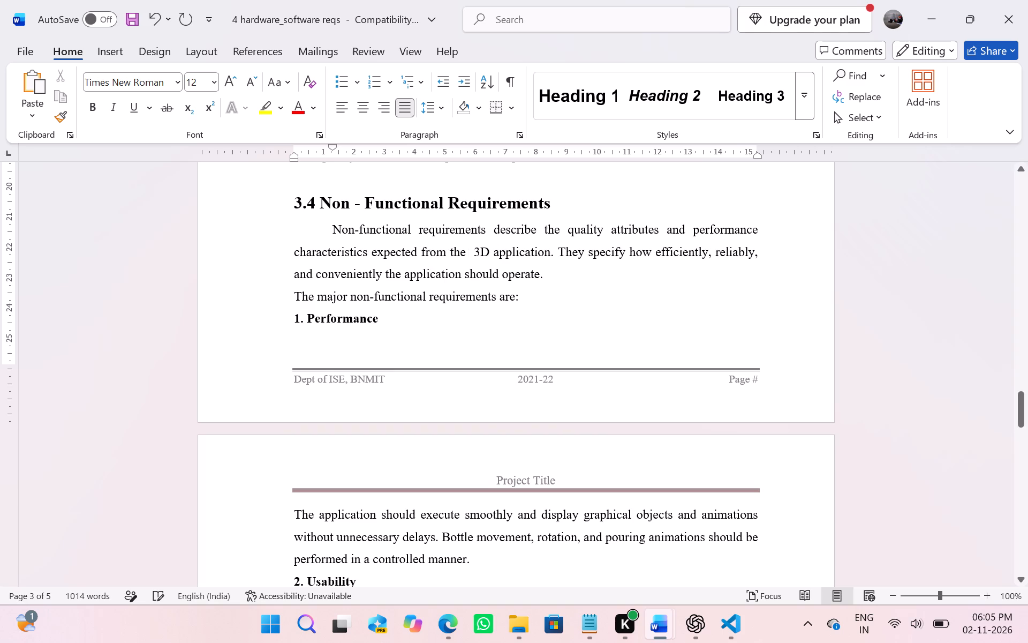
pyautogui.press('BackSpace')
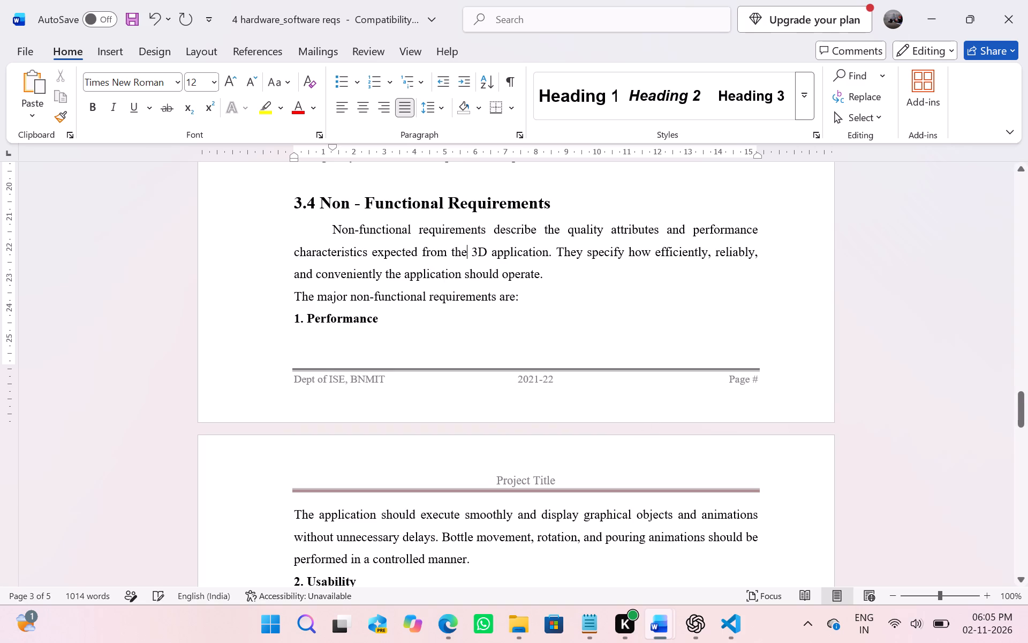
# Review the pasted section 3.4 text and the earlier Chapter 3 sections back to 3.1 Software Requirements.
pyautogui.scroll(-16, 479, 349)
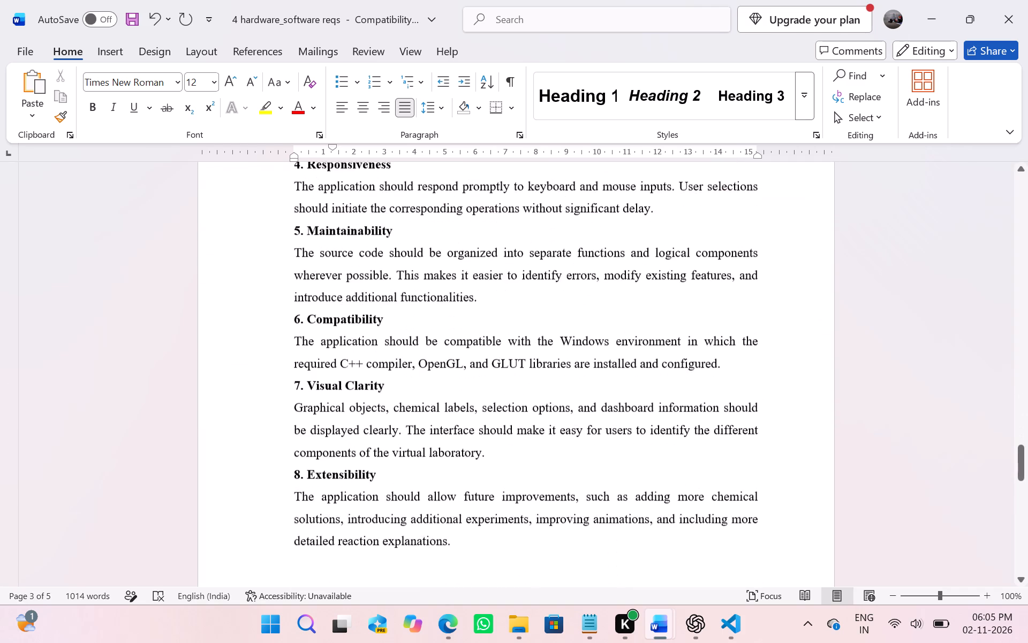
pyautogui.scroll(-10, 504, 338)
pyautogui.scroll(20, 504, 338)
pyautogui.scroll(2, 504, 338)
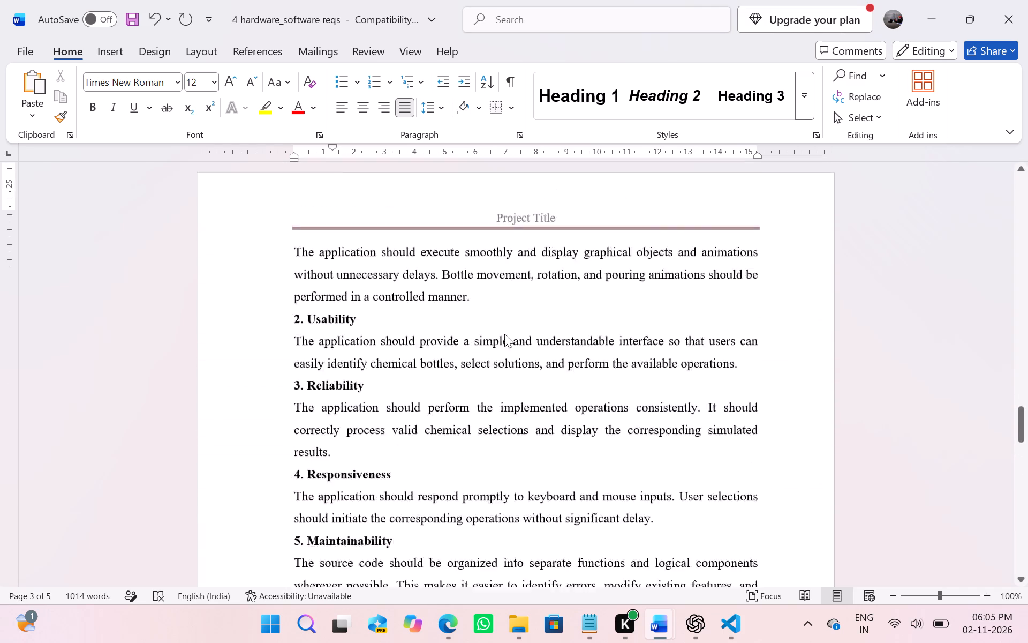
pyautogui.scroll(20, 504, 334)
pyautogui.scroll(20, 504, 334)
pyautogui.scroll(8, 504, 334)
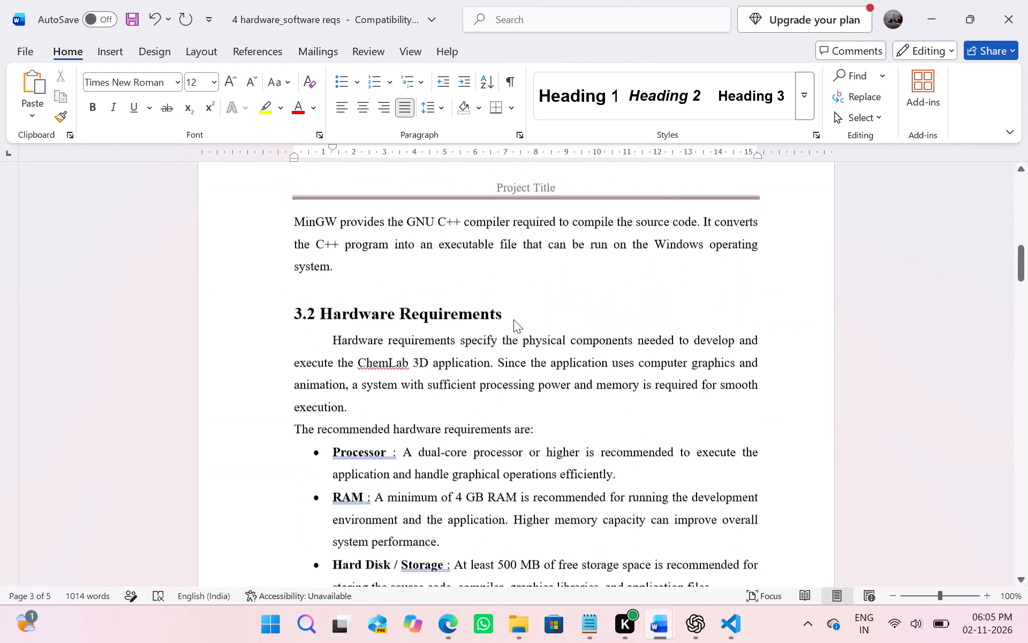
pyautogui.scroll(20, 513, 319)
pyautogui.scroll(10, 513, 319)
# Open the page header above the MinGW paragraph for editing and left-align its Project Title placeholder.
pyautogui.scroll(-11, 515, 316)
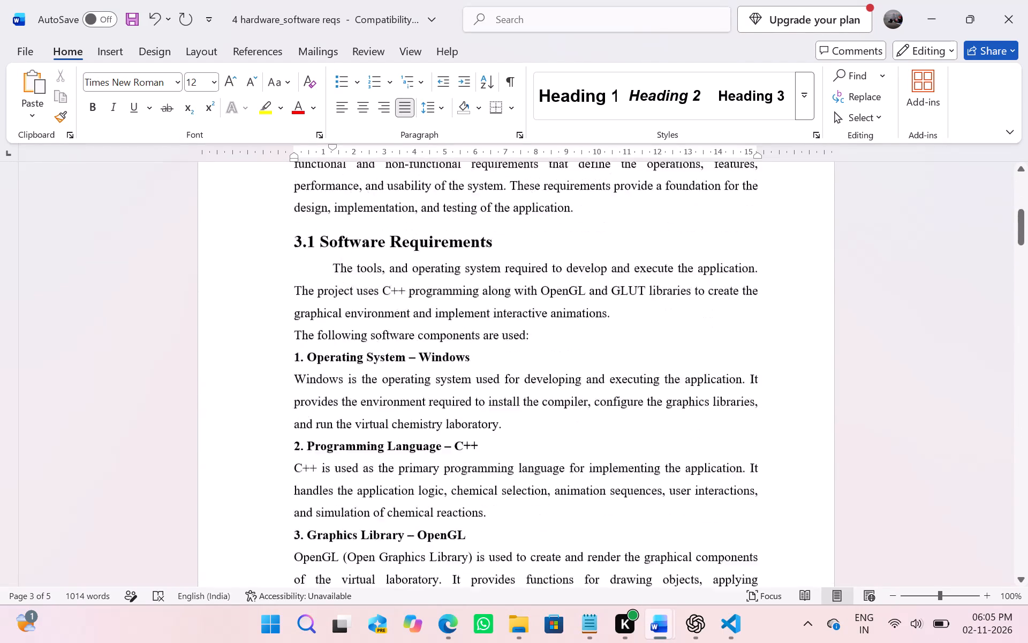
pyautogui.scroll(-8, 516, 312)
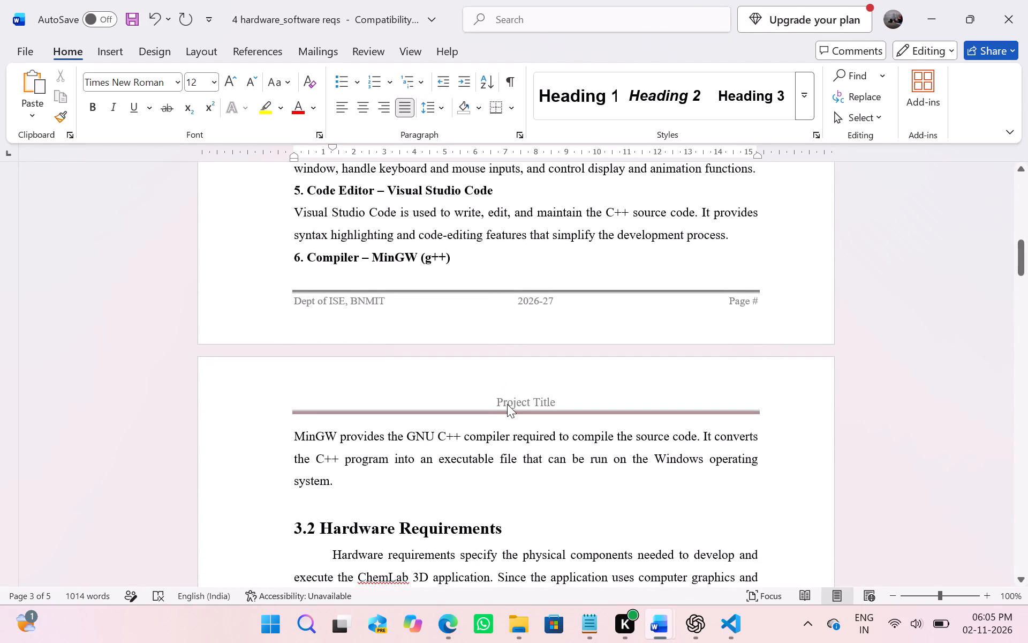
pyautogui.doubleClick(510, 403)
pyautogui.click(510, 399)
pyautogui.doubleClick(510, 399)
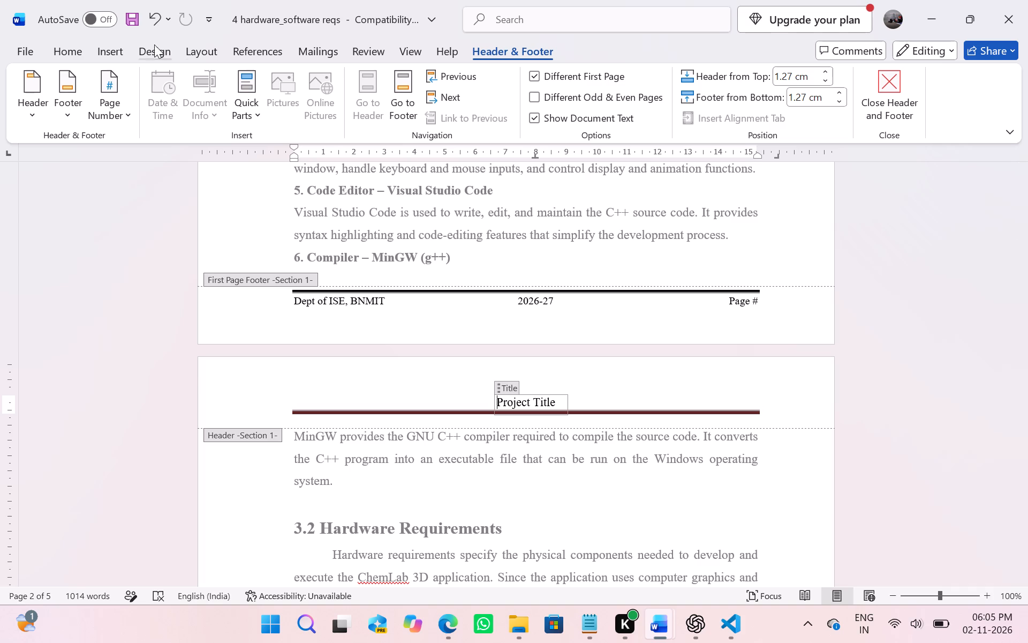
pyautogui.click(63, 48)
pyautogui.click(341, 106)
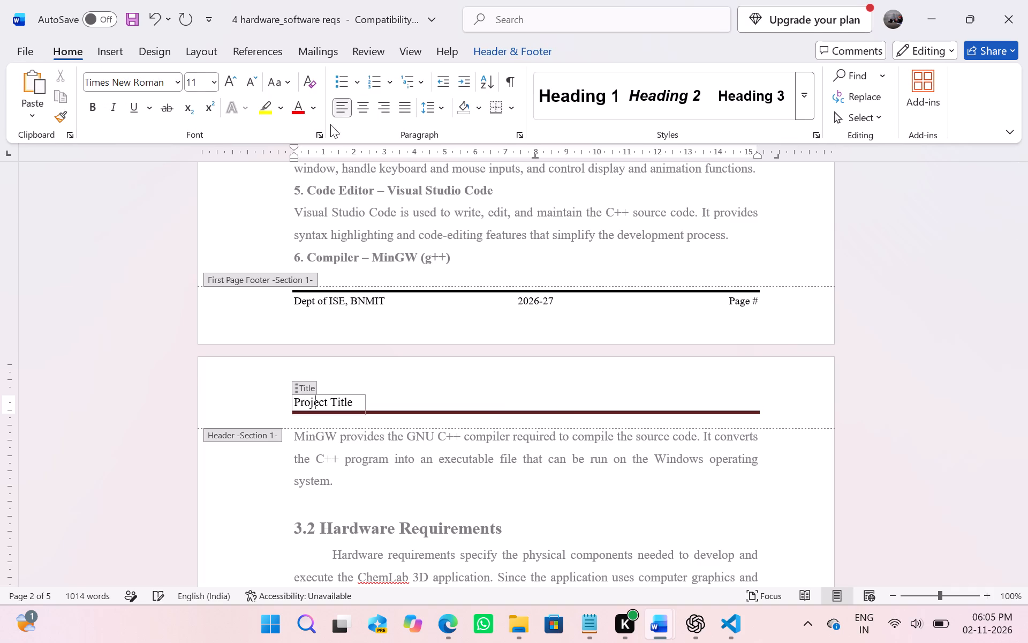
# Delete the Project Title placeholder from the page header.
pyautogui.click(354, 403)
pyautogui.press('BackSpace')
pyautogui.press('BackSpace')
pyautogui.press('BackSpace')
pyautogui.press('BackSpace')
pyautogui.press('BackSpace')
pyautogui.press('BackSpace')
pyautogui.press('BackSpace')
pyautogui.press('BackSpace')
pyautogui.press('BackSpace')
pyautogui.press('BackSpace')
pyautogui.press('BackSpace')
pyautogui.press('BackSpace')
pyautogui.press('BackSpace')
pyautogui.press('BackSpace')
pyautogui.press('BackSpace')
pyautogui.press('BackSpace')
pyautogui.press('BackSpace')
pyautogui.press('BackSpace')
pyautogui.press('BackSpace')
pyautogui.press('BackSpace')
pyautogui.press('BackSpace')
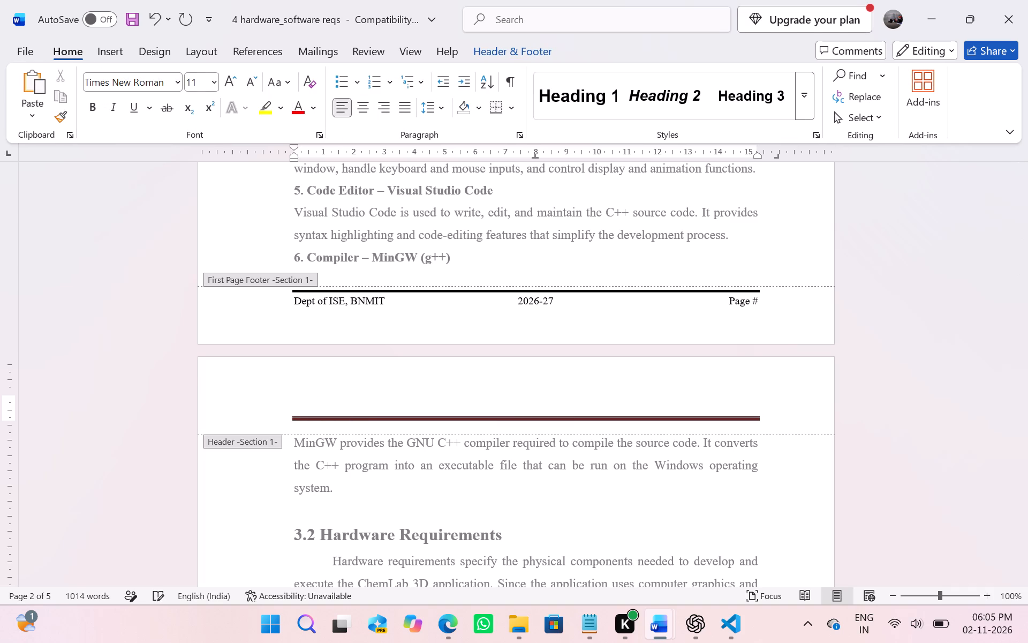
pyautogui.press('BackSpace')
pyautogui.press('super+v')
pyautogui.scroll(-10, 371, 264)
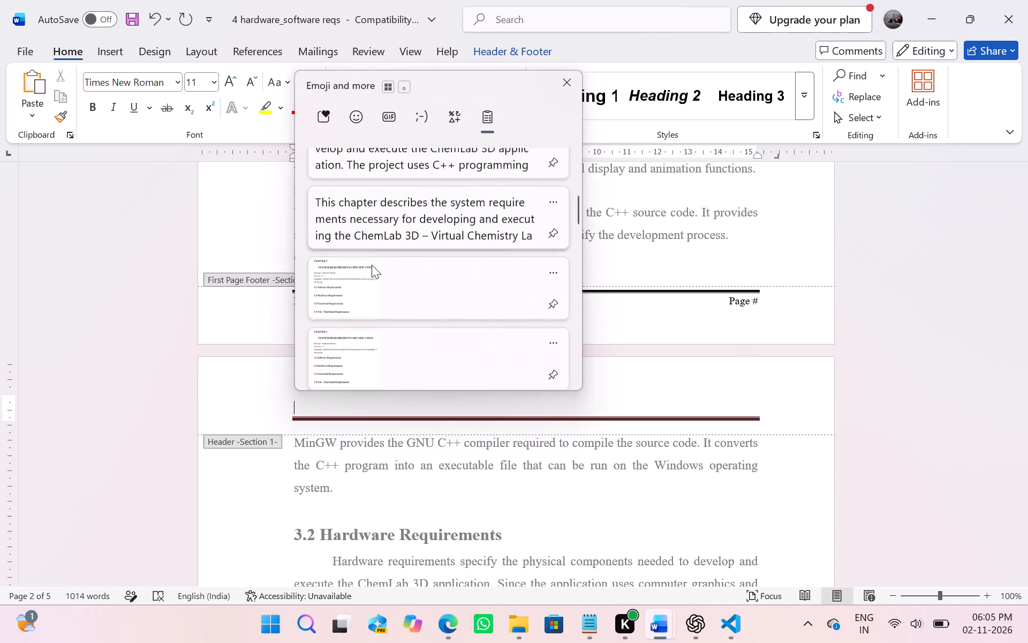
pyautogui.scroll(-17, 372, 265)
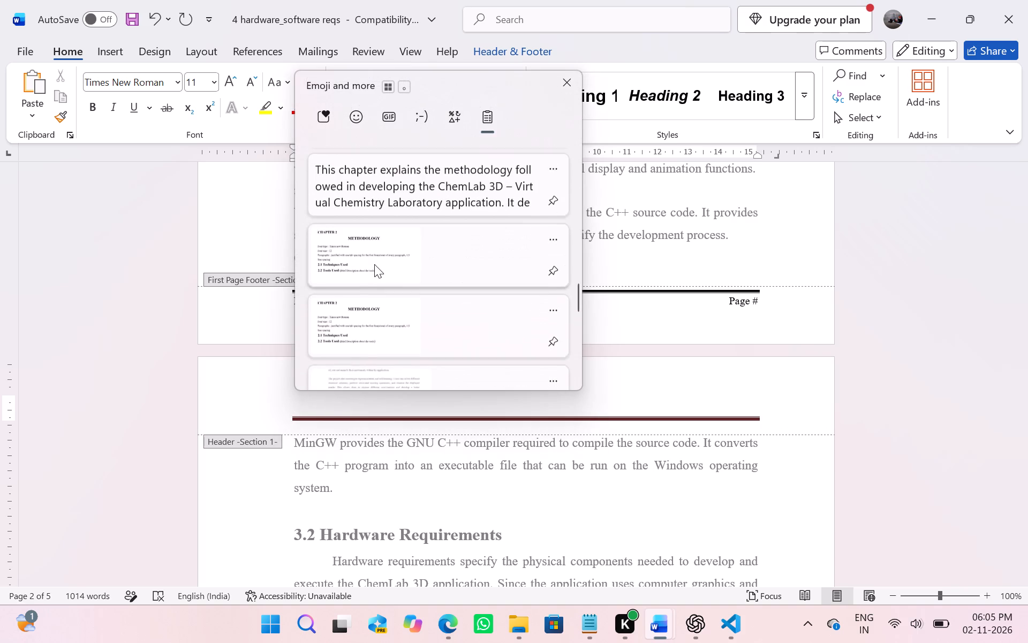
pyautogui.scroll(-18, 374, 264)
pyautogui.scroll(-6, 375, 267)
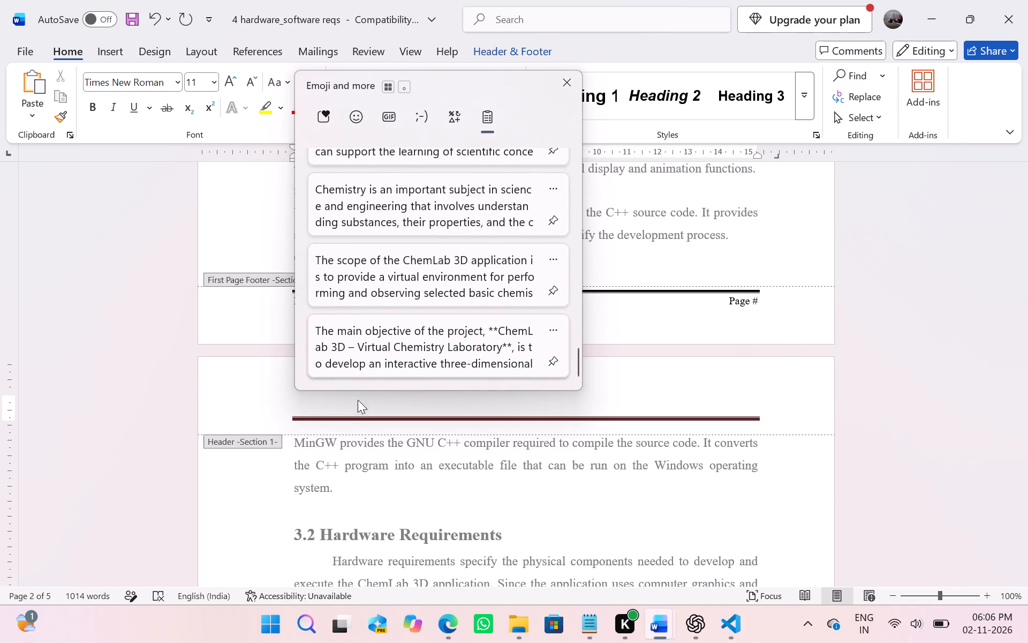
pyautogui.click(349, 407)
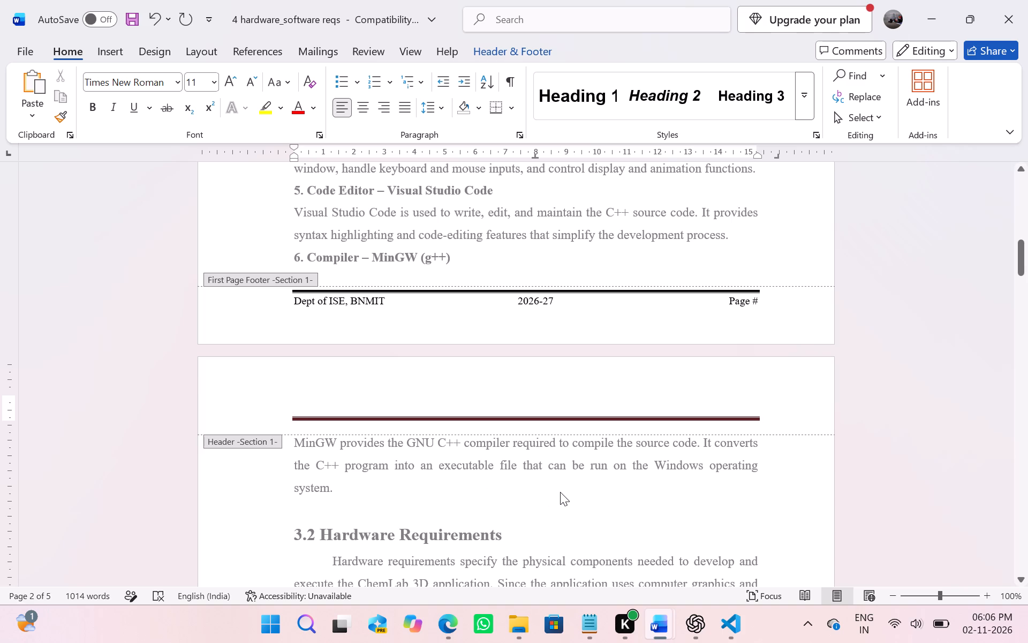
# Enter "Virtual Chemistry Laboratory" as the page header text.
pyautogui.write('Virtual Cha')
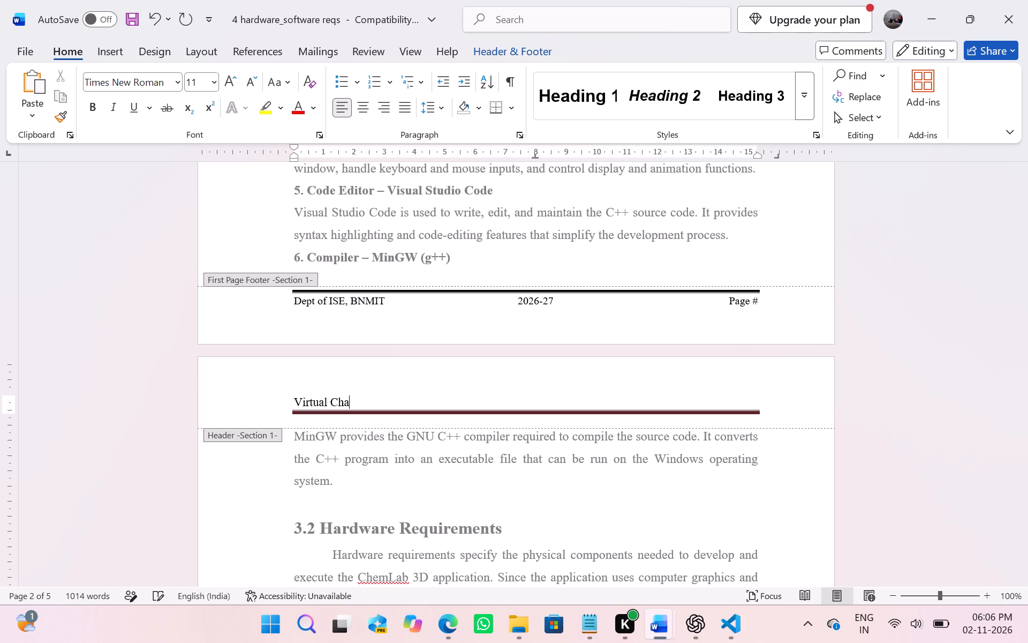
pyautogui.press('BackSpace')
pyautogui.write('emistry')
pyautogui.press('space')
pyautogui.write('Laboratory')
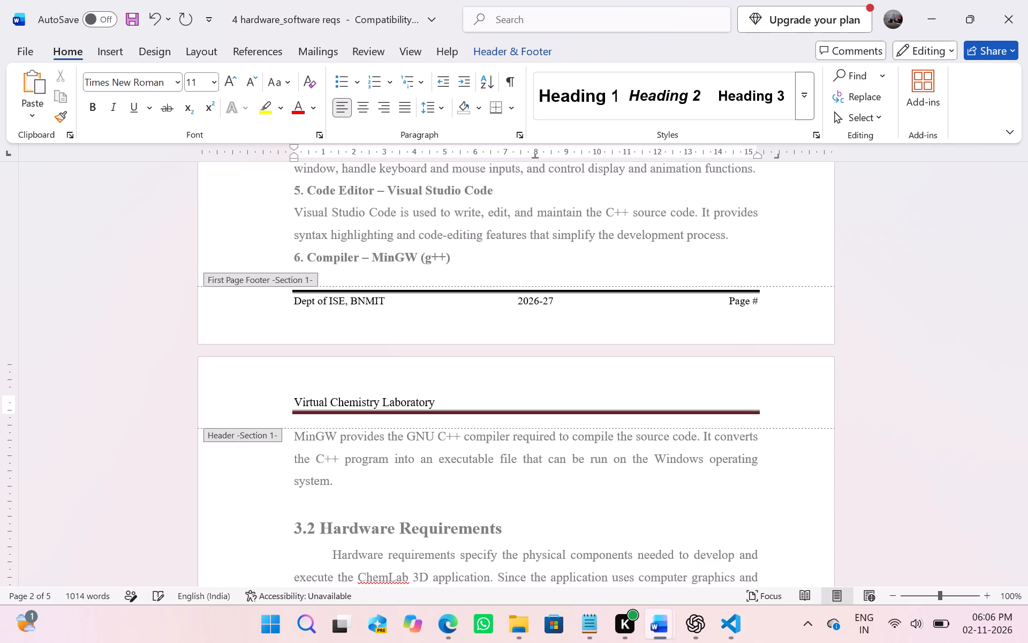
pyautogui.click(652, 396)
pyautogui.click(607, 495)
pyautogui.click(607, 495)
# Check the headers and footers on the chapter's pages through the end of section 3.4.
pyautogui.scroll(4, 473, 320)
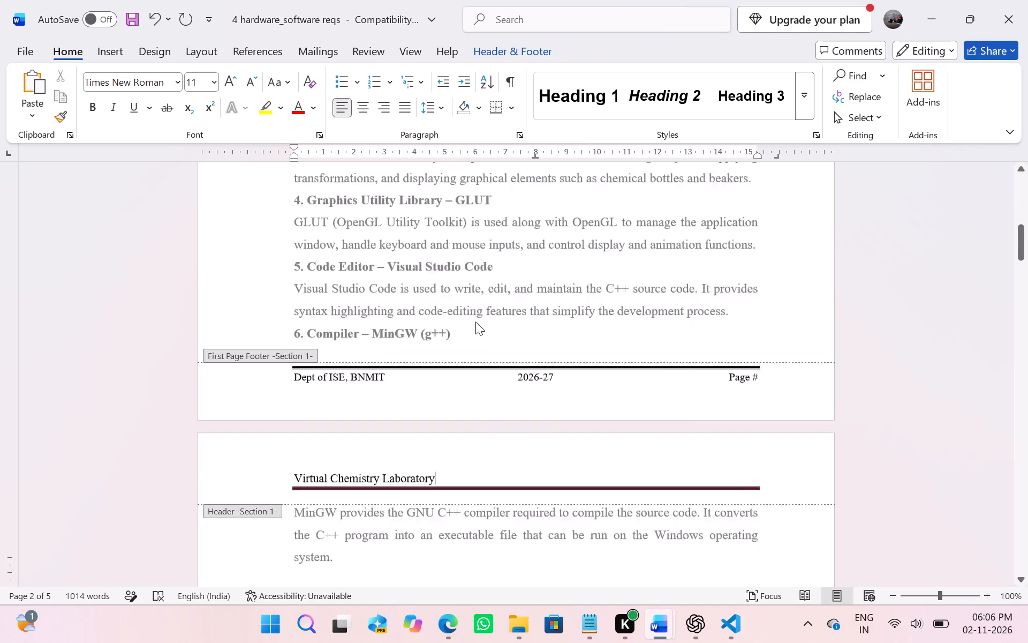
pyautogui.scroll(13, 475, 322)
pyautogui.scroll(6, 546, 342)
pyautogui.scroll(-12, 546, 342)
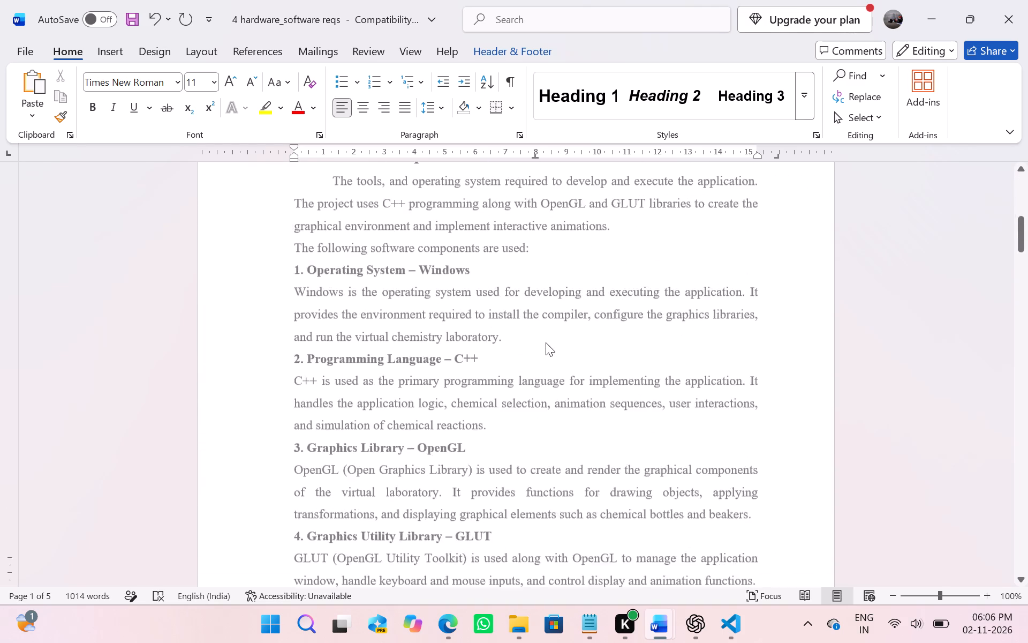
pyautogui.scroll(-17, 546, 342)
pyautogui.scroll(1, 552, 337)
pyautogui.scroll(-12, 552, 337)
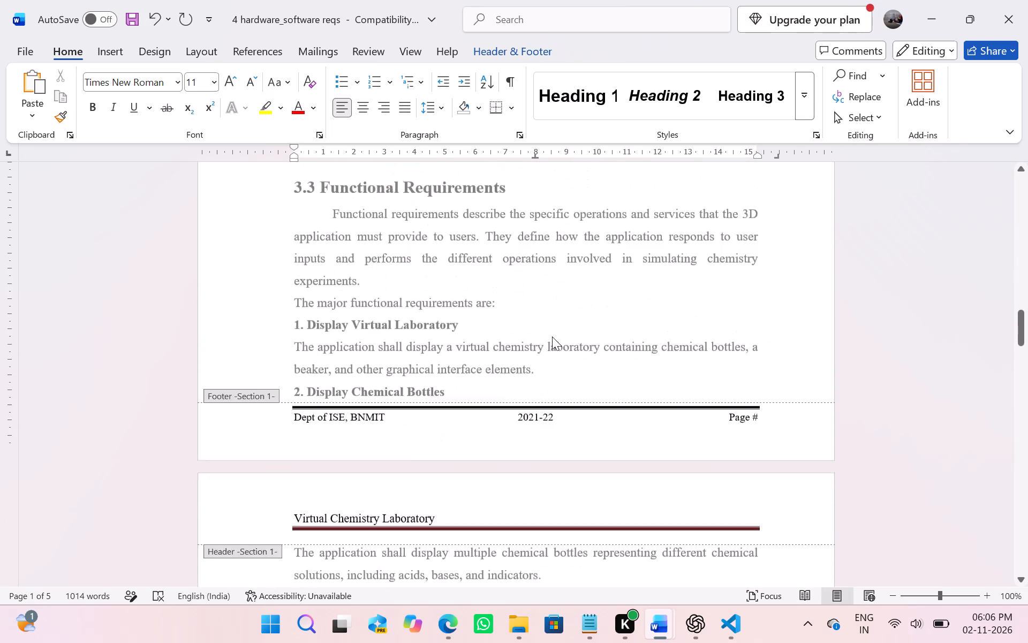
pyautogui.scroll(-18, 552, 337)
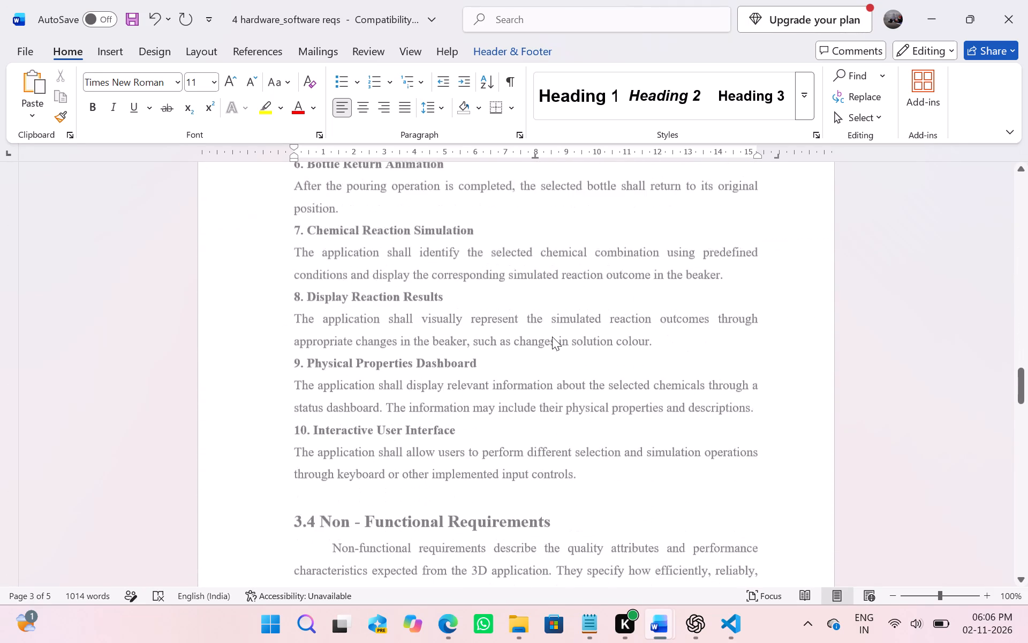
pyautogui.scroll(-10, 552, 337)
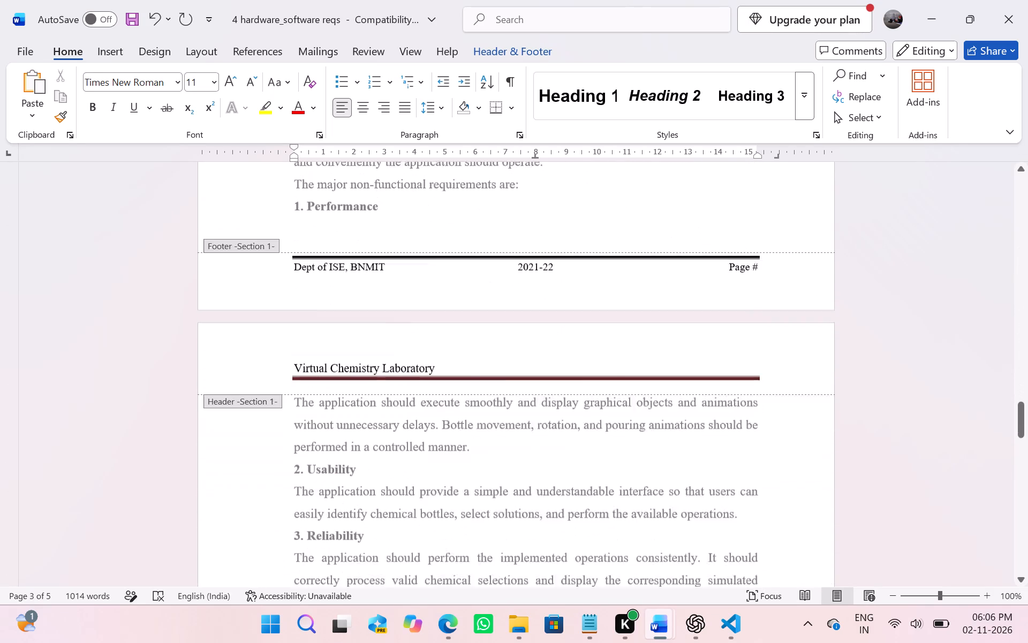
pyautogui.scroll(-20, 552, 337)
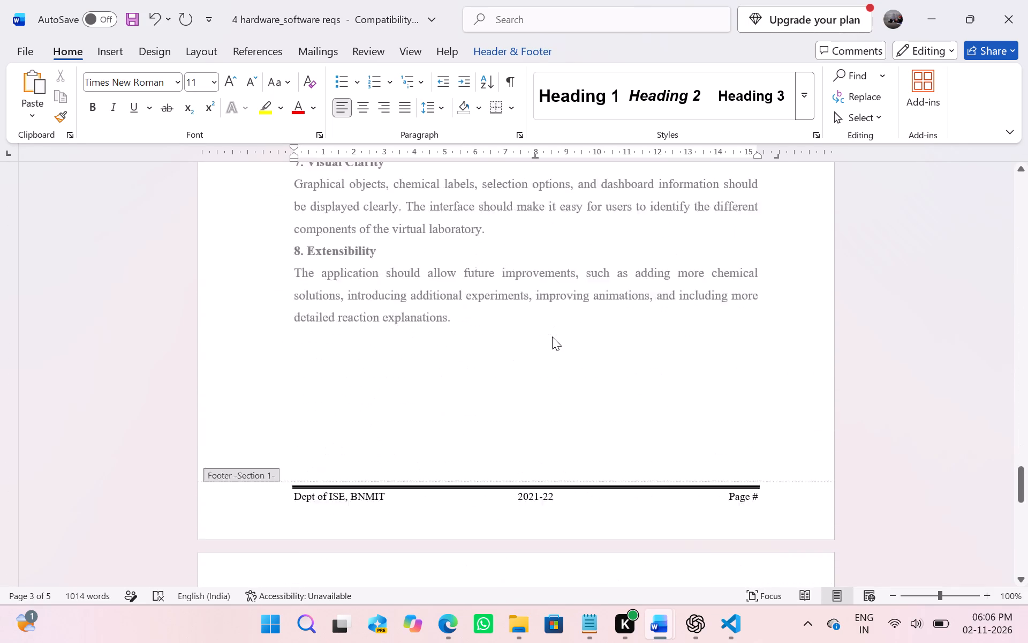
# Exit header and footer editing and save the Chapter 3 document.
pyautogui.scroll(-6, 552, 337)
pyautogui.doubleClick(552, 337)
pyautogui.scroll(12, 552, 337)
pyautogui.hotkey('ctrl', 's')
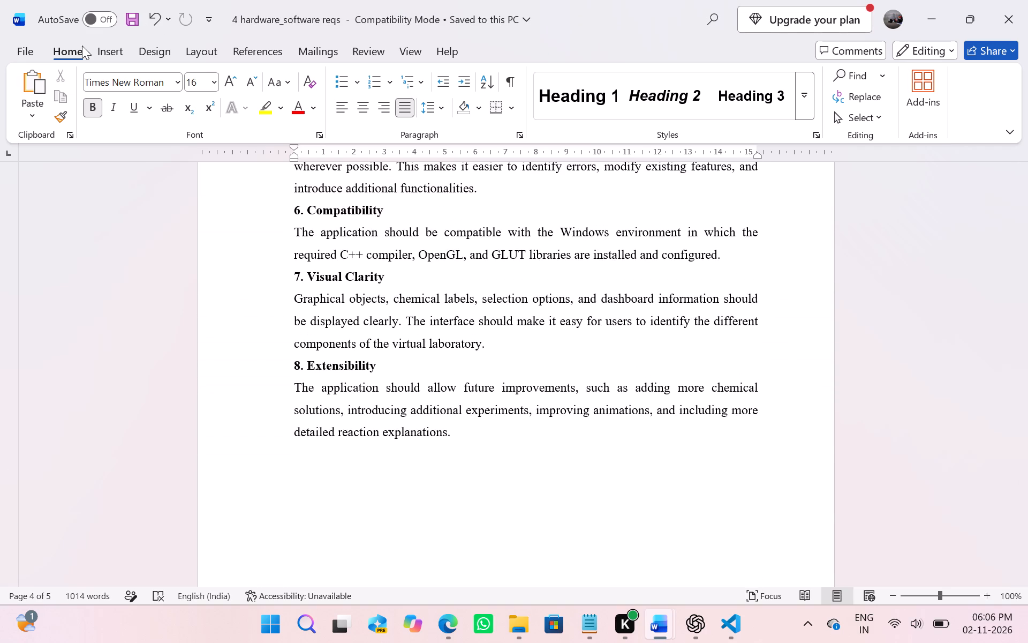
pyautogui.click(425, 354)
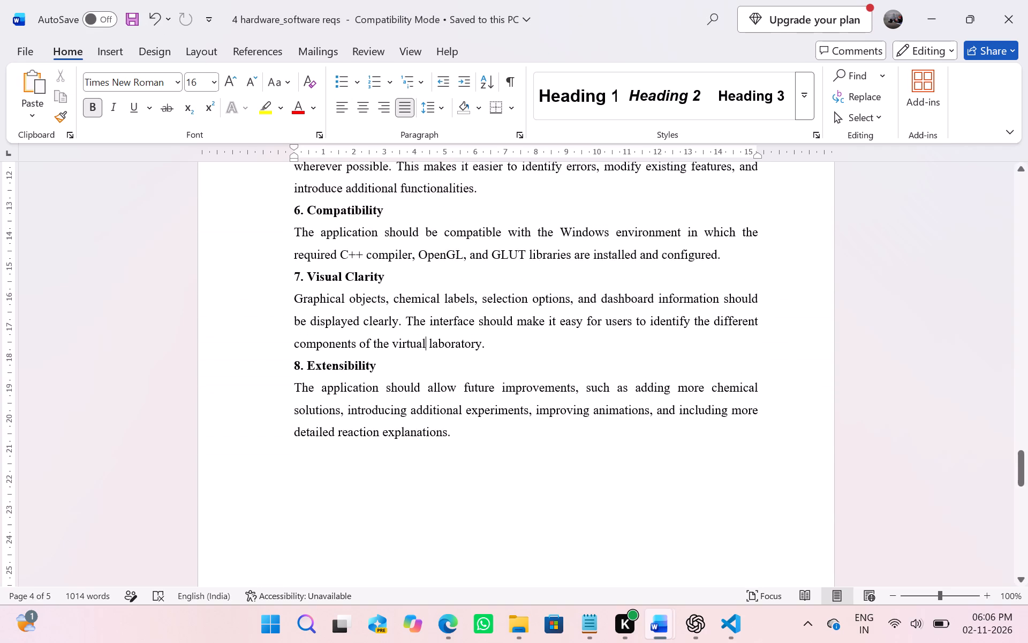
pyautogui.hotkey('ctrl', 's')
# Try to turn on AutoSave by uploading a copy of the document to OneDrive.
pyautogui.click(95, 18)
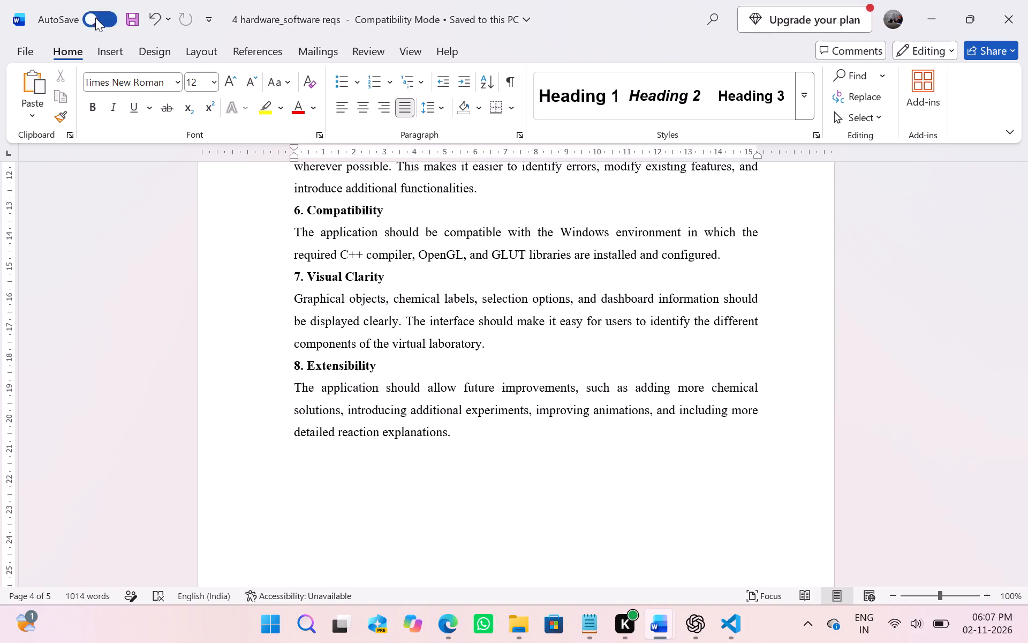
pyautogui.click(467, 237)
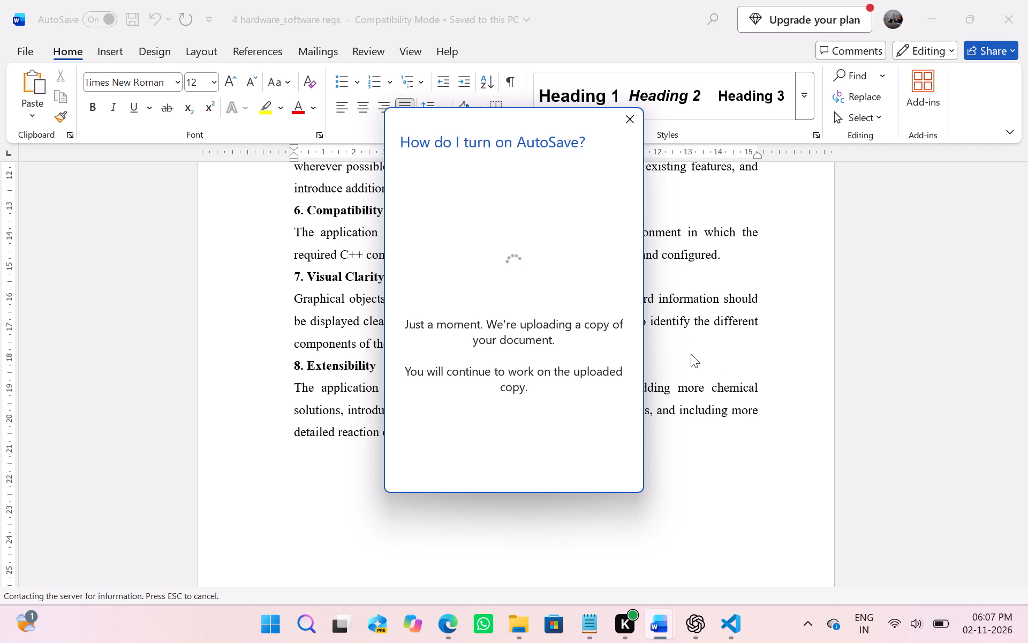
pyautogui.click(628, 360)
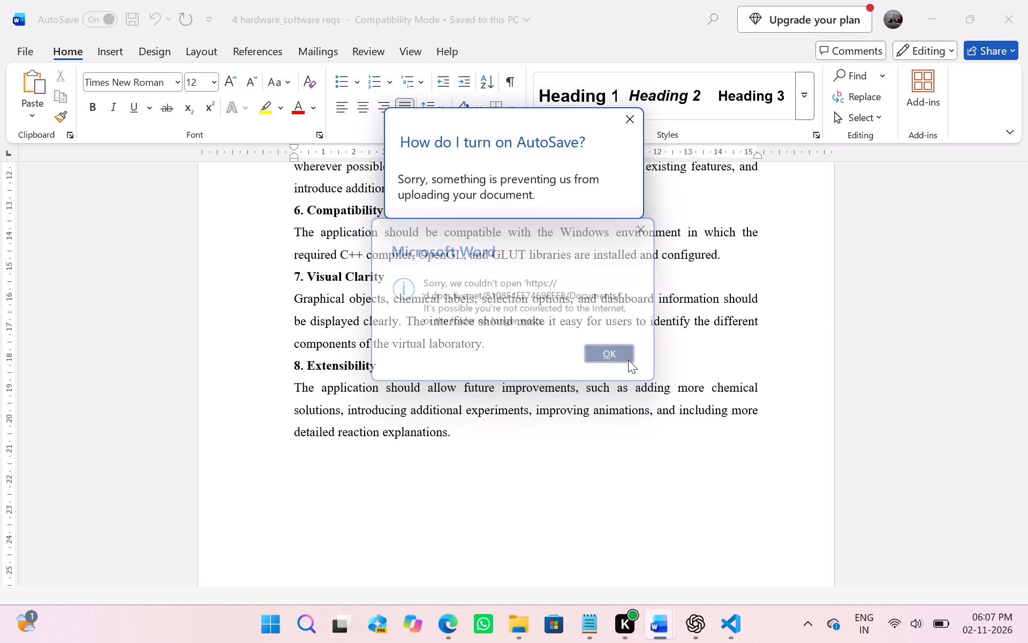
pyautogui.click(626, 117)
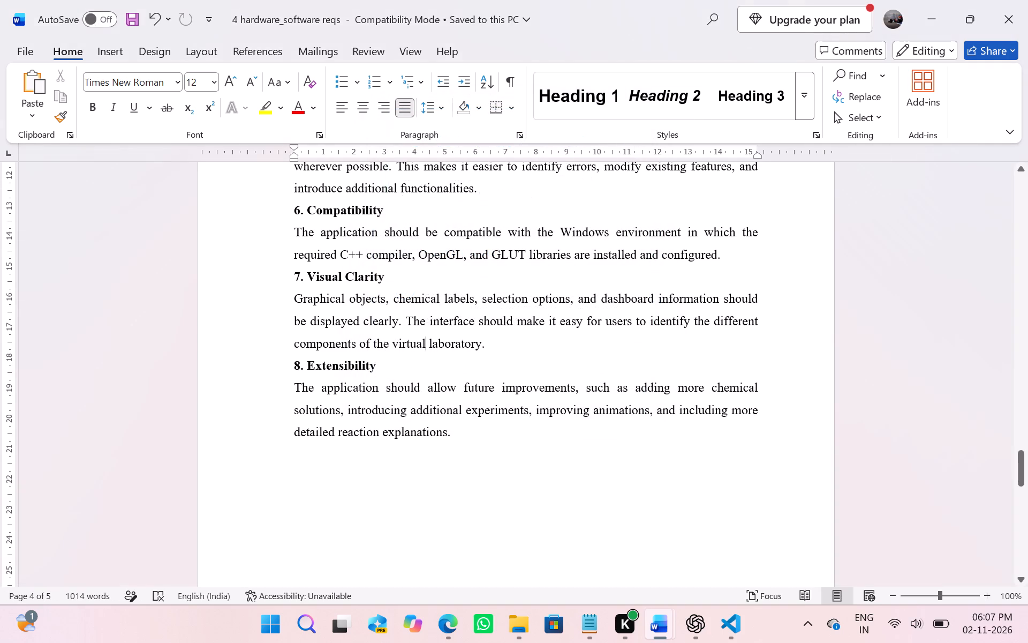
# Save the Chapter 3 document again in its current location.
pyautogui.hotkey('ctrl', 's')
pyautogui.click(26, 50)
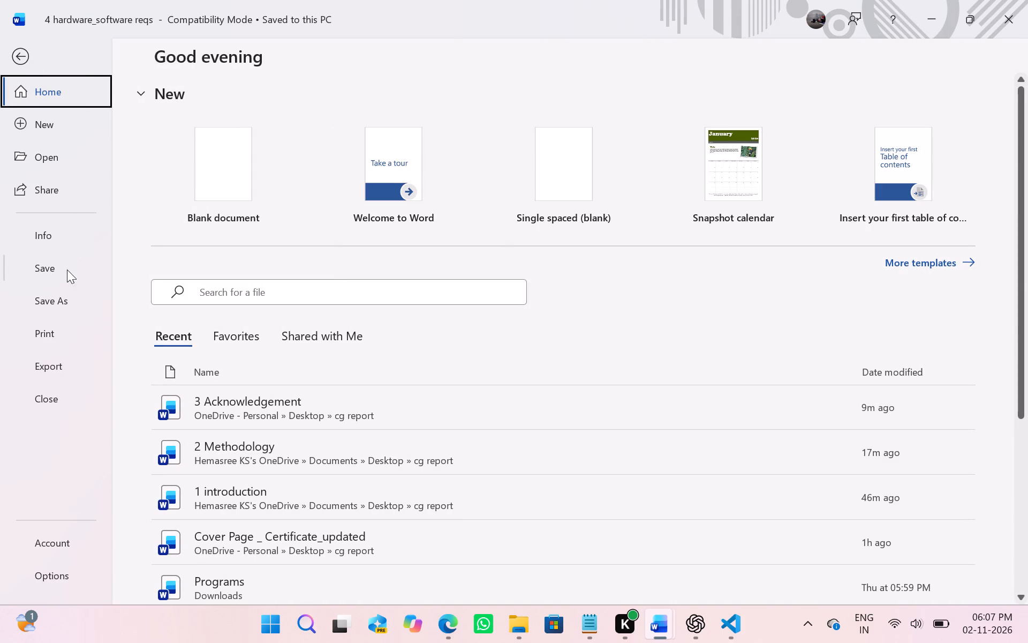
pyautogui.click(57, 272)
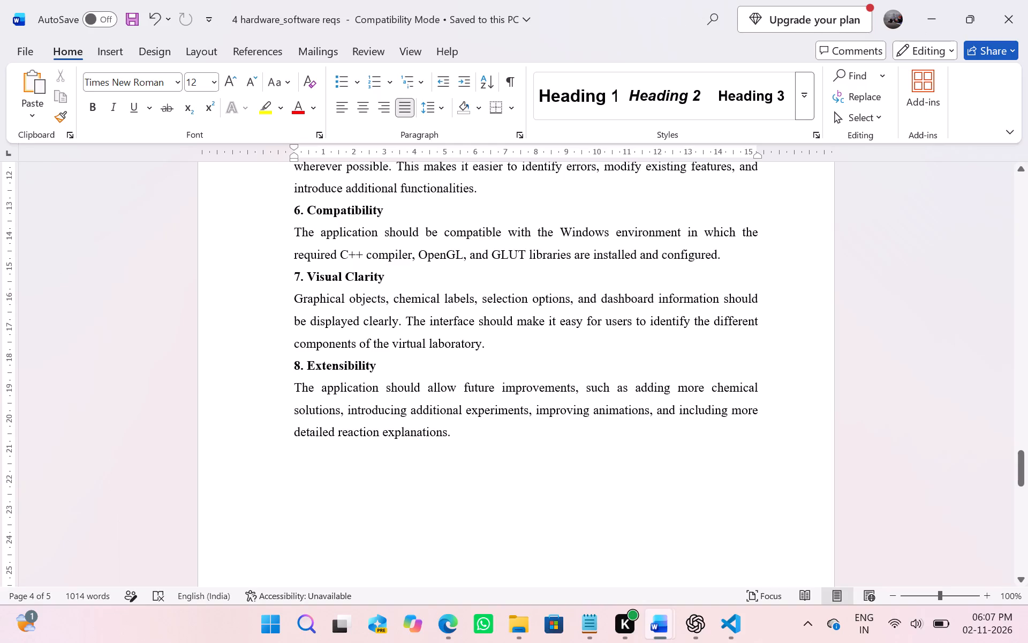
# Save a copy as "3 hardware_software reqs" in the Desktop's cg report folder, accepting the upgrade to the newest file format.
pyautogui.click(28, 52)
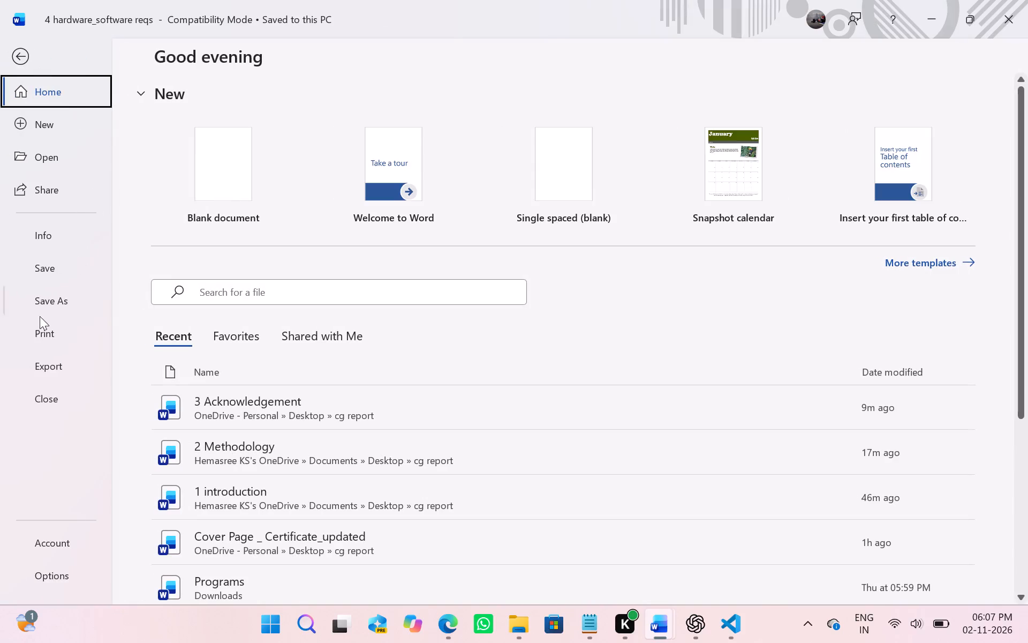
pyautogui.click(54, 303)
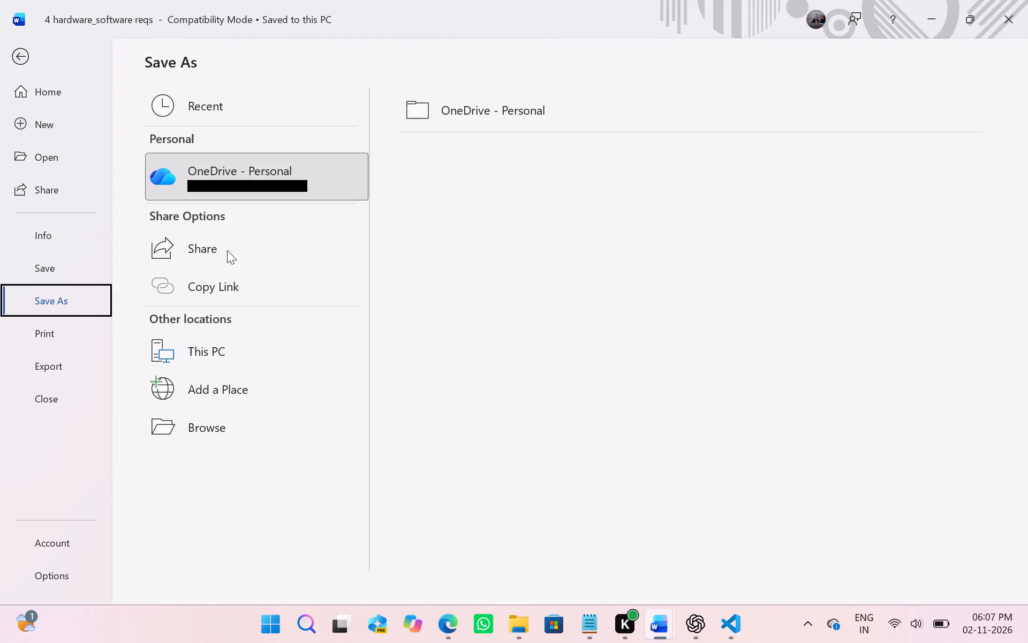
pyautogui.click(283, 342)
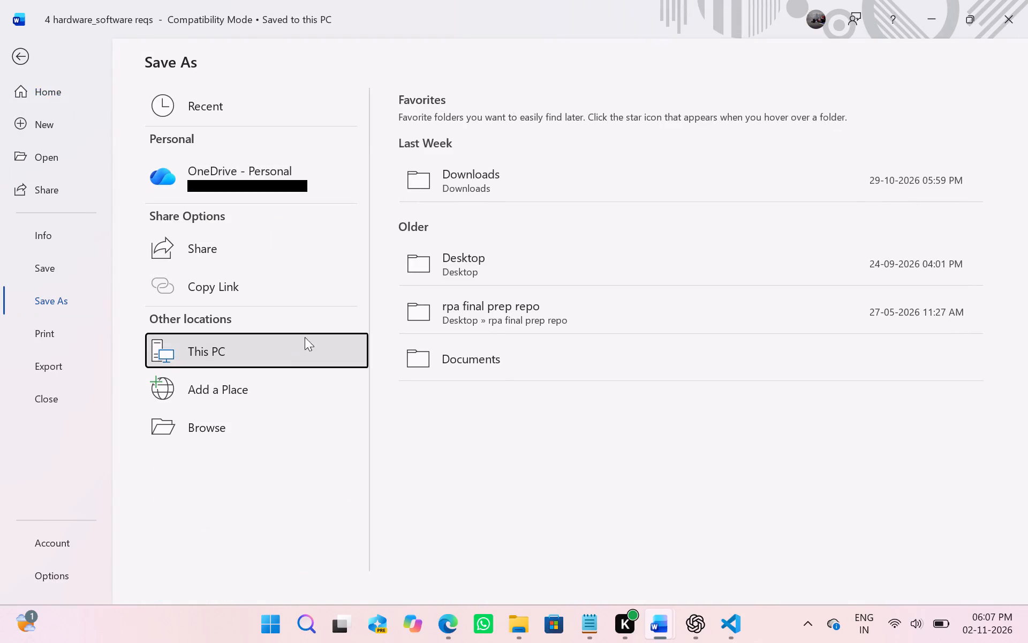
pyautogui.click(513, 263)
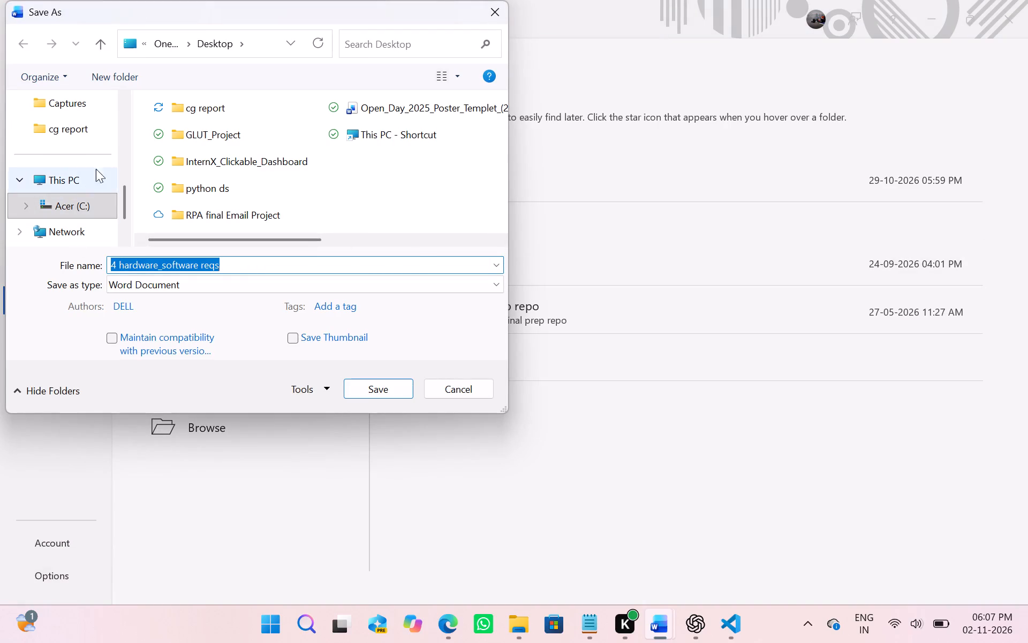
pyautogui.doubleClick(237, 117)
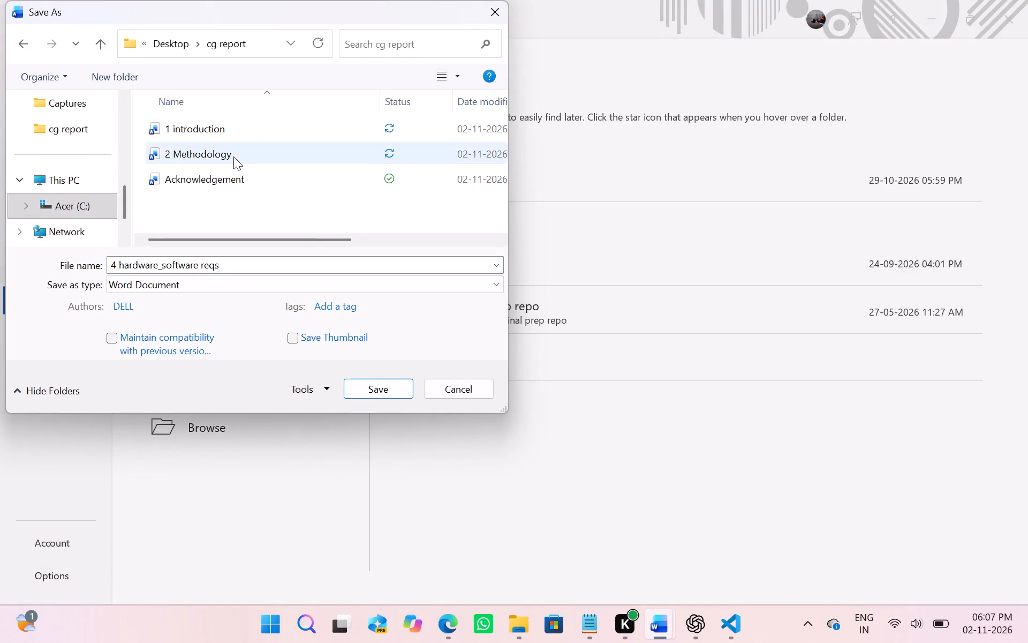
pyautogui.click(219, 204)
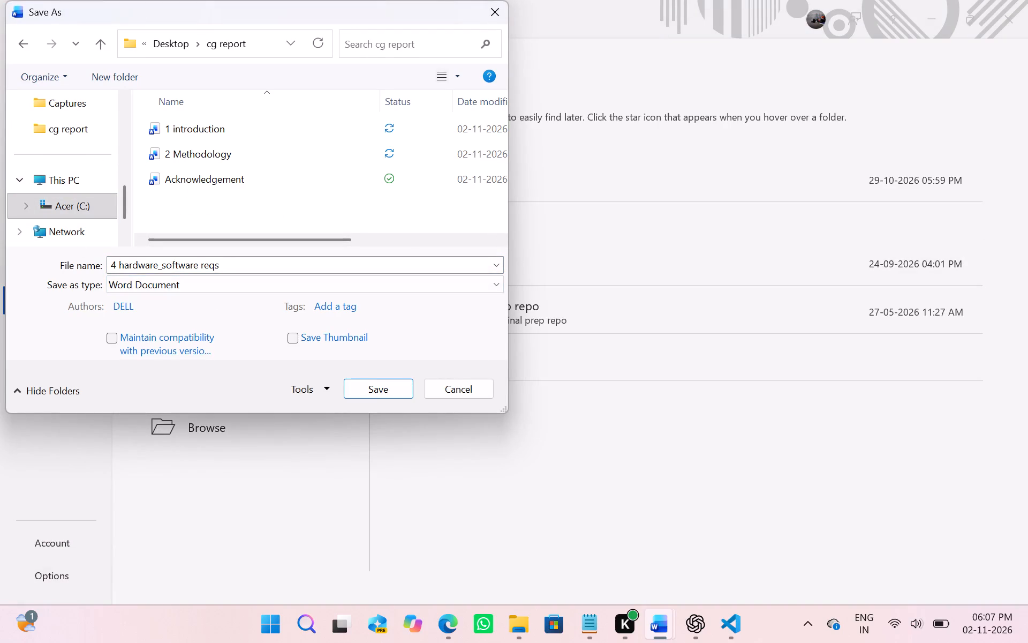
pyautogui.click(119, 268)
pyautogui.click(118, 267)
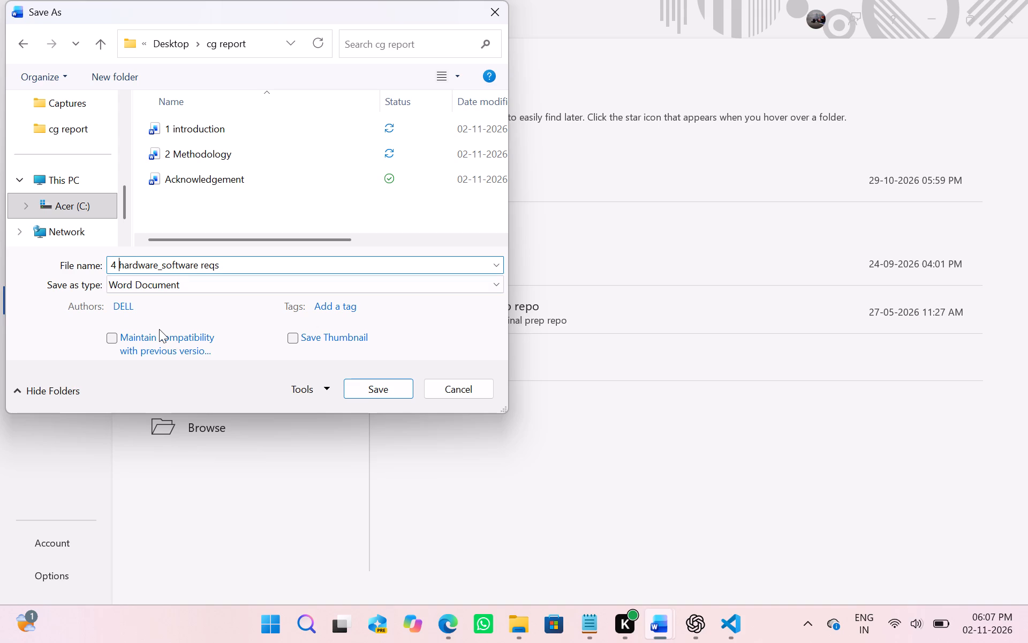
pyautogui.press('BackSpace')
pyautogui.press('BackSpace')
pyautogui.write('3')
pyautogui.press('space')
pyautogui.press('Return')
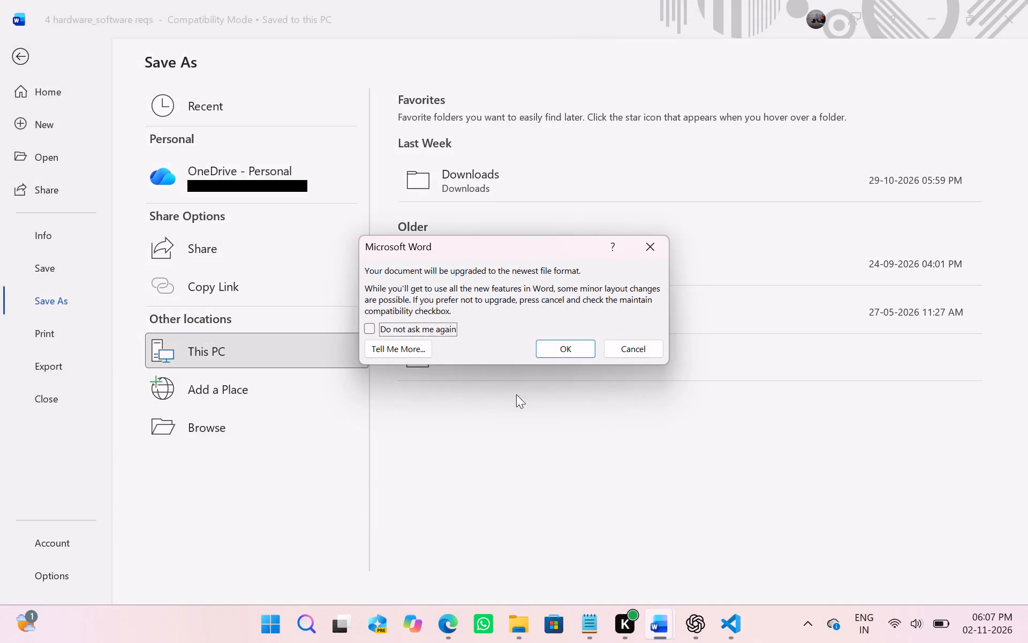
pyautogui.click(572, 349)
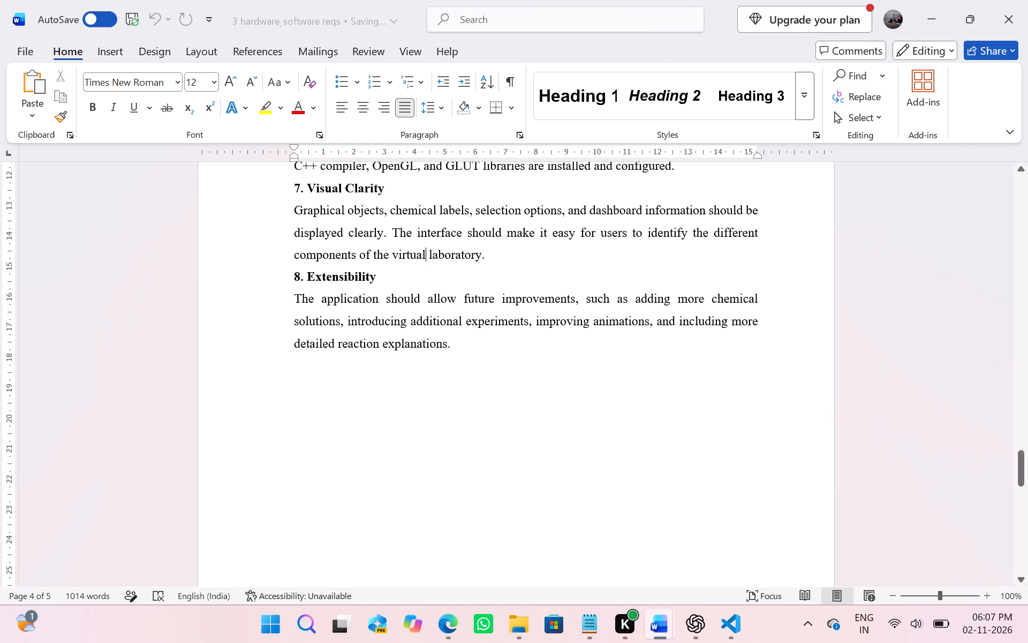
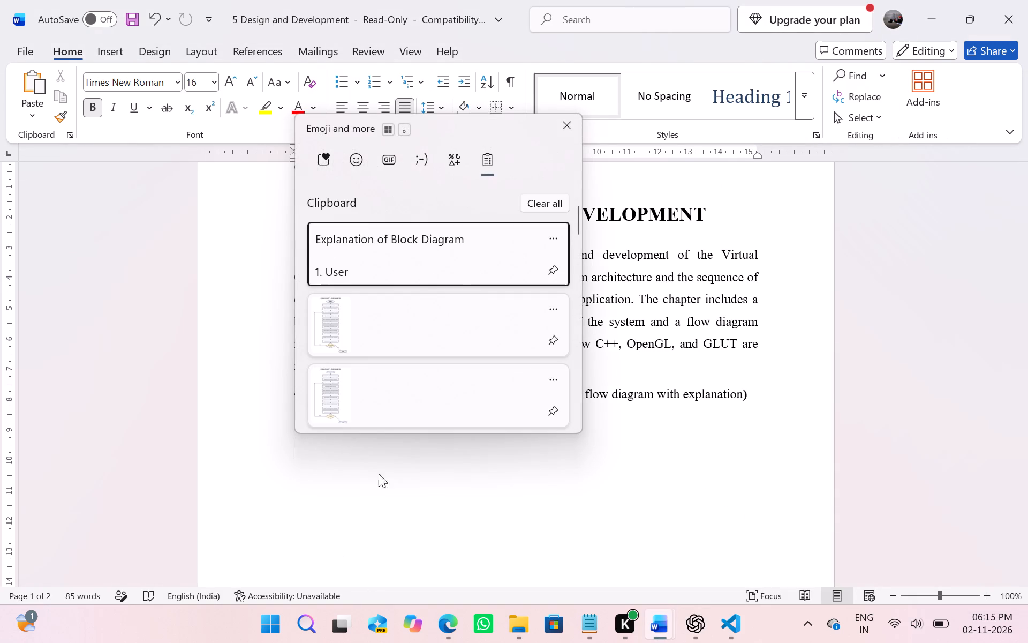
pyautogui.scroll(-4, 428, 385)
pyautogui.click(450, 330)
pyautogui.hotkey('ctrl', 'v')
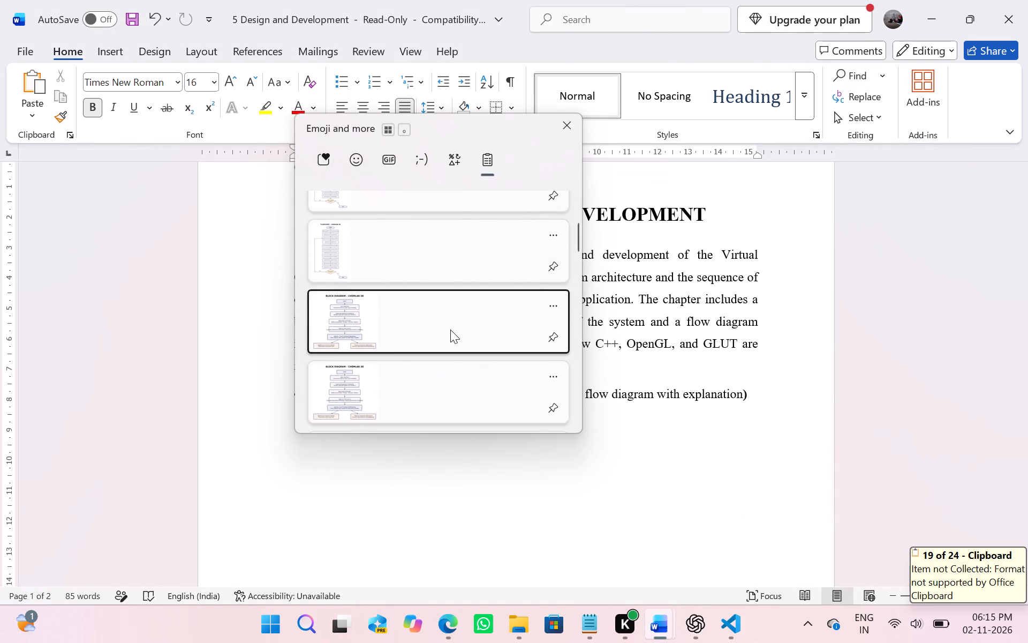
# Delete the parenthetical note "(Block Diagram and flow diagram with explanation)" from the 4.1 Architectural Design heading.
pyautogui.scroll(4, 541, 394)
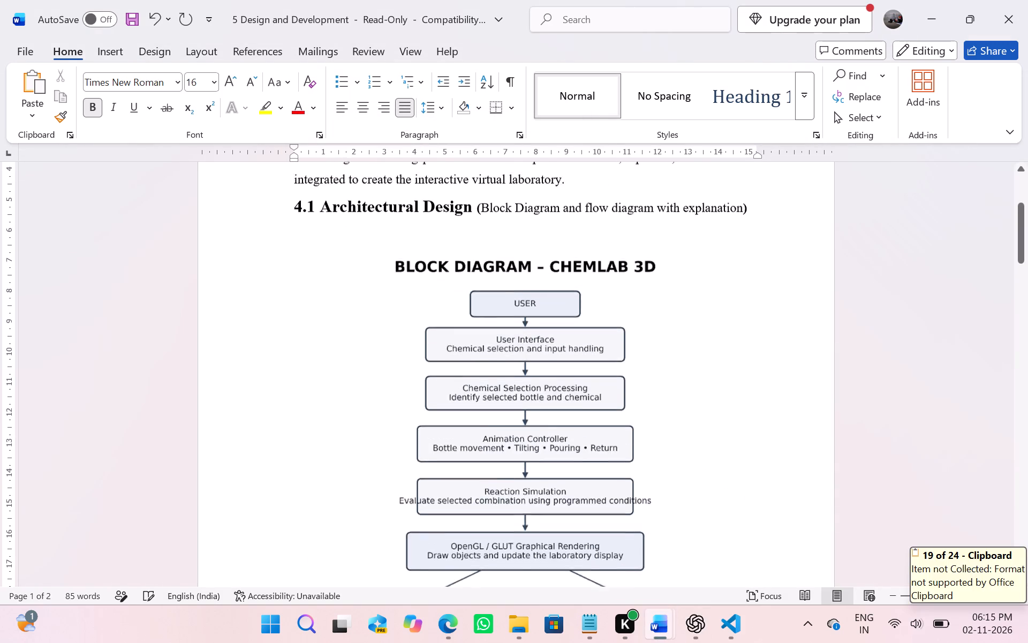
pyautogui.click(752, 283)
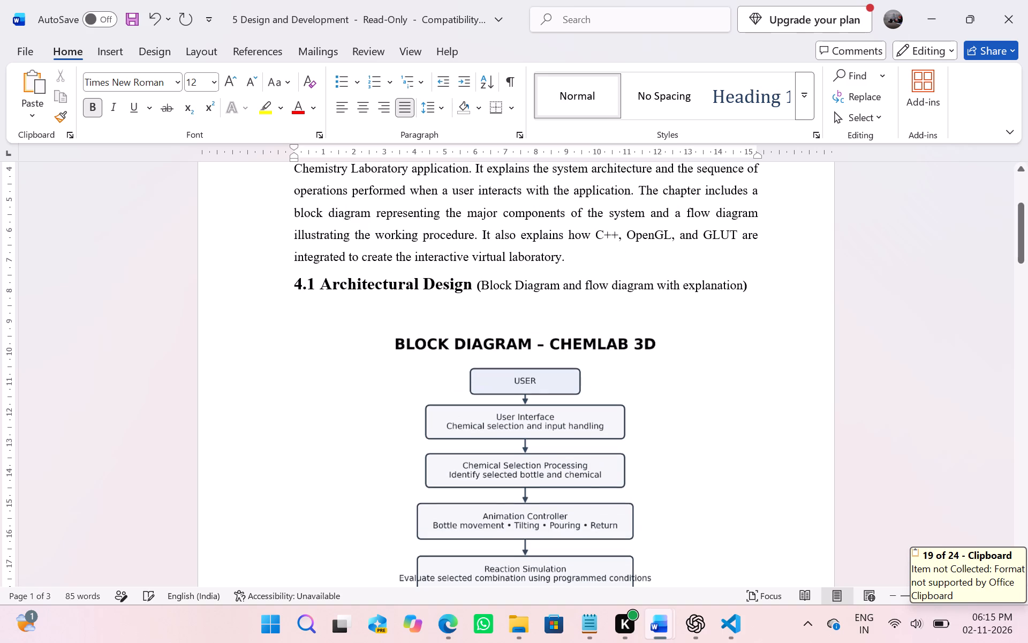
pyautogui.moveTo(751, 284); pyautogui.dragTo(483, 284)
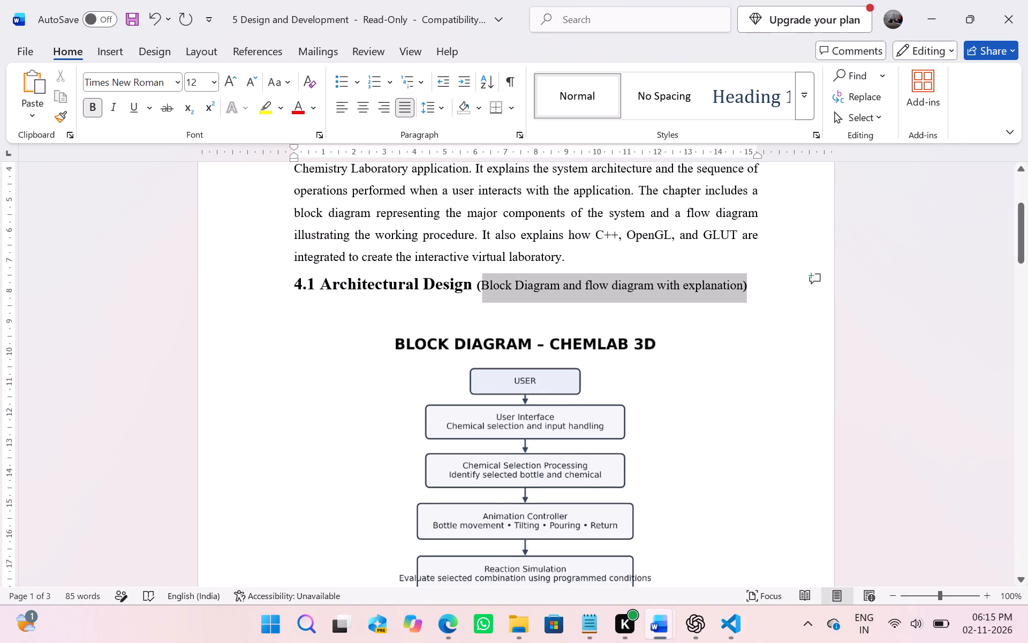
pyautogui.moveTo(483, 284); pyautogui.dragTo(478, 286)
pyautogui.press('BackSpace')
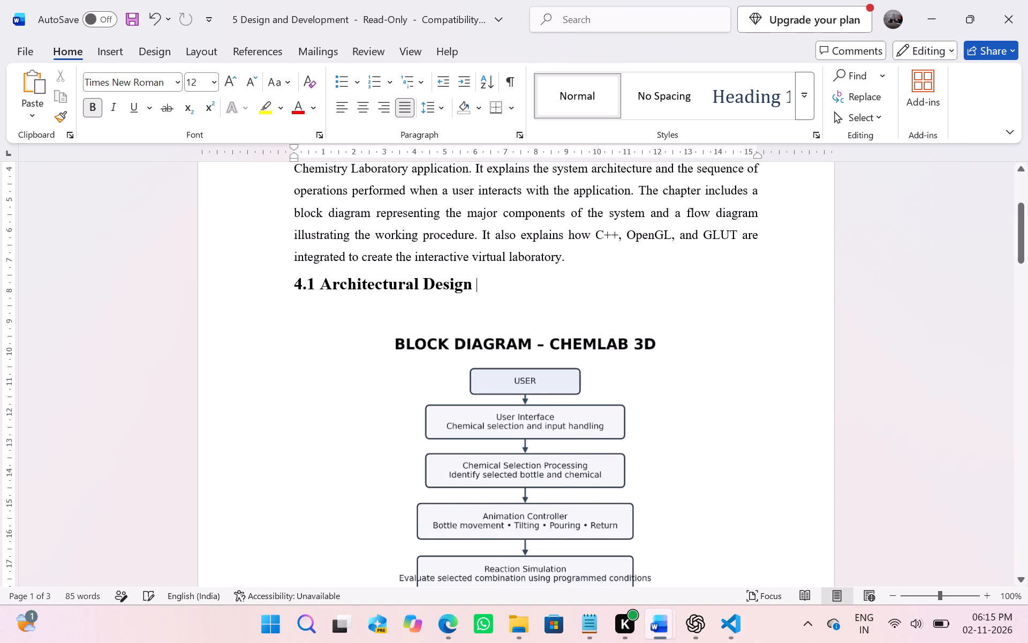
# Move the block diagram picture up so it sits directly beneath the 4.1 Architectural Design heading.
pyautogui.scroll(-3, 571, 358)
pyautogui.click(568, 359)
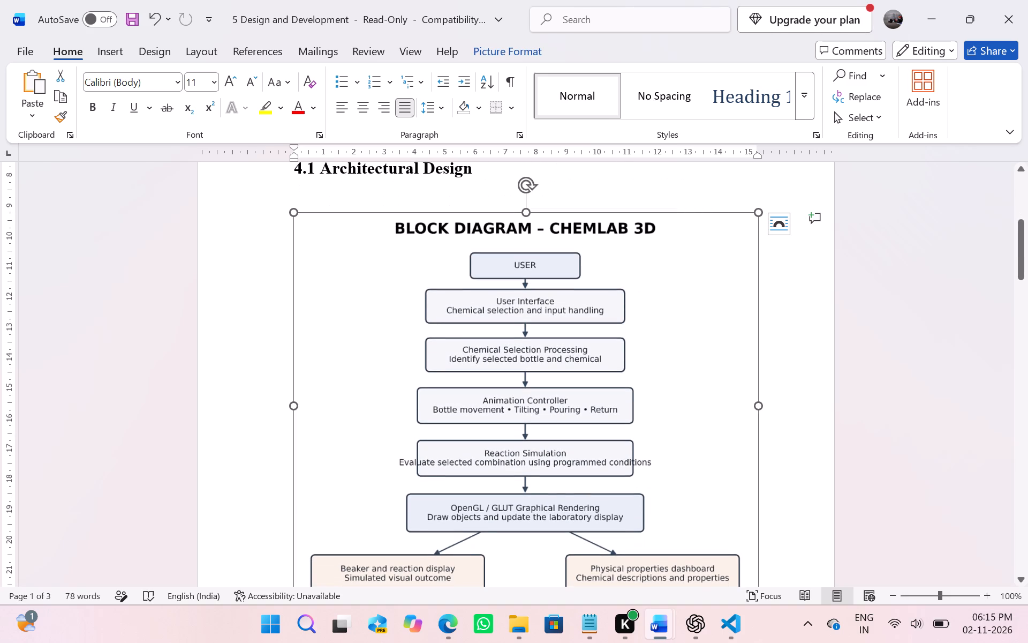
pyautogui.moveTo(626, 308); pyautogui.dragTo(626, 259)
pyautogui.click(651, 281)
pyautogui.moveTo(671, 211); pyautogui.dragTo(672, 192)
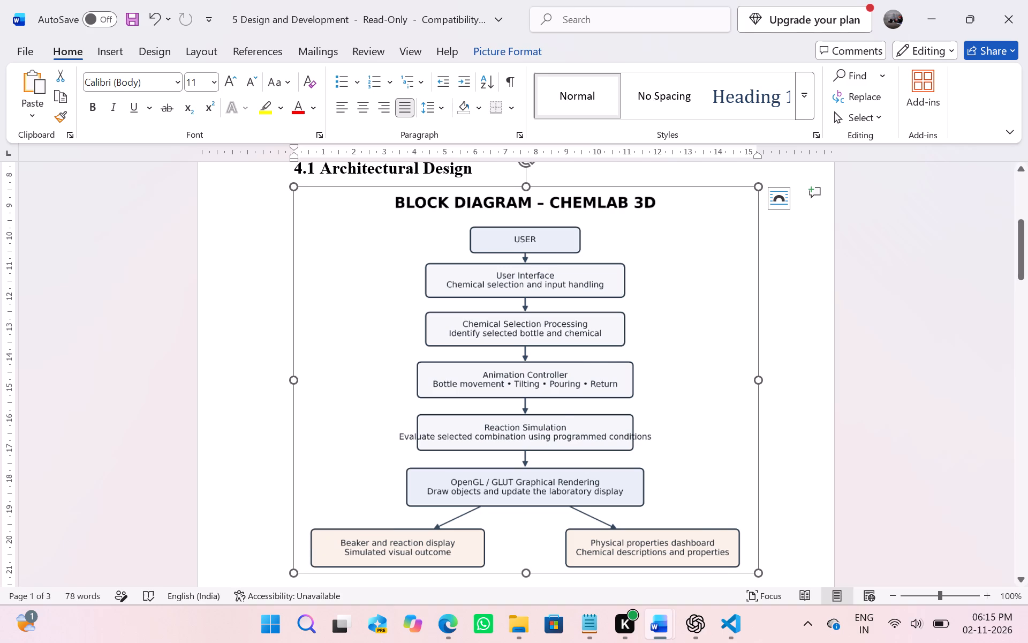
pyautogui.click(791, 336)
# Start the caption "Figure 4.1" on the line directly below the block diagram.
pyautogui.scroll(-5, 565, 410)
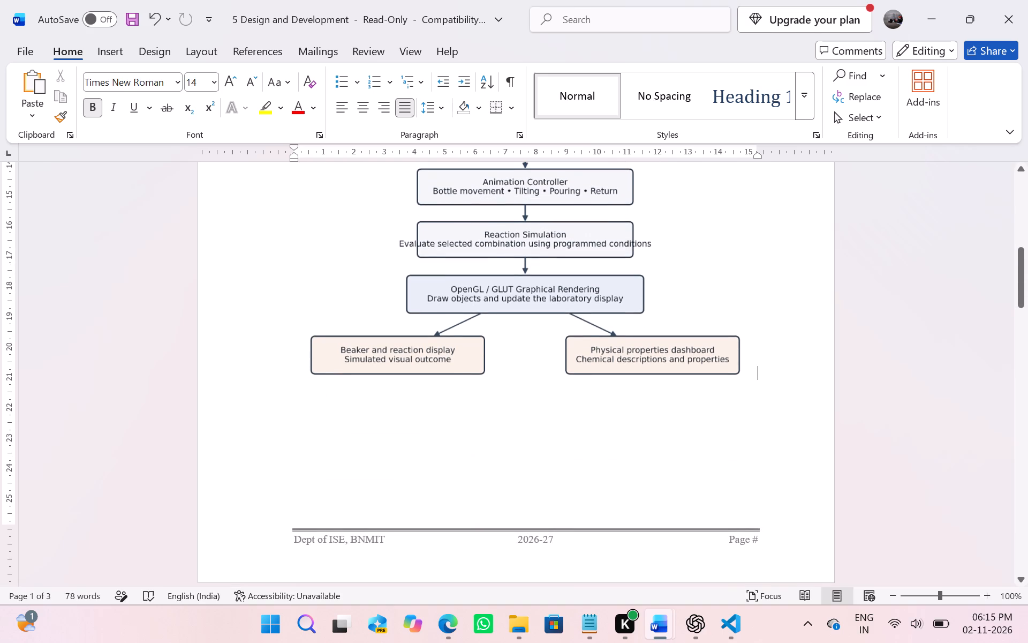
pyautogui.click(415, 435)
pyautogui.click(419, 412)
pyautogui.click(463, 365)
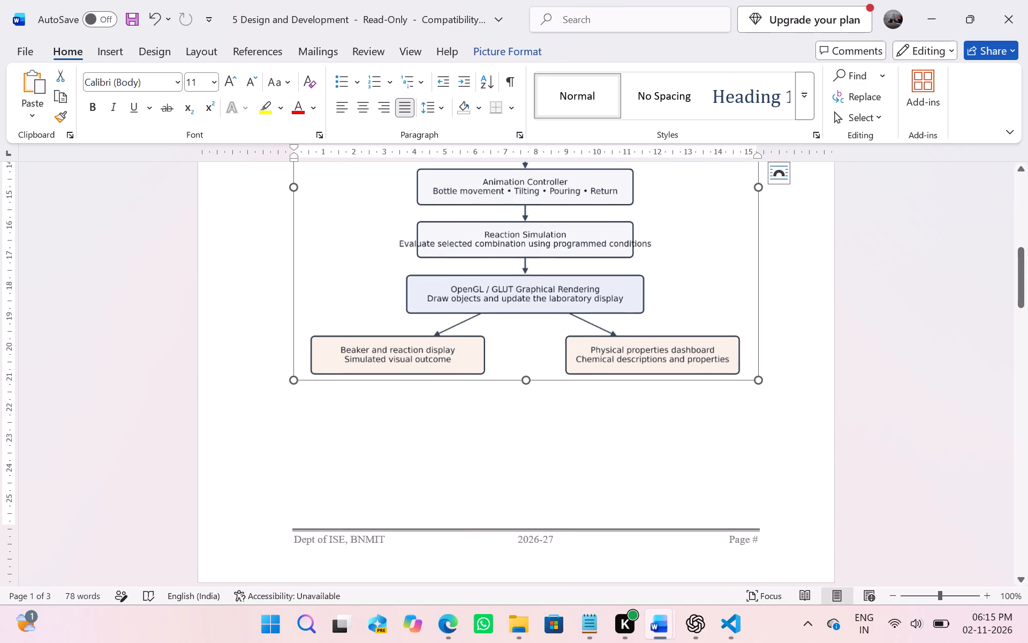
pyautogui.click(480, 390)
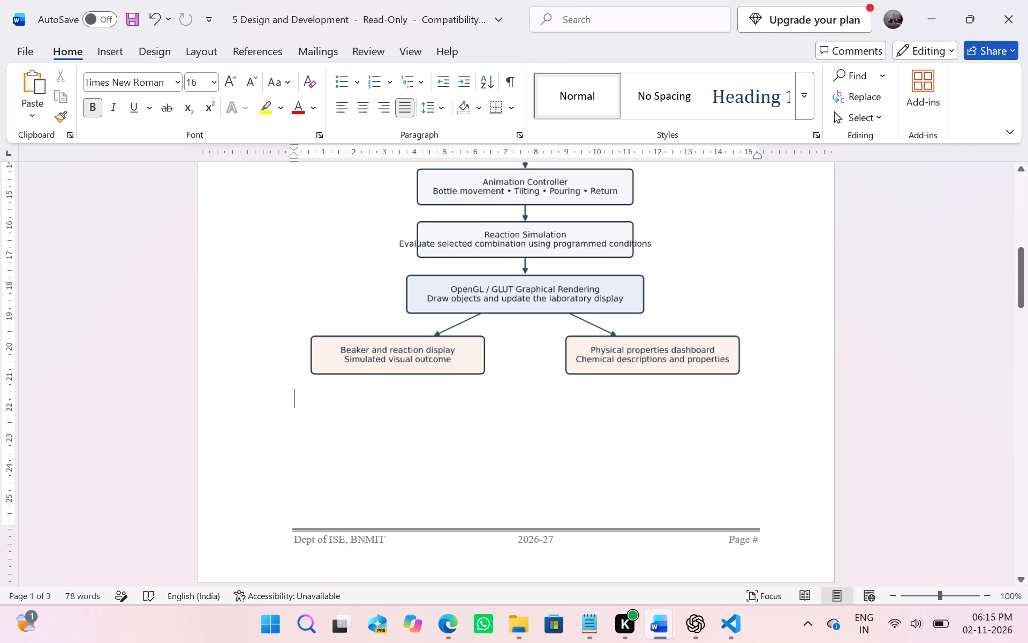
pyautogui.write('Figure')
pyautogui.press('space')
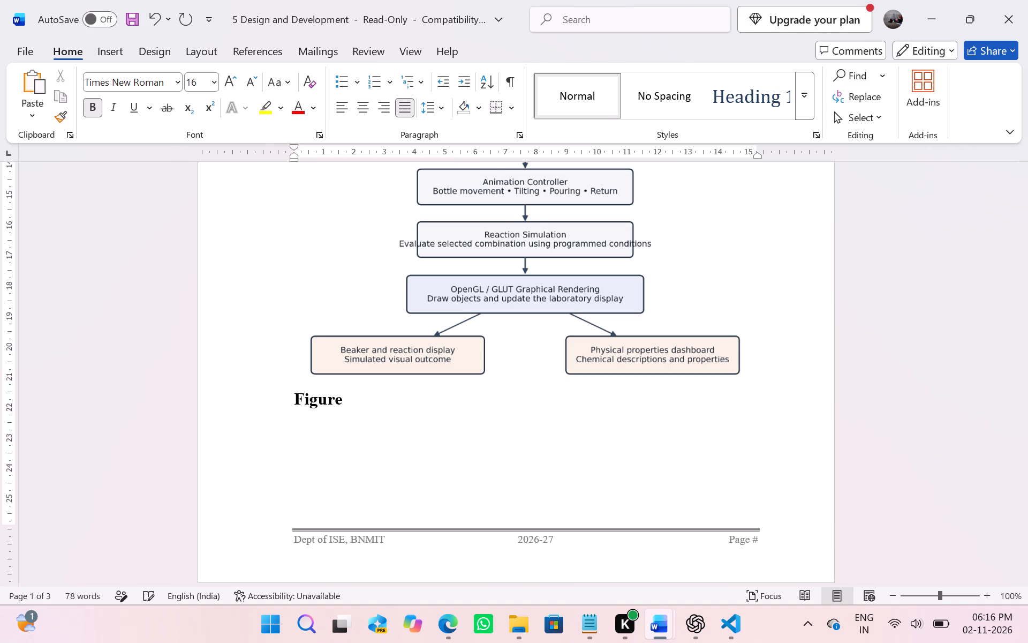
pyautogui.write('4.1')
pyautogui.scroll(9, 521, 365)
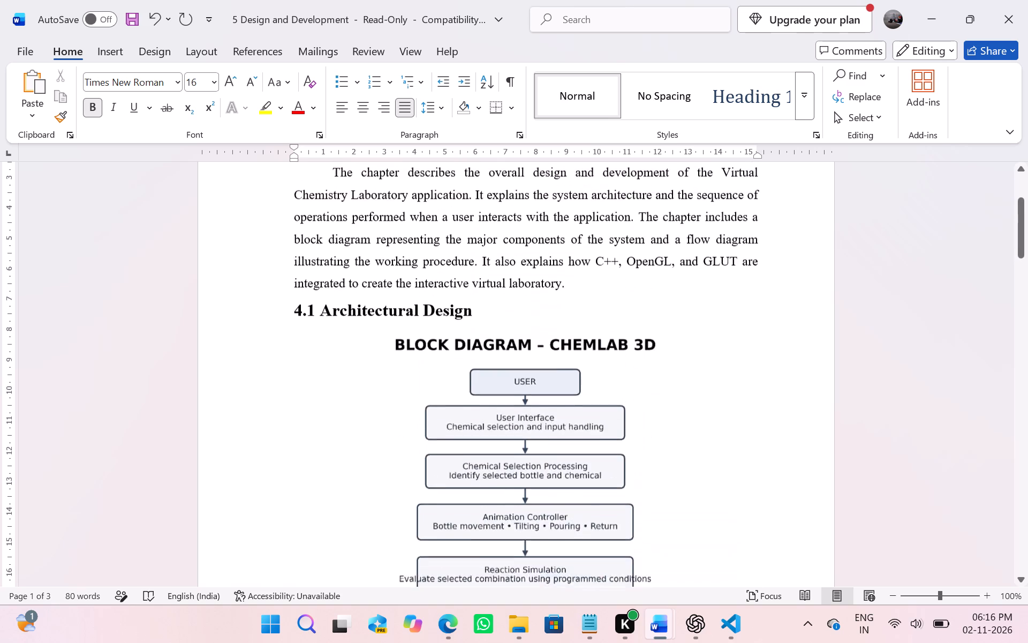
pyautogui.scroll(6, 530, 368)
pyautogui.scroll(-9, 530, 368)
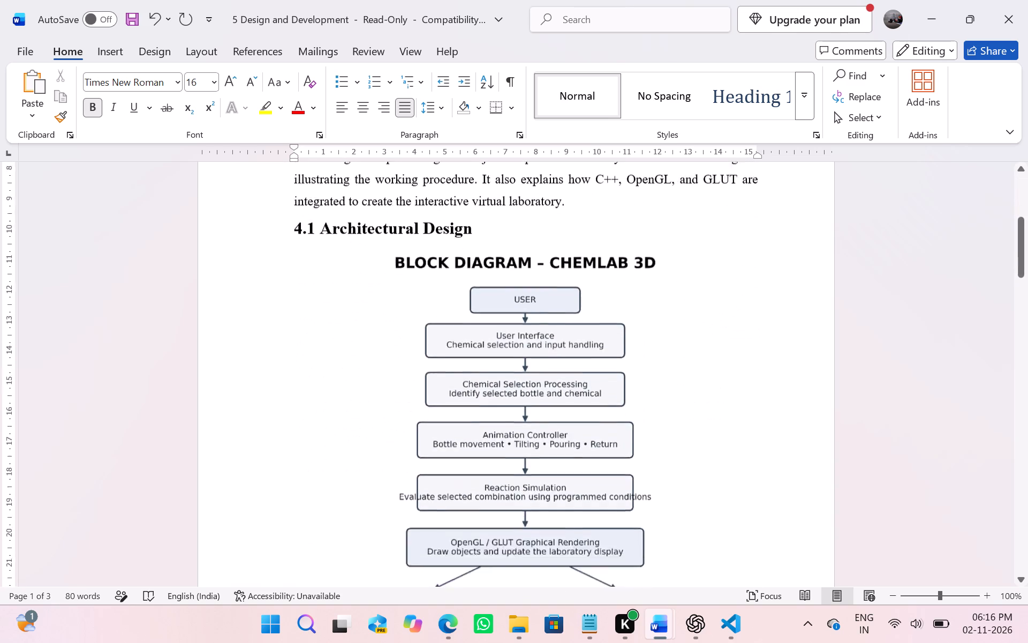
pyautogui.scroll(-3, 530, 368)
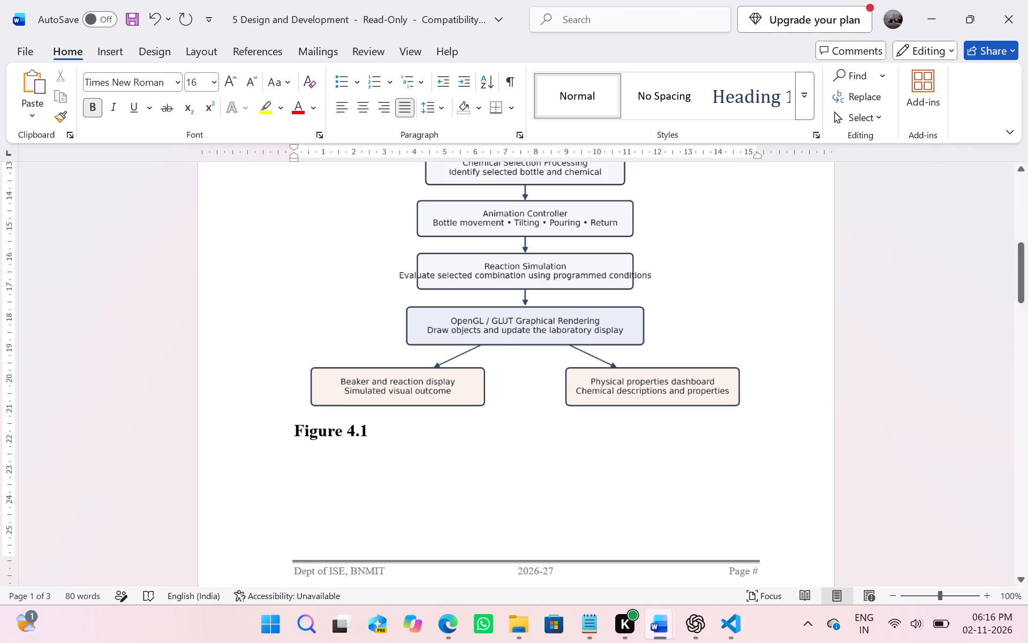
pyautogui.press('space')
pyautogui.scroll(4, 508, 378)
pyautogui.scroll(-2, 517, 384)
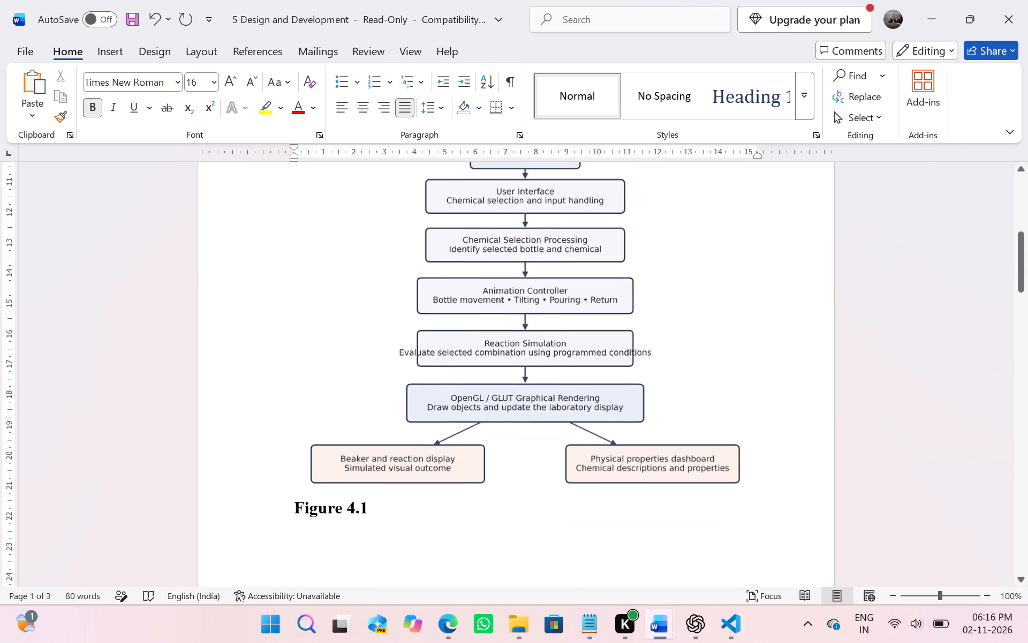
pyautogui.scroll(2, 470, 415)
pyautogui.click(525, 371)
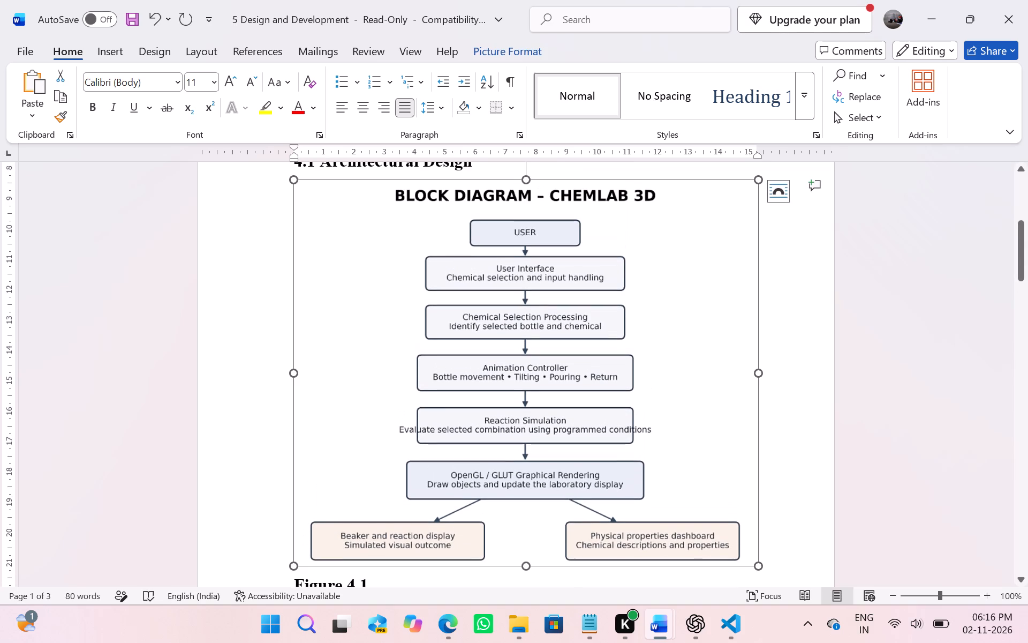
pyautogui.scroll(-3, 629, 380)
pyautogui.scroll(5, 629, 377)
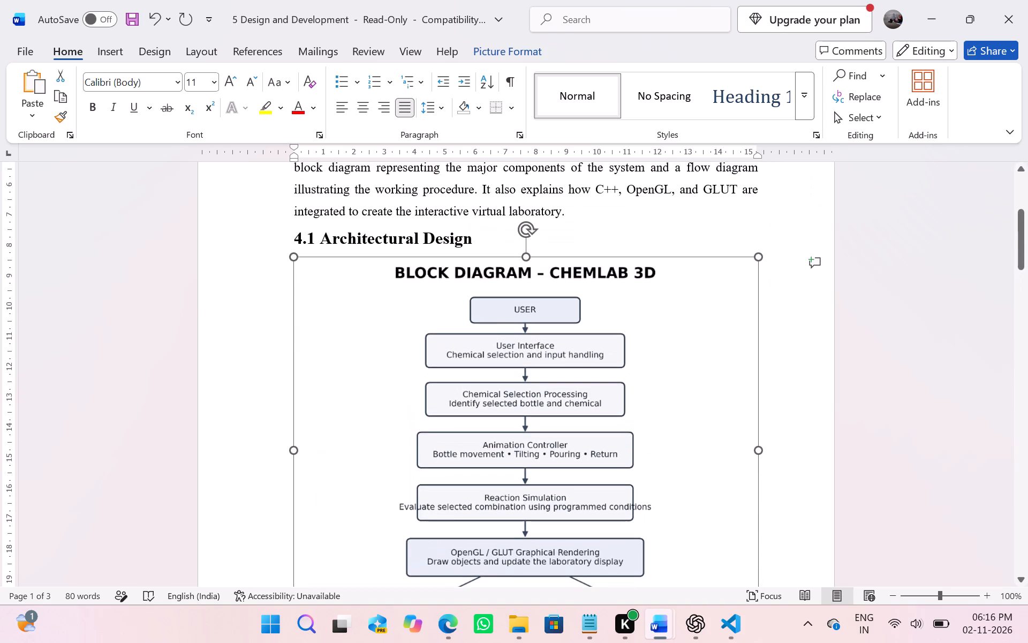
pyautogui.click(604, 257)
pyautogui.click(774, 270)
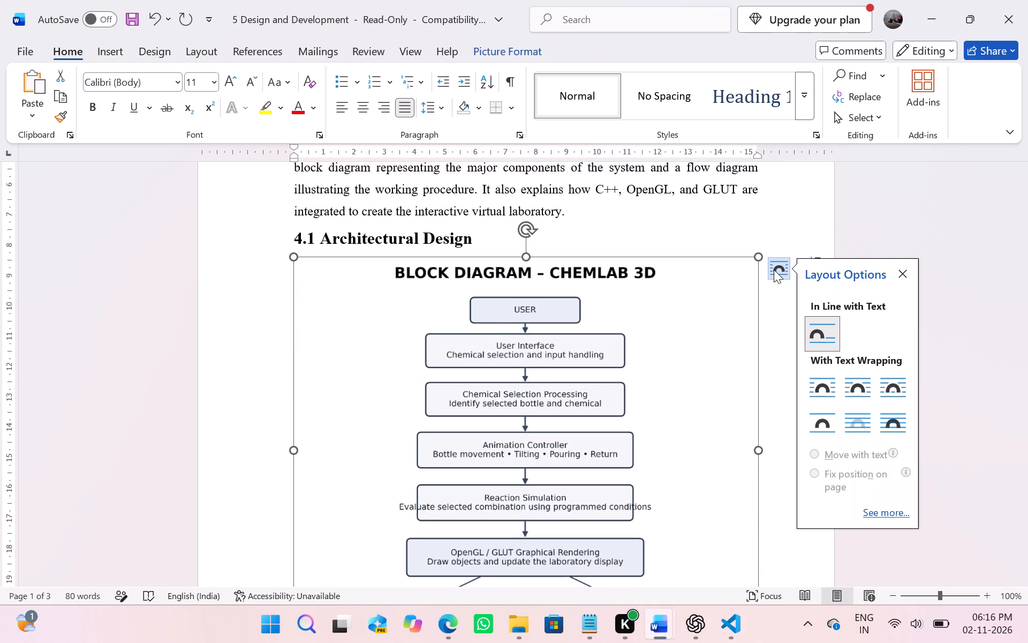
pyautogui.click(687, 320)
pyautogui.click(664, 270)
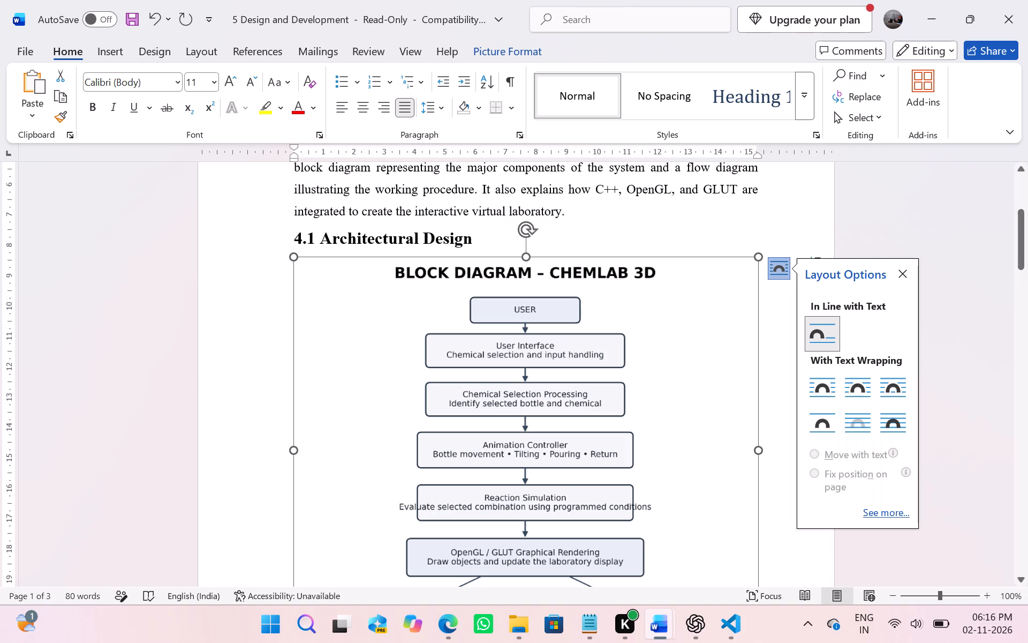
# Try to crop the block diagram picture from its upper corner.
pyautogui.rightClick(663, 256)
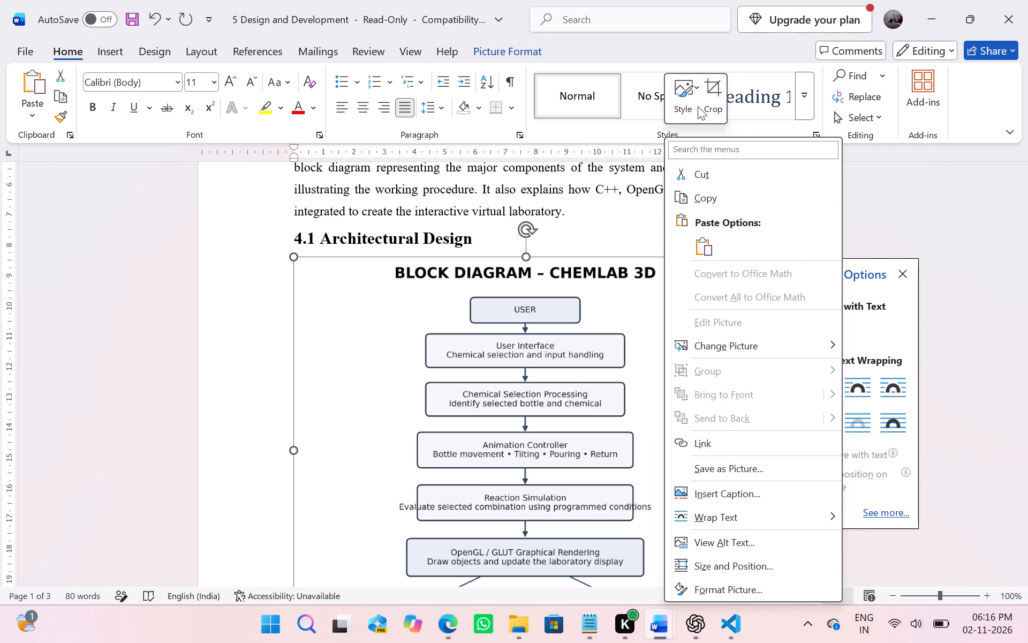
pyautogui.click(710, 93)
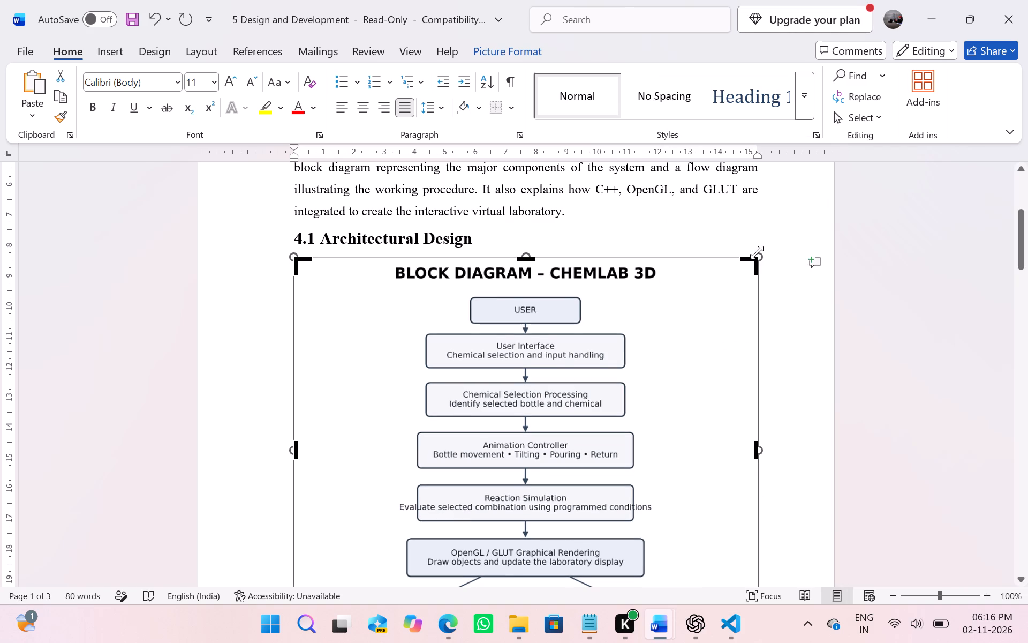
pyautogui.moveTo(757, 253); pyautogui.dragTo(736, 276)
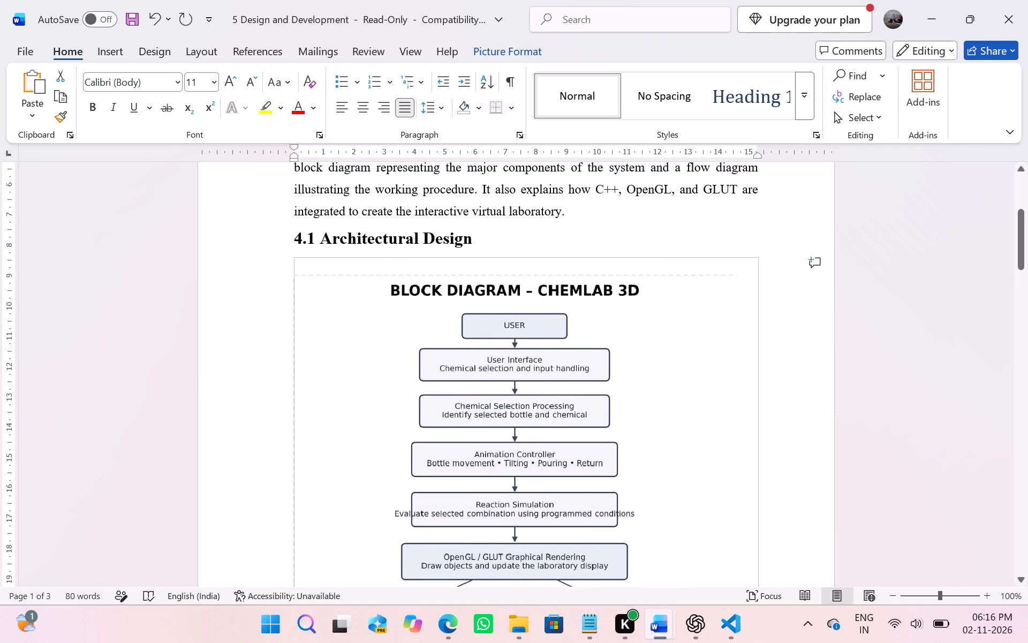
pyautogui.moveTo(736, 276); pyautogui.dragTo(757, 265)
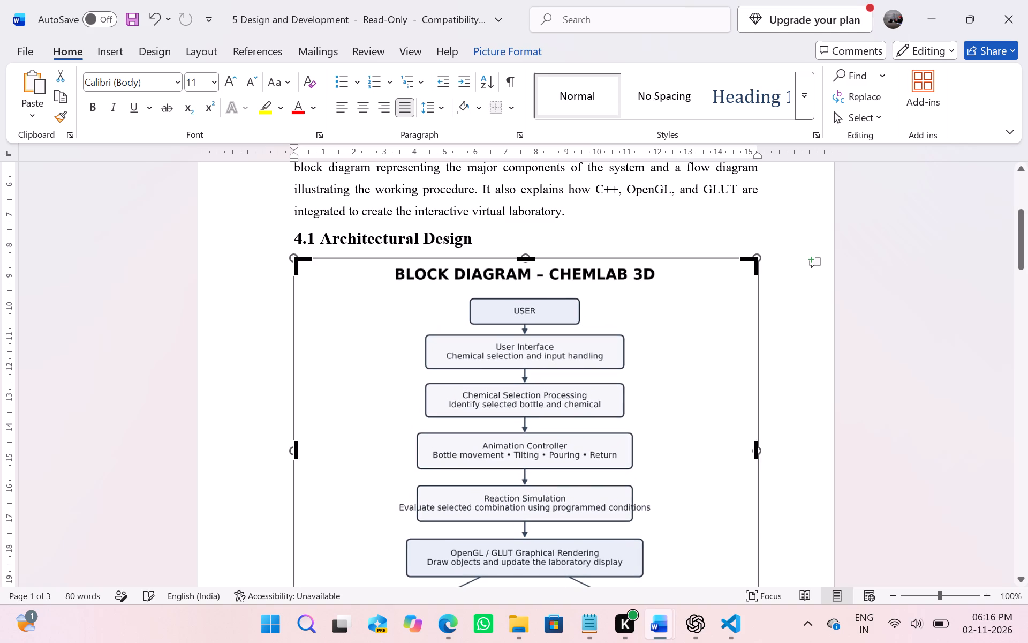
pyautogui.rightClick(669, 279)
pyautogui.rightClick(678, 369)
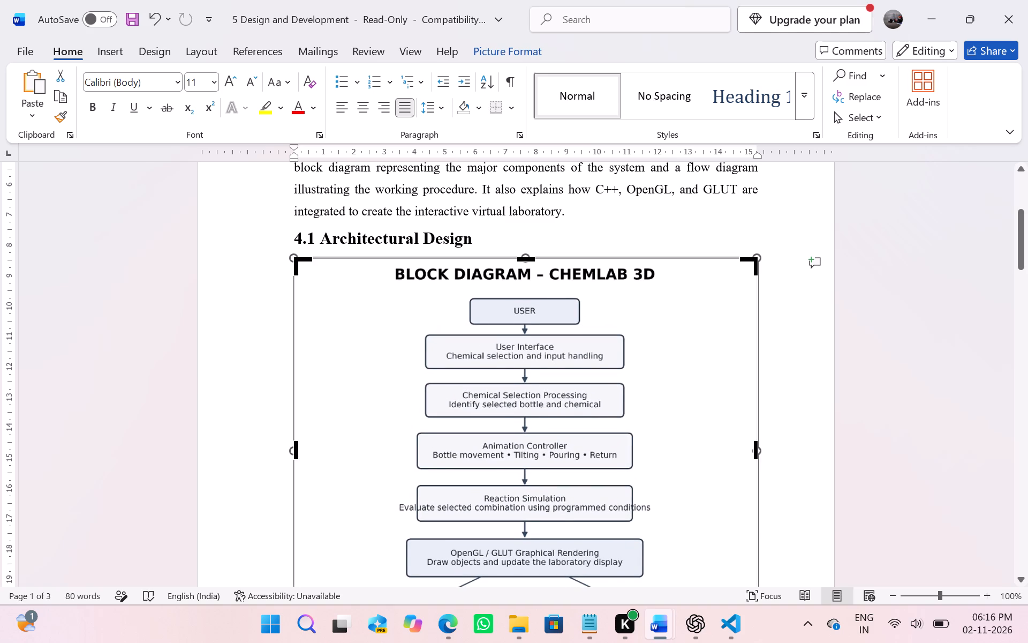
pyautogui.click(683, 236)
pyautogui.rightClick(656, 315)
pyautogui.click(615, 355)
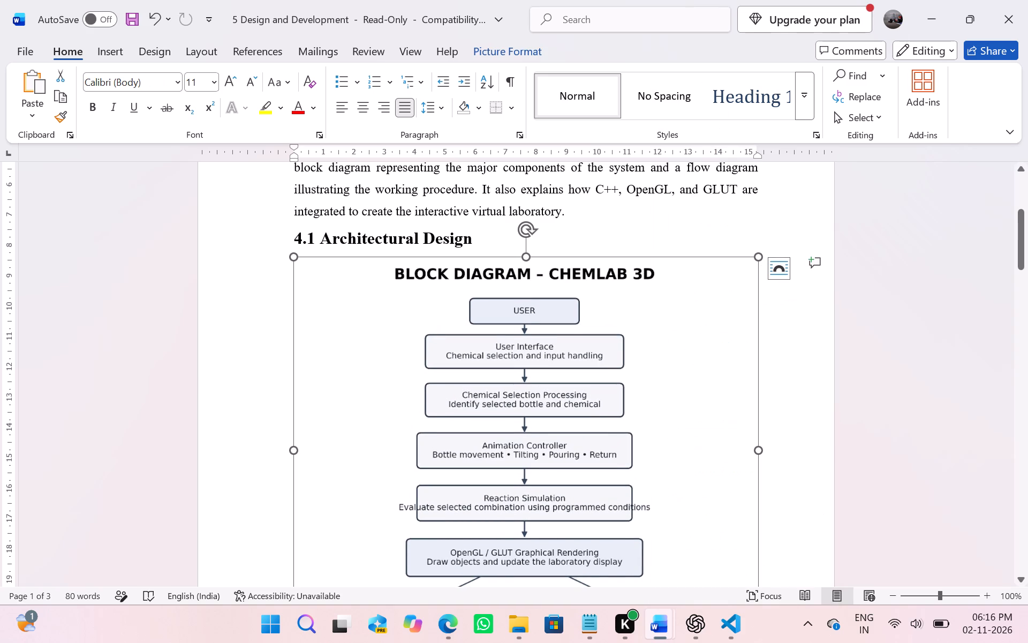
pyautogui.click(638, 330)
pyautogui.rightClick(638, 334)
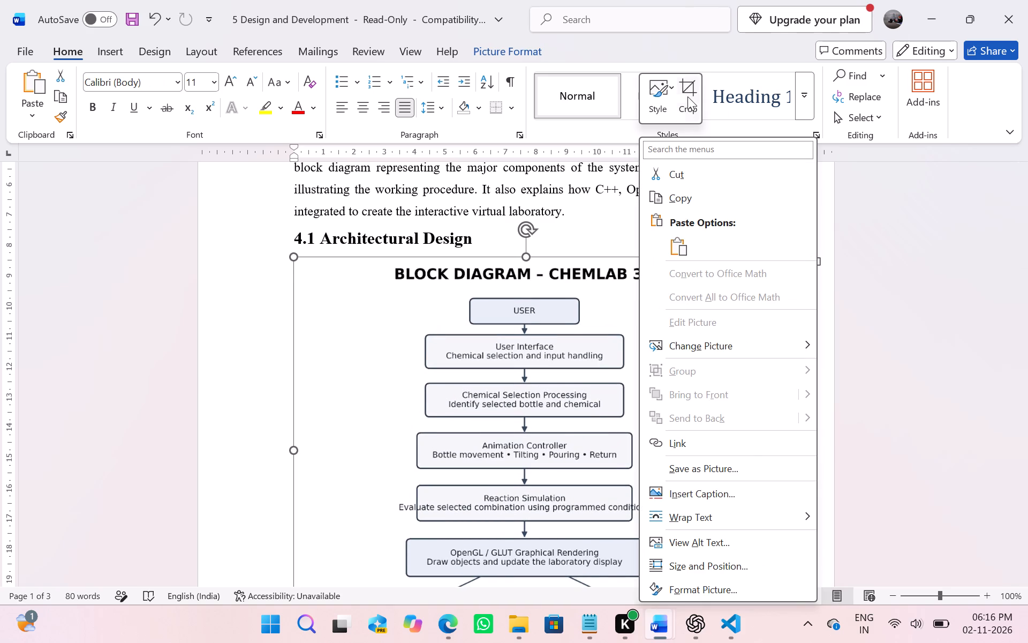
pyautogui.click(687, 96)
pyautogui.moveTo(524, 258); pyautogui.dragTo(530, 282)
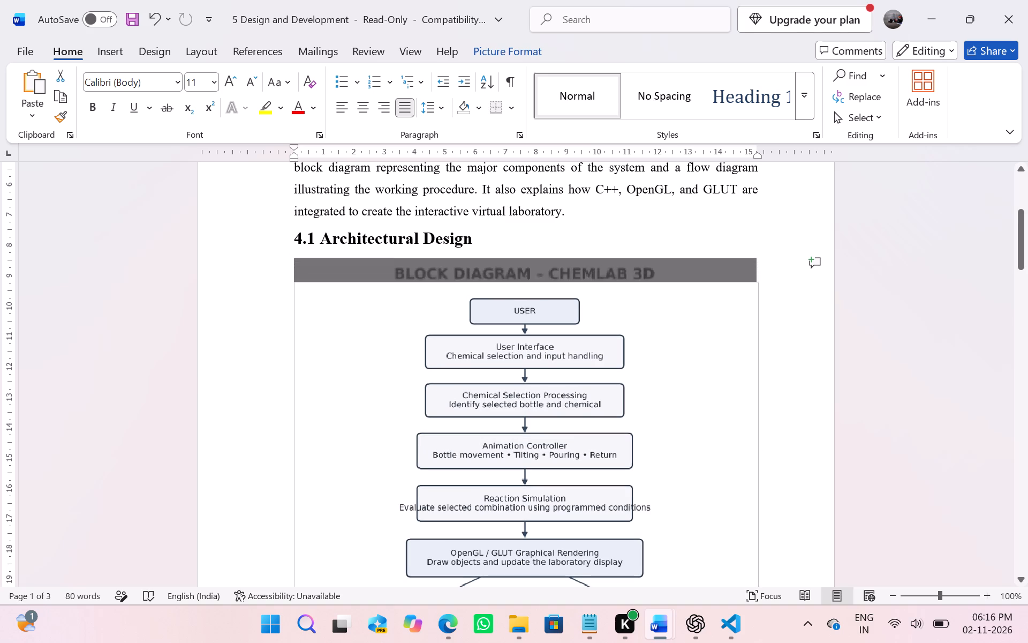
pyautogui.moveTo(530, 282); pyautogui.dragTo(530, 291)
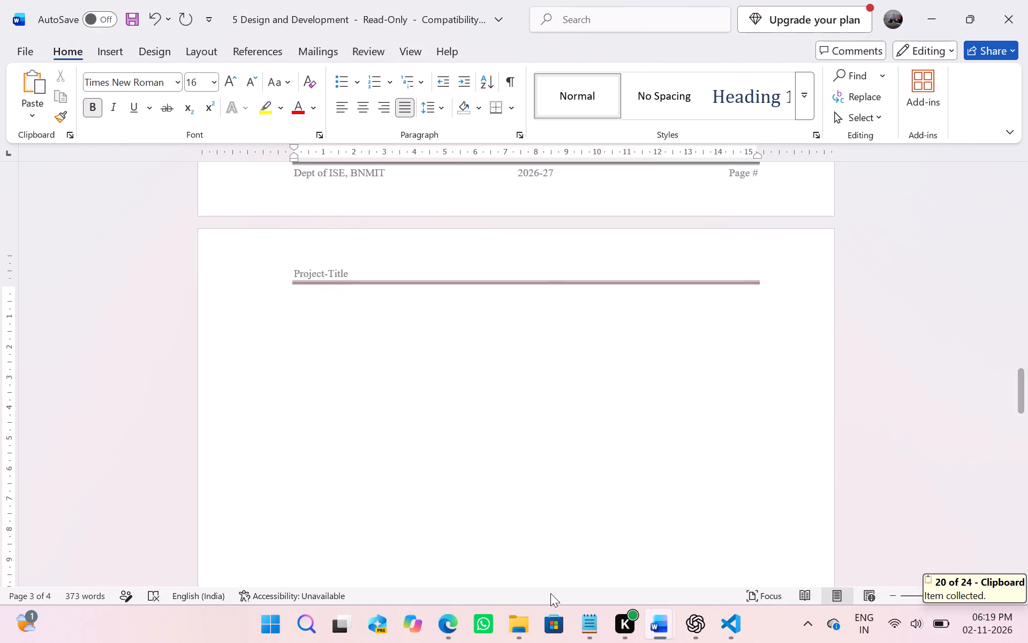
pyautogui.press('super+v')
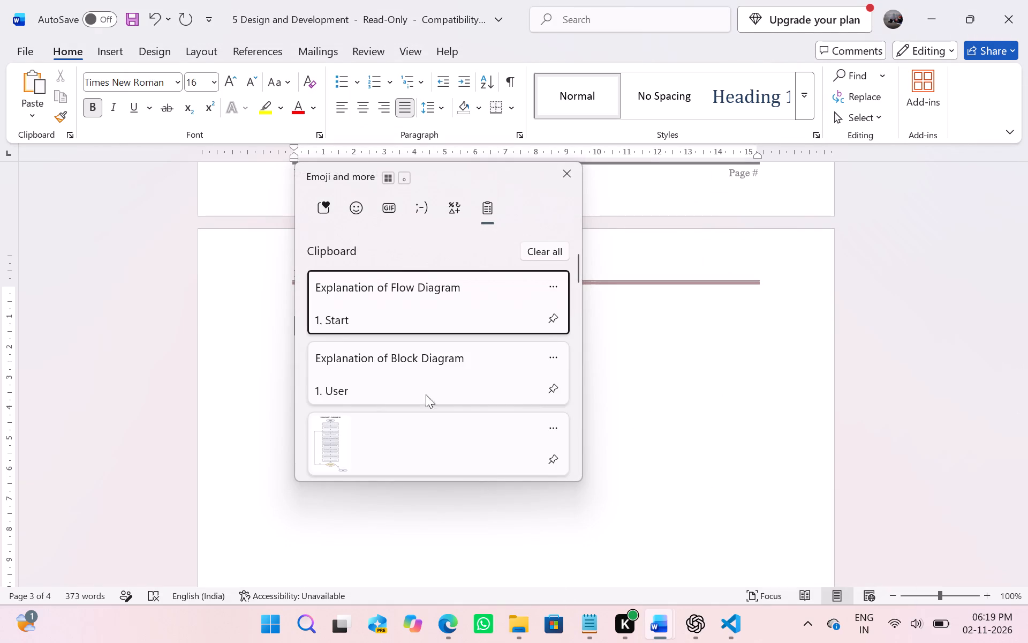
pyautogui.click(403, 433)
pyautogui.hotkey('ctrl', 'v')
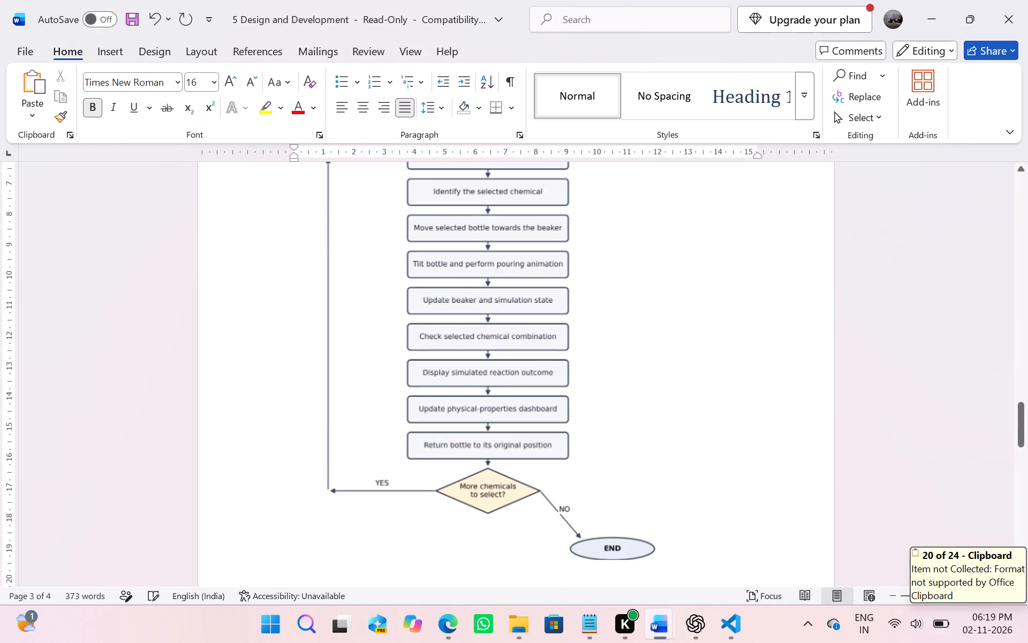
# Crop the top of the flowchart image to remove its "FLOWCHART – CHEMLAB 3D" title.
pyautogui.click(662, 379)
pyautogui.scroll(6, 498, 380)
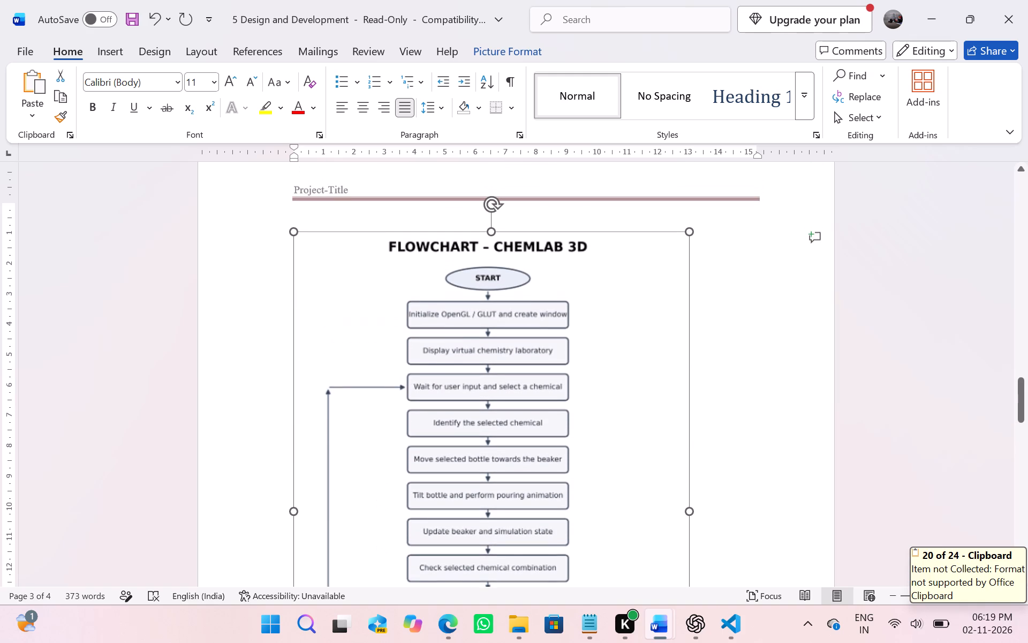
pyautogui.rightClick(616, 293)
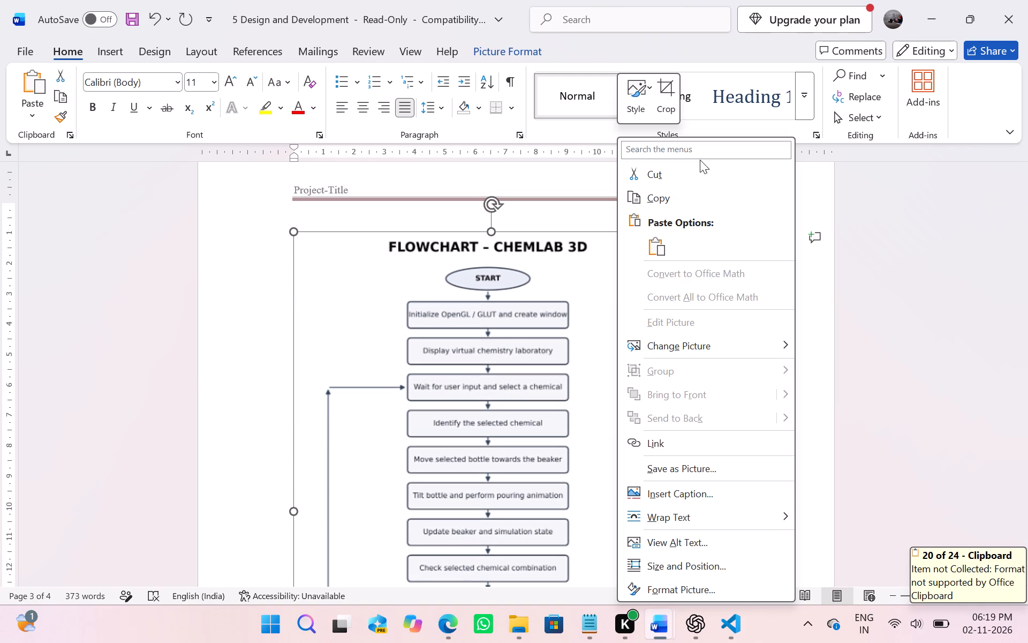
pyautogui.click(664, 96)
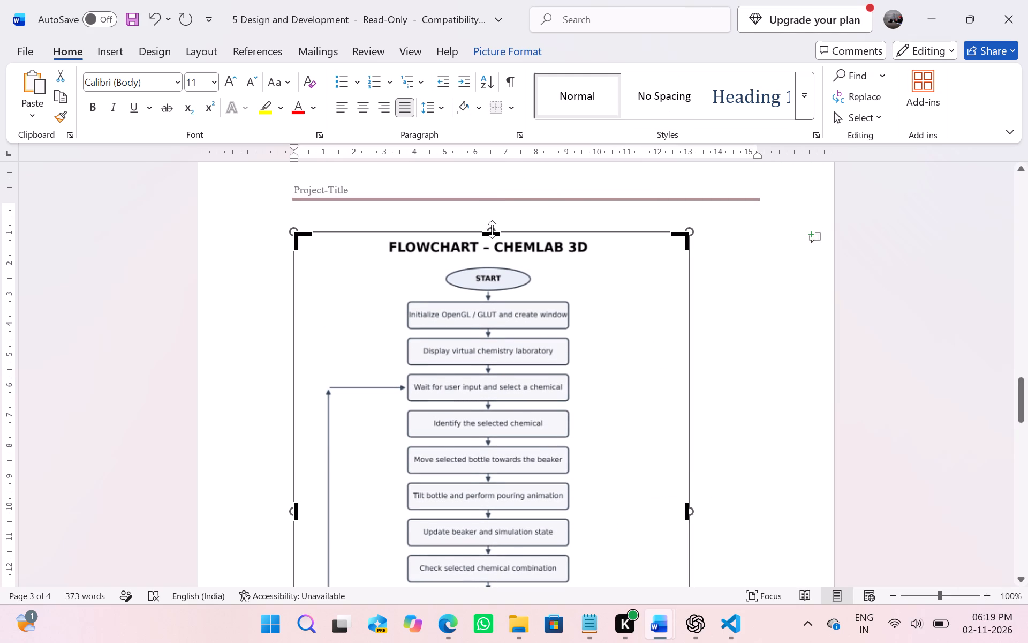
pyautogui.moveTo(492, 233); pyautogui.dragTo(496, 259)
pyautogui.click(736, 316)
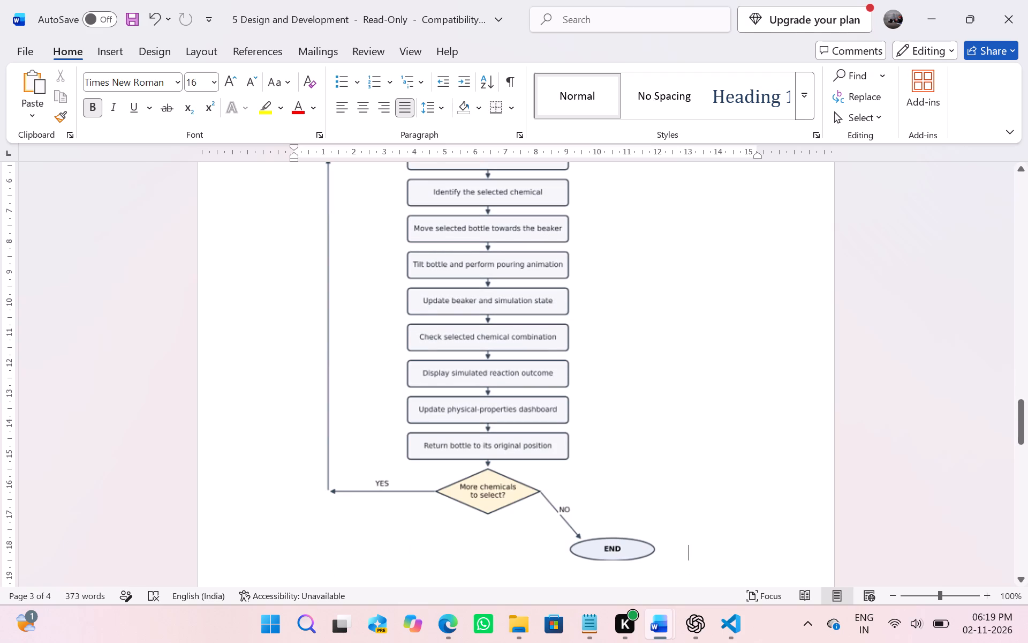
# Move the cropped flowchart up to the top of its page, directly below the header line.
pyautogui.scroll(7, 540, 334)
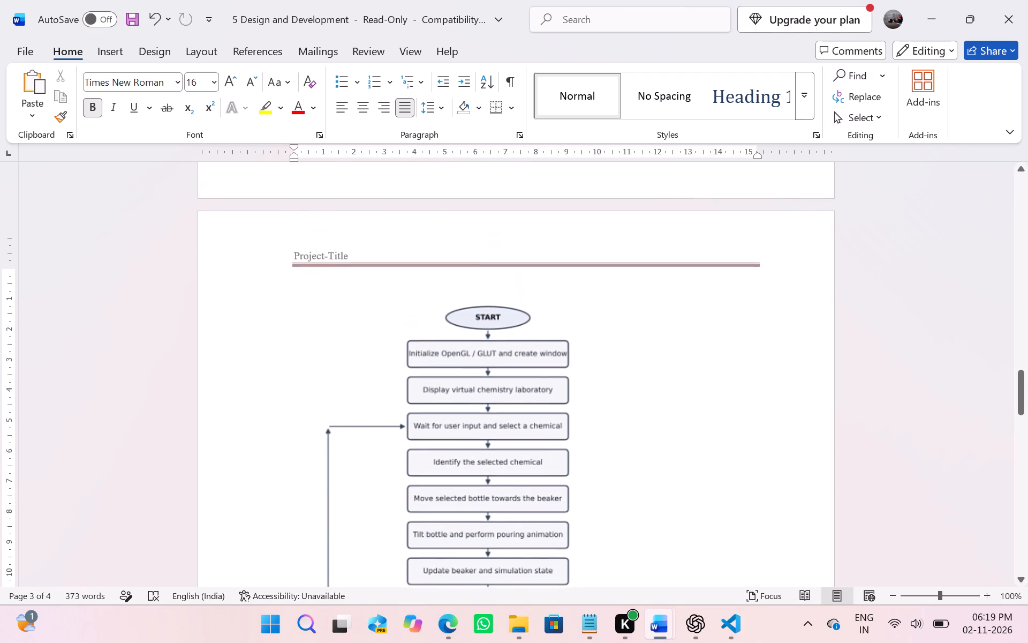
pyautogui.click(520, 383)
pyautogui.moveTo(520, 395); pyautogui.dragTo(531, 367)
pyautogui.moveTo(589, 298); pyautogui.dragTo(608, 282)
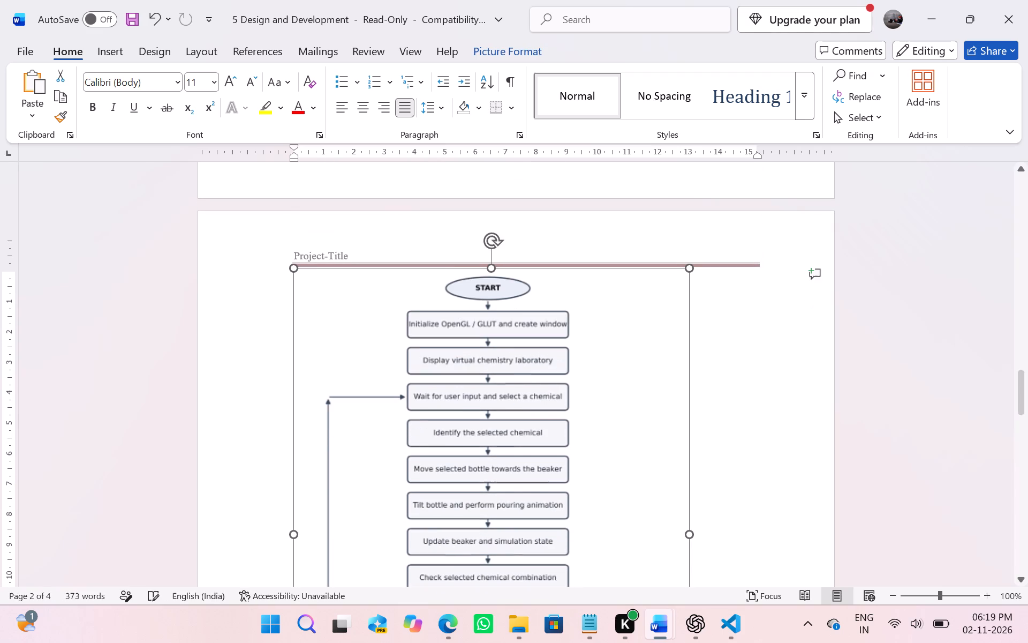
pyautogui.click(736, 346)
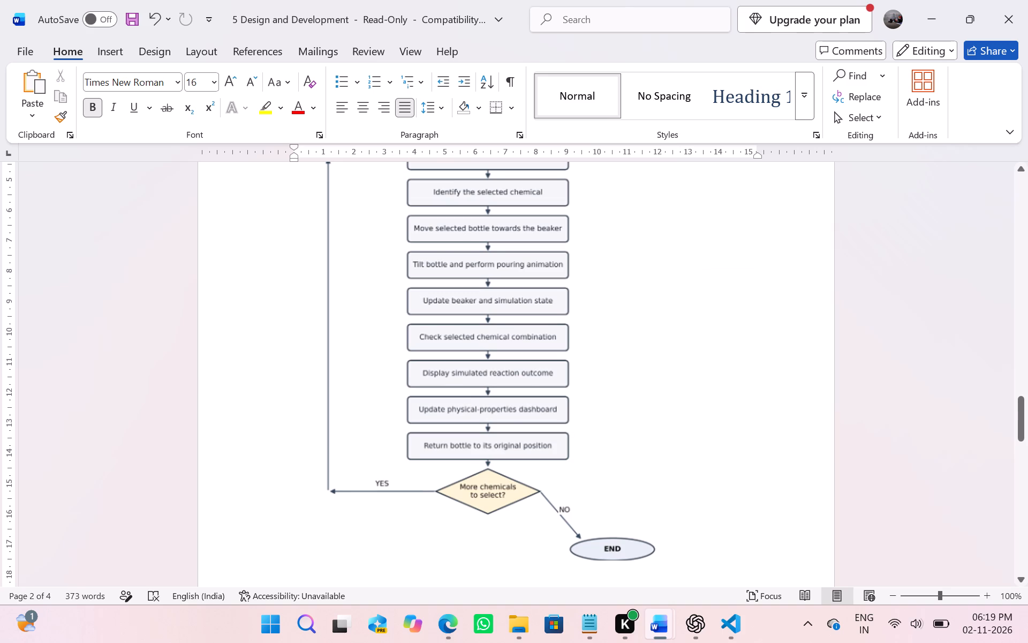
# Paste the copied "Explanation of Flow Diagram" text from the clipboard history directly below the flowchart.
pyautogui.scroll(-4, 560, 454)
pyautogui.click(303, 456)
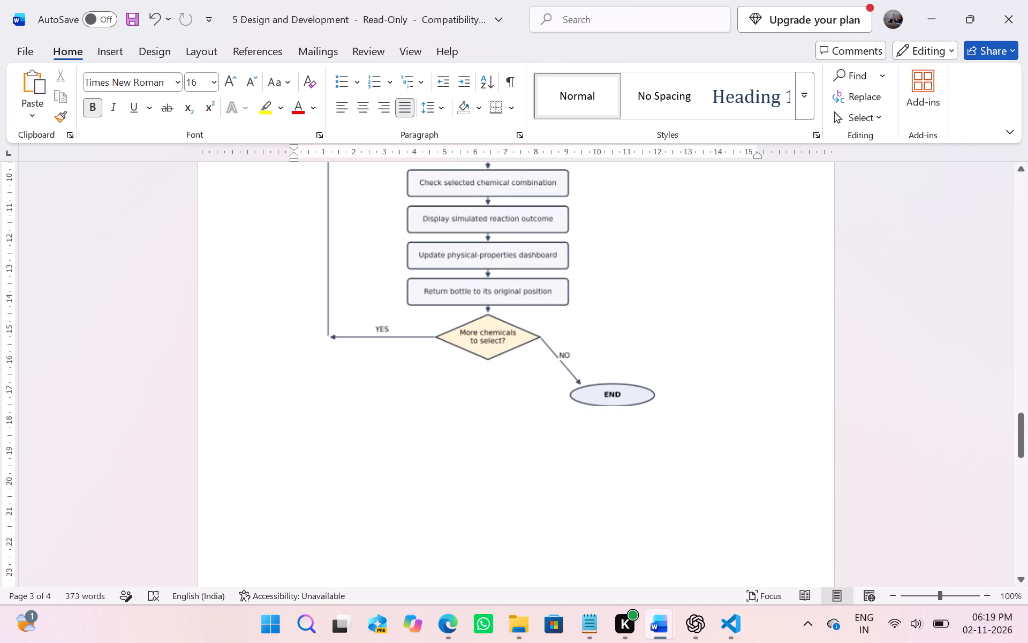
pyautogui.click(676, 402)
pyautogui.click(312, 429)
pyautogui.press('super+v')
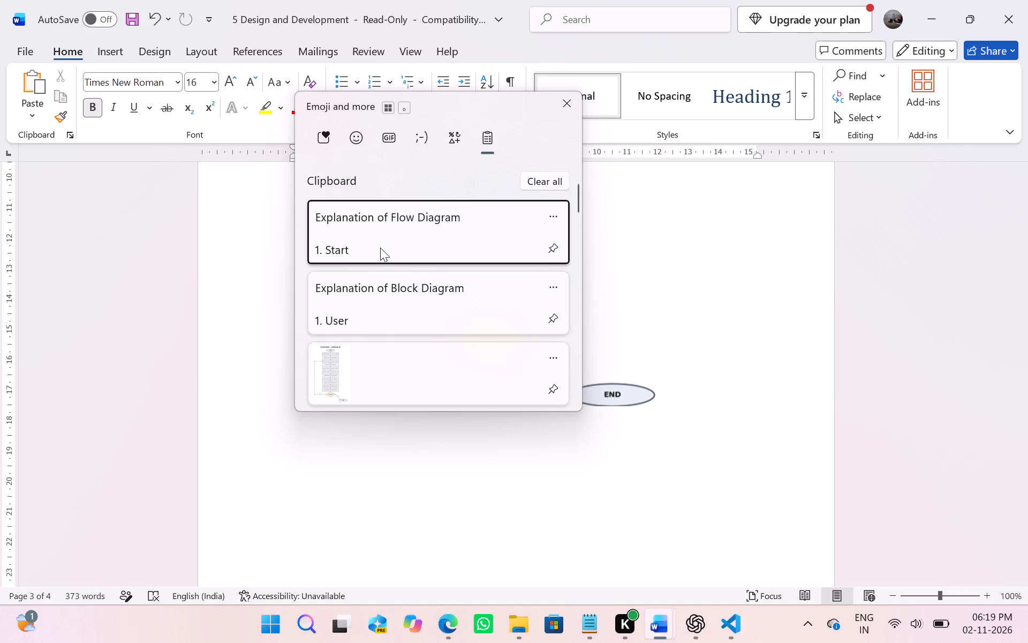
pyautogui.click(380, 237)
pyautogui.hotkey('ctrl', 'v')
# Format the whole pasted flow diagram explanation, from its heading through item 14, as 12 pt non-bold text.
pyautogui.scroll(8, 419, 371)
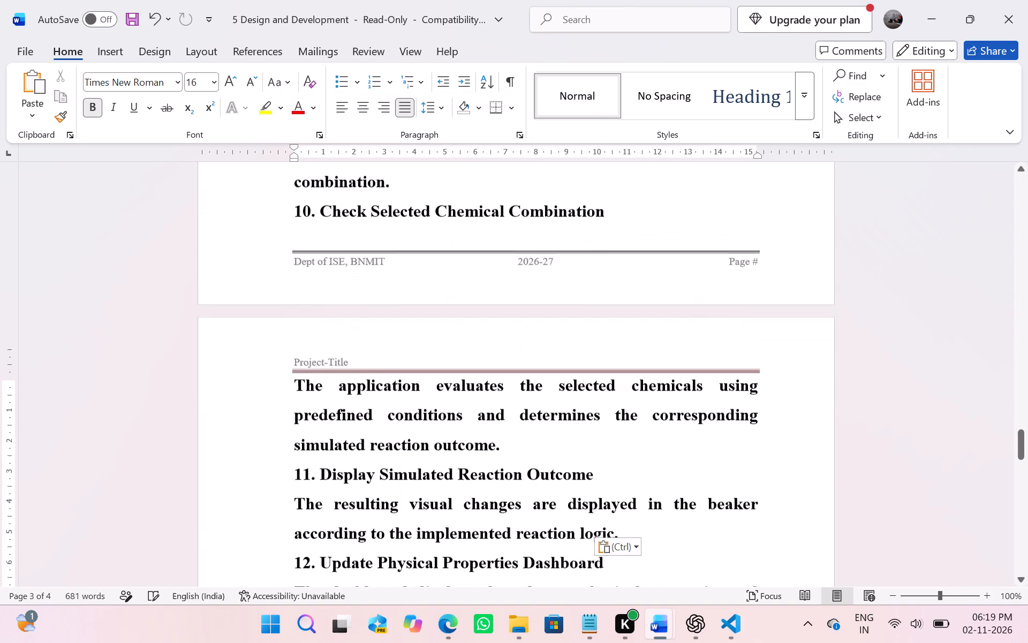
pyautogui.scroll(-11, 421, 388)
pyautogui.moveTo(603, 415); pyautogui.dragTo(591, 370)
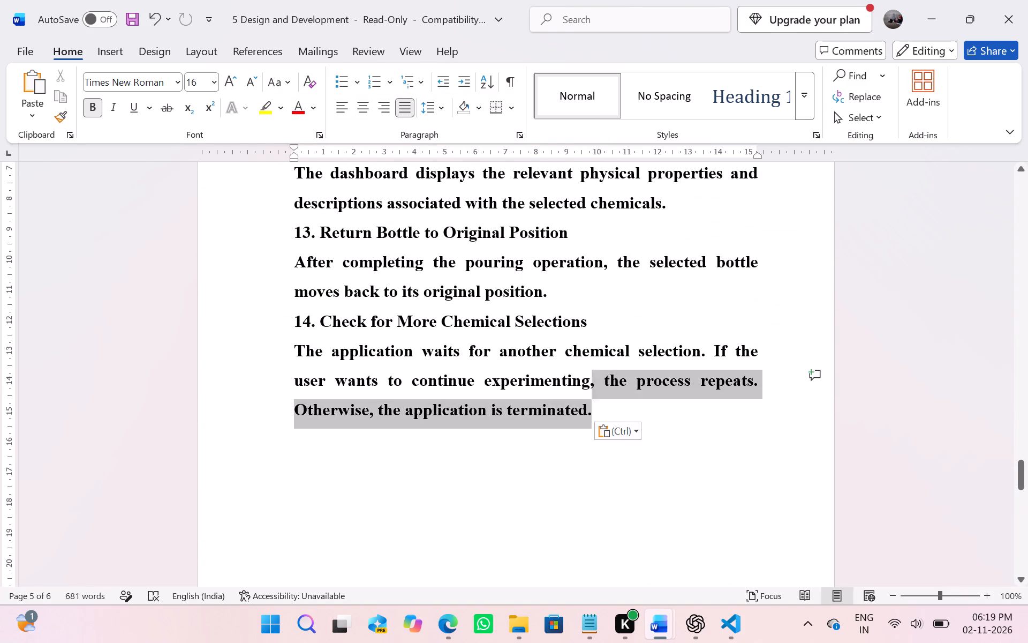
pyautogui.moveTo(591, 370); pyautogui.dragTo(587, 354)
pyautogui.scroll(17, 587, 355)
pyautogui.scroll(8, 587, 354)
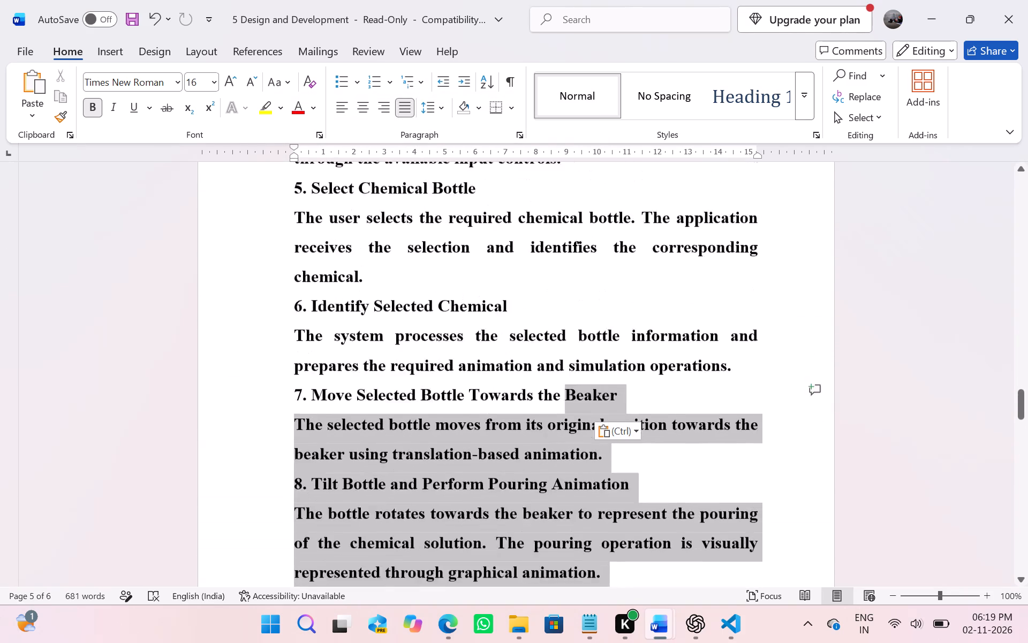
pyautogui.scroll(7, 587, 354)
pyautogui.moveTo(587, 354); pyautogui.dragTo(584, 355)
pyautogui.scroll(12, 587, 354)
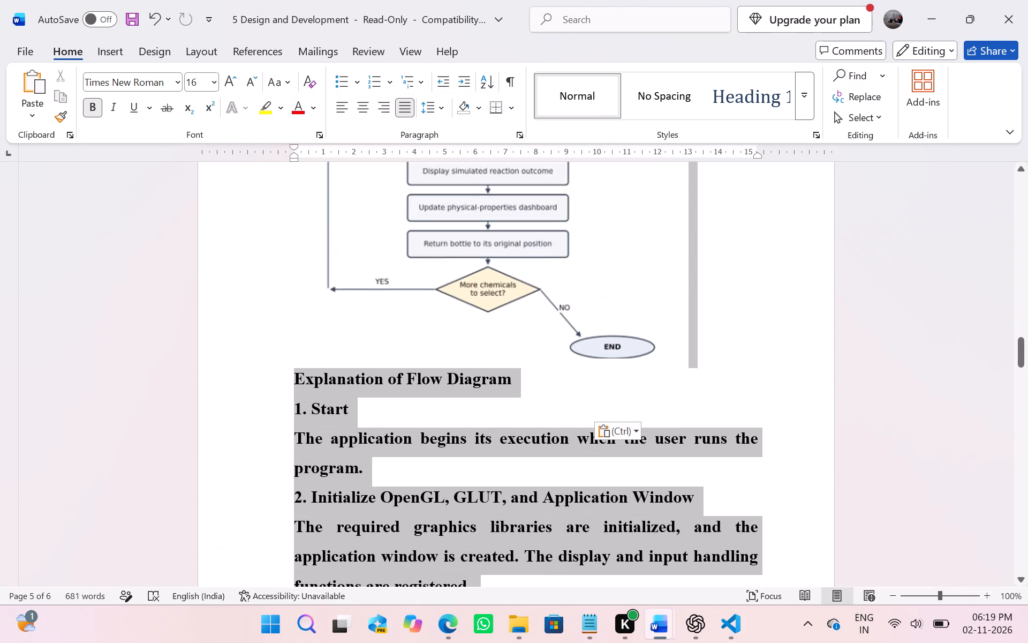
pyautogui.moveTo(584, 355); pyautogui.dragTo(308, 384)
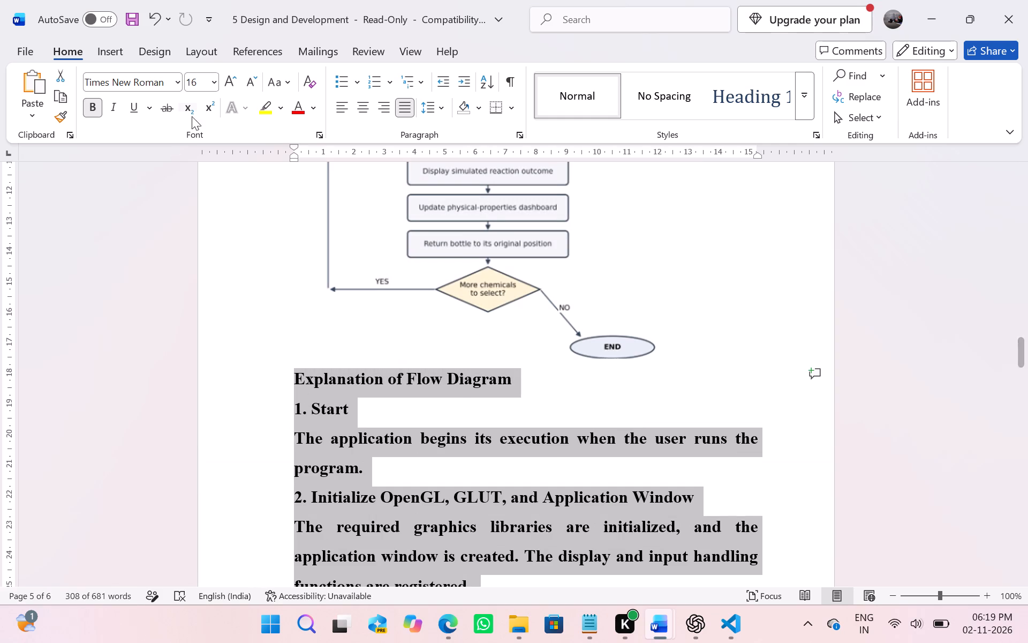
pyautogui.click(252, 79)
pyautogui.click(252, 79)
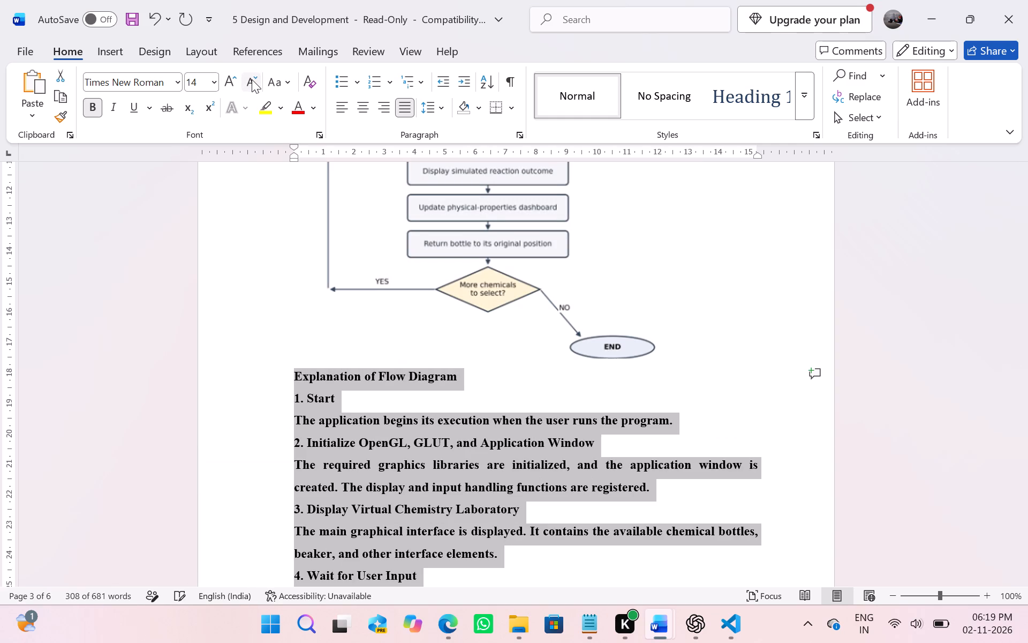
pyautogui.click(98, 109)
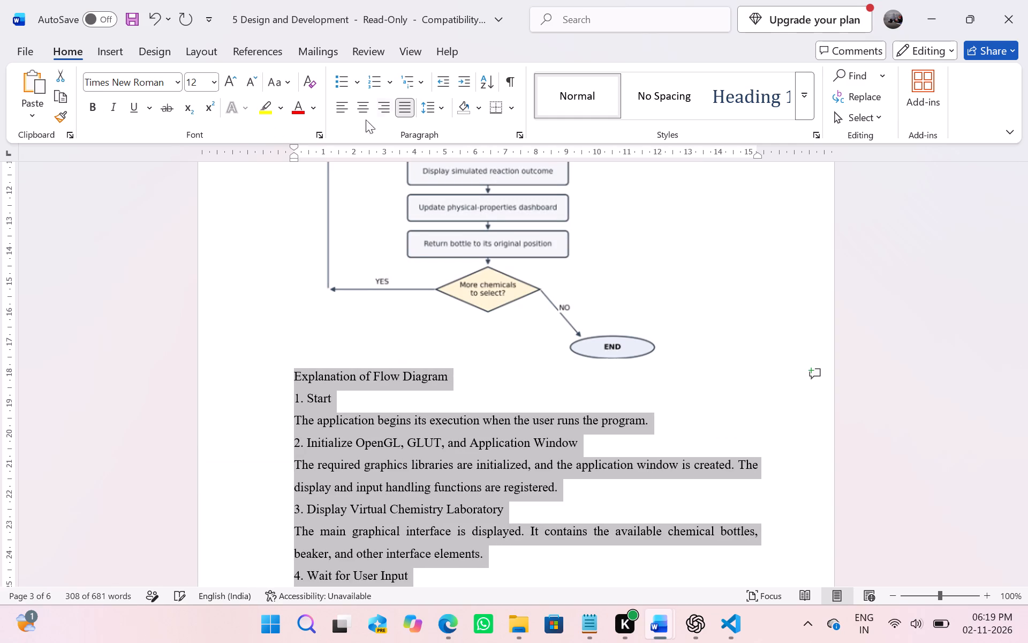
# Apply justified alignment and 1.5 line spacing to the flow diagram explanation.
pyautogui.click(404, 104)
pyautogui.click(438, 106)
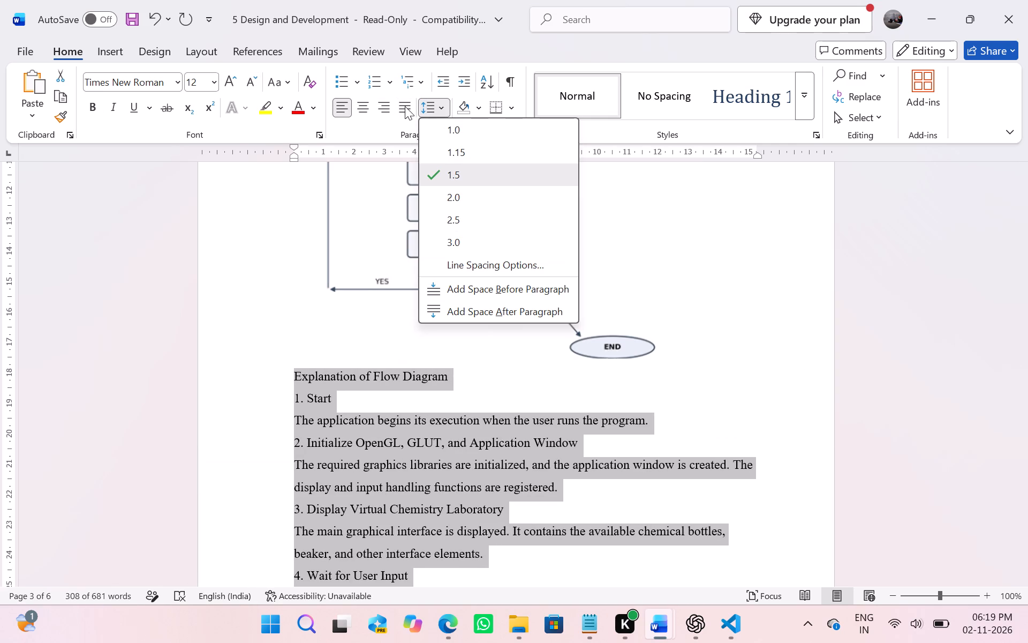
pyautogui.click(403, 104)
pyautogui.click(433, 106)
pyautogui.click(464, 175)
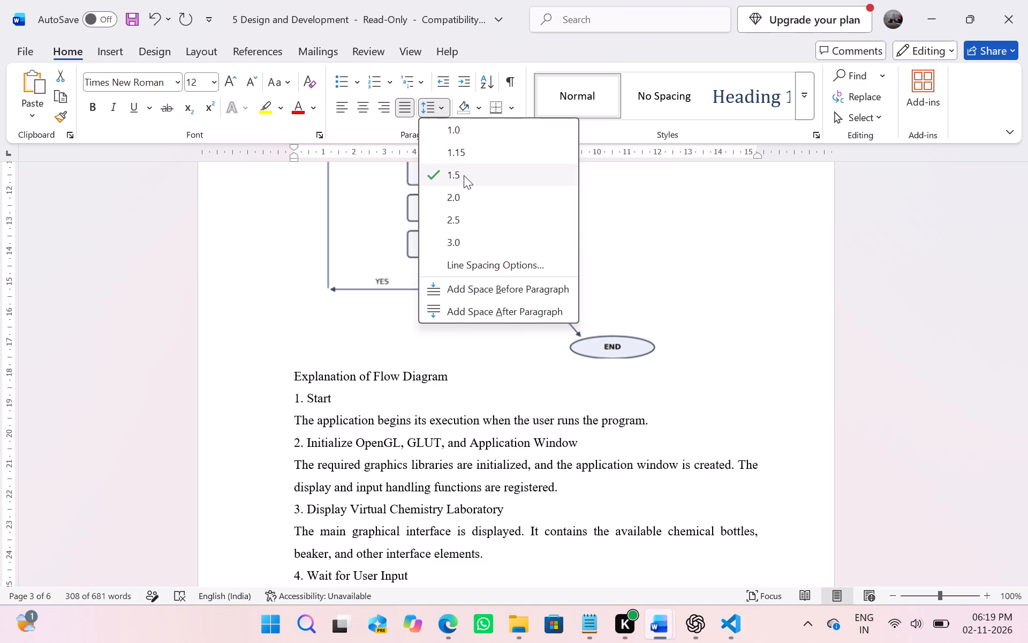
# Bold the "Explanation of Flow Diagram" heading and the "1. Start" subheading, and enlarge the main heading to 14 pt.
pyautogui.click(398, 379)
pyautogui.tripleClick(397, 371)
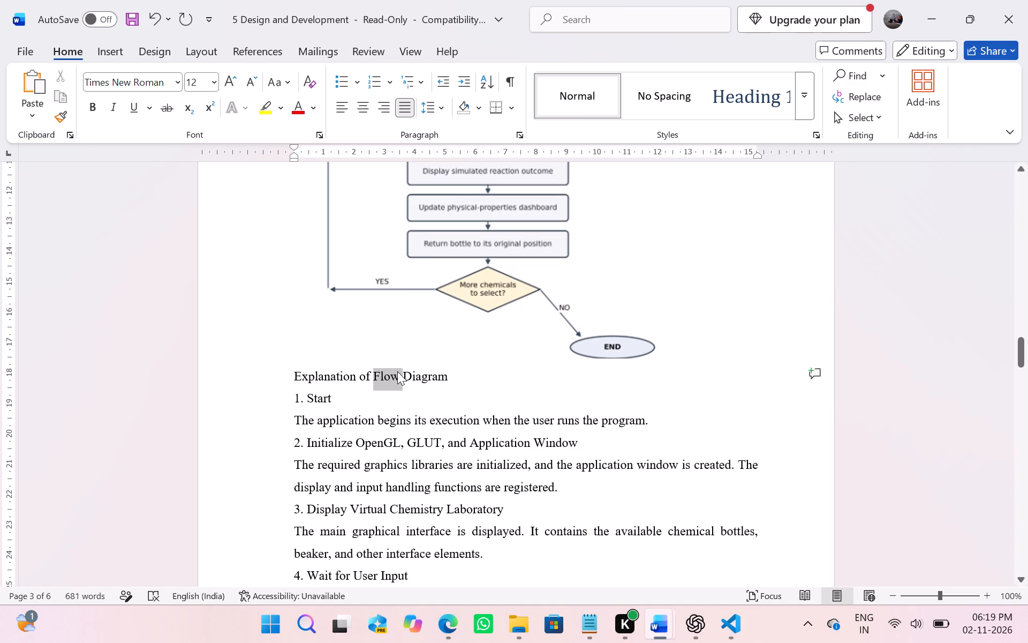
pyautogui.hotkey('ctrl', 'b')
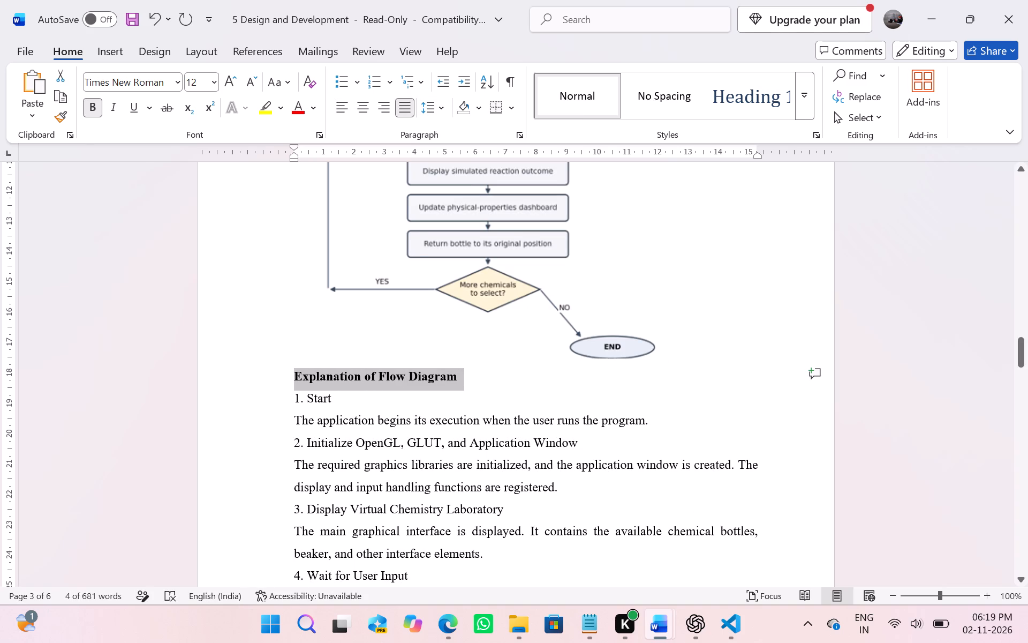
pyautogui.tripleClick(314, 399)
pyautogui.hotkey('ctrl', 'b')
pyautogui.scroll(-1, 416, 397)
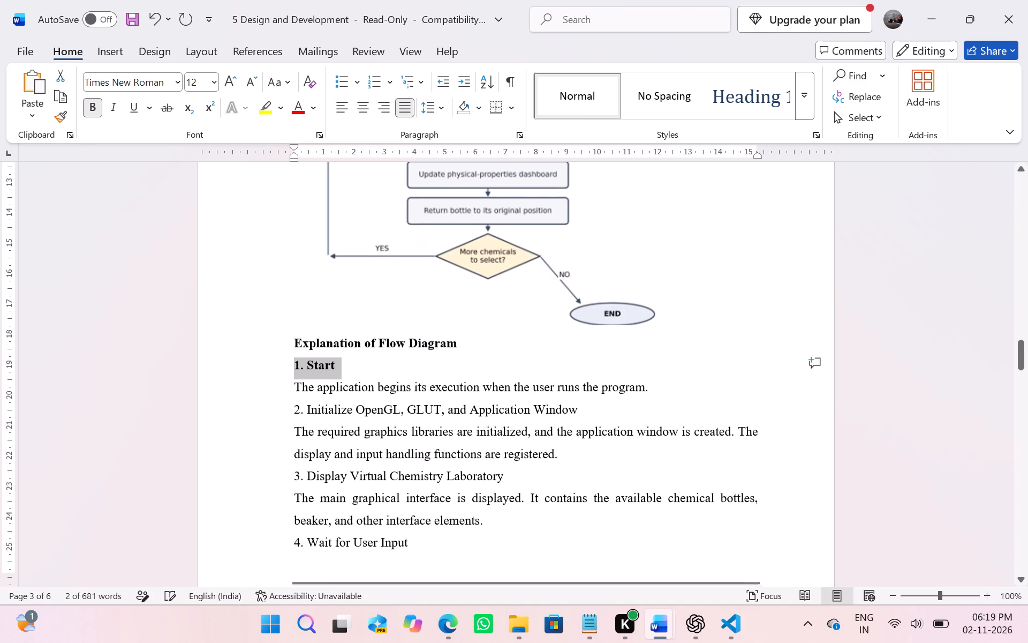
pyautogui.moveTo(470, 337); pyautogui.dragTo(294, 337)
pyautogui.click(233, 83)
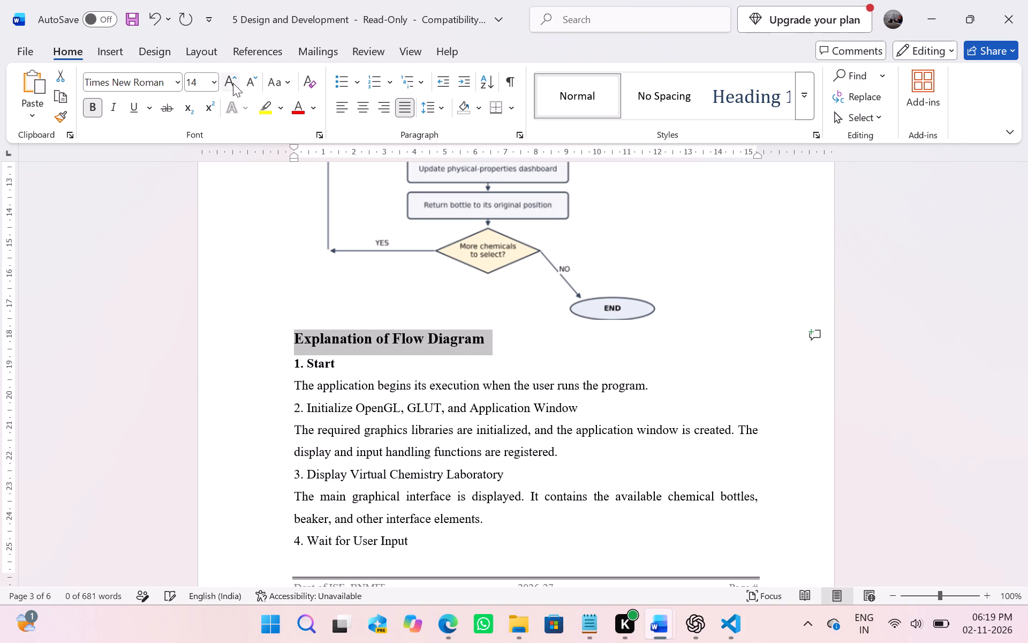
# Bold the subheadings "2. Initialize OpenGL, GLUT, and Application Window" and "3. Display Virtual Chemistry Laboratory".
pyautogui.moveTo(524, 414); pyautogui.dragTo(519, 414)
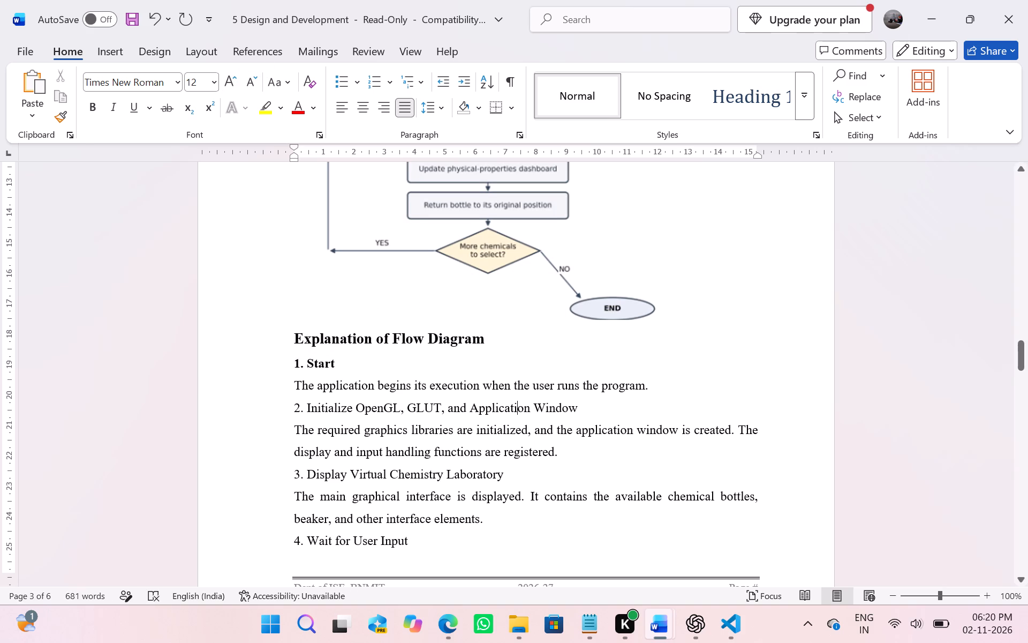
pyautogui.moveTo(293, 406); pyautogui.dragTo(565, 408)
pyautogui.hotkey('ctrl', 'b')
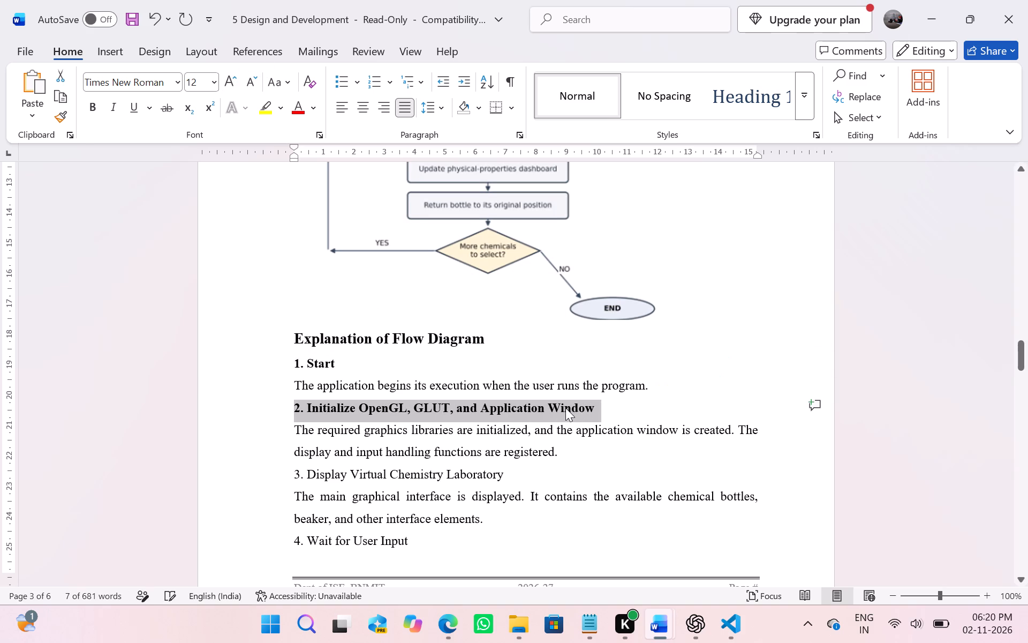
pyautogui.moveTo(295, 471); pyautogui.dragTo(413, 473)
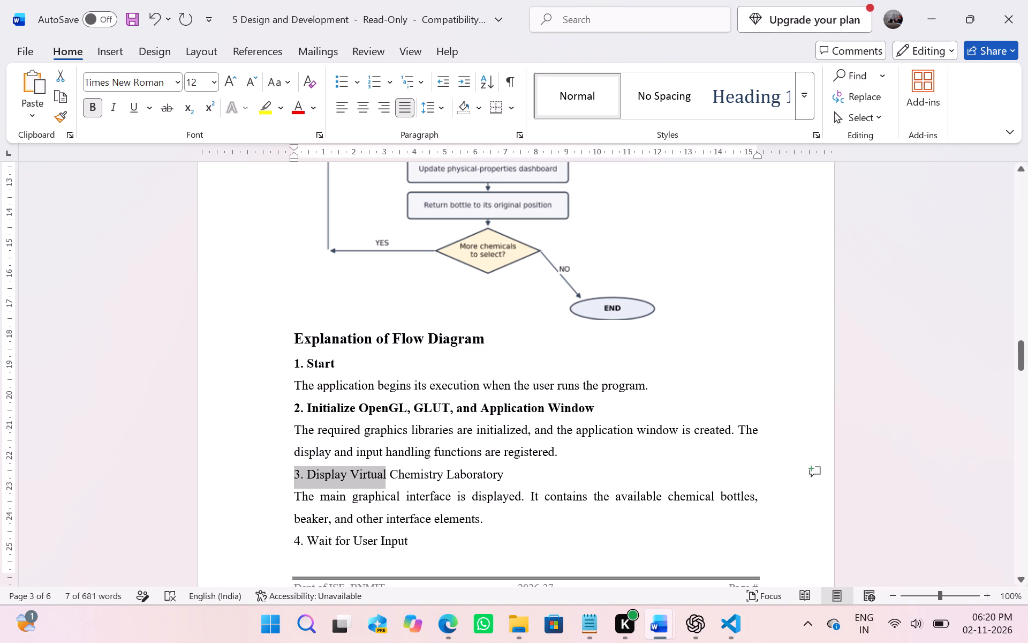
pyautogui.moveTo(413, 473); pyautogui.dragTo(488, 474)
pyautogui.hotkey('ctrl', 'b')
pyautogui.scroll(-3, 488, 455)
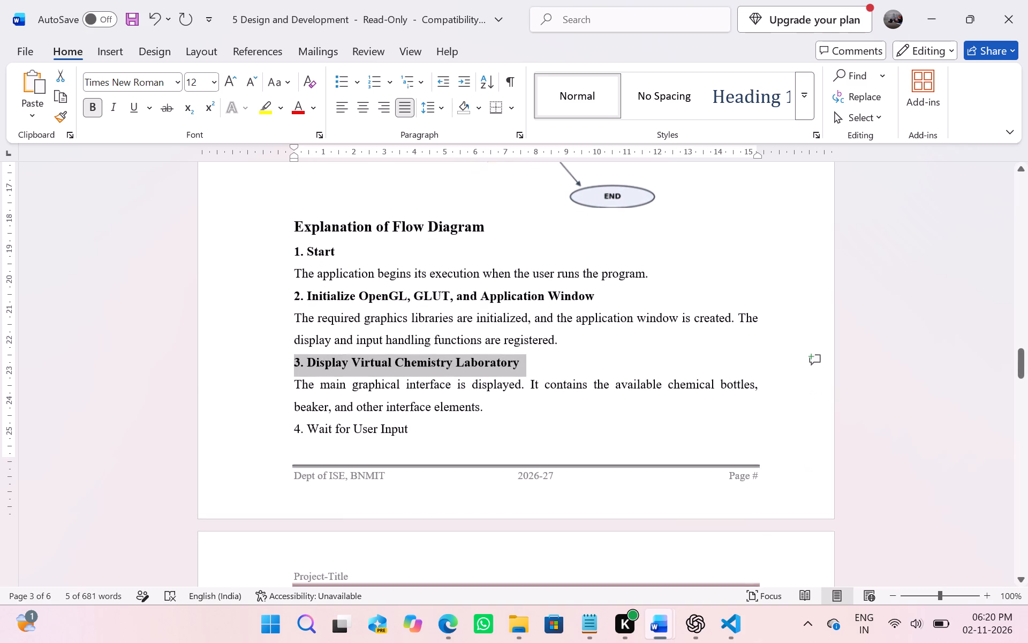
# Bold the subheadings "4. Wait for User Input", "5. Select Chemical Bottle" and "6. Identify Selected Chemical".
pyautogui.moveTo(291, 427); pyautogui.dragTo(409, 433)
pyautogui.hotkey('ctrl', 'b')
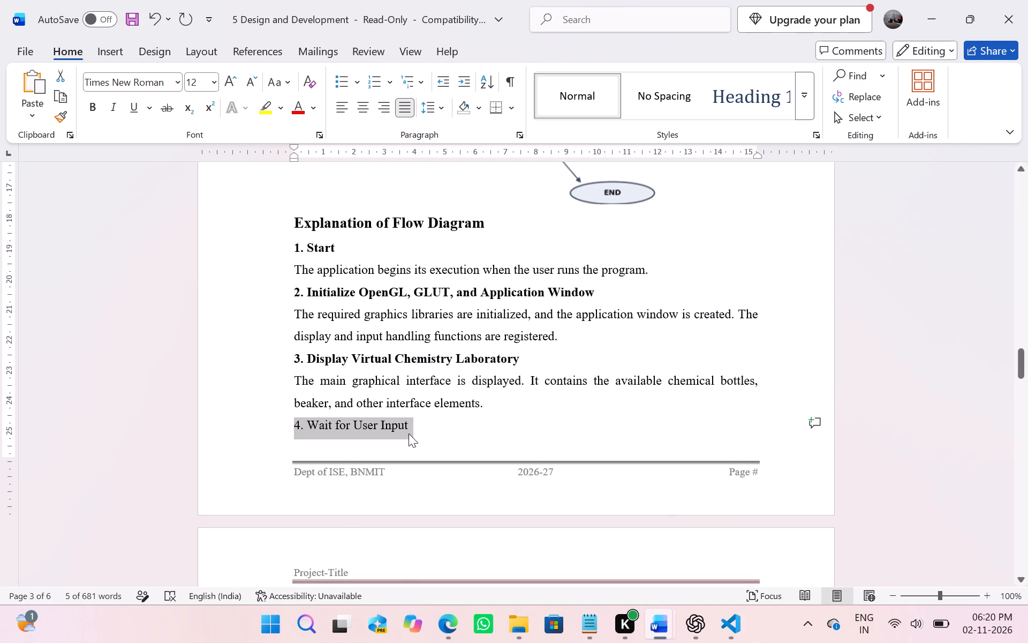
pyautogui.scroll(-8, 418, 440)
pyautogui.moveTo(291, 326); pyautogui.dragTo(409, 335)
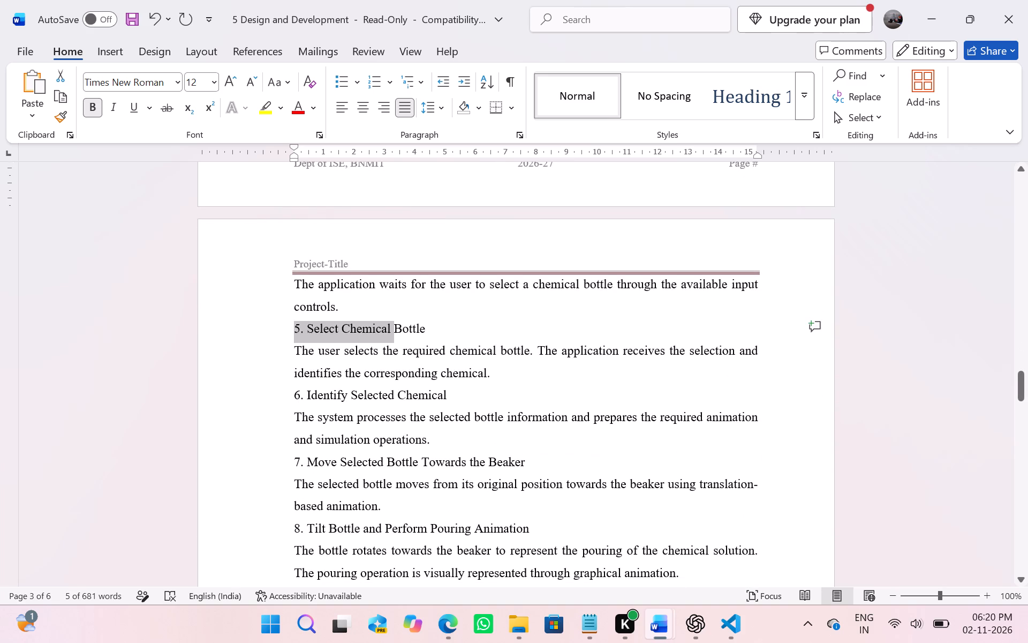
pyautogui.moveTo(409, 335); pyautogui.dragTo(448, 335)
pyautogui.hotkey('ctrl', 'b')
pyautogui.scroll(-2, 448, 335)
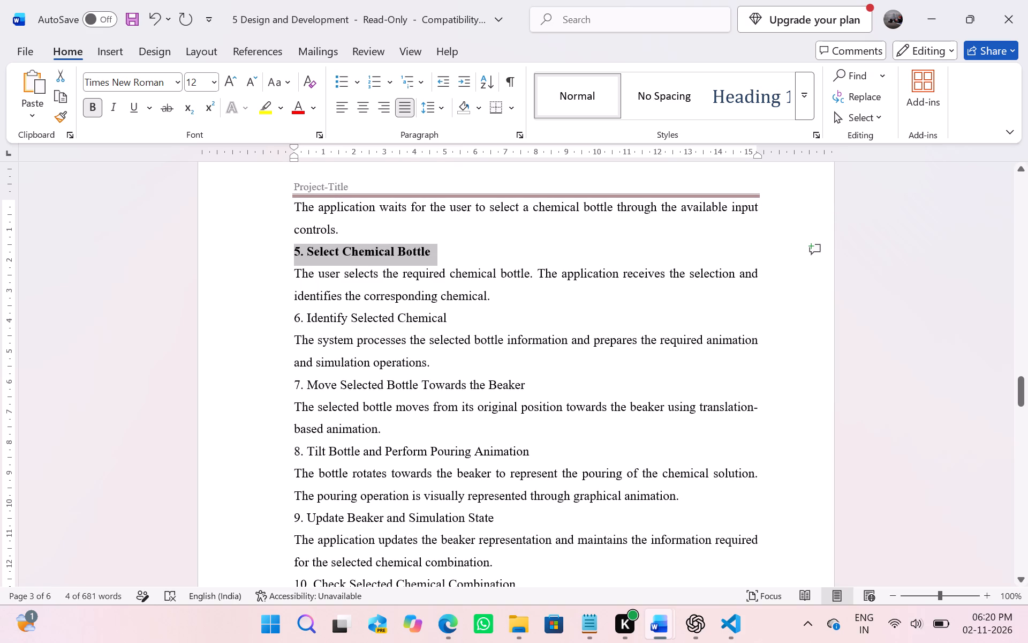
pyautogui.moveTo(453, 322); pyautogui.dragTo(280, 323)
pyautogui.hotkey('ctrl', 'b')
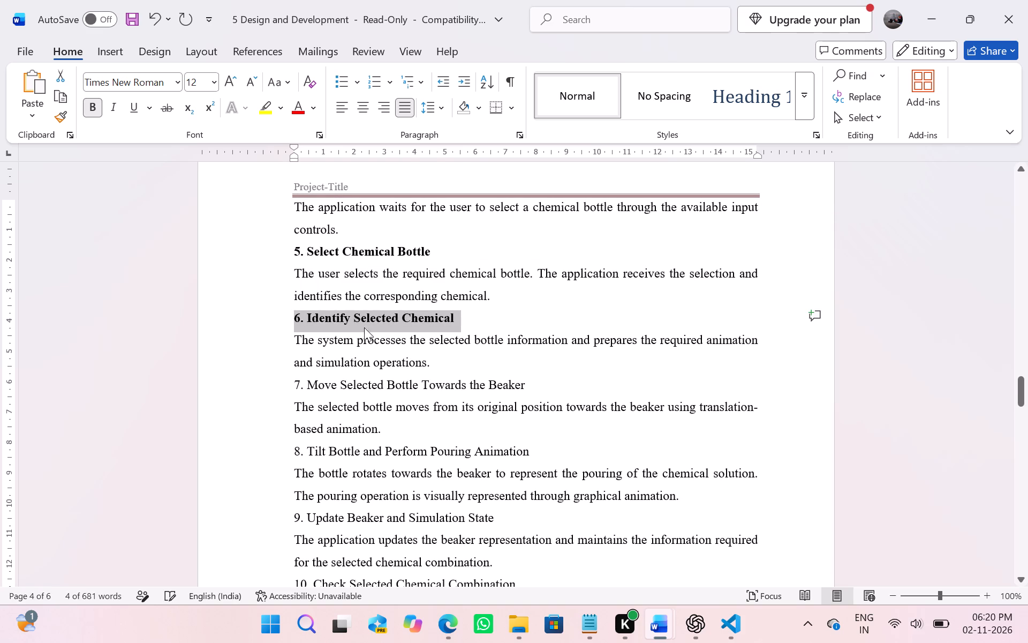
# Bold subheadings 7 to 9 of the explanation, from "Move Selected Bottle Towards the Beaker" to "Update Beaker and Simulation State".
pyautogui.scroll(-3, 379, 325)
pyautogui.moveTo(555, 264); pyautogui.dragTo(287, 265)
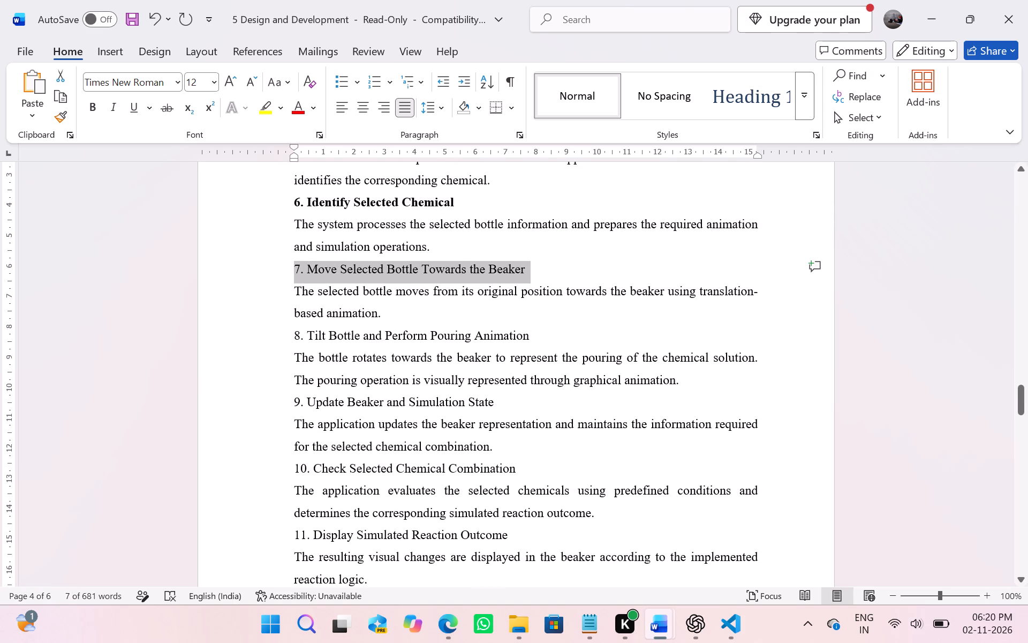
pyautogui.hotkey('ctrl', 'b')
pyautogui.scroll(-2, 484, 327)
pyautogui.moveTo(543, 253); pyautogui.dragTo(299, 249)
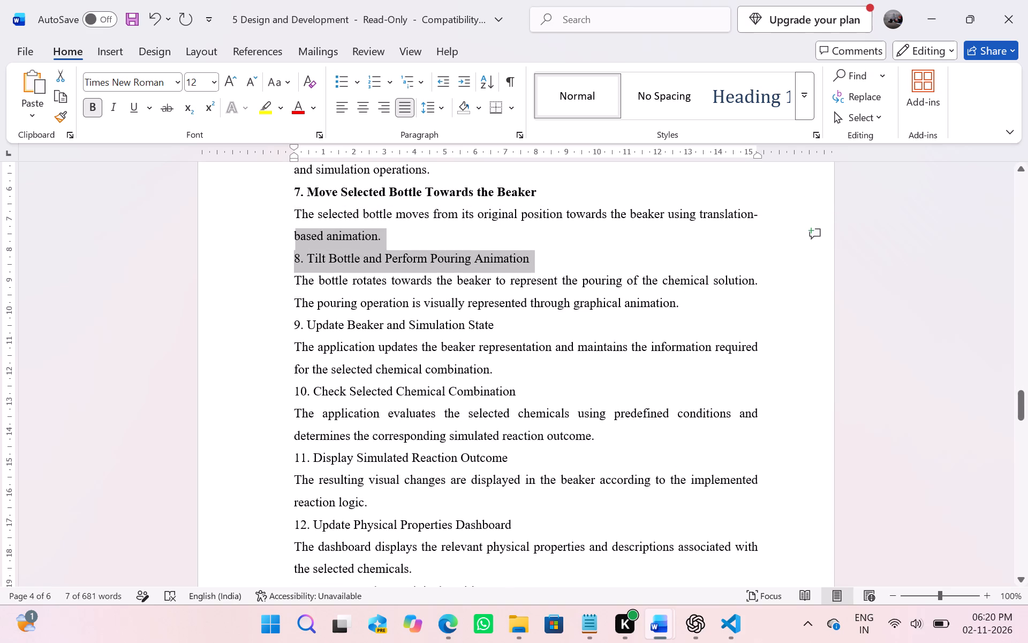
pyautogui.moveTo(299, 249); pyautogui.dragTo(285, 261)
pyautogui.hotkey('ctrl', 'b')
pyautogui.scroll(-1, 428, 323)
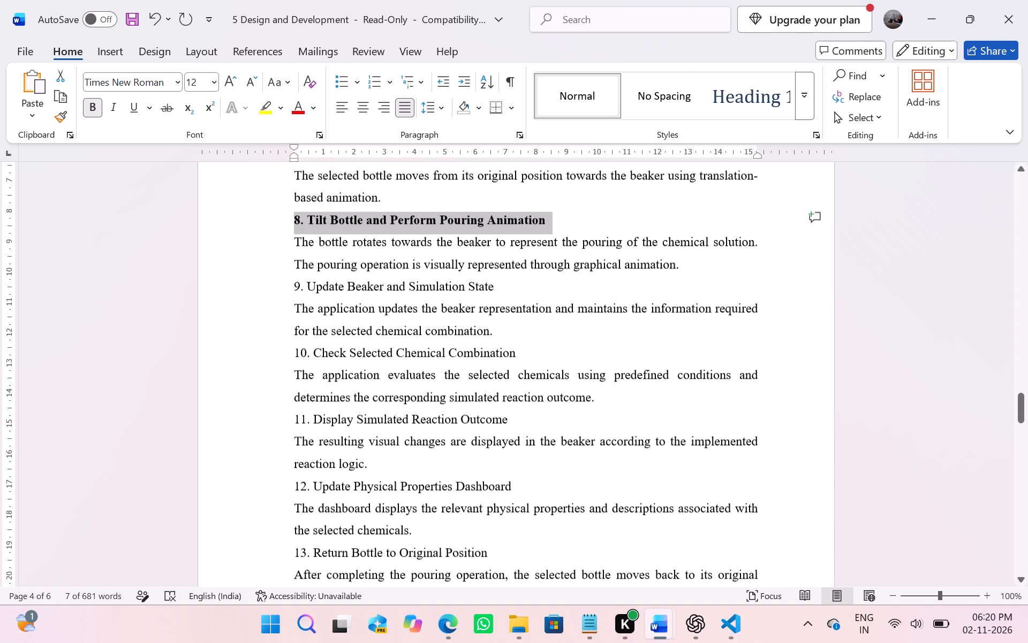
pyautogui.moveTo(512, 288); pyautogui.dragTo(286, 288)
pyautogui.hotkey('ctrl', 'b')
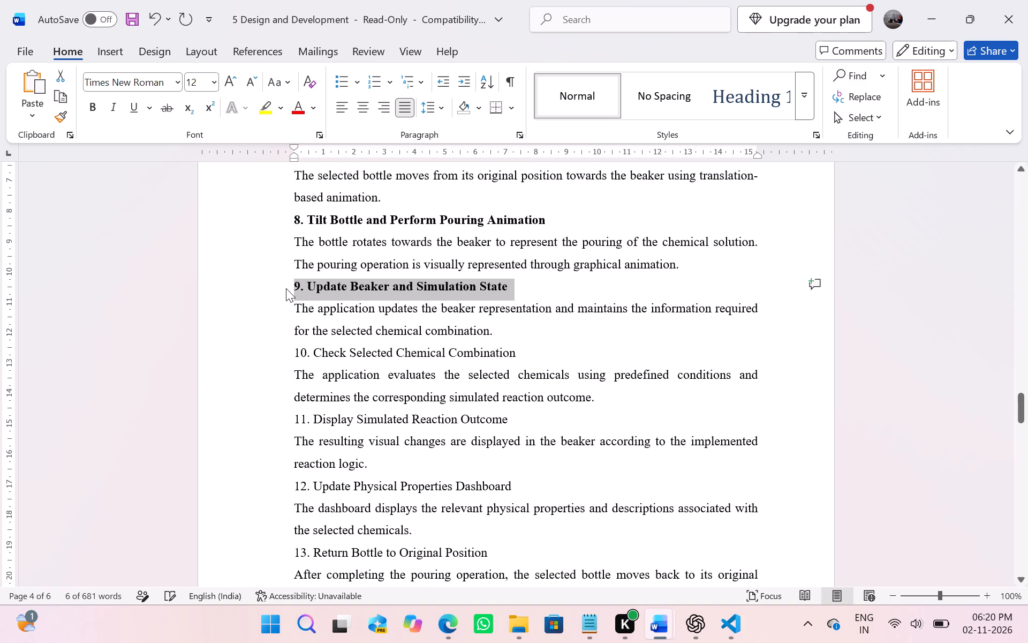
# Bold subheadings 10 to 12 of the explanation, from "Check Selected Chemical Combination" to "Update Physical Properties Dashboard".
pyautogui.scroll(-2, 455, 297)
pyautogui.moveTo(537, 284); pyautogui.dragTo(308, 281)
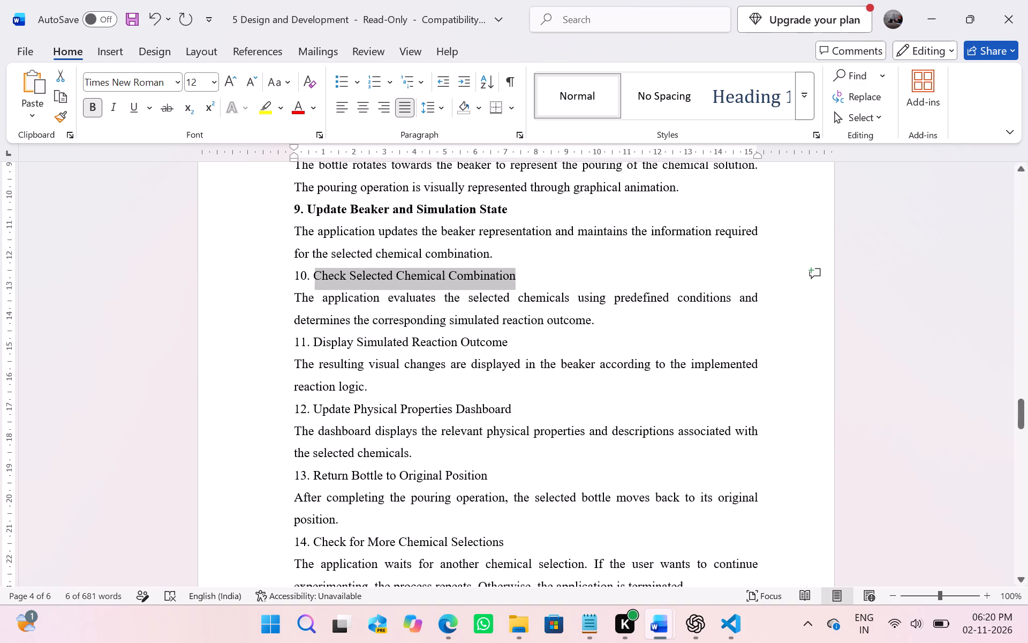
pyautogui.moveTo(308, 281); pyautogui.dragTo(291, 281)
pyautogui.hotkey('ctrl', 'b')
pyautogui.scroll(-1, 528, 312)
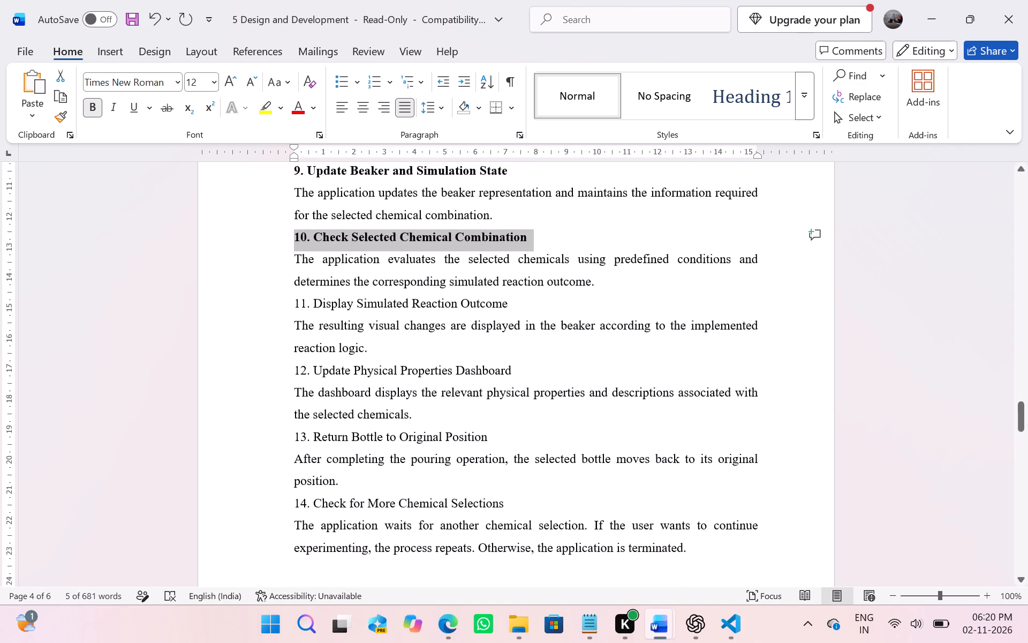
pyautogui.moveTo(522, 301); pyautogui.dragTo(278, 303)
pyautogui.hotkey('ctrl', 'b')
pyautogui.scroll(-1, 473, 313)
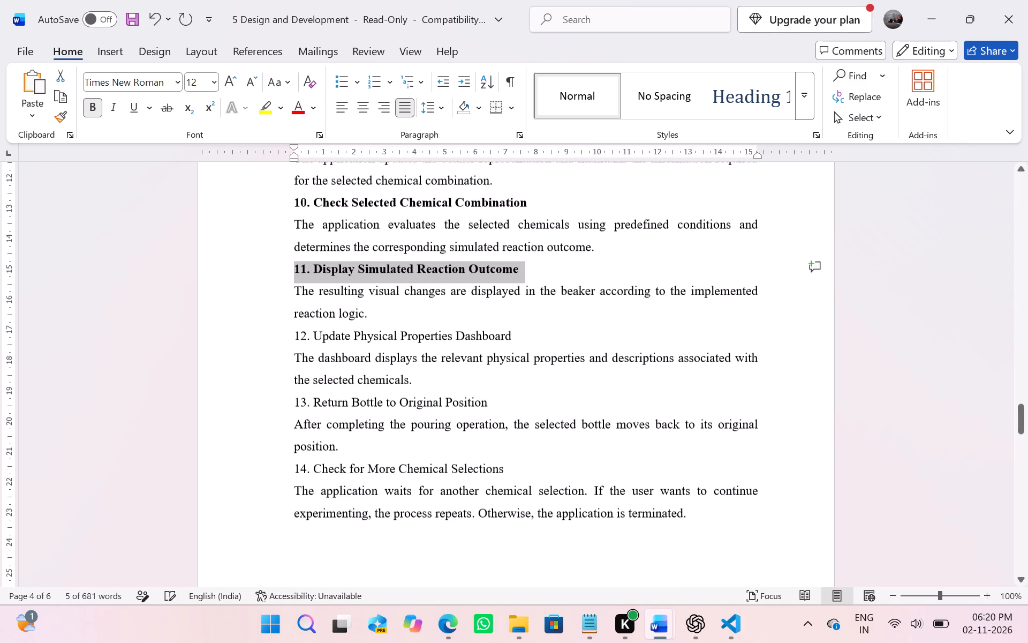
pyautogui.moveTo(524, 329); pyautogui.dragTo(276, 323)
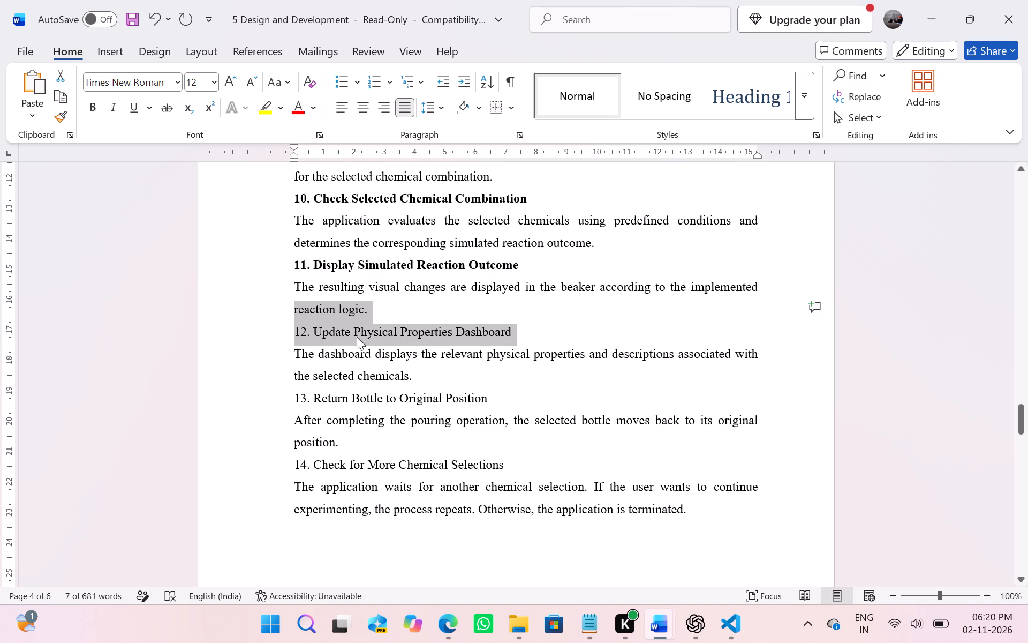
pyautogui.click(500, 334)
pyautogui.moveTo(518, 332); pyautogui.dragTo(297, 329)
pyautogui.hotkey('ctrl', 'b')
# Bold the subheadings "13. Return Bottle to Original Position" and "14. Check for More Chemical Selections".
pyautogui.scroll(-2, 494, 344)
pyautogui.moveTo(493, 323); pyautogui.dragTo(458, 321)
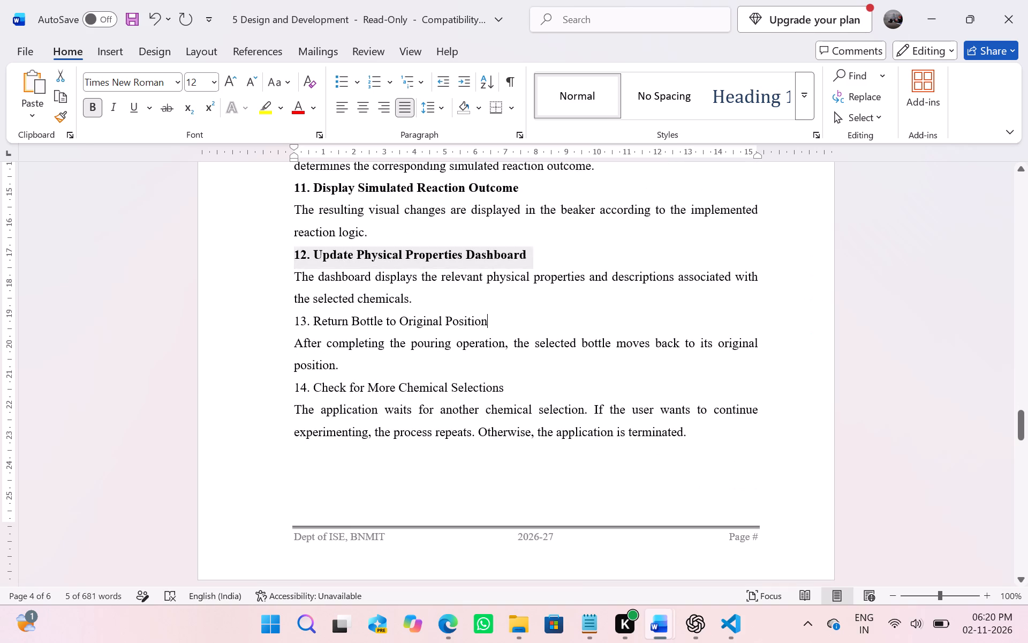
pyautogui.moveTo(458, 321); pyautogui.dragTo(270, 317)
pyautogui.hotkey('ctrl', 'b')
pyautogui.scroll(-2, 501, 363)
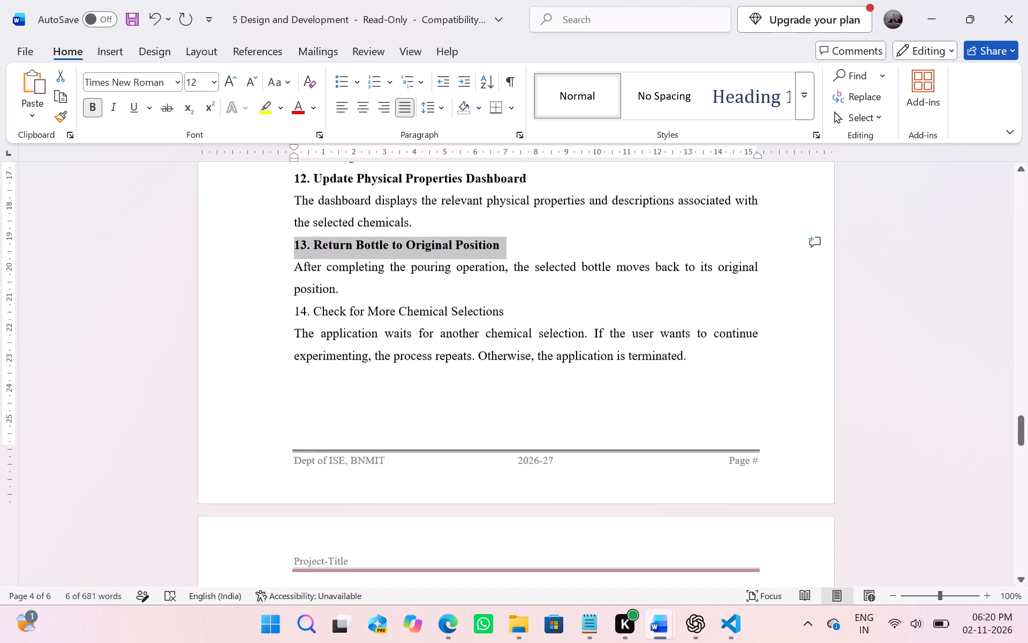
pyautogui.moveTo(525, 312); pyautogui.dragTo(281, 319)
pyautogui.hotkey('ctrl', 'b')
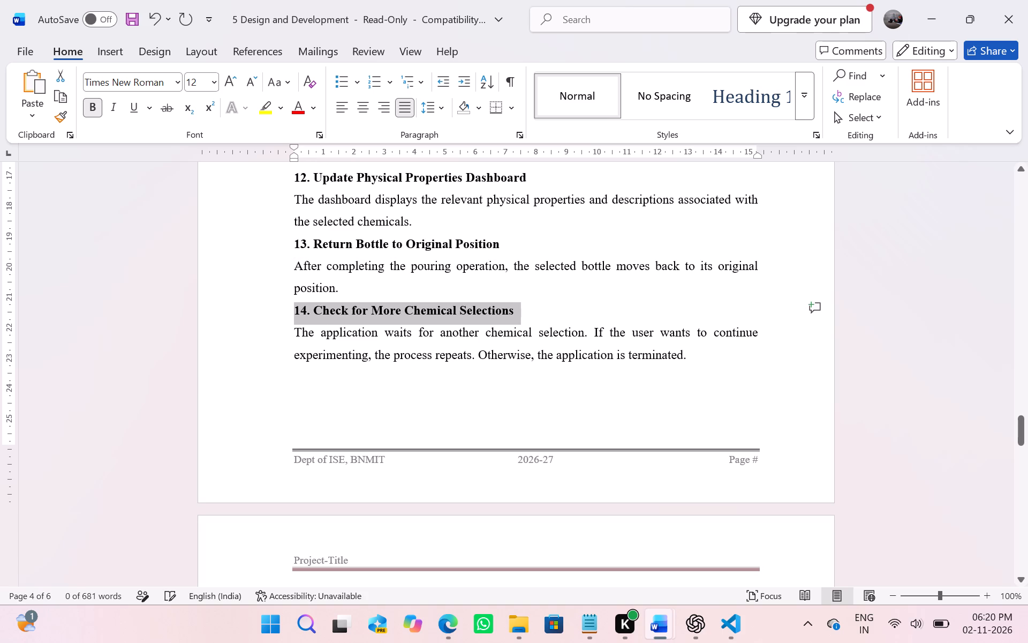
# Review the formatted explanation and the flow diagram above it.
pyautogui.scroll(1, 497, 382)
pyautogui.scroll(-10, 497, 382)
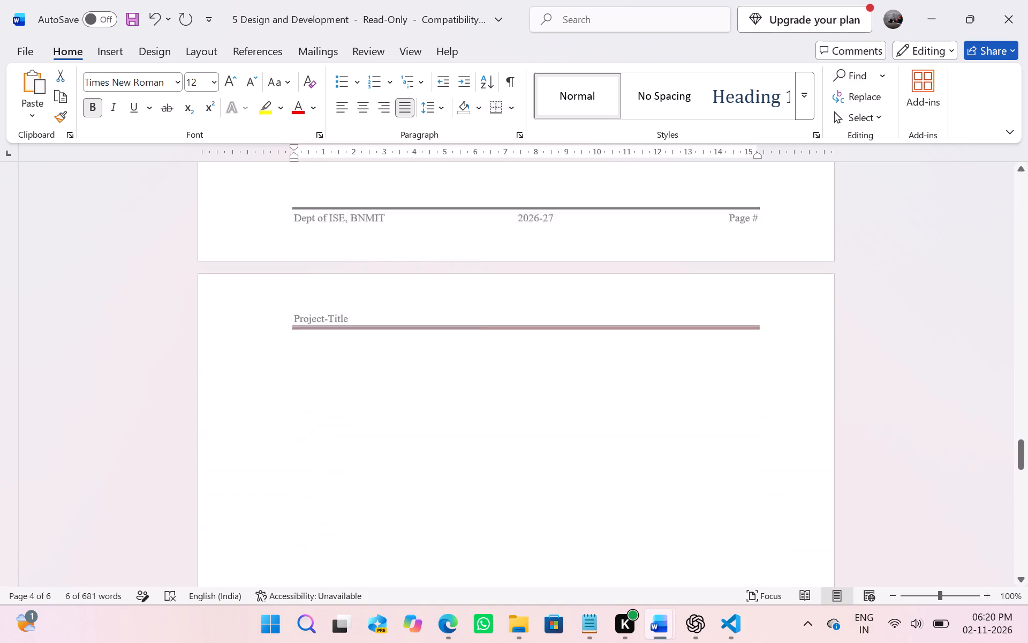
pyautogui.scroll(20, 498, 372)
pyautogui.scroll(3, 498, 372)
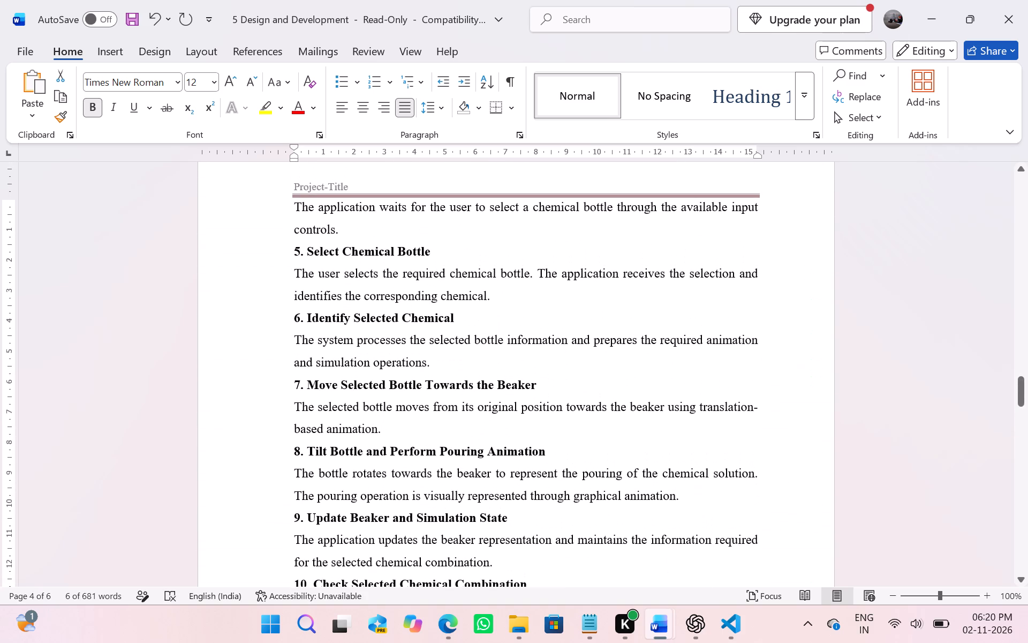
pyautogui.click(445, 339)
pyautogui.scroll(17, 519, 368)
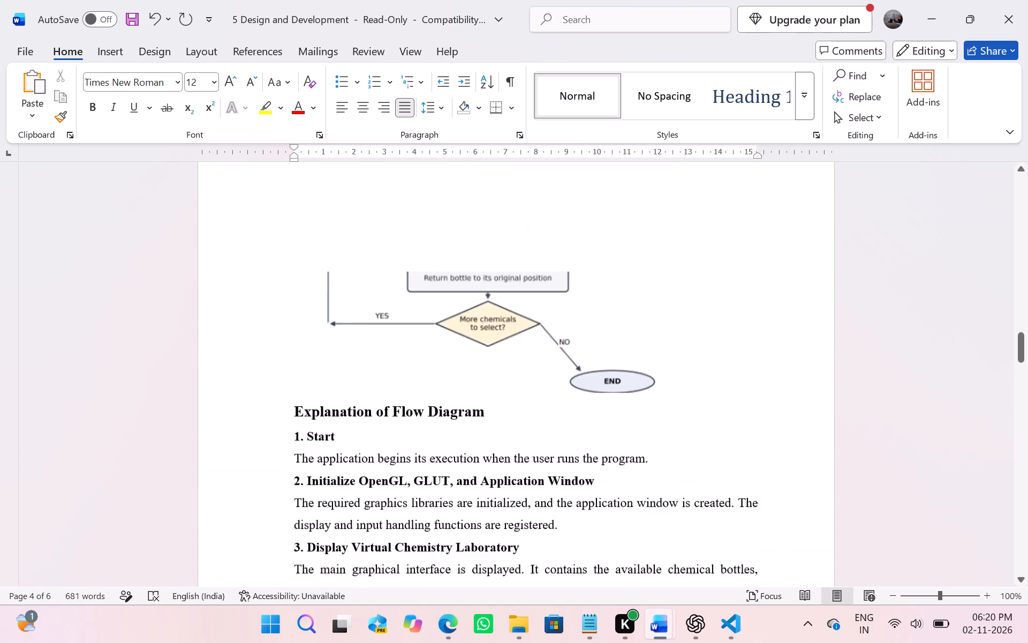
pyautogui.scroll(4, 536, 377)
pyautogui.scroll(17, 536, 377)
# Add the caption "Figure 4.2 : Flow diagram for Virtual Chemistry Laboratory" on a new line below the flow diagram.
pyautogui.scroll(-15, 536, 377)
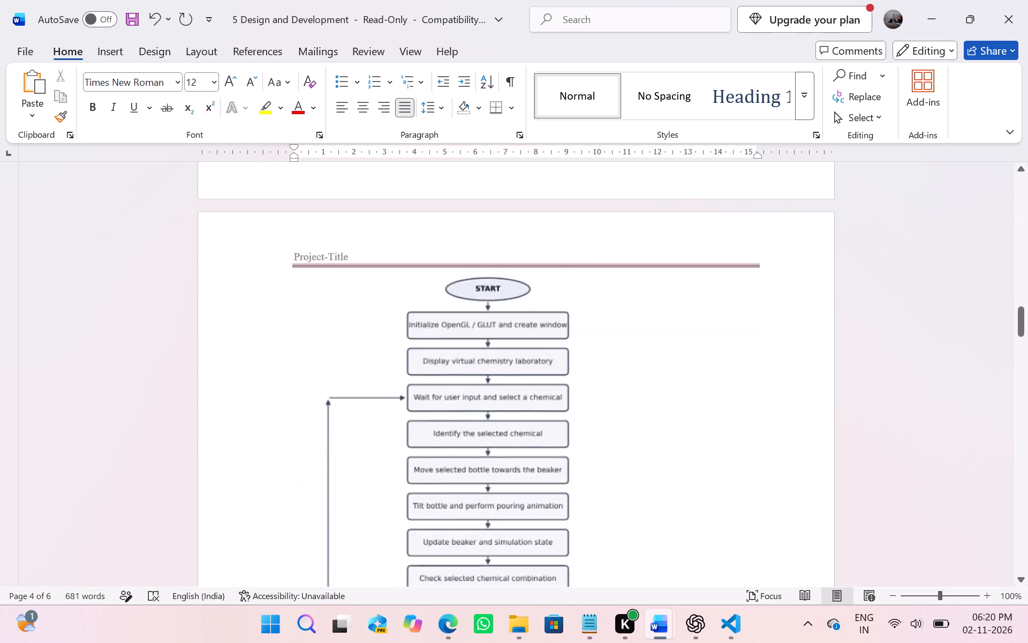
pyautogui.scroll(-5, 544, 368)
pyautogui.click(568, 515)
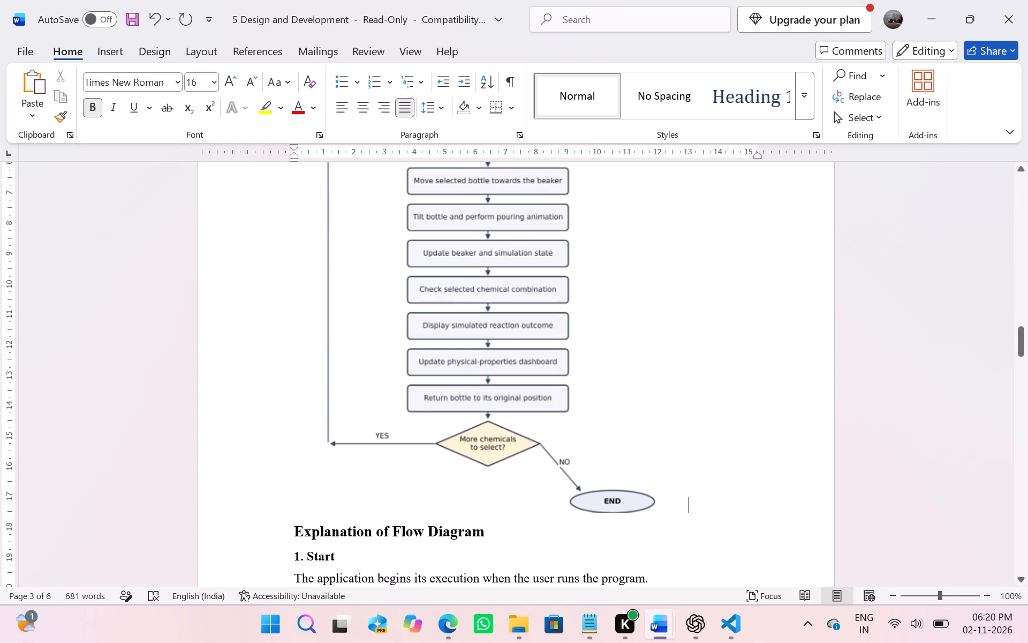
pyautogui.press('Return')
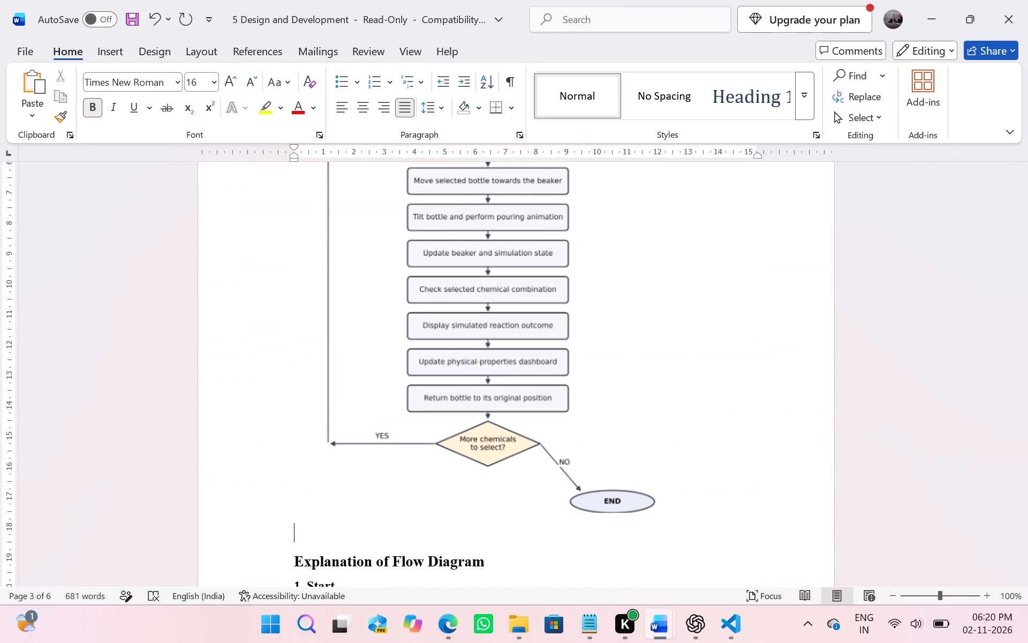
pyautogui.write('Figure')
pyautogui.press('space')
pyautogui.write('4.2 :')
pyautogui.press('space')
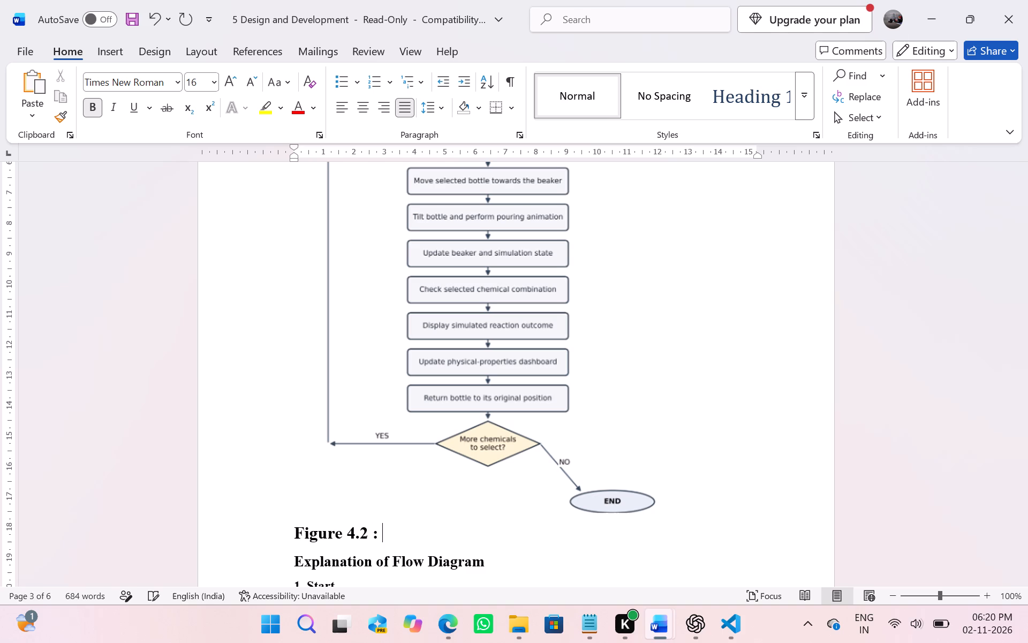
pyautogui.write('Floe')
pyautogui.press('BackSpace')
pyautogui.write('w diaf')
pyautogui.press('BackSpace')
pyautogui.write('gram for Virtual Chemistry')
pyautogui.press('space')
pyautogui.write('Laboratory')
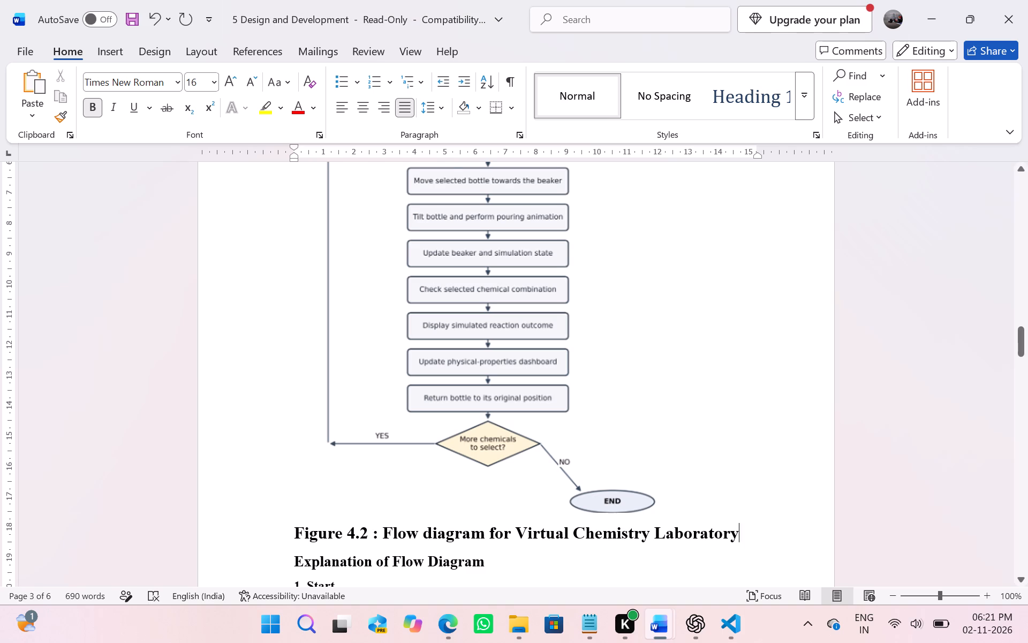
# Reduce the Figure 4.2 caption to 12 pt and centre it.
pyautogui.moveTo(288, 530); pyautogui.dragTo(720, 544)
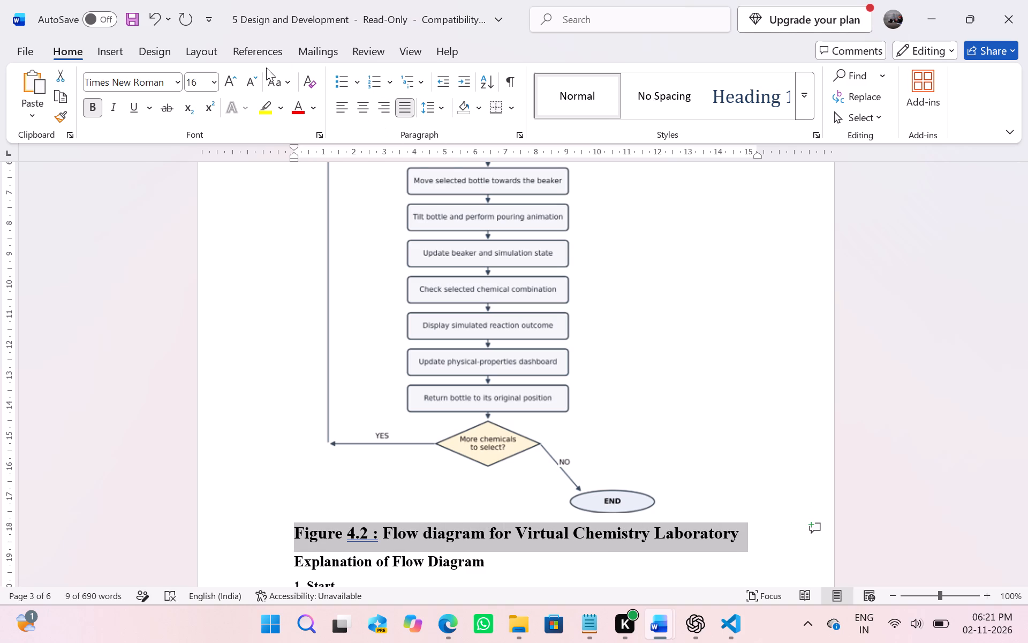
pyautogui.doubleClick(253, 81)
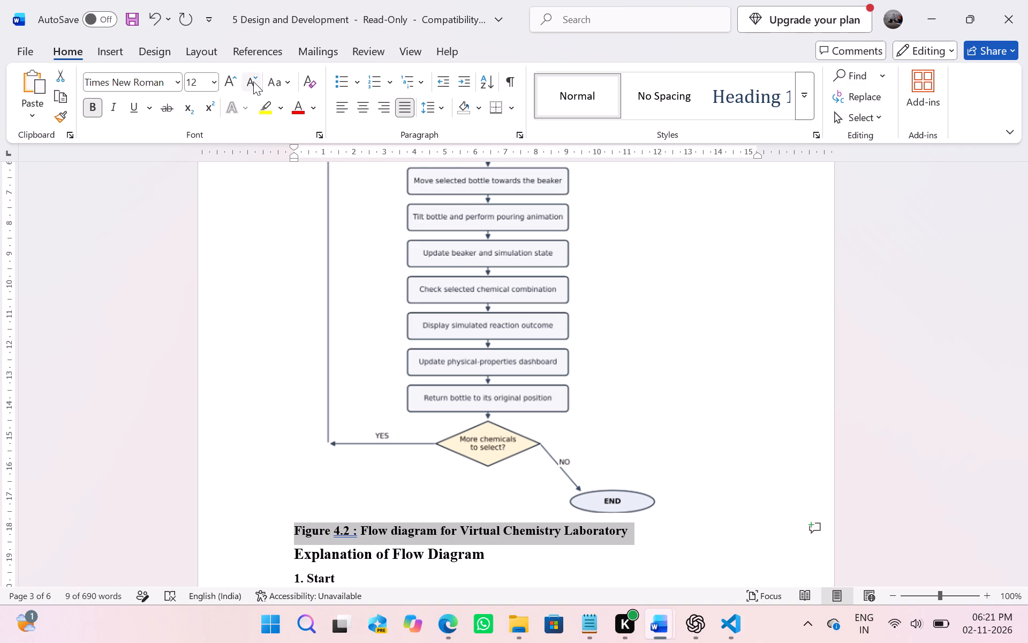
pyautogui.click(359, 109)
# Centre the flow diagram picture on the page.
pyautogui.click(699, 316)
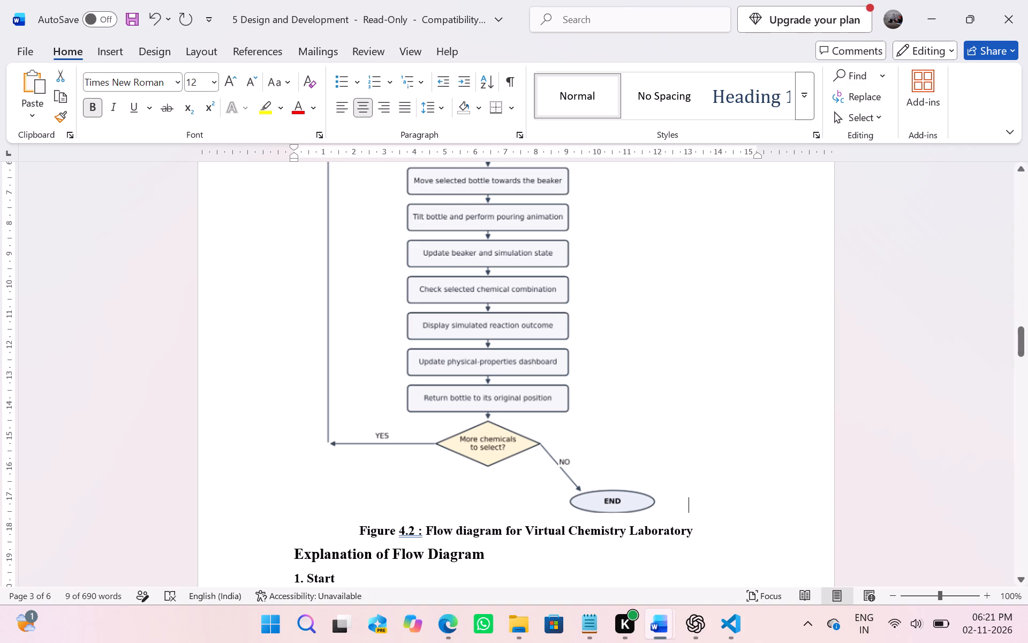
pyautogui.click(549, 312)
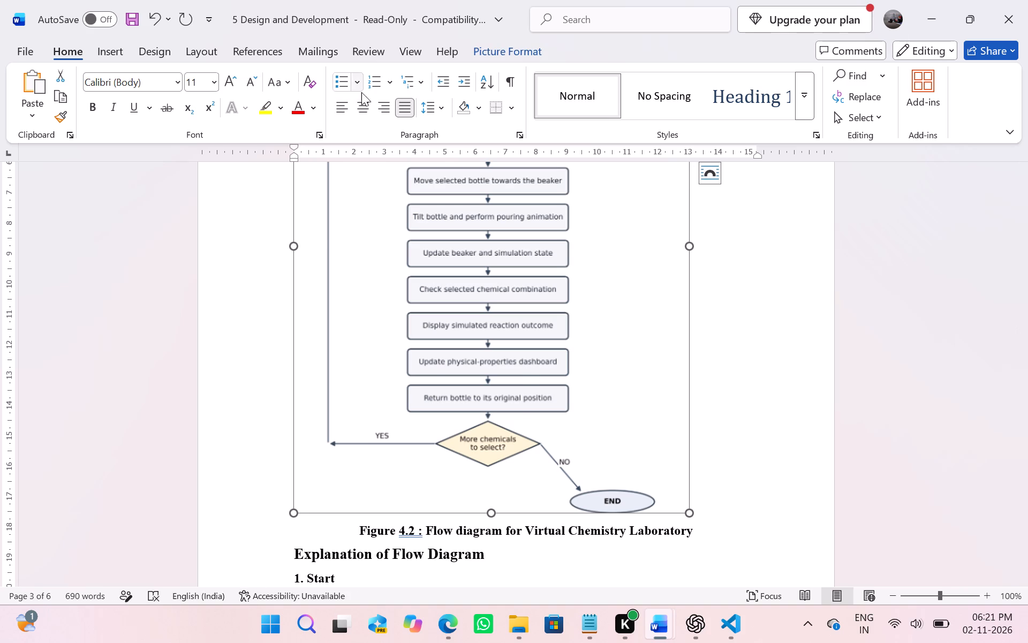
pyautogui.click(361, 106)
pyautogui.click(783, 383)
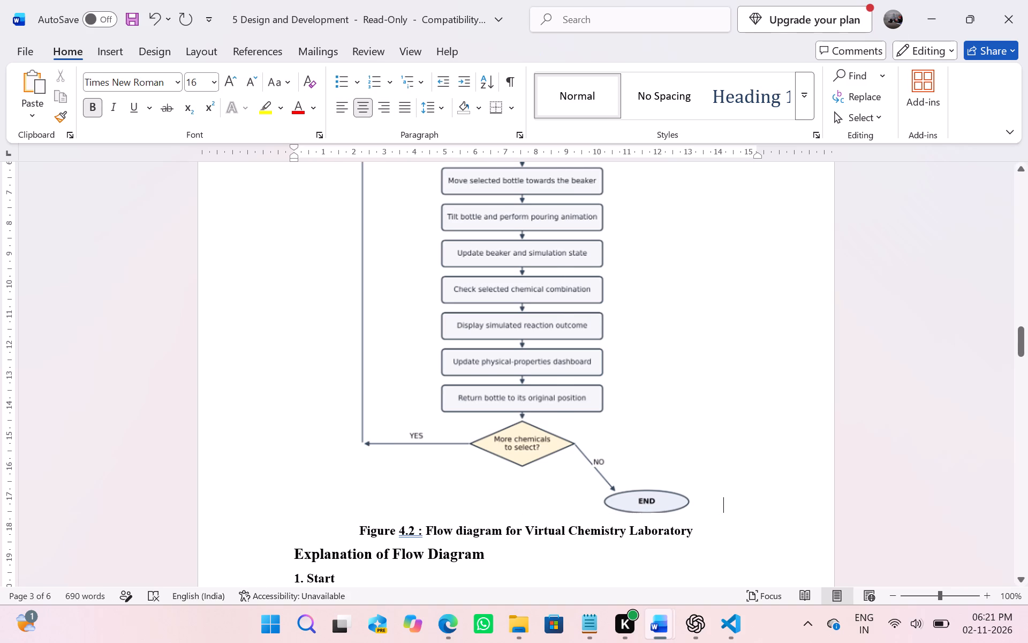
# Insert a blank line between the Figure 4.2 caption and the "Explanation of Flow Diagram" heading.
pyautogui.scroll(-7, 519, 432)
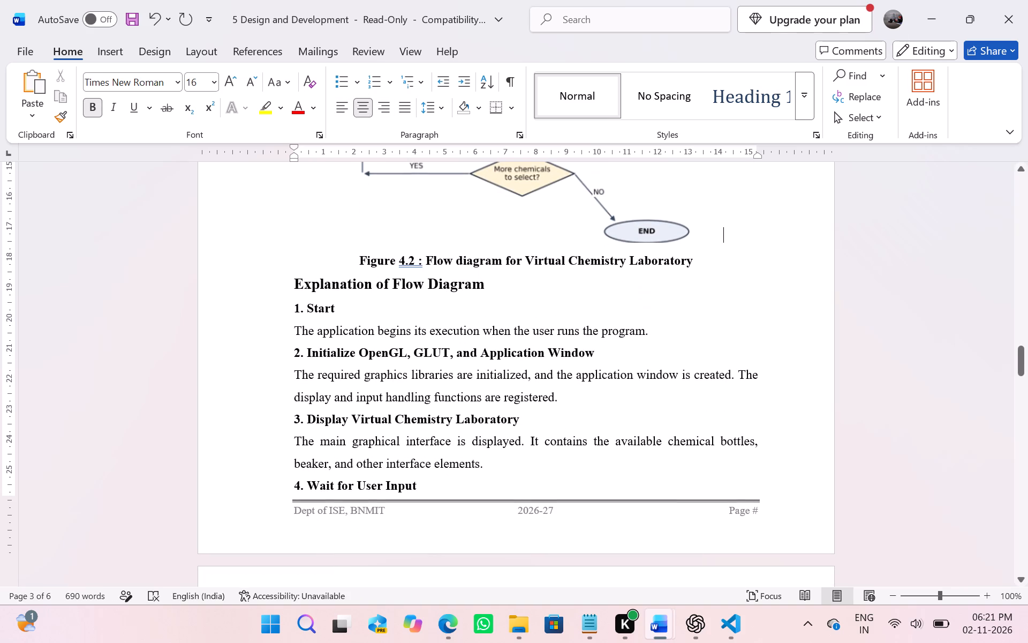
pyautogui.click(705, 271)
pyautogui.press('Return')
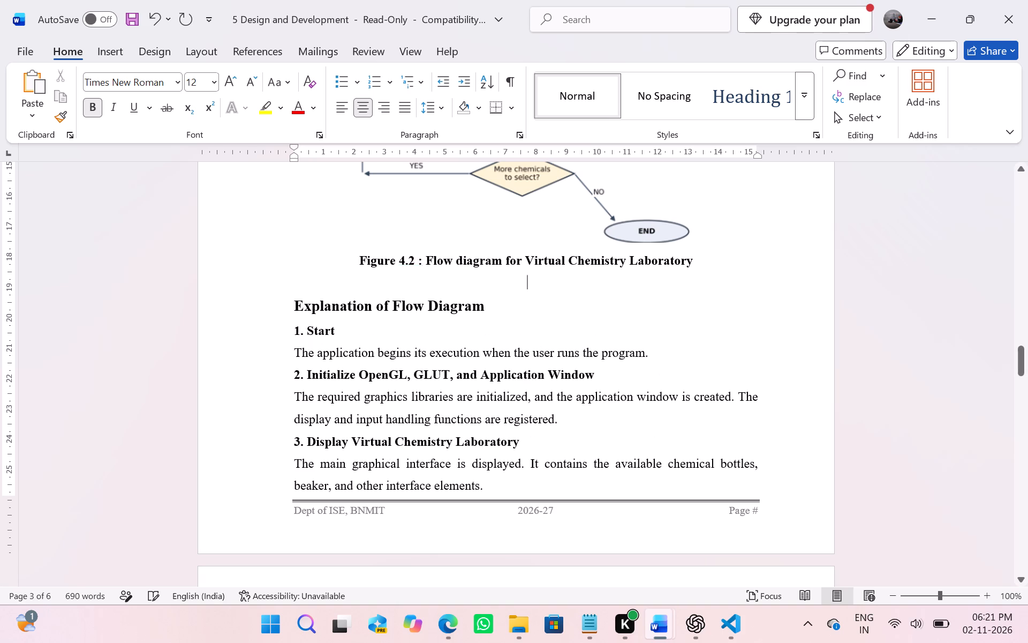
# Save the document as "4 Design and Development" in Word Document format in the Desktop's cg report folder, accepting the file format upgrade.
pyautogui.scroll(-10, 568, 315)
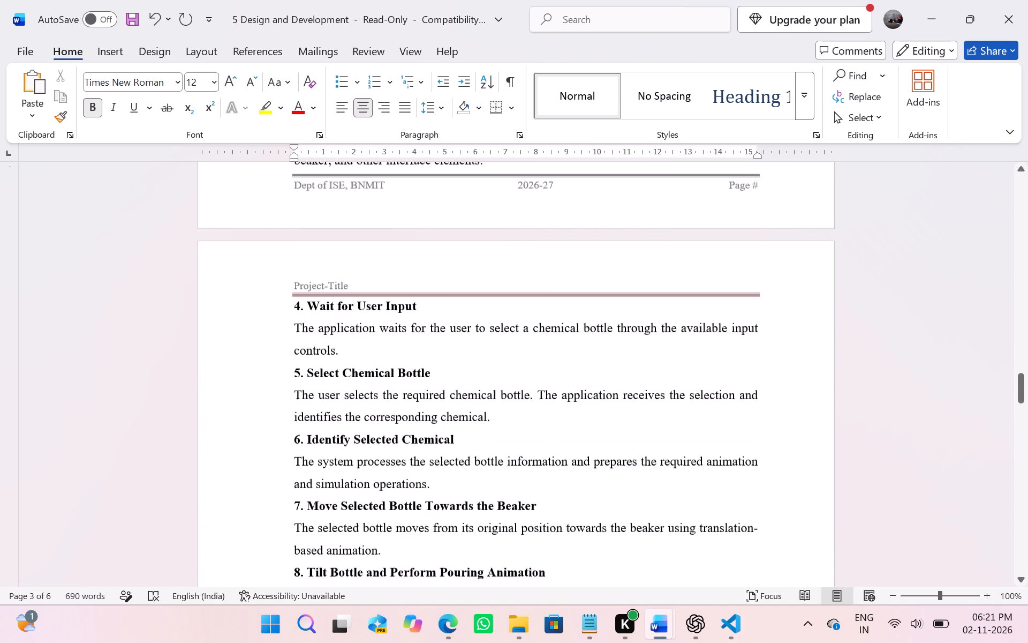
pyautogui.scroll(-17, 564, 318)
pyautogui.scroll(-7, 564, 318)
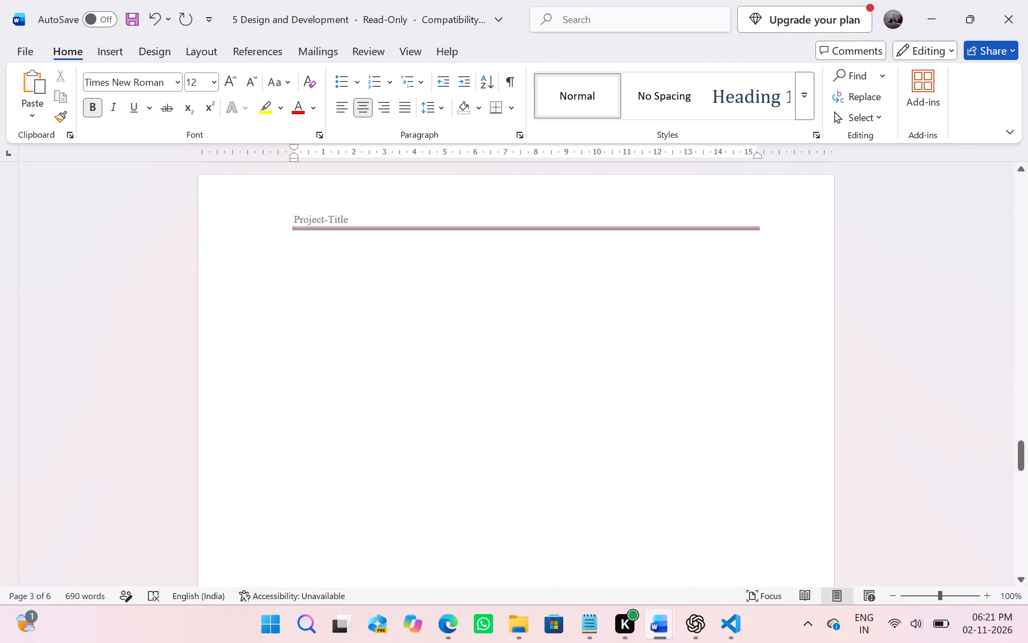
pyautogui.scroll(-6, 564, 318)
pyautogui.hotkey('ctrl', 's')
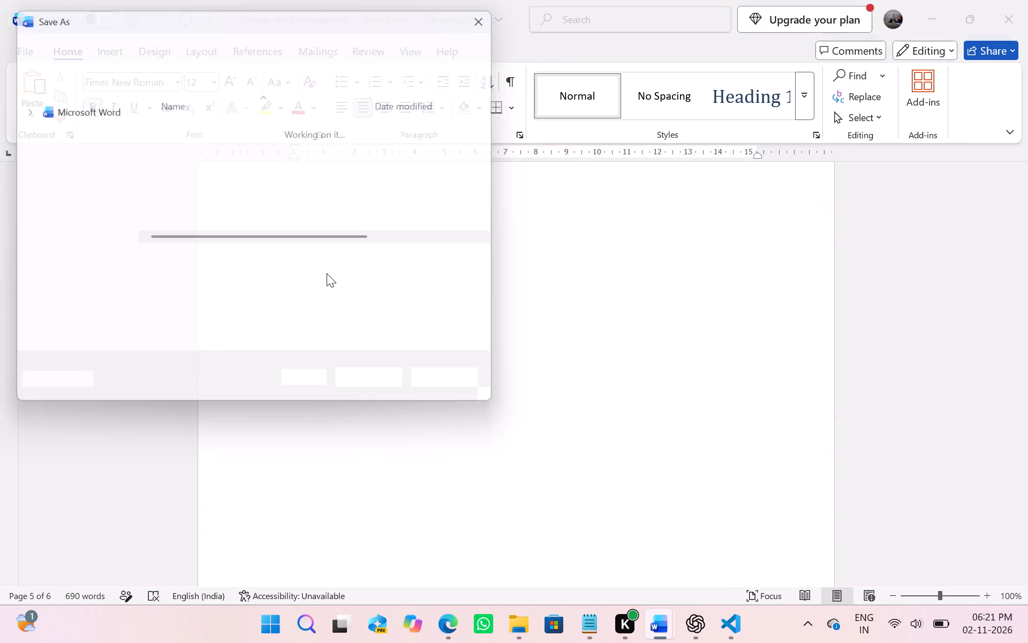
pyautogui.scroll(9, 60, 189)
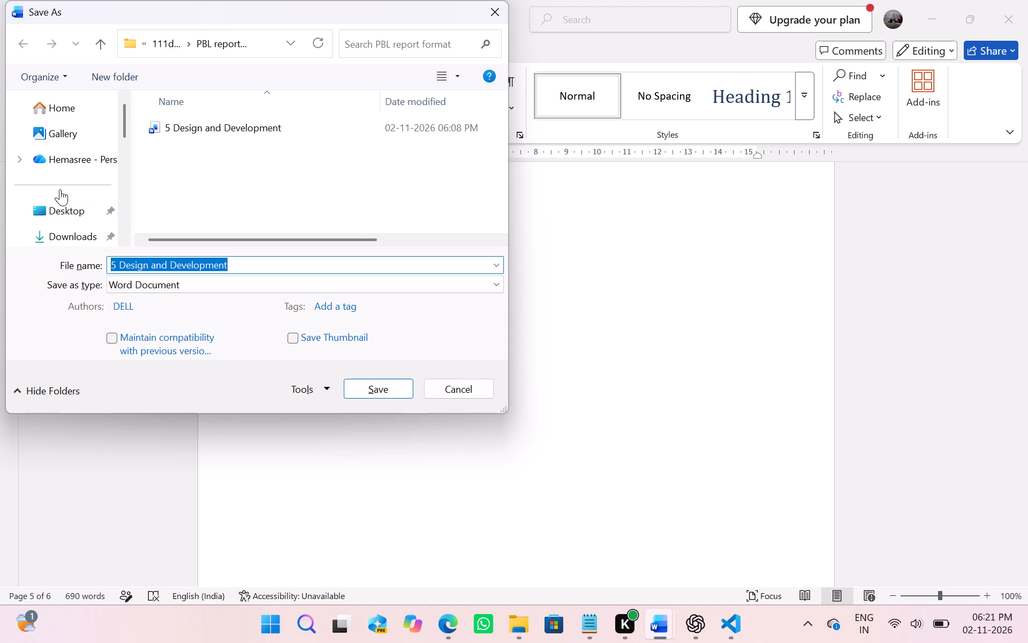
pyautogui.scroll(-2, 60, 189)
pyautogui.scroll(3, 61, 184)
pyautogui.click(84, 207)
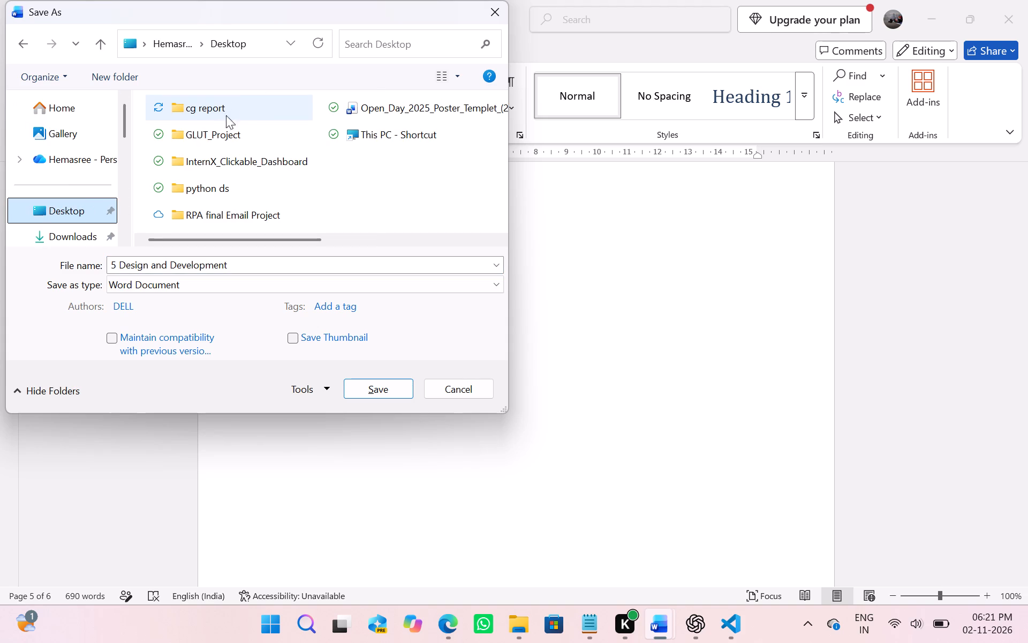
pyautogui.doubleClick(210, 111)
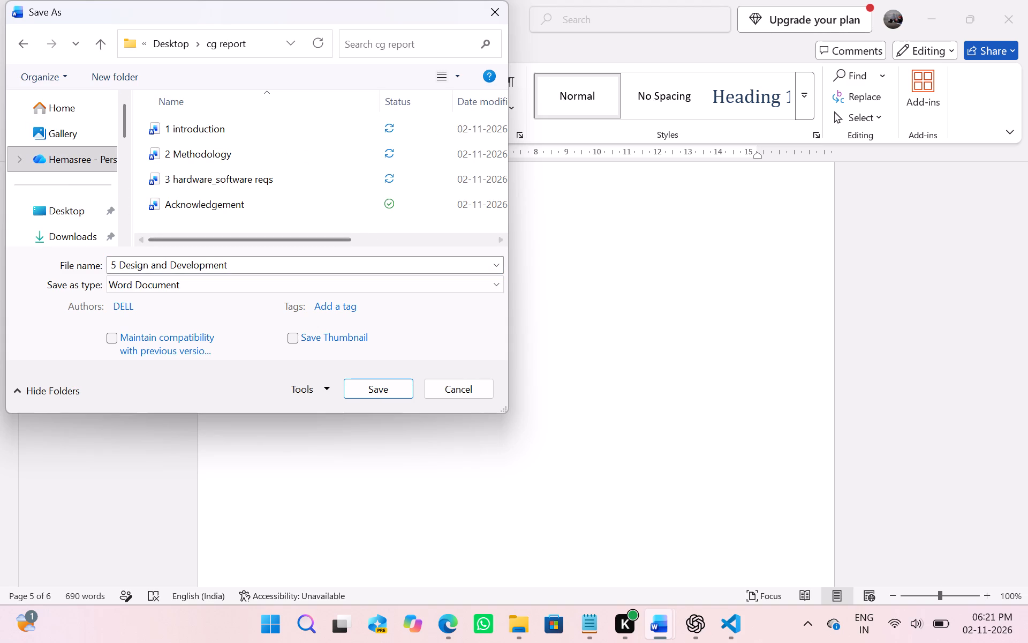
pyautogui.click(114, 267)
pyautogui.click(114, 261)
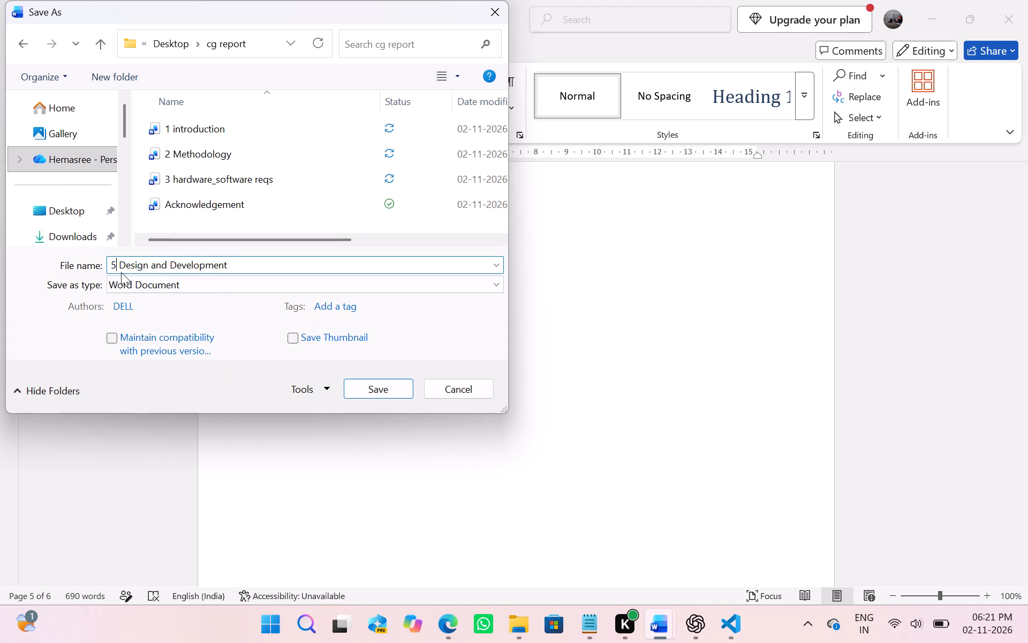
pyautogui.press('BackSpace')
pyautogui.press('4')
pyautogui.click(391, 395)
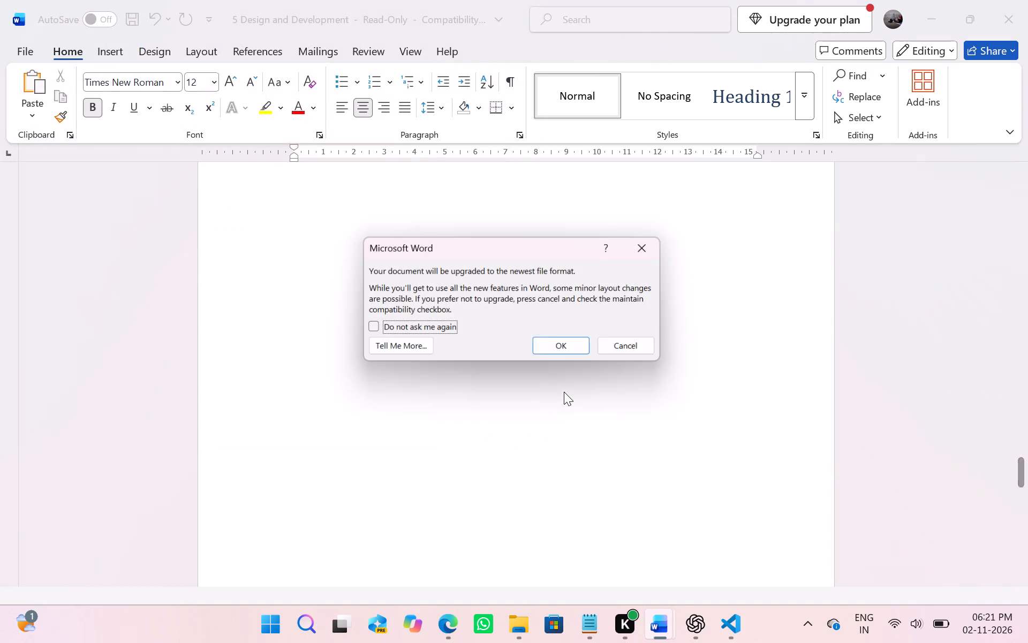
pyautogui.click(574, 343)
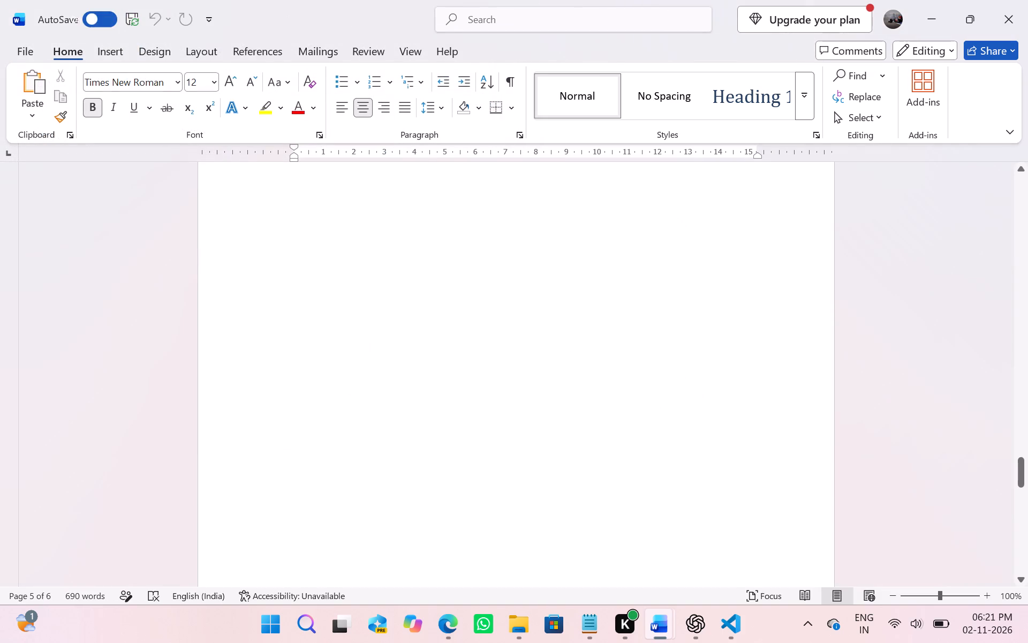
# Switch to File Explorer, check the saved chapters in the Desktop's cg report folder, and return to the PBL report format folder.
pyautogui.click(518, 631)
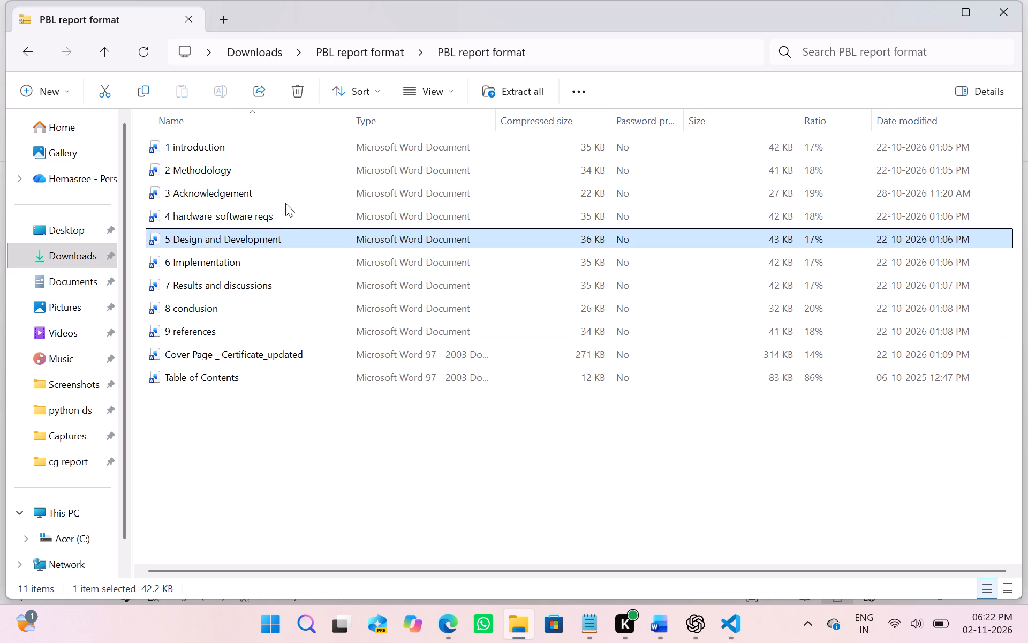
pyautogui.click(59, 227)
pyautogui.doubleClick(187, 138)
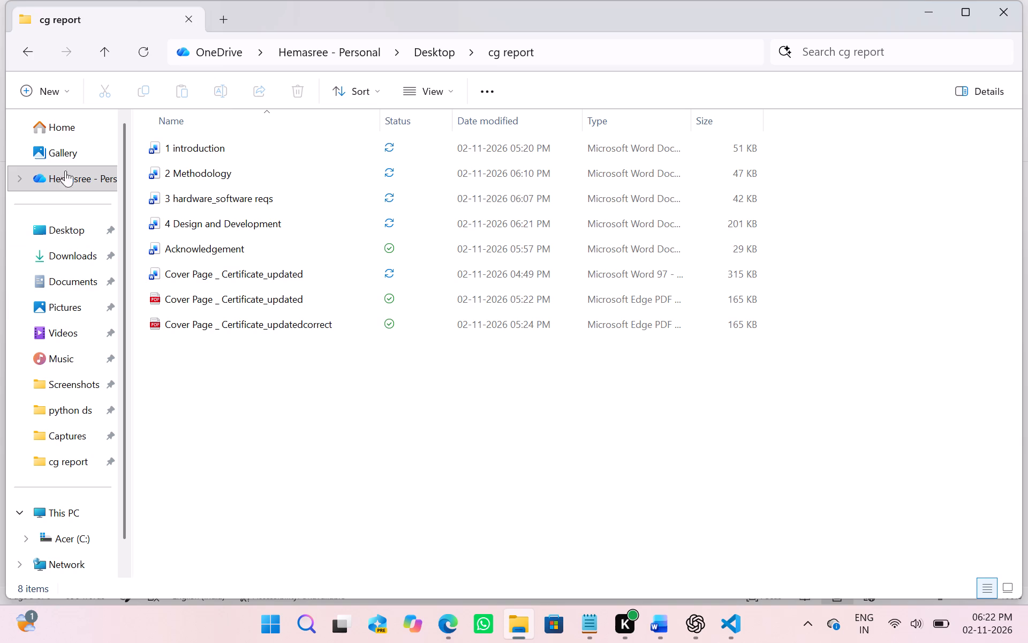
pyautogui.click(34, 51)
pyautogui.click(34, 51)
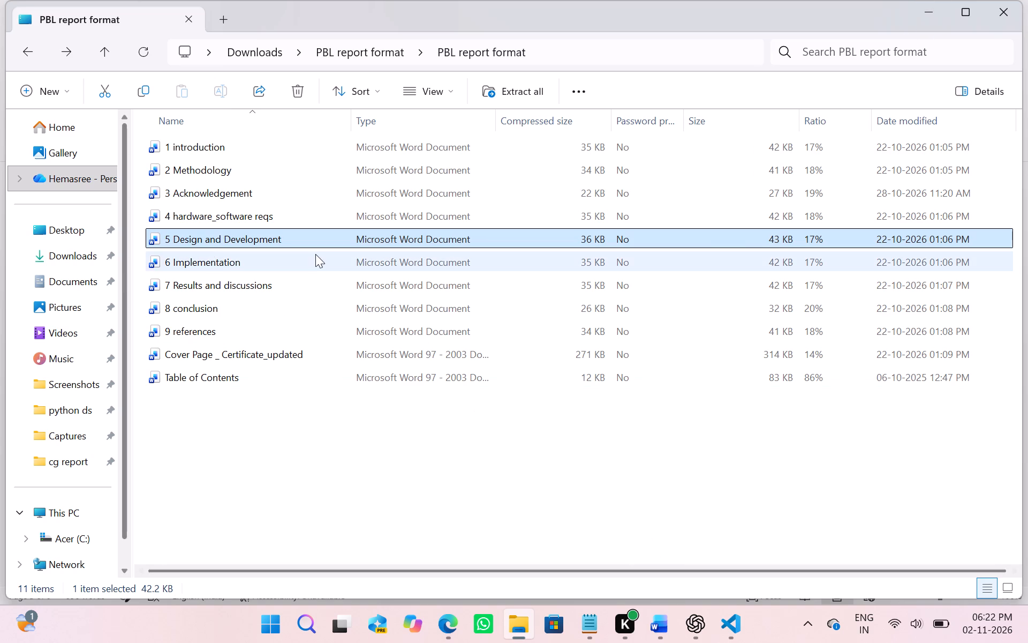
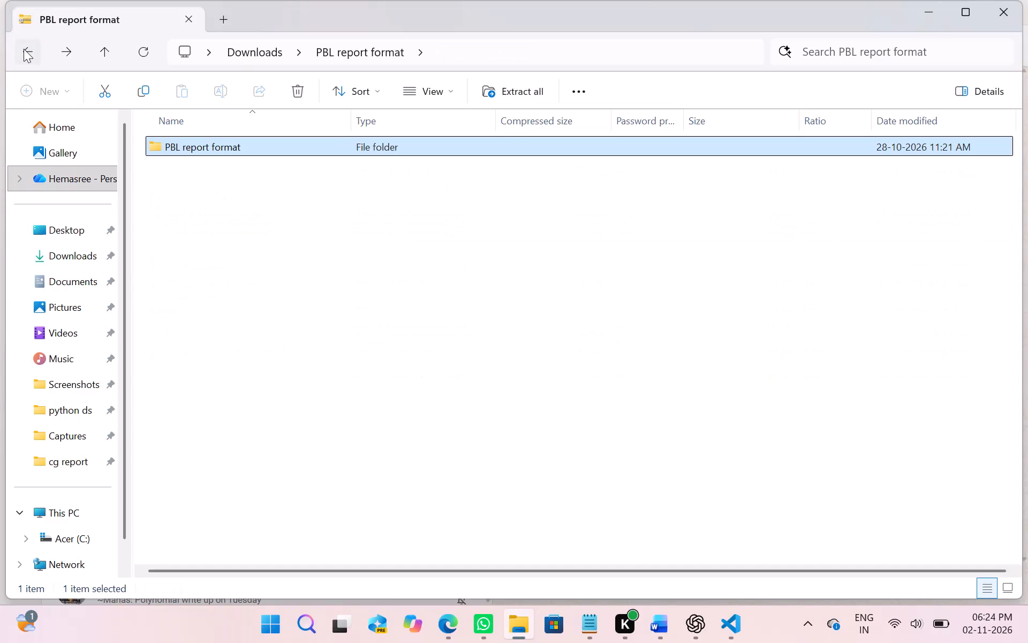
# Leave the PBL report format archive and open the cg report folder on the Desktop.
pyautogui.click(24, 49)
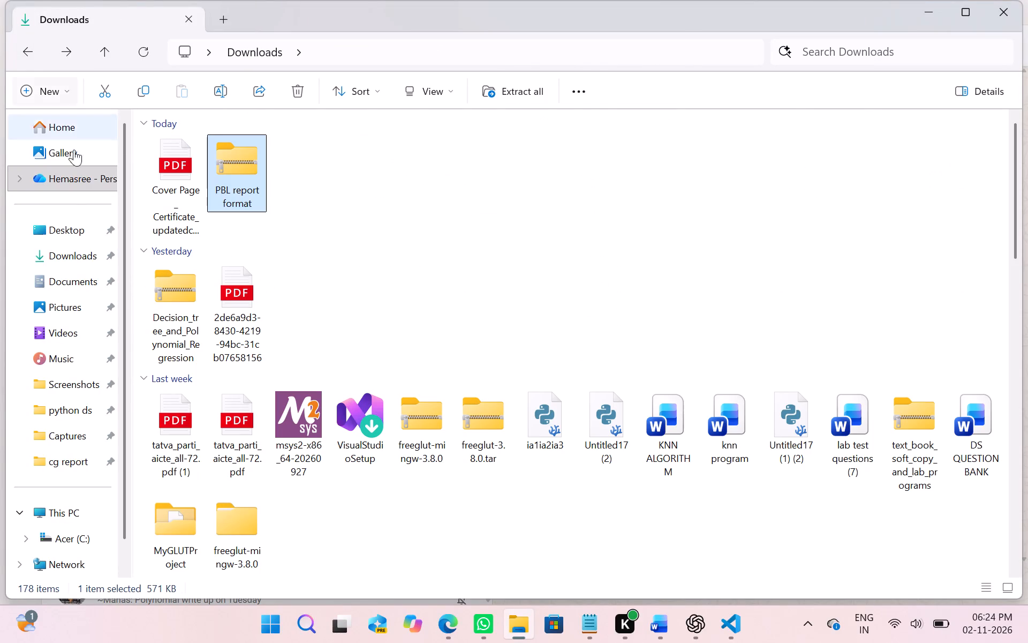
pyautogui.click(78, 226)
pyautogui.doubleClick(186, 149)
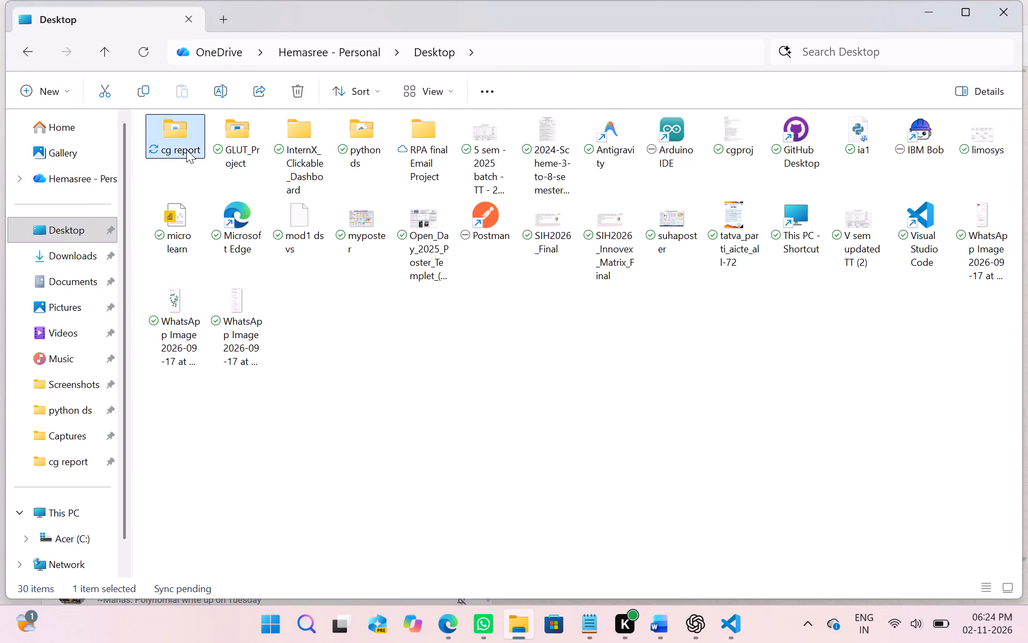
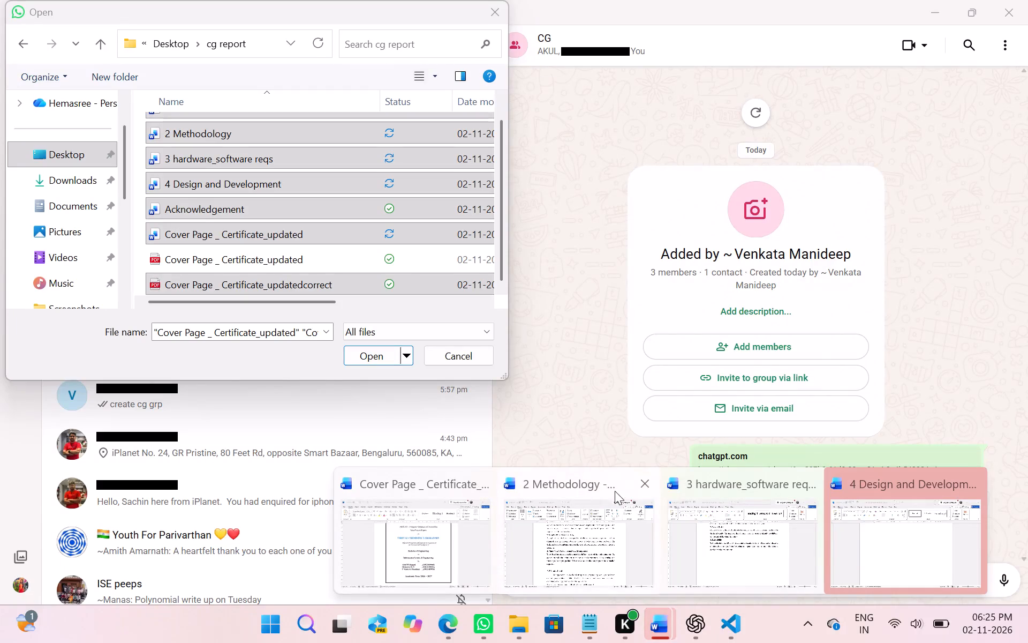
# Close the open report documents in Word, including 2 Methodology and 3 hardware_software reqs, discarding the unsaved changes to Cover Page _ Certificate_updated.
pyautogui.click(644, 488)
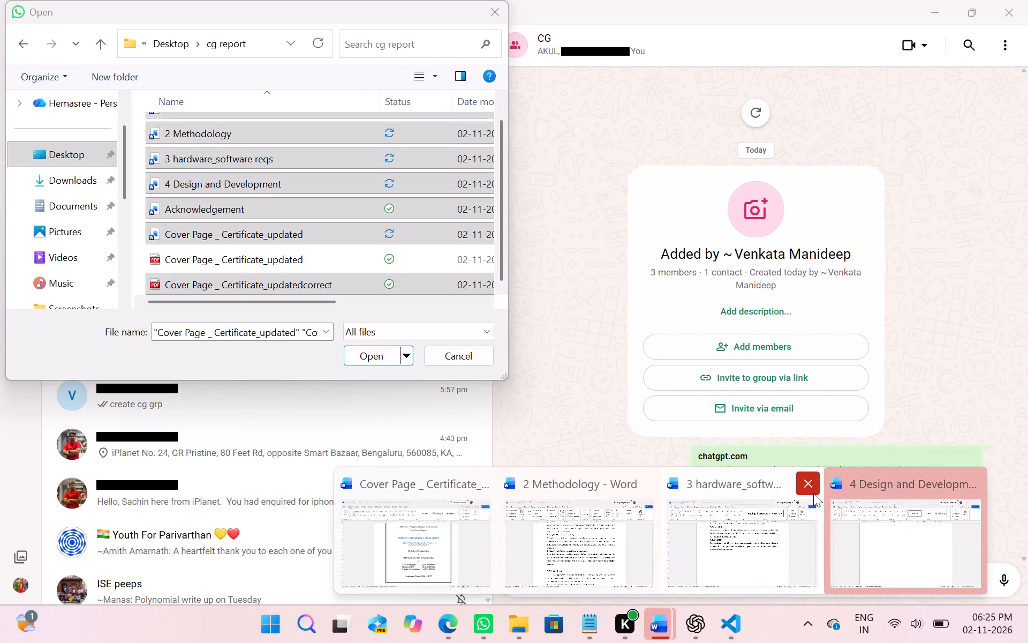
pyautogui.click(814, 488)
pyautogui.click(971, 477)
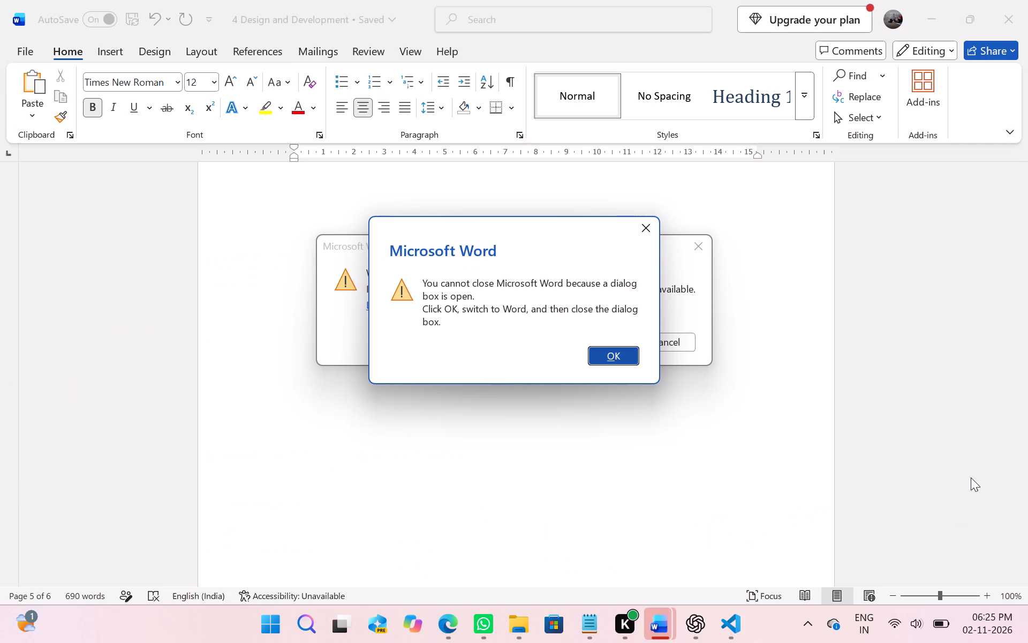
pyautogui.click(619, 356)
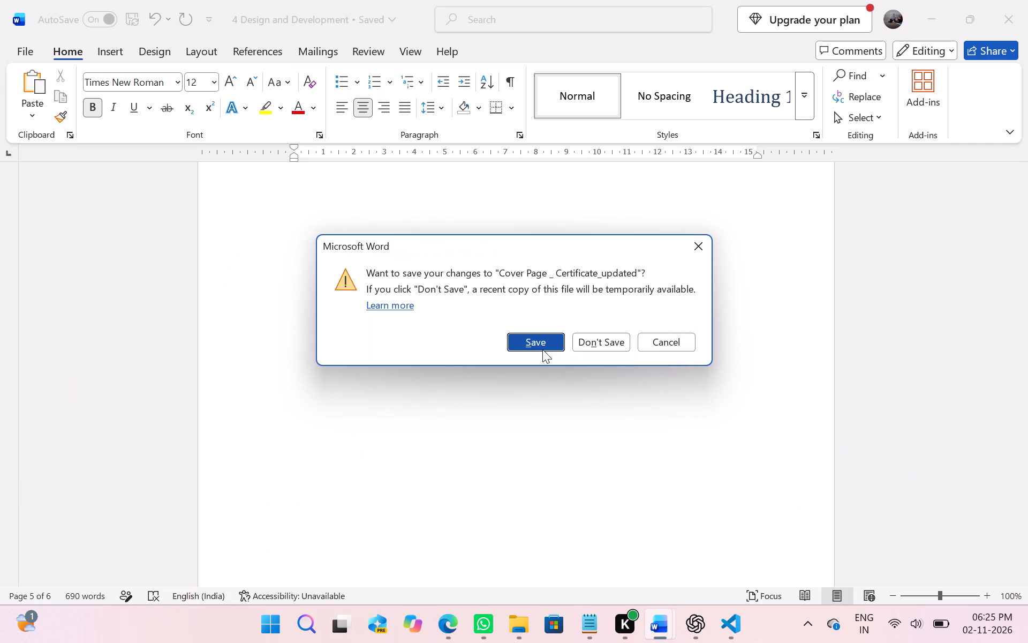
pyautogui.click(597, 345)
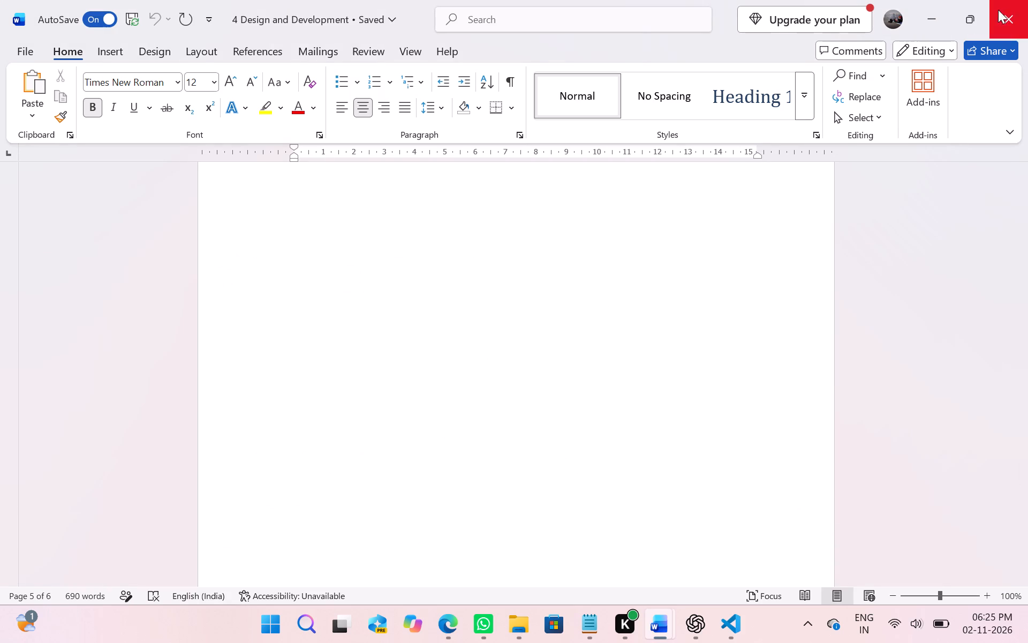
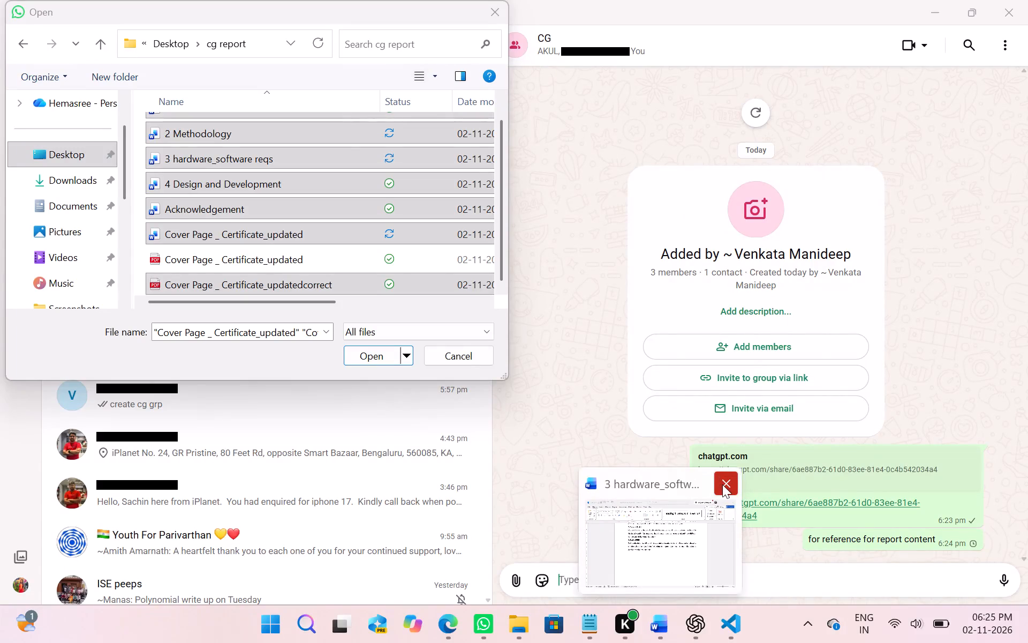
# Close the open "3 hardware_software reqs" Word document while the report files are selected for sending to the CG group.
pyautogui.click(722, 484)
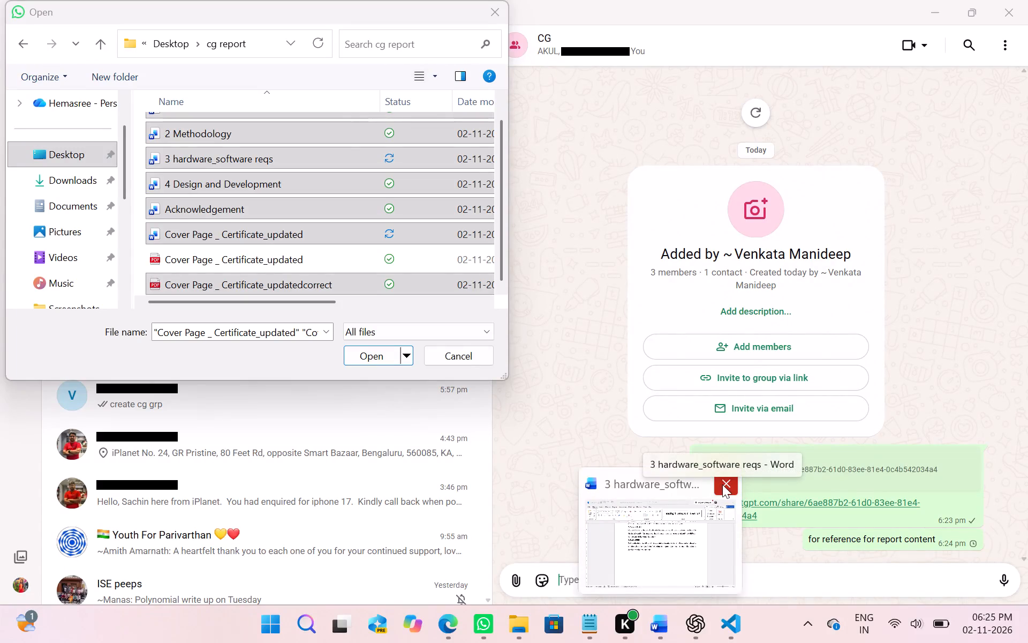
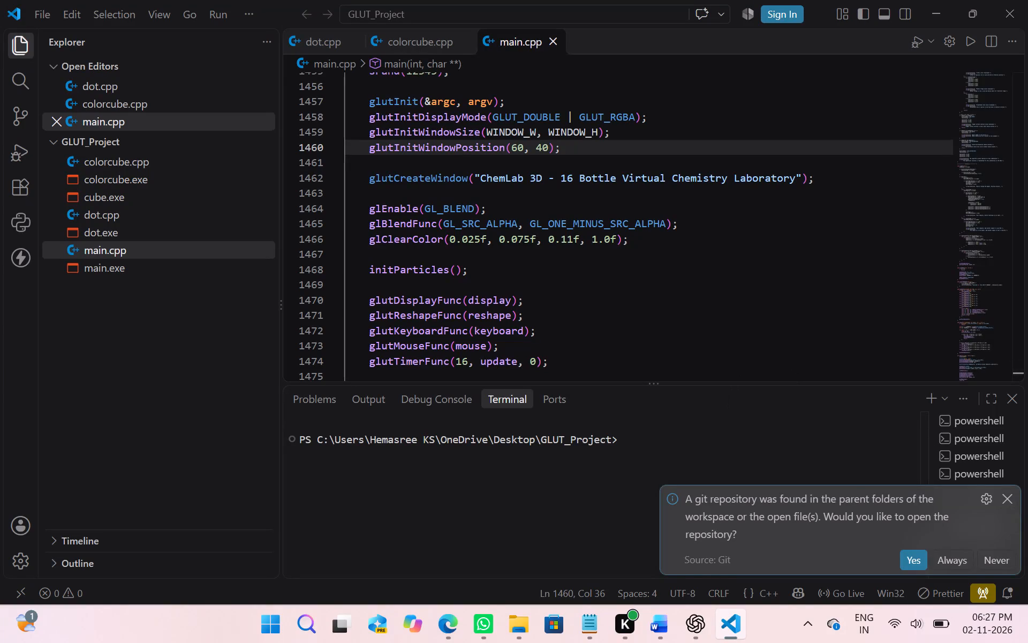
# Copy the .\main.exe command from the Notepad notes and run it in the VS Code terminal, dismissing the Git repository notification.
pyautogui.click(678, 446)
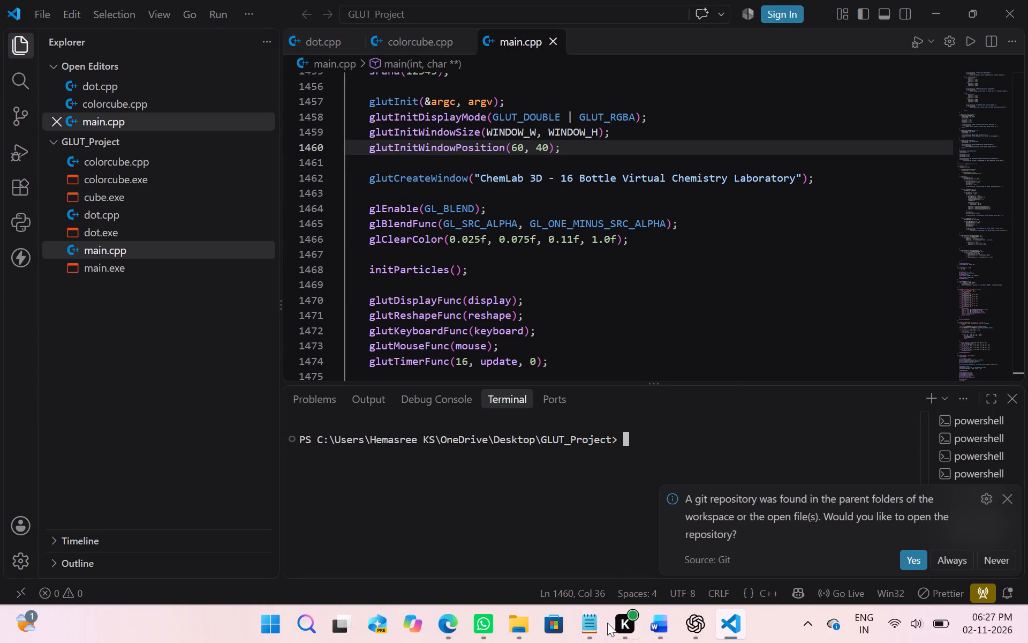
pyautogui.click(586, 641)
pyautogui.click(642, 151)
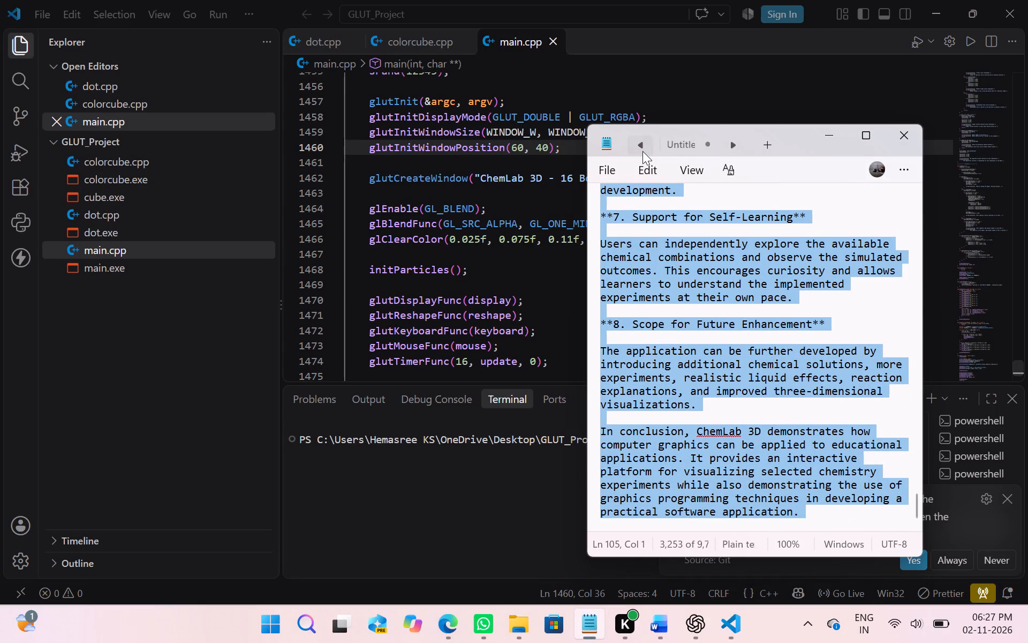
pyautogui.click(637, 145)
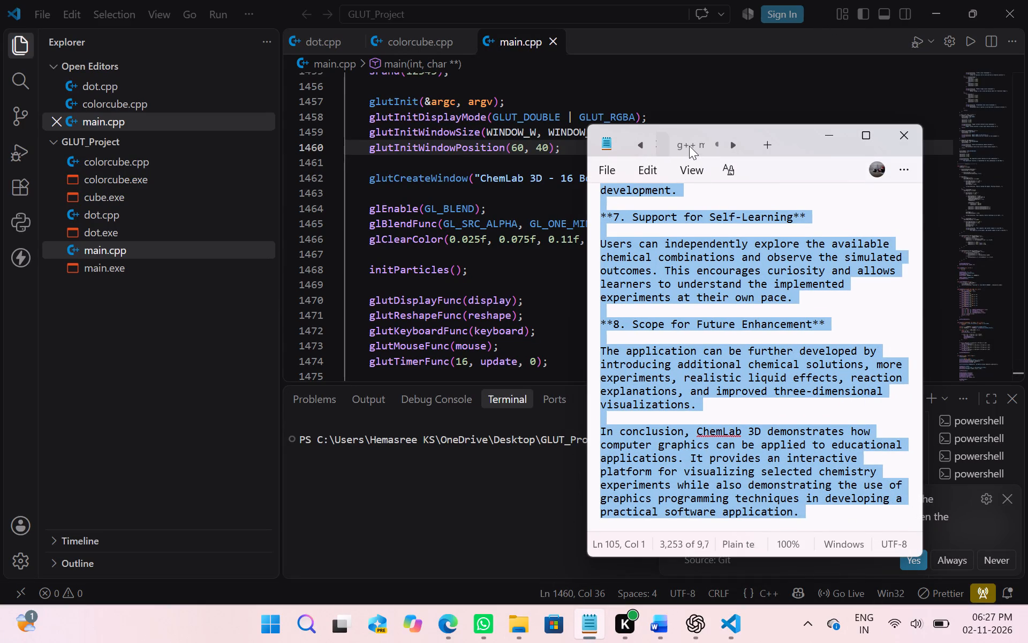
pyautogui.click(689, 146)
pyautogui.click(689, 305)
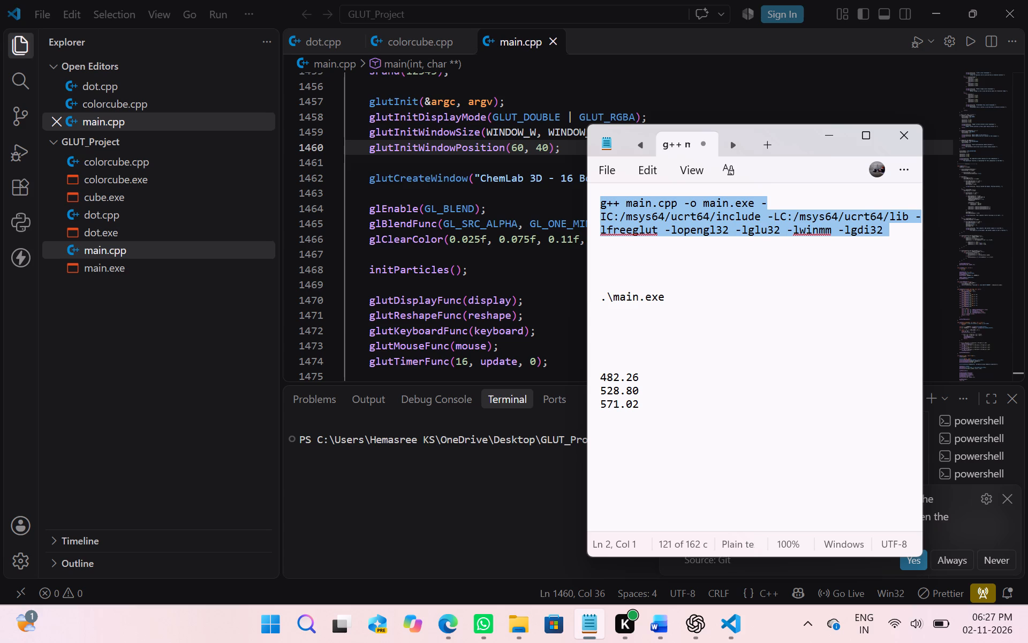
pyautogui.tripleClick(675, 295)
pyautogui.hotkey('ctrl', 'c')
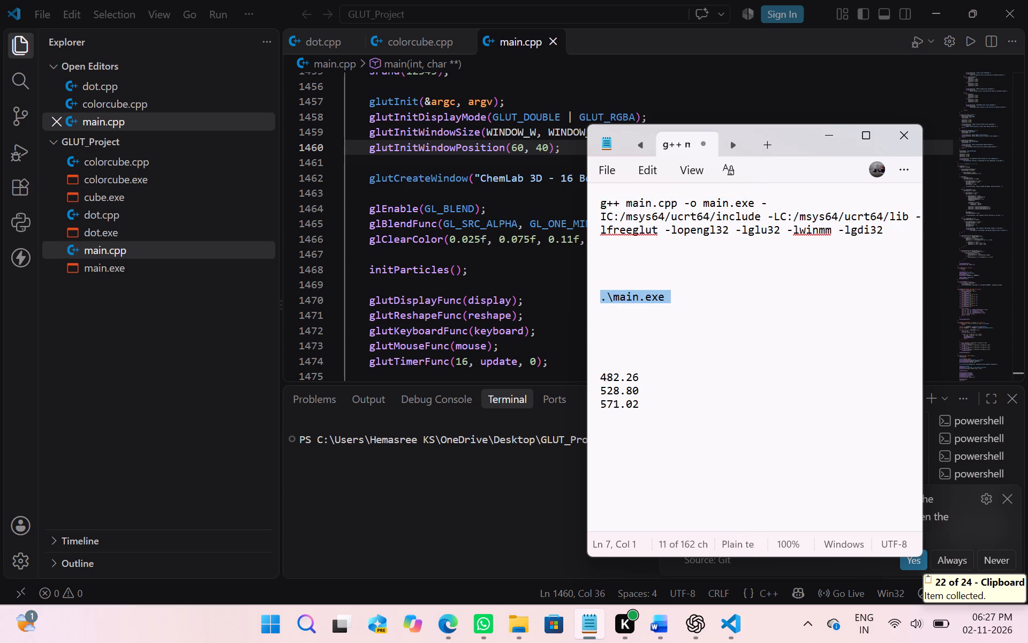
pyautogui.click(551, 456)
pyautogui.click(656, 447)
pyautogui.hotkey('ctrl', 'v')
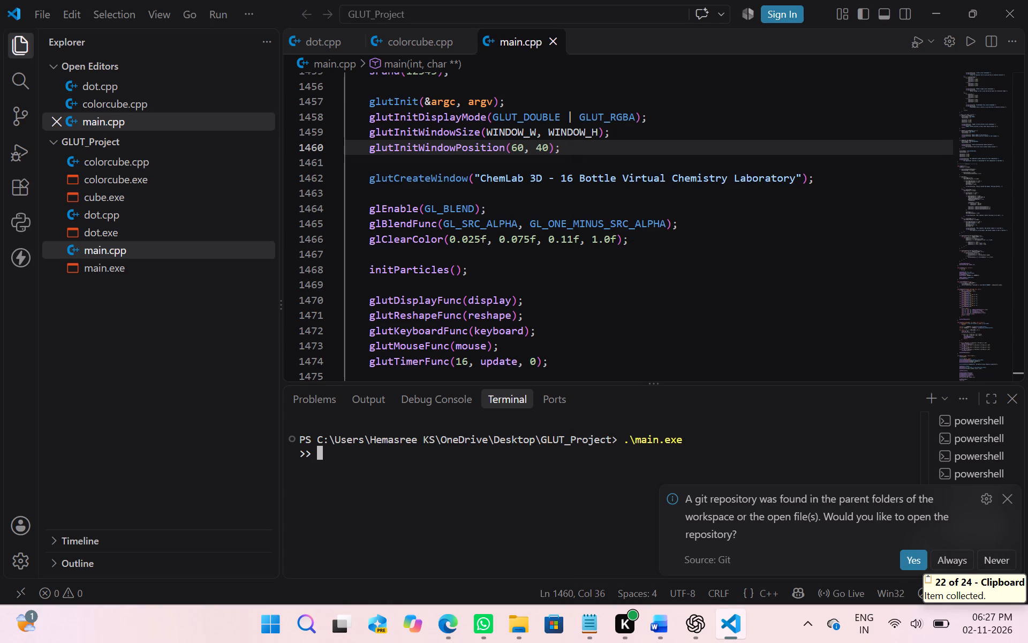
pyautogui.click(1002, 498)
pyautogui.press('Return')
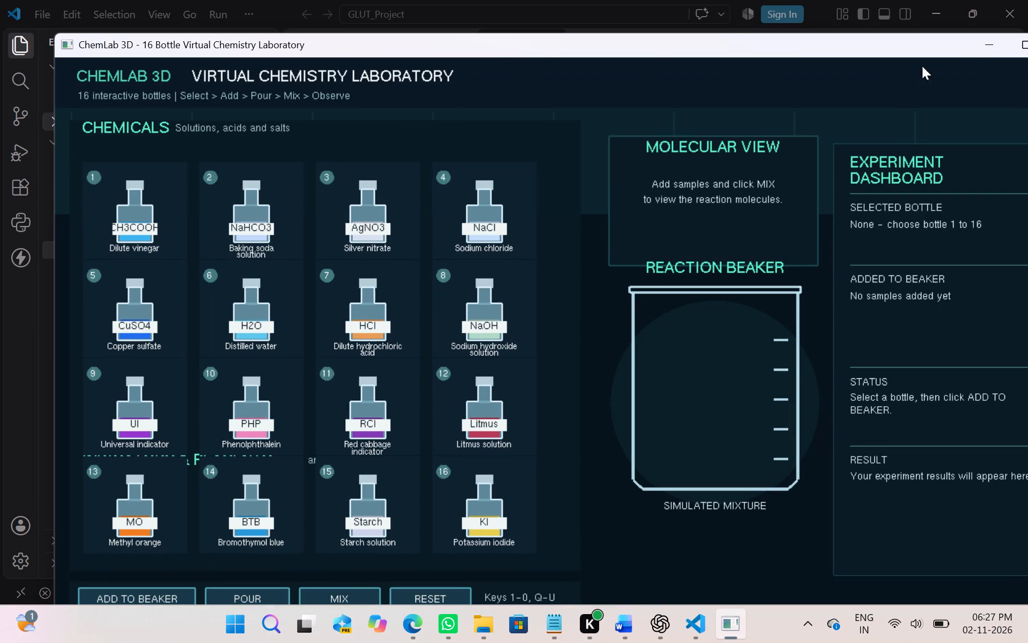
# Maximize the ChemLab 3D window and capture a screenshot of the whole window with no bottle selected.
pyautogui.click(1014, 39)
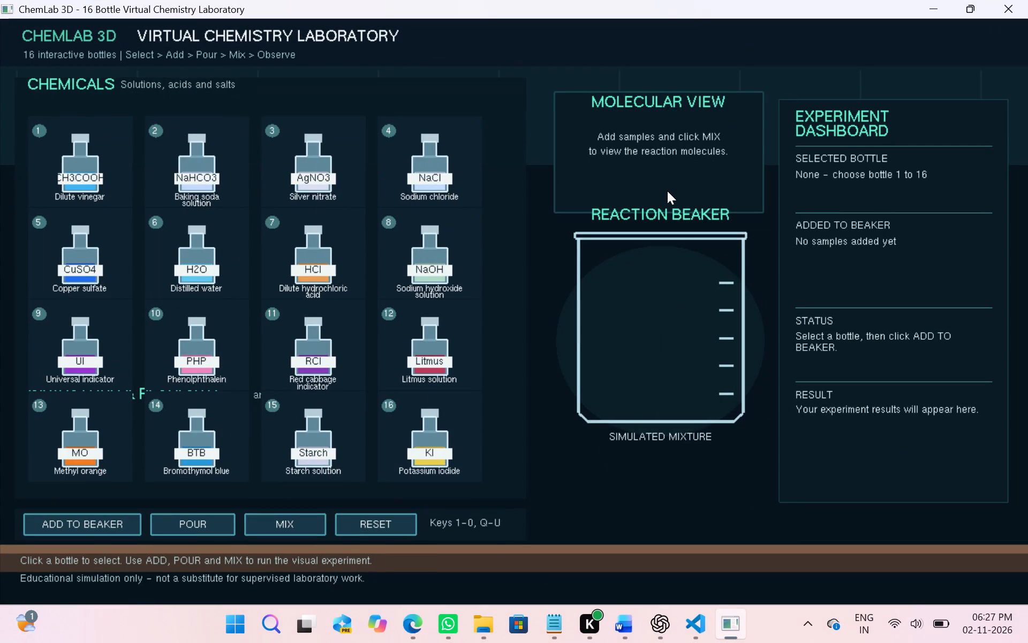
pyautogui.press('Print')
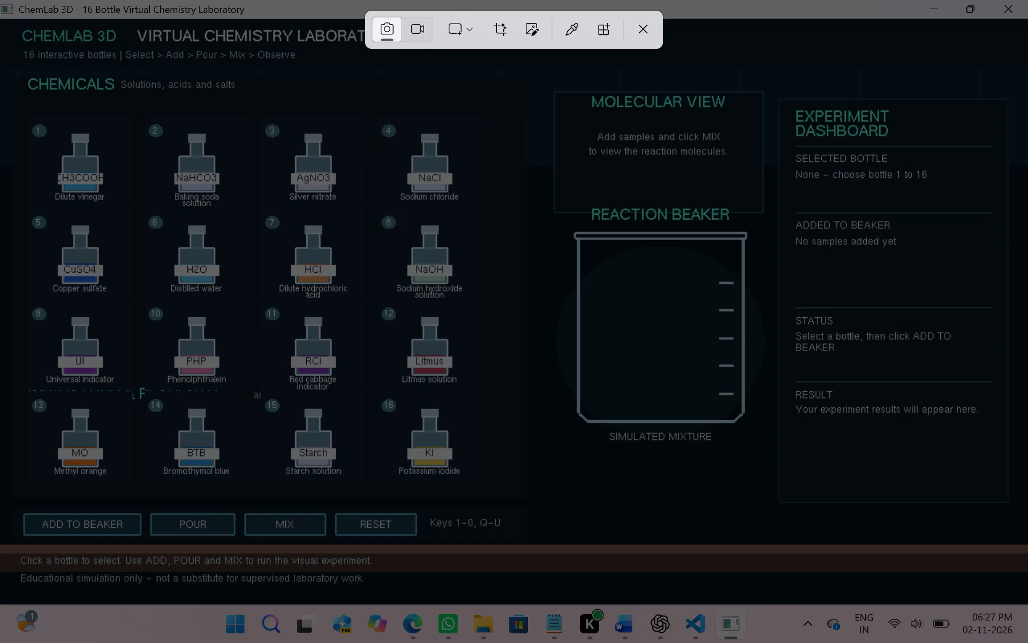
pyautogui.moveTo(0, 0); pyautogui.dragTo(1027, 602)
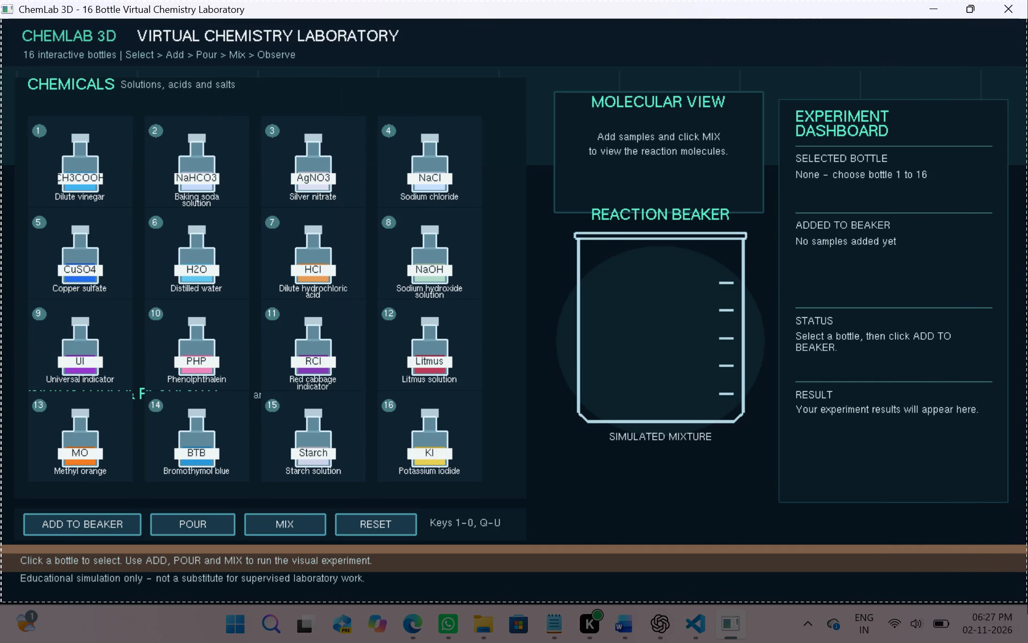
pyautogui.moveTo(1027, 602); pyautogui.dragTo(1027, 601)
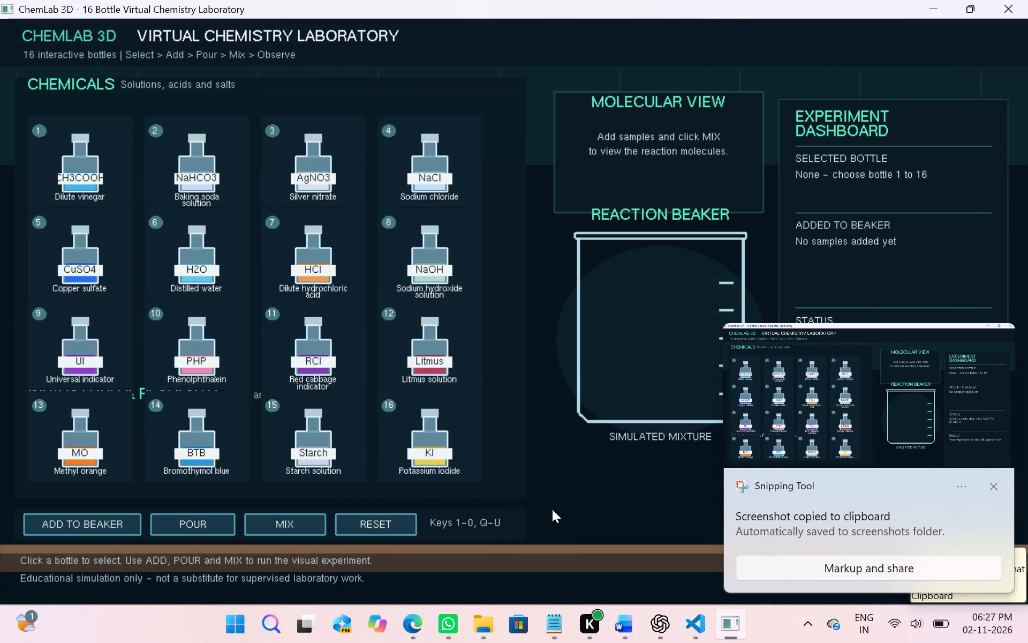
pyautogui.click(550, 575)
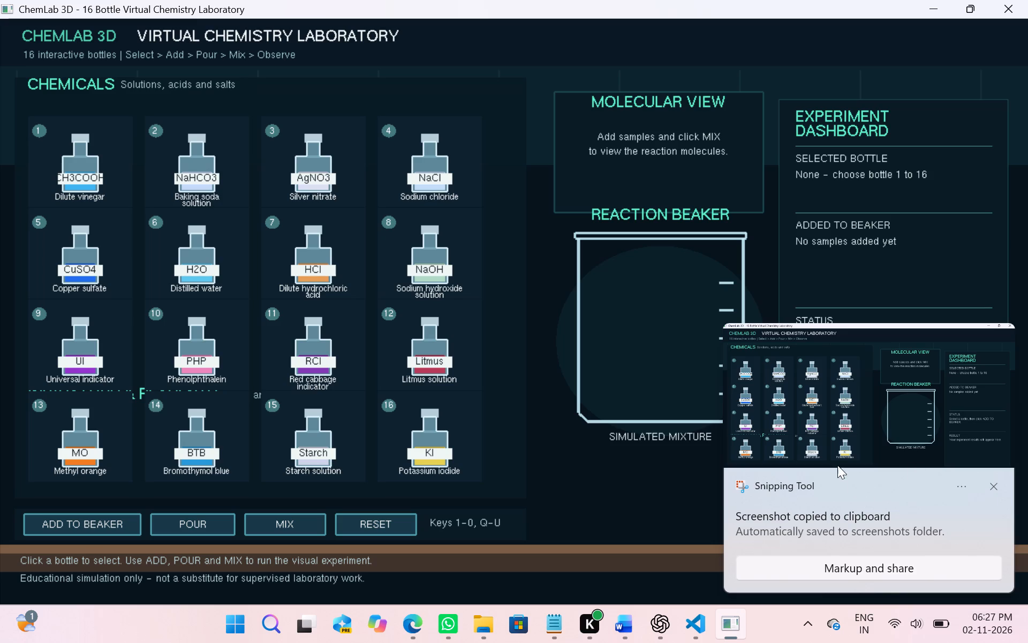
pyautogui.click(996, 487)
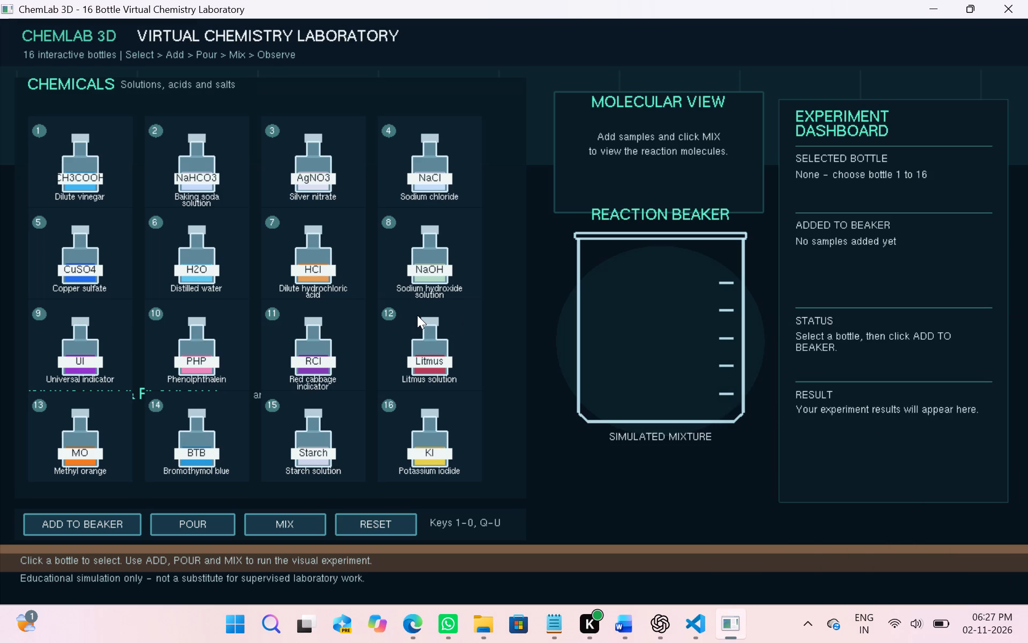
# Add dilute vinegar (CH3COOH) to the reaction beaker and capture a full-window screenshot while it pours.
pyautogui.click(65, 170)
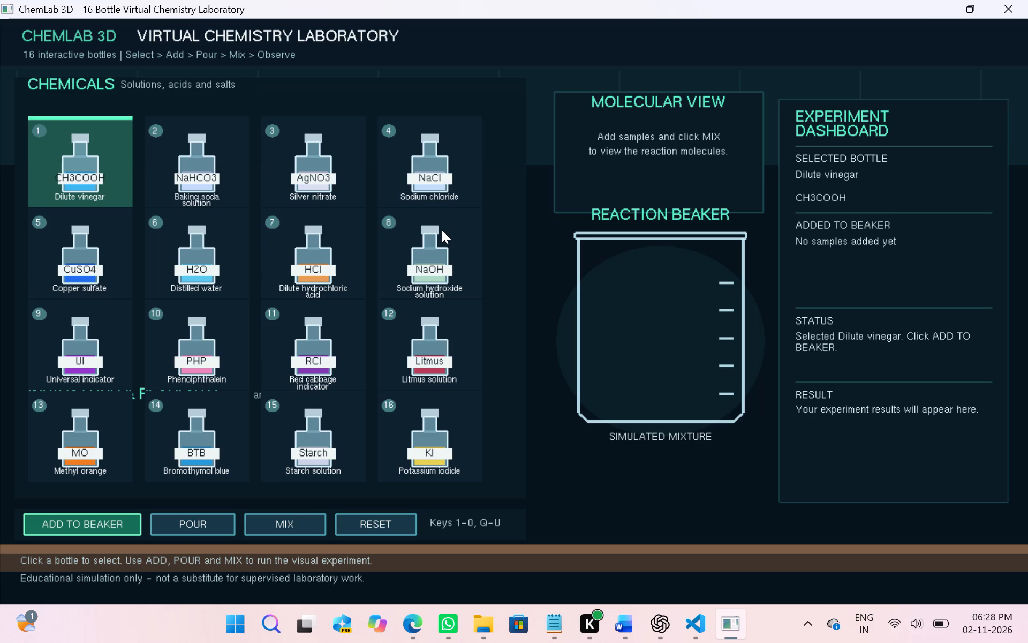
pyautogui.press('a')
pyautogui.press('Print')
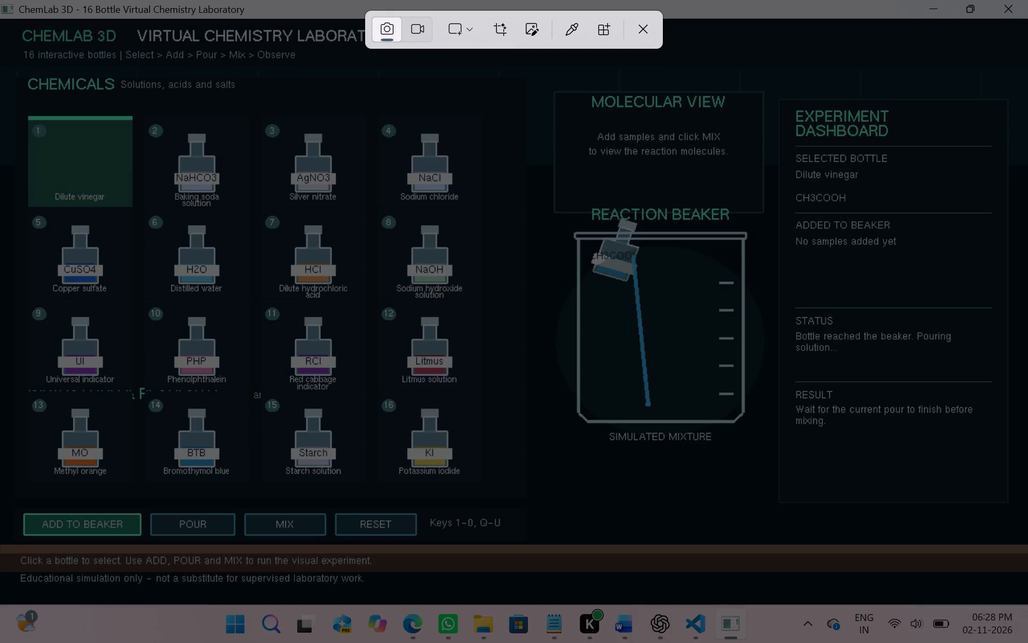
pyautogui.moveTo(0, 0); pyautogui.dragTo(959, 517)
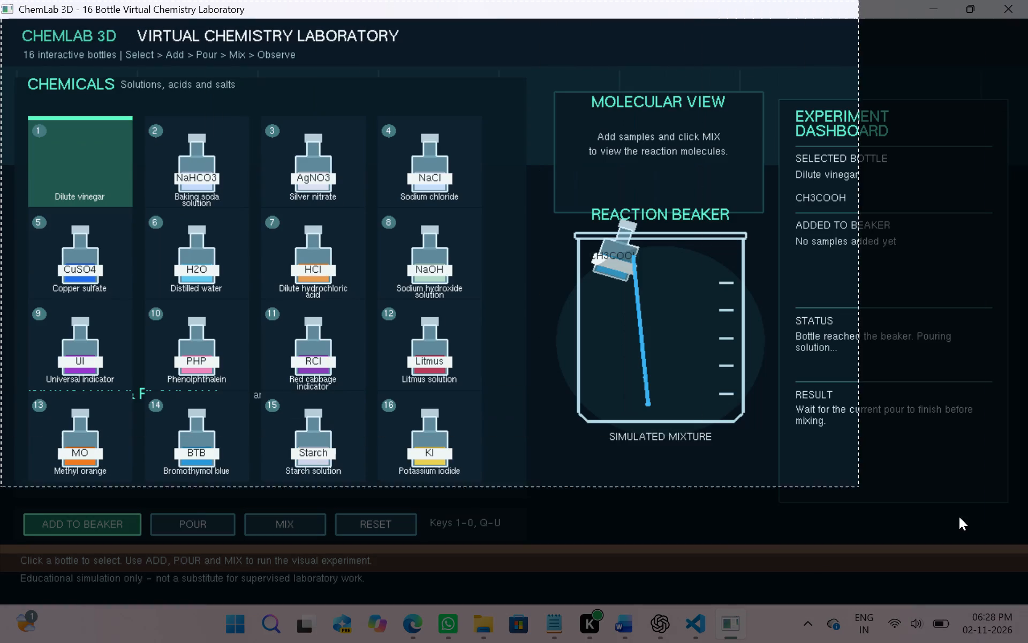
pyautogui.moveTo(959, 517); pyautogui.dragTo(1027, 604)
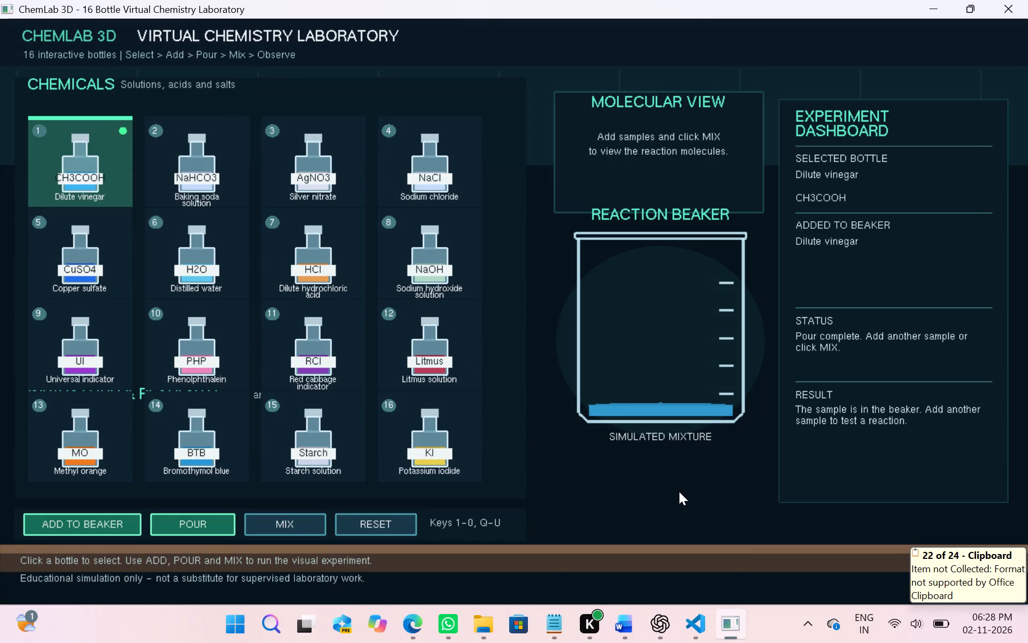
pyautogui.click(679, 491)
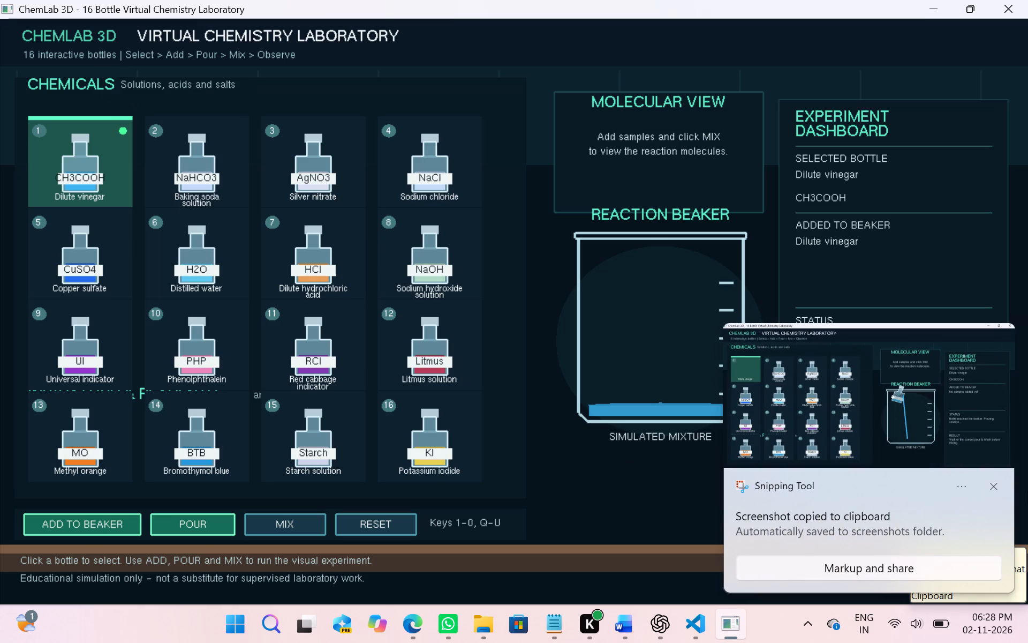
pyautogui.click(993, 481)
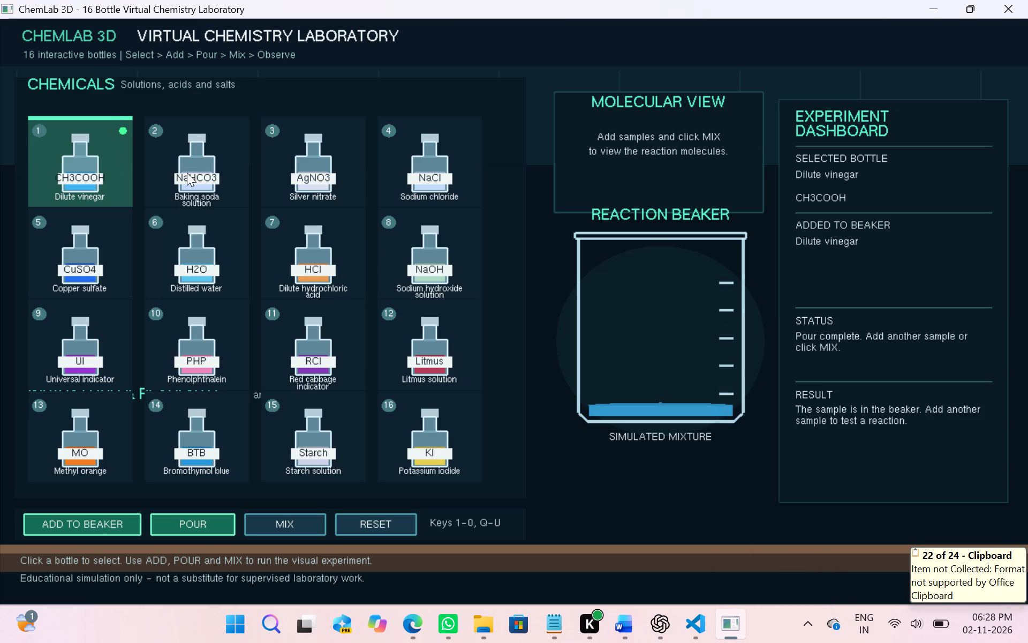
# Add baking soda solution (NaHCO3) to the reaction beaker and capture a full-window screenshot while it pours.
pyautogui.click(197, 163)
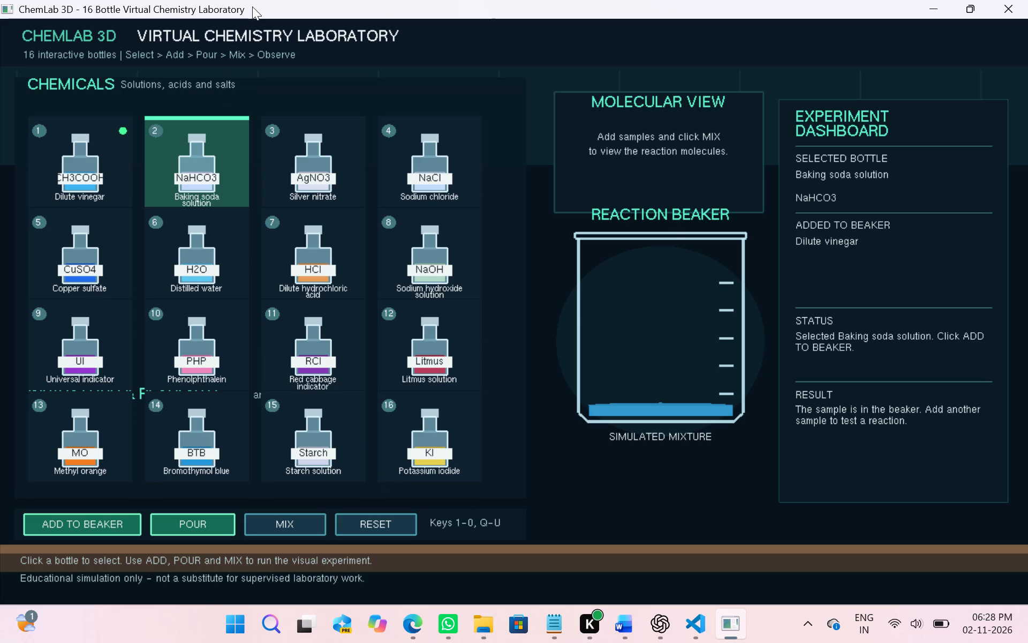
pyautogui.press('a')
pyautogui.press('Print')
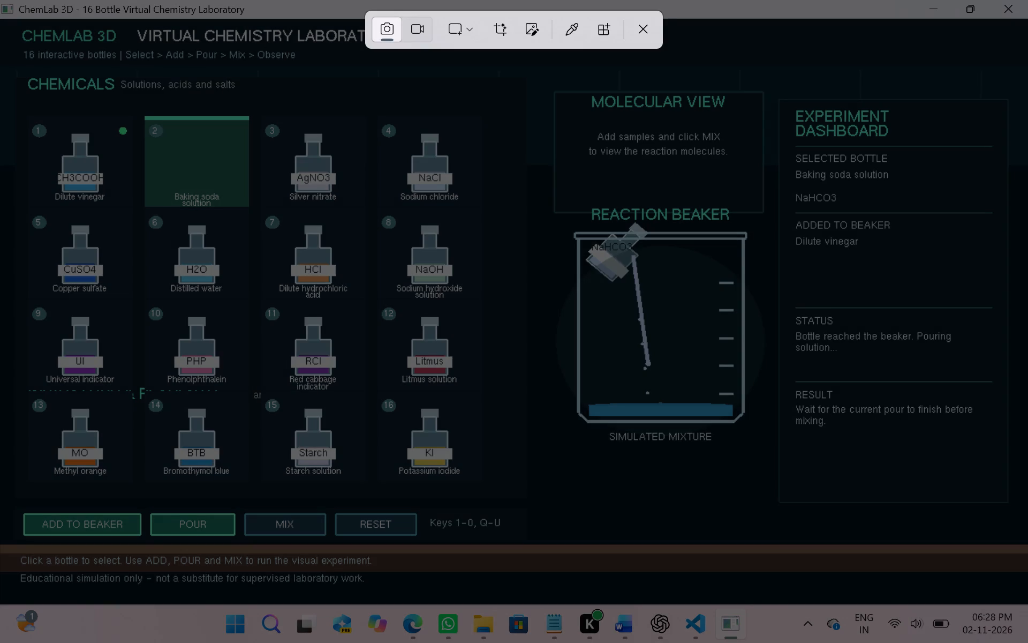
pyautogui.moveTo(0, 0); pyautogui.dragTo(1027, 605)
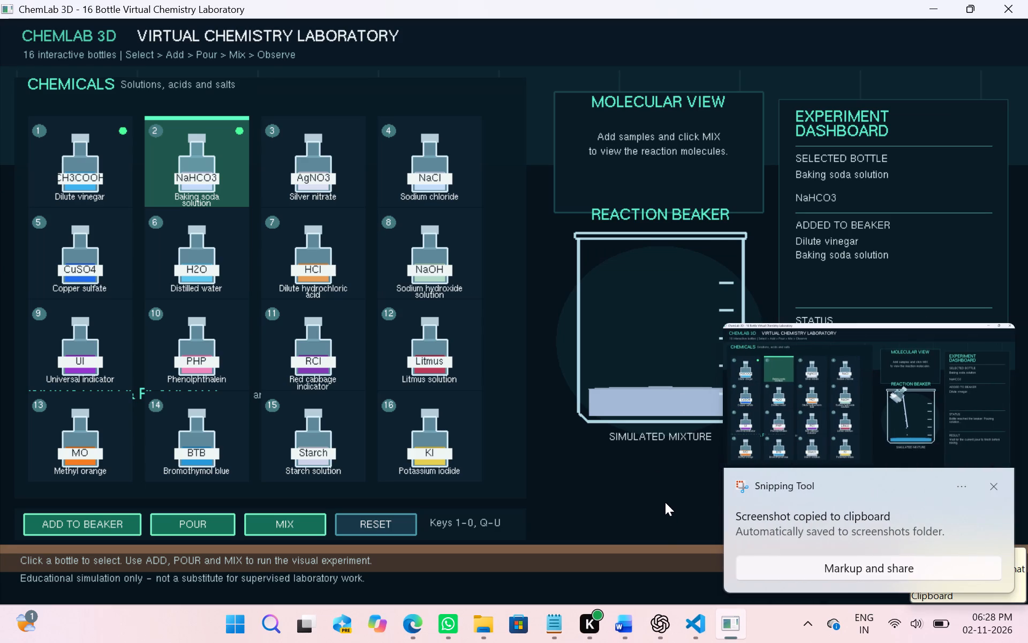
pyautogui.click(665, 502)
pyautogui.click(995, 487)
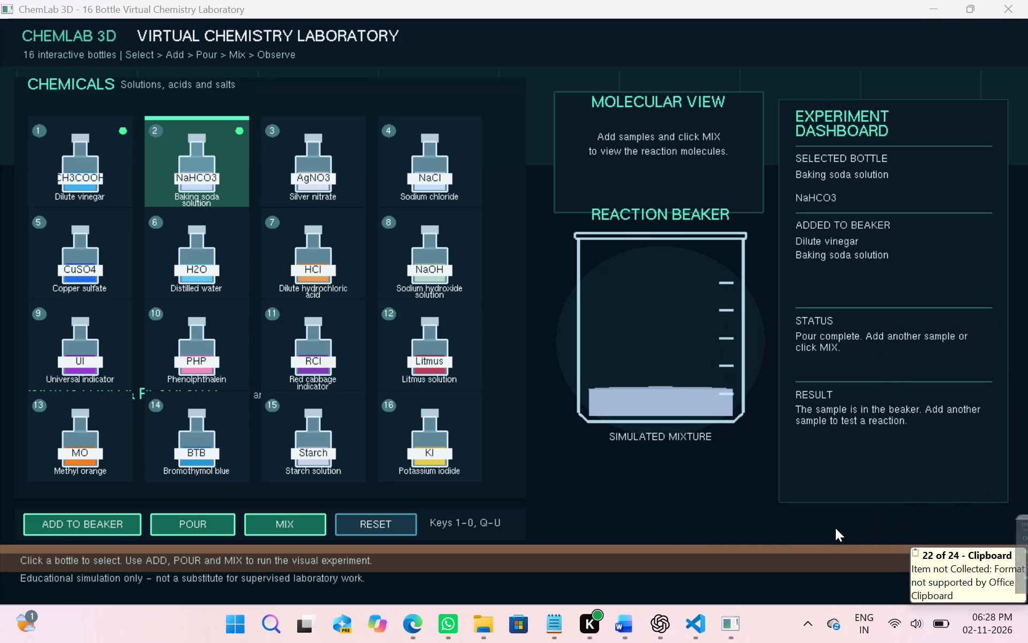
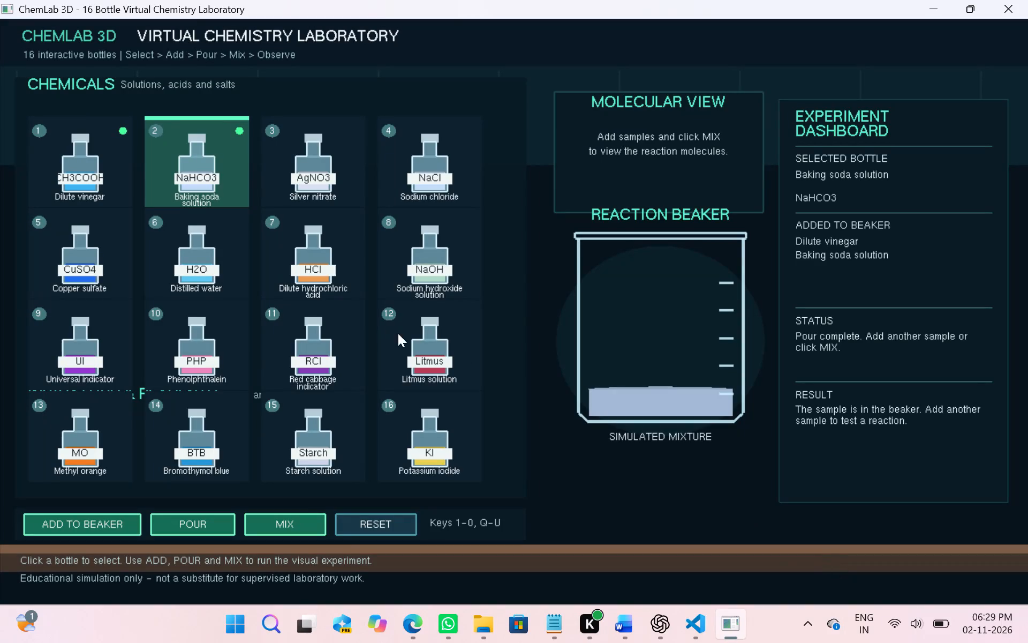
# Mix the vinegar and baking soda solution in the reaction beaker and capture a full-window screenshot of the bubbling reaction.
pyautogui.press('m')
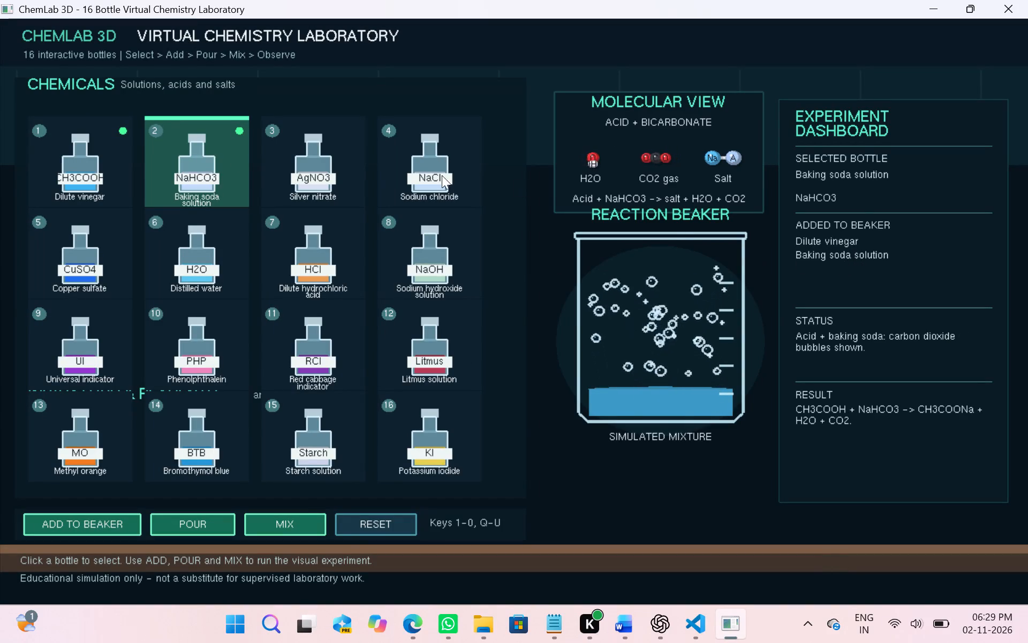
pyautogui.press('Print')
pyautogui.moveTo(0, 0); pyautogui.dragTo(1027, 595)
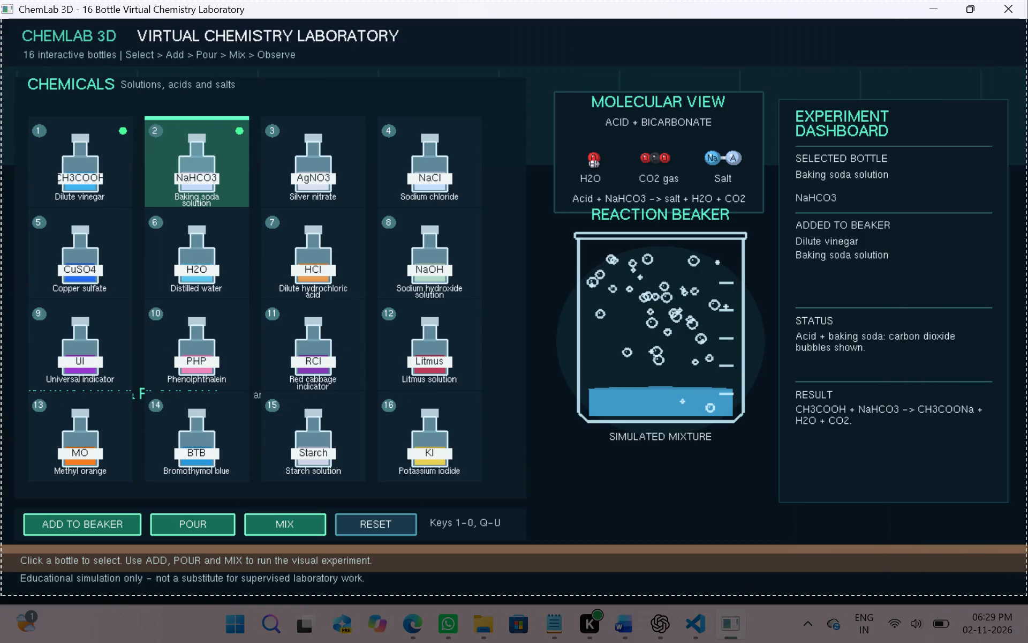
pyautogui.moveTo(1027, 595); pyautogui.dragTo(1027, 605)
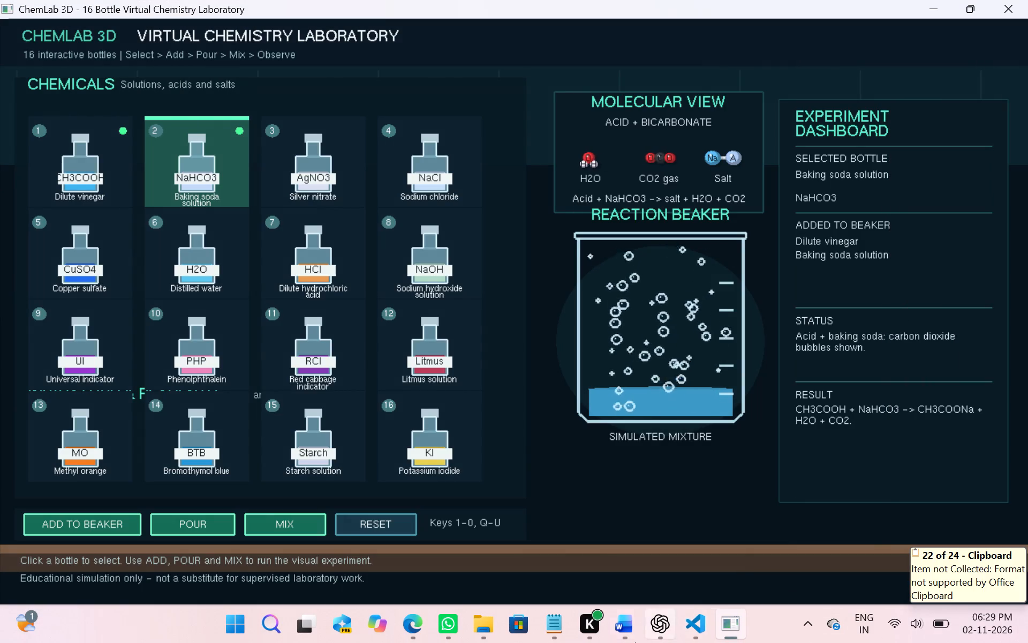
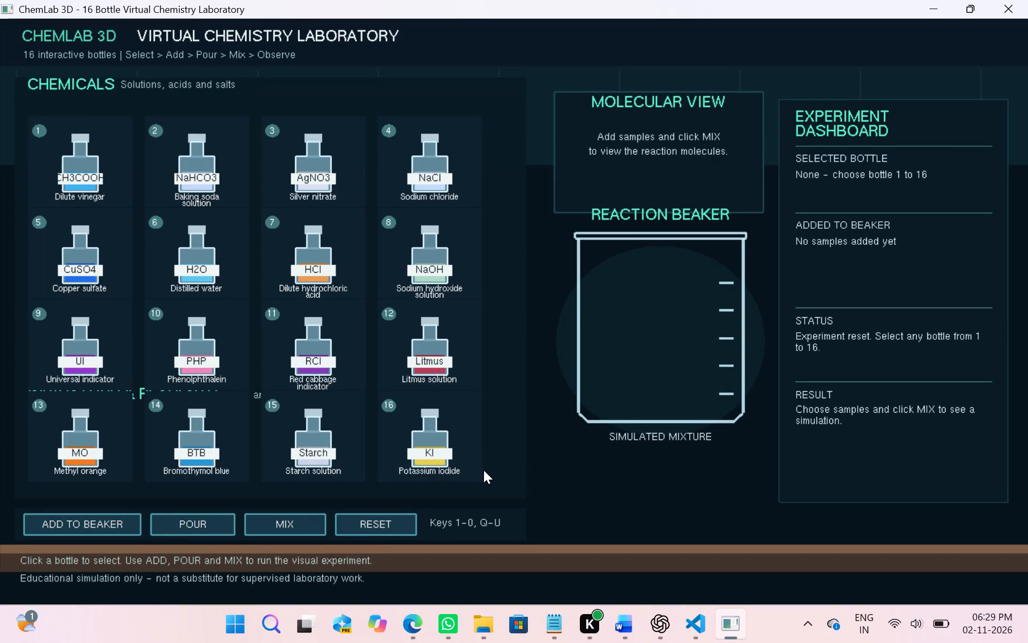
# Add silver nitrate and sodium chloride to the empty reaction beaker and mix them.
pyautogui.click(308, 176)
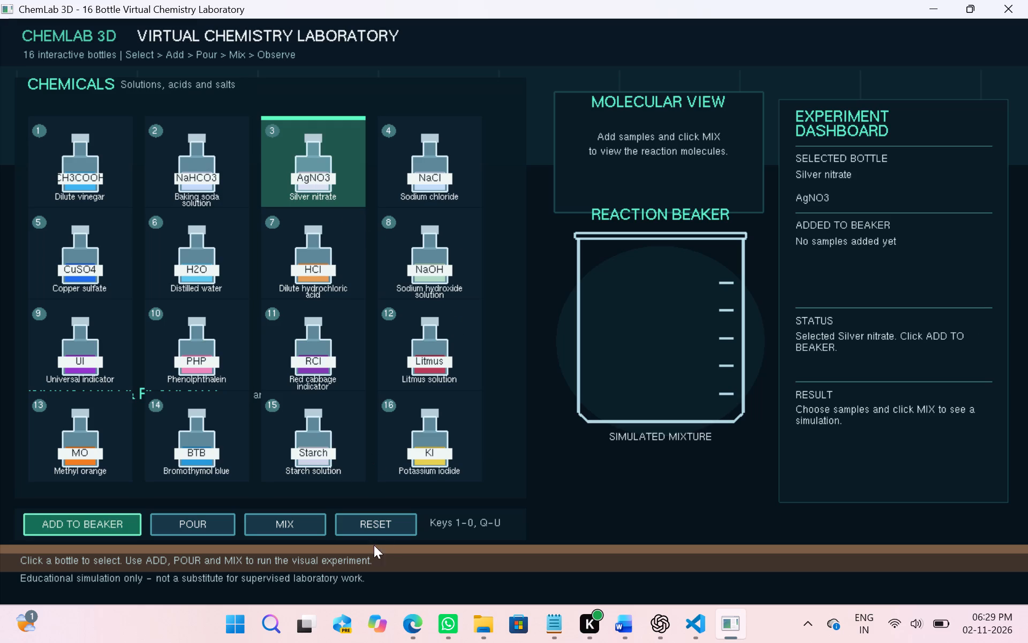
pyautogui.click(124, 524)
pyautogui.click(434, 157)
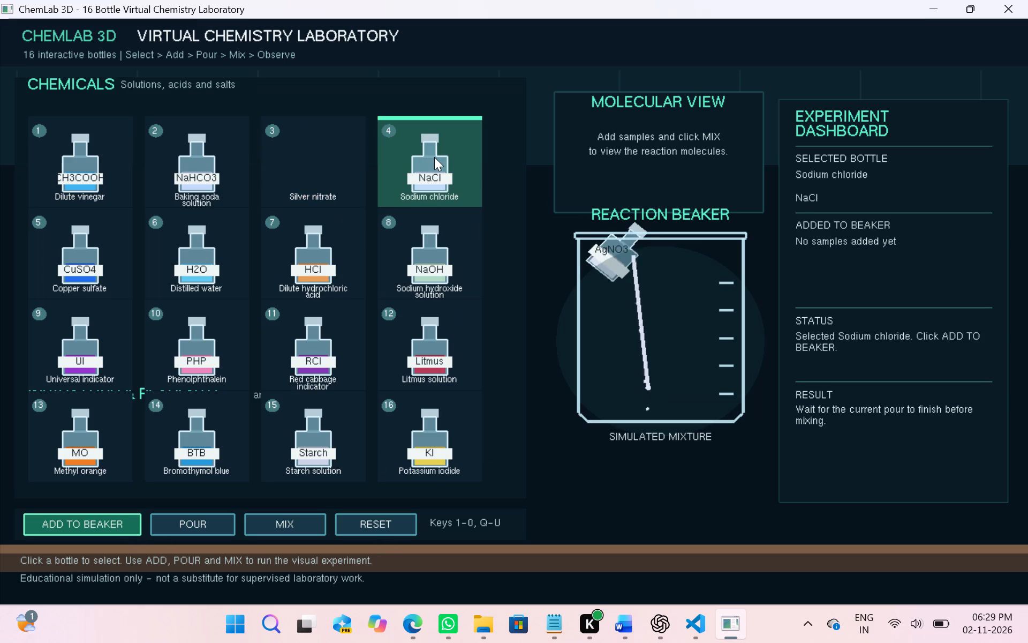
pyautogui.click(116, 519)
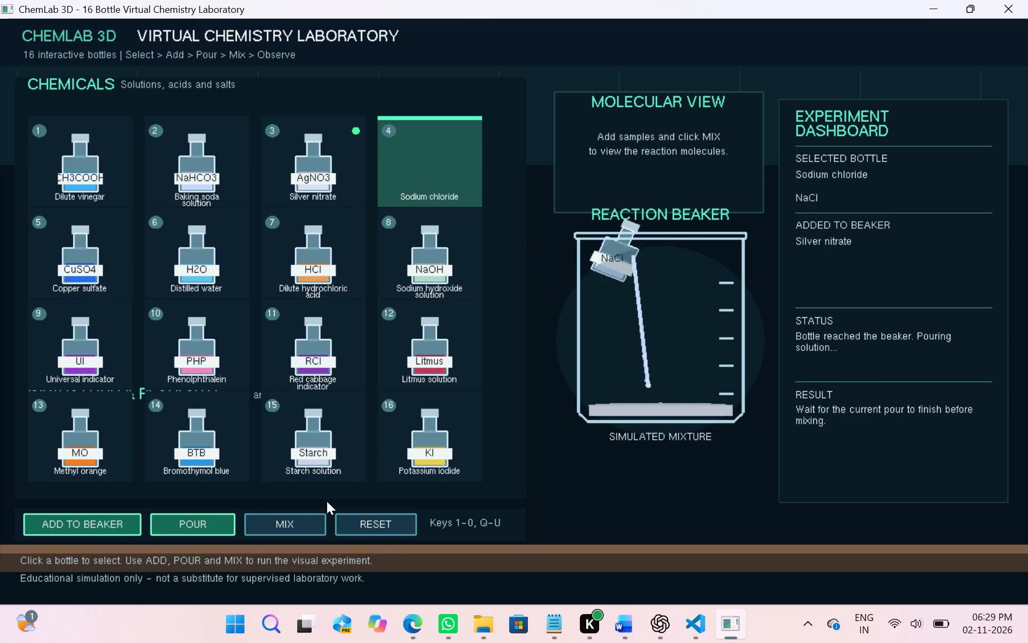
pyautogui.click(298, 525)
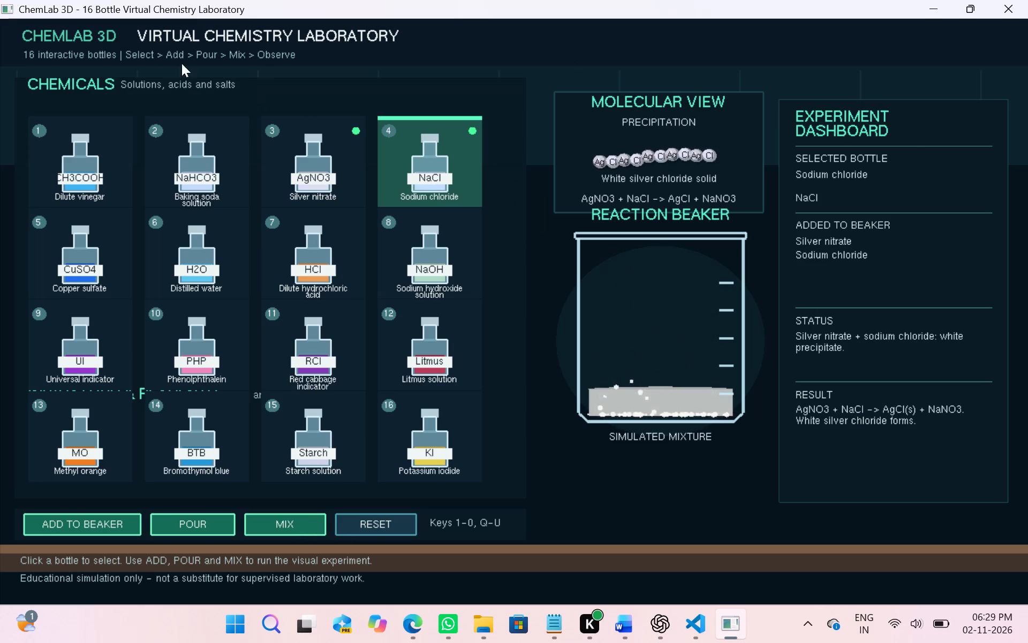
# Capture a full-window screenshot of the silver nitrate and sodium chloride precipitation result.
pyautogui.press('Print')
pyautogui.moveTo(0, 0); pyautogui.dragTo(37, 39)
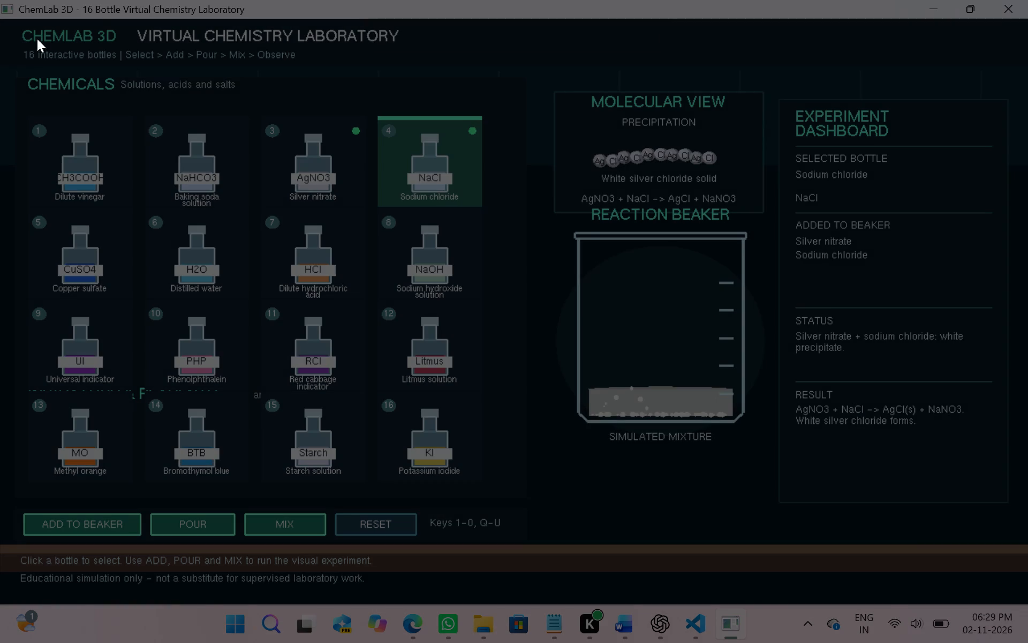
pyautogui.moveTo(37, 39); pyautogui.dragTo(1027, 605)
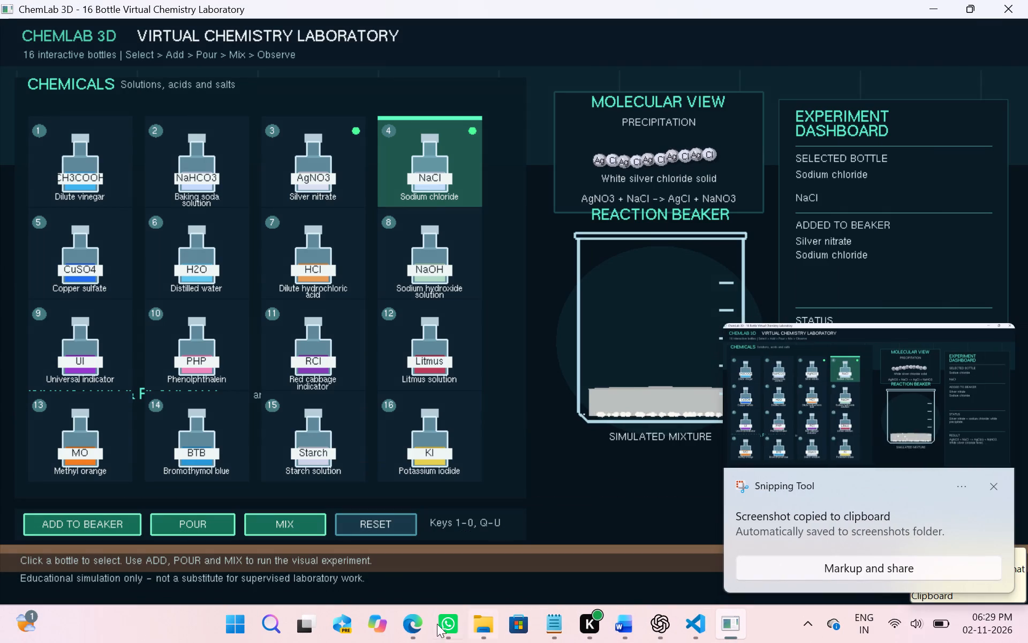
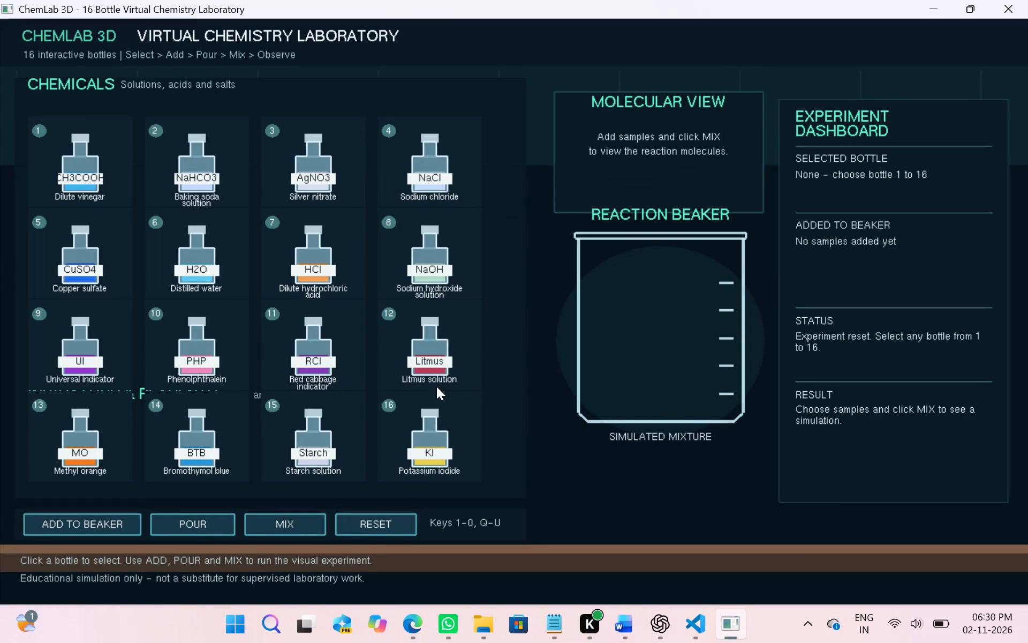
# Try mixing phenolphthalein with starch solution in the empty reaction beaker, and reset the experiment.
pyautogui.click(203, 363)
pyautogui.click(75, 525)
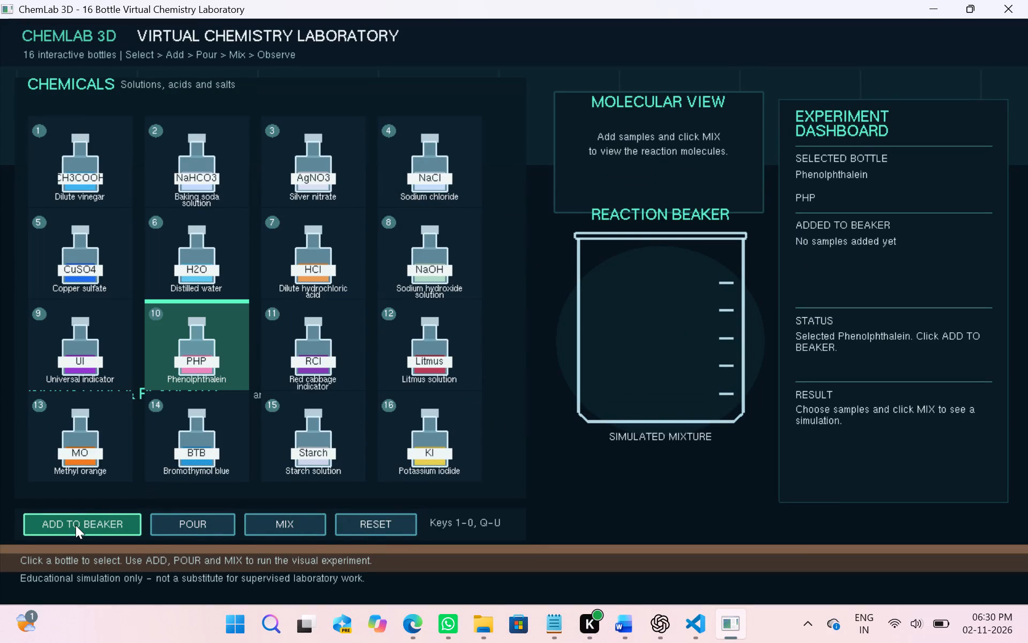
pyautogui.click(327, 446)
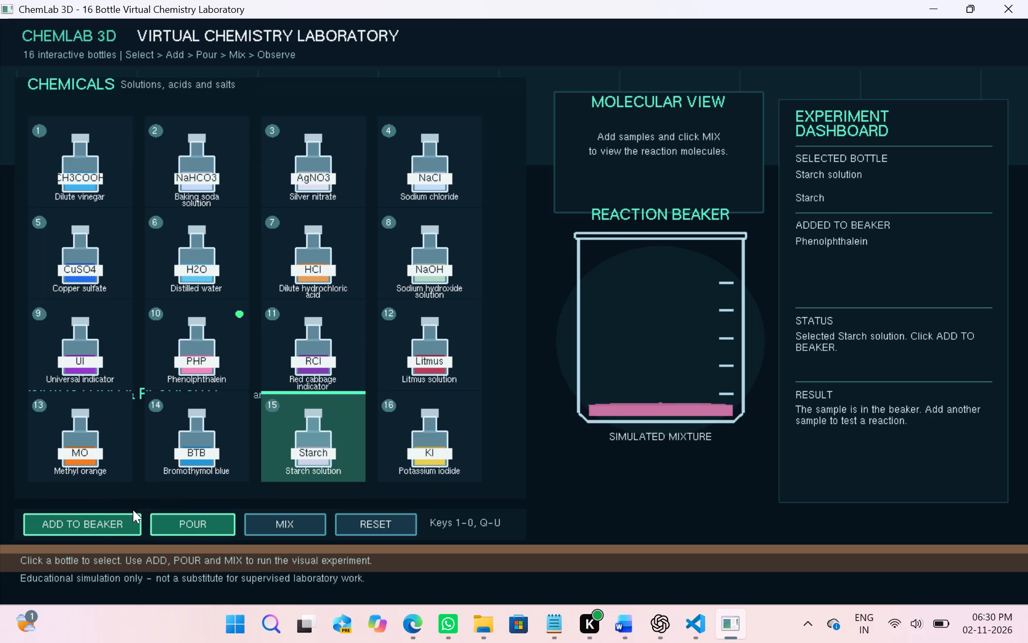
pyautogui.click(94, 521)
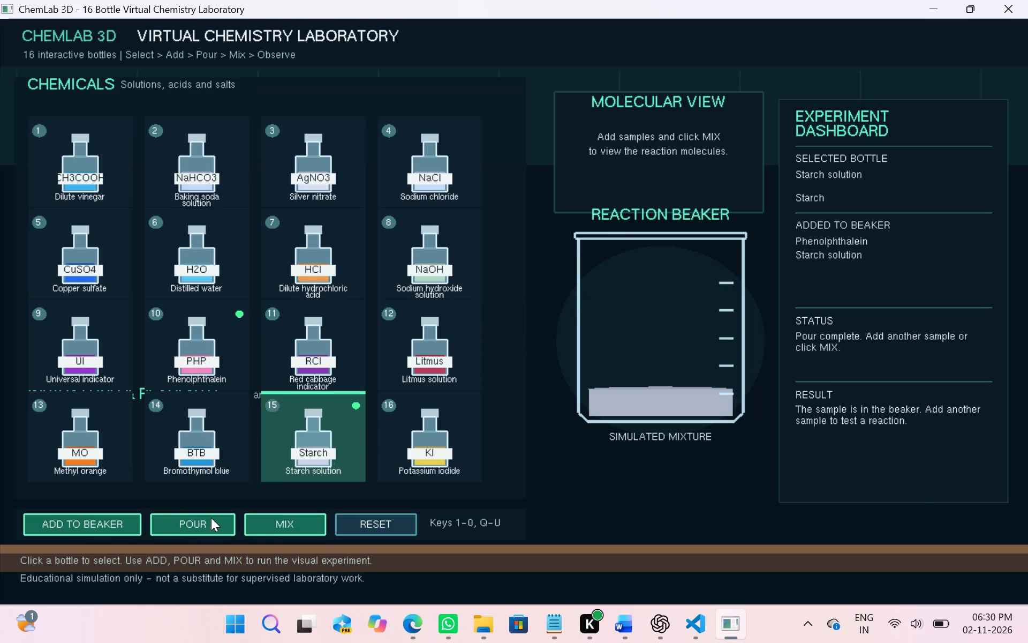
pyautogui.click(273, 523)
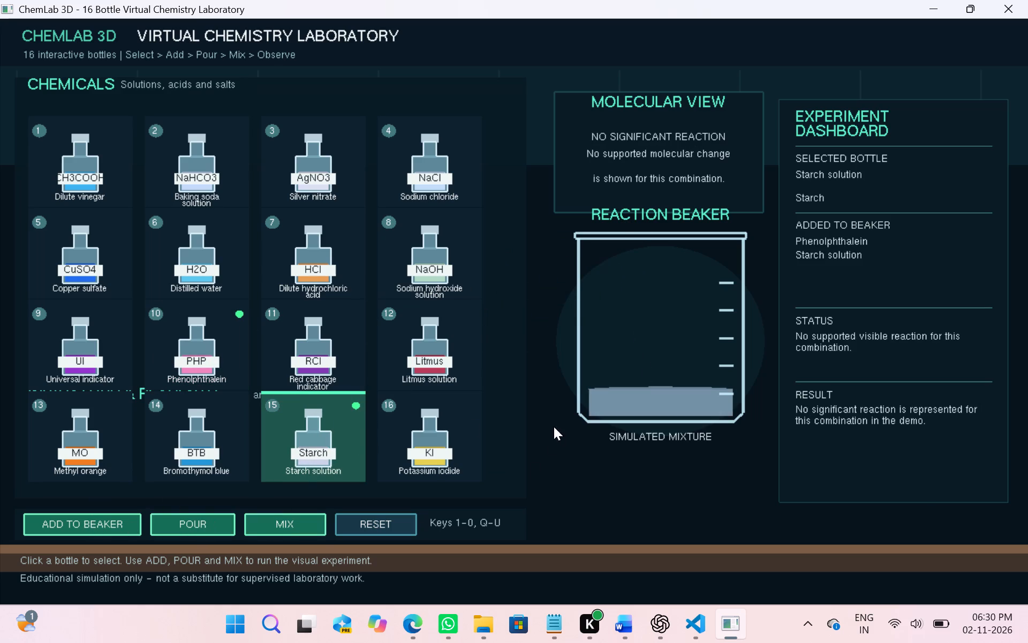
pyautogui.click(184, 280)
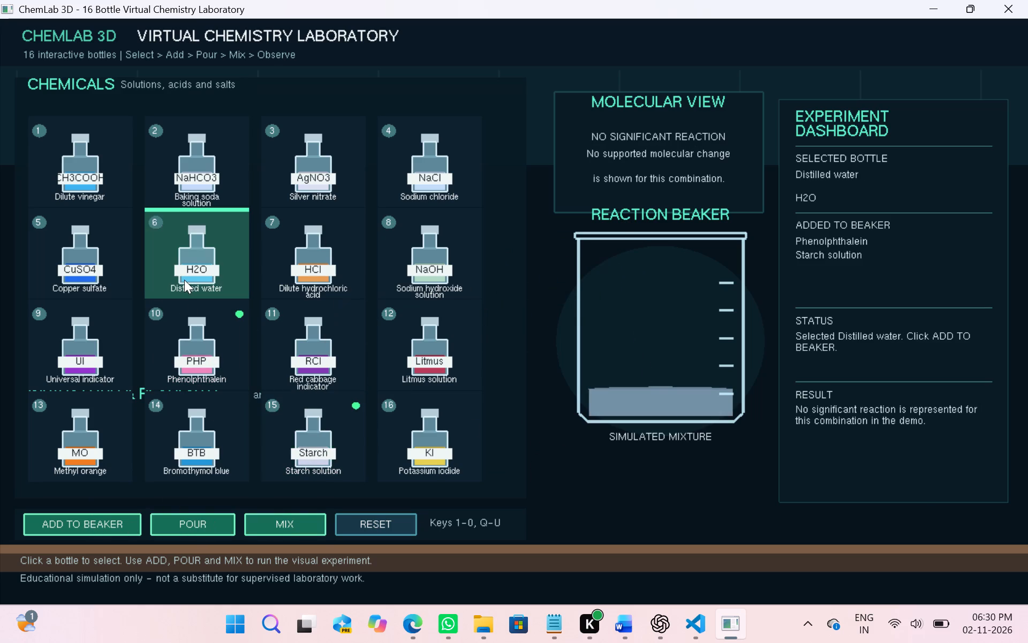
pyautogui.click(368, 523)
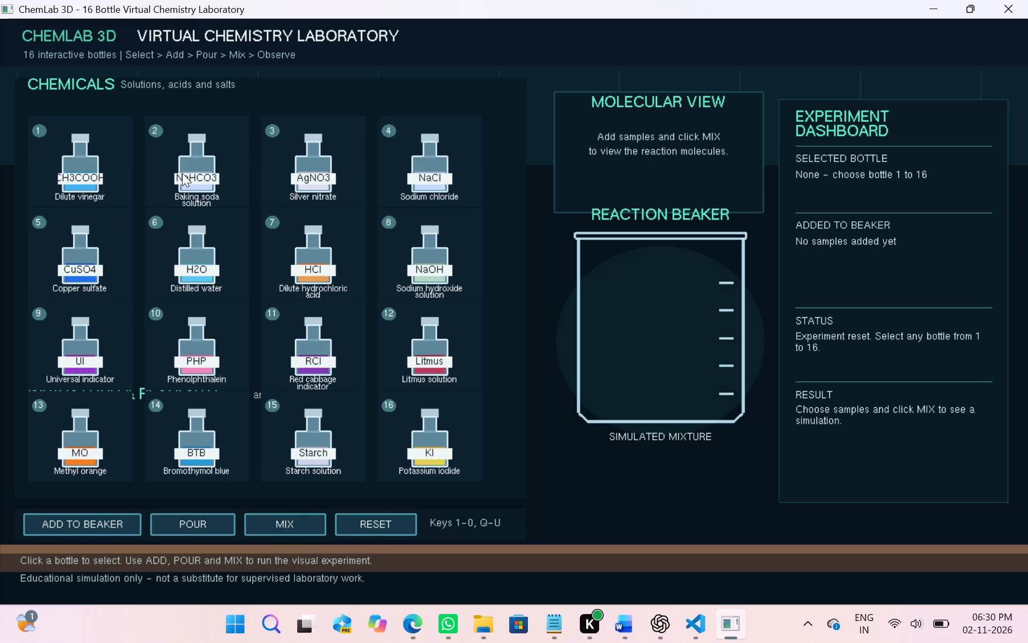
# Add baking soda solution and phenolphthalein to the empty reaction beaker and mix them.
pyautogui.click(200, 172)
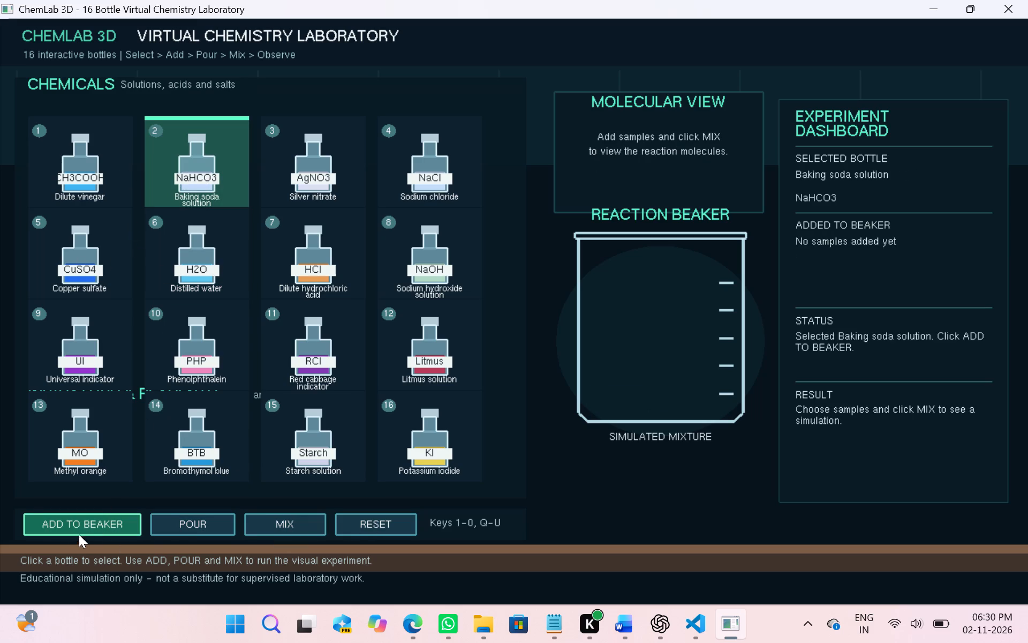
pyautogui.click(78, 526)
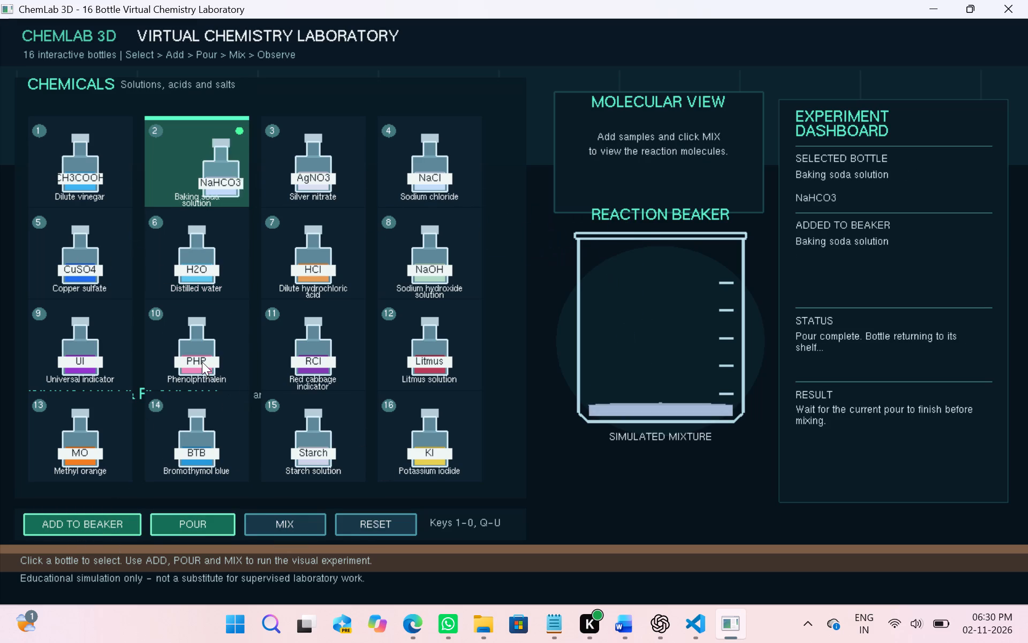
pyautogui.click(202, 362)
pyautogui.click(108, 522)
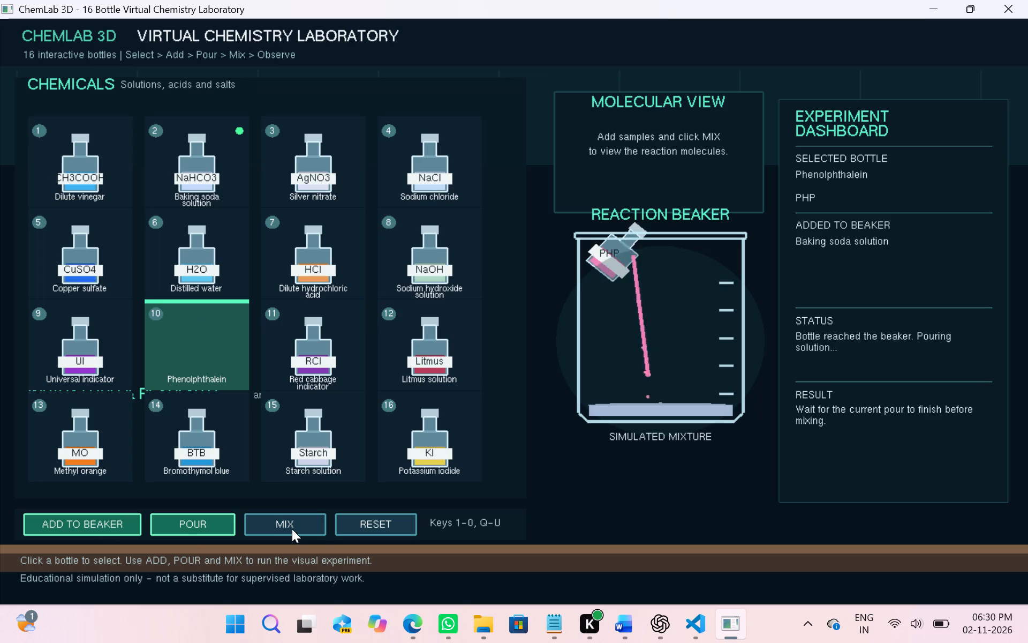
pyautogui.click(297, 525)
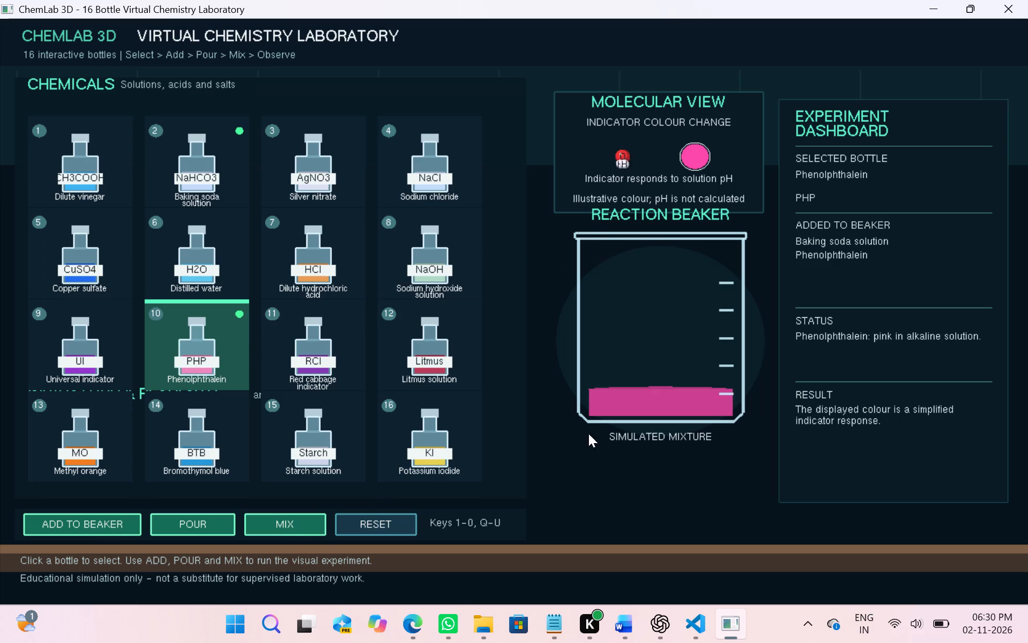
# Capture a full-window screenshot of the baking soda and phenolphthalein indicator result.
pyautogui.press('Print')
pyautogui.moveTo(0, 0); pyautogui.dragTo(1026, 580)
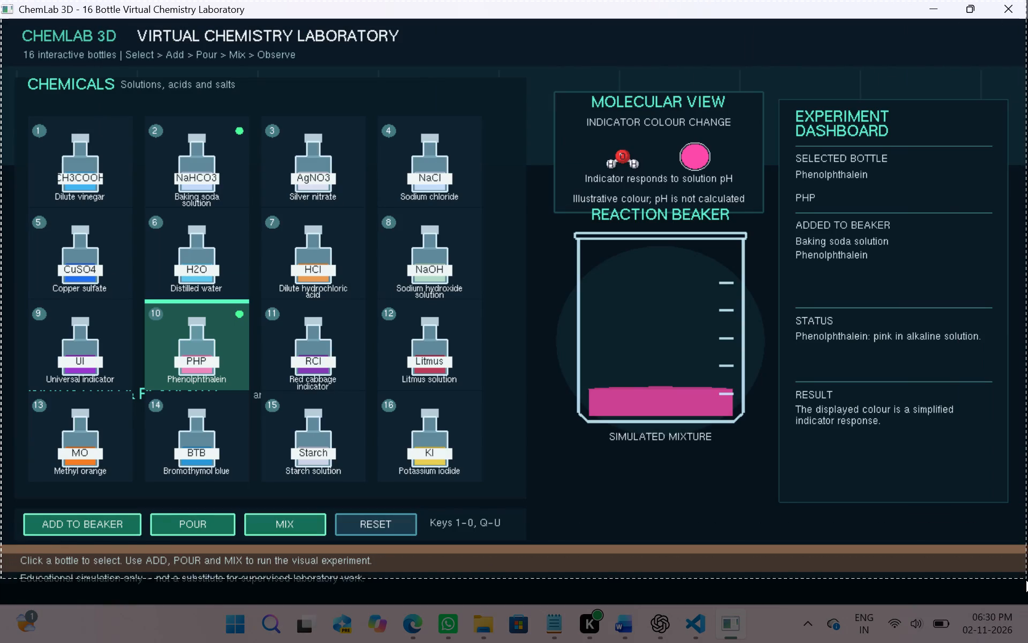